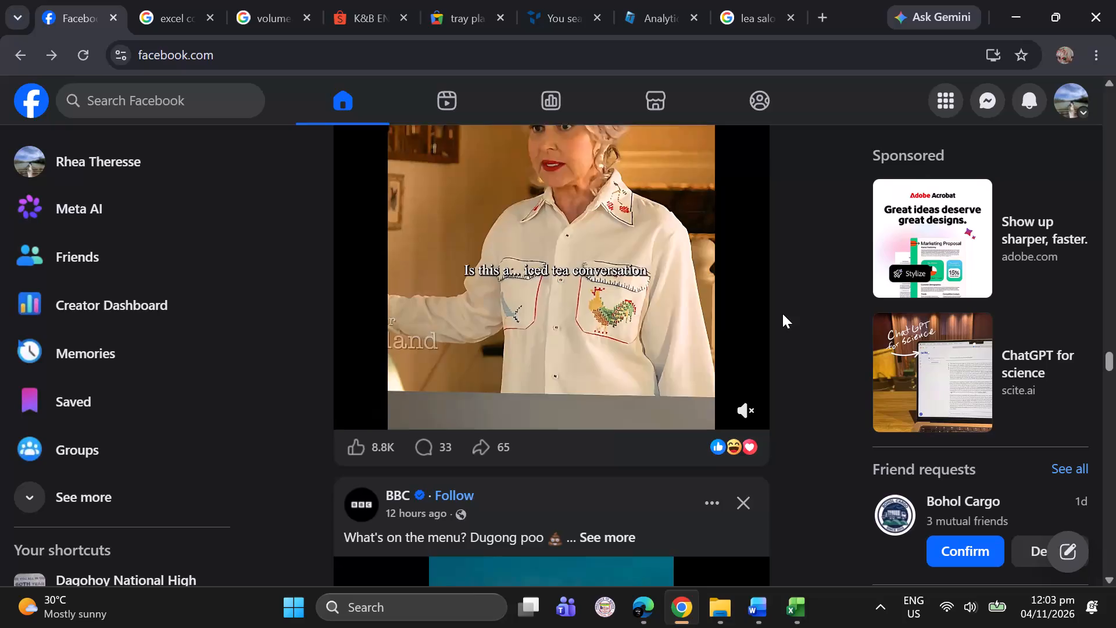
# Browse through the posts in the Facebook news feed.
pyautogui.scroll(-1, 782, 313)
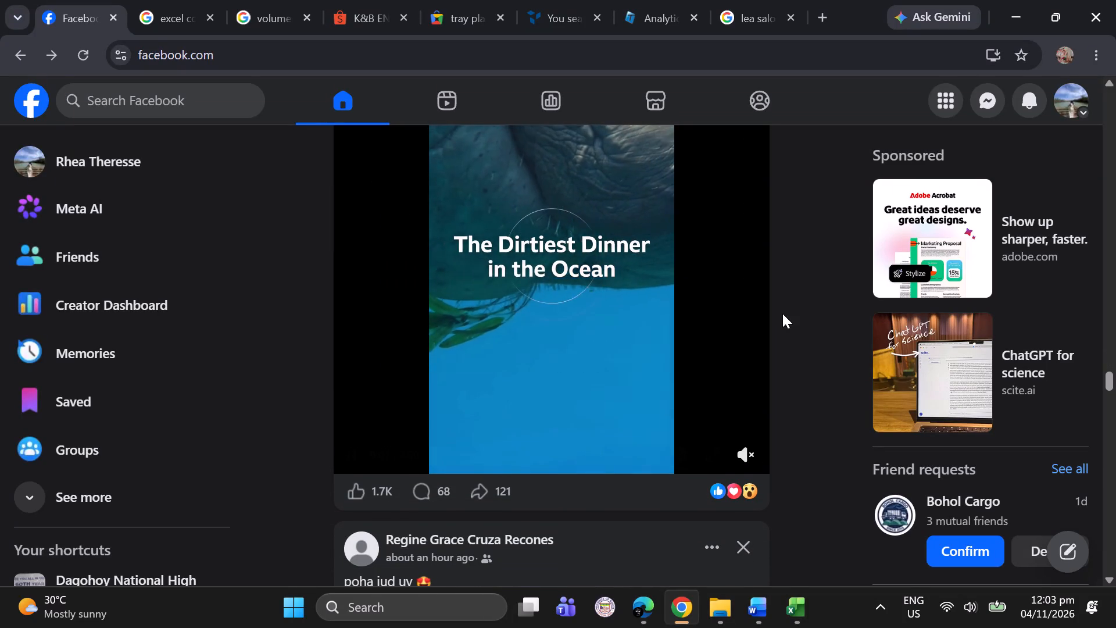
pyautogui.scroll(-3, 782, 313)
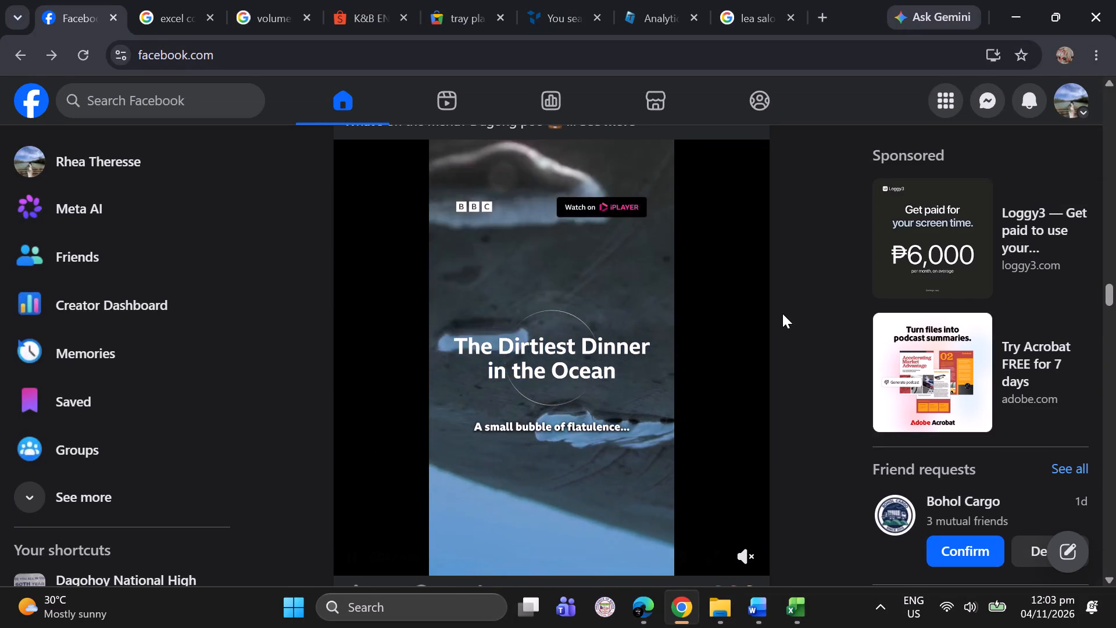
pyautogui.scroll(-2, 782, 313)
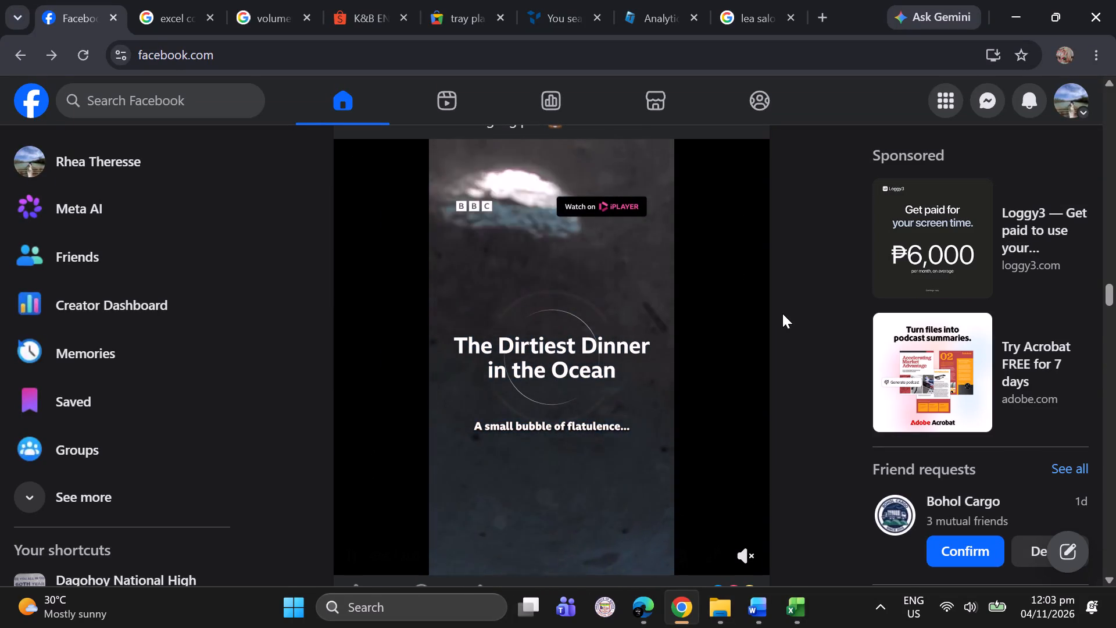
pyautogui.scroll(-2, 782, 313)
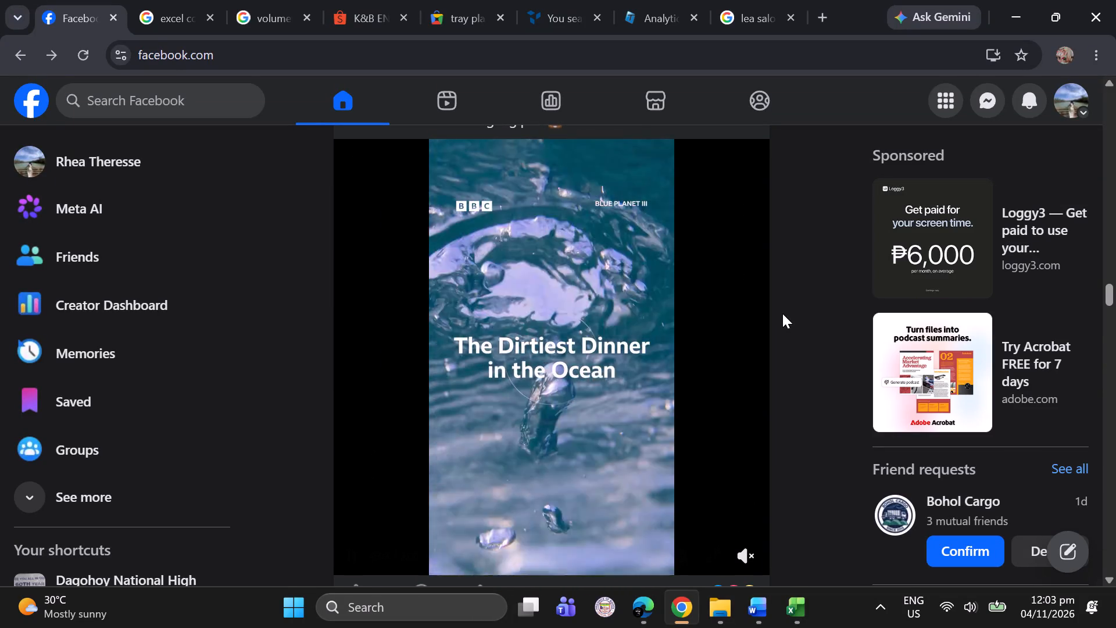
pyautogui.scroll(-1, 782, 313)
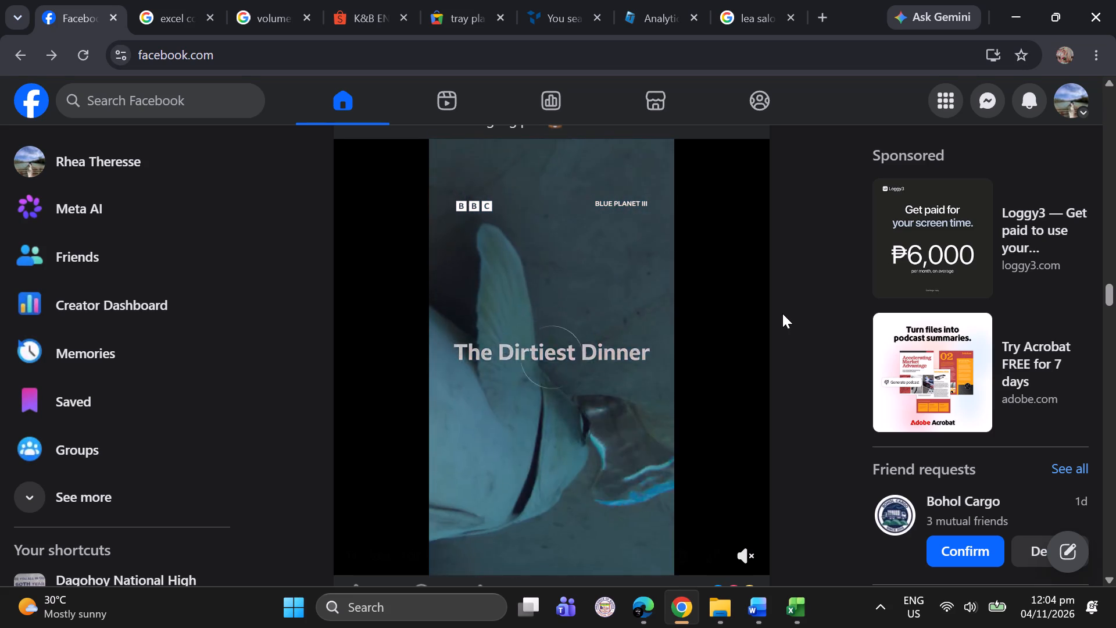
pyautogui.scroll(-2, 782, 313)
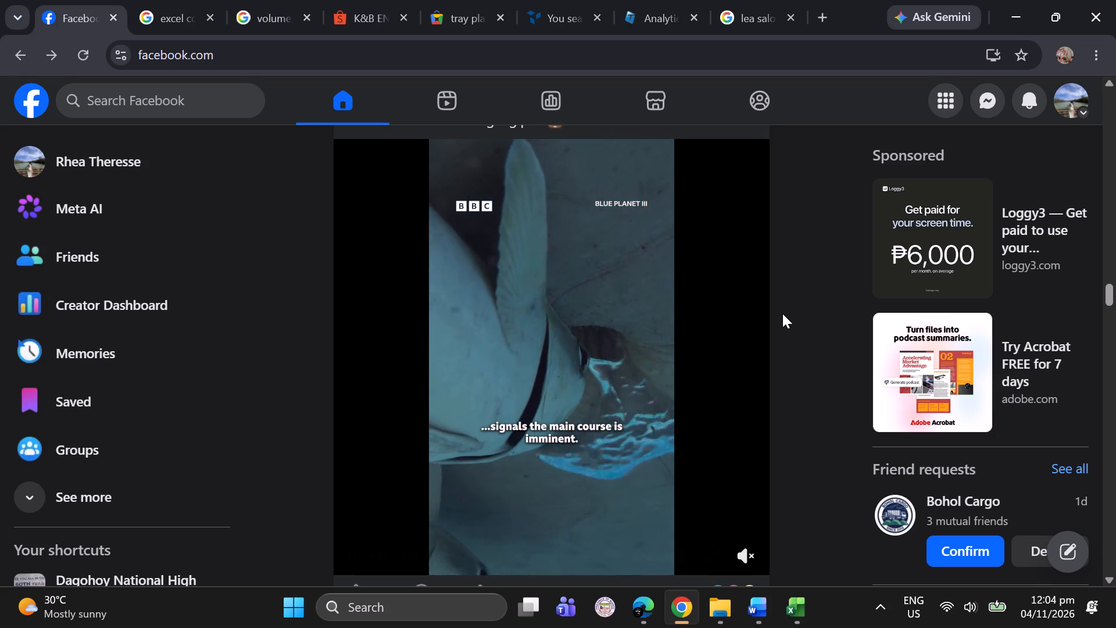
pyautogui.scroll(-2, 782, 313)
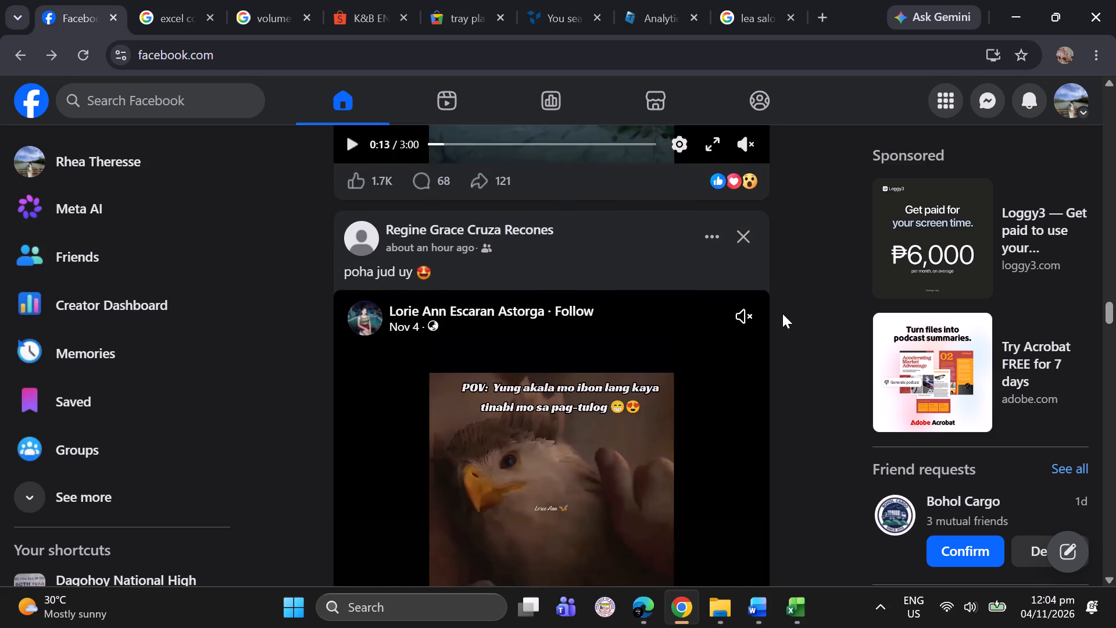
pyautogui.scroll(-3, 782, 313)
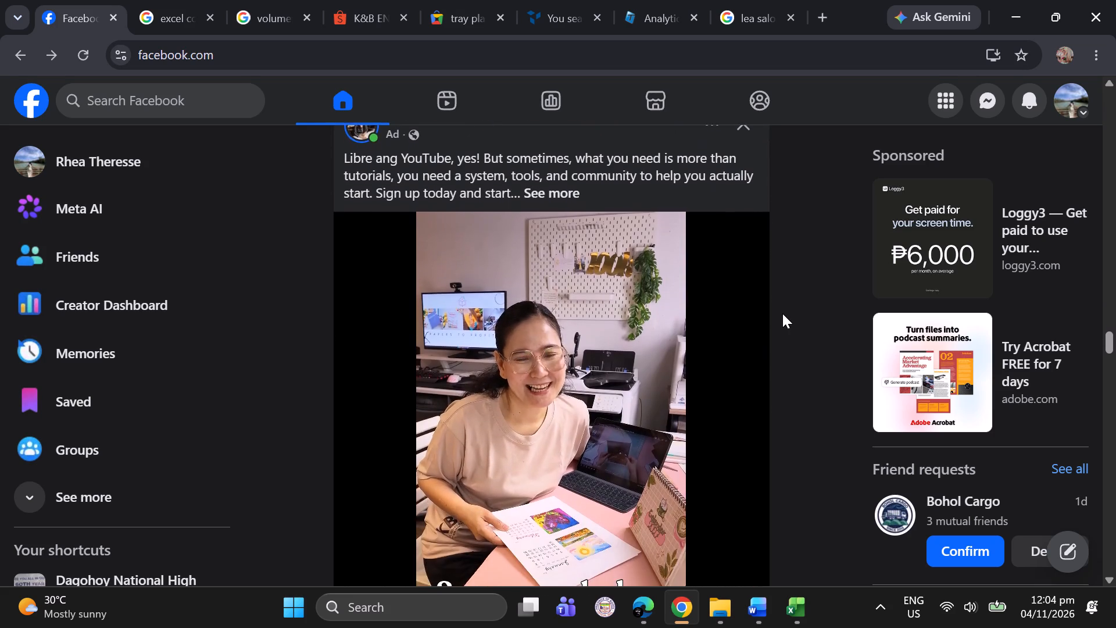
pyautogui.scroll(-2, 782, 313)
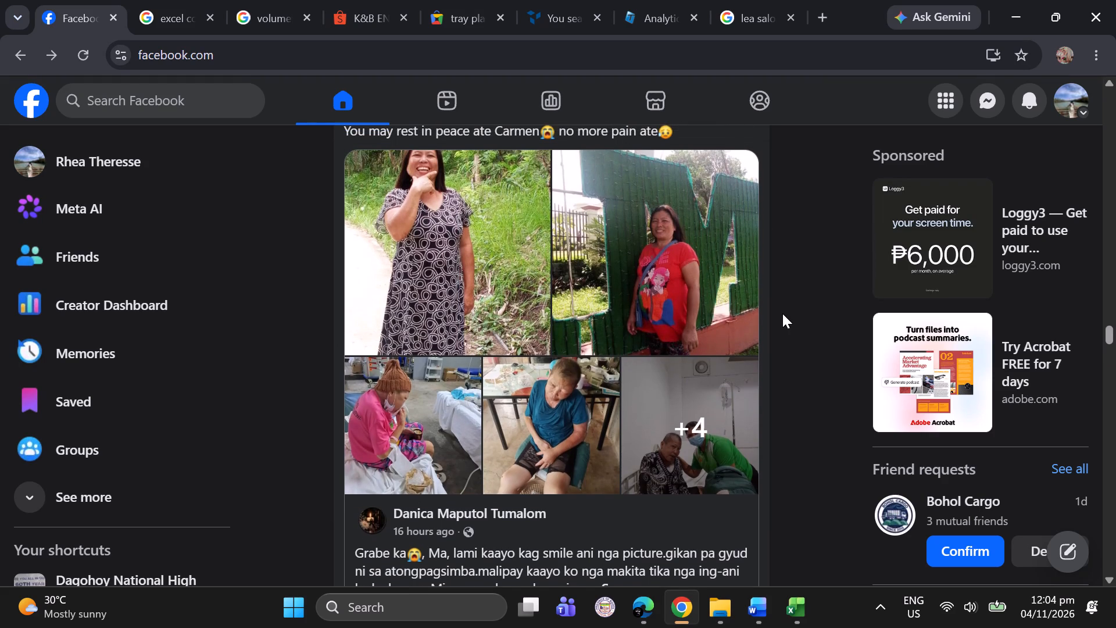
pyautogui.scroll(-3, 782, 313)
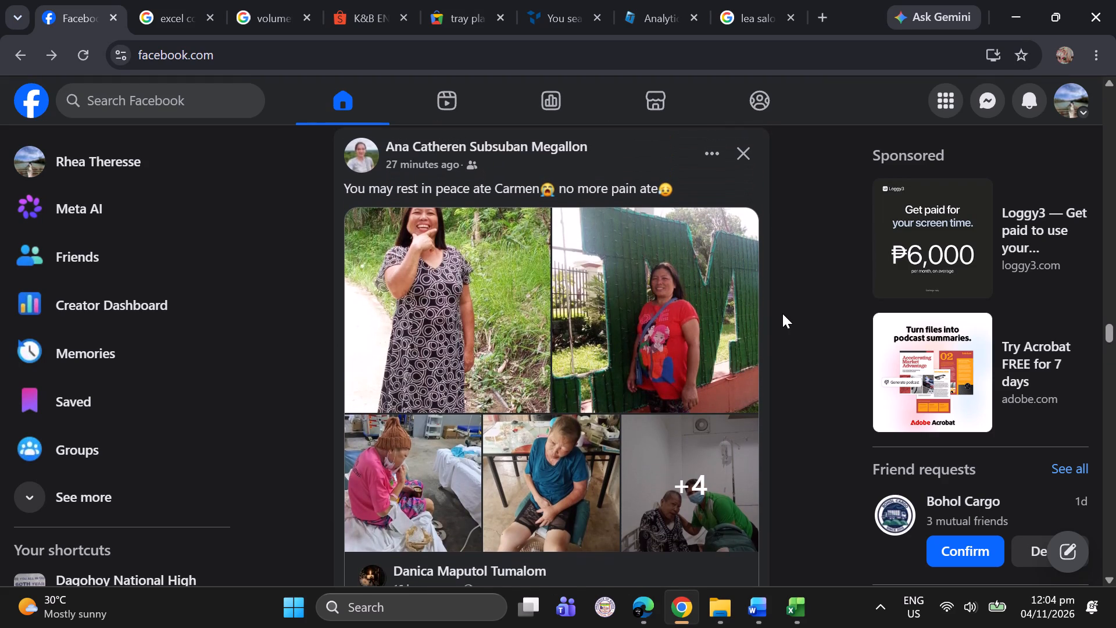
pyautogui.scroll(-3, 782, 313)
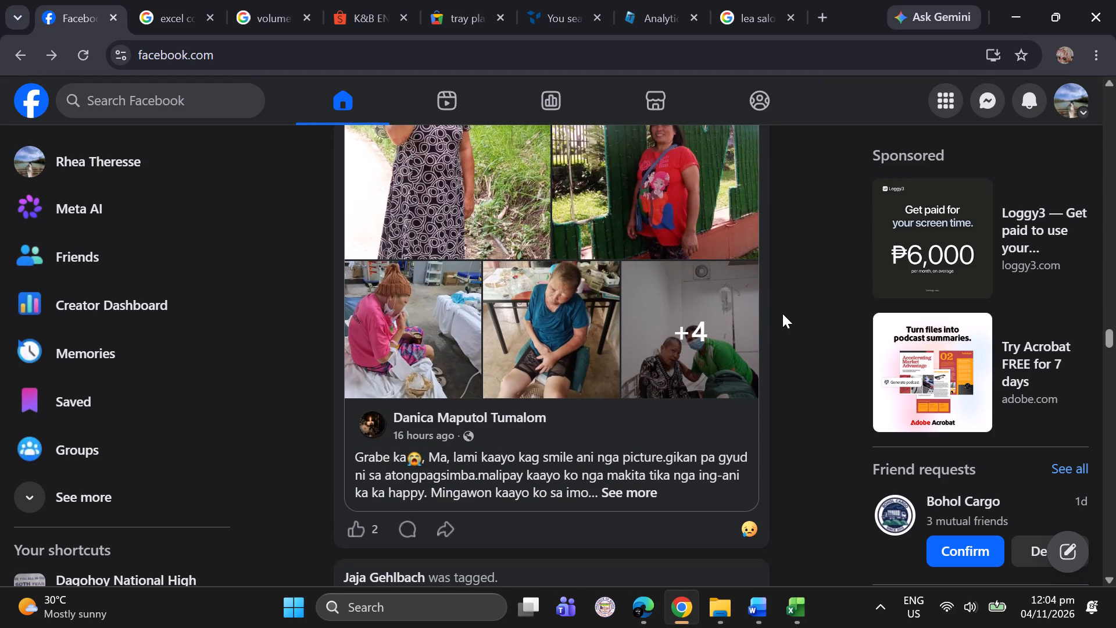
pyautogui.scroll(-3, 782, 313)
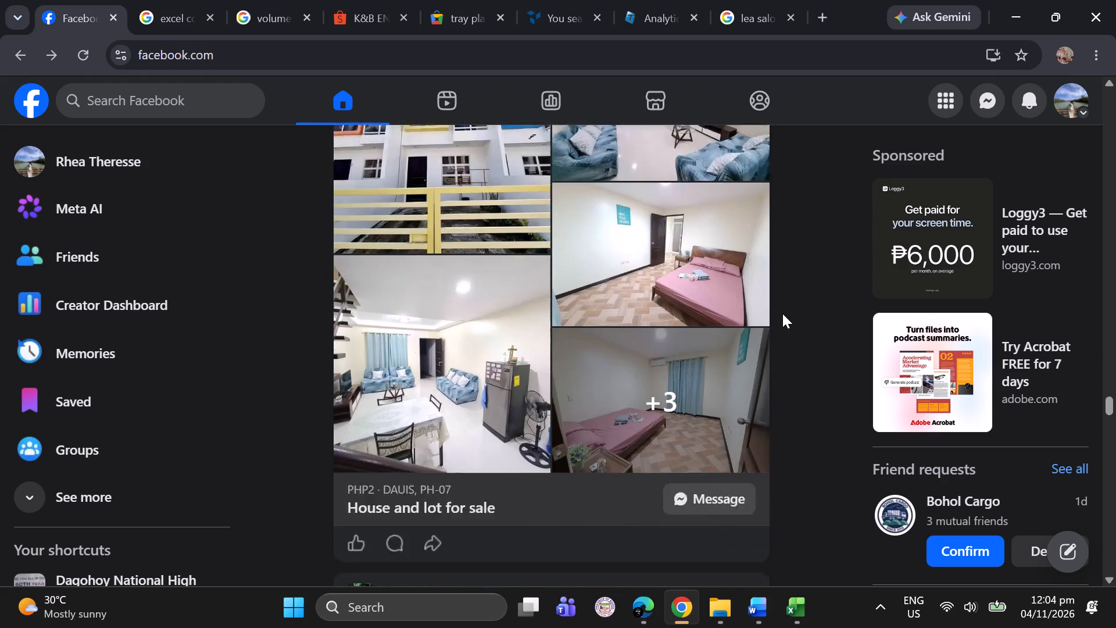
pyautogui.scroll(-2, 782, 313)
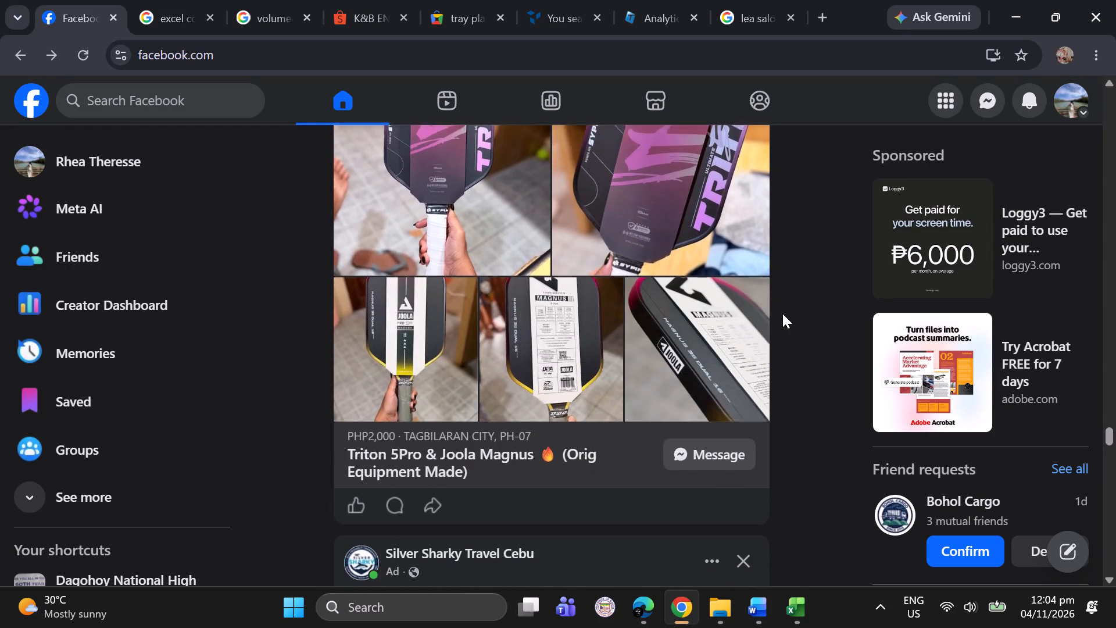
pyautogui.scroll(-2, 782, 313)
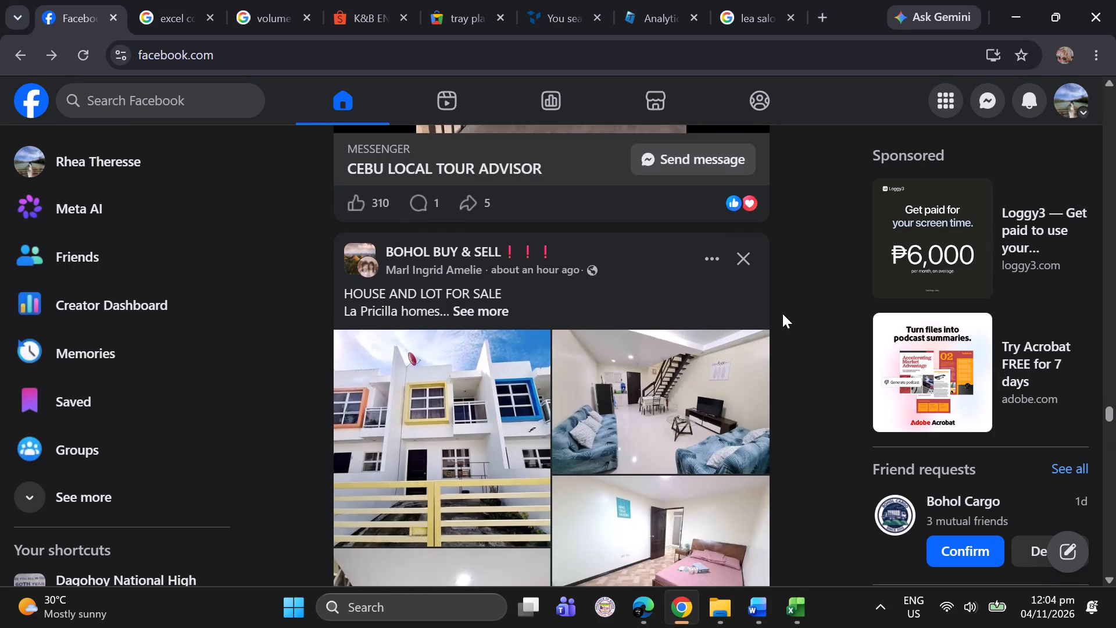
pyautogui.scroll(-3, 782, 313)
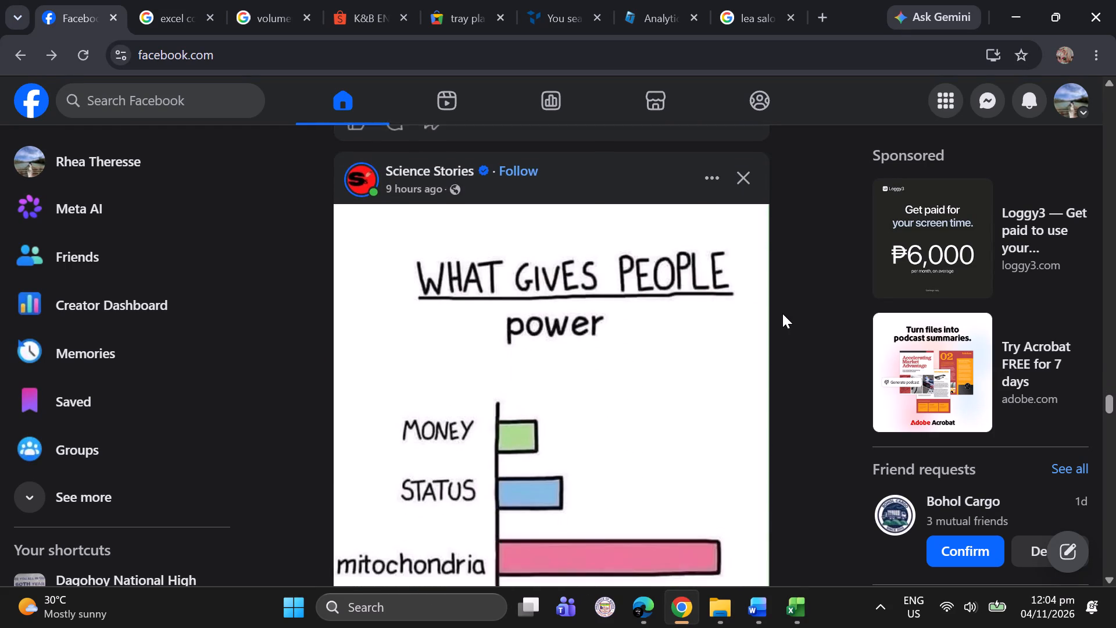
pyautogui.scroll(-1, 782, 313)
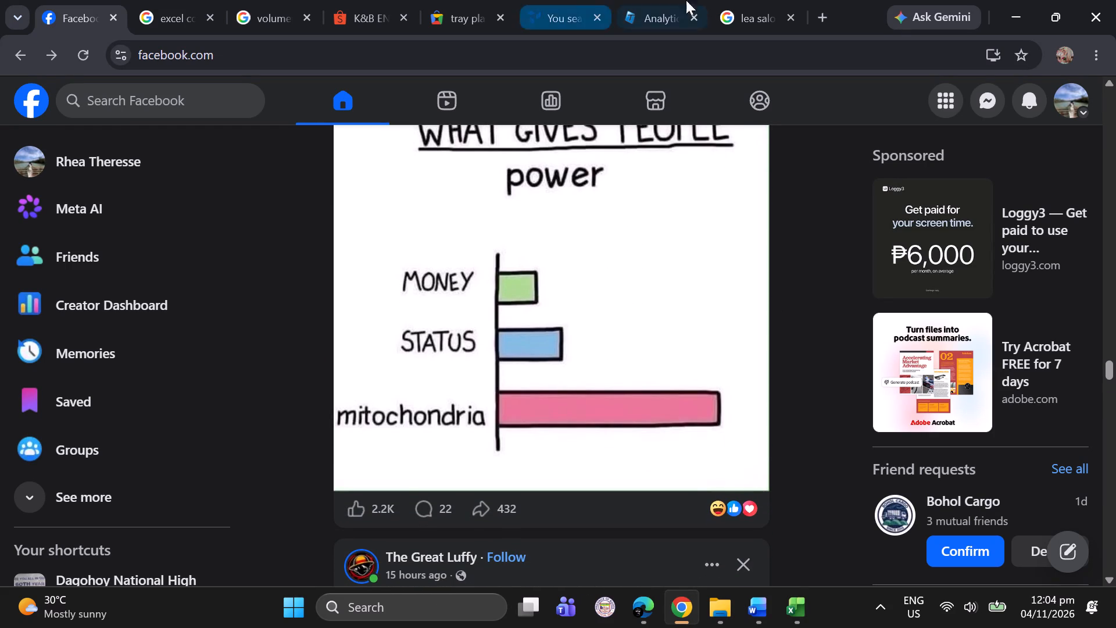
# Switch to Excel and bring the BISWL supplies workbook and the PPMP workbook to the front.
pyautogui.click(725, 0)
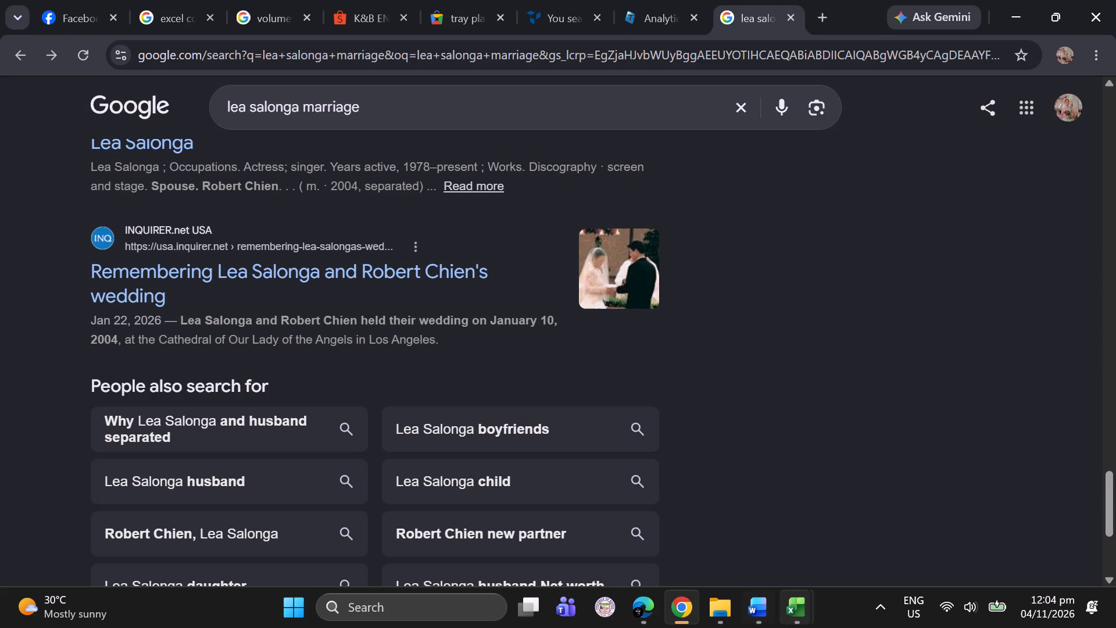
pyautogui.click(827, 512)
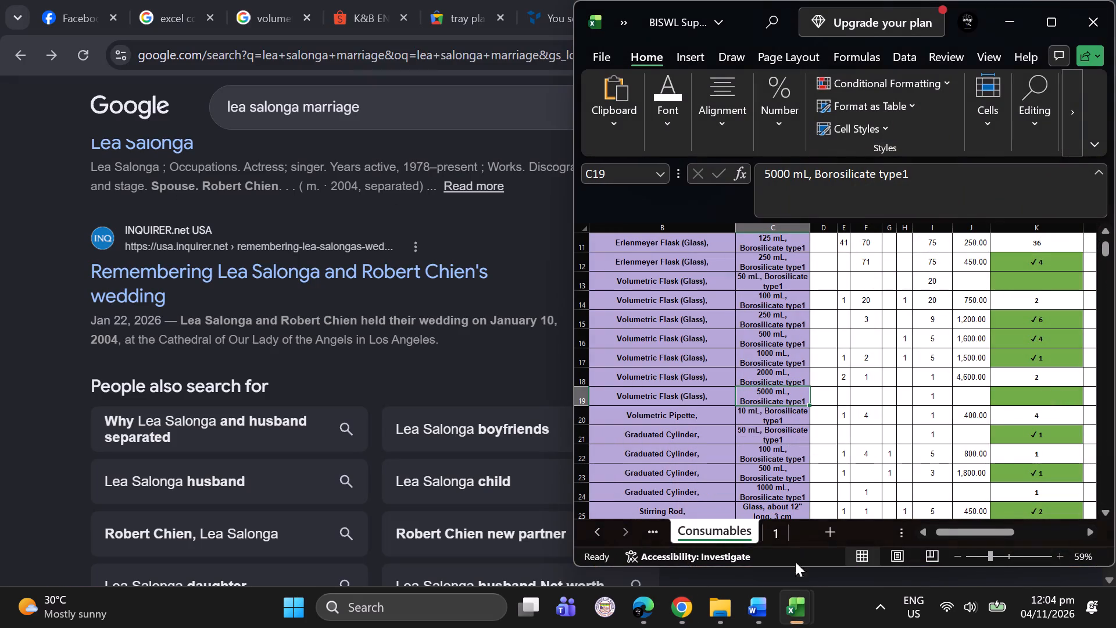
pyautogui.click(709, 536)
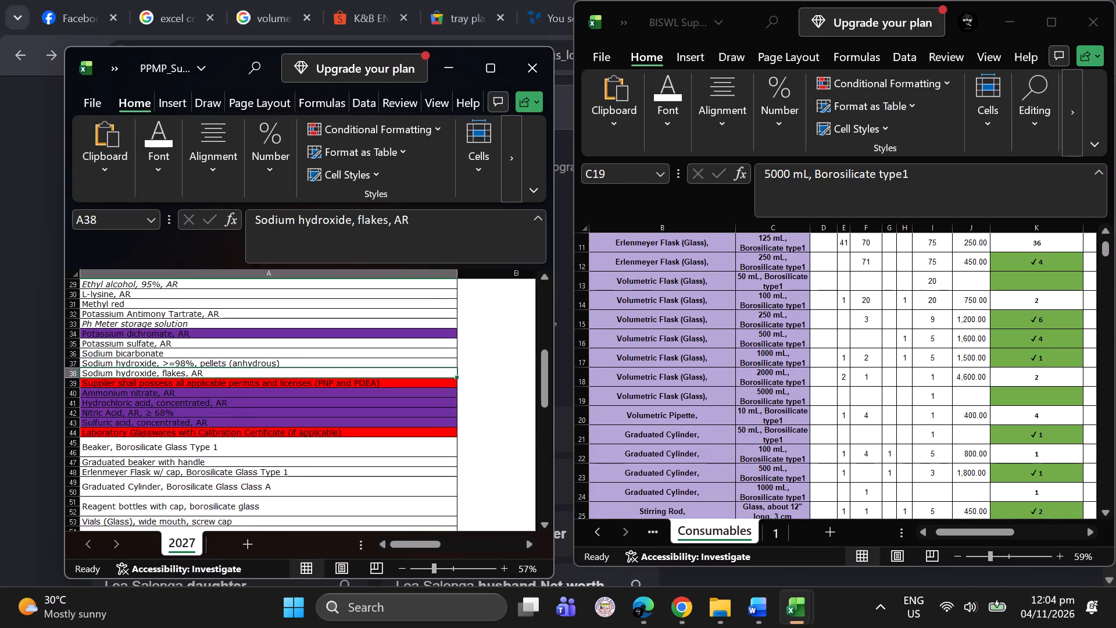
# Select the "Sodium hydroxide, flakes, AR" cell (A38) on the PPMP workbook's 2027 sheet and bring up its available cell commands.
pyautogui.hscroll(2, 270, 373)
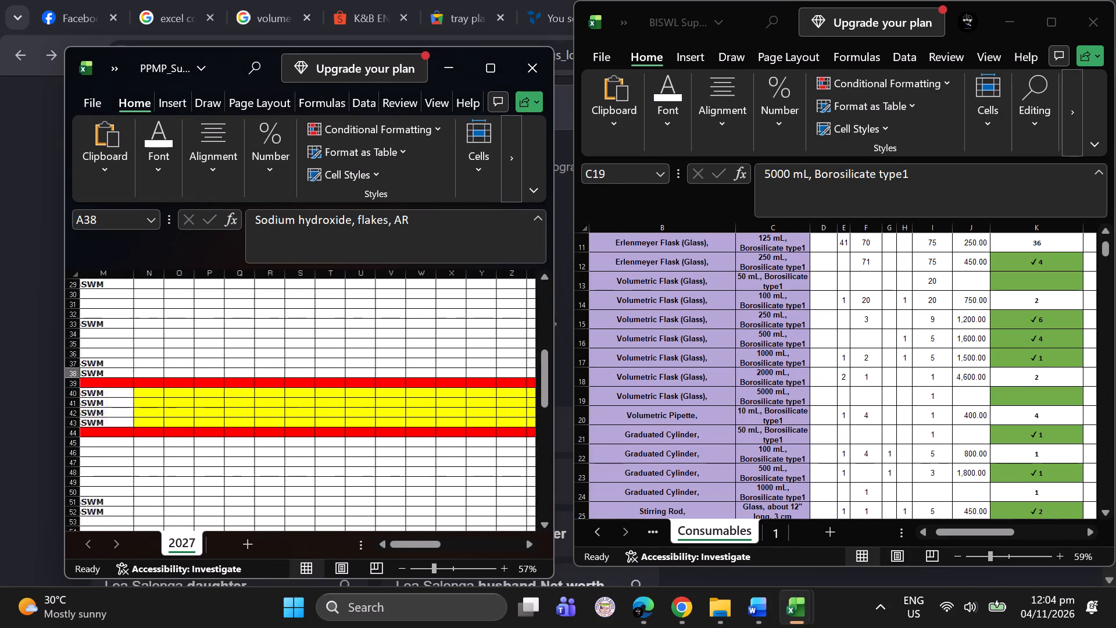
pyautogui.hscroll(3, 270, 373)
pyautogui.scroll(1, 270, 373)
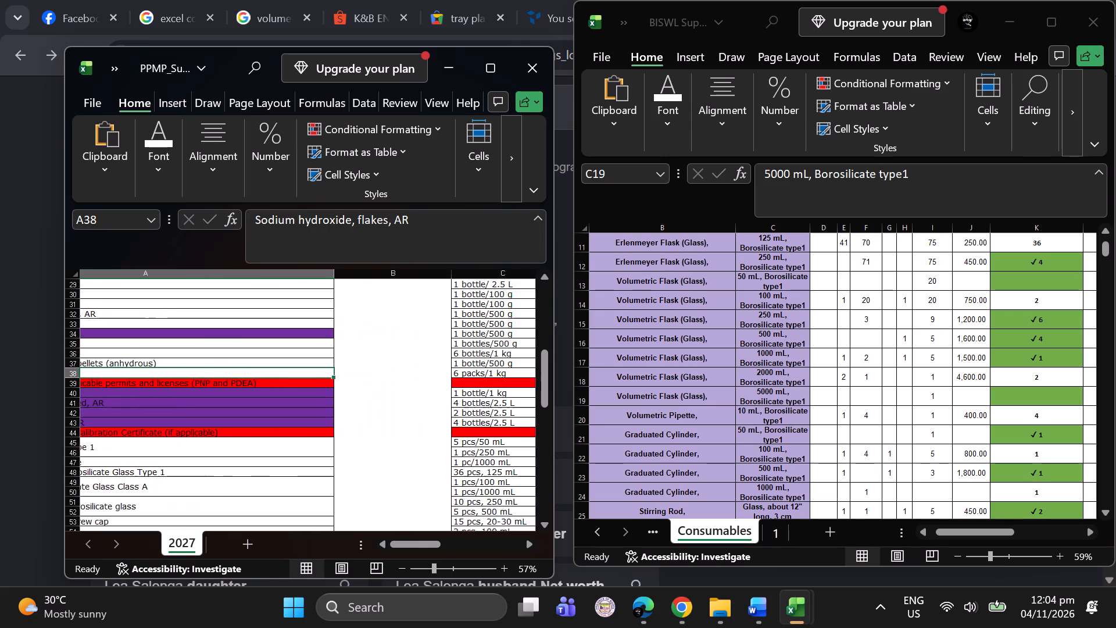
pyautogui.scroll(1, 270, 373)
pyautogui.hscroll(6, 270, 373)
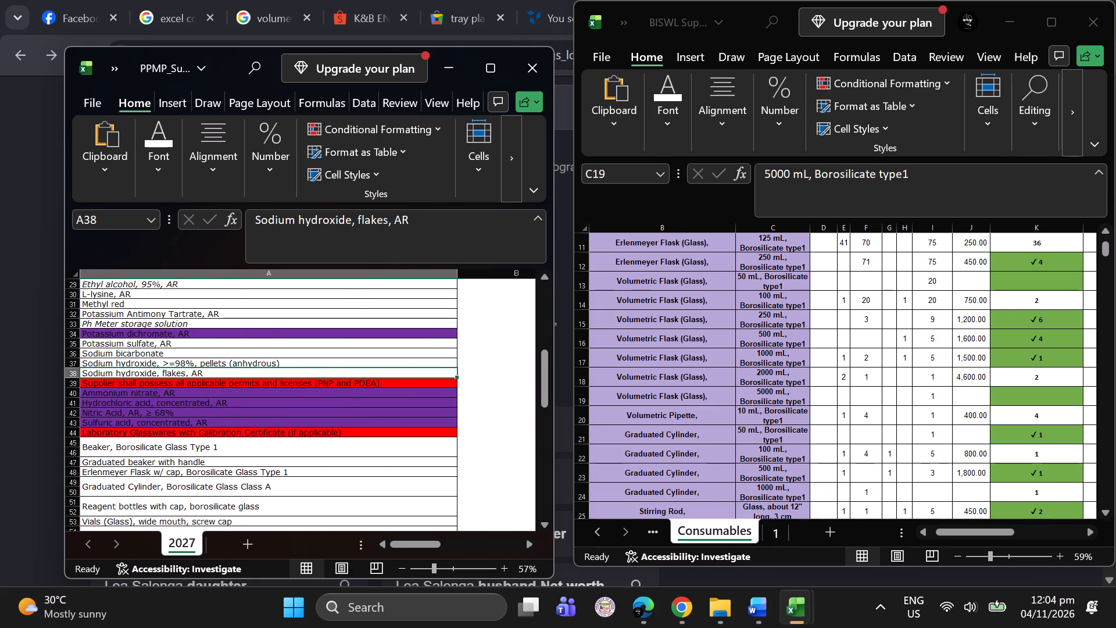
pyautogui.click(194, 371)
pyautogui.rightClick(194, 371)
pyautogui.press('Down')
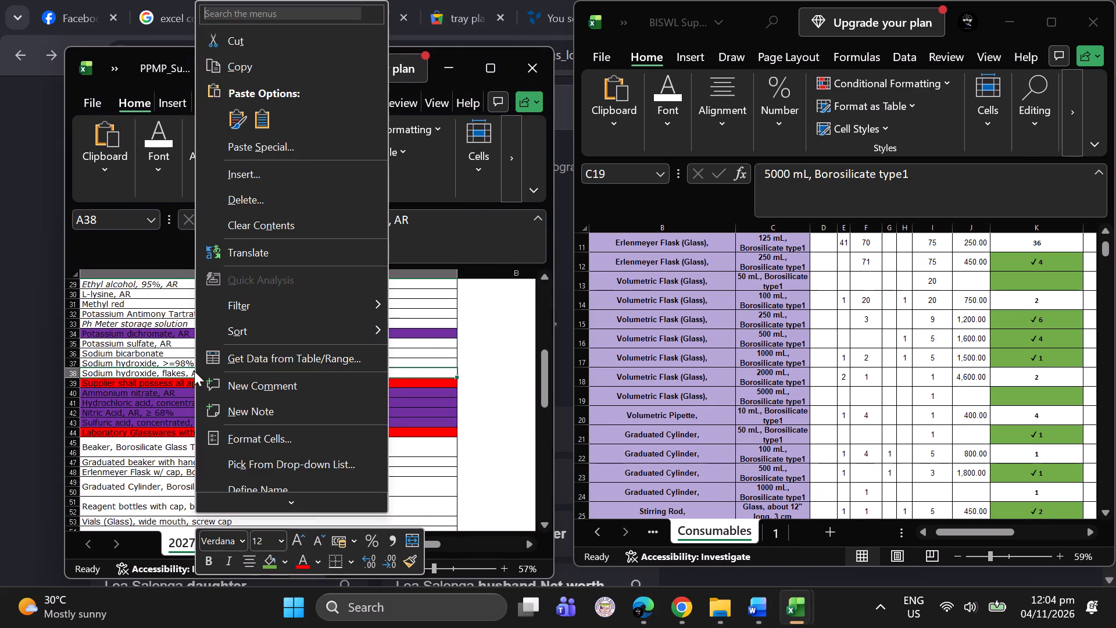
# Delete the entire row of the "Sodium hydroxide, flakes, AR" entry from the 2027 sheet.
pyautogui.press('Down')
pyautogui.press('Down')
pyautogui.press('Down')
pyautogui.press('Down')
pyautogui.press('Down')
pyautogui.press('Down')
pyautogui.press('Return')
pyautogui.press('Down')
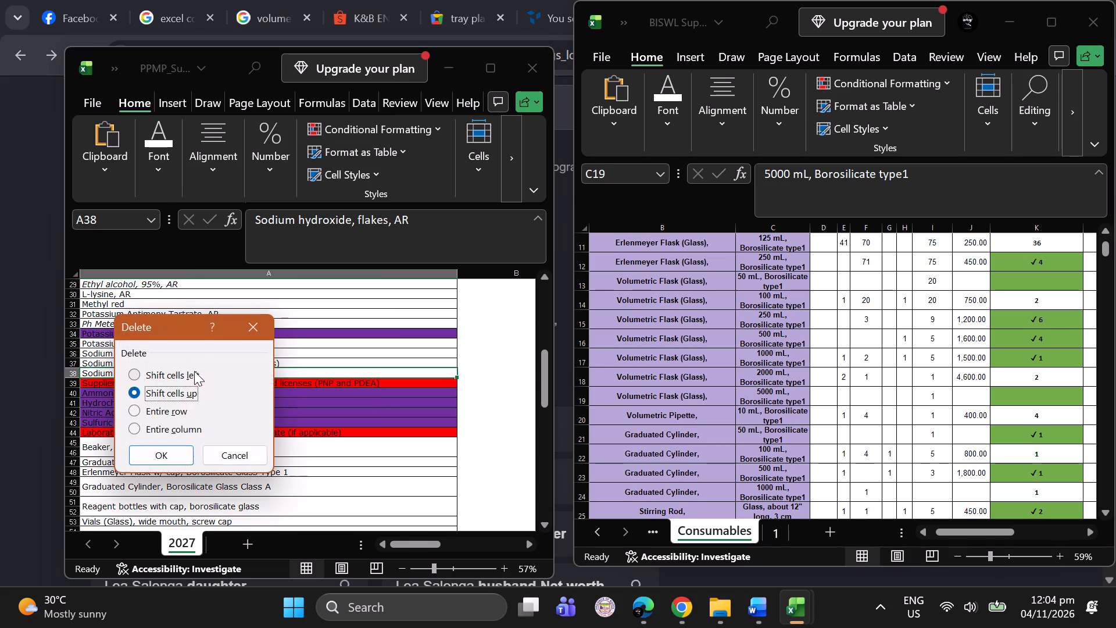
pyautogui.press('Down')
pyautogui.press('Return')
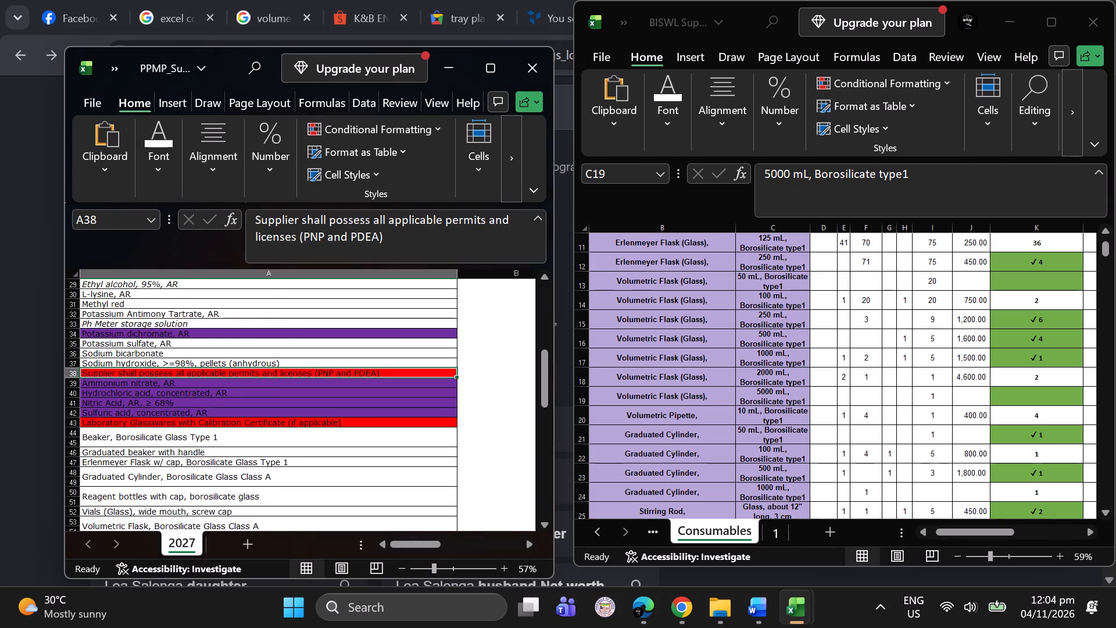
# Review the general requirements, NIST standards and laboratory reagents listed in column A of the 2027 sheet.
pyautogui.scroll(1, 194, 371)
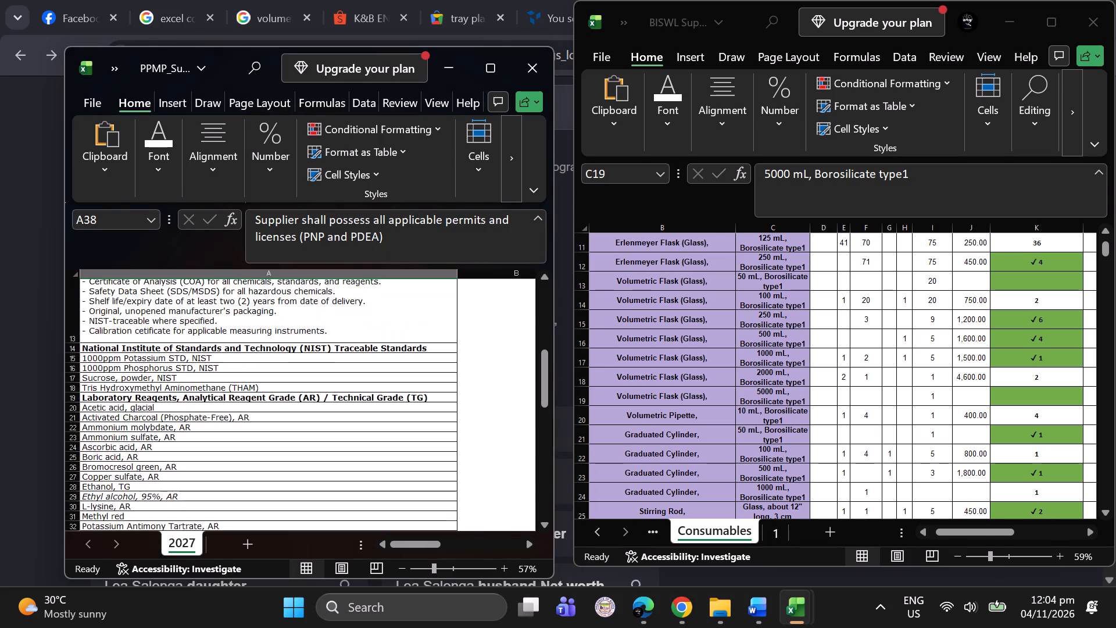
pyautogui.scroll(-1, 194, 371)
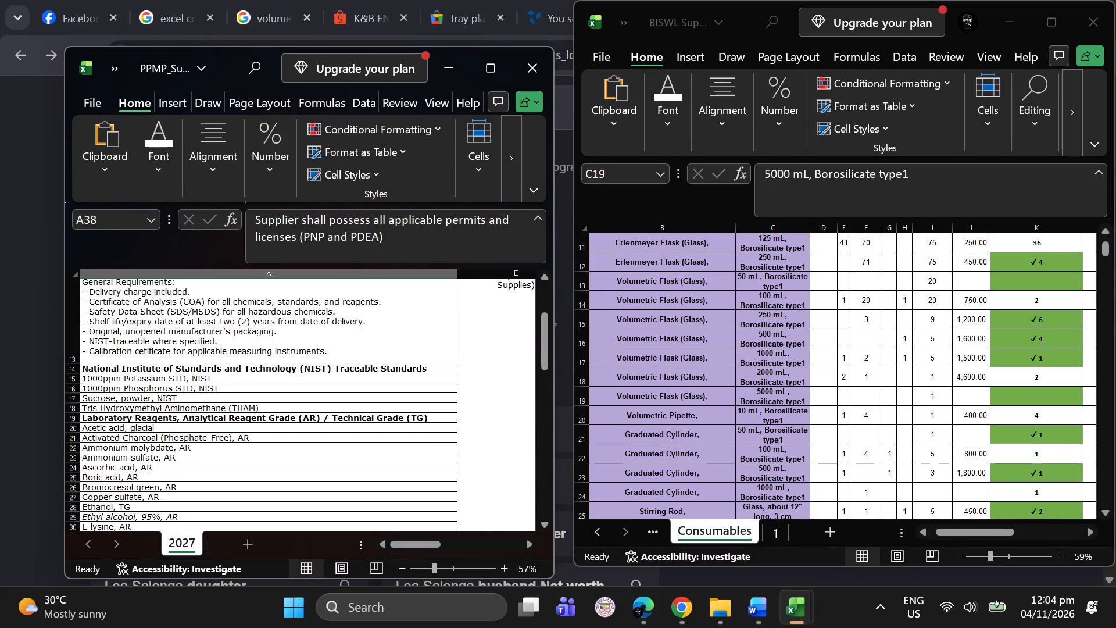
pyautogui.scroll(-1, 194, 371)
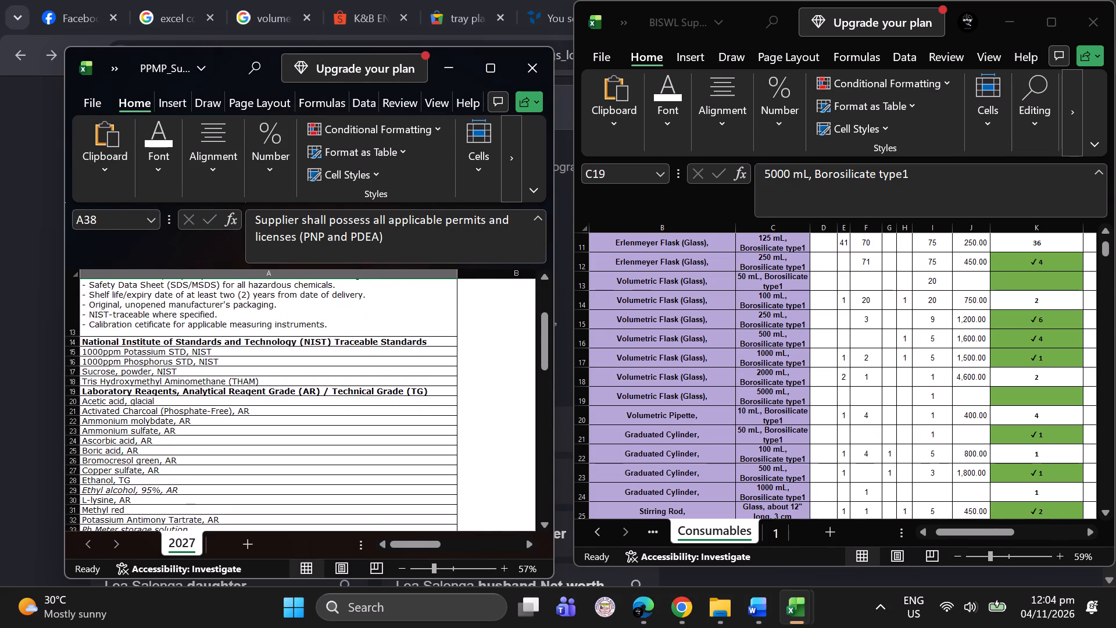
pyautogui.scroll(-2, 194, 371)
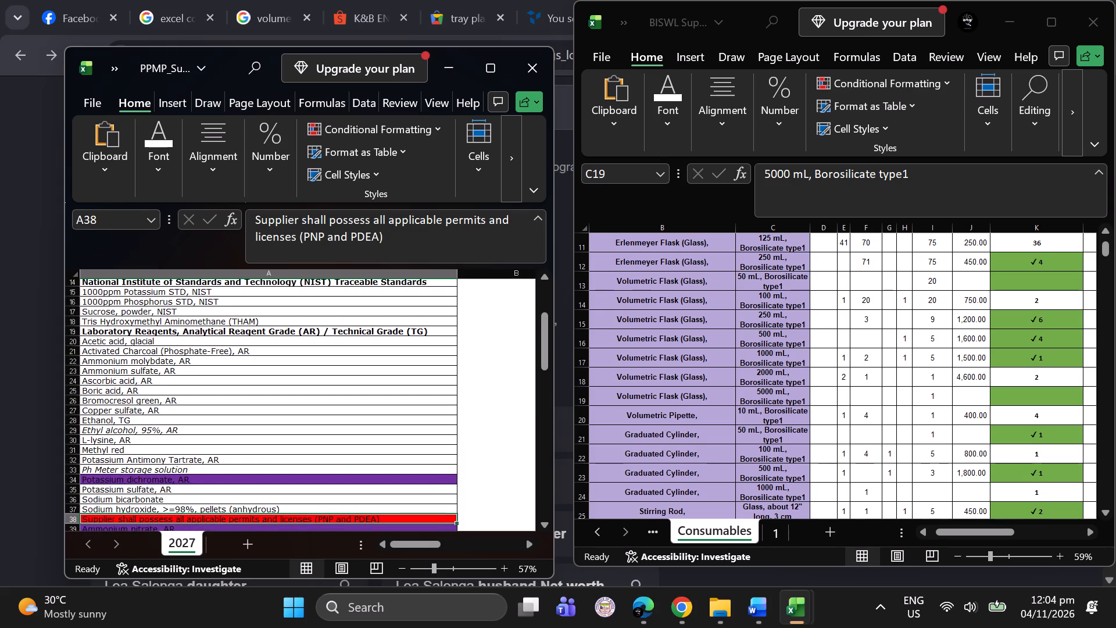
pyautogui.scroll(-1, 194, 371)
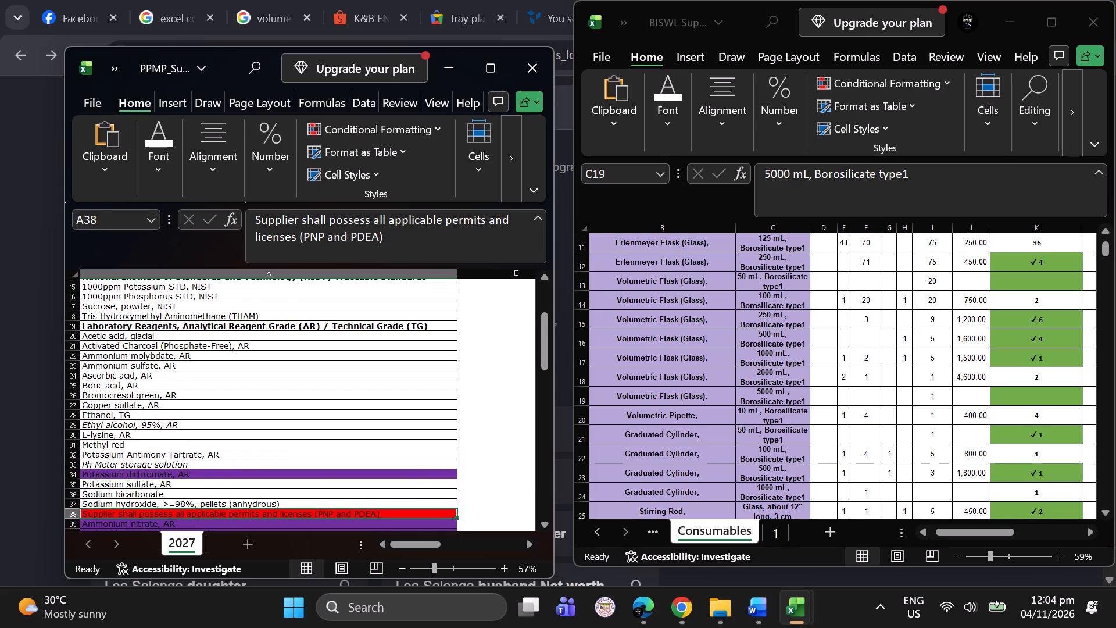
pyautogui.scroll(-1, 194, 371)
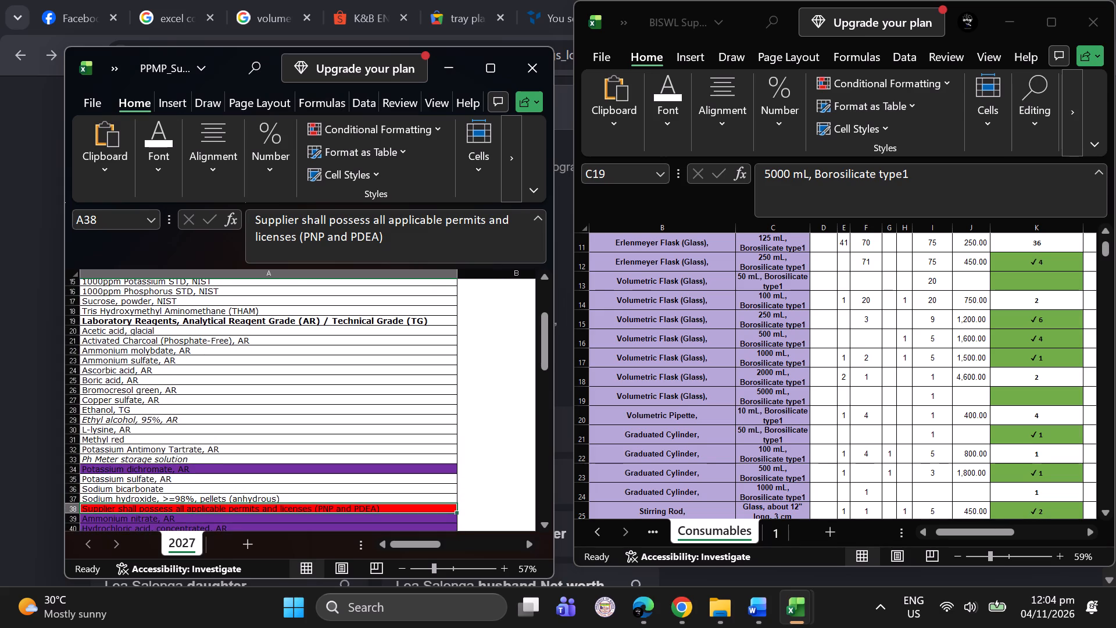
pyautogui.scroll(-3, 194, 371)
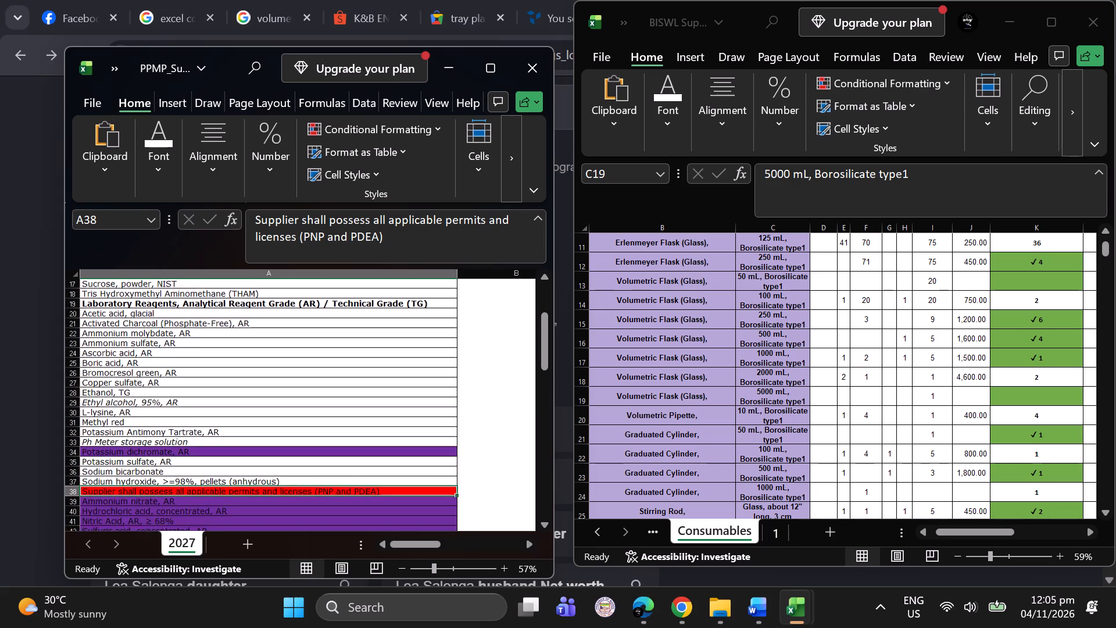
pyautogui.scroll(-1, 194, 371)
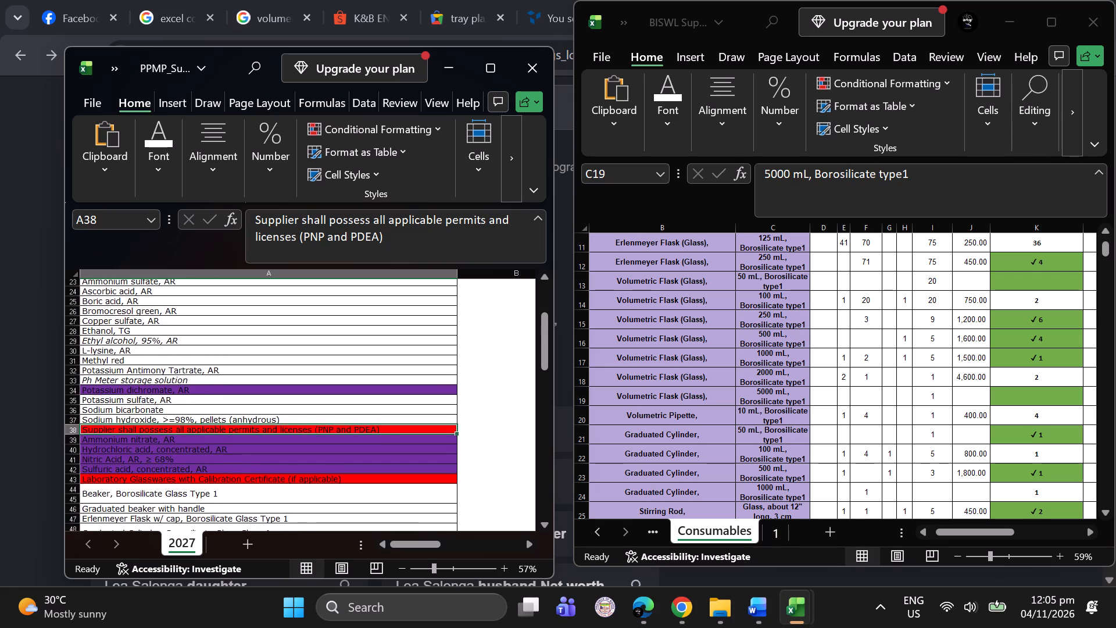
pyautogui.scroll(-1, 194, 371)
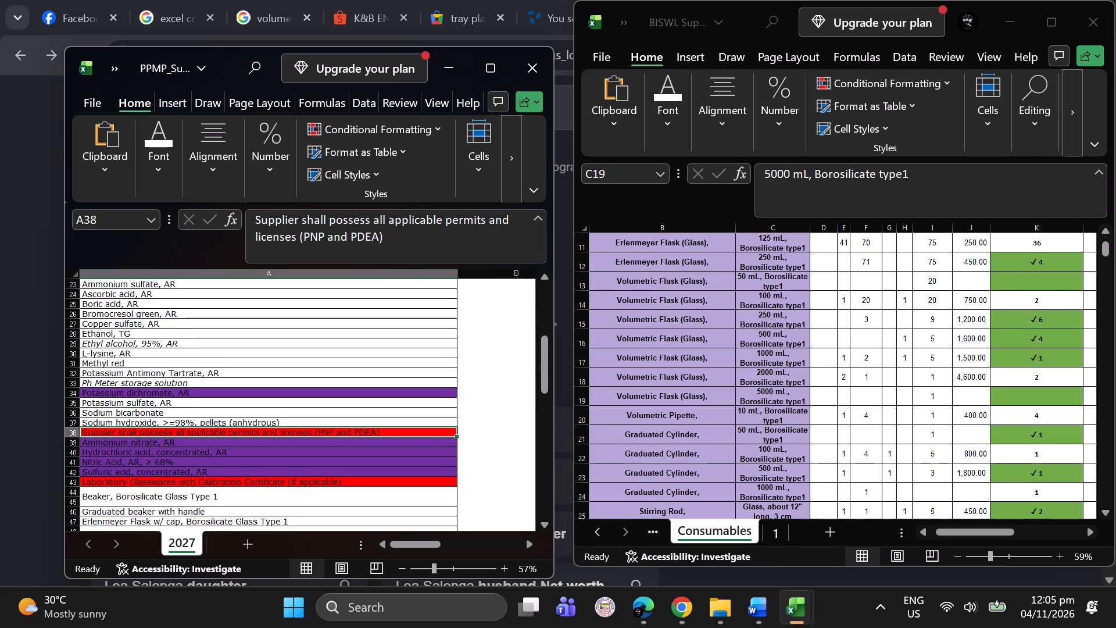
pyautogui.click(196, 378)
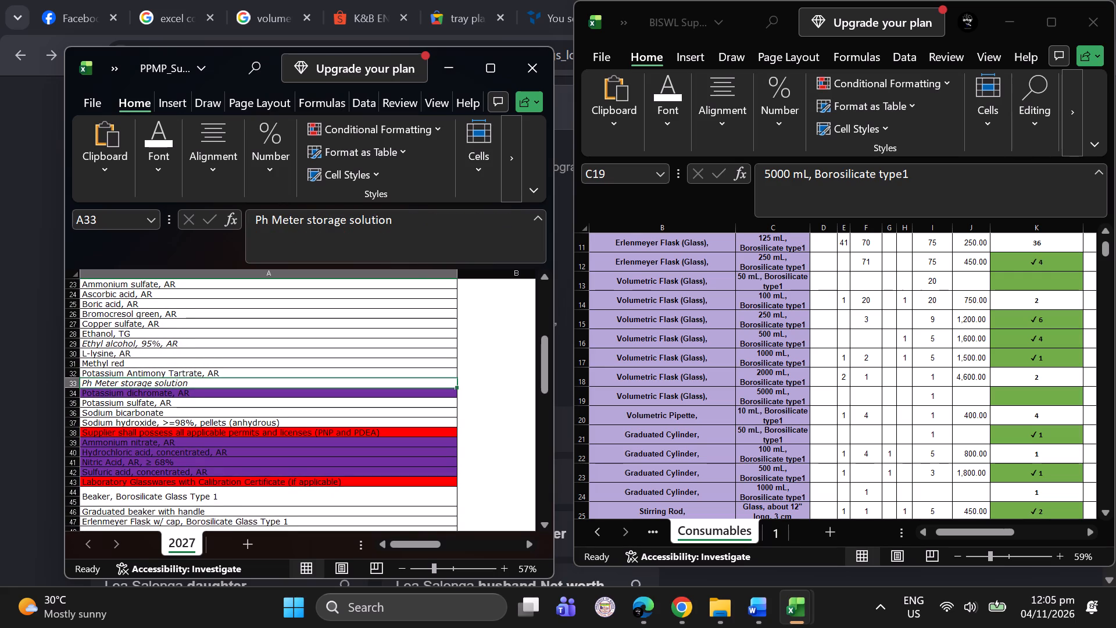
# Review the regulated chemicals, laboratory glassware and laboratory supplies listed further down column A of the 2027 sheet.
pyautogui.scroll(-2, 196, 378)
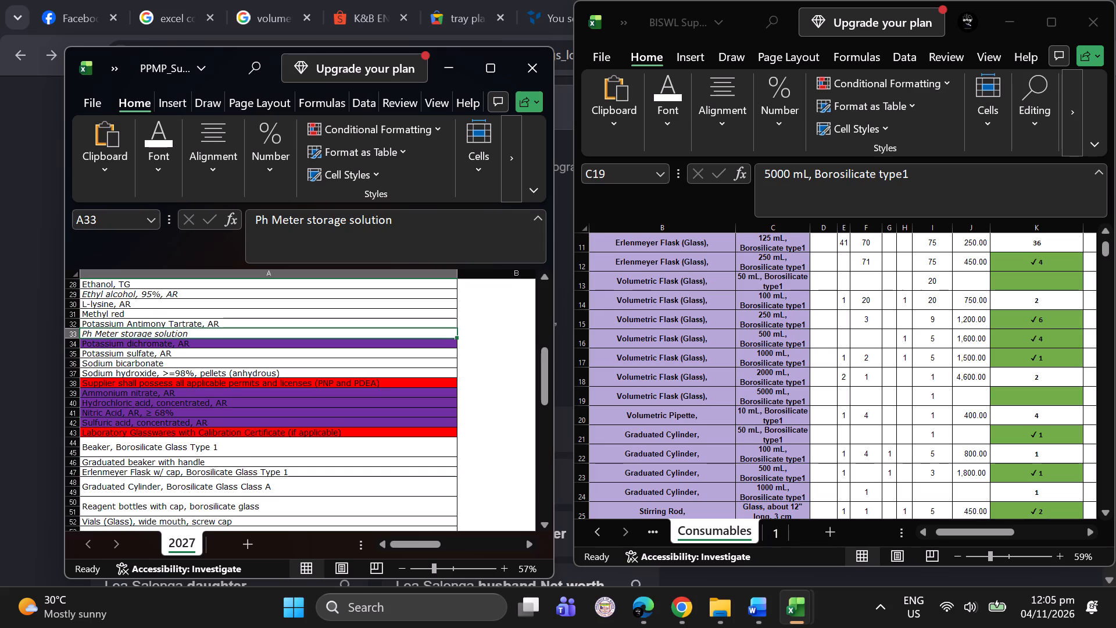
pyautogui.scroll(-1, 238, 413)
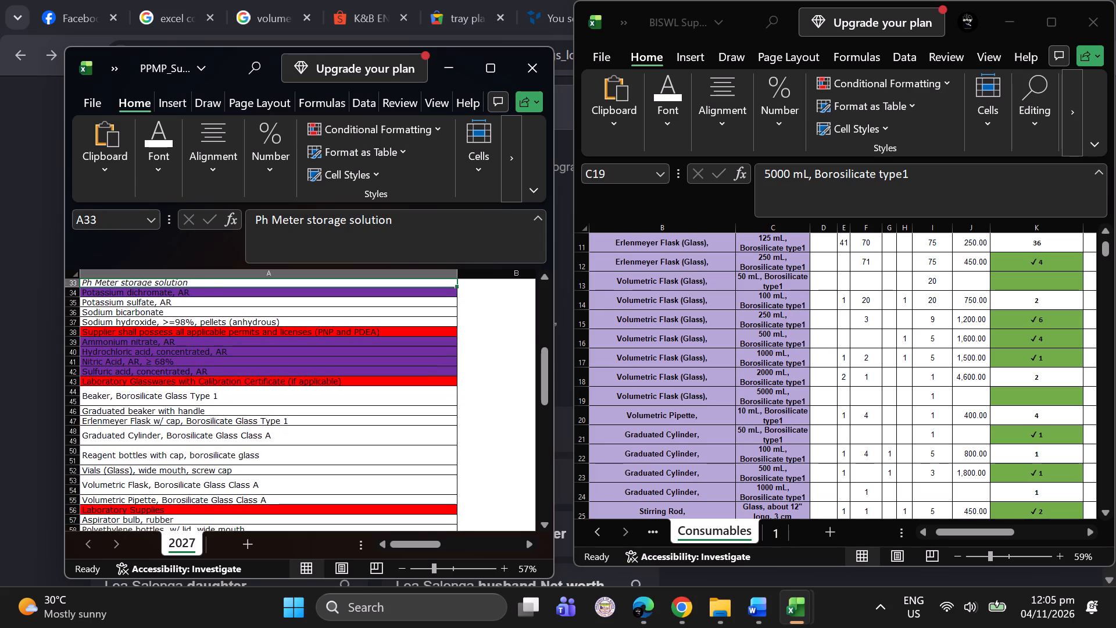
pyautogui.scroll(-2, 238, 413)
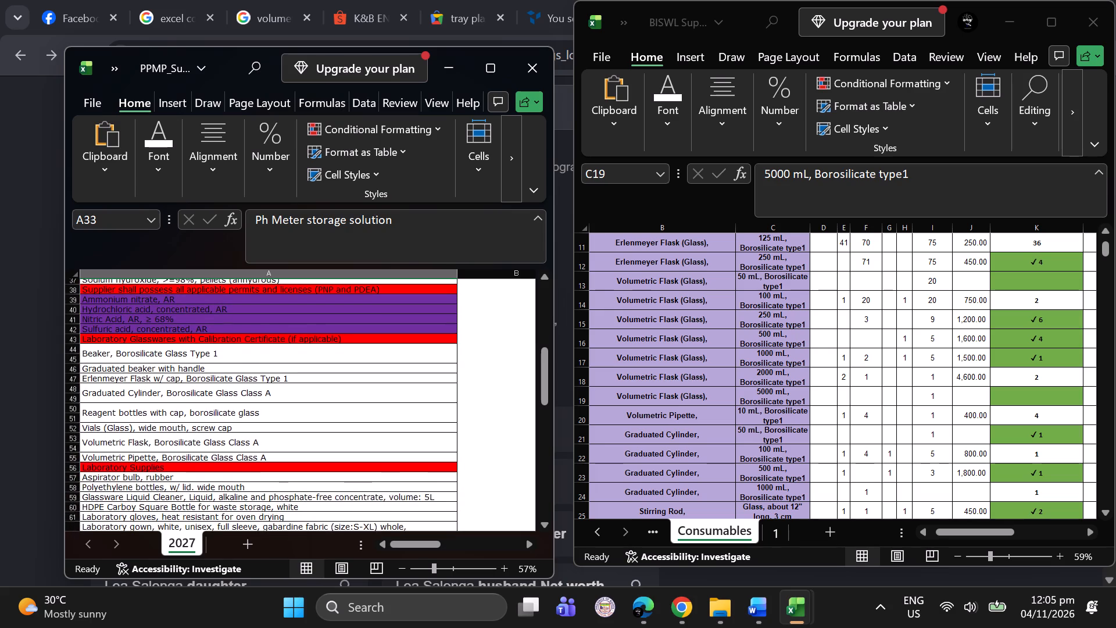
pyautogui.scroll(-2, 238, 413)
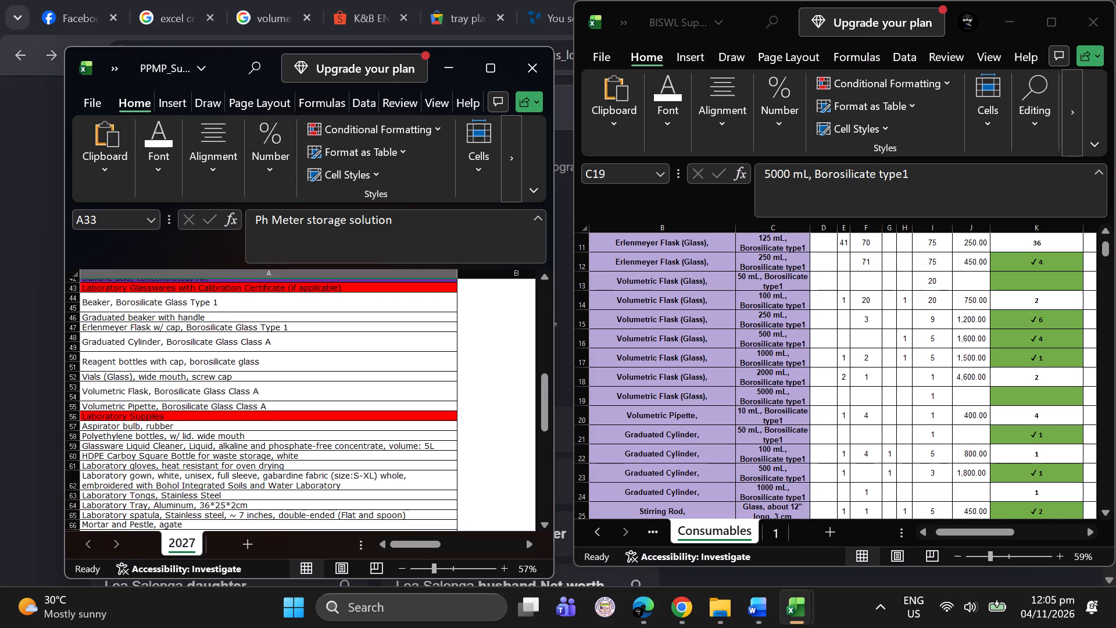
pyautogui.scroll(-1, 238, 413)
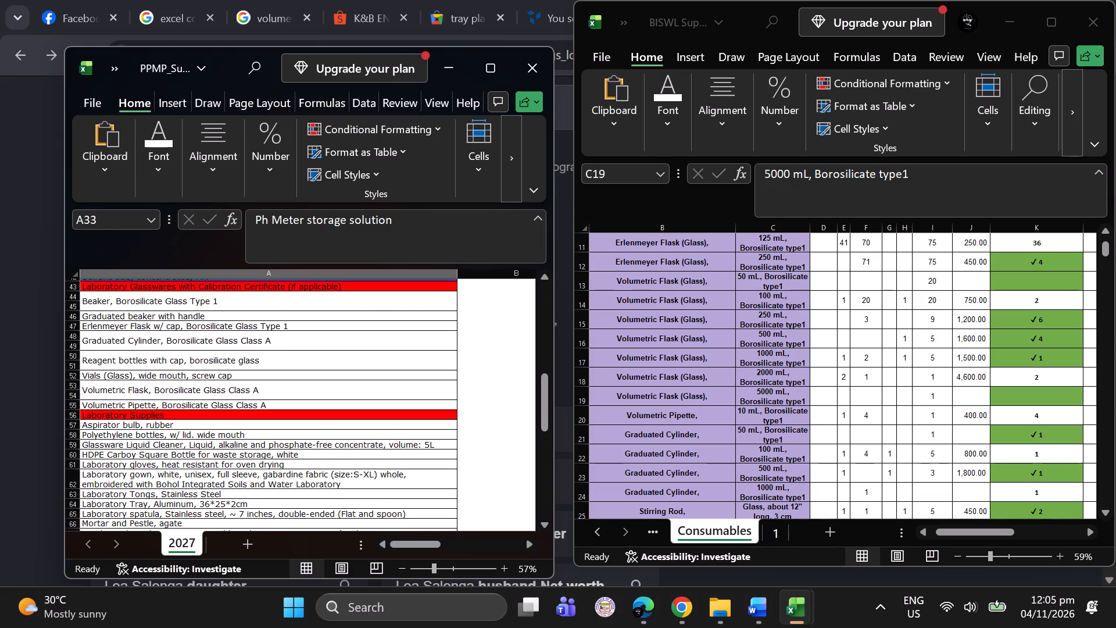
pyautogui.scroll(-4, 238, 413)
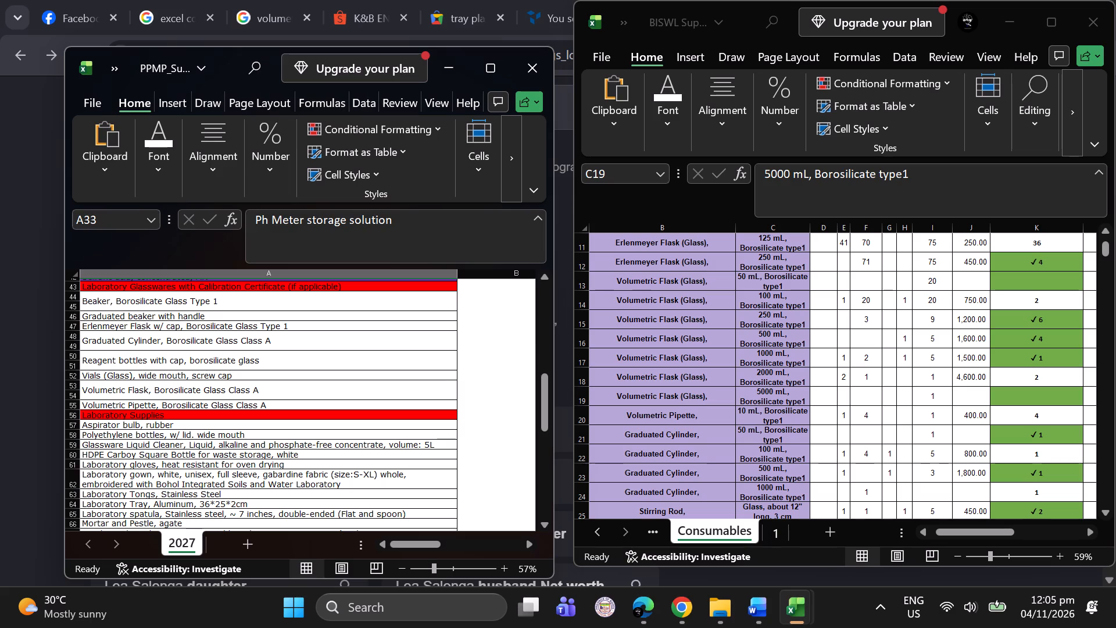
pyautogui.scroll(-3, 238, 413)
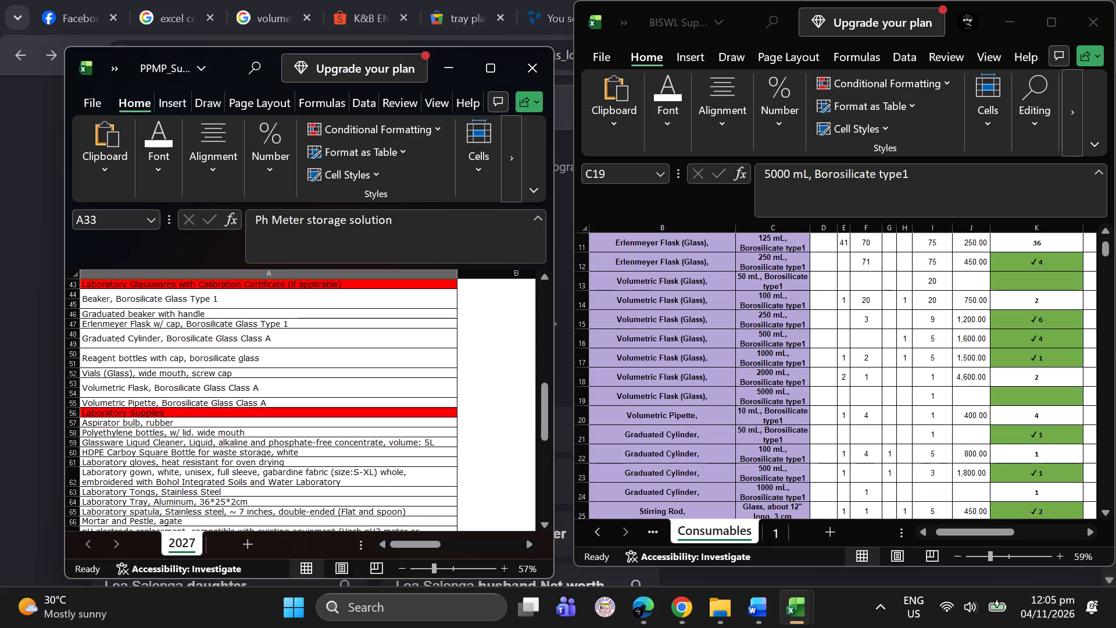
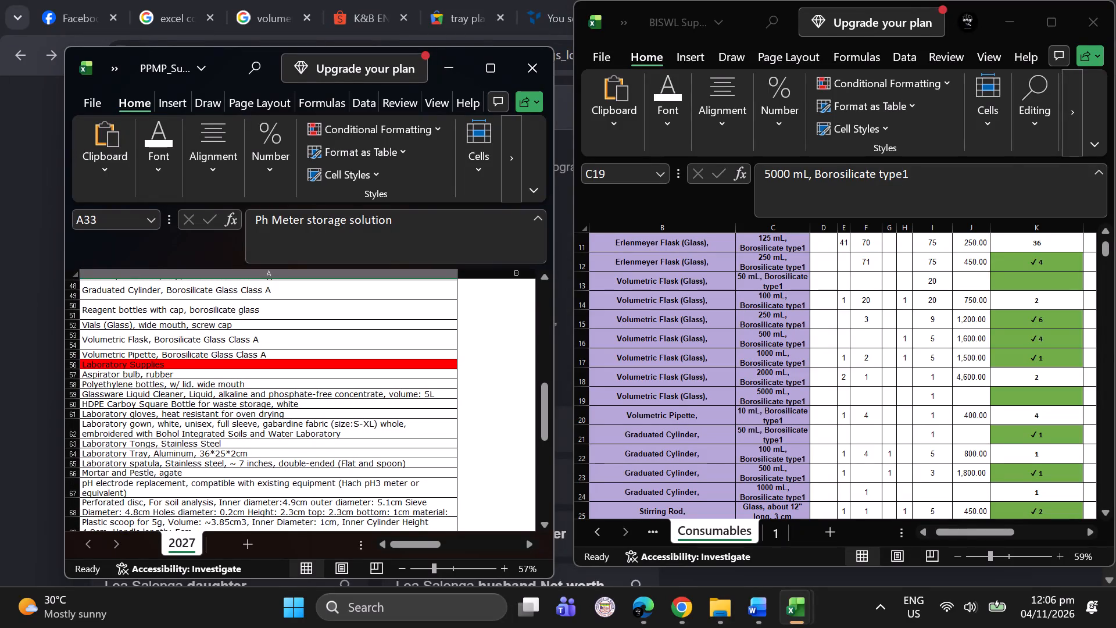
# Delete the entire row of the "Aspirator bulb, rubber" entry under Laboratory Supplies in the 2027 sheet.
pyautogui.scroll(-3, 252, 425)
pyautogui.click(232, 374)
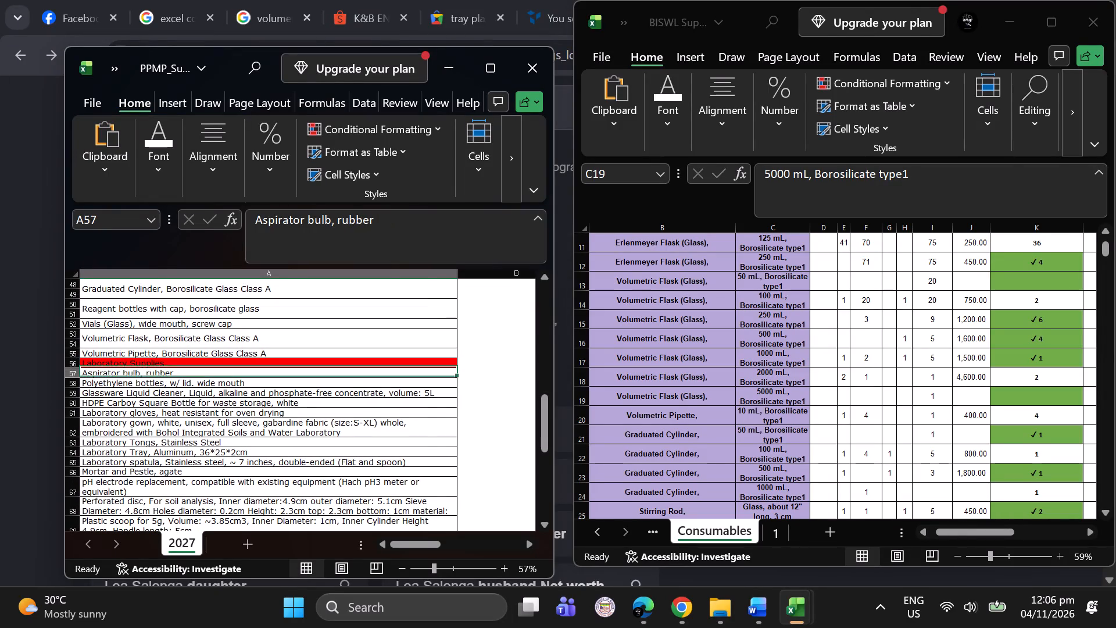
pyautogui.rightClick(232, 374)
pyautogui.click(312, 196)
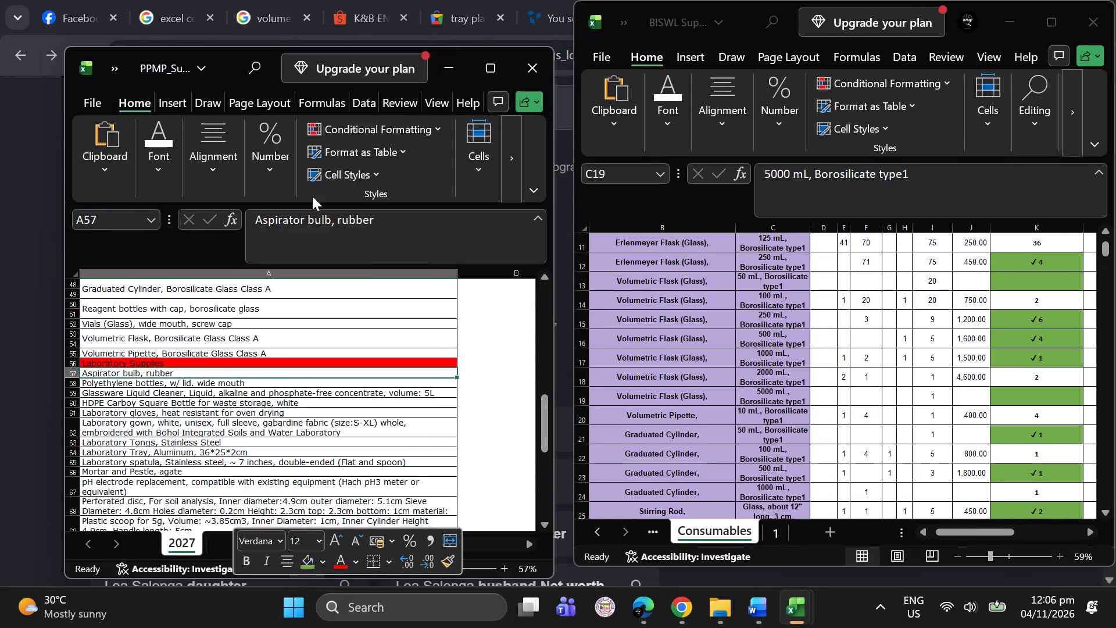
pyautogui.click(300, 232)
pyautogui.press('Return')
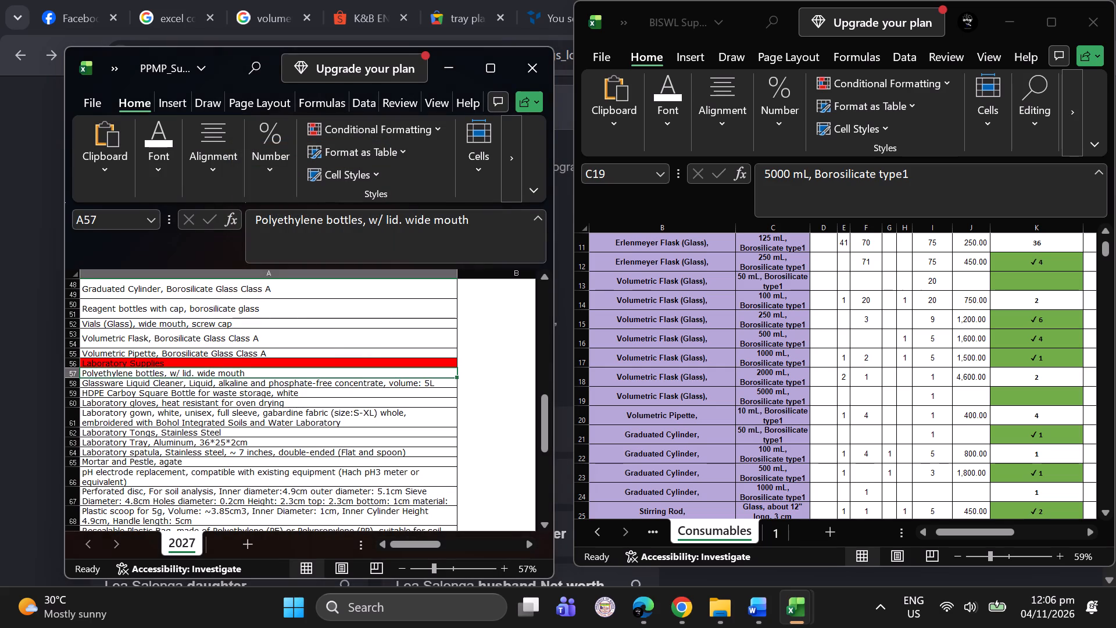
# Review the glassware and supplies entries in the 2027 sheet along with their quantity and size column and the table headings.
pyautogui.hscroll(-2, 262, 394)
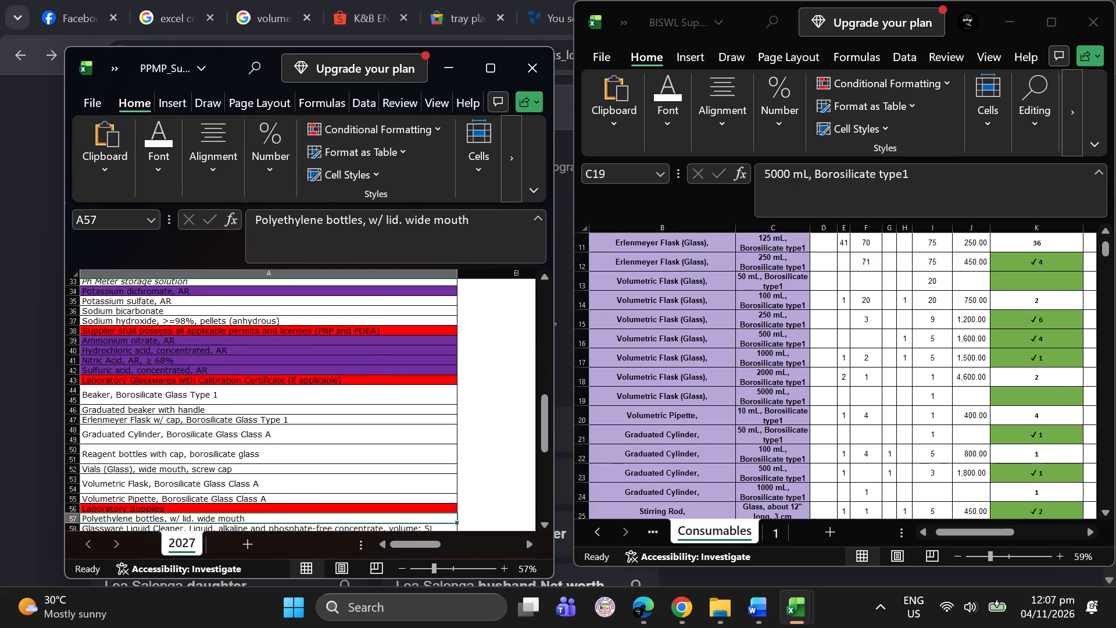
pyautogui.hscroll(-2, 262, 394)
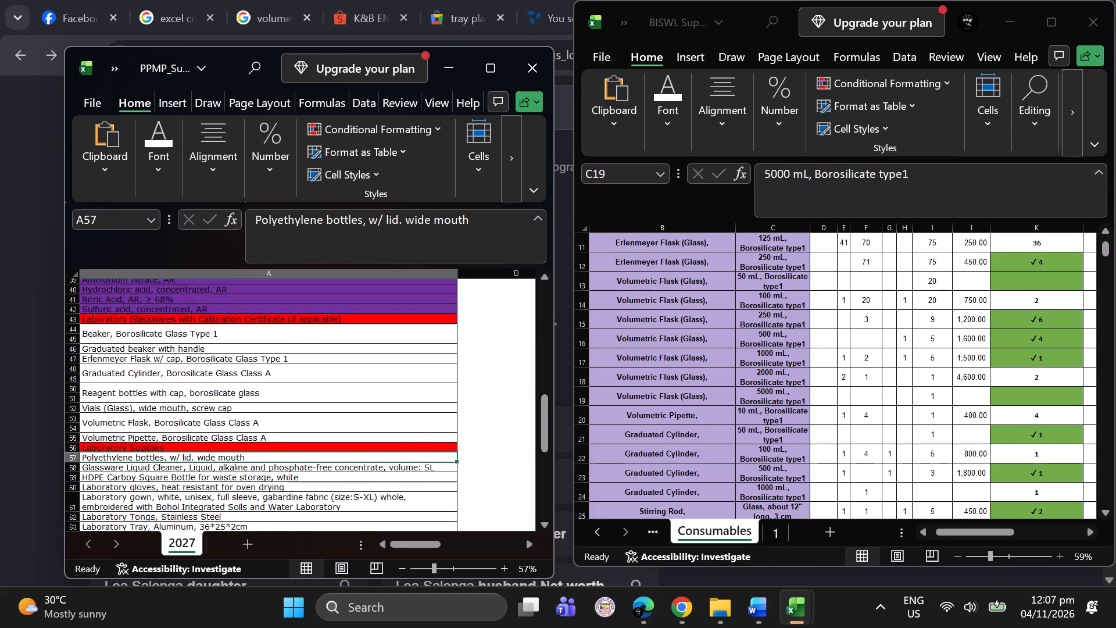
pyautogui.hscroll(-1, 262, 394)
pyautogui.scroll(-1, 262, 394)
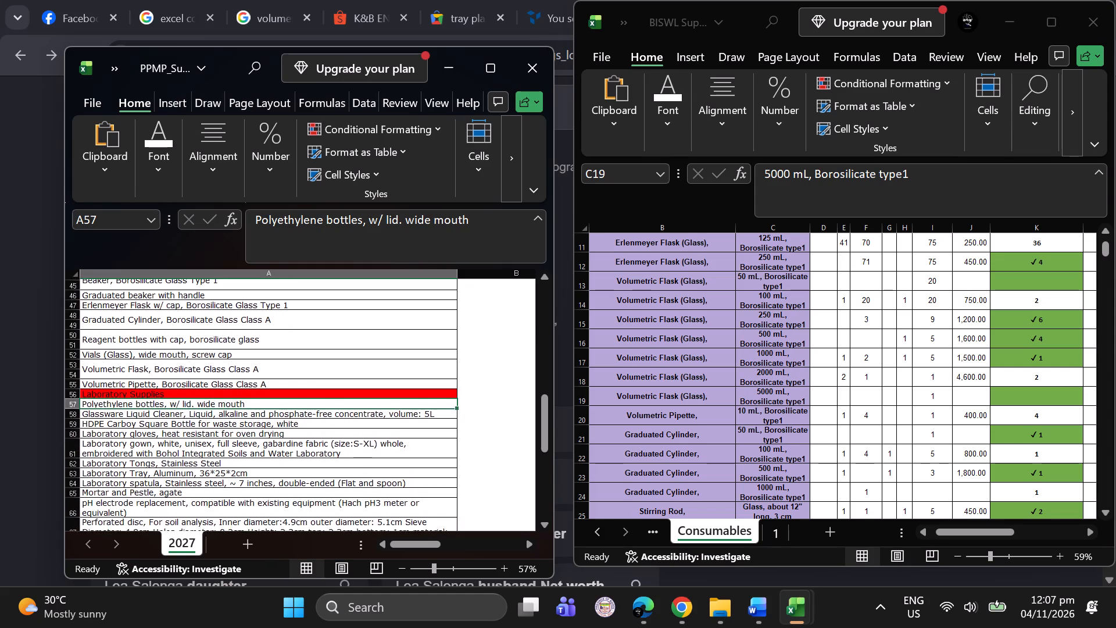
pyautogui.scroll(-1, 262, 394)
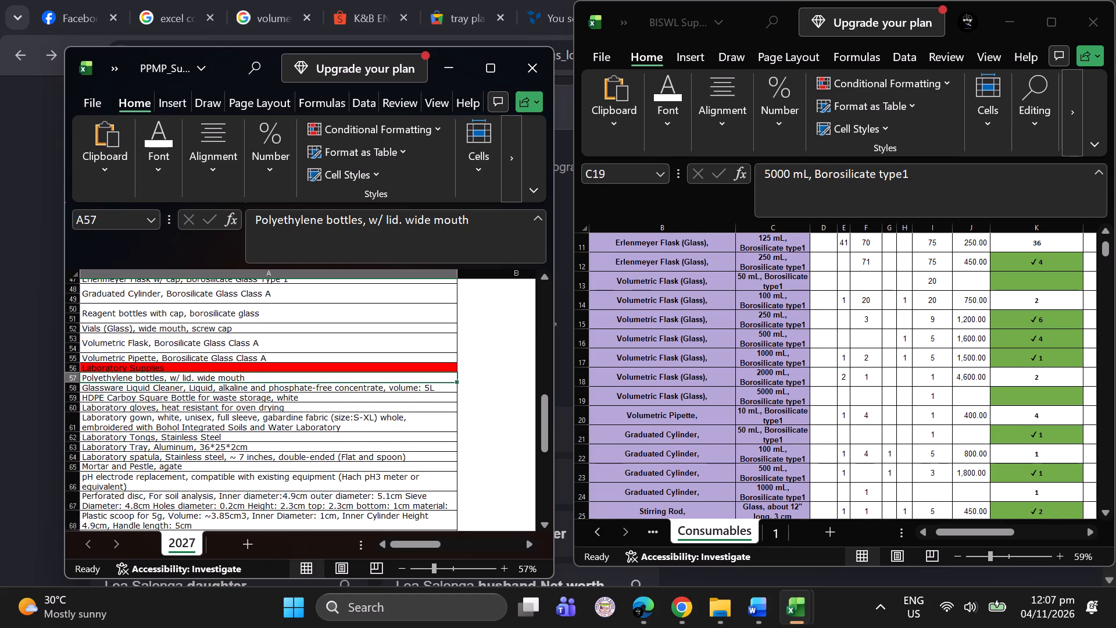
pyautogui.scroll(-1, 262, 394)
pyautogui.hscroll(-3, 262, 394)
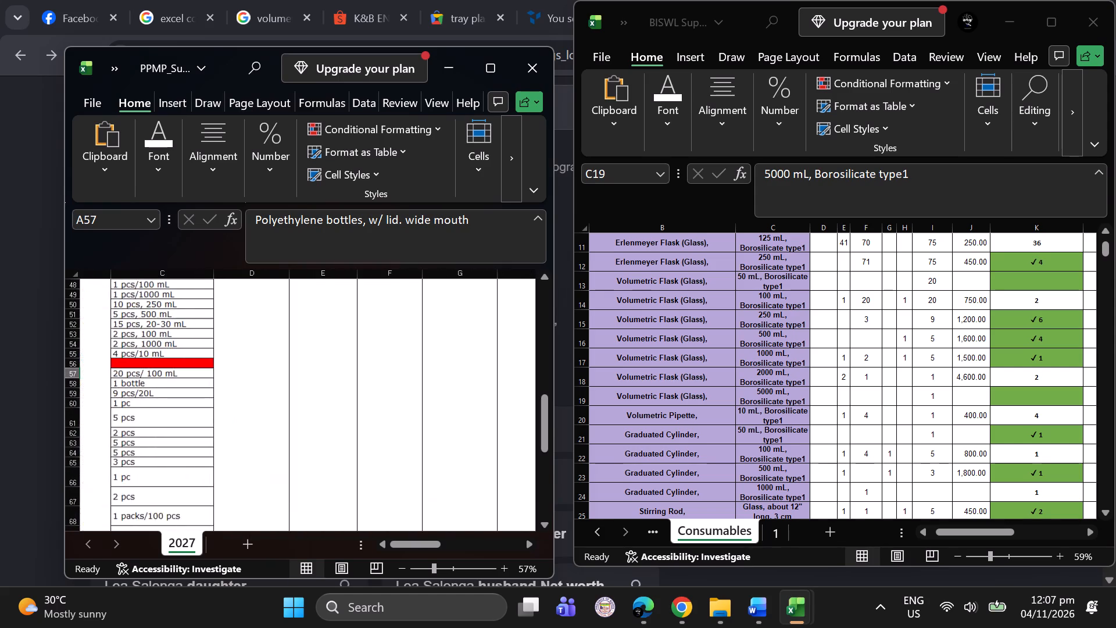
pyautogui.scroll(-2, 262, 394)
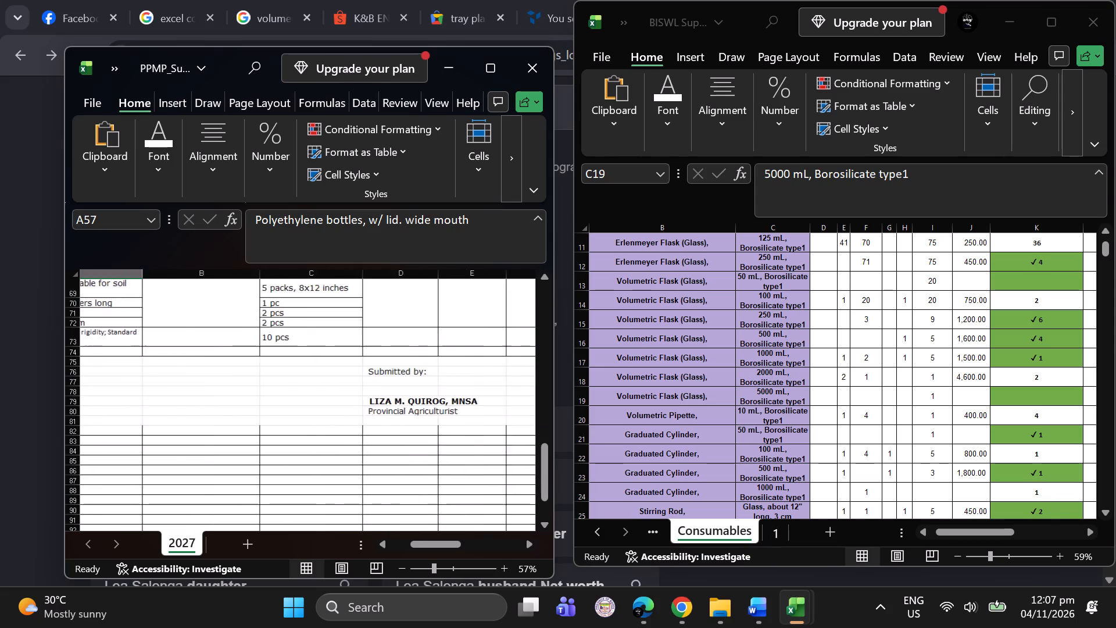
pyautogui.hscroll(1, 262, 394)
pyautogui.scroll(3, 262, 394)
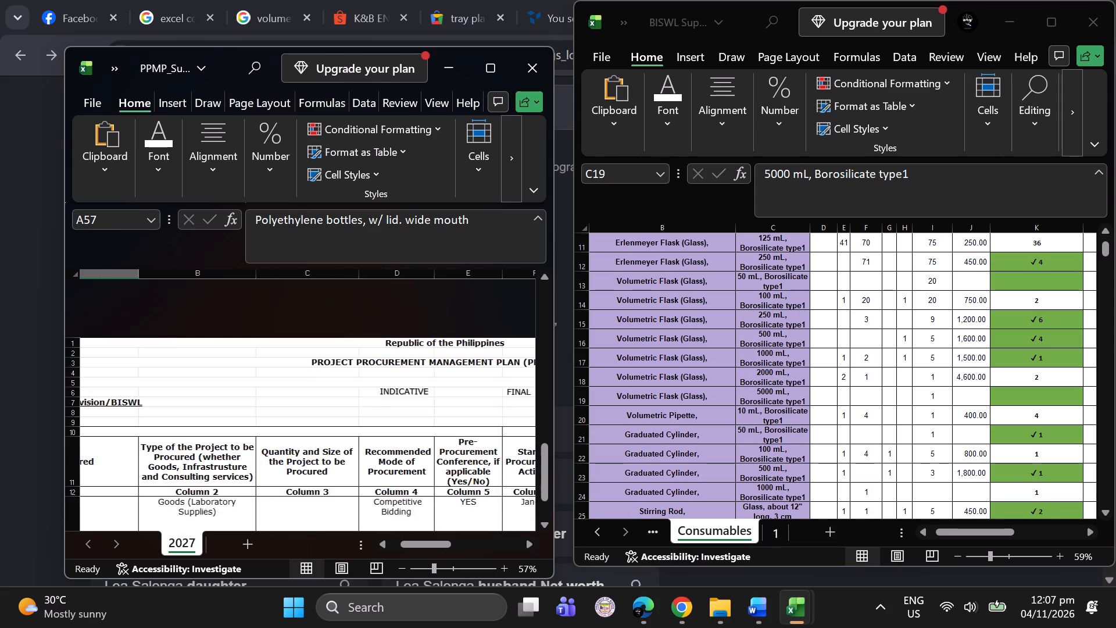
pyautogui.scroll(-1, 262, 394)
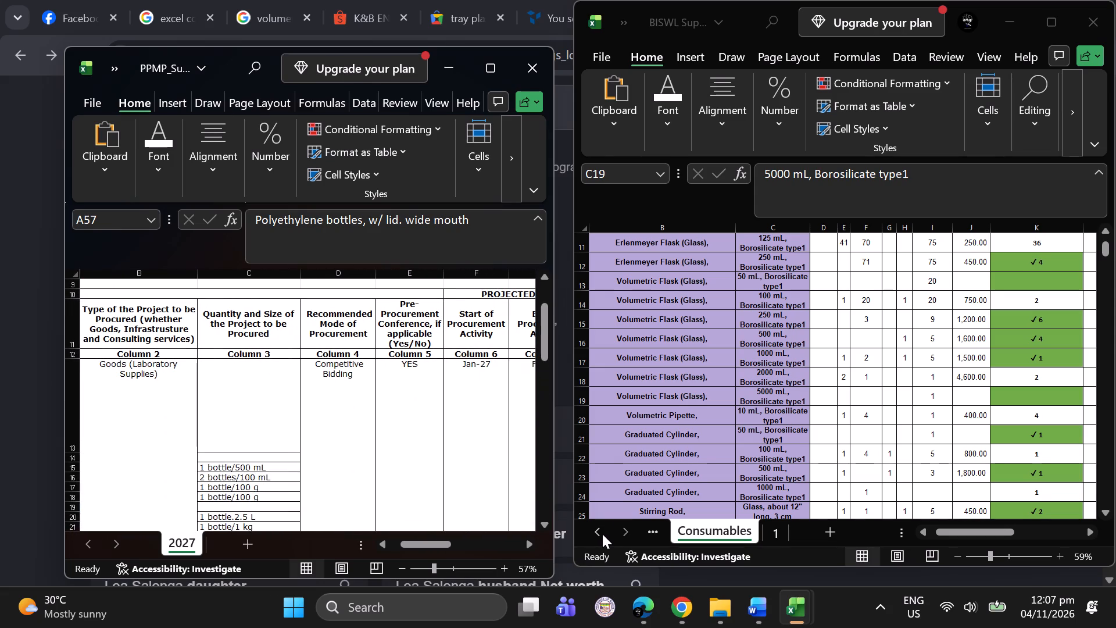
# Open the Chemicals sheet of the BISWL supplies workbook and examine its chemicals, quantities, units and unit prices against the 2027 list.
pyautogui.click(602, 534)
pyautogui.doubleClick(602, 534)
pyautogui.click(698, 536)
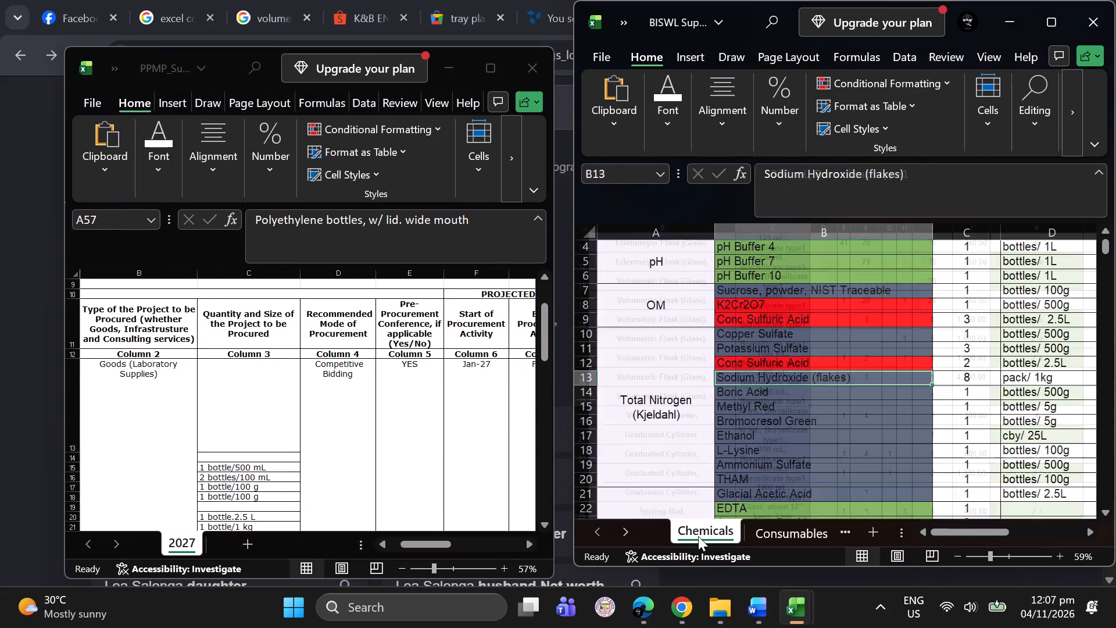
pyautogui.scroll(1, 785, 376)
pyautogui.hscroll(-2, 785, 376)
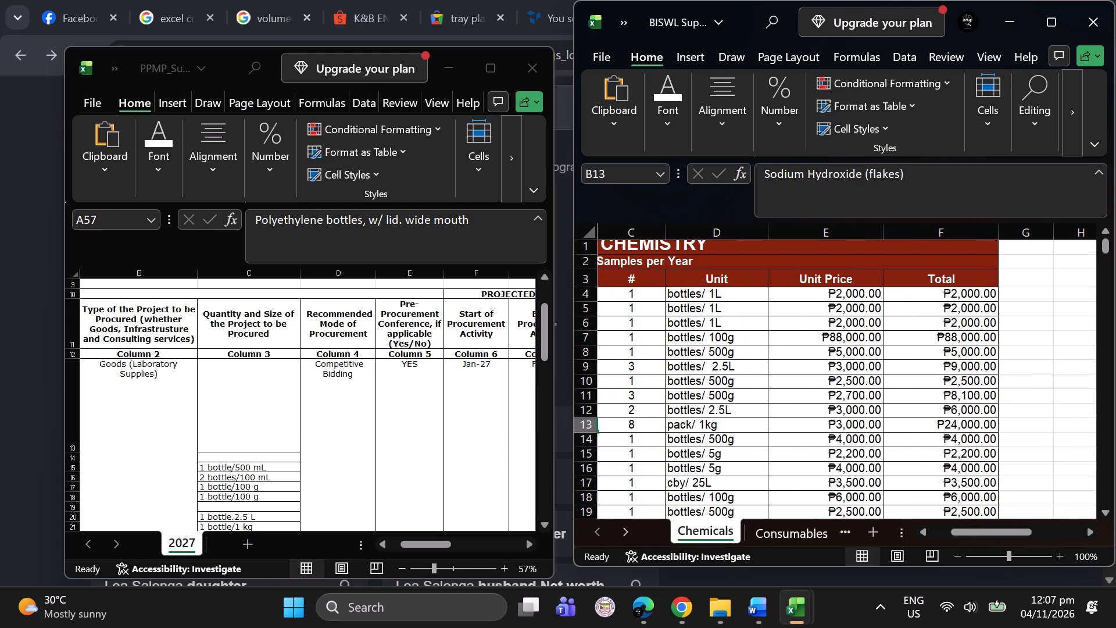
pyautogui.scroll(1, 802, 326)
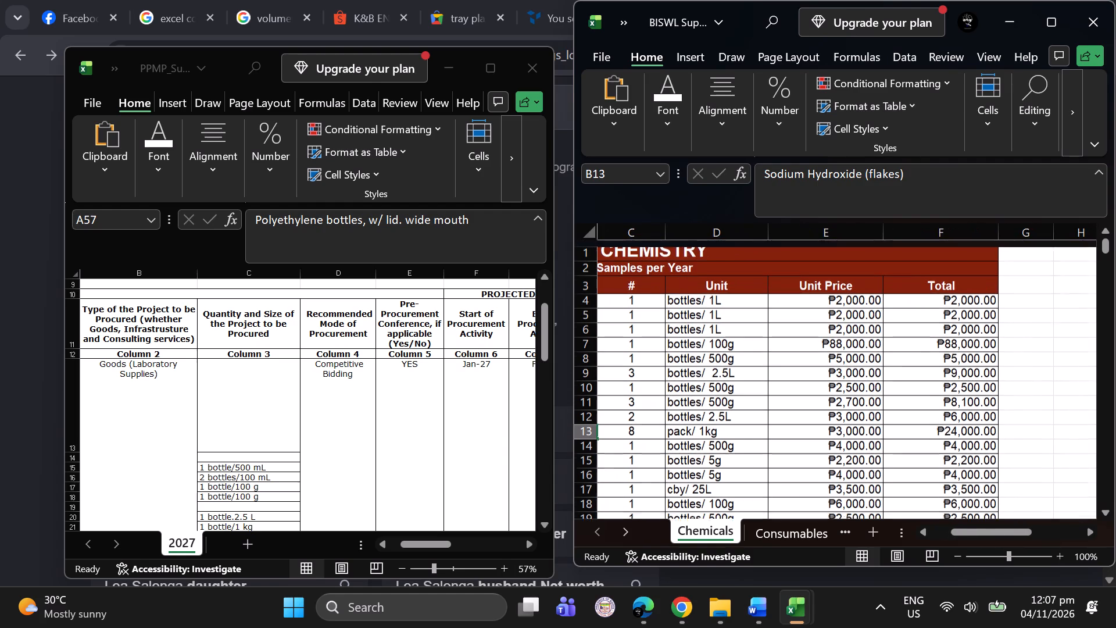
pyautogui.scroll(1, 802, 326)
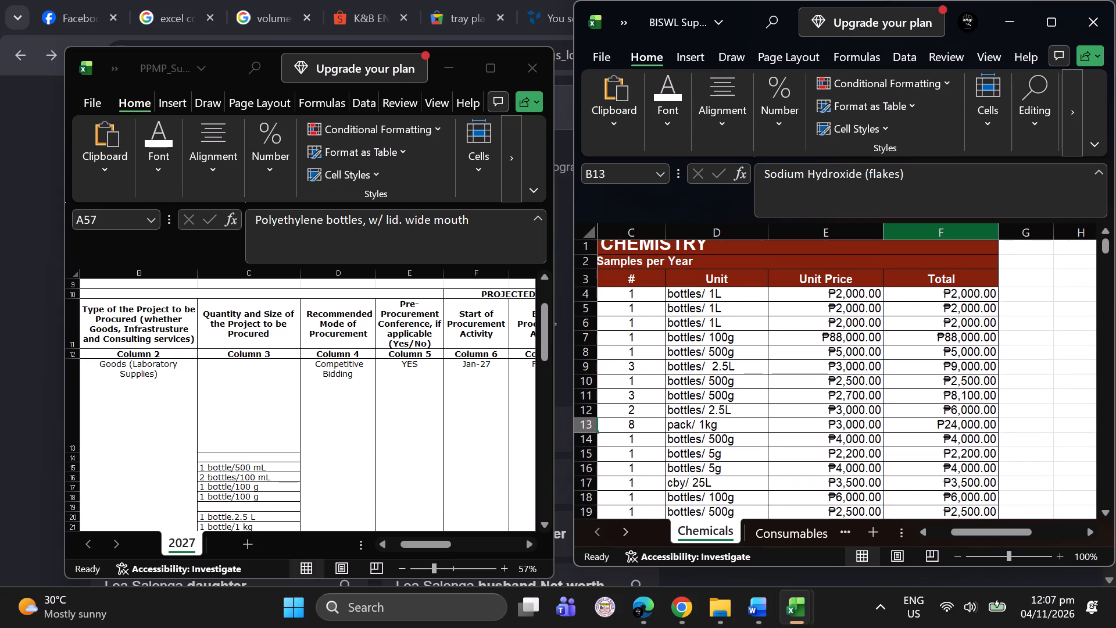
pyautogui.click(866, 281)
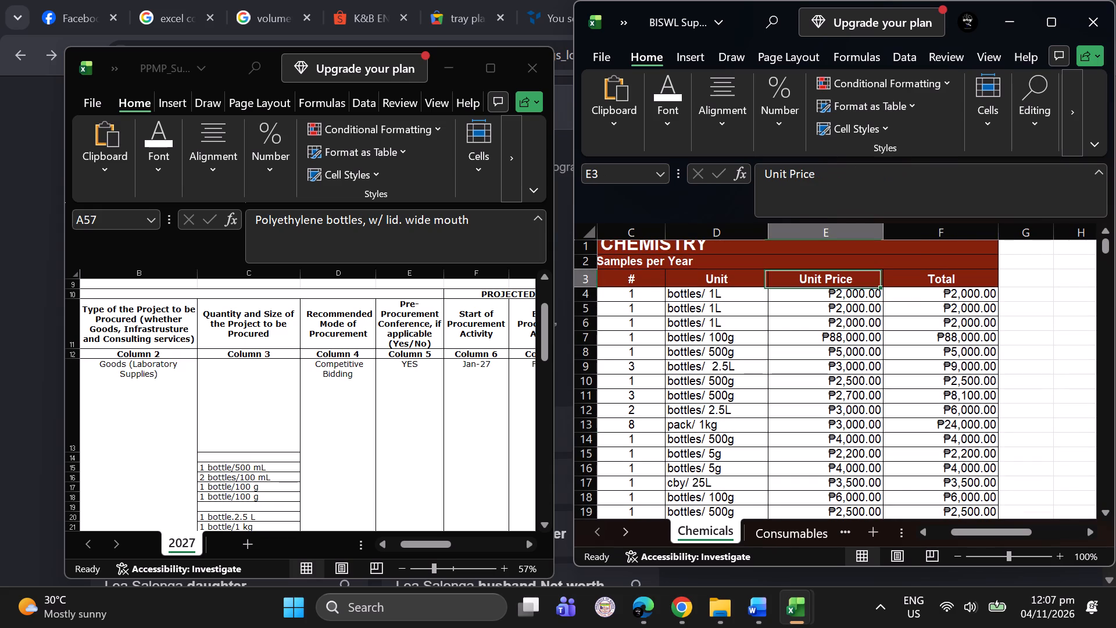
pyautogui.hscroll(-1, 838, 298)
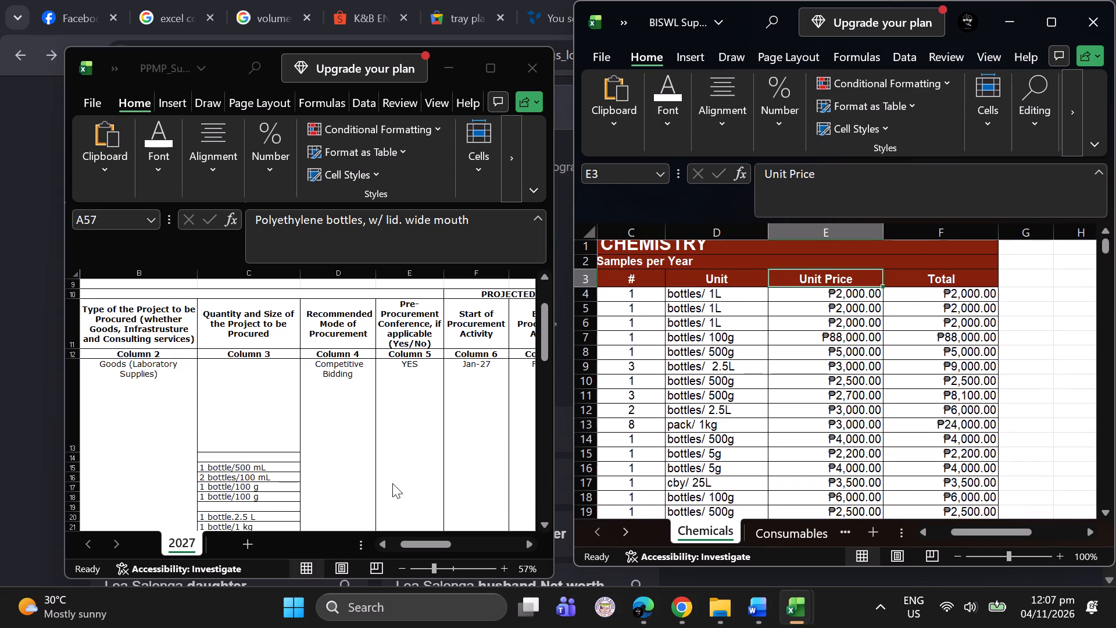
pyautogui.hscroll(-1, 392, 483)
pyautogui.hscroll(2, 392, 483)
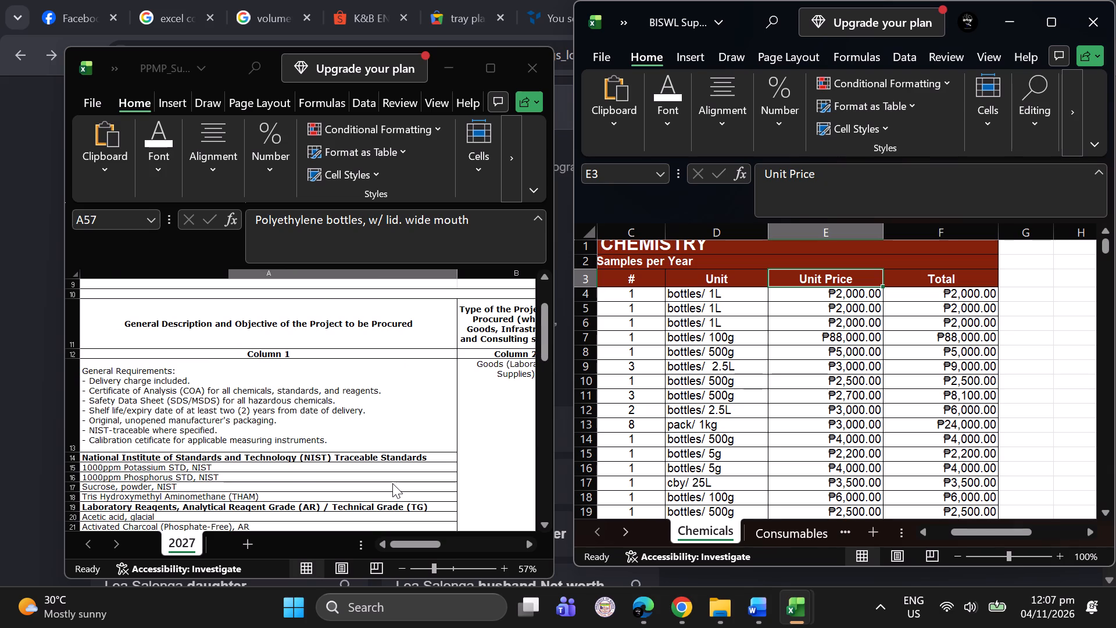
pyautogui.hscroll(2, 461, 402)
pyautogui.hscroll(2, 732, 406)
pyautogui.scroll(-1, 732, 406)
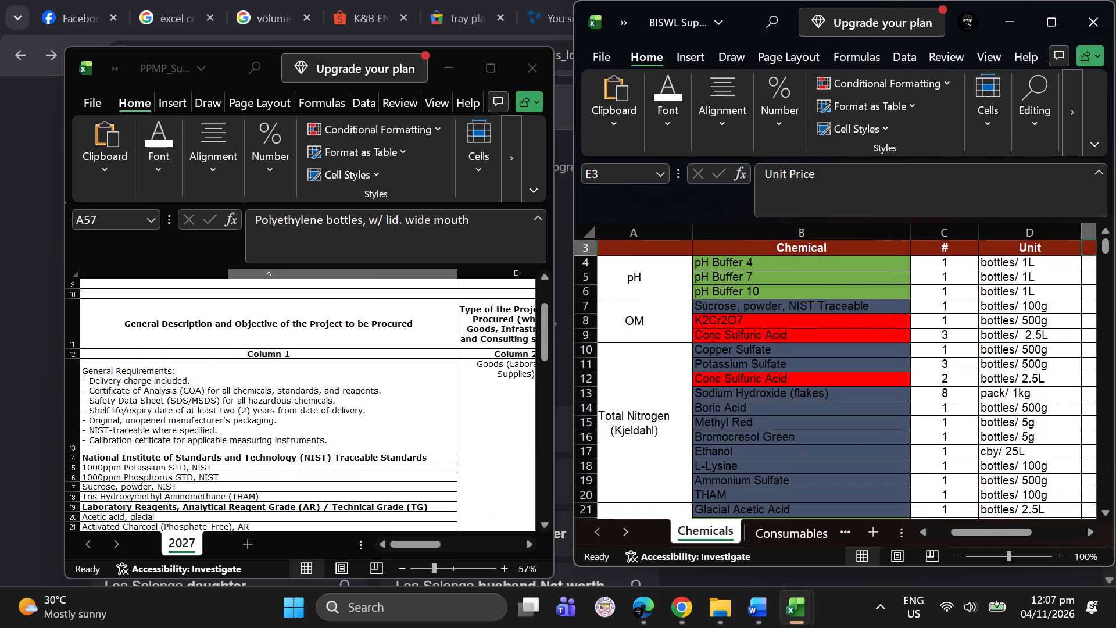
pyautogui.scroll(-1, 732, 406)
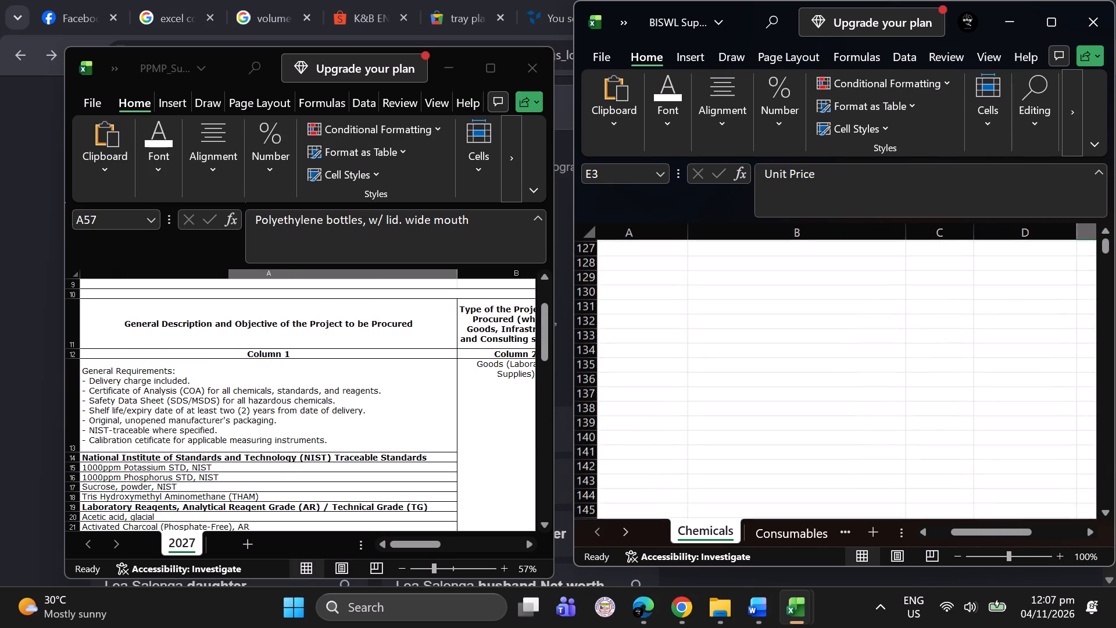
pyautogui.scroll(1, 732, 406)
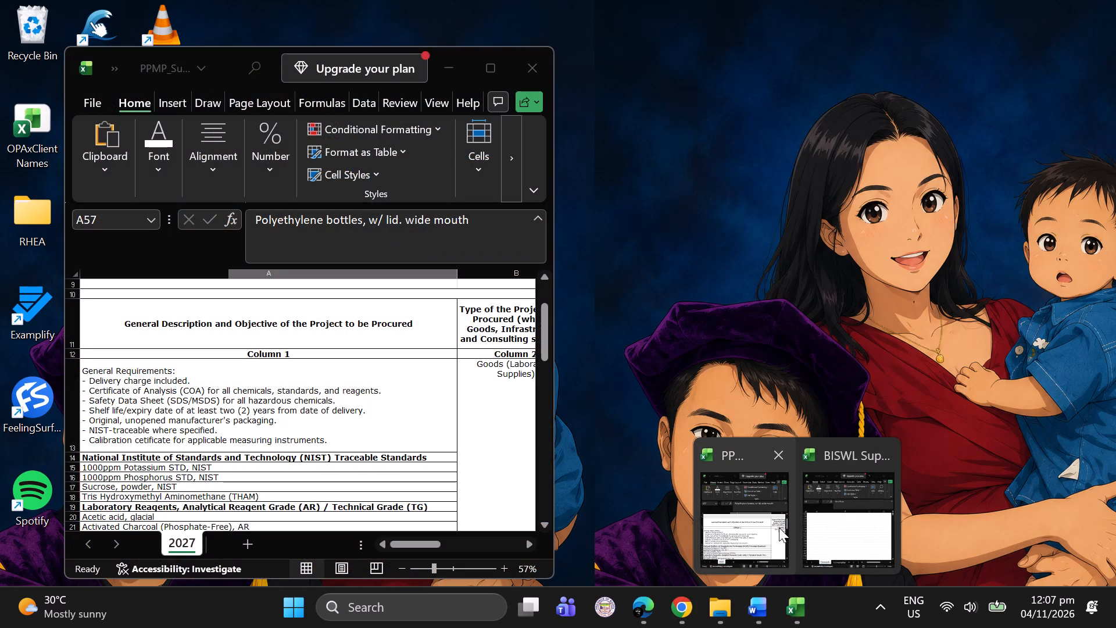
# Return to the PPMP workbook and delete the entire row of the pH electrode replacement entry under Laboratory Supplies.
pyautogui.click(779, 527)
pyautogui.hscroll(-2, 782, 526)
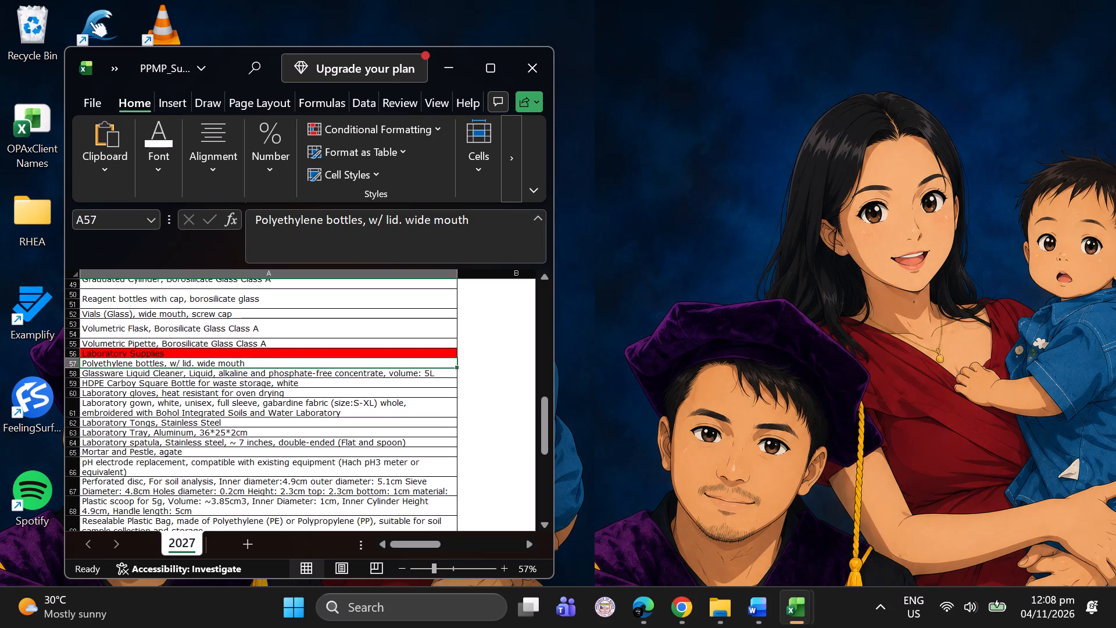
pyautogui.scroll(-1, 428, 523)
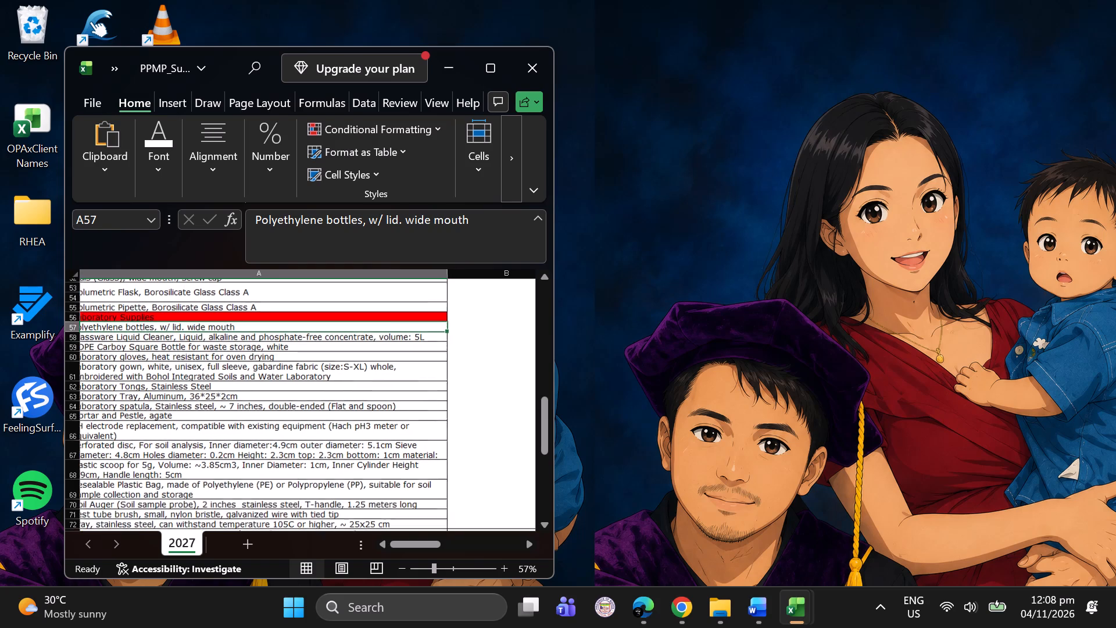
pyautogui.scroll(-1, 428, 523)
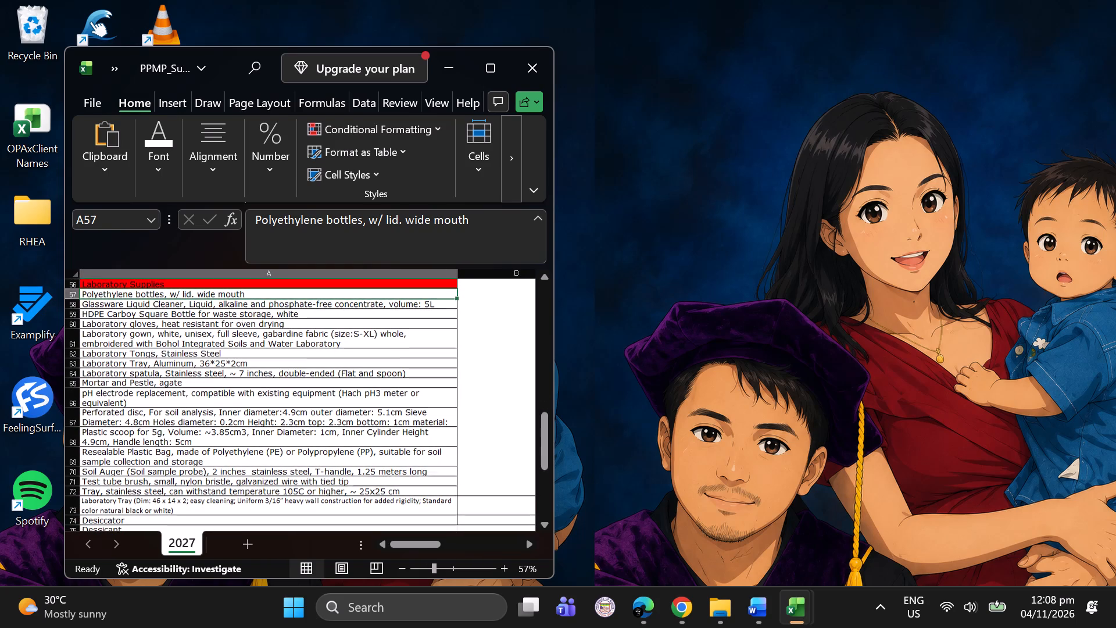
pyautogui.click(169, 394)
pyautogui.rightClick(136, 395)
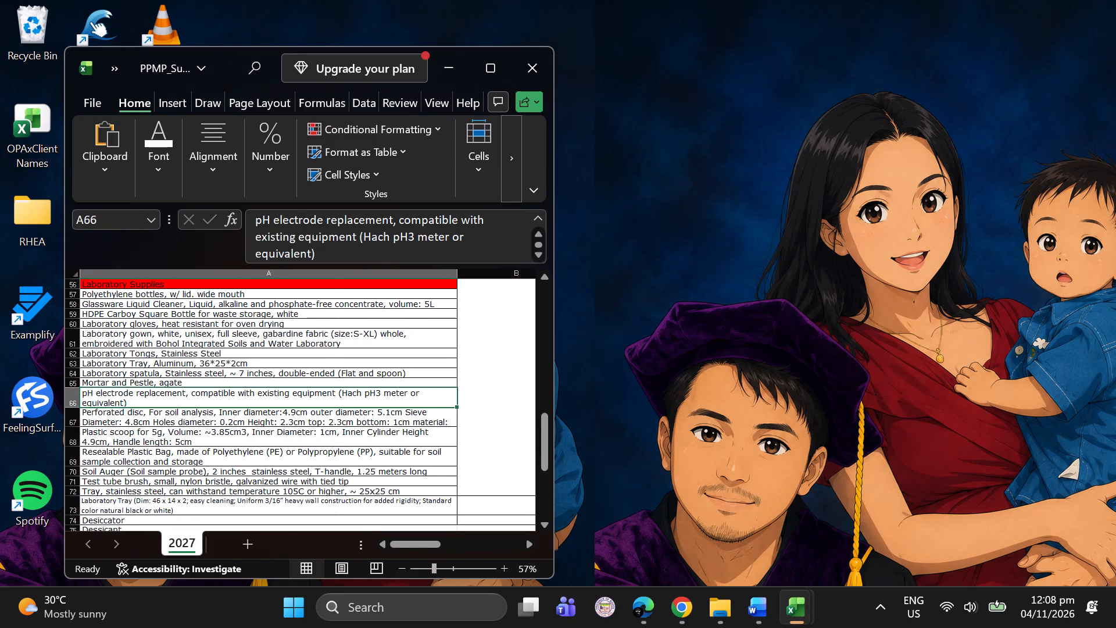
pyautogui.click(230, 206)
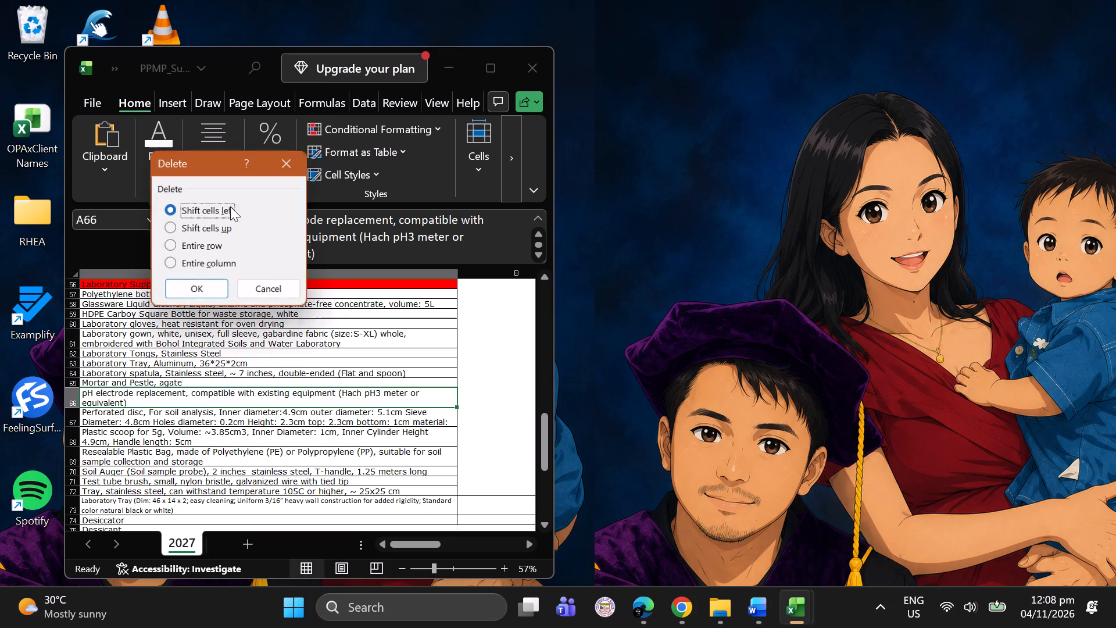
pyautogui.click(217, 250)
pyautogui.press('Return')
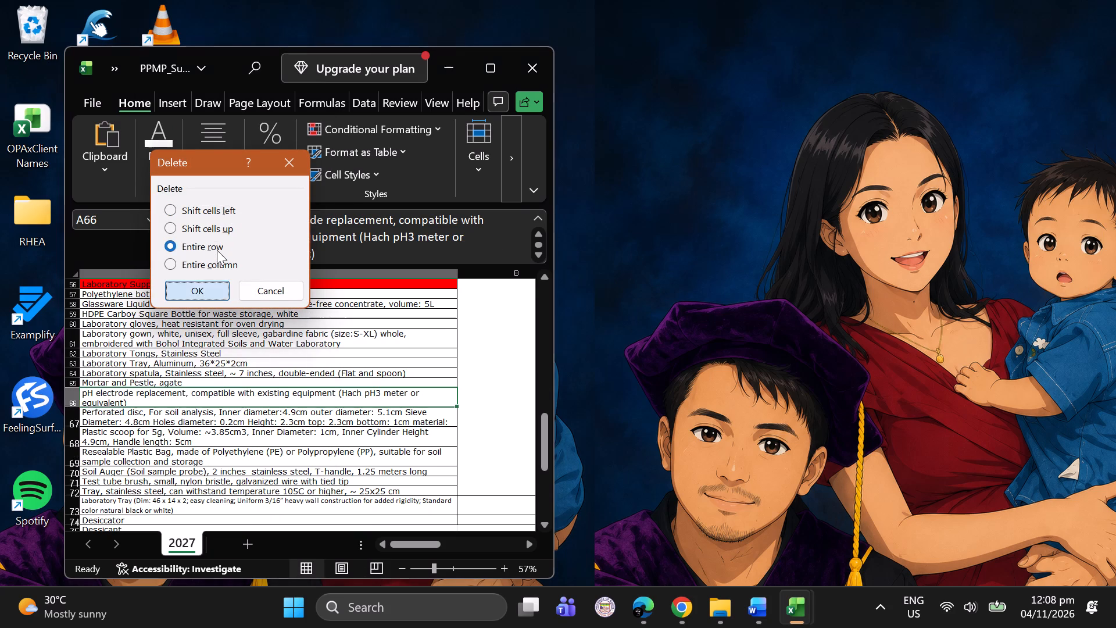
# Delete the entire row of the "Soil Auger (Soil sample probe)" entry under Laboratory Supplies in the 2027 sheet.
pyautogui.hscroll(-1, 185, 397)
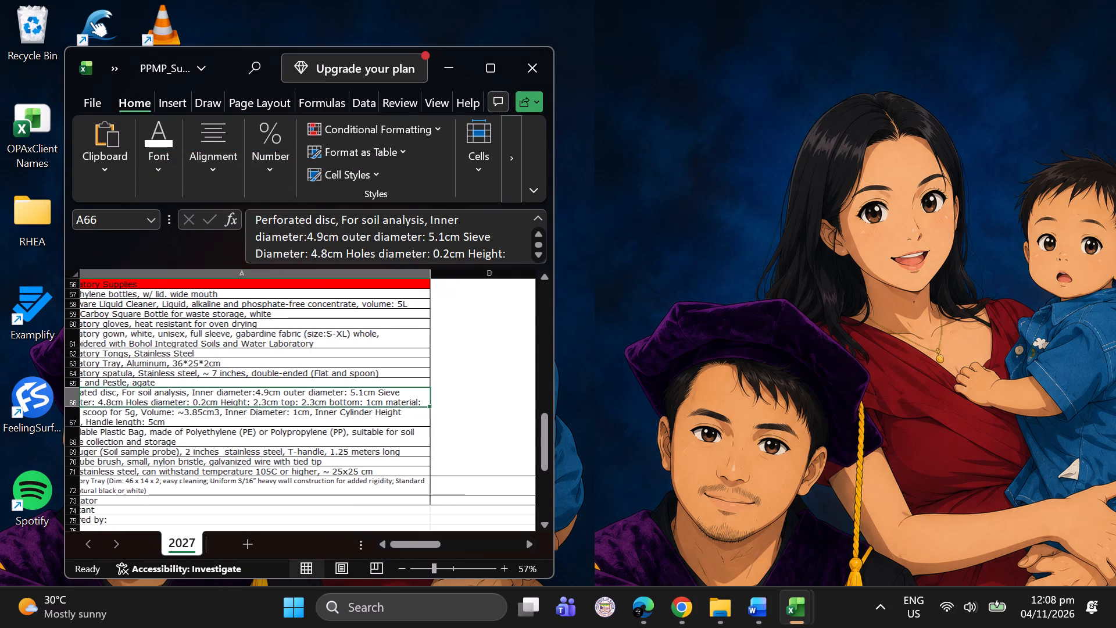
pyautogui.hscroll(-3, 185, 397)
pyautogui.hscroll(5, 185, 397)
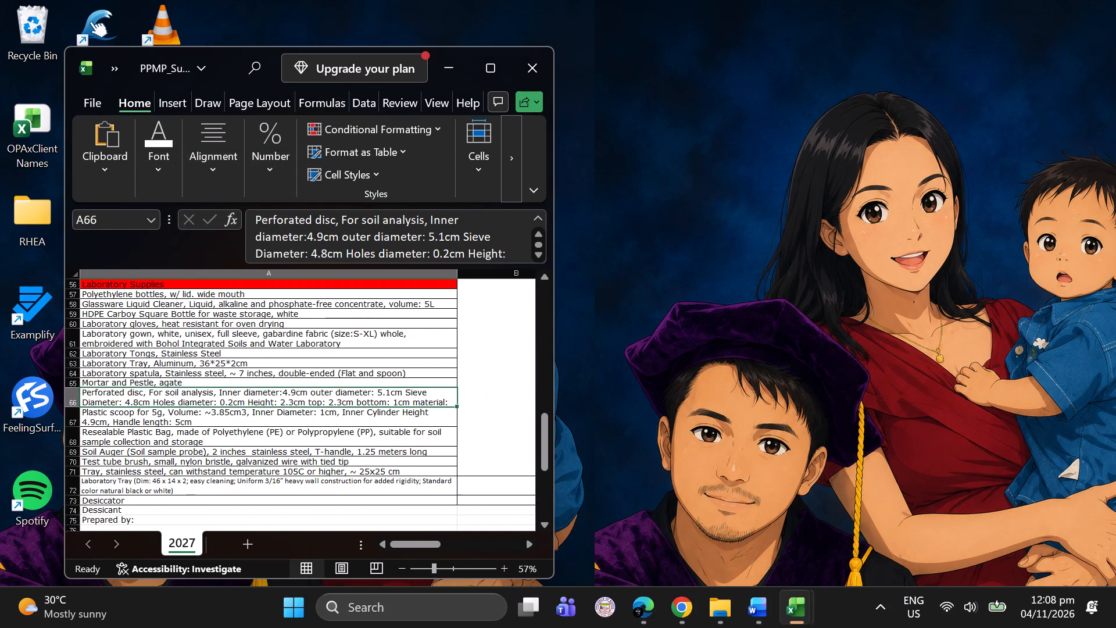
pyautogui.press('Down')
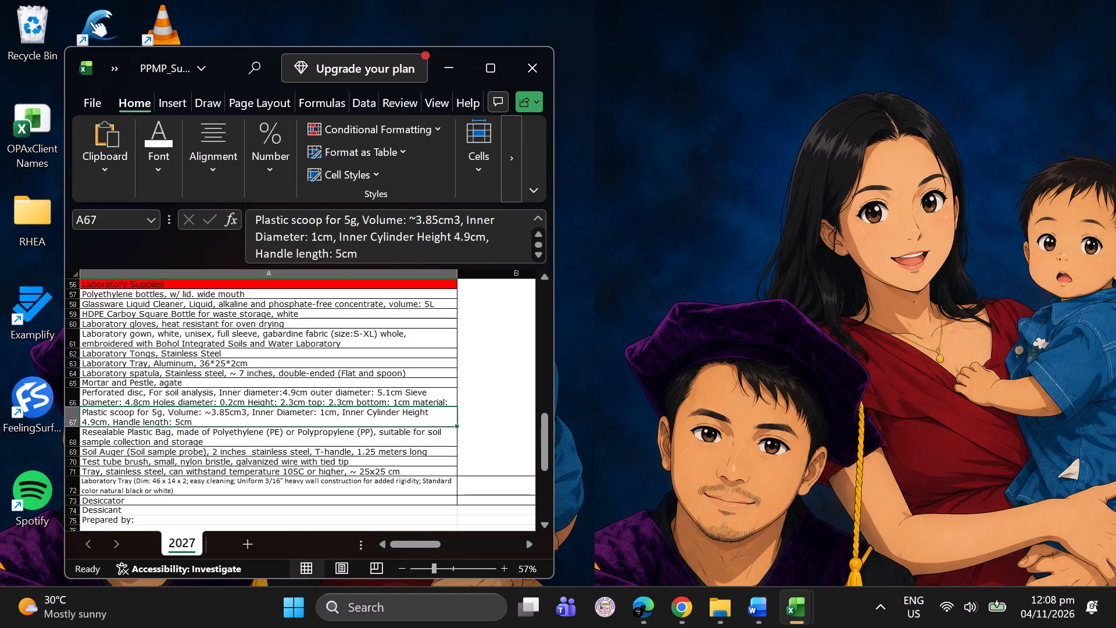
pyautogui.press('Down')
pyautogui.press('Down')
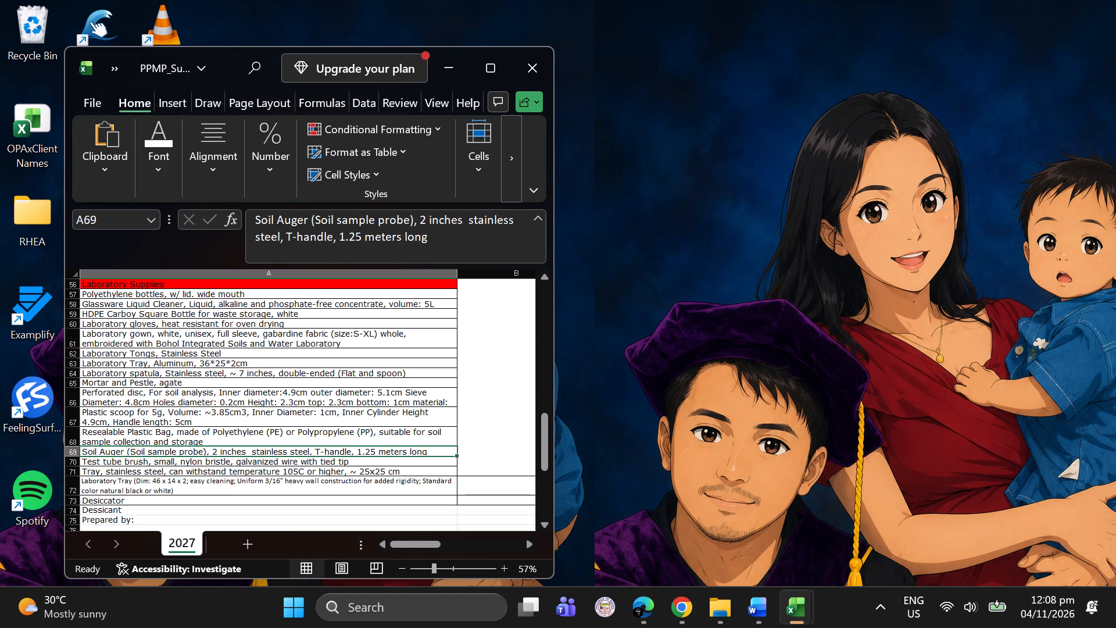
pyautogui.rightClick(199, 450)
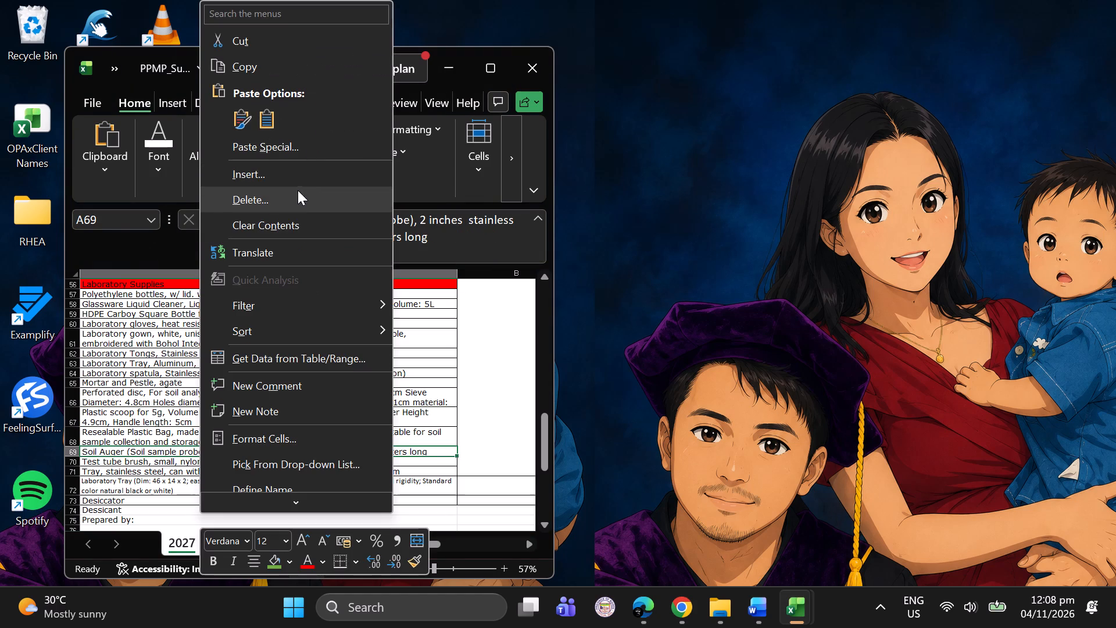
pyautogui.click(298, 191)
pyautogui.press('Down')
pyautogui.press('Down')
pyautogui.press('Return')
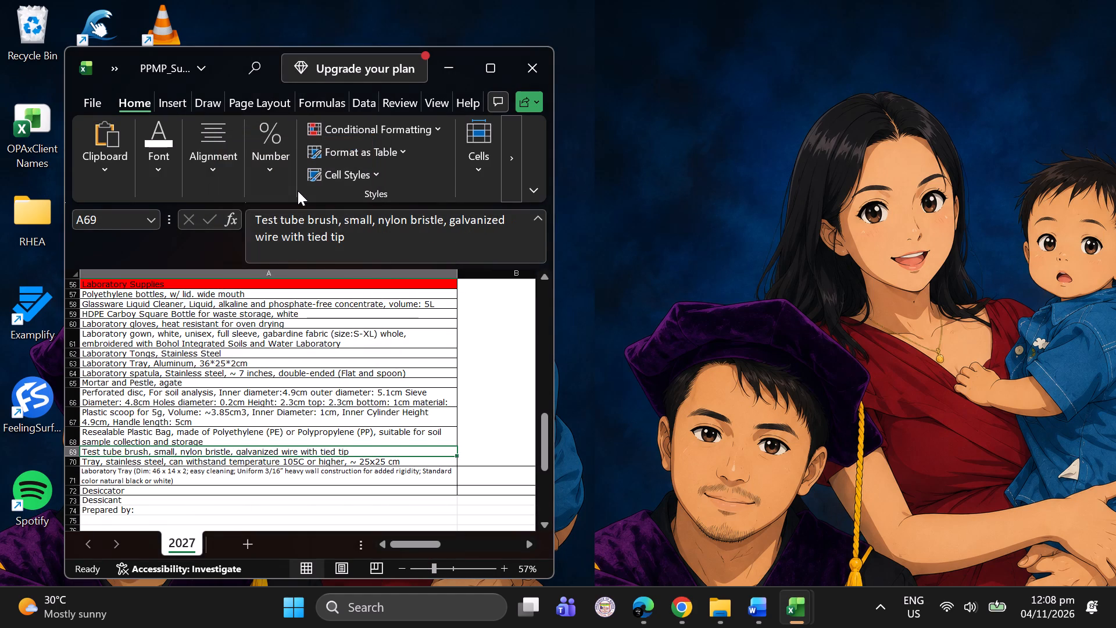
pyautogui.hscroll(-1, 294, 466)
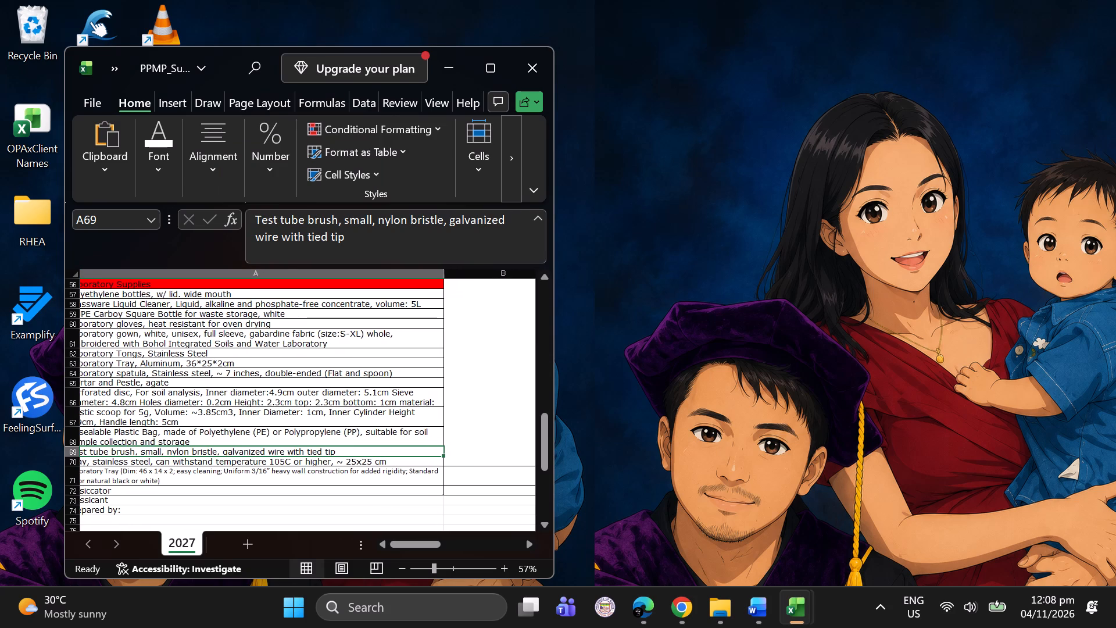
# Insert an entire row above the Desiccator entry under Laboratory Supplies in the 2027 sheet and enter "Crucible" as its description.
pyautogui.hscroll(-2, 294, 466)
pyautogui.hscroll(2, 294, 466)
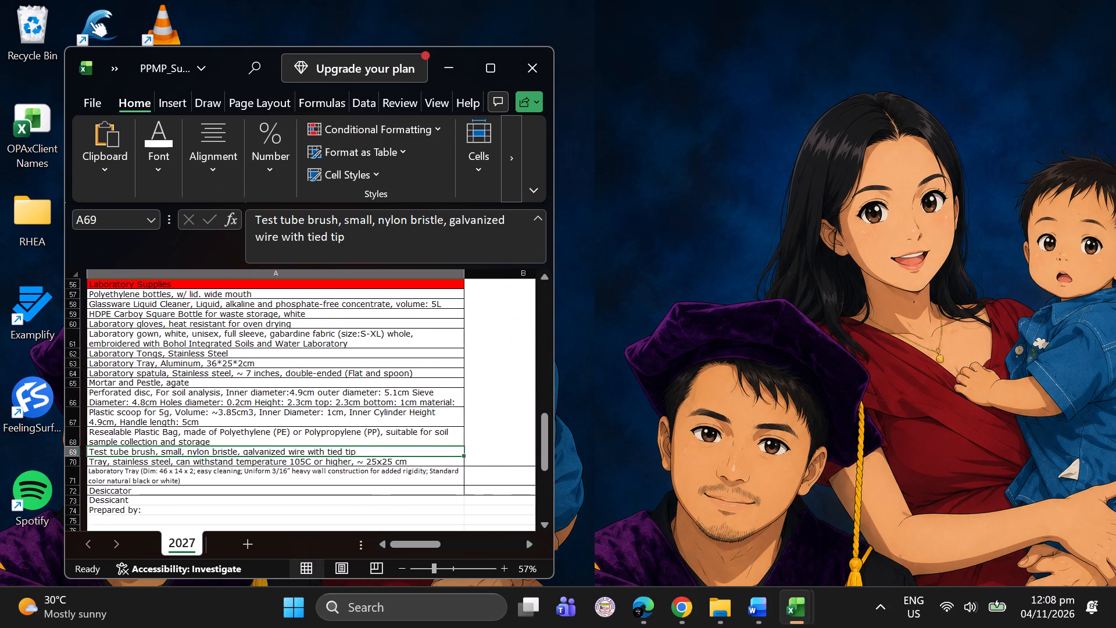
pyautogui.click(102, 491)
pyautogui.rightClick(102, 491)
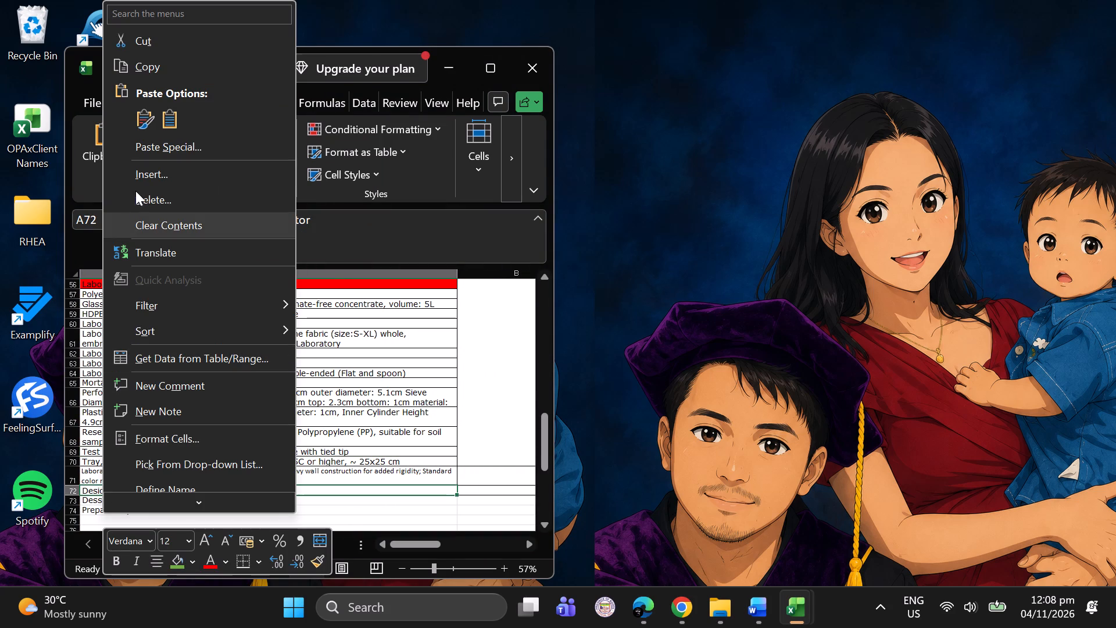
pyautogui.click(143, 176)
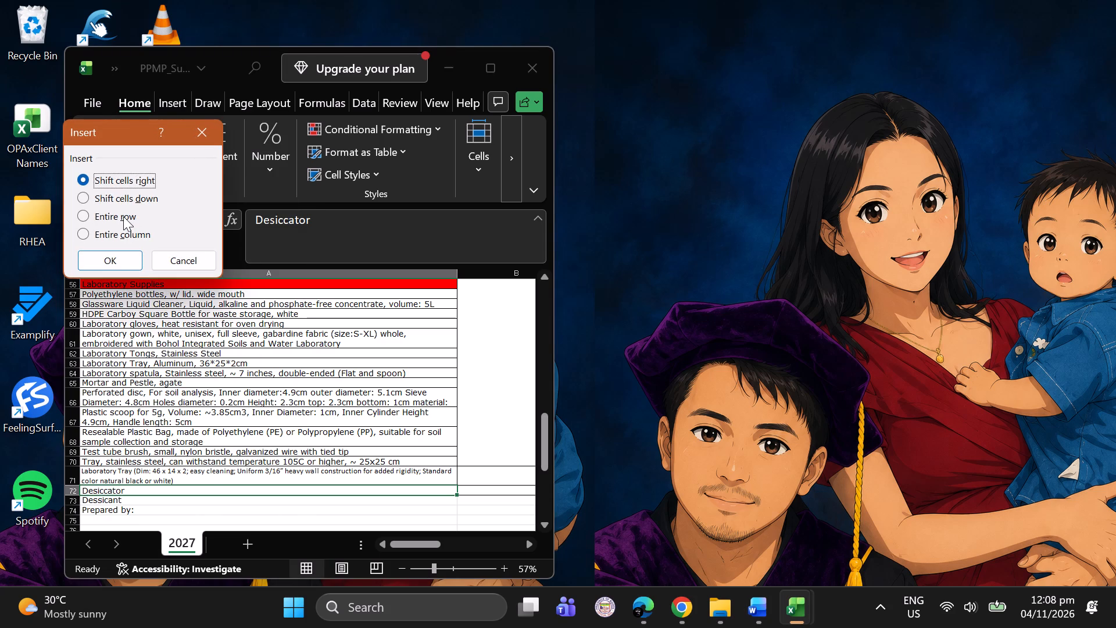
pyautogui.click(123, 216)
pyautogui.press('Return')
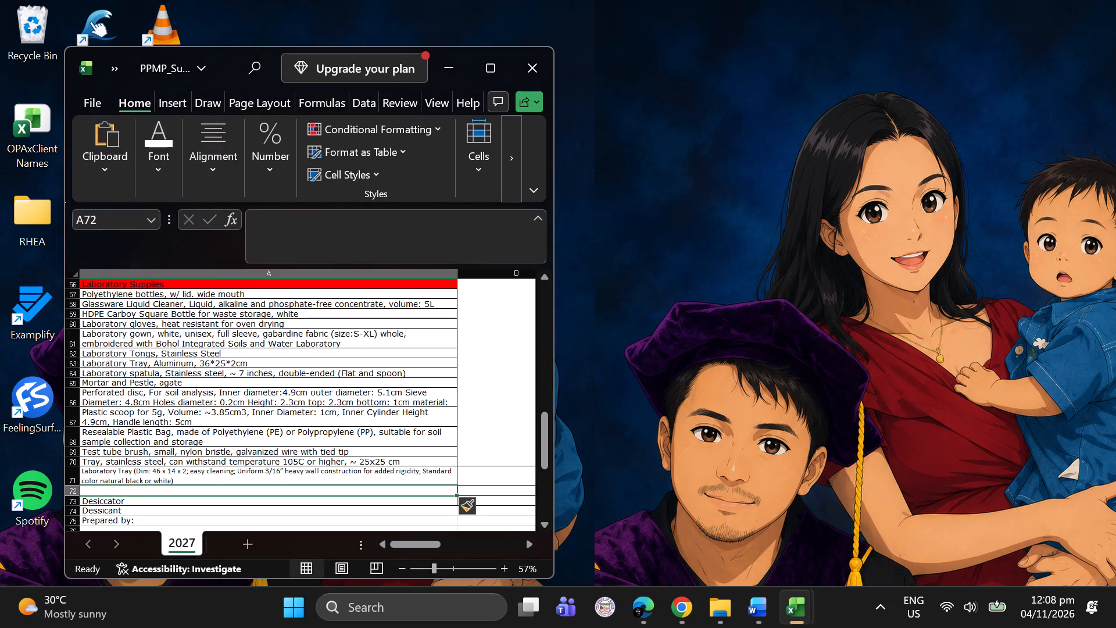
pyautogui.write('Crucible')
pyautogui.press('Return')
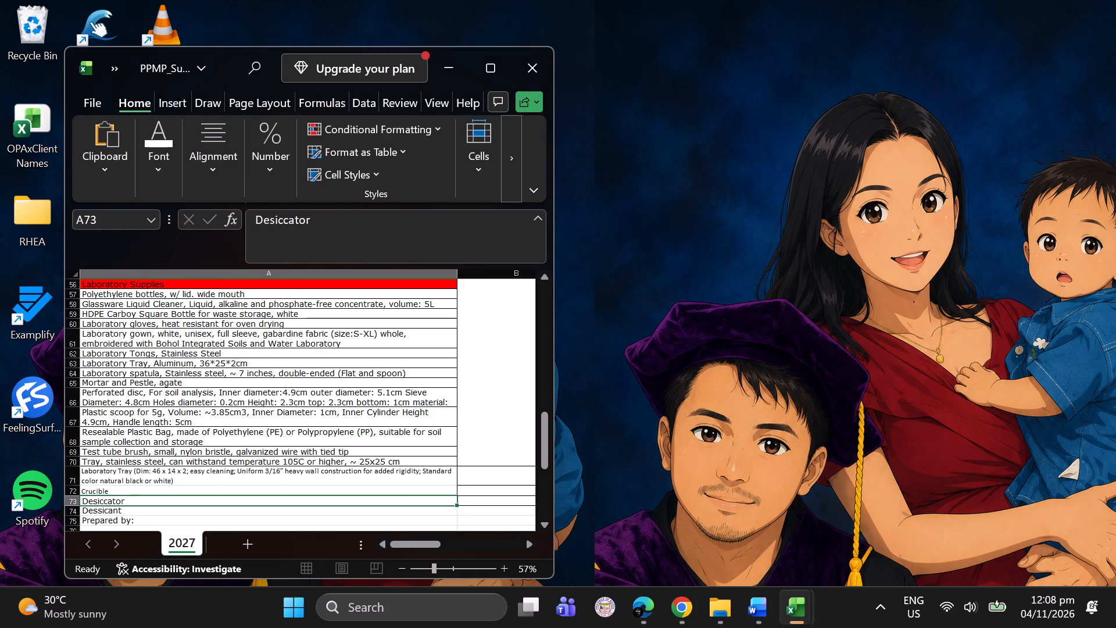
# Review the standards and reagents entries in the 2027 sheet against their quantity and size column.
pyautogui.hscroll(-2, 294, 354)
pyautogui.scroll(1, 294, 354)
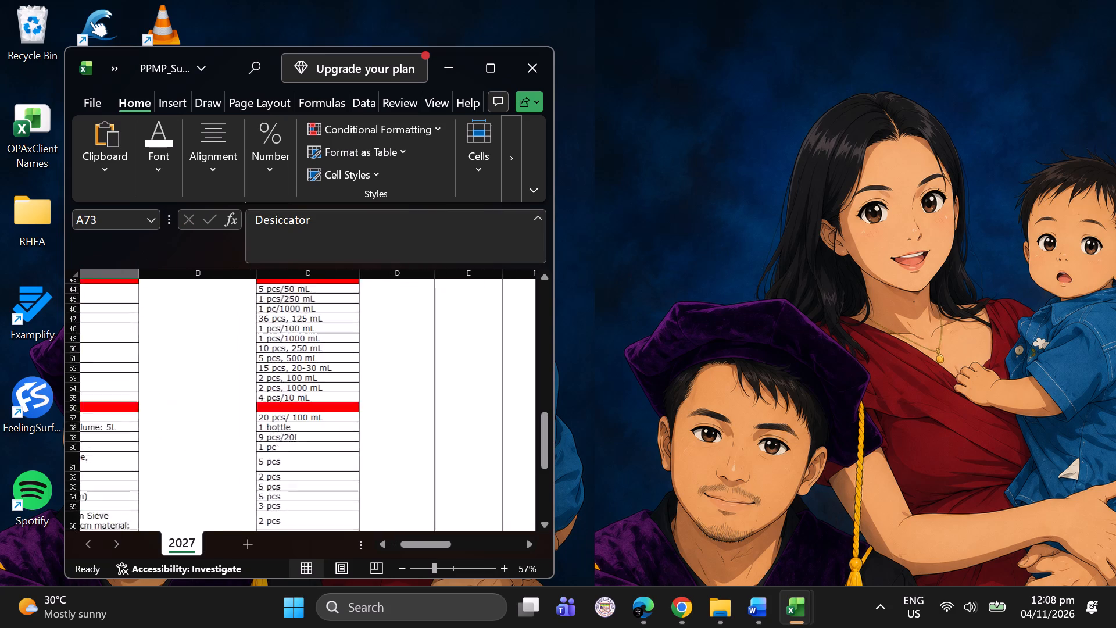
pyautogui.scroll(1, 294, 354)
pyautogui.hscroll(1, 294, 354)
pyautogui.scroll(1, 294, 354)
pyautogui.scroll(-1, 294, 354)
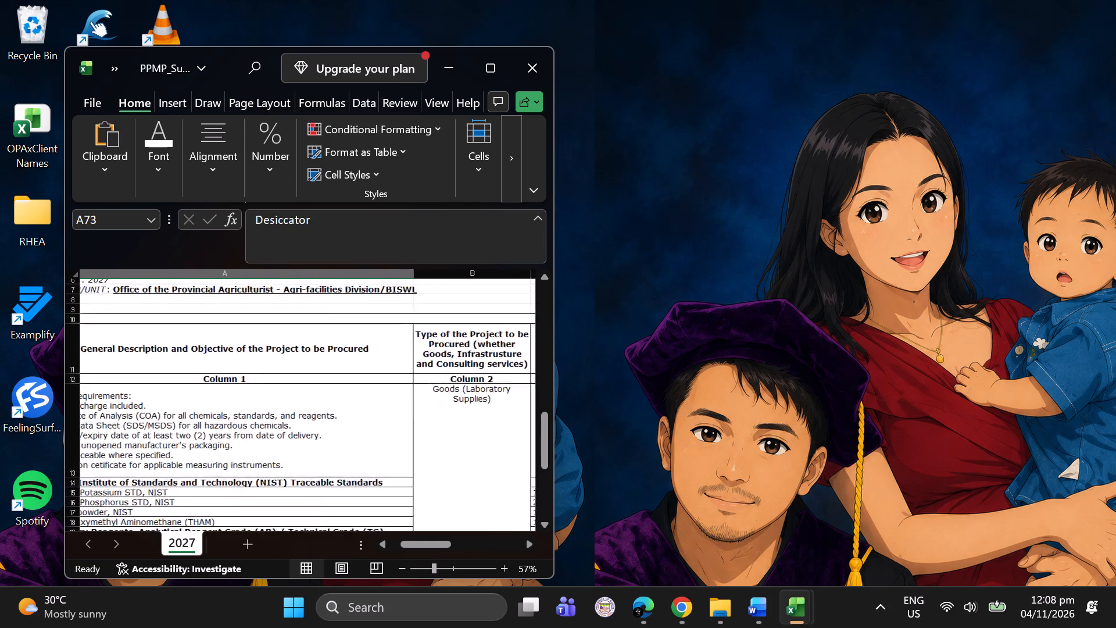
pyautogui.scroll(-1, 294, 354)
pyautogui.scroll(1, 294, 354)
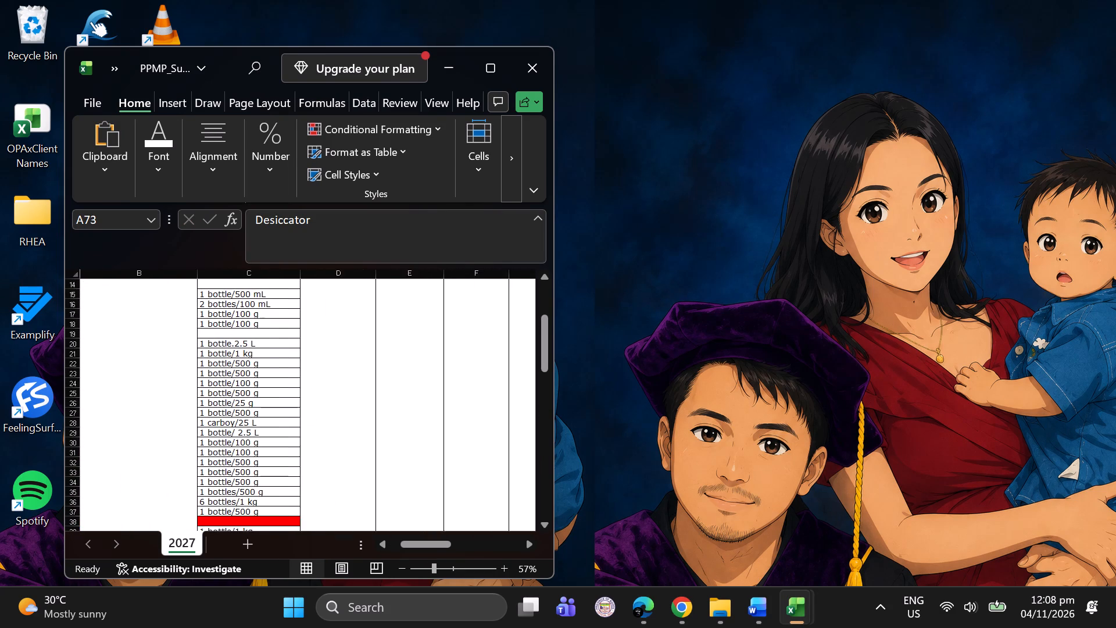
pyautogui.scroll(1, 294, 354)
pyautogui.hscroll(1, 294, 354)
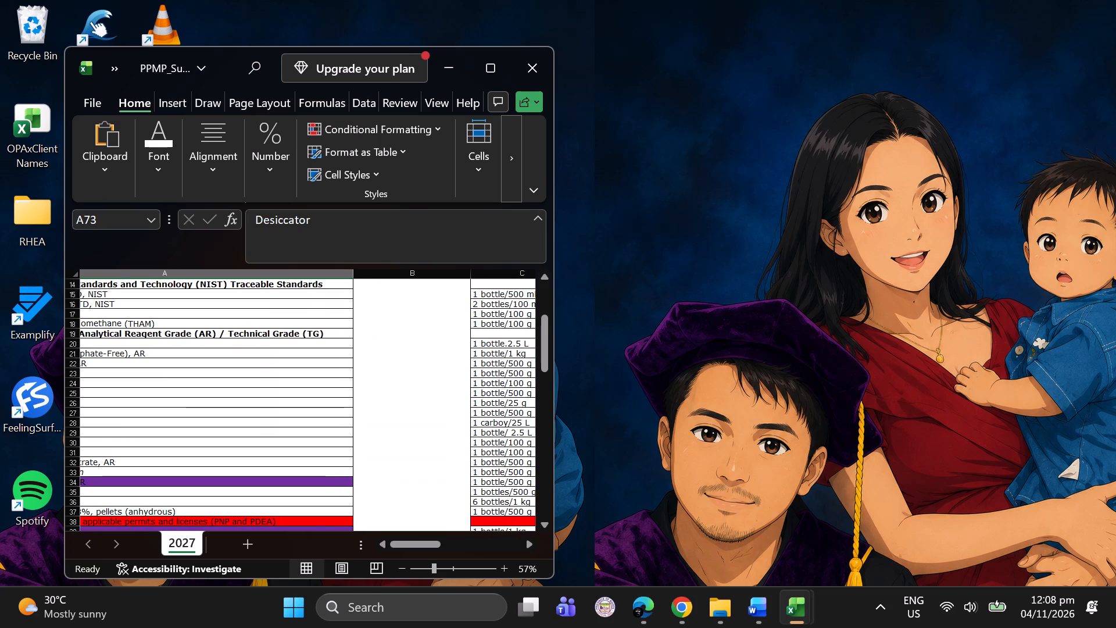
pyautogui.hscroll(-1, 294, 354)
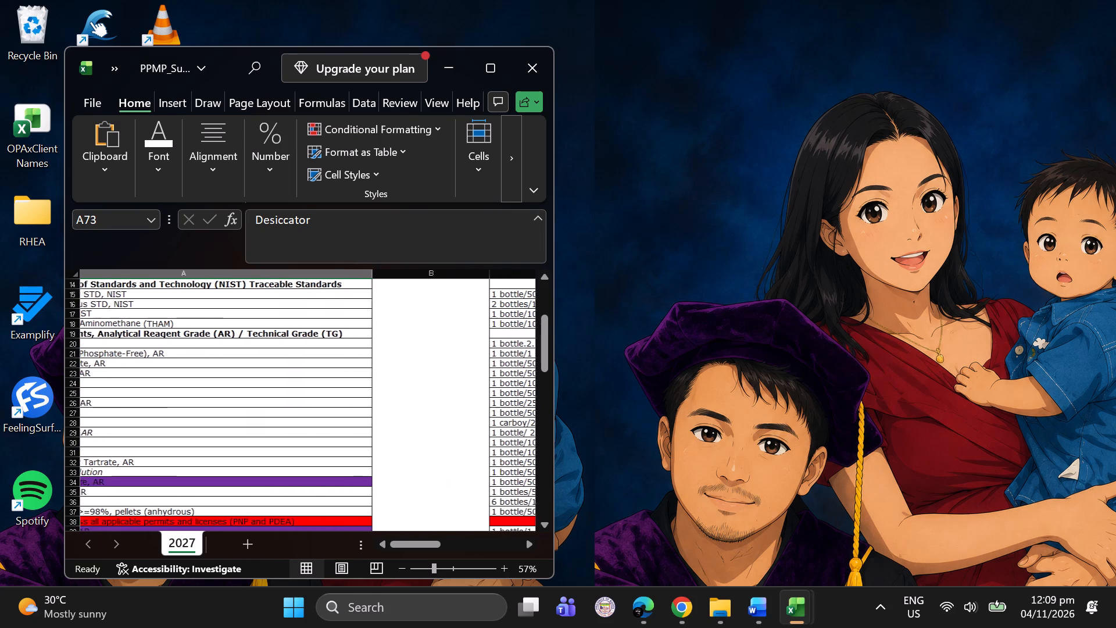
pyautogui.hscroll(-1, 294, 354)
pyautogui.hscroll(-3, 344, 334)
pyautogui.hscroll(1, 344, 334)
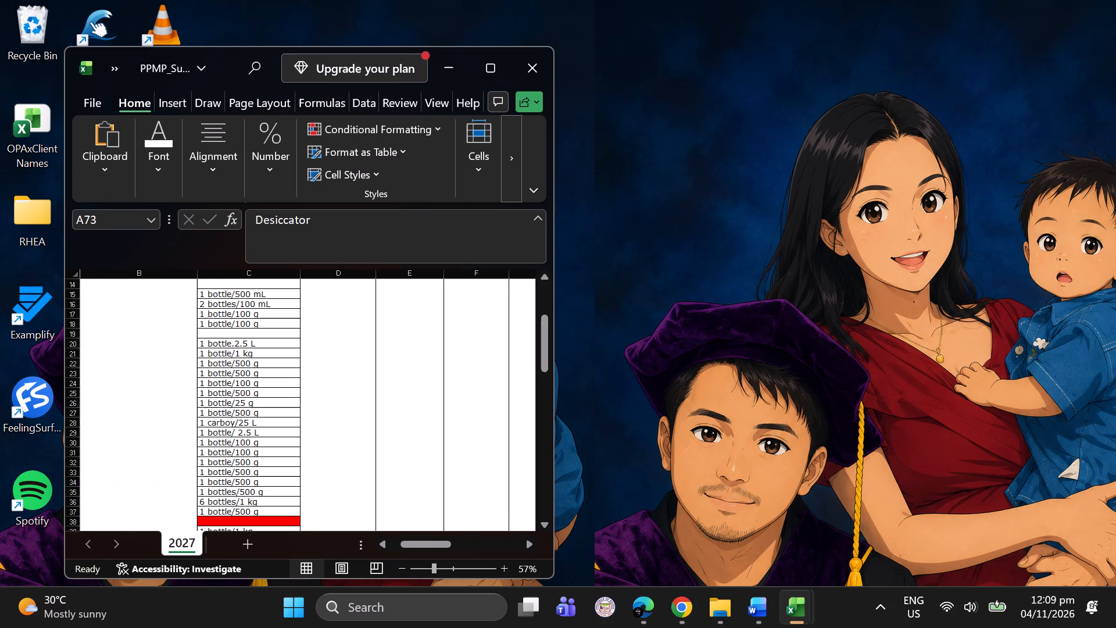
pyautogui.click(220, 304)
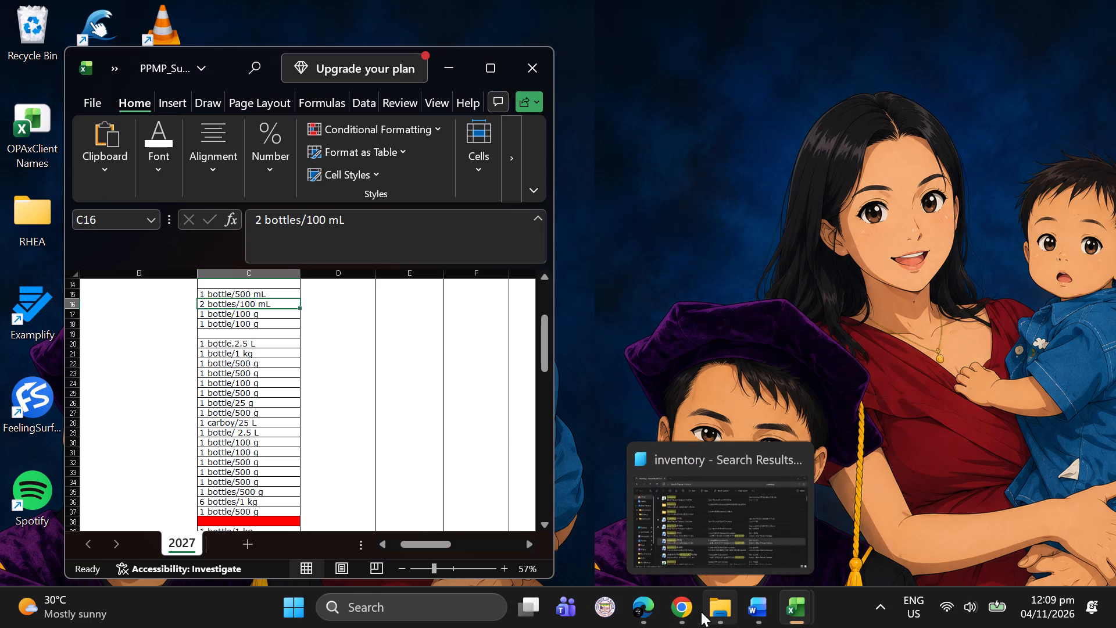
# Switch to the Word inventory document, check its glassware sizes and quantities, and close it.
pyautogui.click(758, 614)
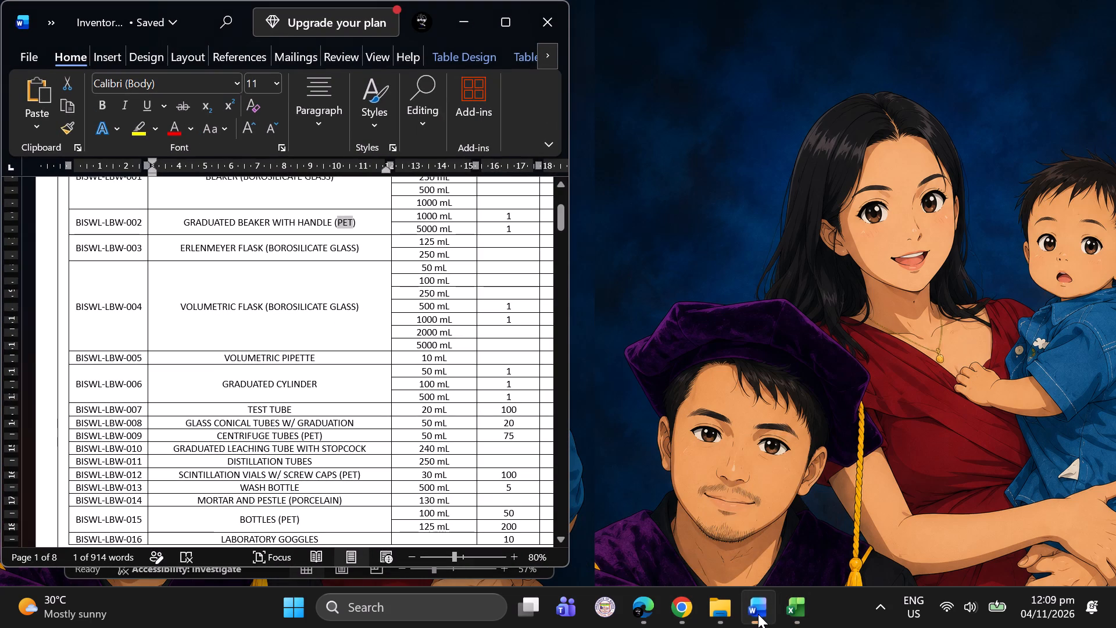
pyautogui.click(405, 392)
pyautogui.click(405, 392)
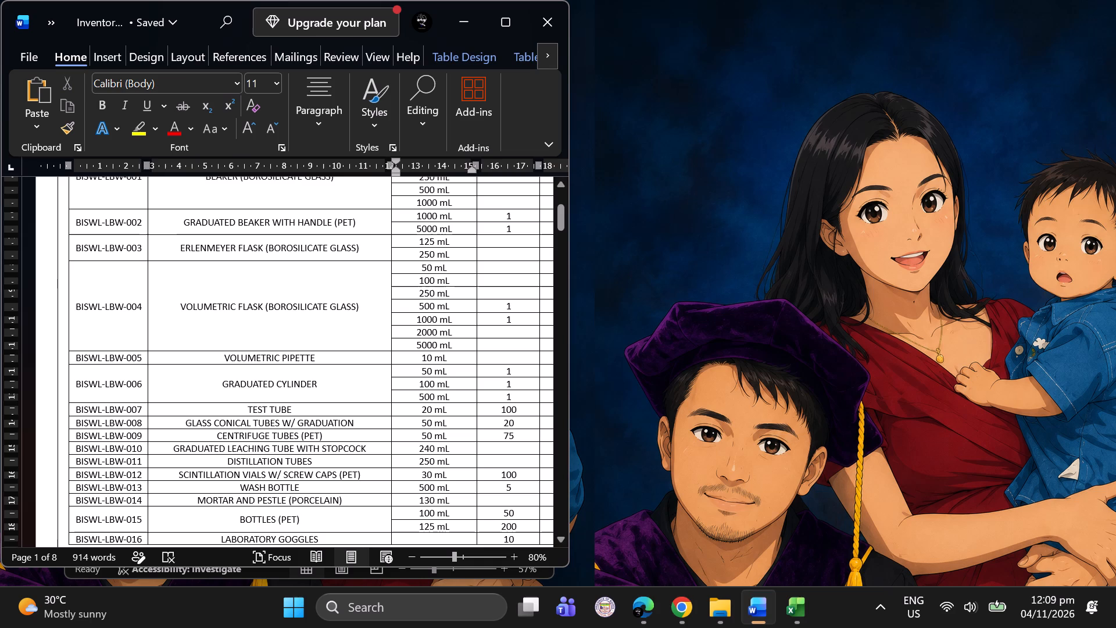
pyautogui.click(545, 33)
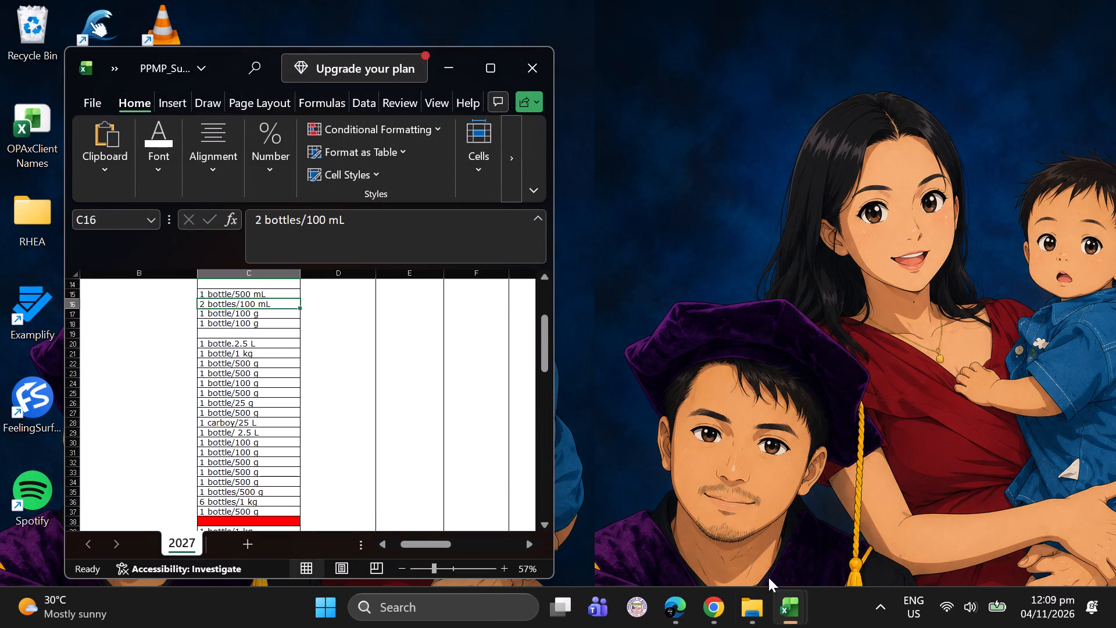
# Switch to File Explorer, search for "ppmp" and open the PPMP_Supplies_2027 workbook from the results.
pyautogui.click(739, 627)
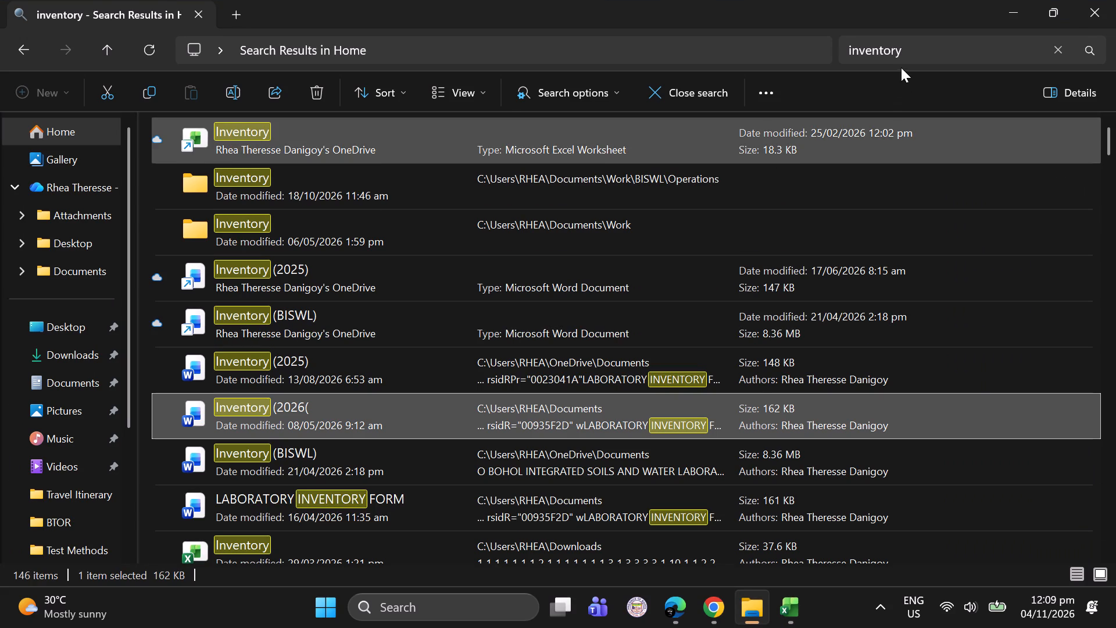
pyautogui.click(908, 52)
pyautogui.hotkey('ctrl', 'a')
pyautogui.write('pp')
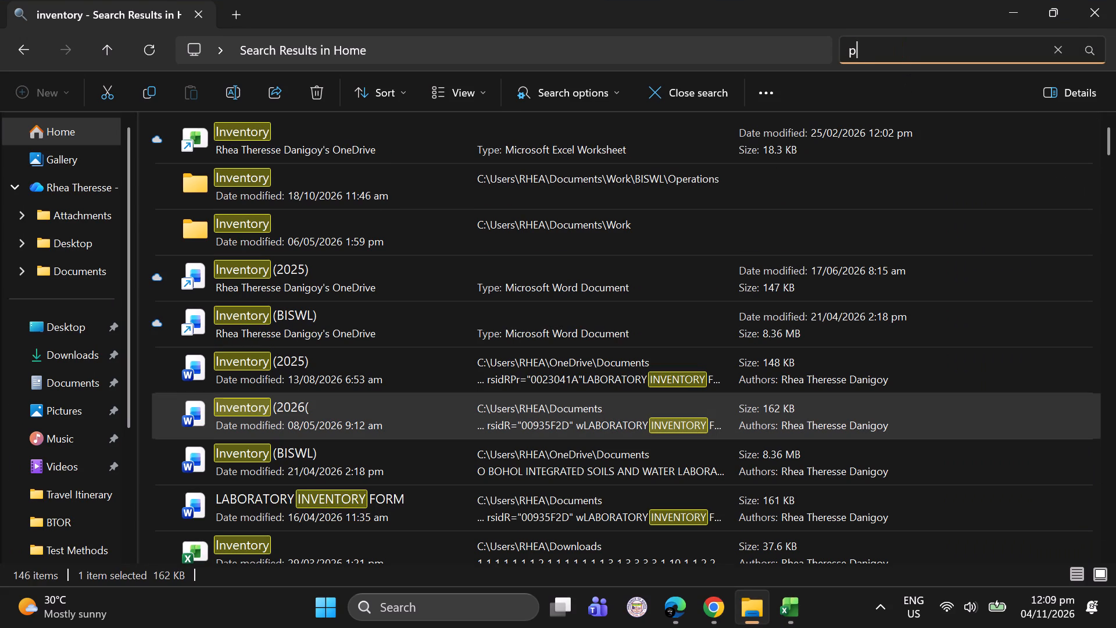
pyautogui.write('mp')
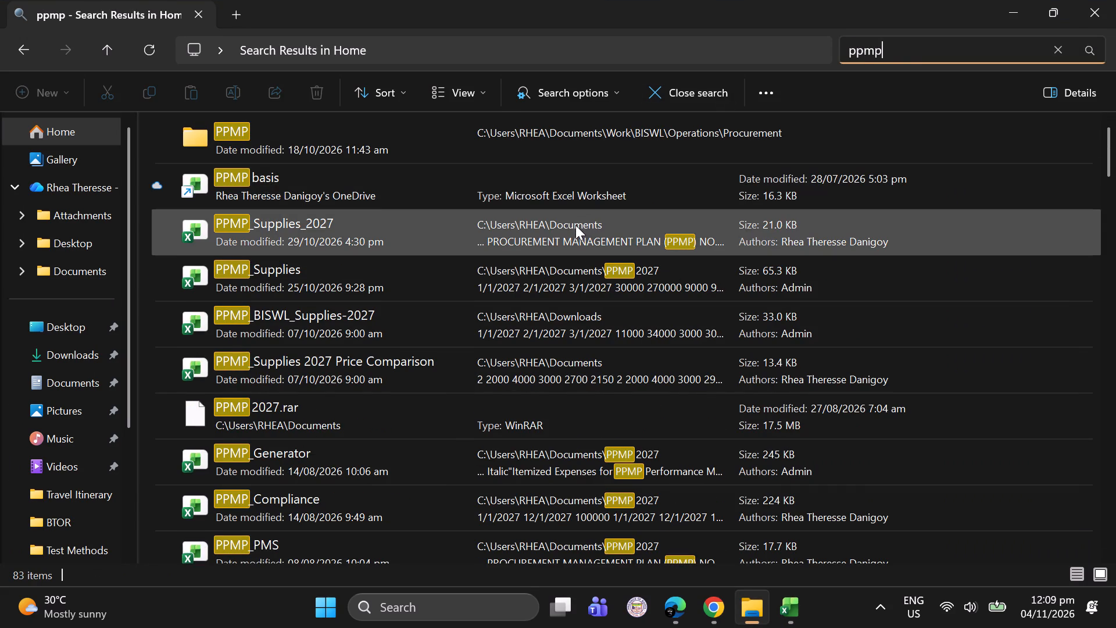
pyautogui.doubleClick(575, 225)
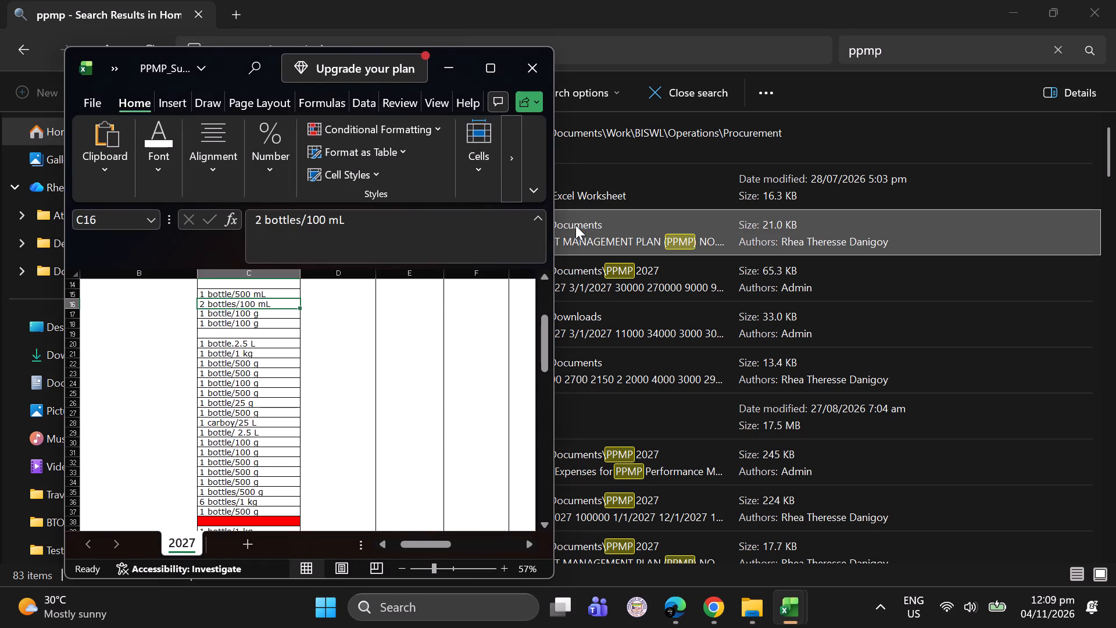
pyautogui.click(605, 227)
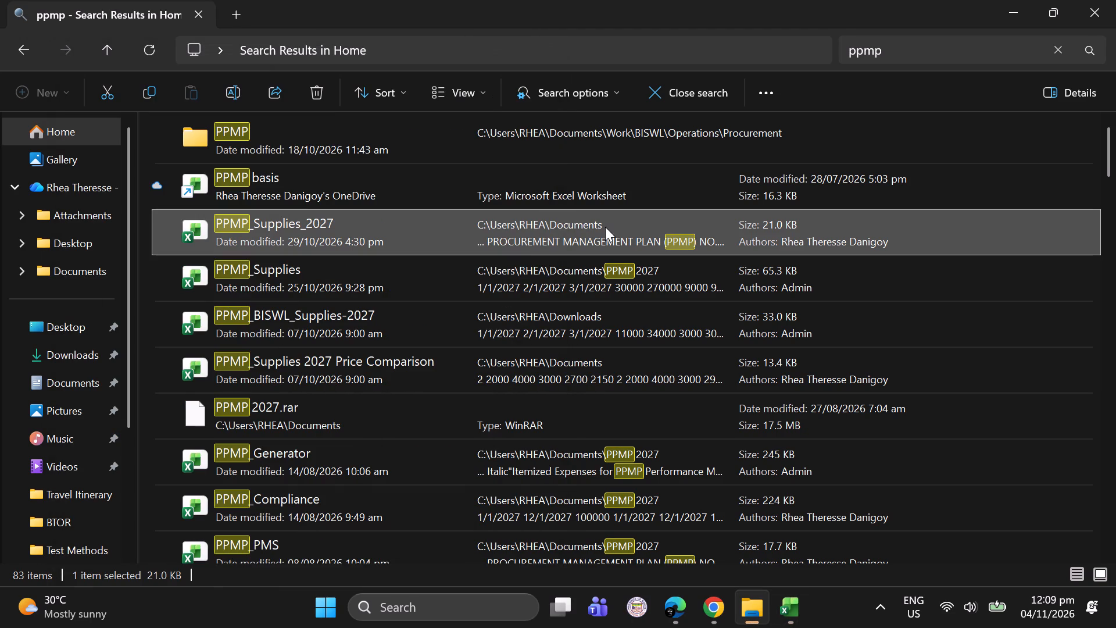
# Open the PPMP_Supplies workbook from the PPMP 2027 folder, examine its items, quantities and estimated budgets, and close it.
pyautogui.doubleClick(548, 286)
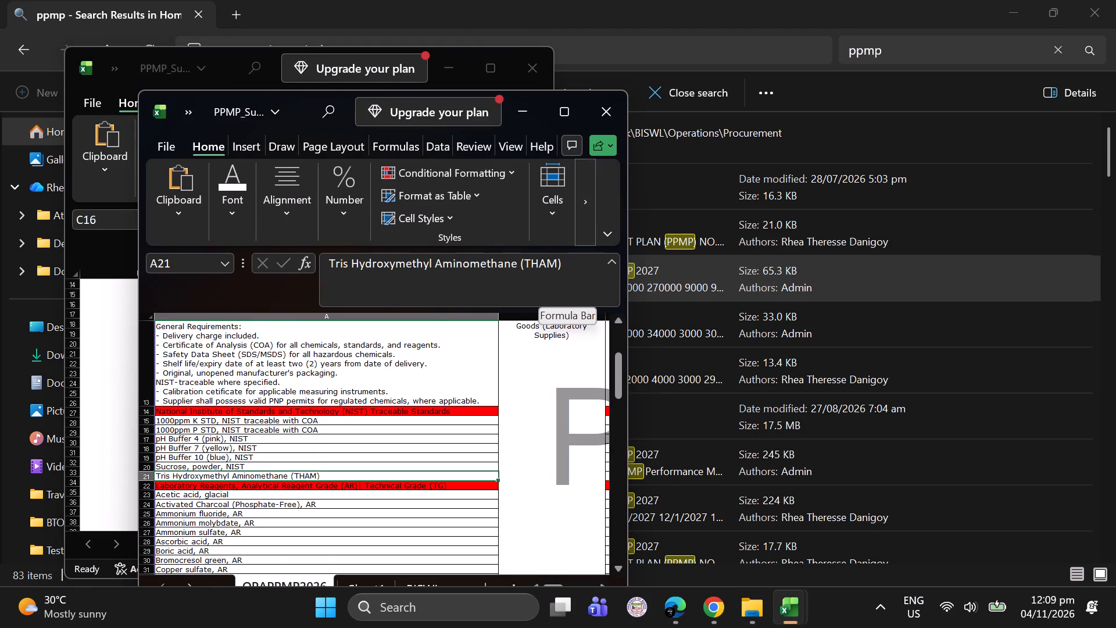
pyautogui.scroll(-2, 431, 396)
pyautogui.hscroll(-4, 431, 396)
pyautogui.hscroll(4, 431, 396)
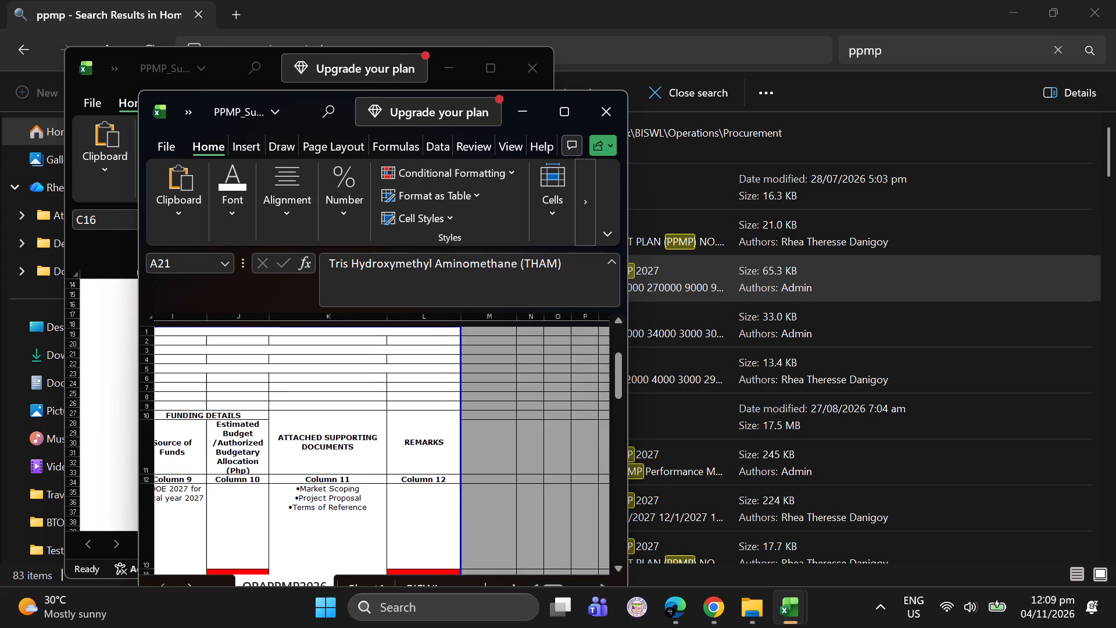
pyautogui.hscroll(2, 431, 396)
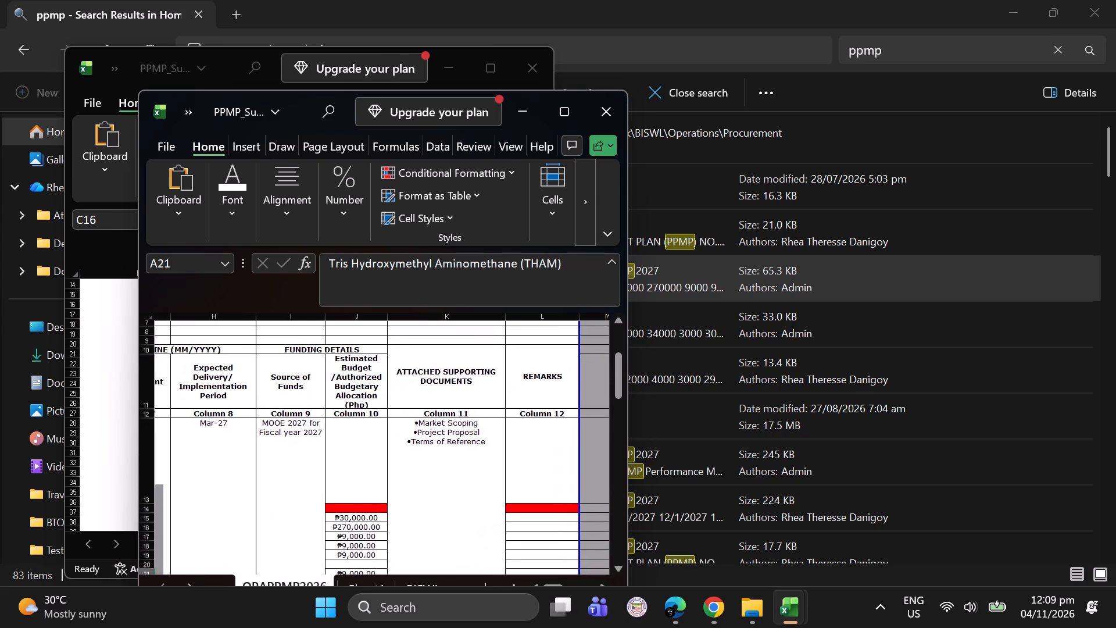
pyautogui.hscroll(1, 431, 396)
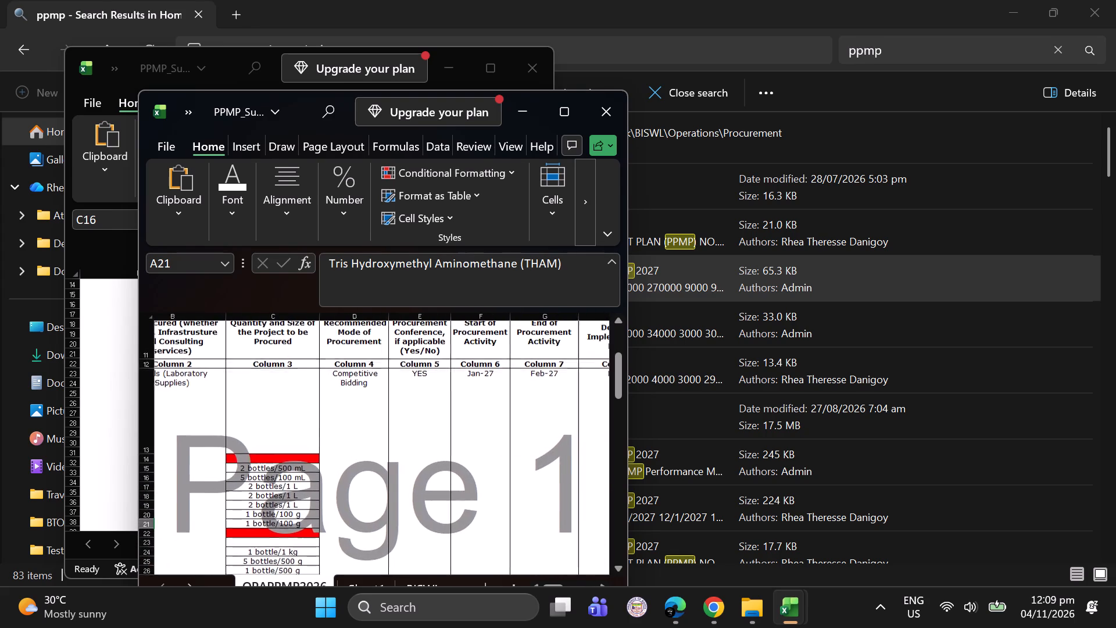
pyautogui.hscroll(6, 431, 396)
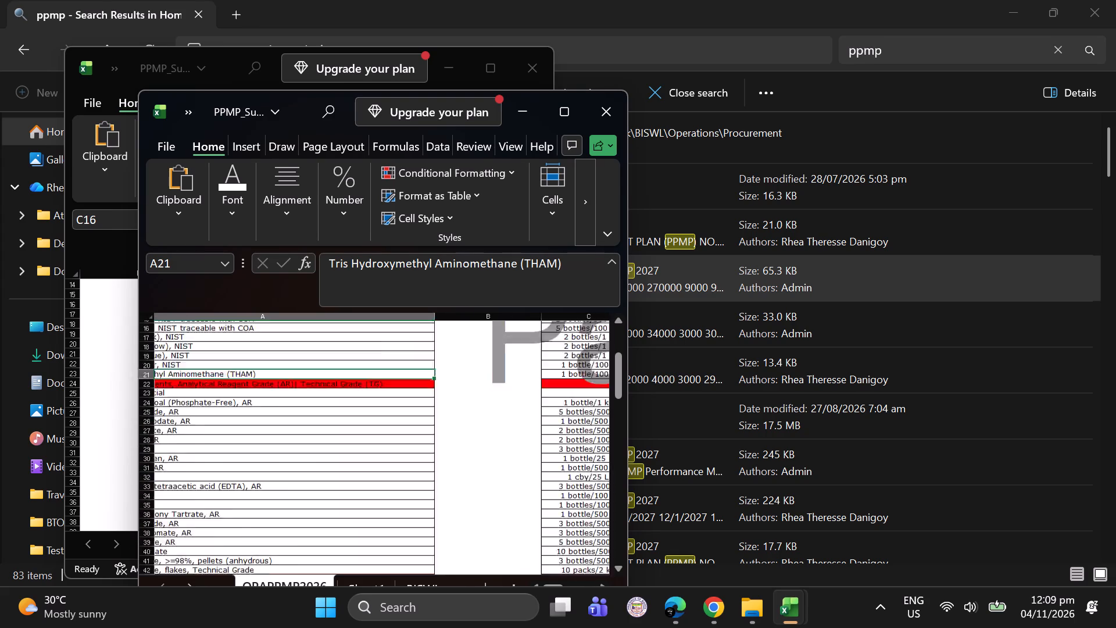
pyautogui.scroll(1, 431, 396)
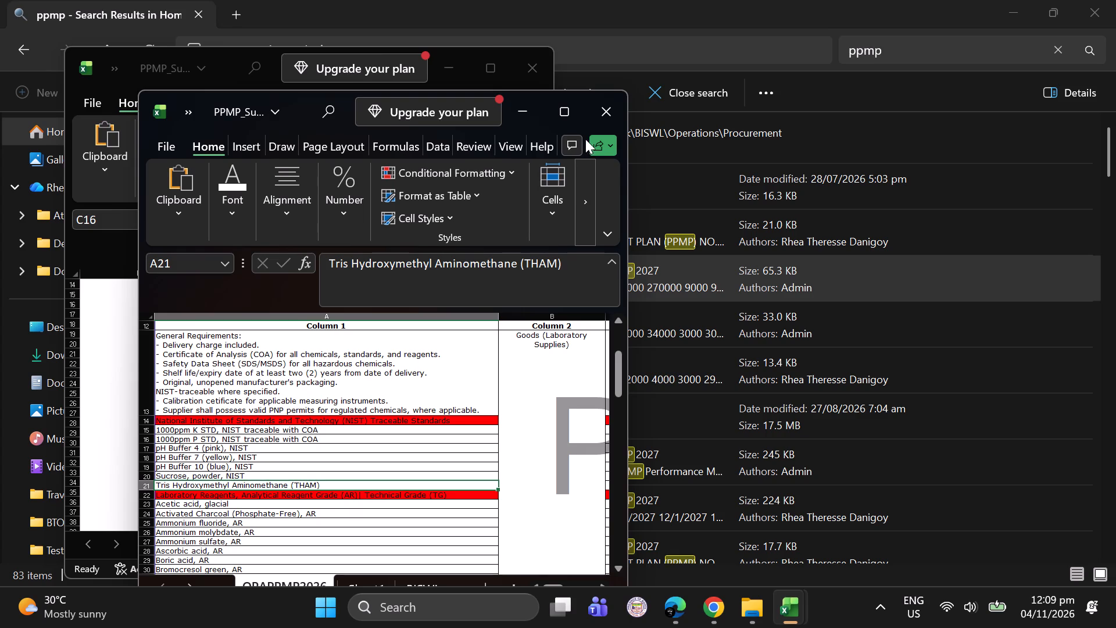
pyautogui.click(607, 108)
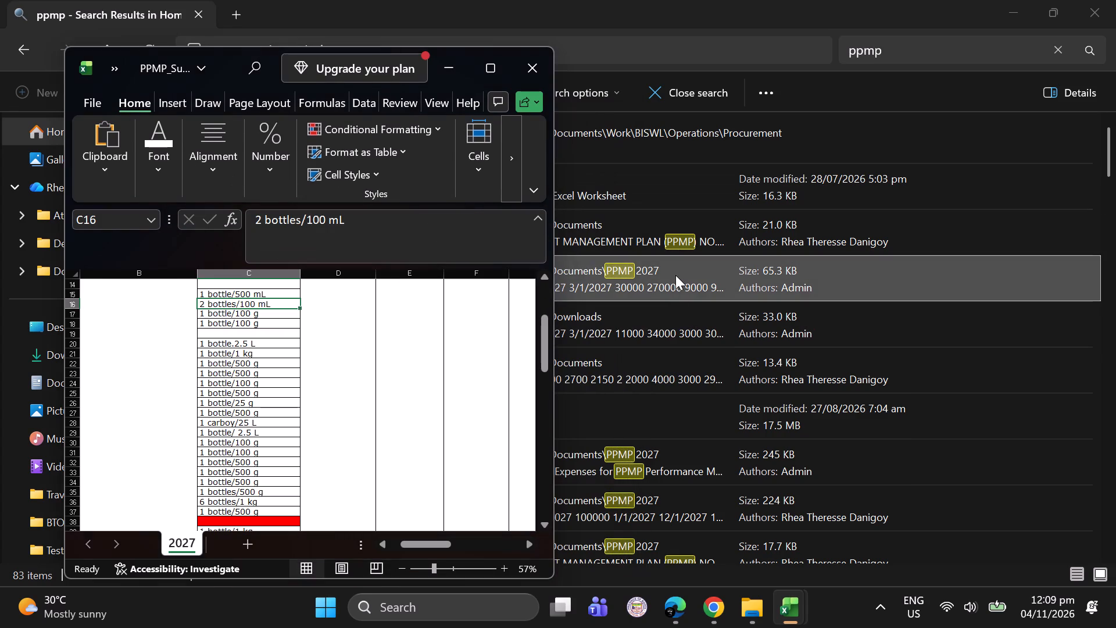
# Open the PPMP_Supplies 2027 Price Comparison workbook, examine its chemicals, quantities, unit prices and supplier offers, and close it.
pyautogui.click(675, 275)
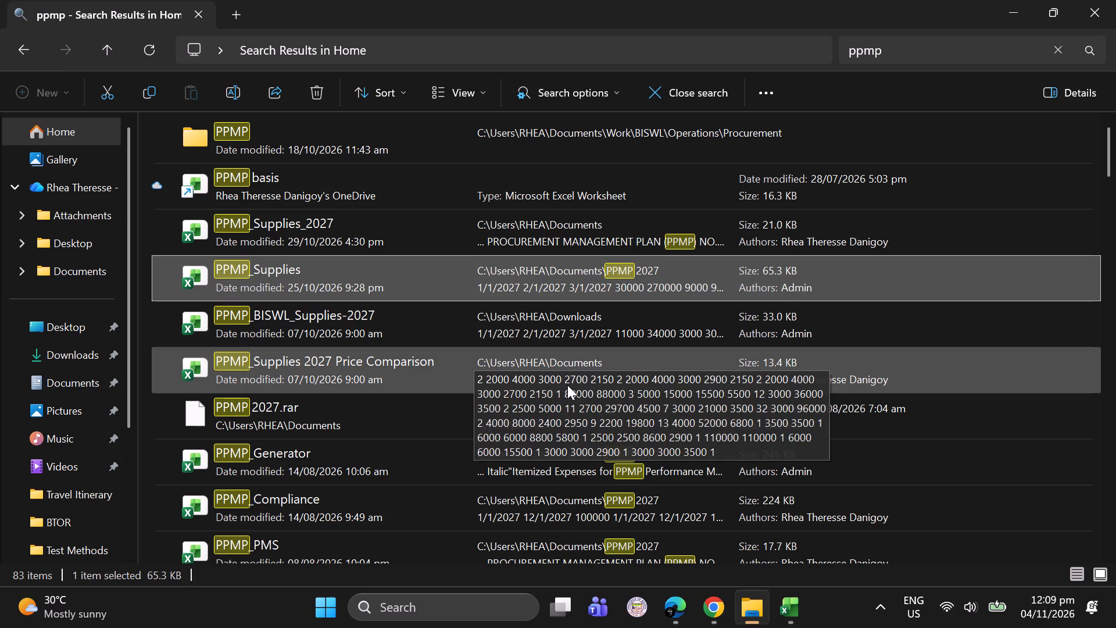
pyautogui.doubleClick(567, 385)
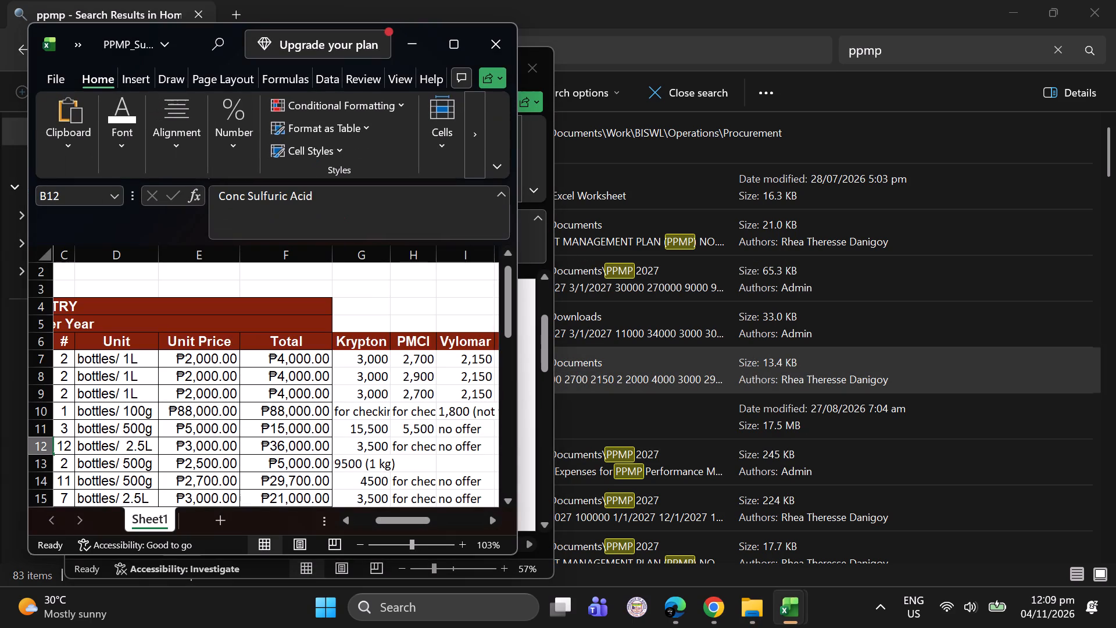
pyautogui.hscroll(1, 382, 424)
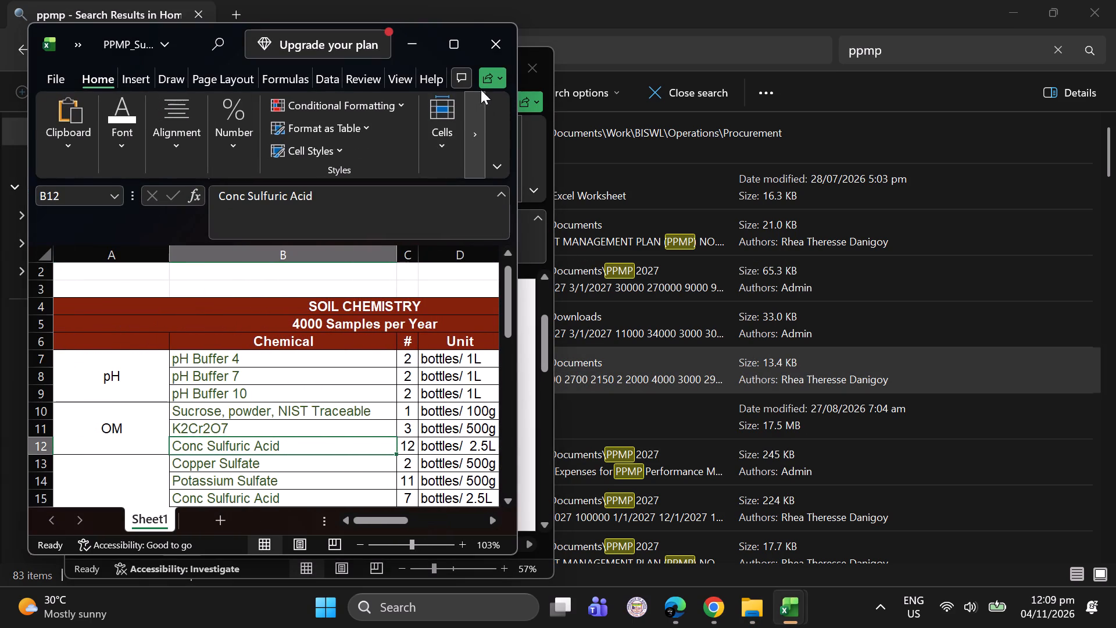
pyautogui.click(456, 44)
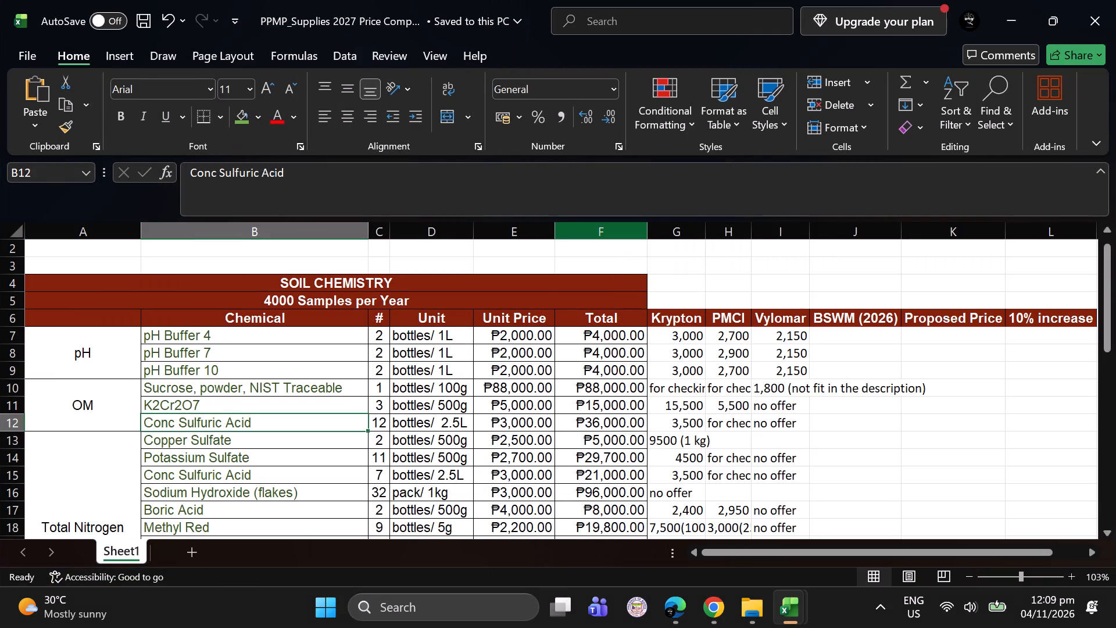
pyautogui.hscroll(1, 671, 369)
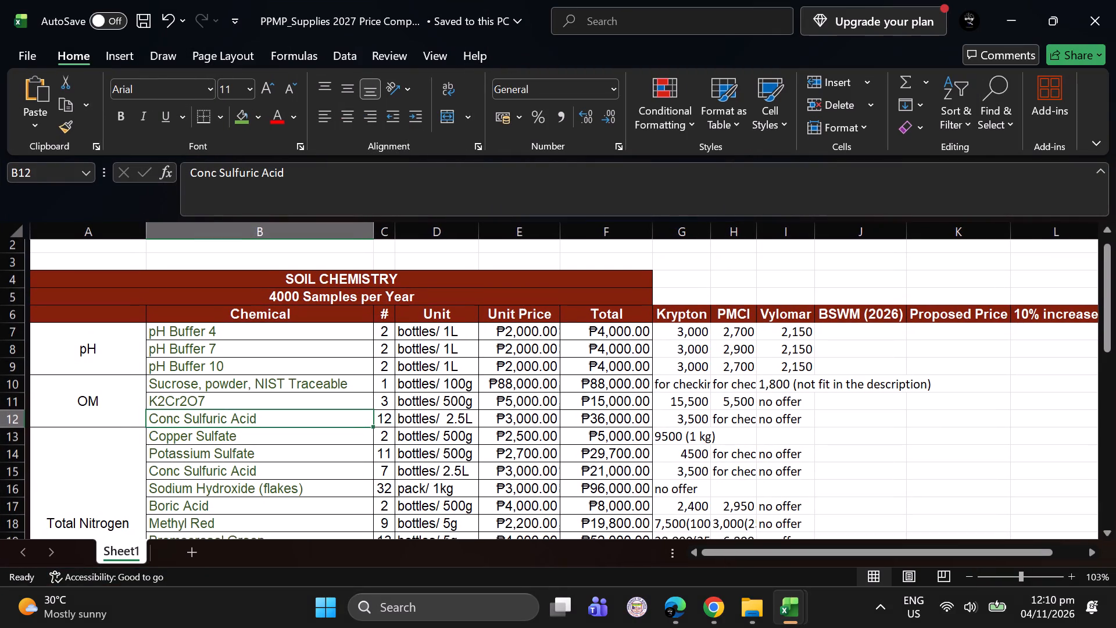
pyautogui.hscroll(1, 671, 369)
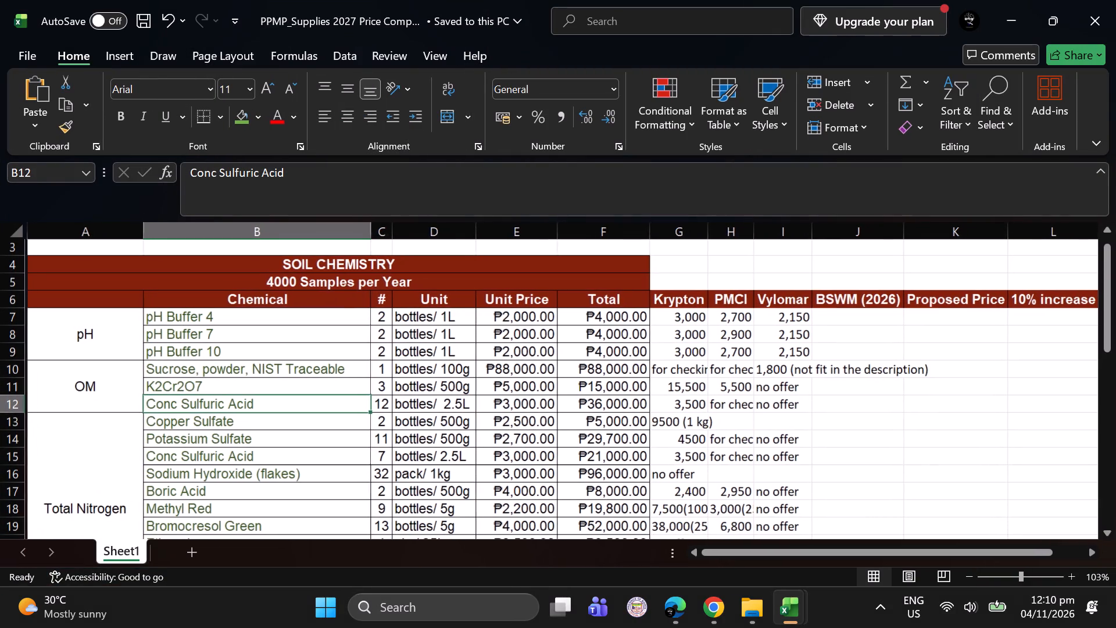
pyautogui.click(1096, 2)
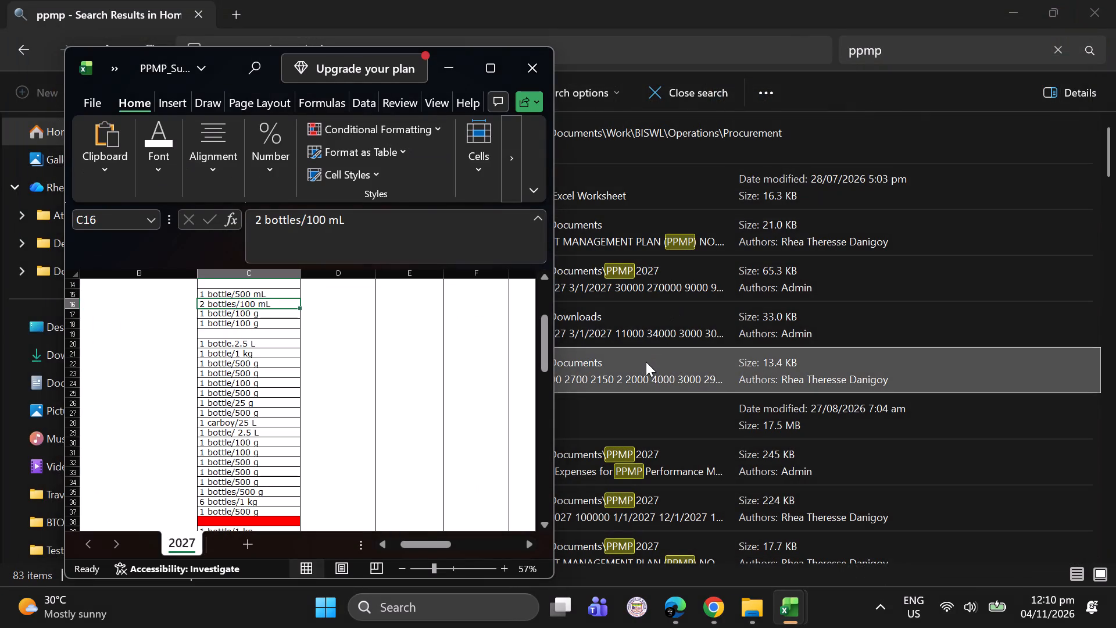
# Switch to File Explorer and look through the remaining "ppmp" search results for other reference files.
pyautogui.click(645, 363)
pyautogui.scroll(-2, 645, 363)
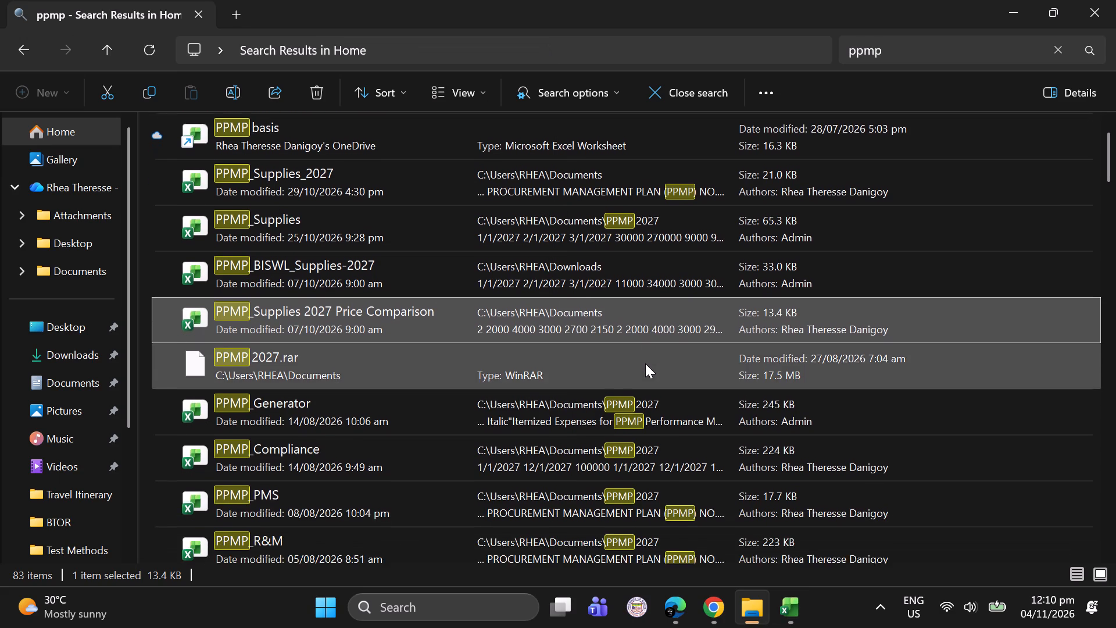
pyautogui.scroll(-3, 645, 363)
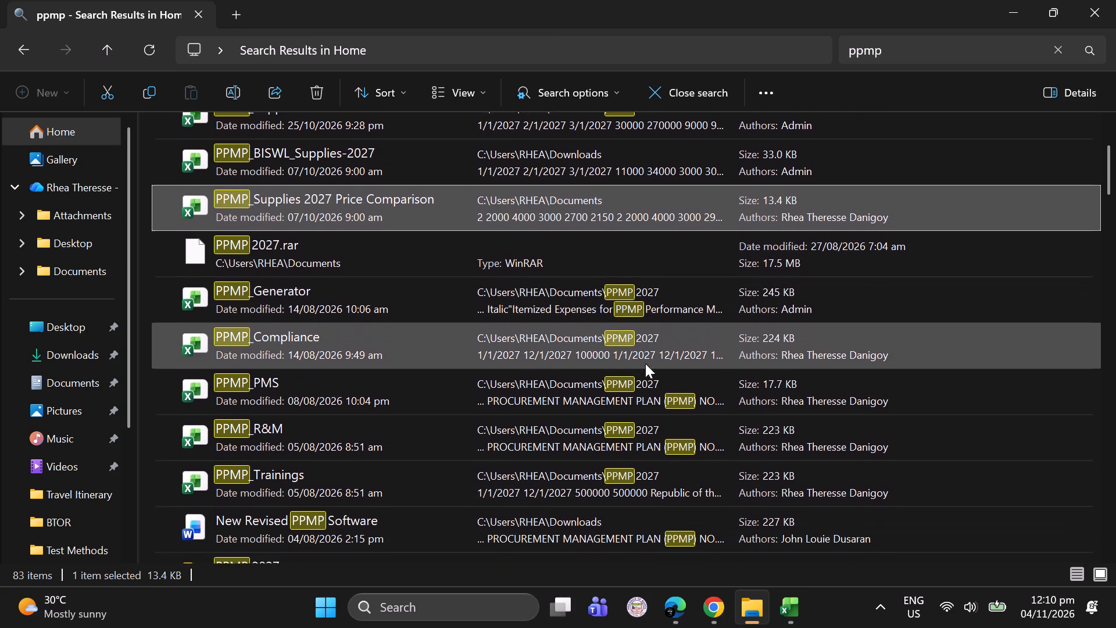
pyautogui.scroll(-2, 645, 363)
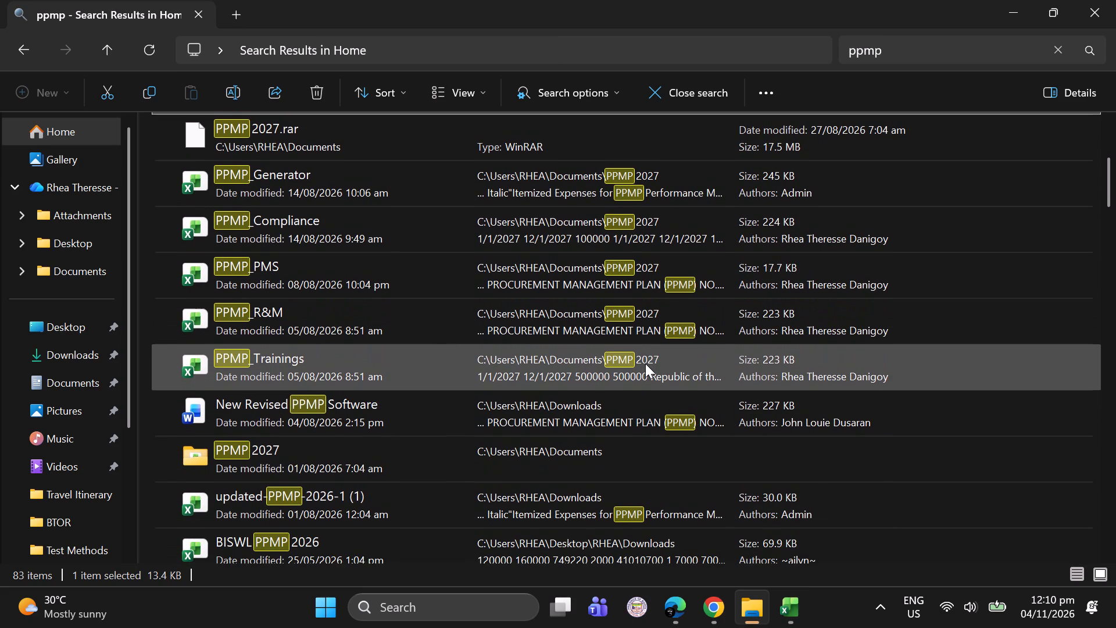
pyautogui.scroll(-2, 645, 363)
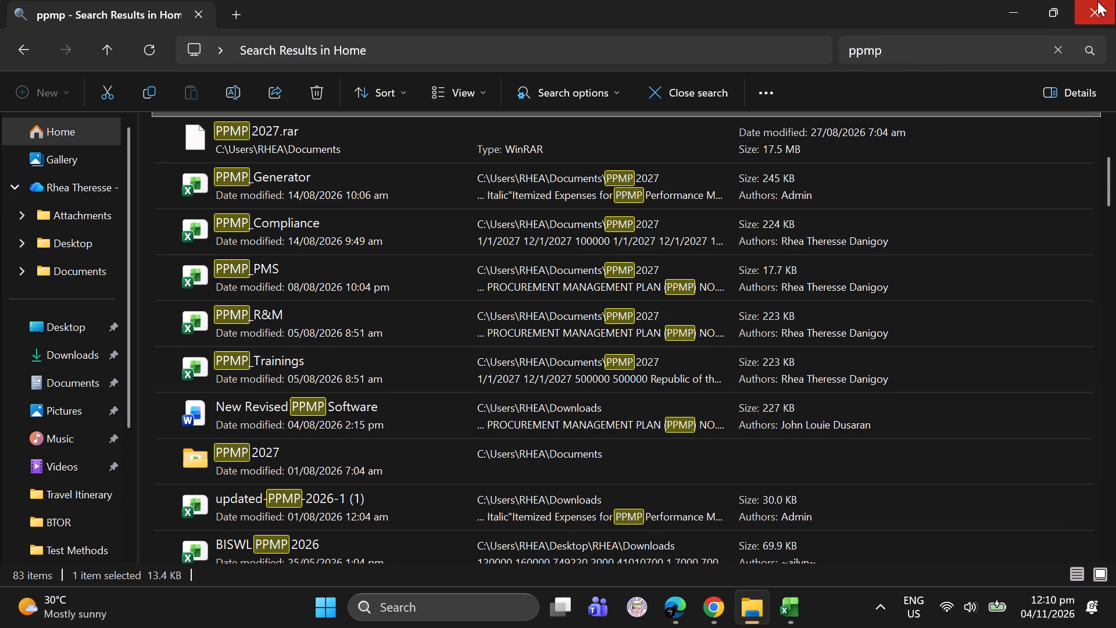
# Search for "market", open the Market Scoping (Recurring) workbook and place its window beside the PPMP supplies workbook.
pyautogui.click(1009, 58)
pyautogui.hotkey('ctrl', 'a')
pyautogui.write('market')
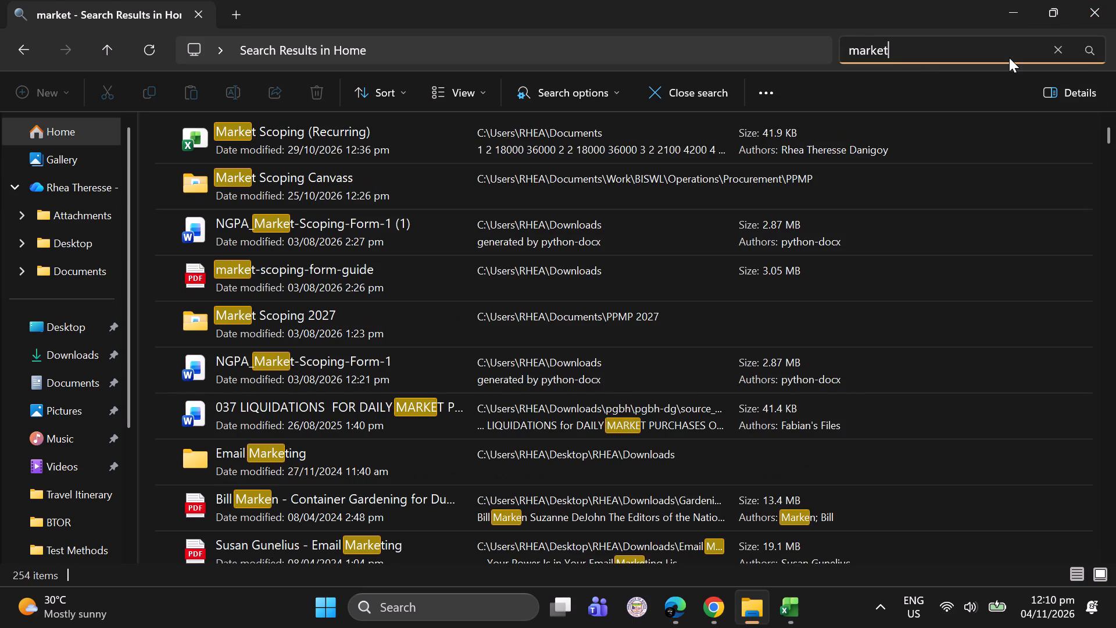
pyautogui.doubleClick(750, 144)
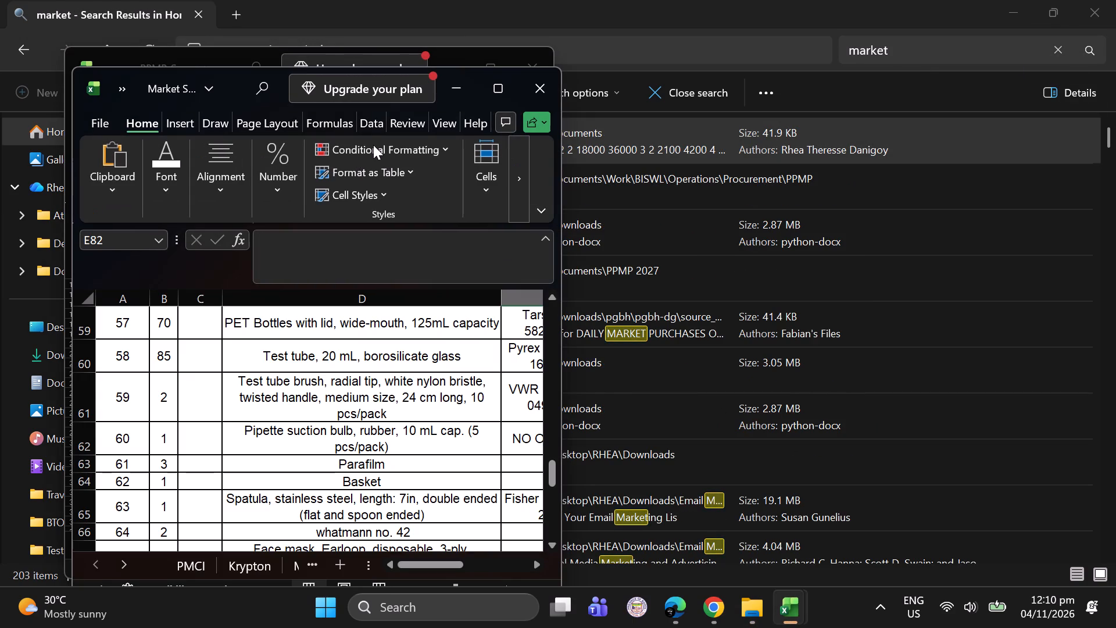
pyautogui.moveTo(233, 88); pyautogui.dragTo(732, 76)
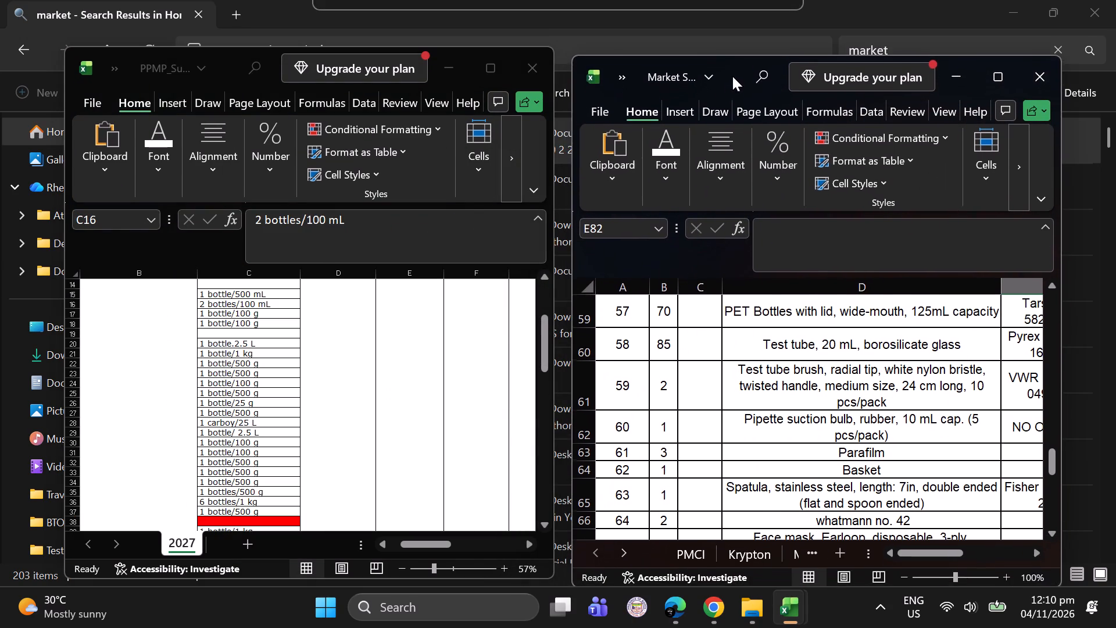
pyautogui.moveTo(732, 76); pyautogui.dragTo(738, 55)
# Look over the supplier sheets of the market scoping workbook, including Mt. Zion, for brands and prices of the listed items.
pyautogui.hscroll(-4, 839, 365)
pyautogui.hscroll(2, 839, 365)
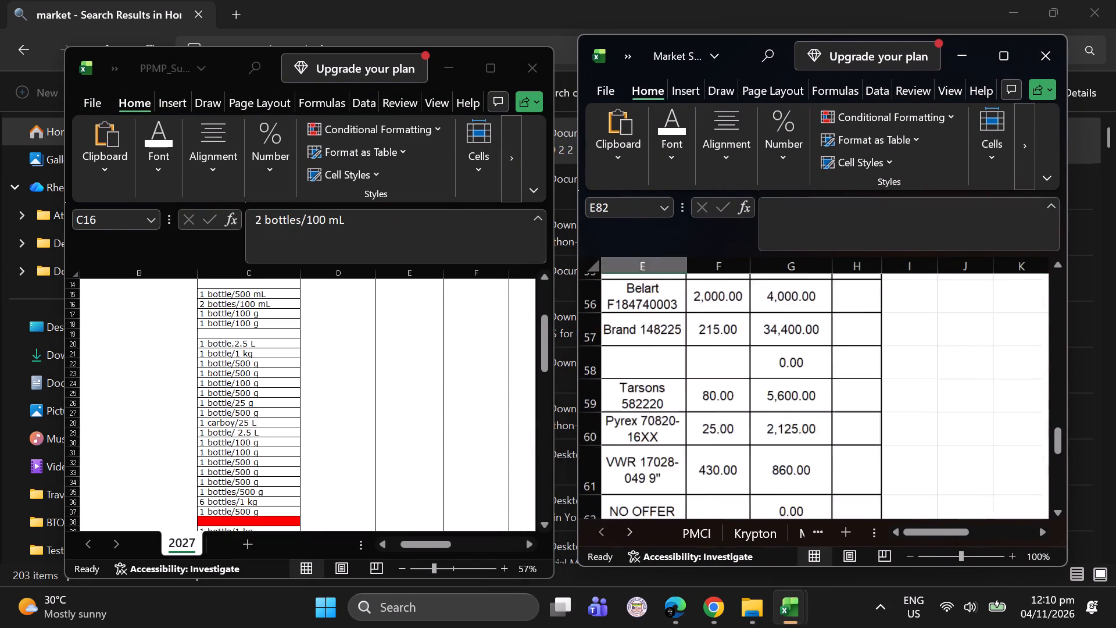
pyautogui.scroll(4, 839, 365)
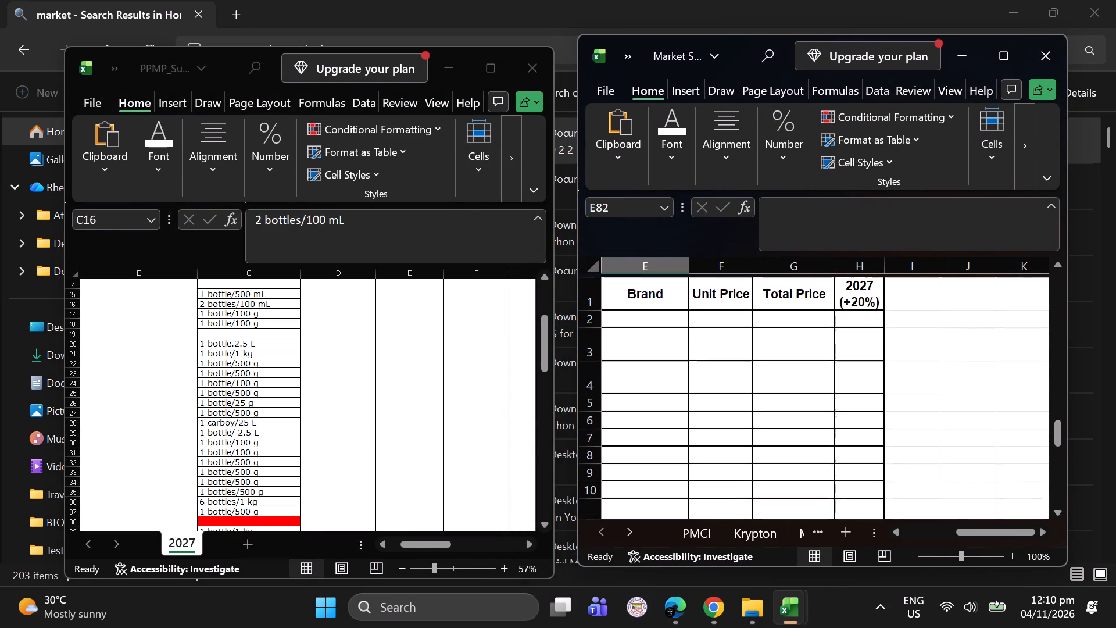
pyautogui.click(697, 536)
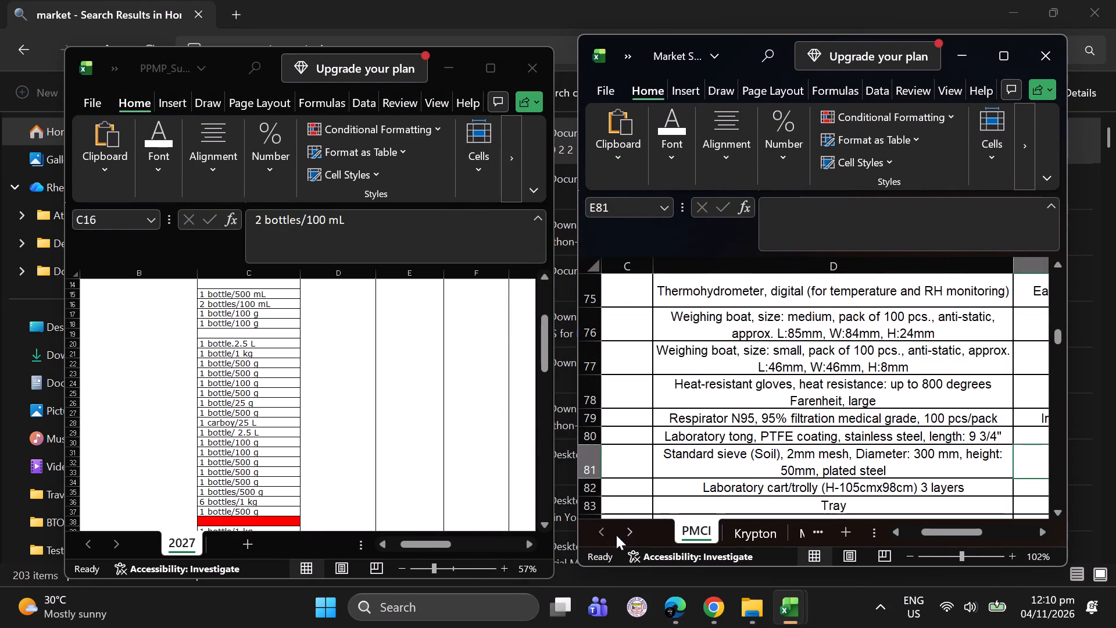
pyautogui.doubleClick(624, 535)
pyautogui.click(696, 533)
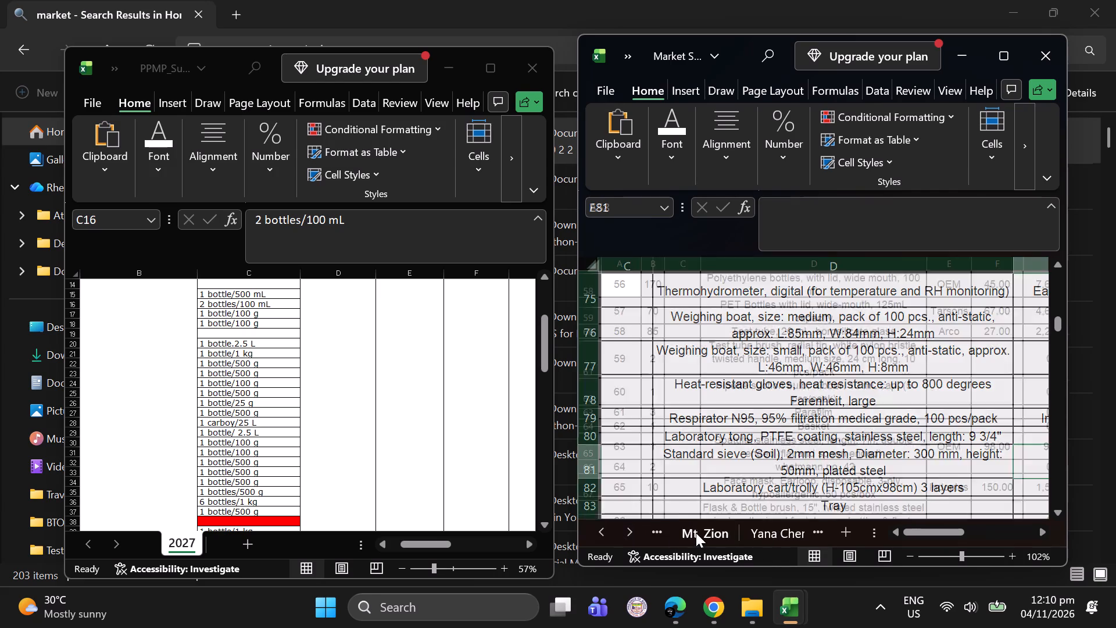
pyautogui.scroll(4, 753, 388)
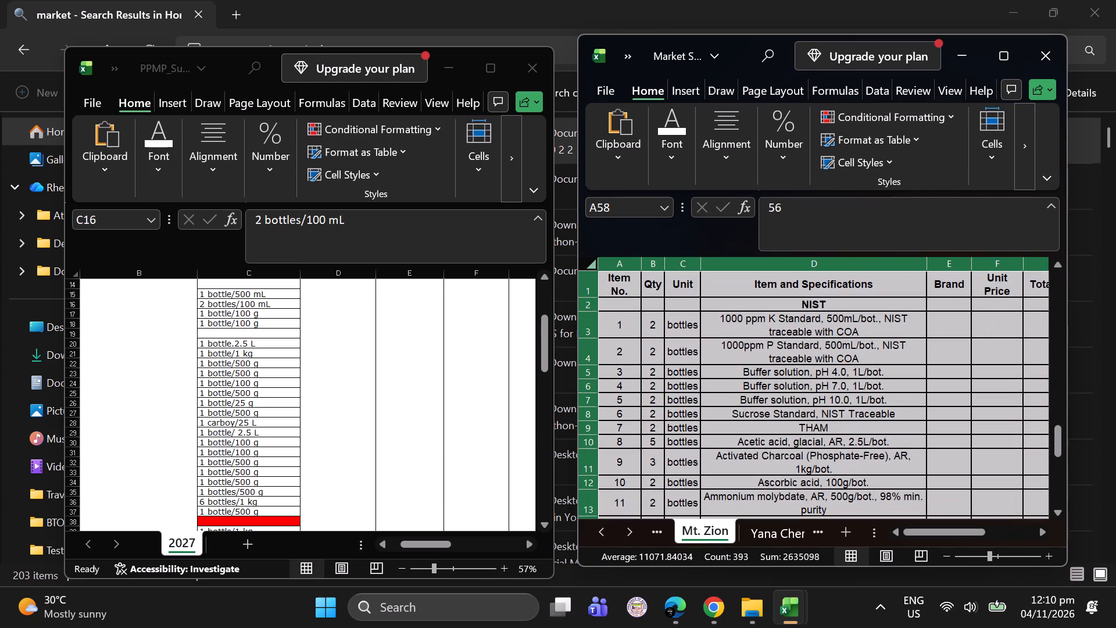
# Return to the PMCI sheet and examine its items from the top with their brands, unit prices and total prices.
pyautogui.tripleClick(609, 526)
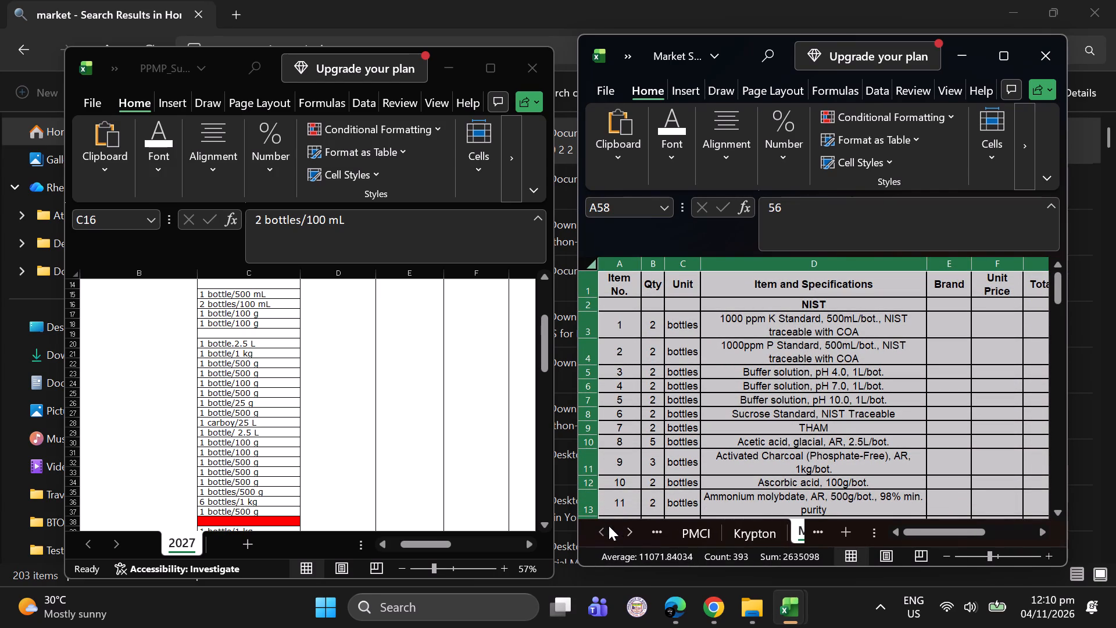
pyautogui.click(609, 526)
pyautogui.moveTo(609, 526); pyautogui.dragTo(686, 536)
pyautogui.click(686, 536)
pyautogui.scroll(5, 782, 404)
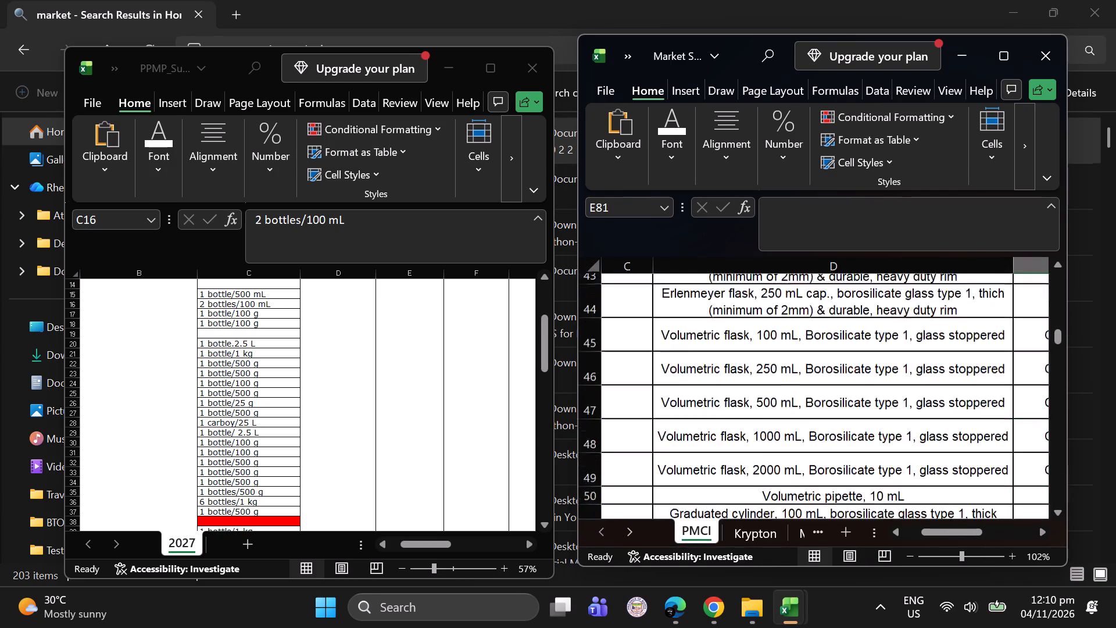
pyautogui.scroll(3, 782, 404)
pyautogui.hscroll(-1, 782, 404)
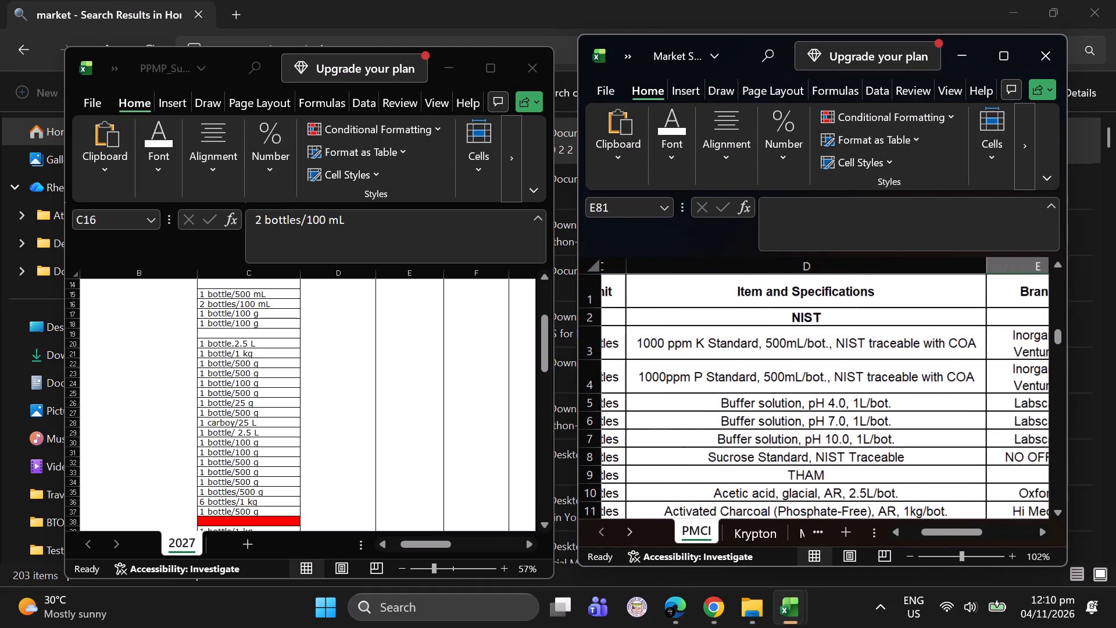
pyautogui.hscroll(-2, 782, 404)
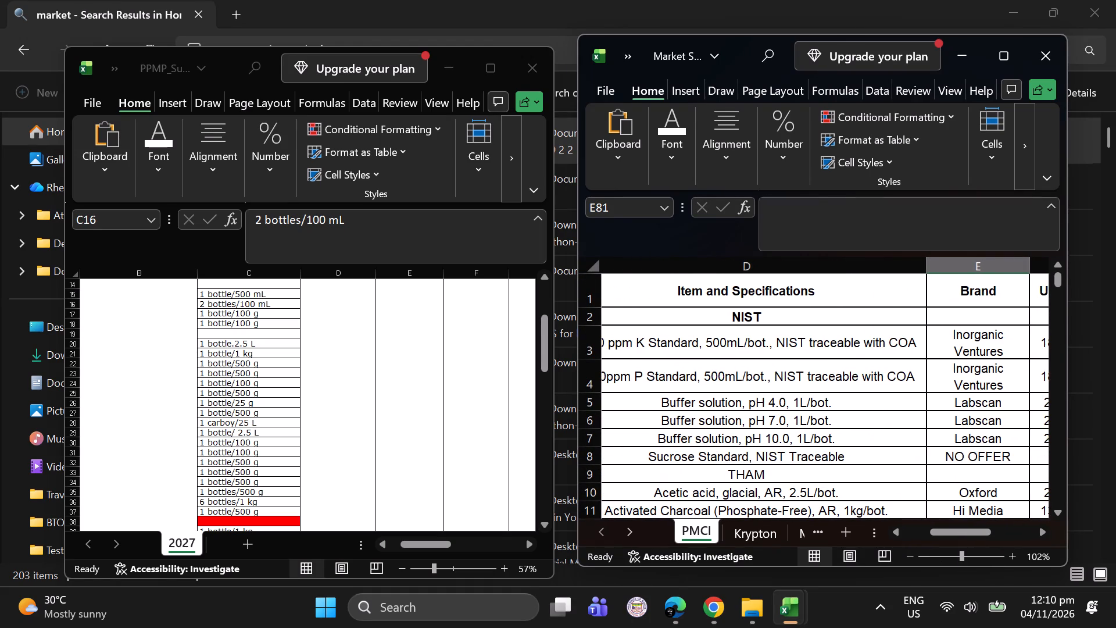
pyautogui.hscroll(-2, 782, 404)
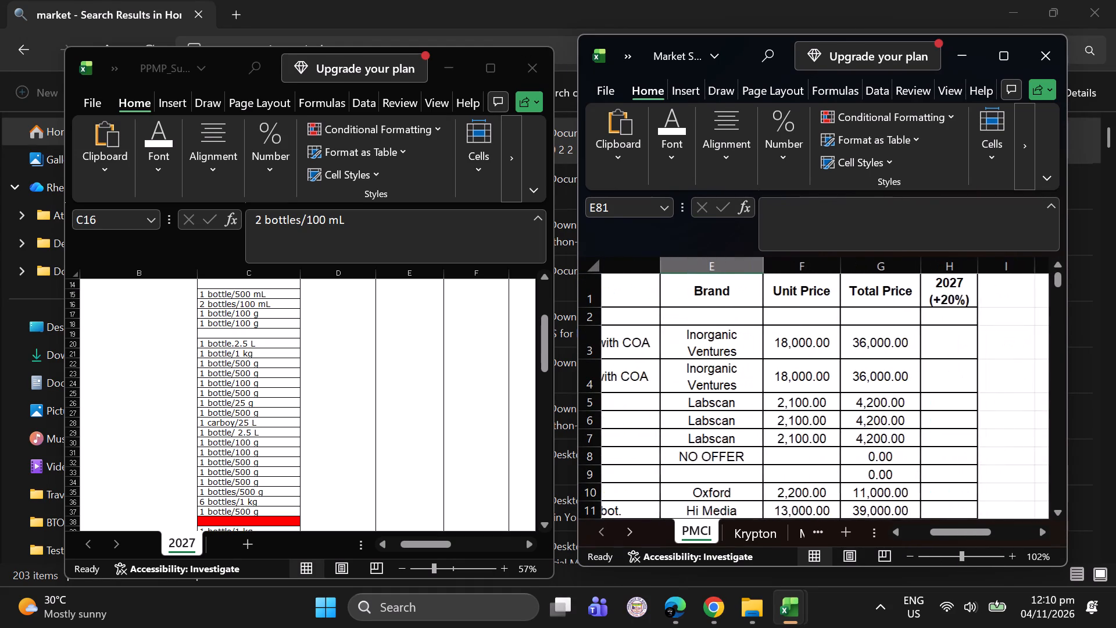
pyautogui.hscroll(-1, 782, 404)
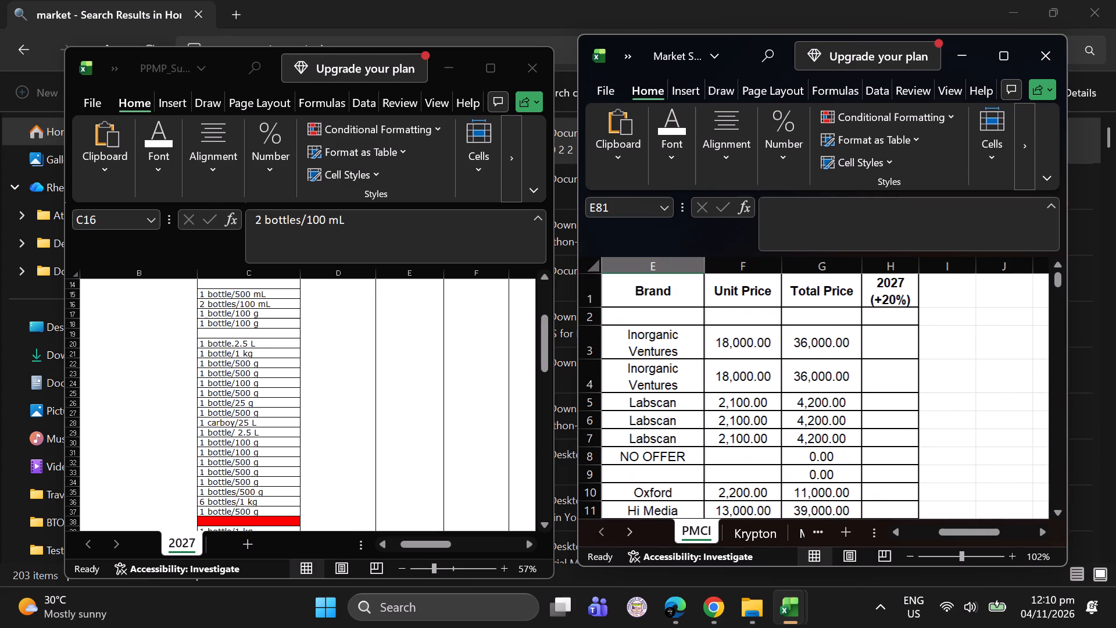
pyautogui.hscroll(1, 782, 404)
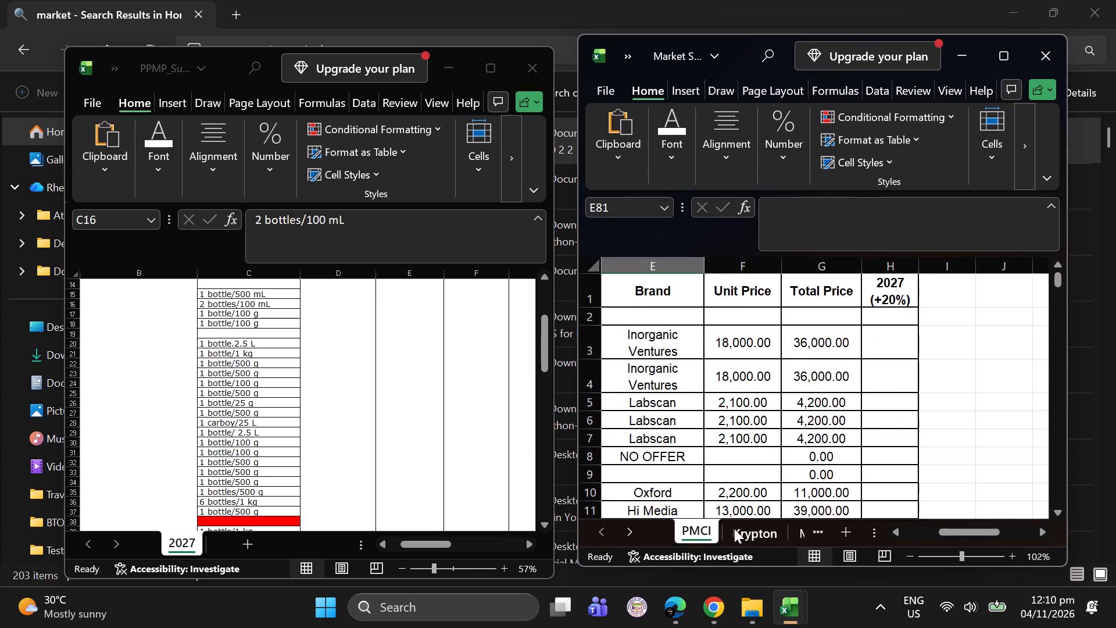
# Switch to the Krypton sheet and examine its brands and unit prices, starting with the NIST standards.
pyautogui.click(735, 530)
pyautogui.scroll(7, 784, 365)
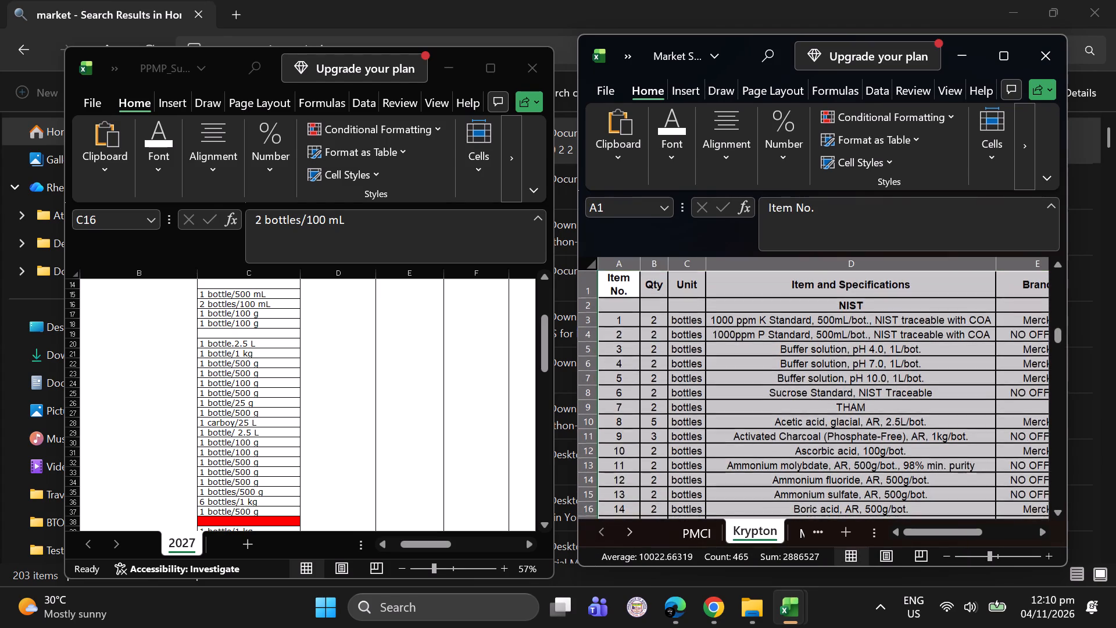
pyautogui.hscroll(-2, 784, 365)
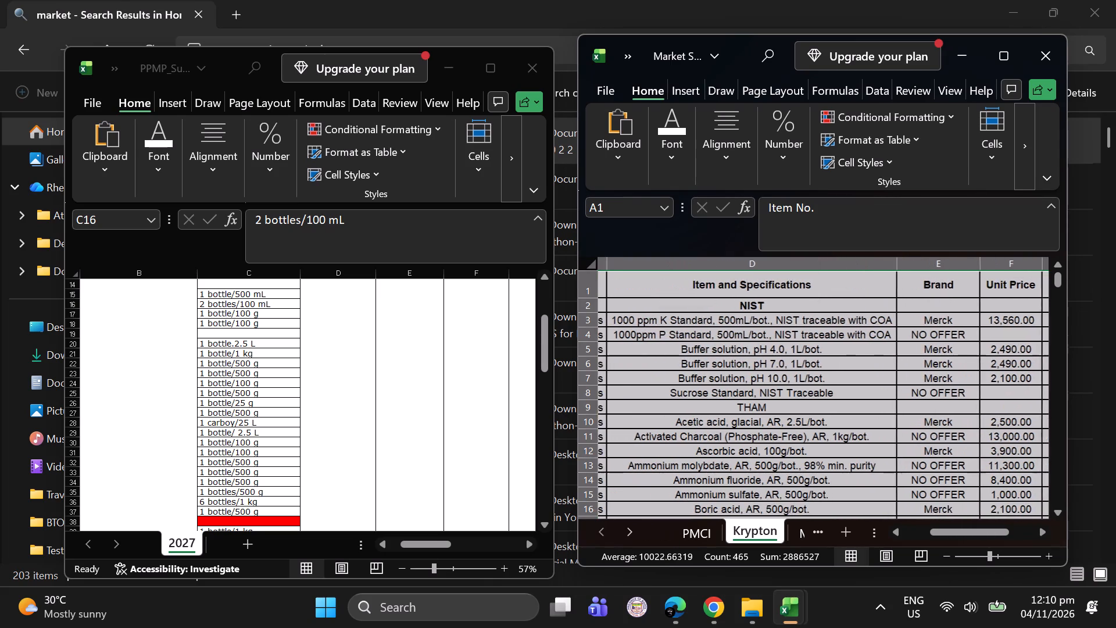
# In the PPMP supplies workbook, set the estimated budget of 1000ppm Potassium STD, NIST to 13560, matching Krypton's unit price.
pyautogui.scroll(3, 353, 363)
pyautogui.scroll(-1, 353, 363)
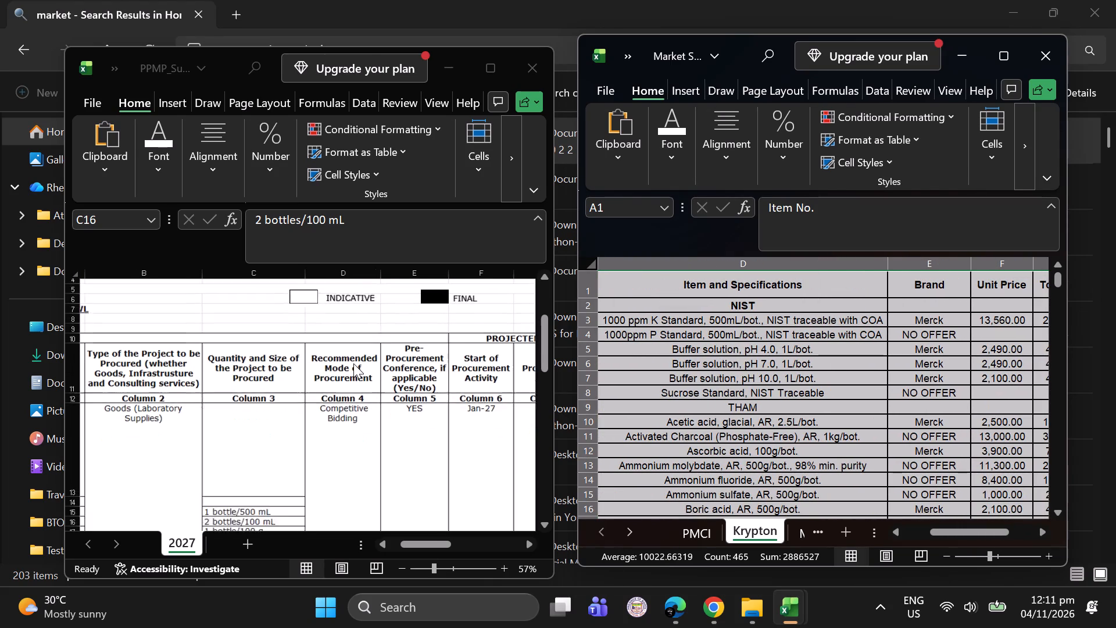
pyautogui.scroll(-1, 353, 363)
pyautogui.hscroll(2, 353, 363)
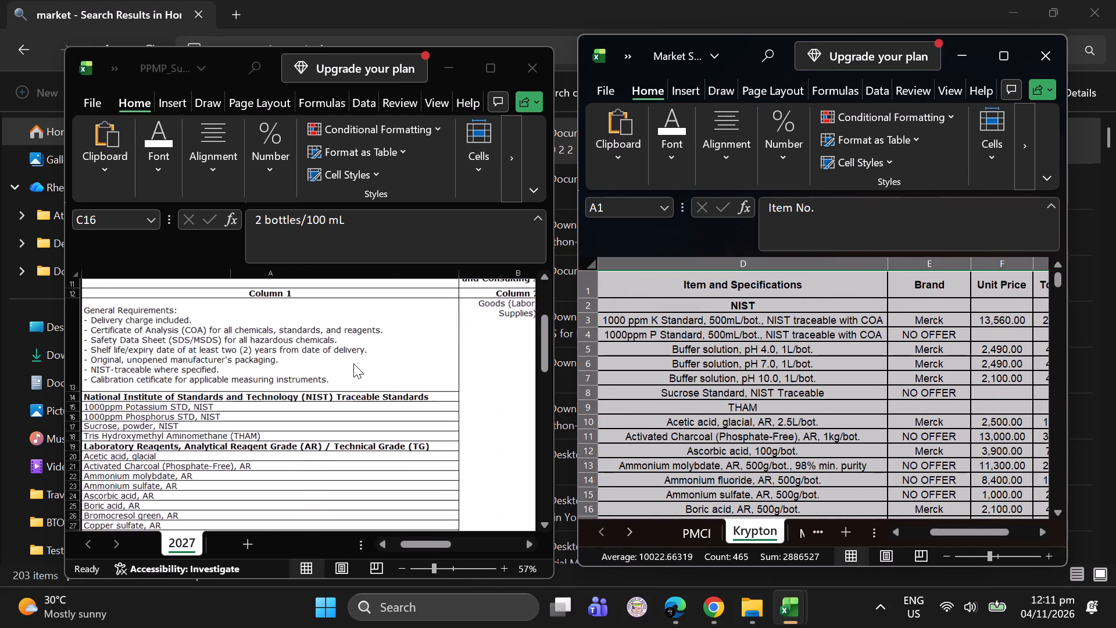
pyautogui.hscroll(1, 353, 363)
pyautogui.scroll(-1, 353, 363)
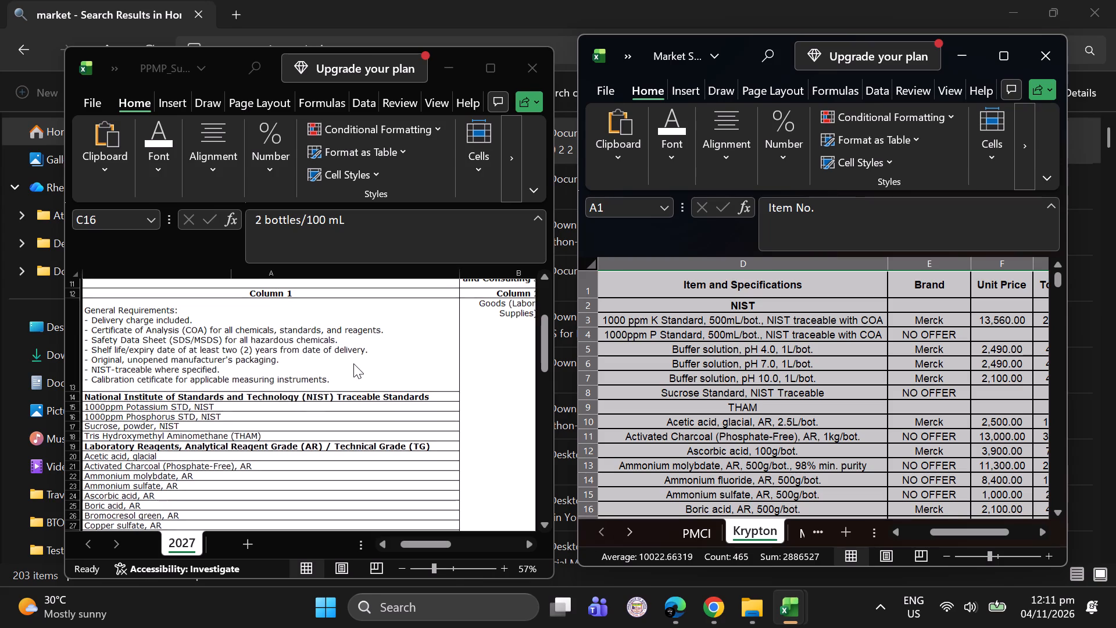
pyautogui.scroll(-1, 353, 363)
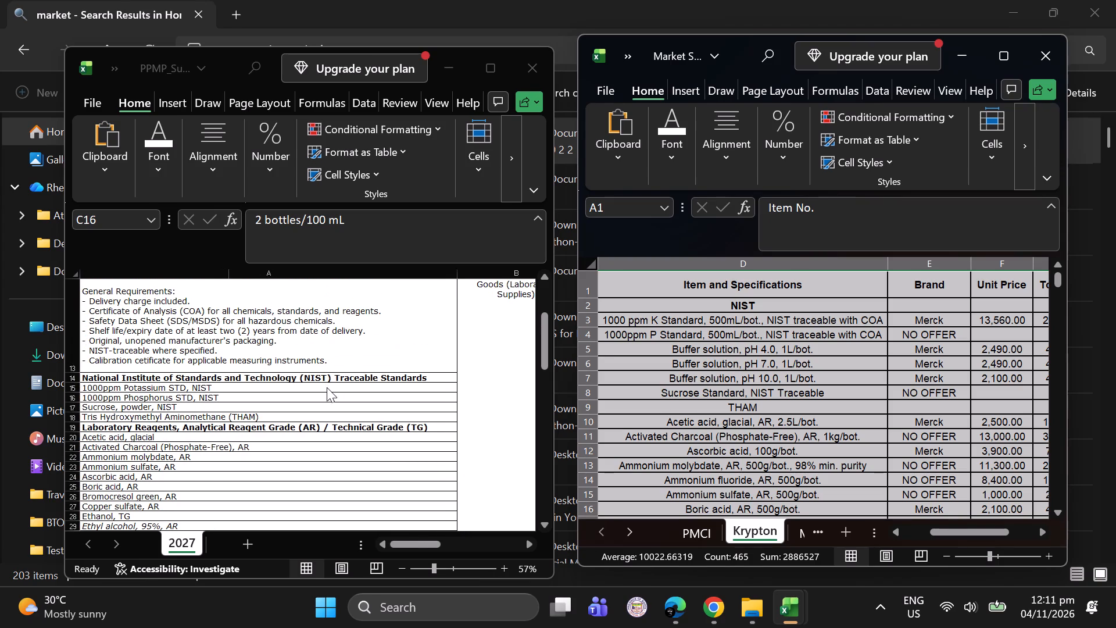
pyautogui.click(327, 388)
pyautogui.click(327, 388)
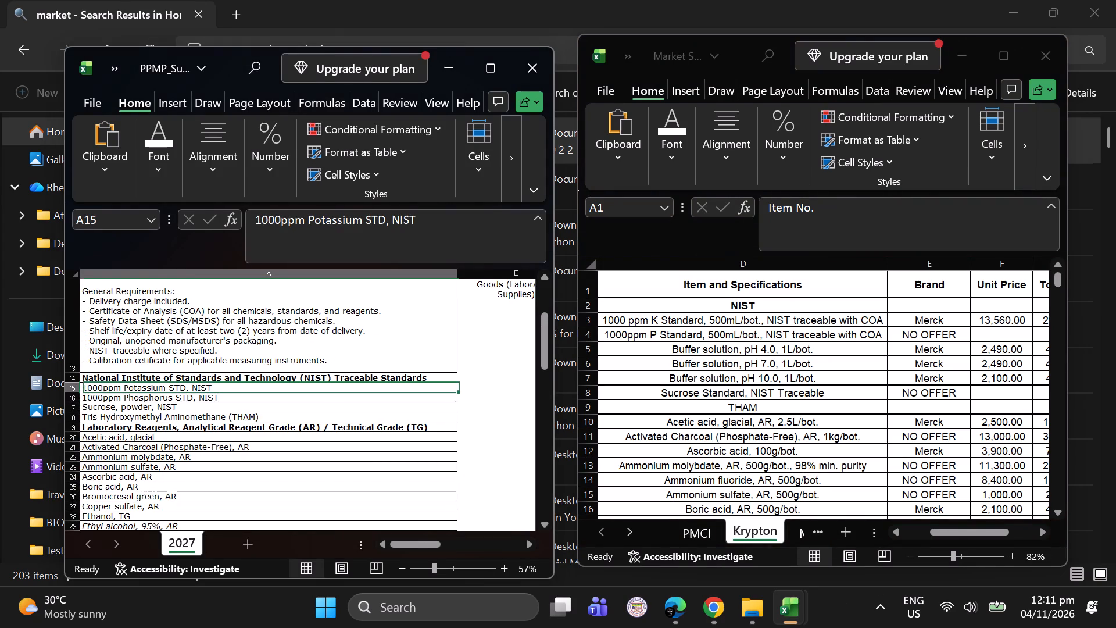
pyautogui.hscroll(-3, 327, 390)
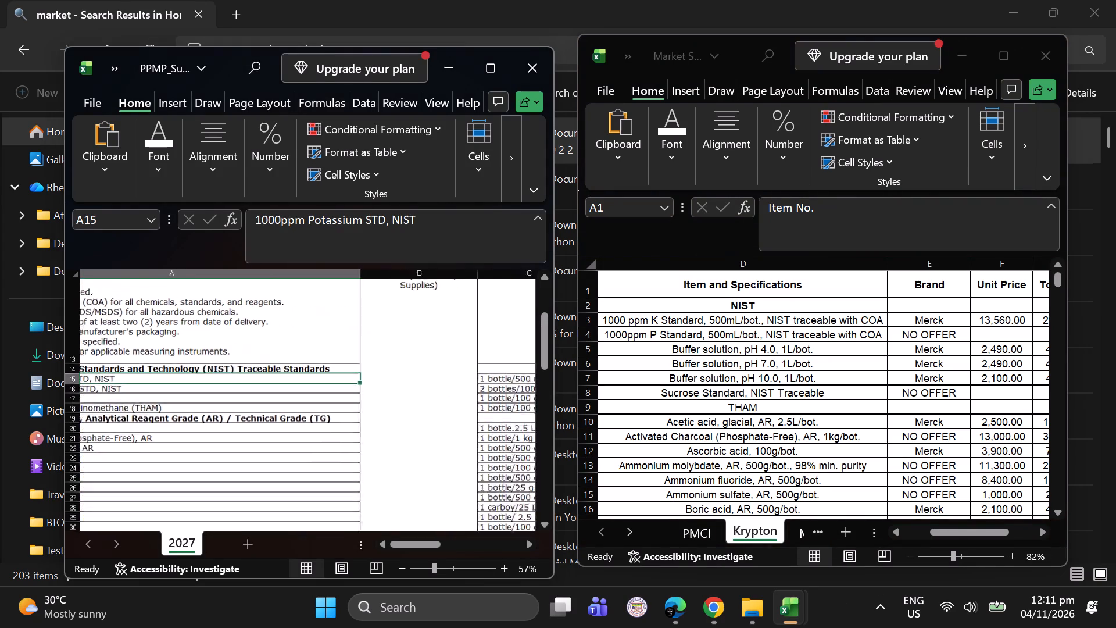
pyautogui.hscroll(-2, 327, 390)
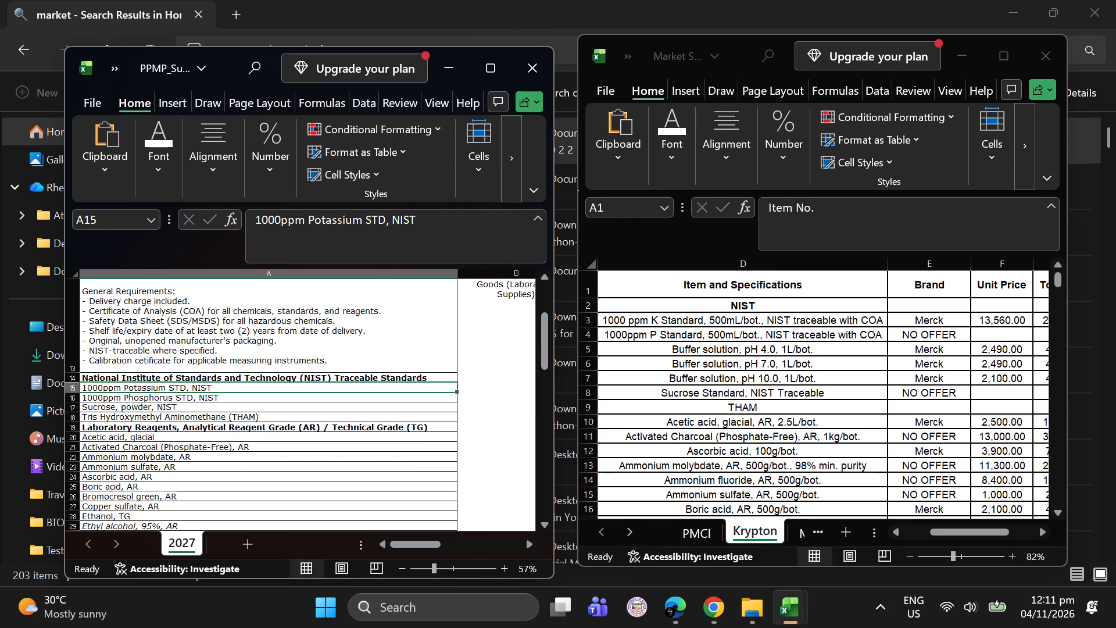
pyautogui.hscroll(-4, 380, 394)
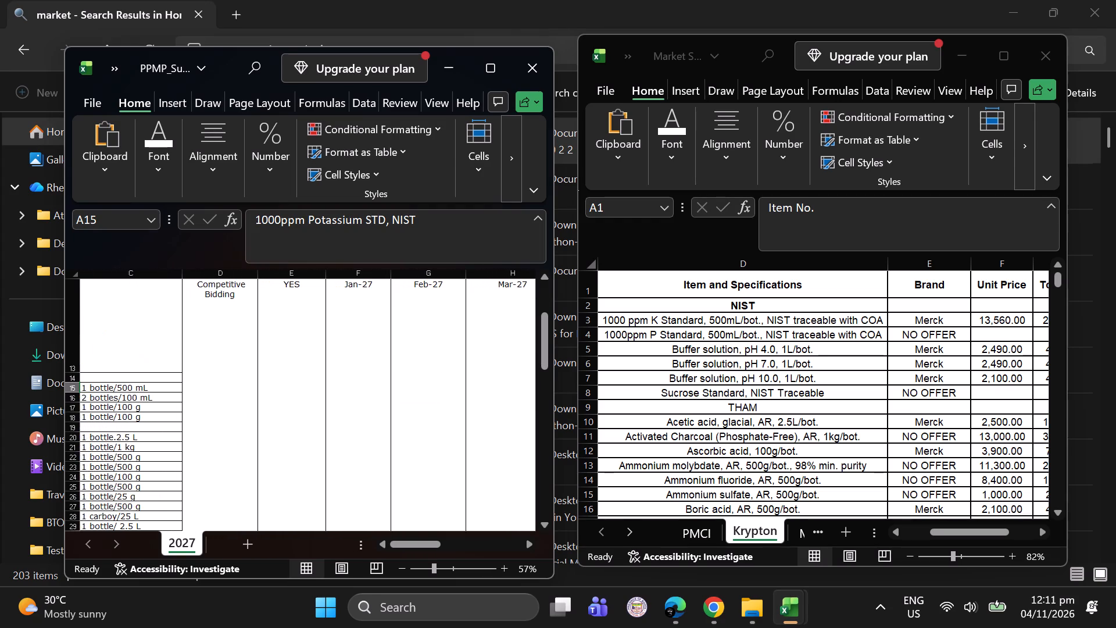
pyautogui.hscroll(-3, 380, 394)
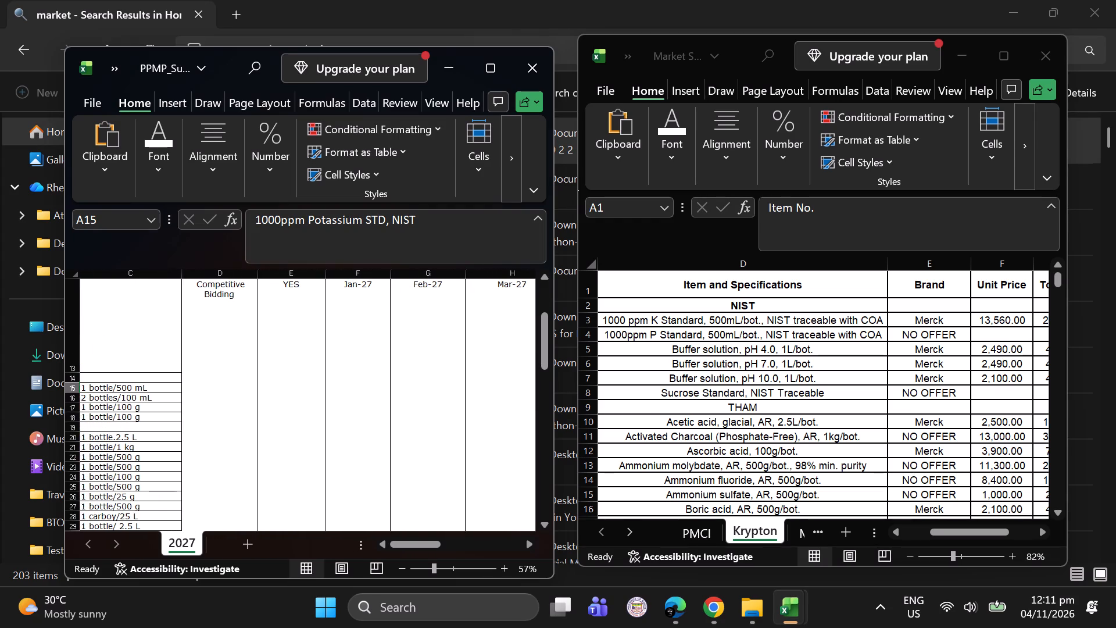
pyautogui.hscroll(-2, 380, 394)
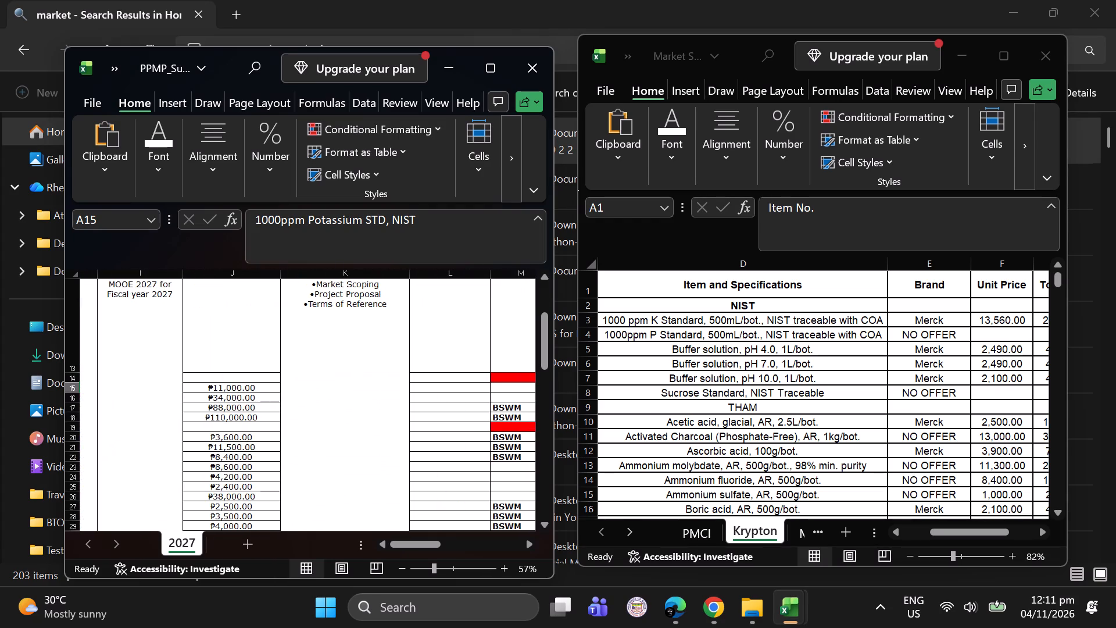
pyautogui.hscroll(-1, 380, 394)
pyautogui.click(212, 388)
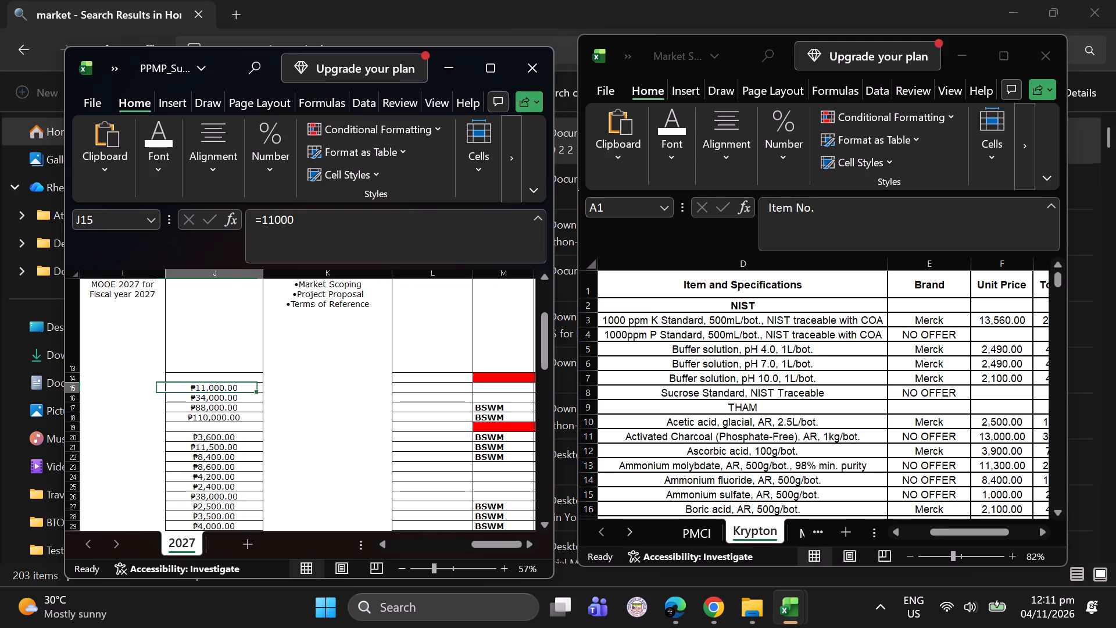
pyautogui.click(274, 226)
pyautogui.press('BackSpace')
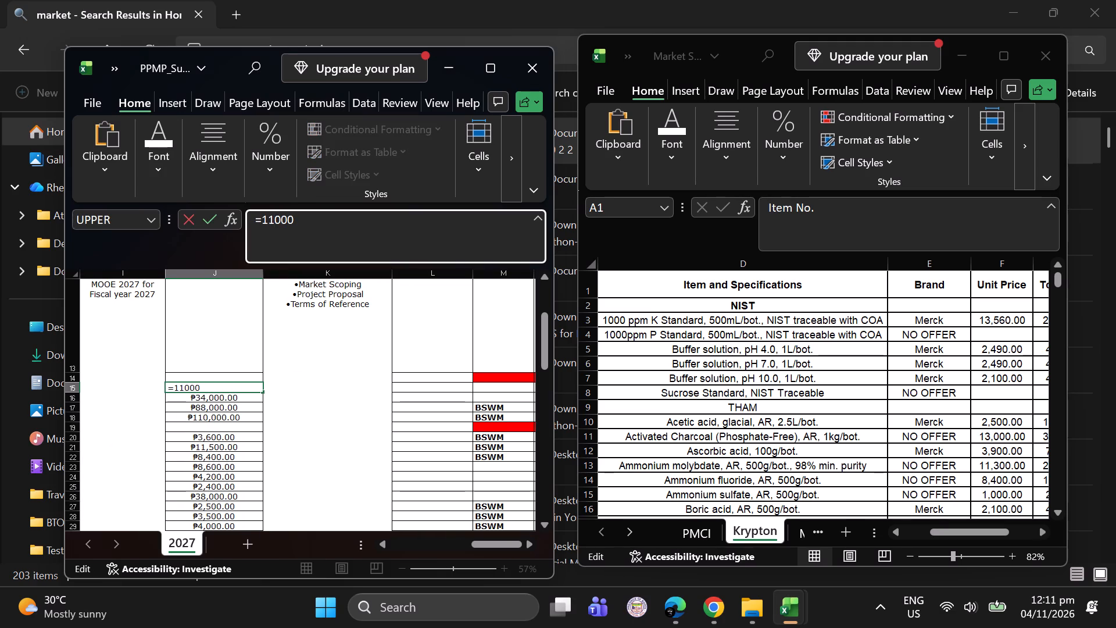
pyautogui.press('3')
pyautogui.press('Right')
pyautogui.press('Right')
pyautogui.press('BackSpace')
pyautogui.press('Right')
pyautogui.press('BackSpace')
pyautogui.press('BackSpace')
pyautogui.write('560')
pyautogui.press('Return')
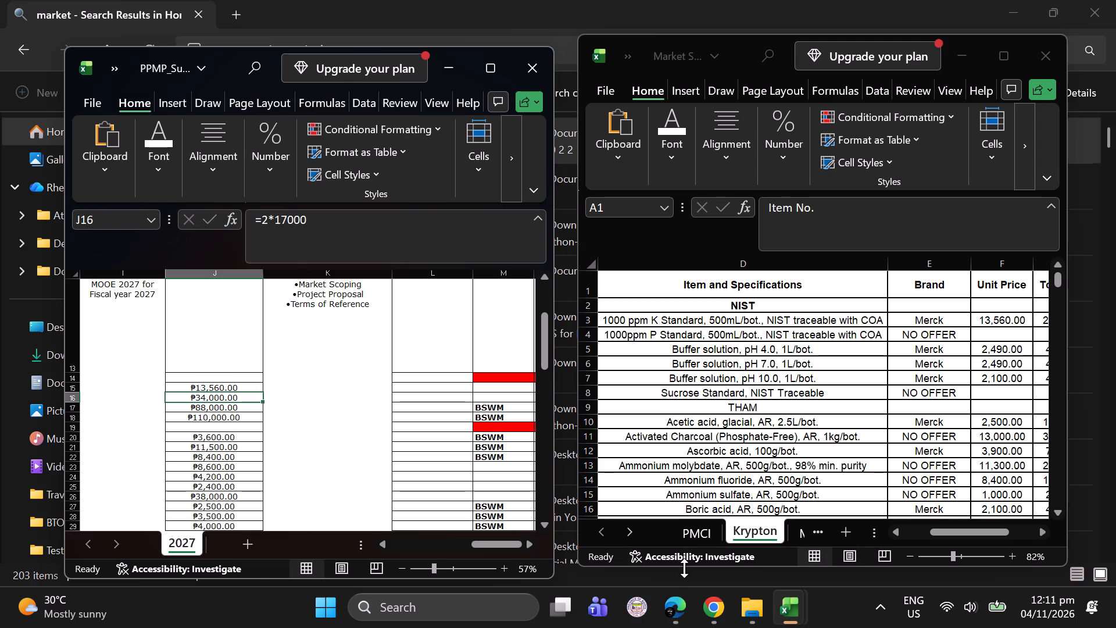
# Check the 1000ppm P Standard's price on the PMCI sheet and set the 1000ppm Phosphorus STD, NIST budget to 18000.
pyautogui.click(688, 537)
pyautogui.click(688, 537)
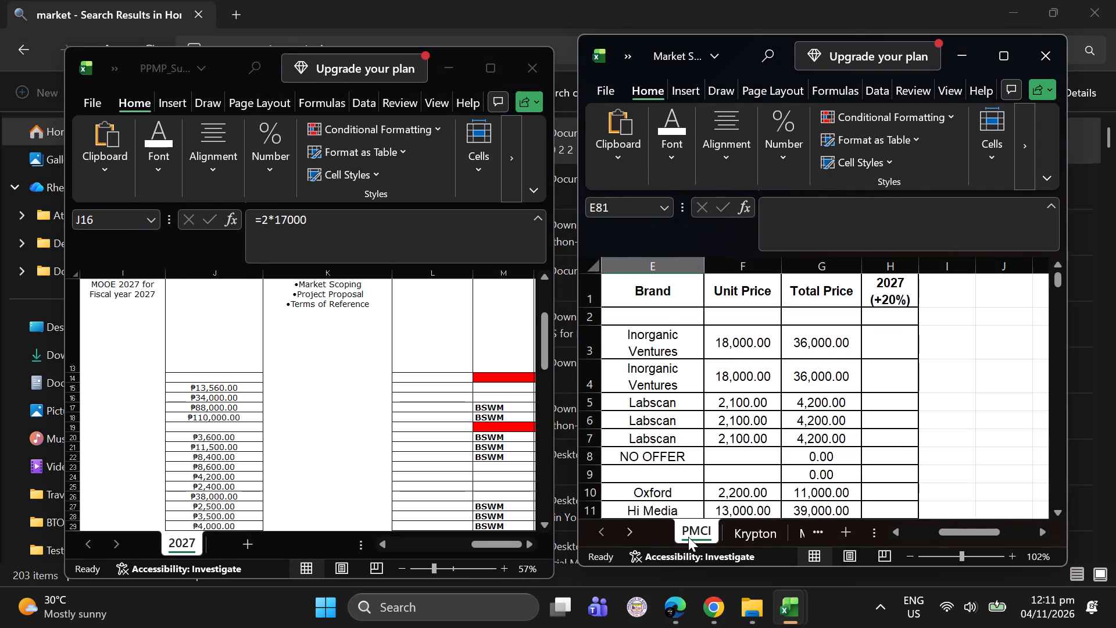
pyautogui.hscroll(2, 691, 447)
pyautogui.hscroll(-1, 691, 447)
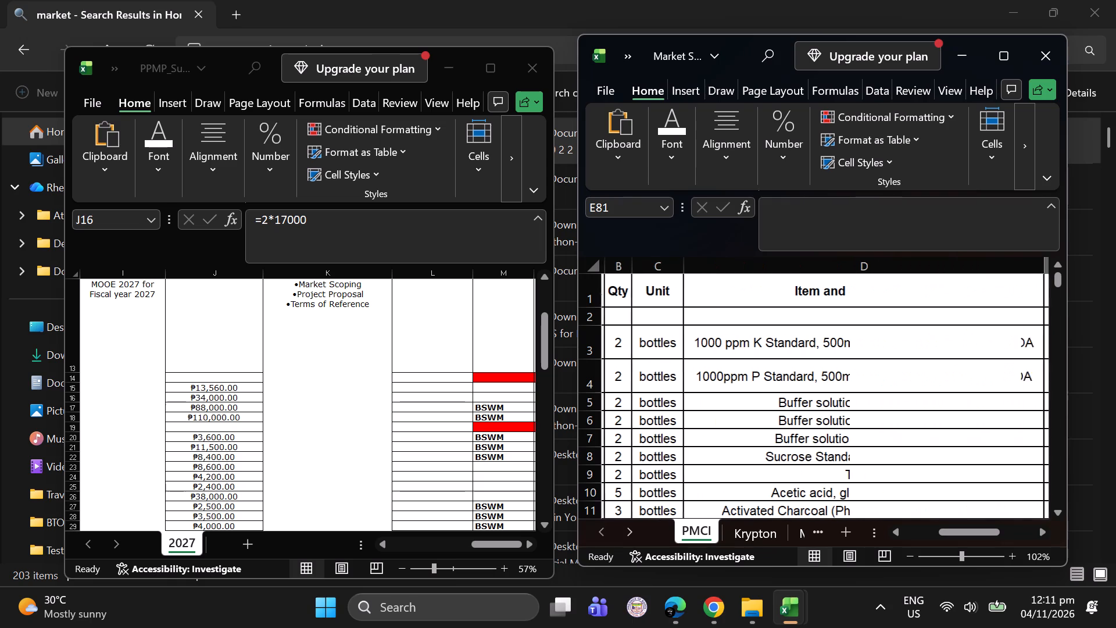
pyautogui.hscroll(-3, 691, 447)
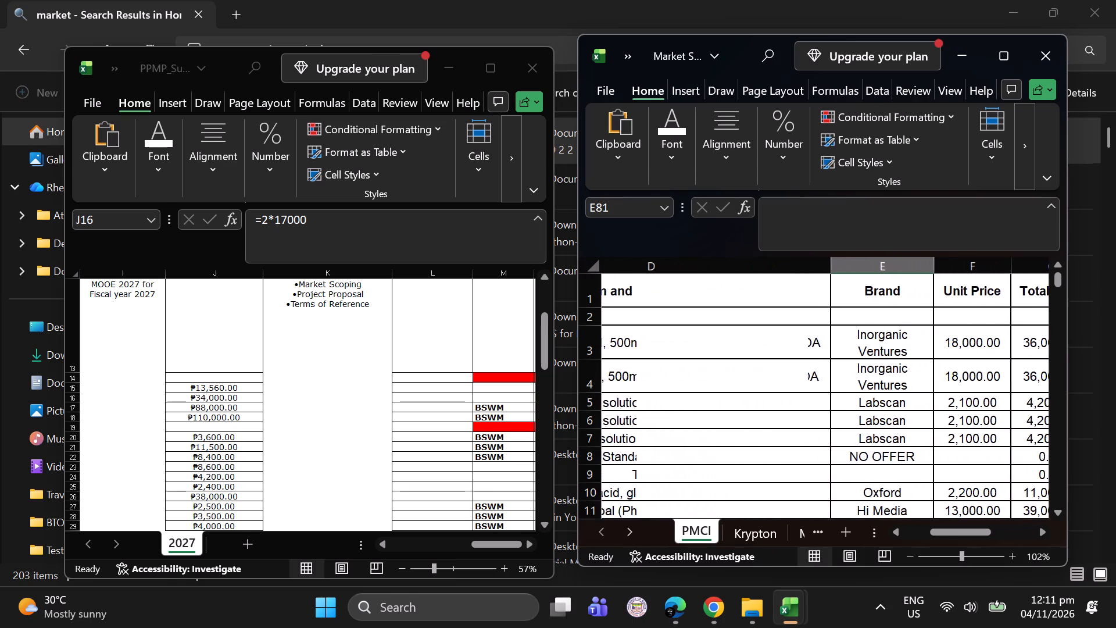
pyautogui.hscroll(-1, 691, 447)
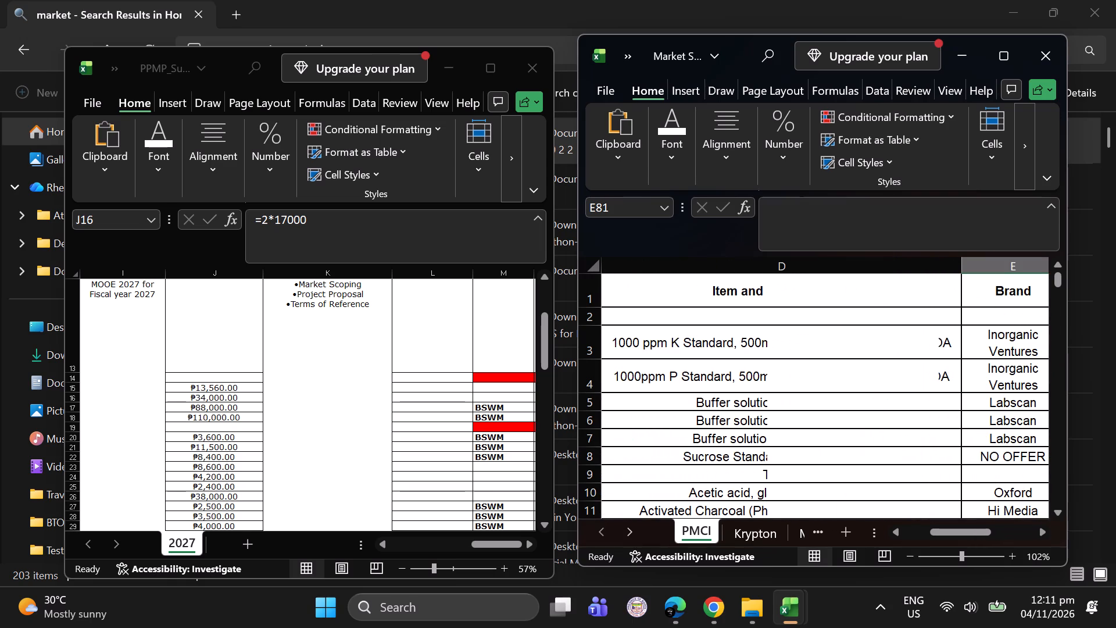
pyautogui.click(276, 222)
pyautogui.press('BackSpace')
pyautogui.press('BackSpace')
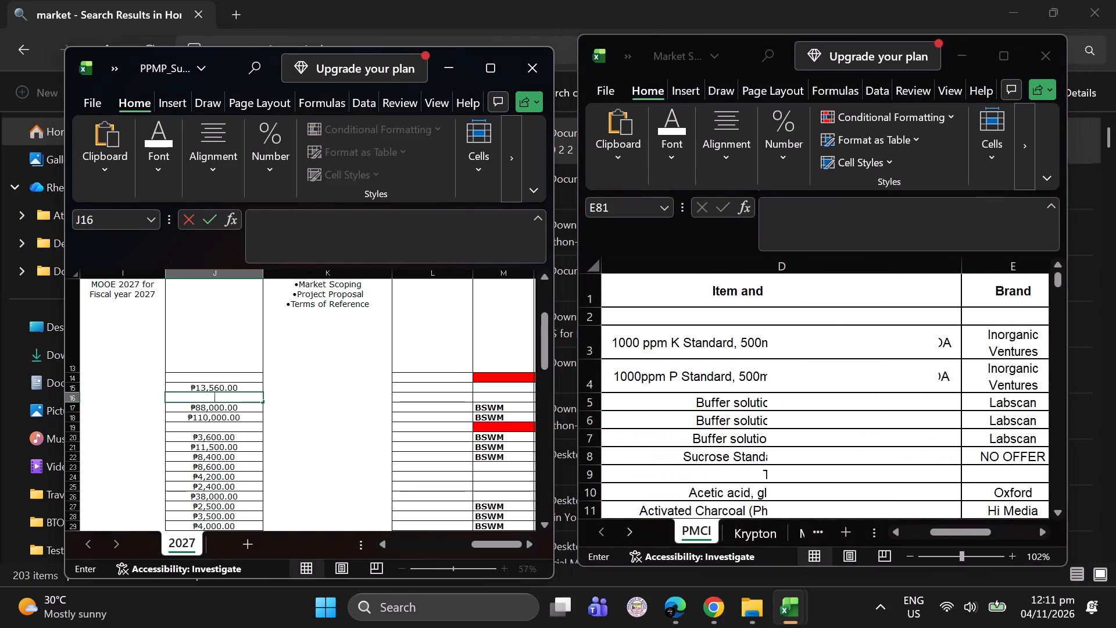
pyautogui.write('18')
pyautogui.write('000')
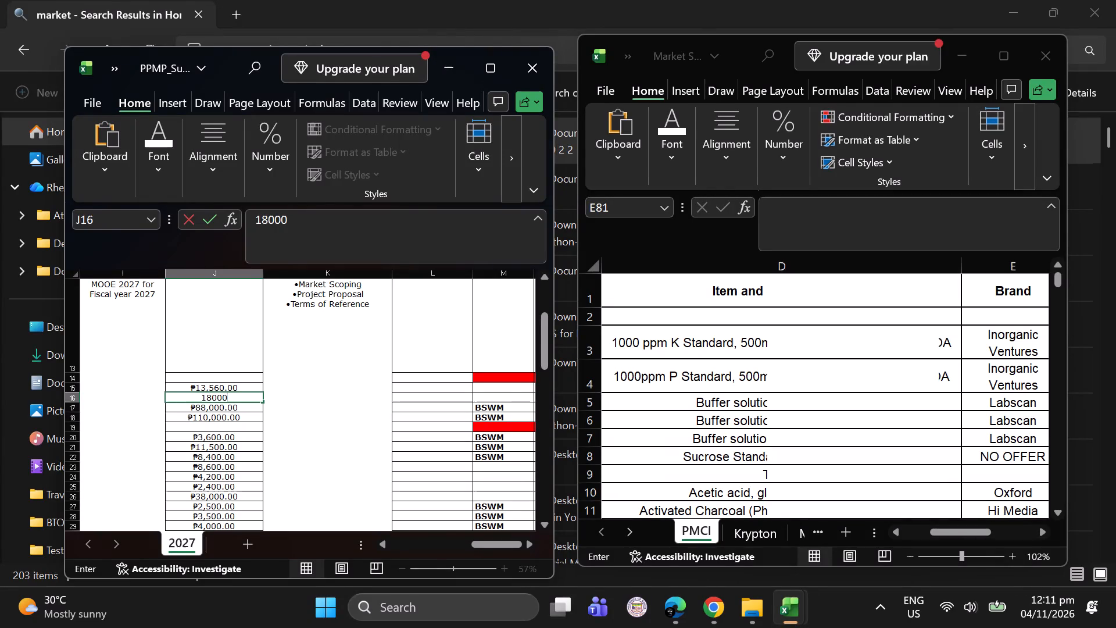
pyautogui.press('Return')
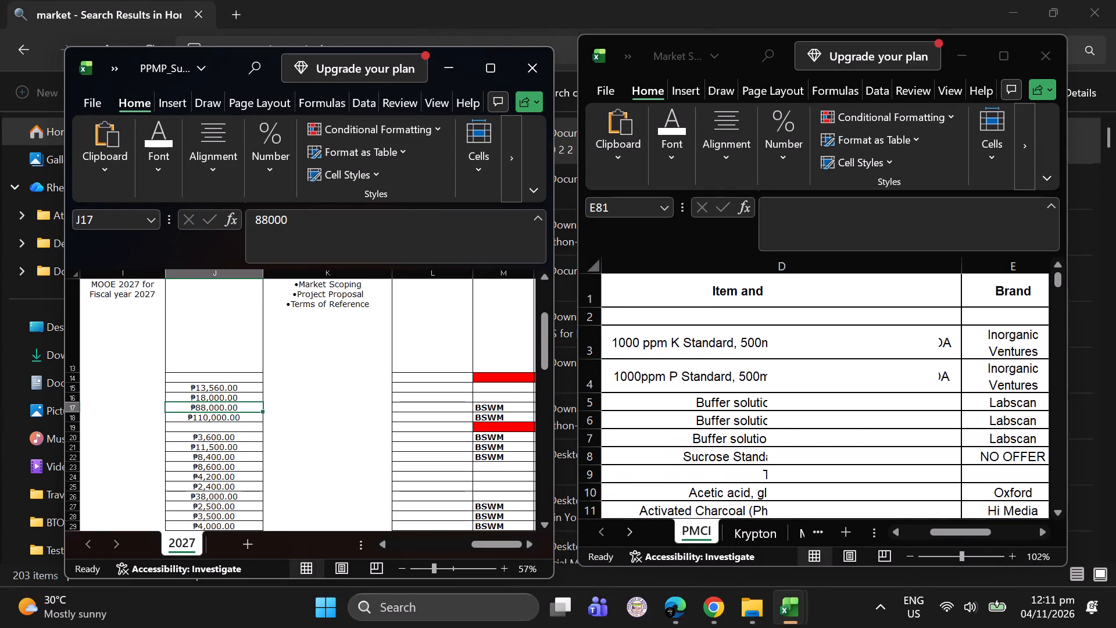
# Clear the estimated budgets of Sucrose, powder, NIST and Tris Hydroxymethyl Aminomethane (THAM) in the PPMP list.
pyautogui.hscroll(1, 704, 461)
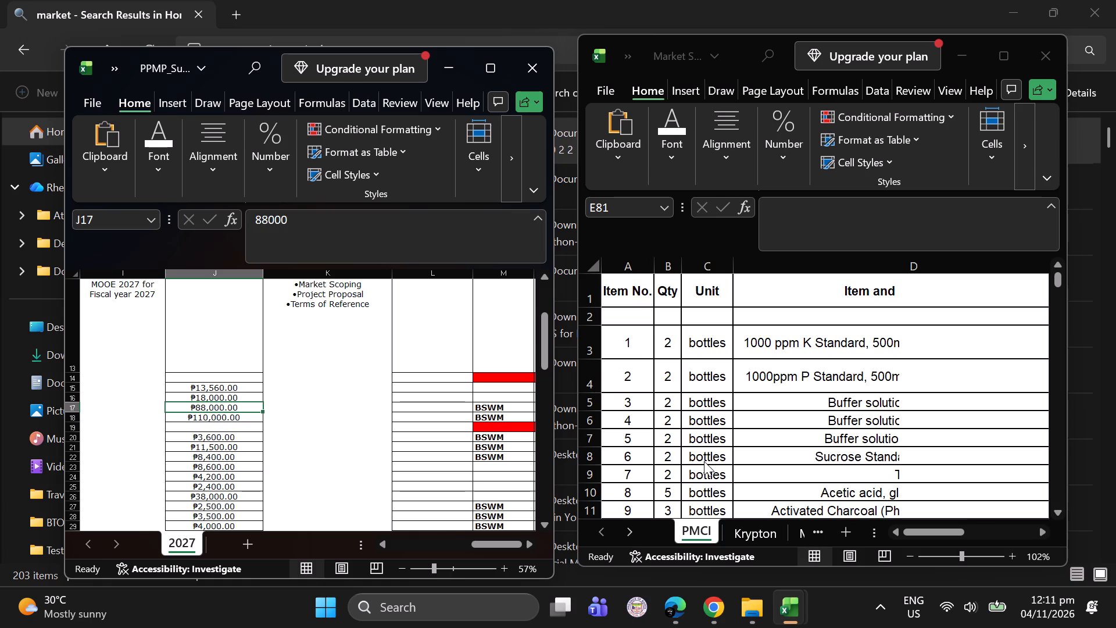
pyautogui.hscroll(4, 221, 437)
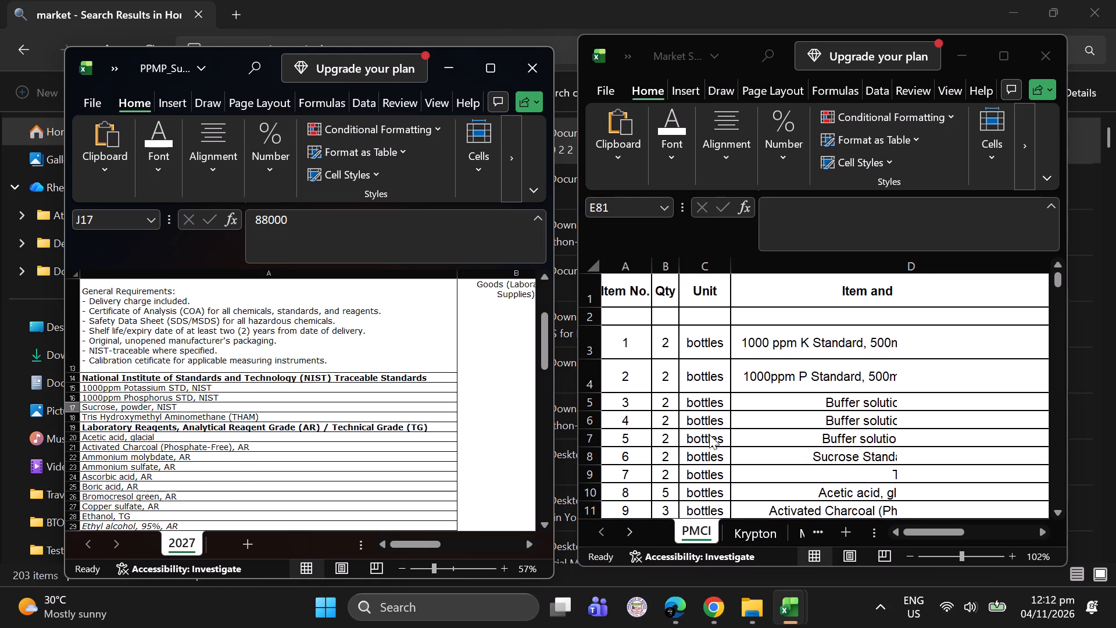
pyautogui.scroll(-1, 709, 434)
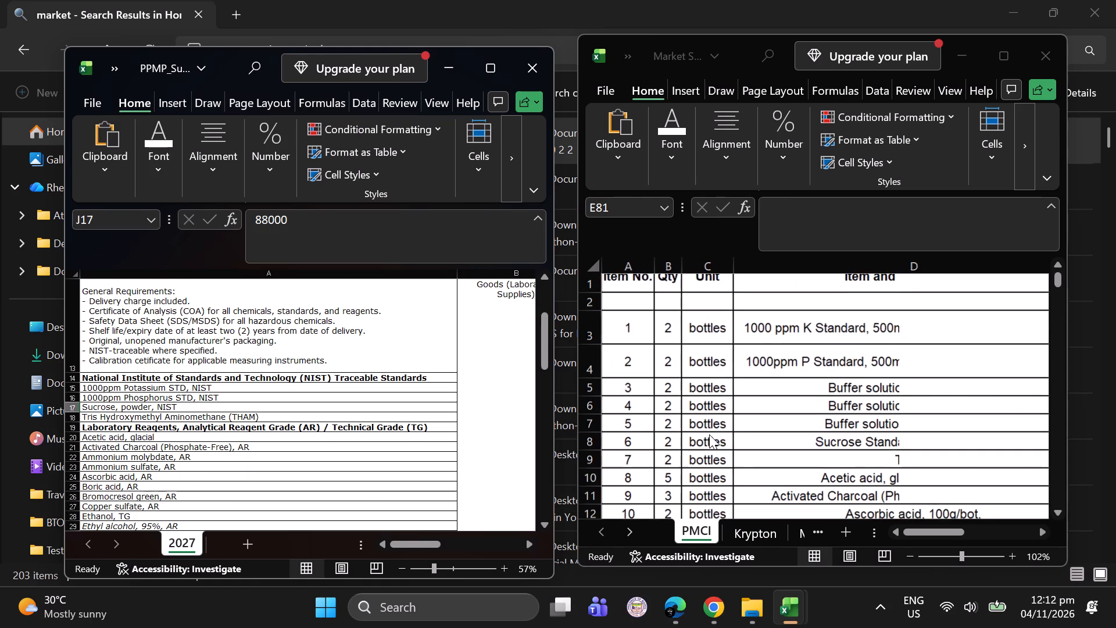
pyautogui.press('Return')
pyautogui.press('Return')
pyautogui.press('Return')
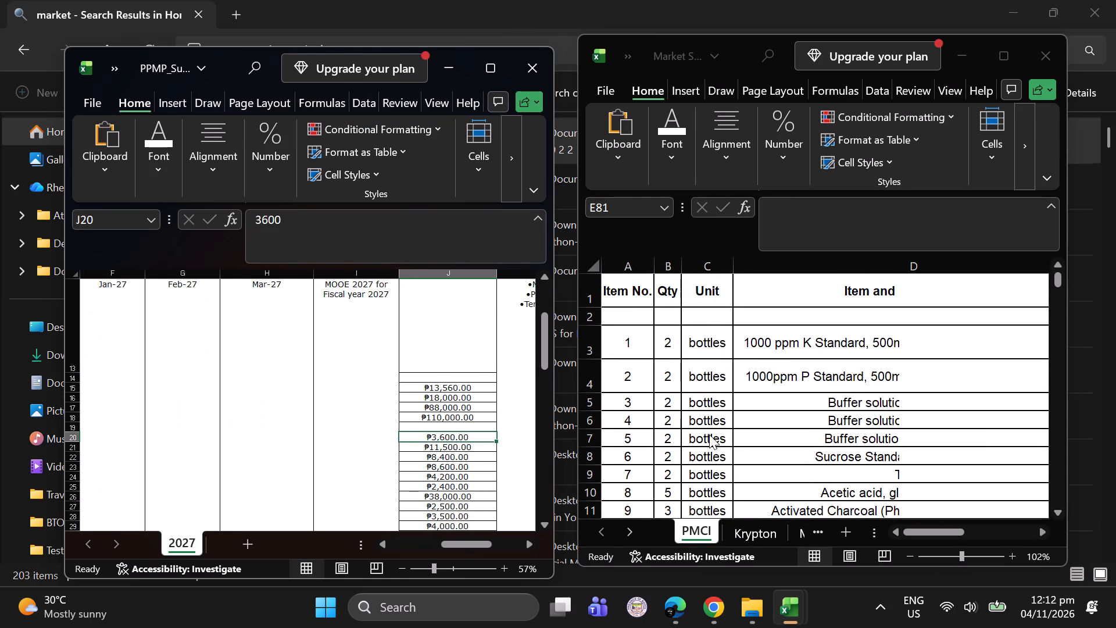
pyautogui.click(426, 408)
pyautogui.press('Delete')
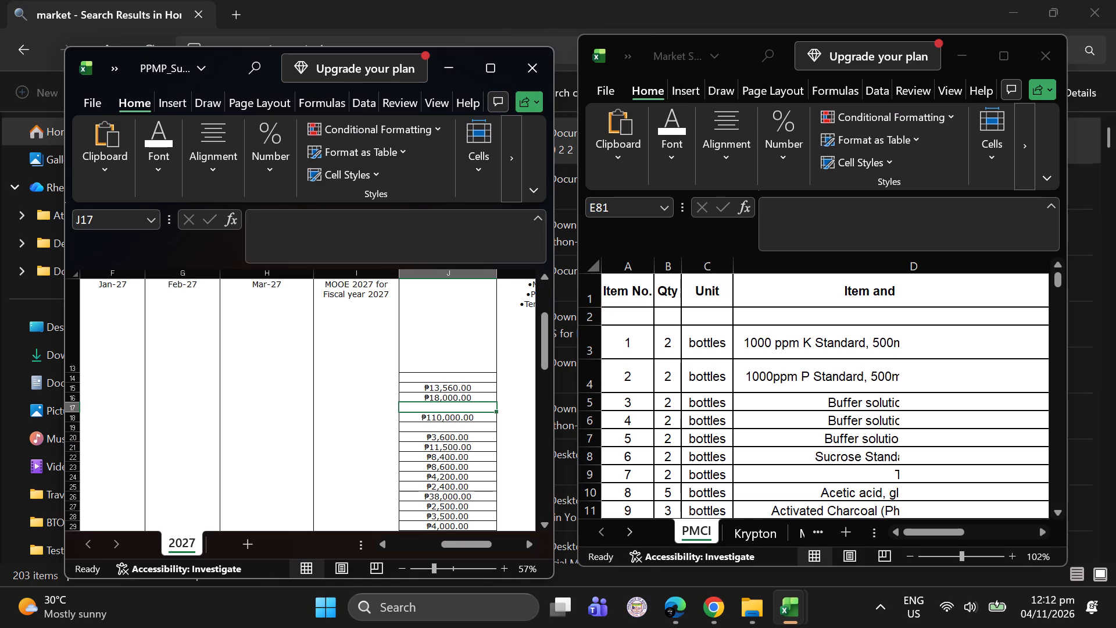
pyautogui.click(426, 414)
pyautogui.click(426, 417)
pyautogui.press('Delete')
# Check the PMCI sheet's brand and unit price for glacial acetic acid, AR, 2.5L/bot., the next item in the PPMP list.
pyautogui.hscroll(4, 426, 417)
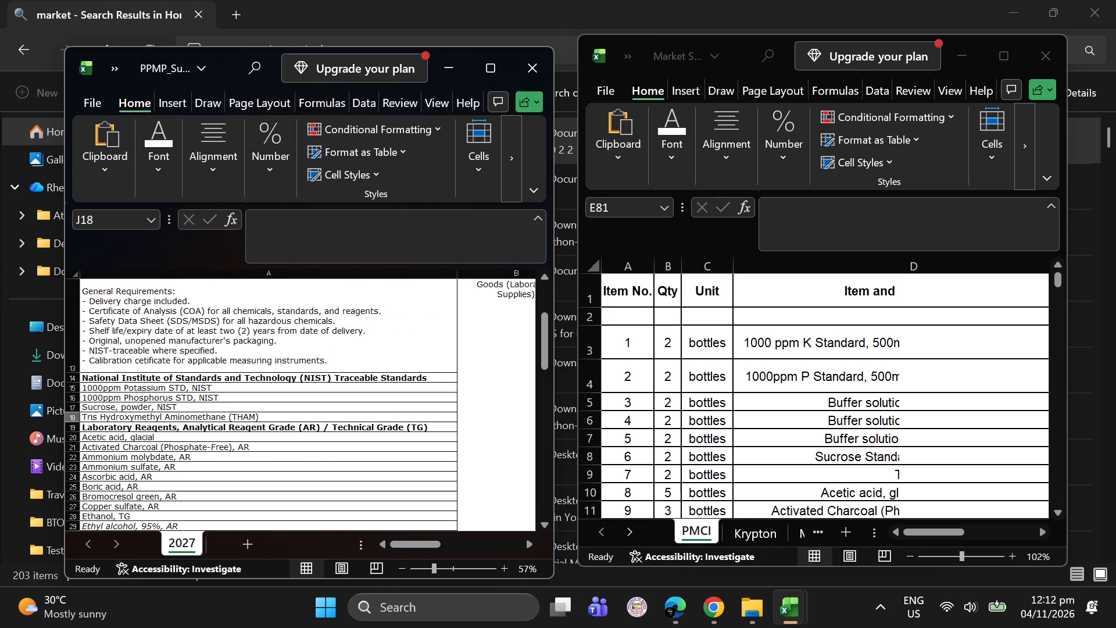
pyautogui.click(394, 439)
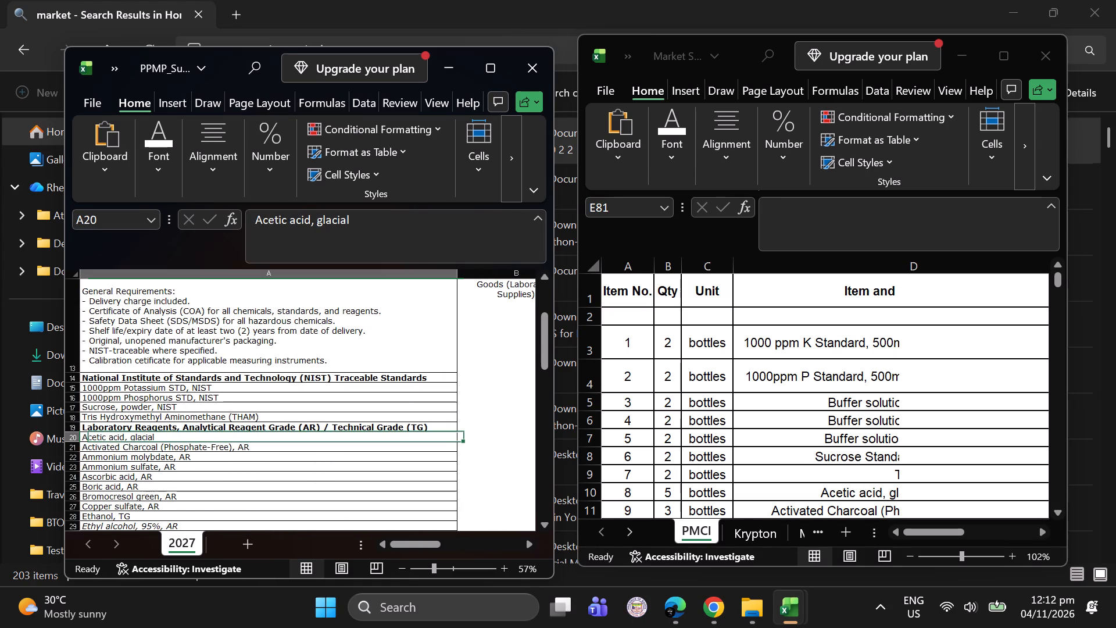
pyautogui.click(814, 406)
pyautogui.click(814, 406)
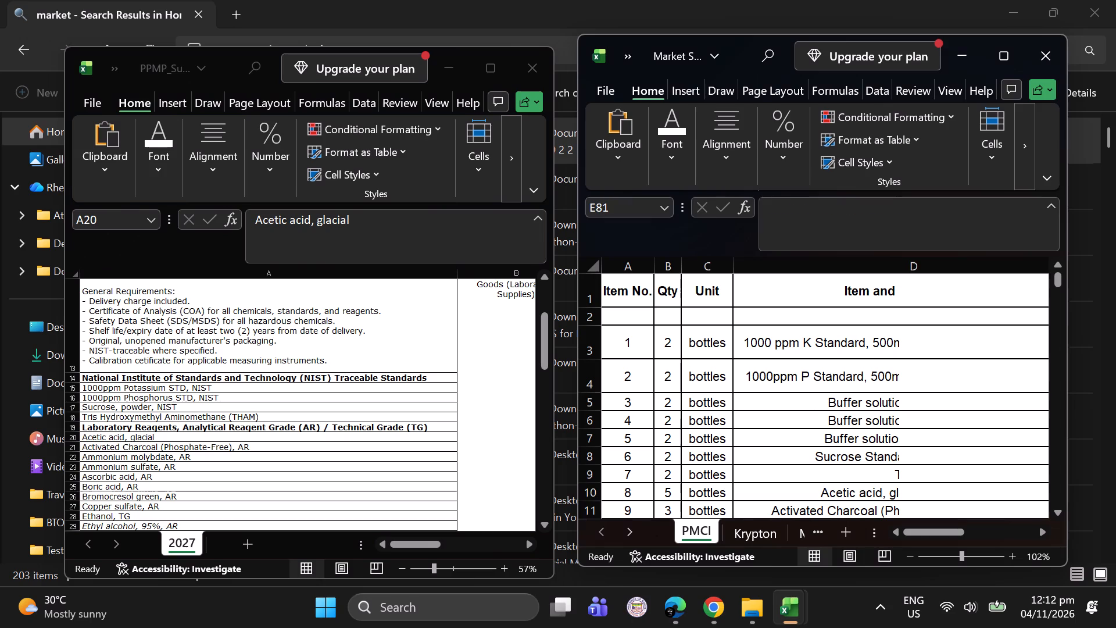
pyautogui.scroll(-1, 814, 406)
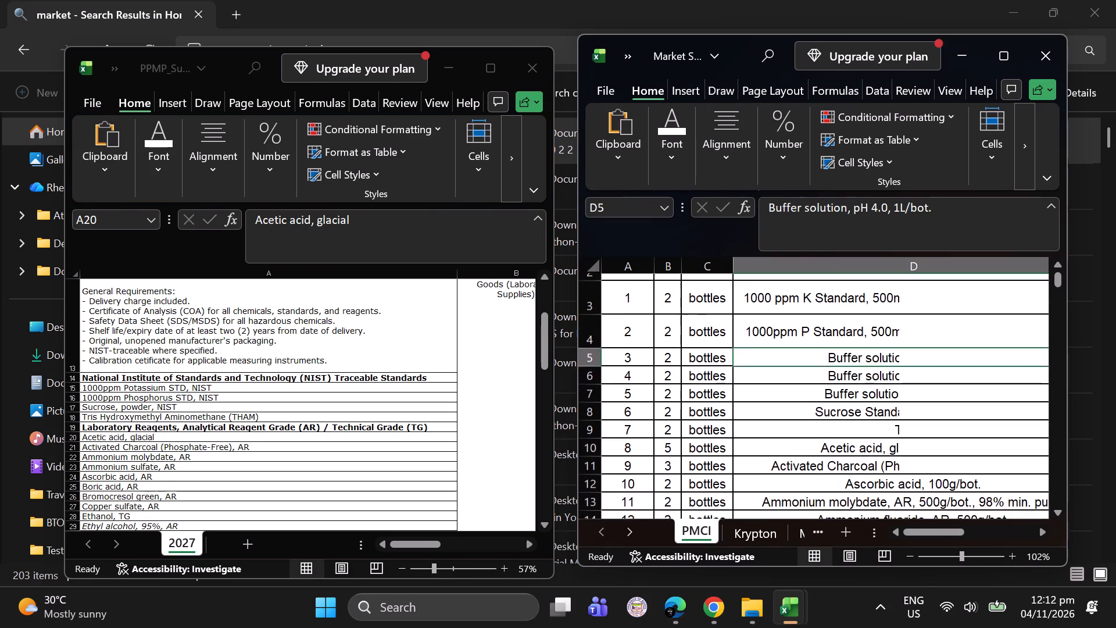
pyautogui.scroll(-1, 814, 406)
pyautogui.click(814, 406)
pyautogui.hscroll(-2, 814, 406)
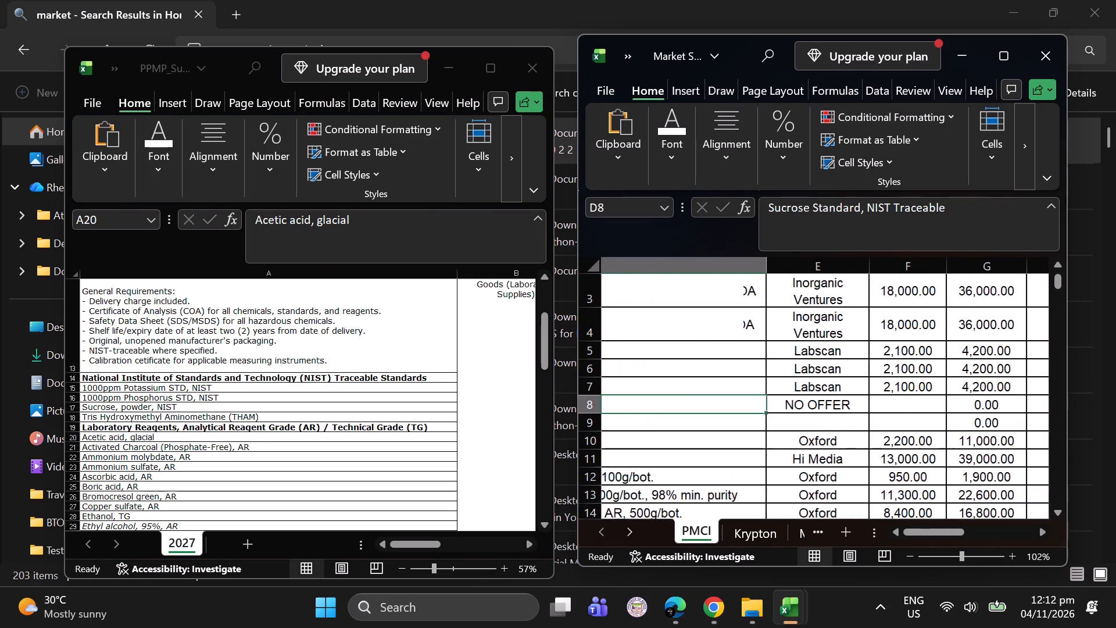
pyautogui.click(806, 420)
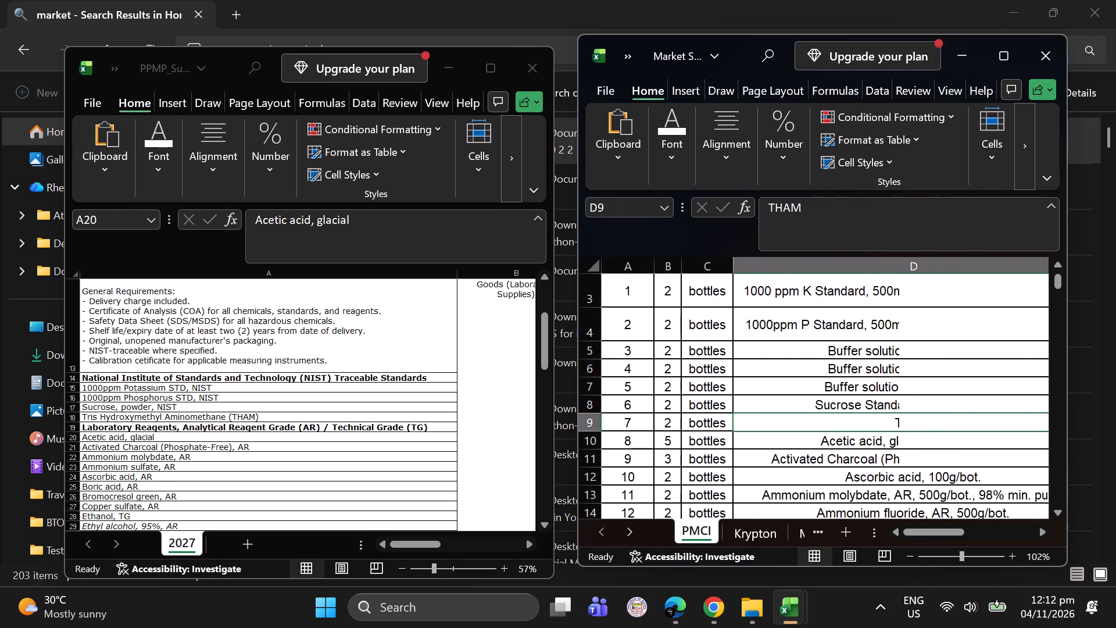
pyautogui.click(800, 447)
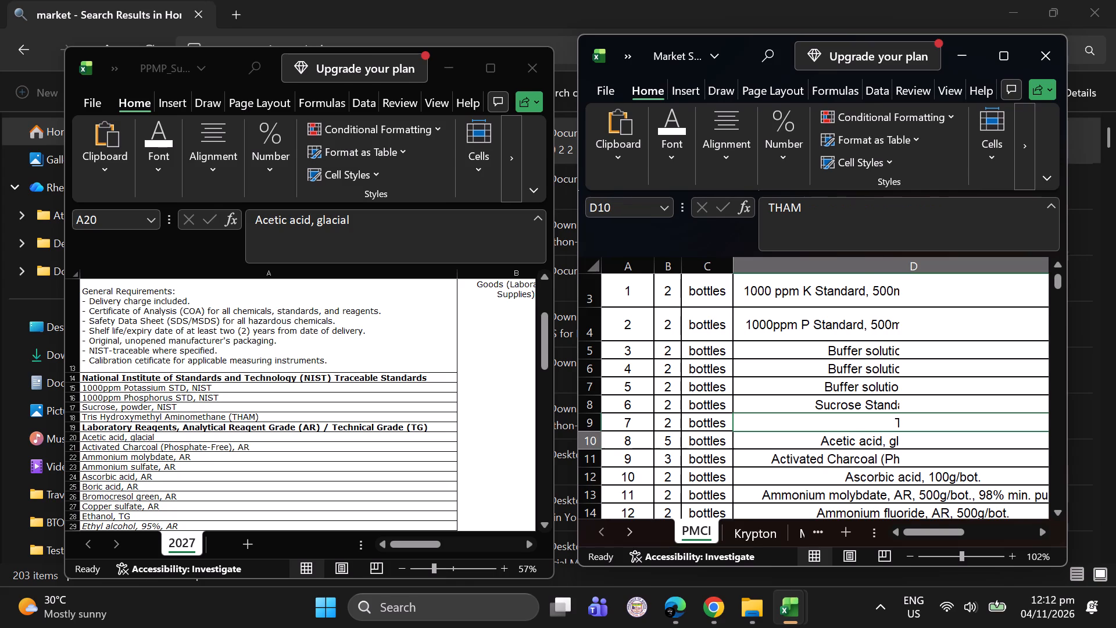
pyautogui.hscroll(-4, 800, 447)
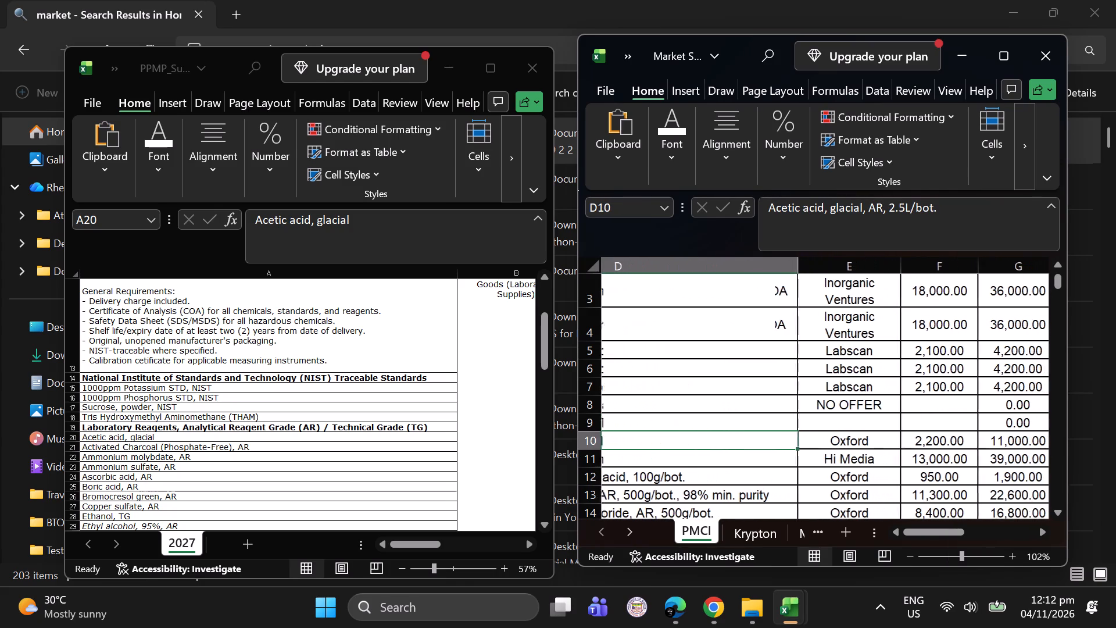
# Check glacial acetic acid's unit price on the Krypton sheet and set its estimated budget in the PPMP list to 2500.
pyautogui.click(758, 537)
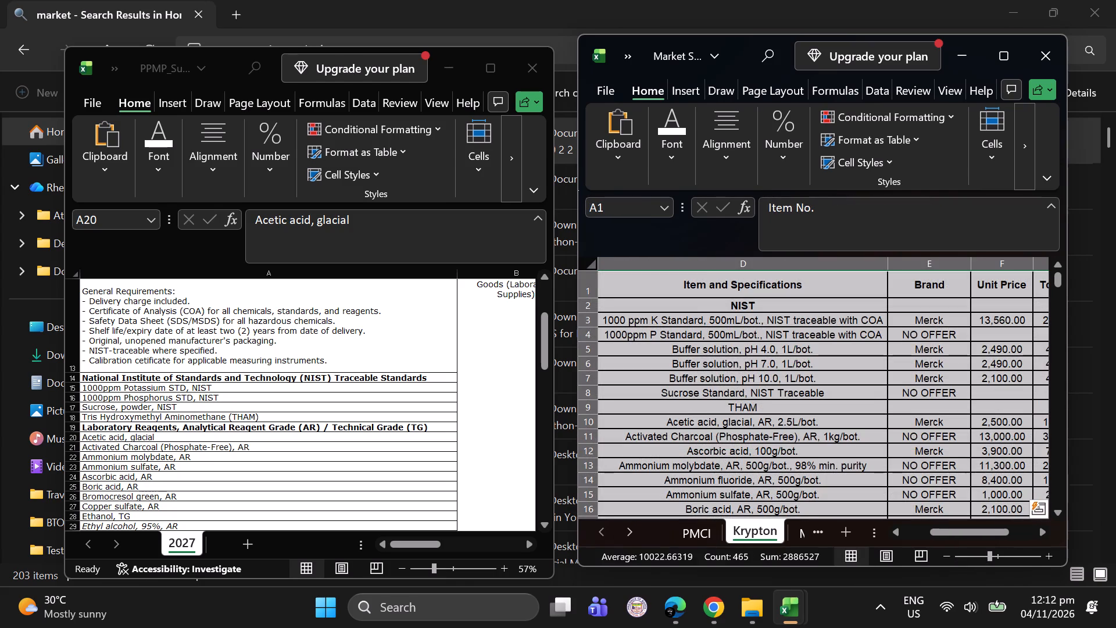
pyautogui.click(759, 402)
pyautogui.scroll(-1, 759, 402)
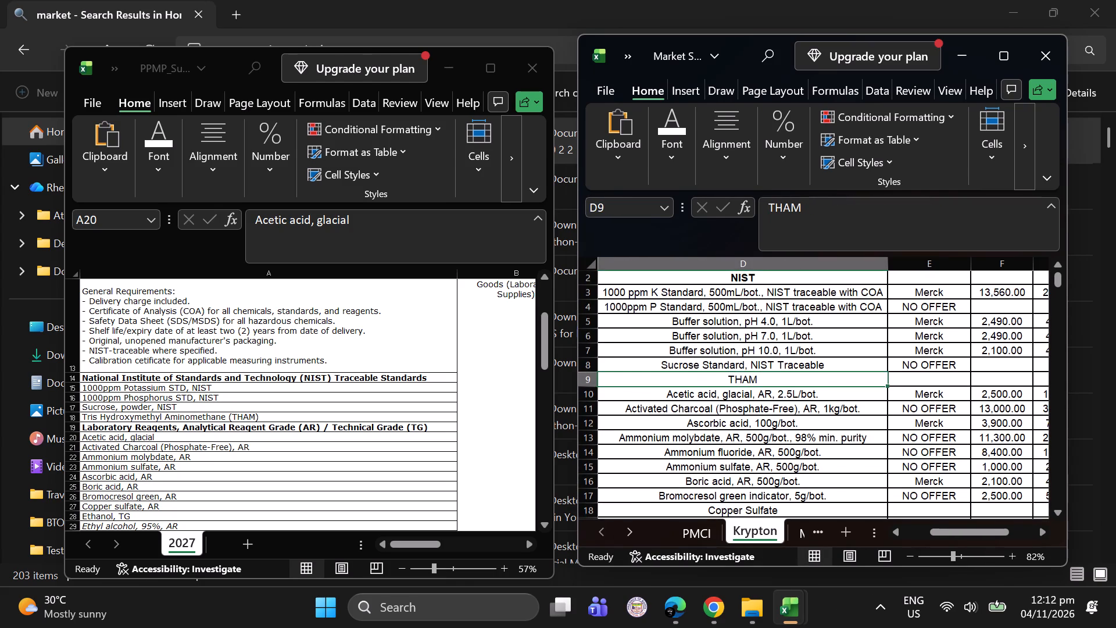
pyautogui.scroll(-2, 759, 402)
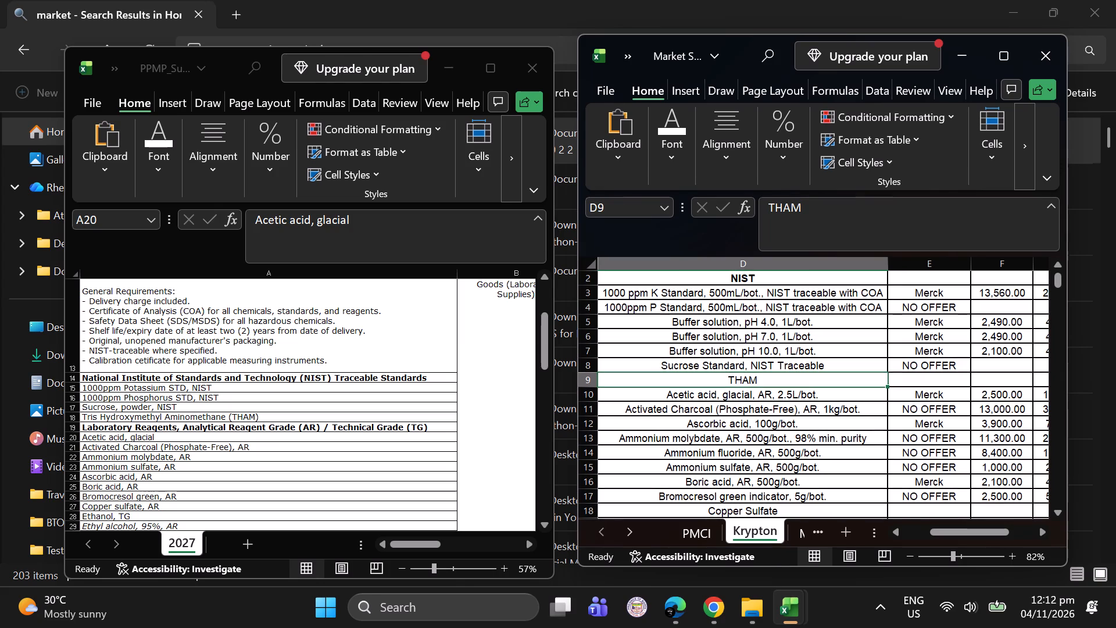
pyautogui.hscroll(-1, 402, 464)
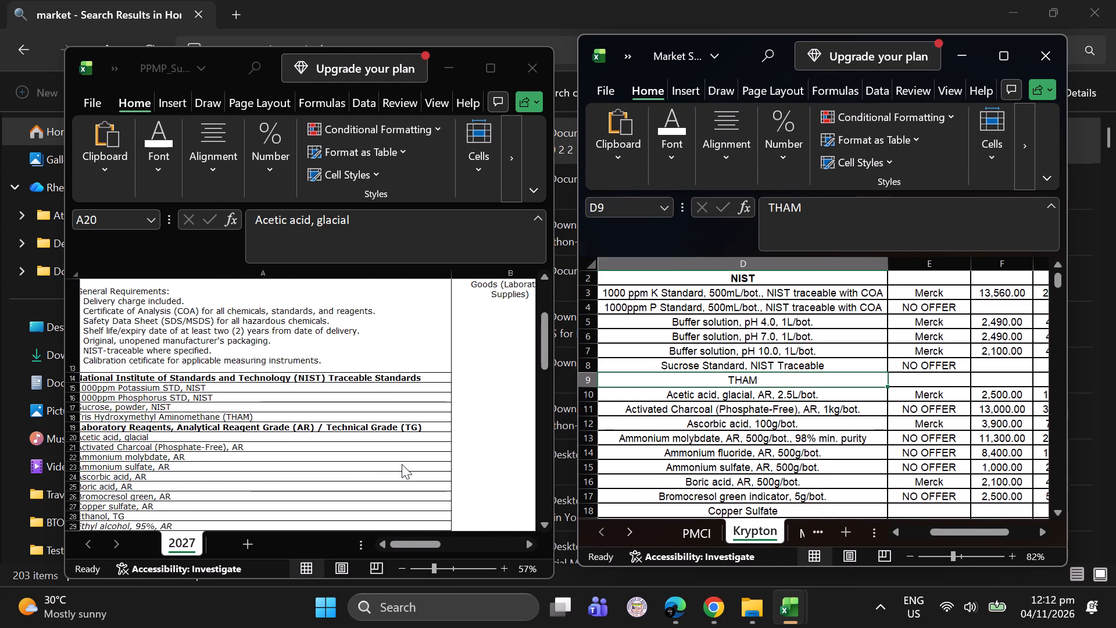
pyautogui.click(270, 434)
pyautogui.hscroll(-2, 270, 434)
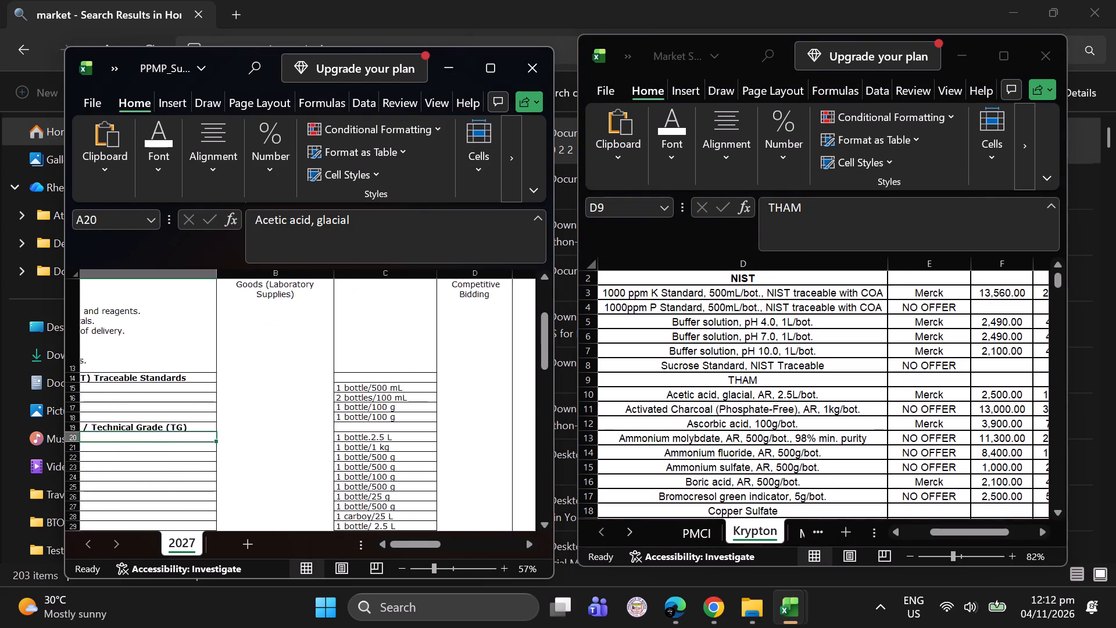
pyautogui.hscroll(-3, 377, 451)
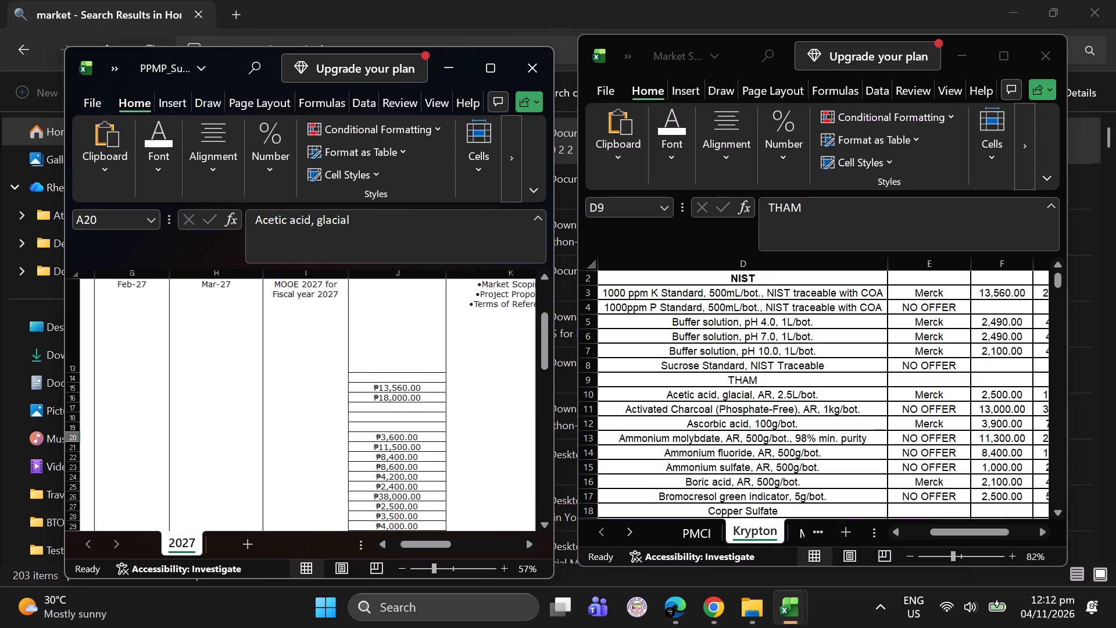
pyautogui.hscroll(-1, 352, 434)
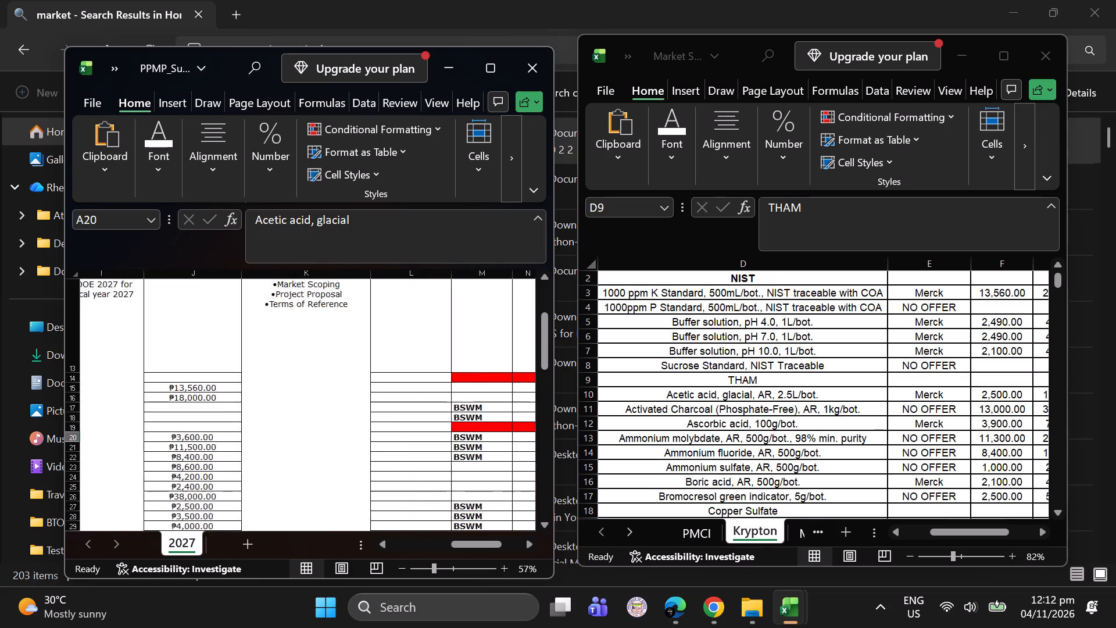
pyautogui.hscroll(-2, 352, 434)
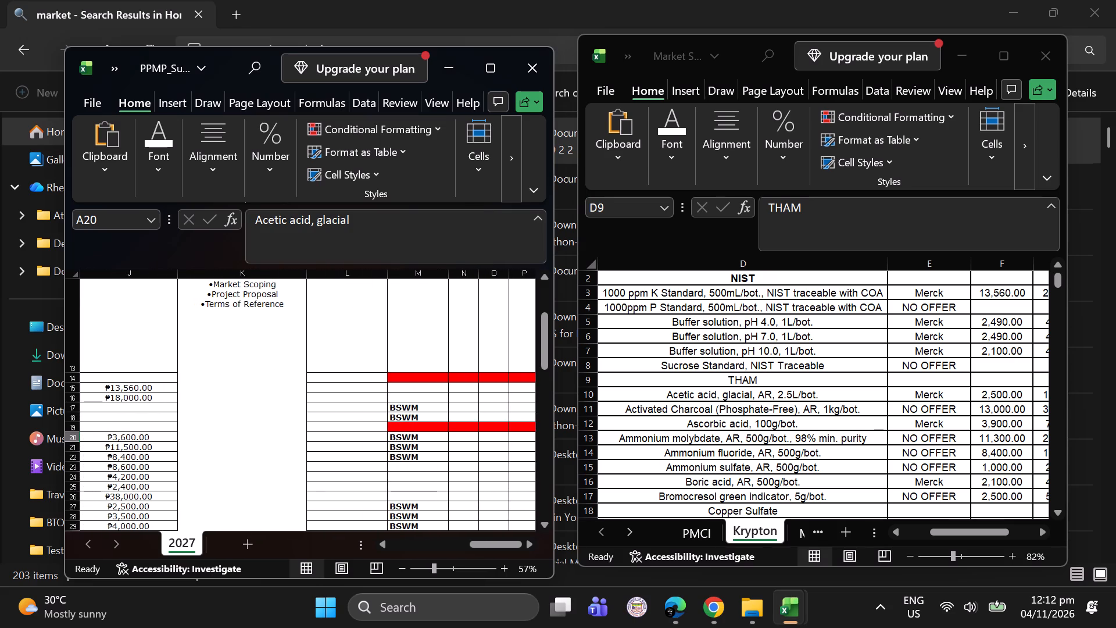
pyautogui.click(146, 432)
pyautogui.moveTo(281, 227); pyautogui.dragTo(224, 228)
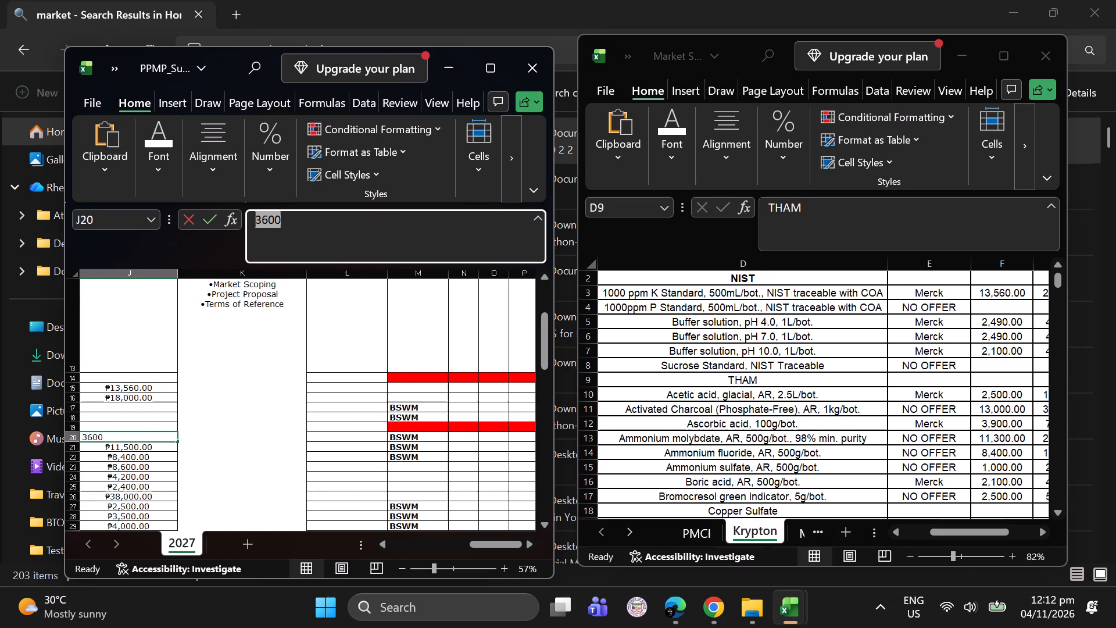
pyautogui.moveTo(224, 228); pyautogui.dragTo(211, 227)
pyautogui.write('2500')
pyautogui.press('Return')
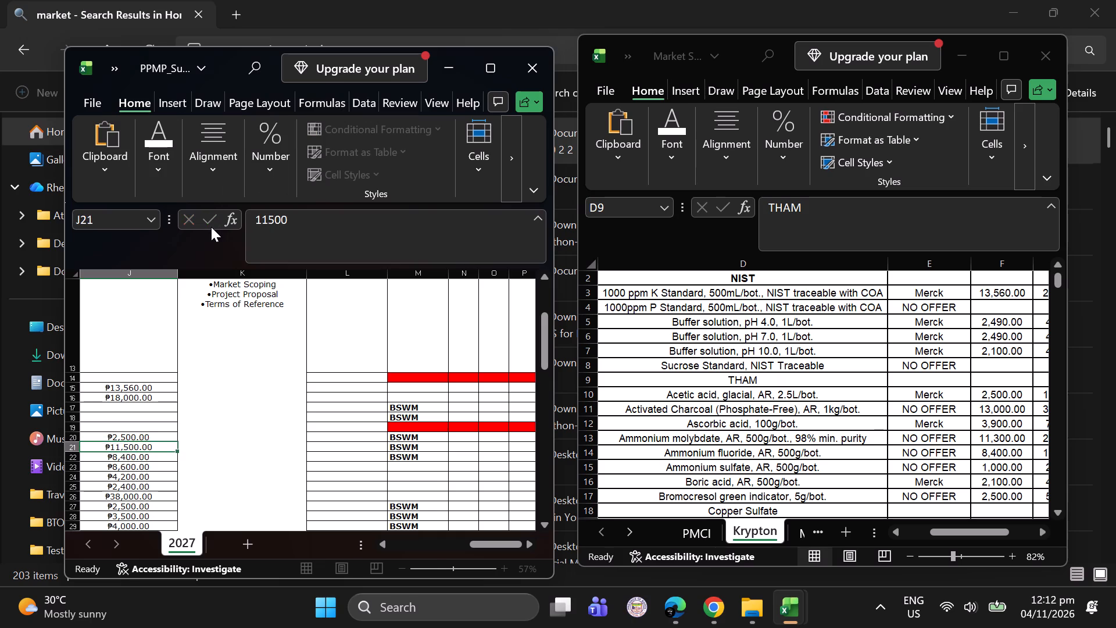
# Set the estimated budget of Activated Charcoal (Phosphate-Free), AR in the PPMP list to 13000, matching the supplier's unit price.
pyautogui.scroll(1, 211, 227)
pyautogui.hscroll(4, 227, 280)
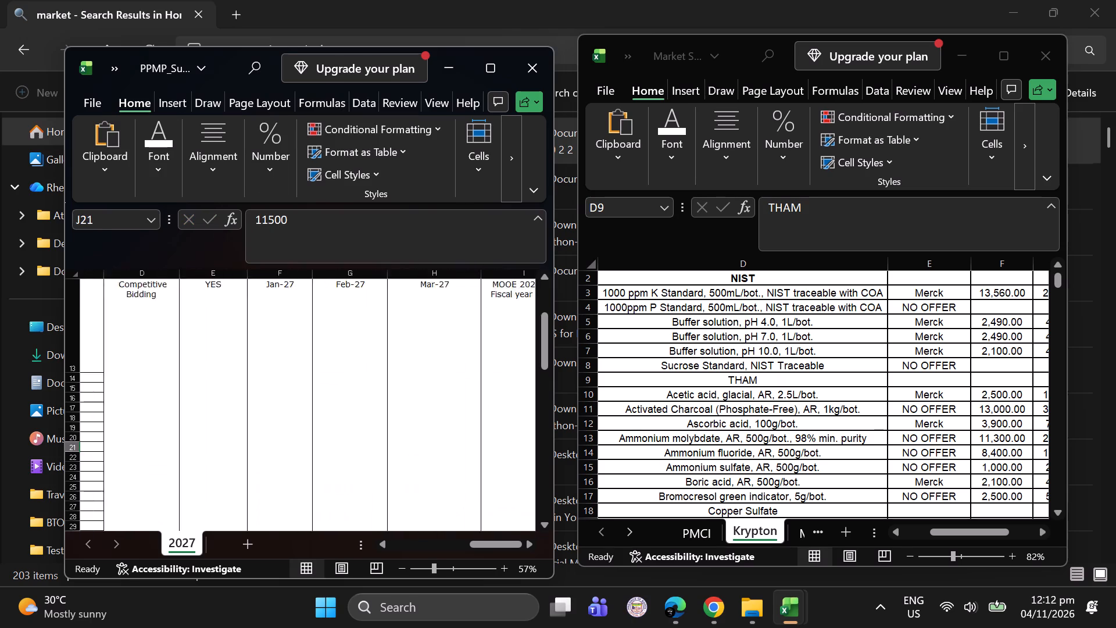
pyautogui.hscroll(4, 227, 280)
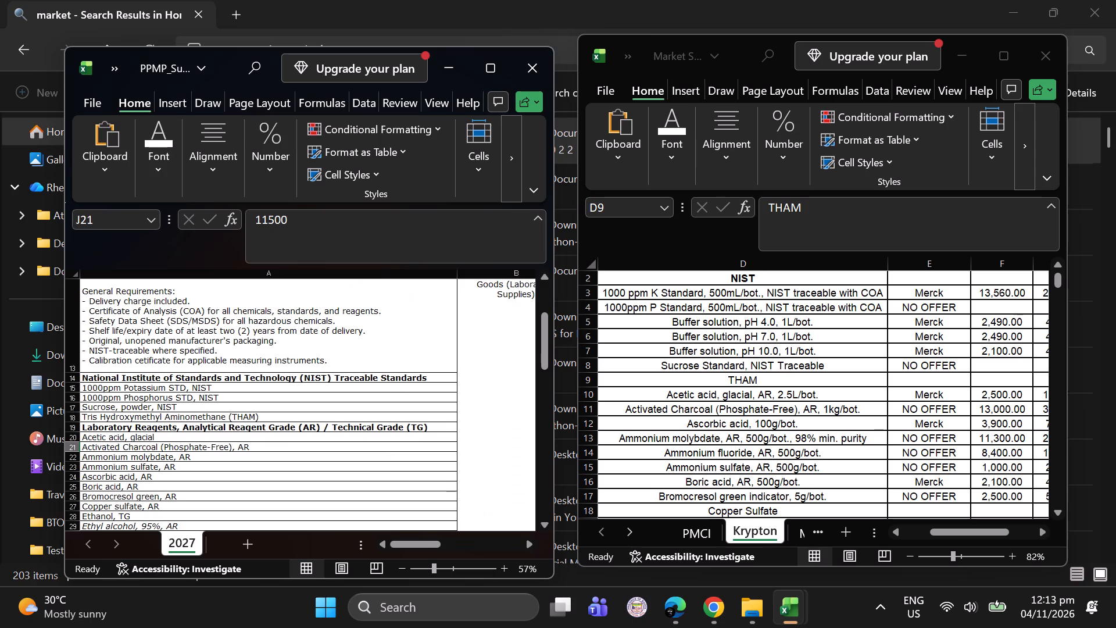
pyautogui.scroll(1, 629, 398)
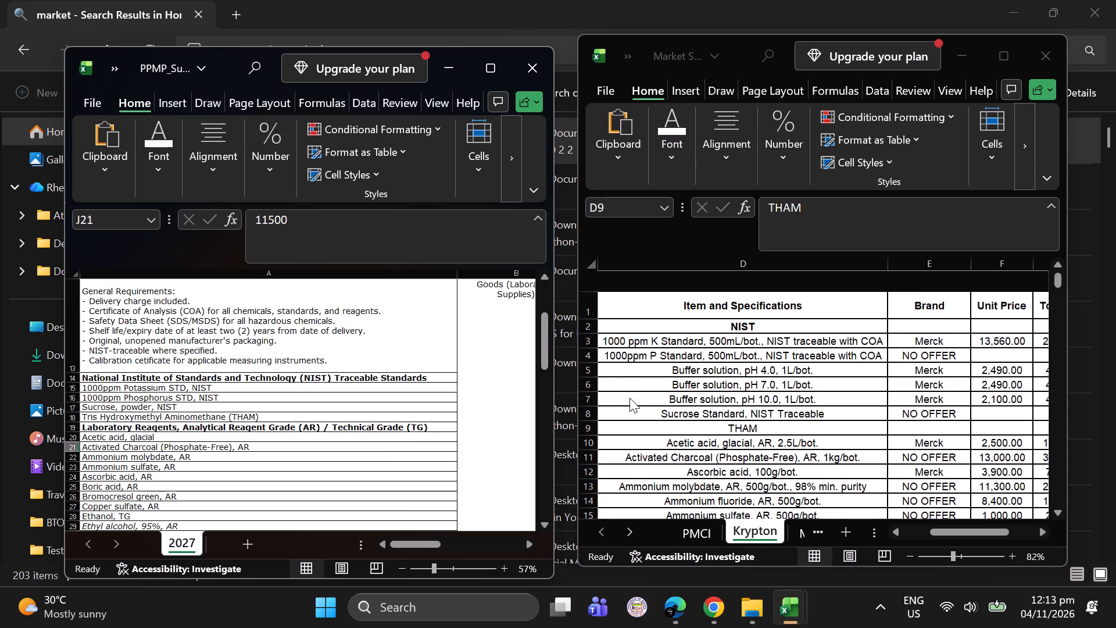
pyautogui.scroll(1, 629, 398)
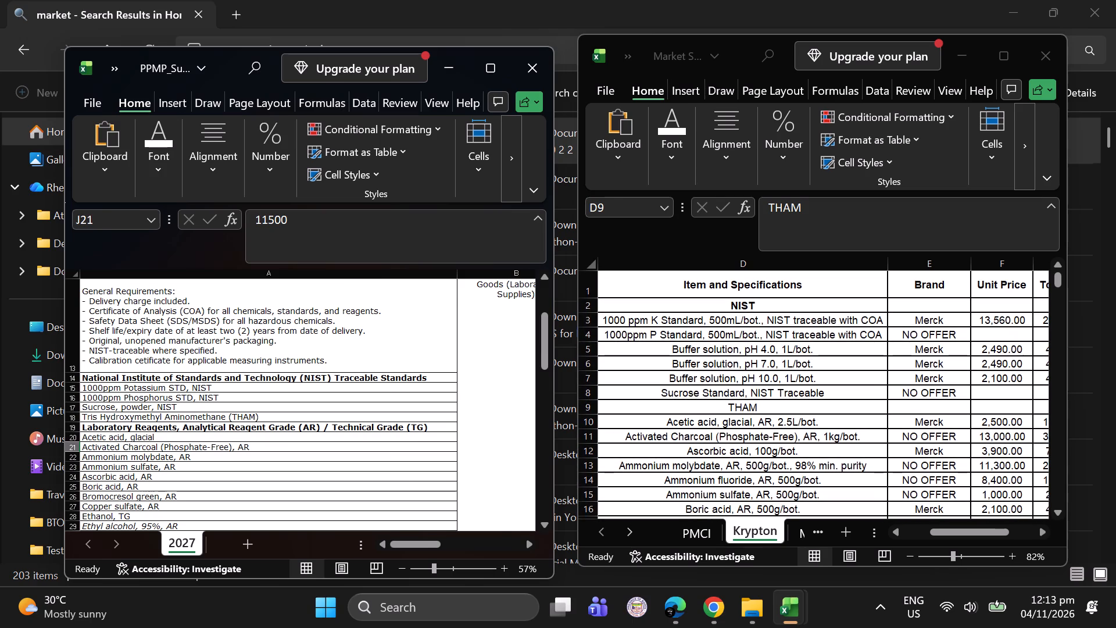
pyautogui.hscroll(-3, 323, 402)
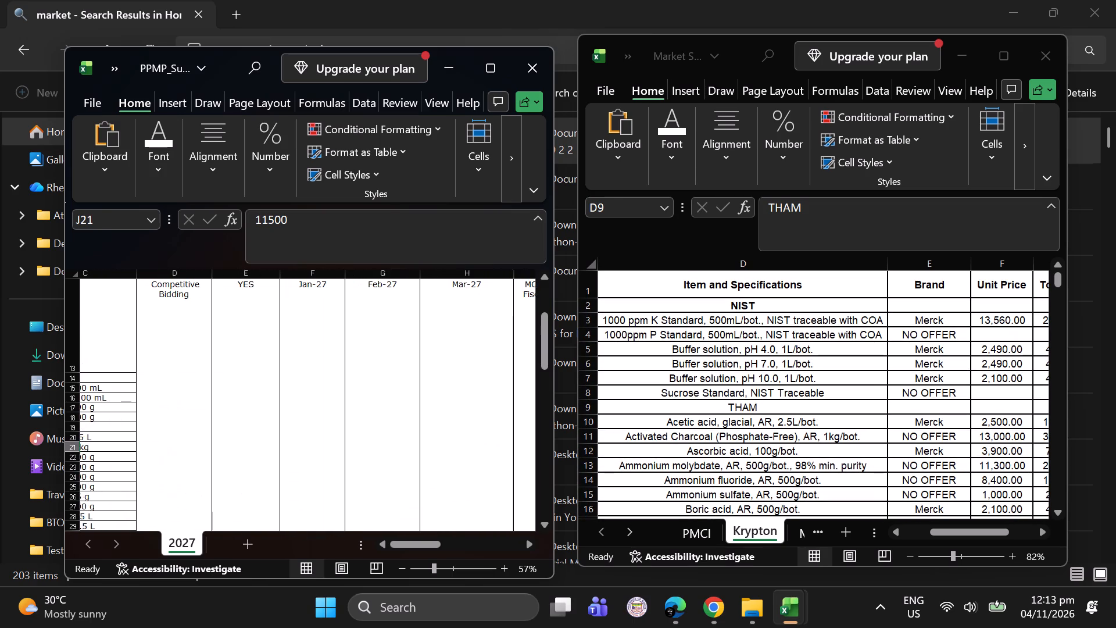
pyautogui.hscroll(-4, 323, 402)
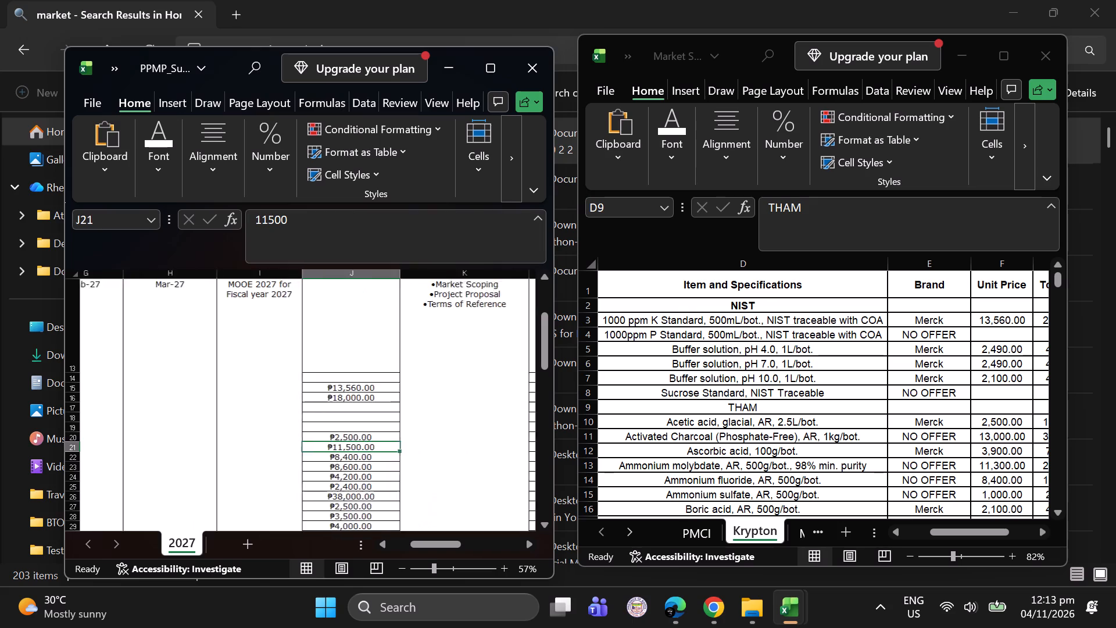
pyautogui.hscroll(-1, 323, 402)
pyautogui.moveTo(292, 217); pyautogui.dragTo(186, 205)
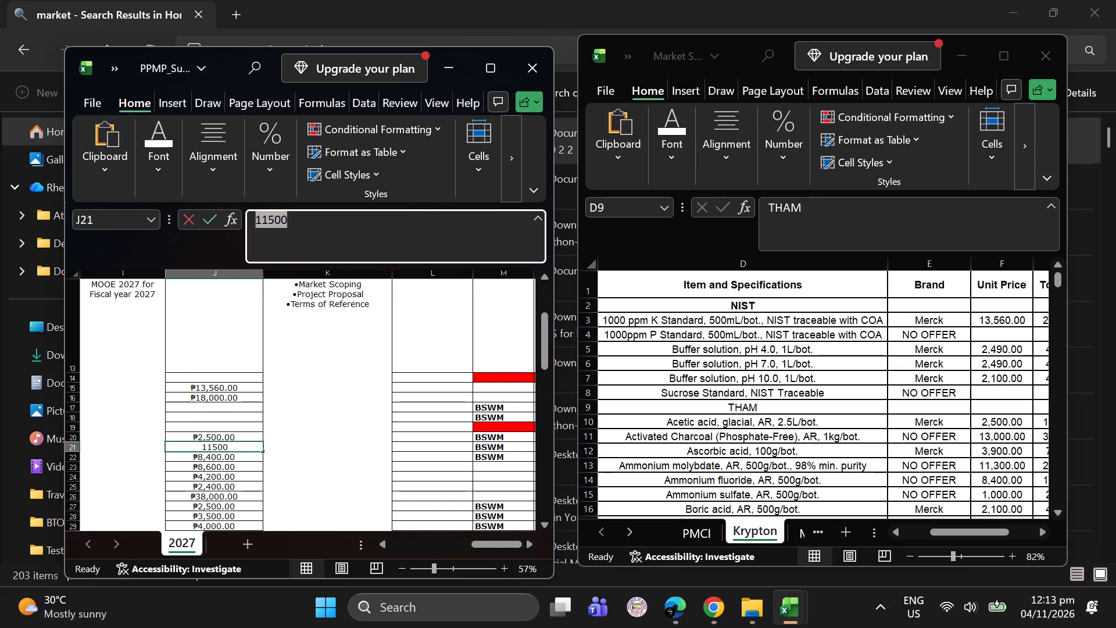
pyautogui.moveTo(186, 205); pyautogui.dragTo(180, 205)
pyautogui.write('13000')
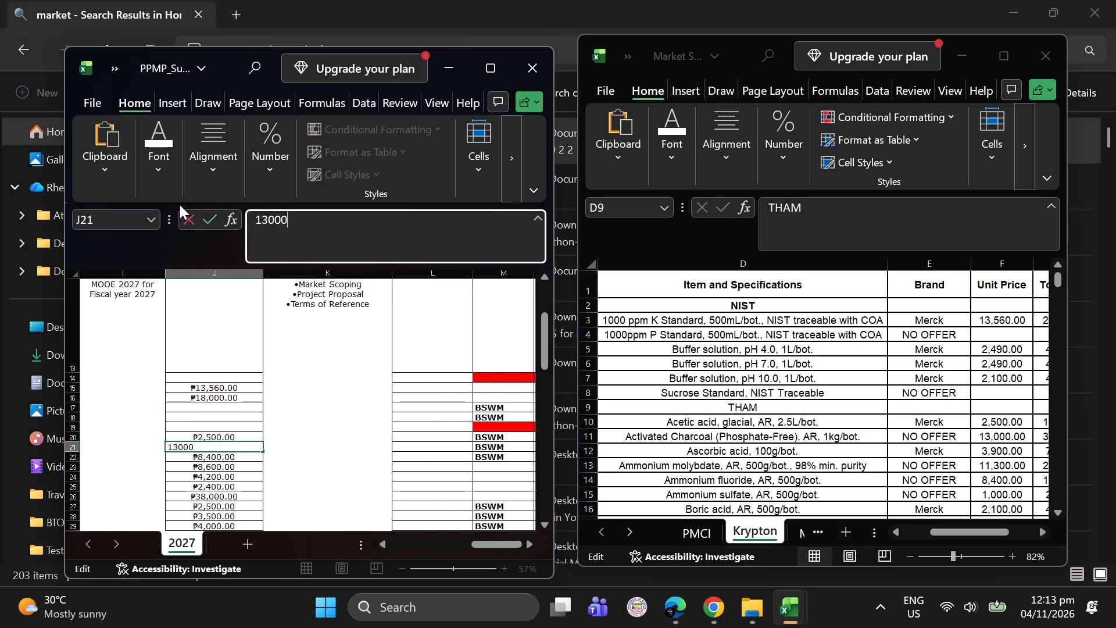
pyautogui.press('Return')
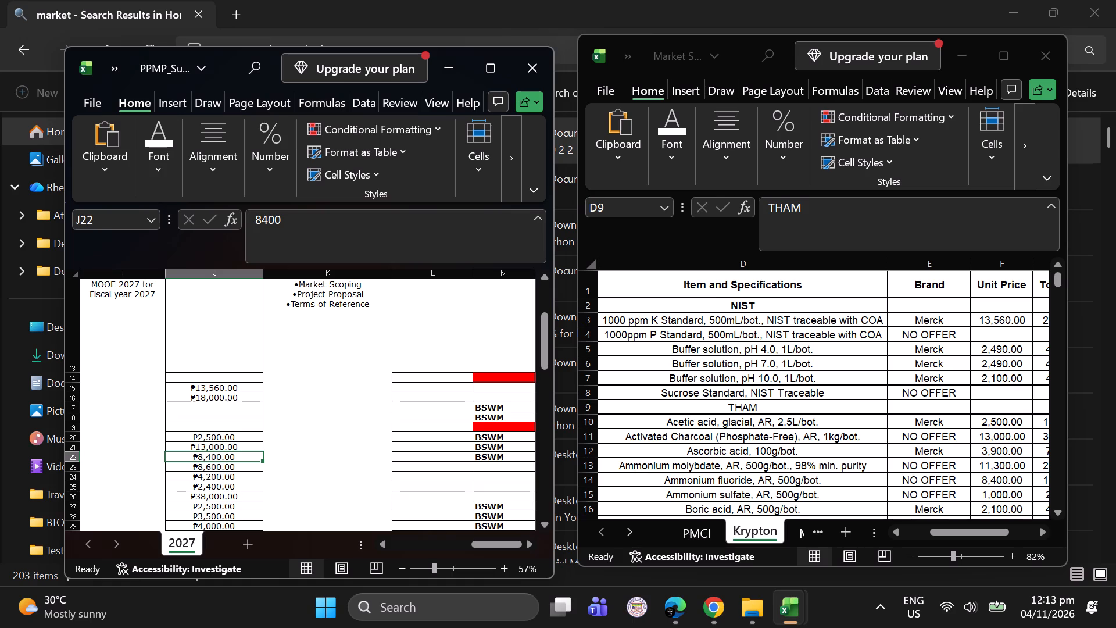
# Set the estimated budget of Ammonium molybdate, AR in the PPMP list to 11300, matching the supplier's unit price.
pyautogui.hscroll(5, 310, 458)
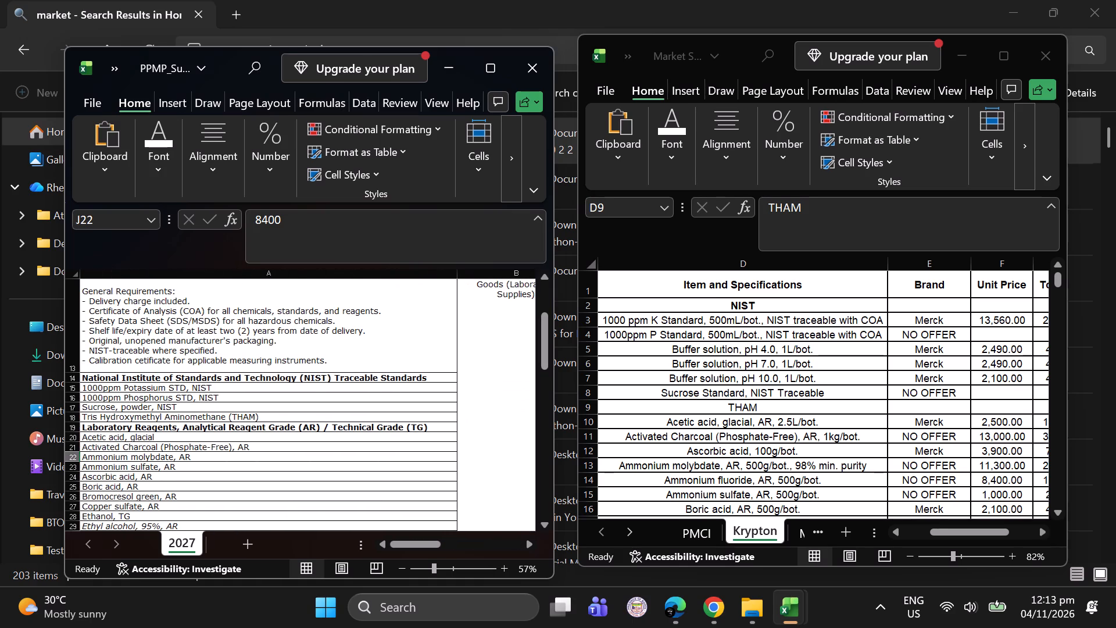
pyautogui.hscroll(-3, 310, 458)
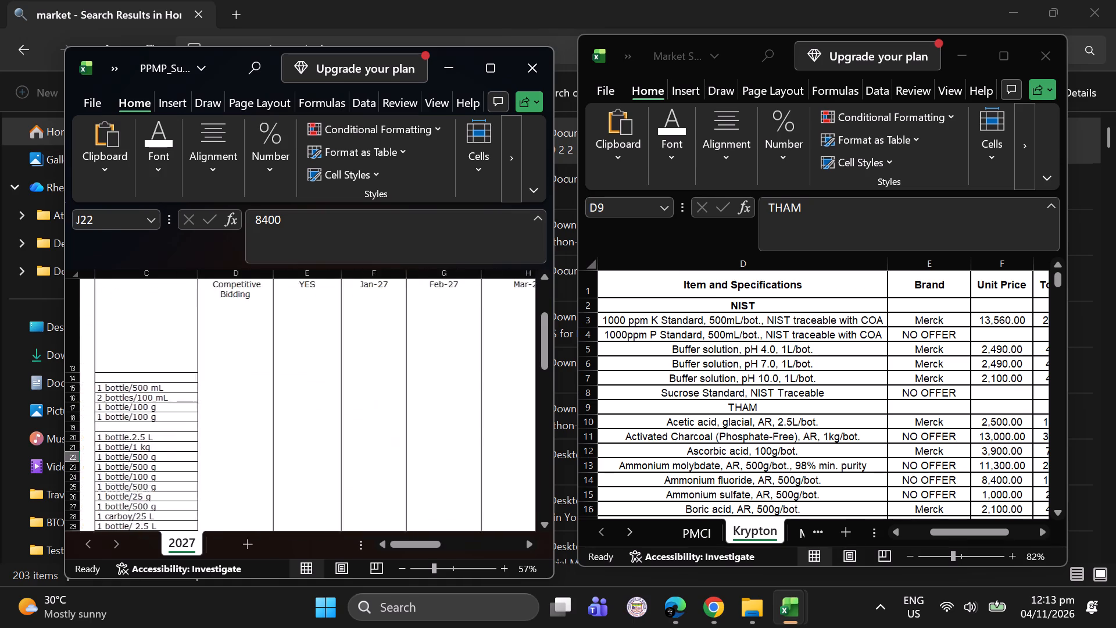
pyautogui.hscroll(-1, 310, 458)
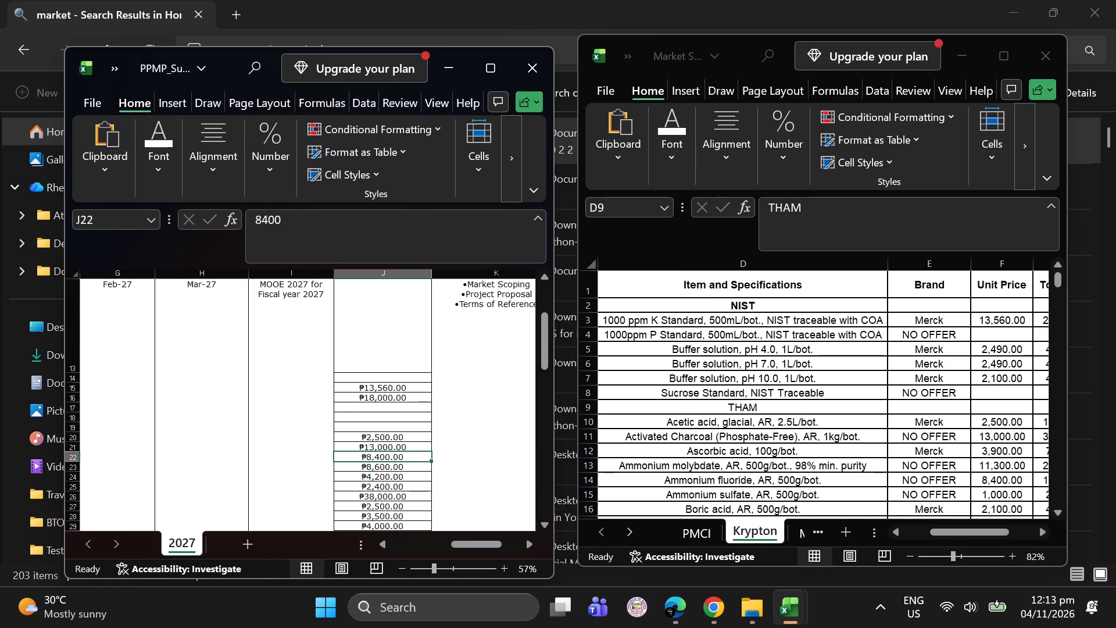
pyautogui.moveTo(292, 212); pyautogui.dragTo(217, 217)
pyautogui.write('11300')
pyautogui.press('Return')
# Look up ammonium sulfate, AR, the next reagent in the PPMP list, on the PMCI sheet of the market scoping workbook.
pyautogui.hscroll(4, 219, 409)
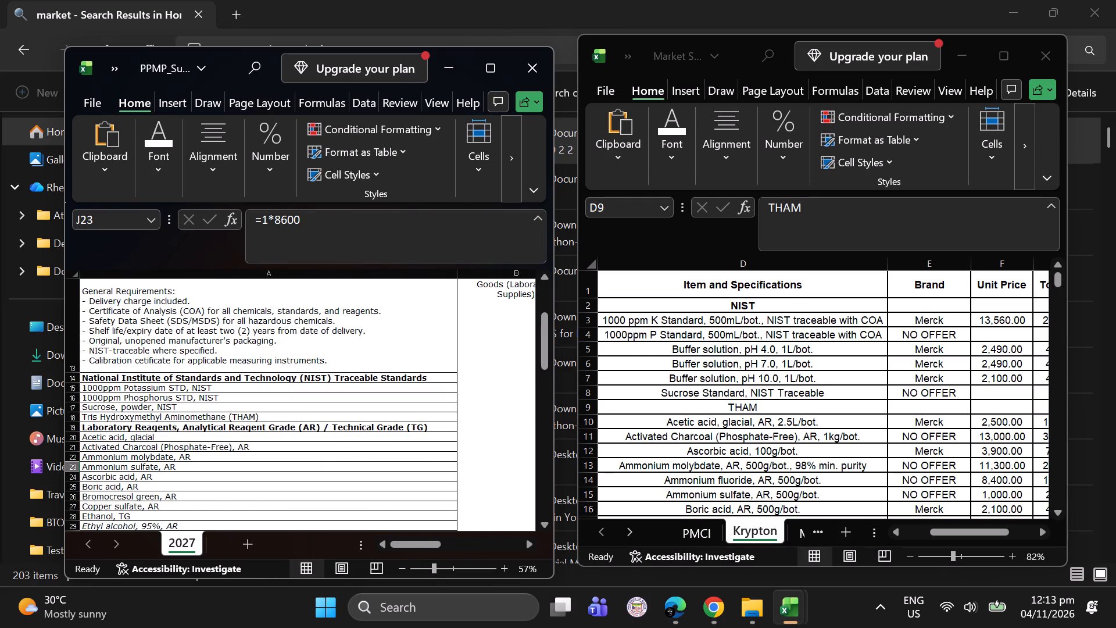
pyautogui.click(697, 533)
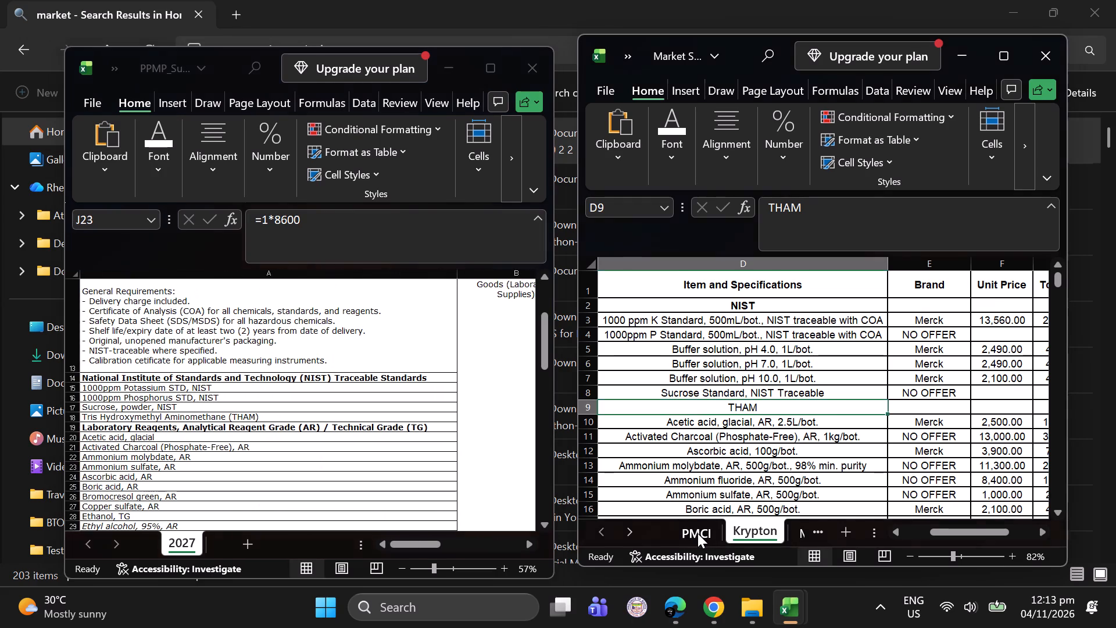
pyautogui.click(697, 533)
pyautogui.scroll(-1, 697, 463)
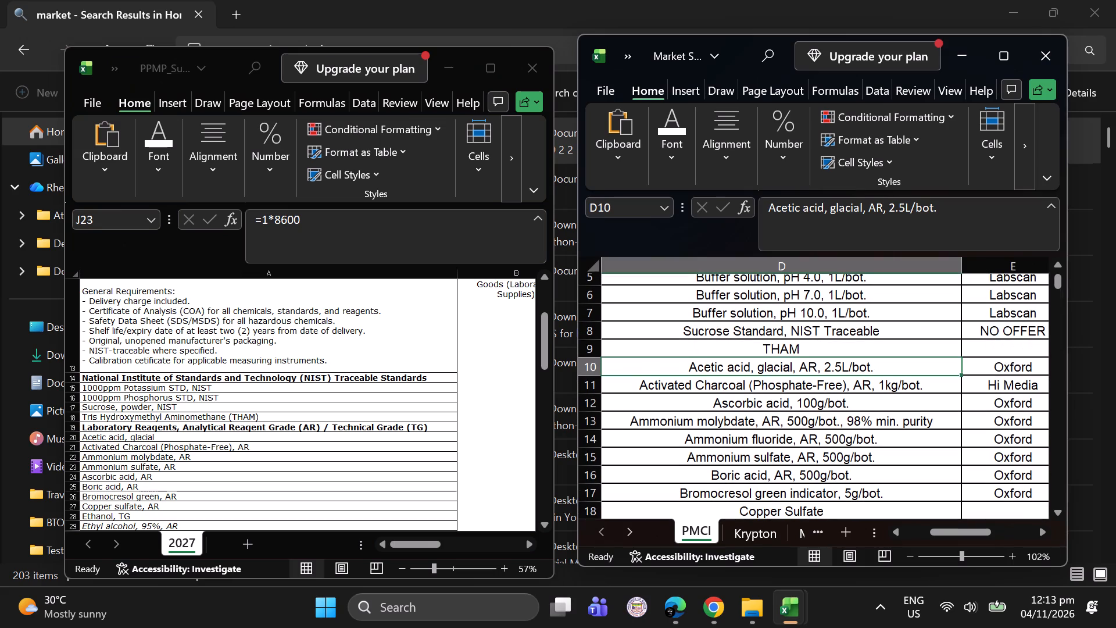
pyautogui.scroll(-2, 697, 463)
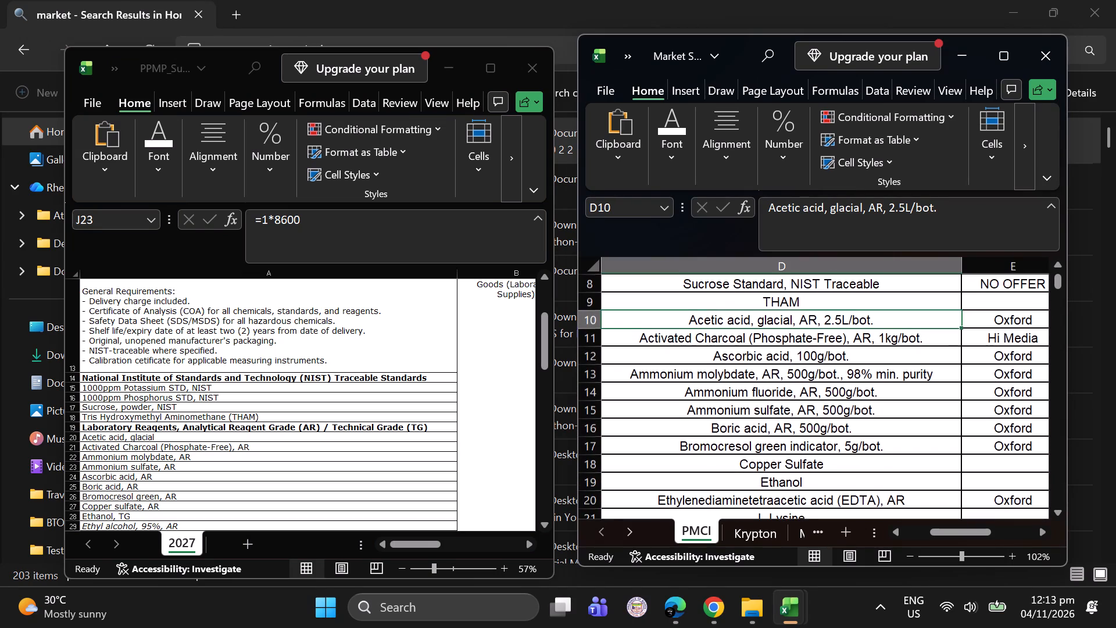
pyautogui.scroll(-1, 697, 463)
# Set the estimated budget of Ammonium sulfate, AR in the PPMP list to 1000, matching the PMCI unit price.
pyautogui.hscroll(-2, 697, 463)
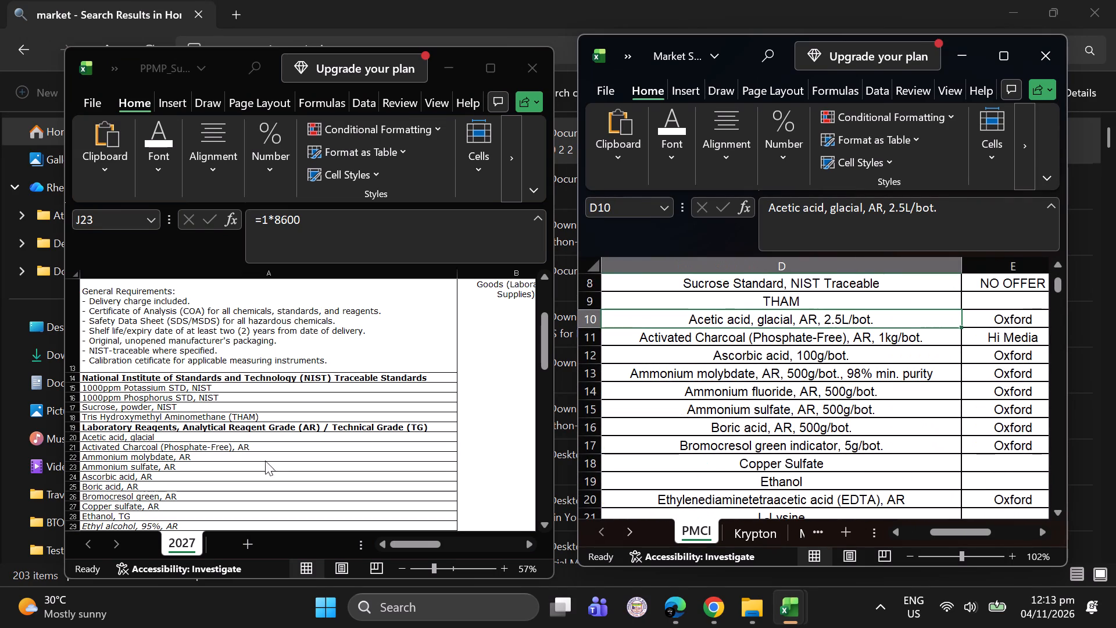
pyautogui.hscroll(-4, 265, 469)
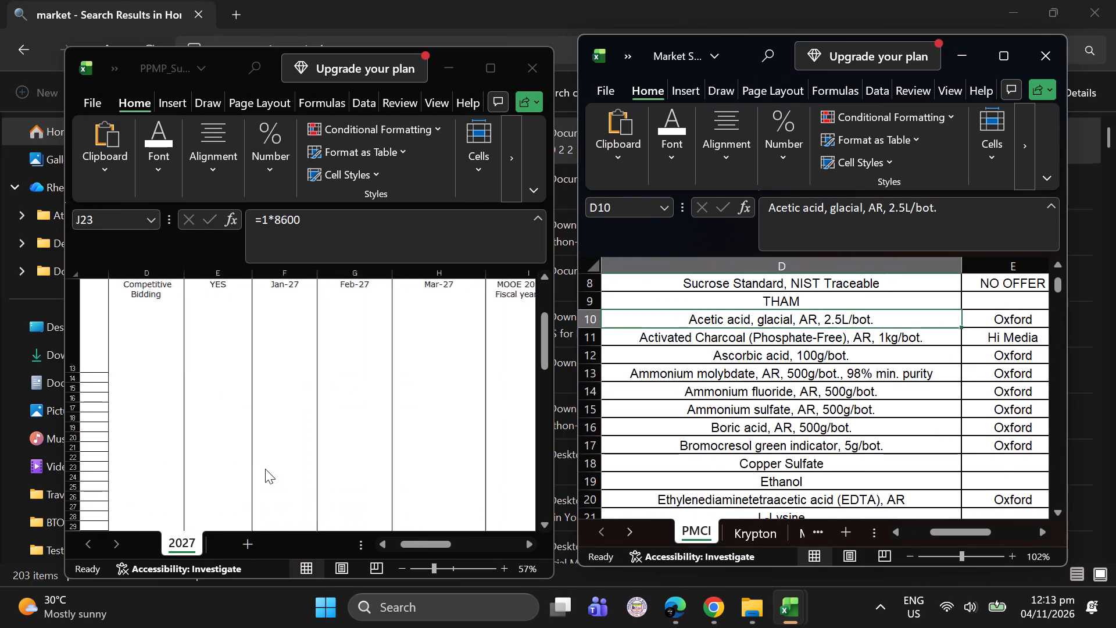
pyautogui.hscroll(-1, 265, 469)
pyautogui.scroll(-1, 265, 469)
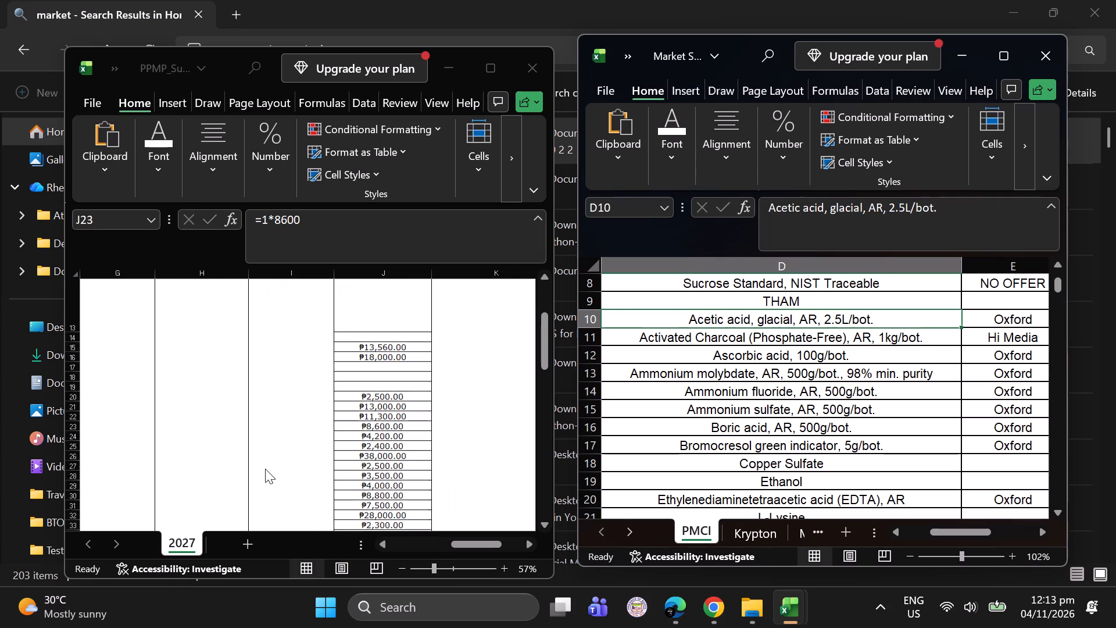
pyautogui.scroll(-1, 265, 469)
pyautogui.hscroll(4, 265, 469)
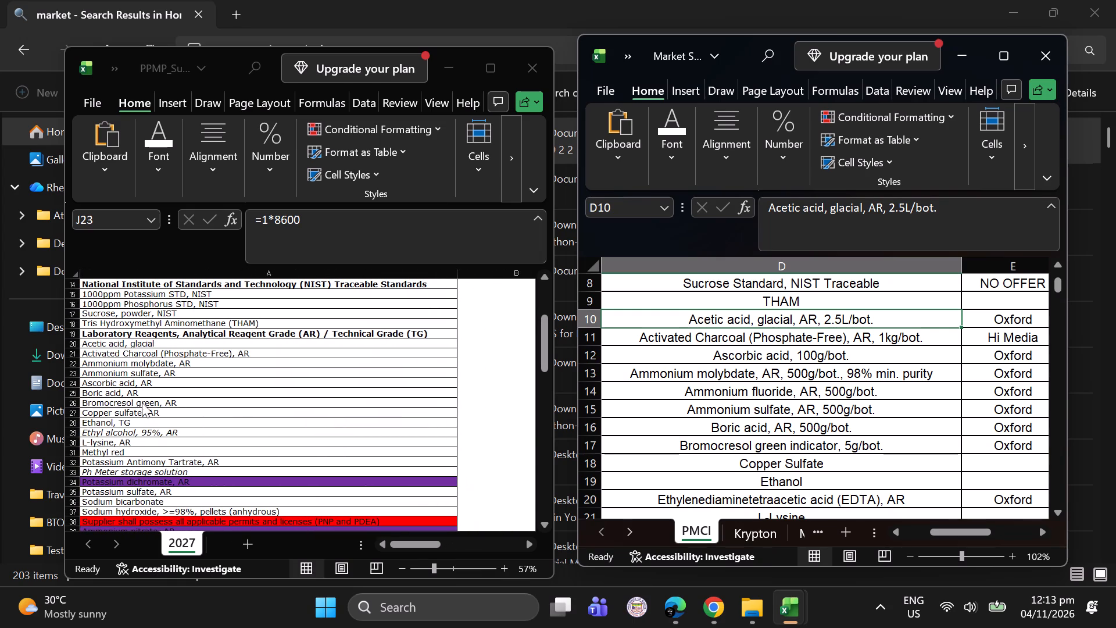
pyautogui.click(145, 377)
pyautogui.hscroll(-3, 146, 376)
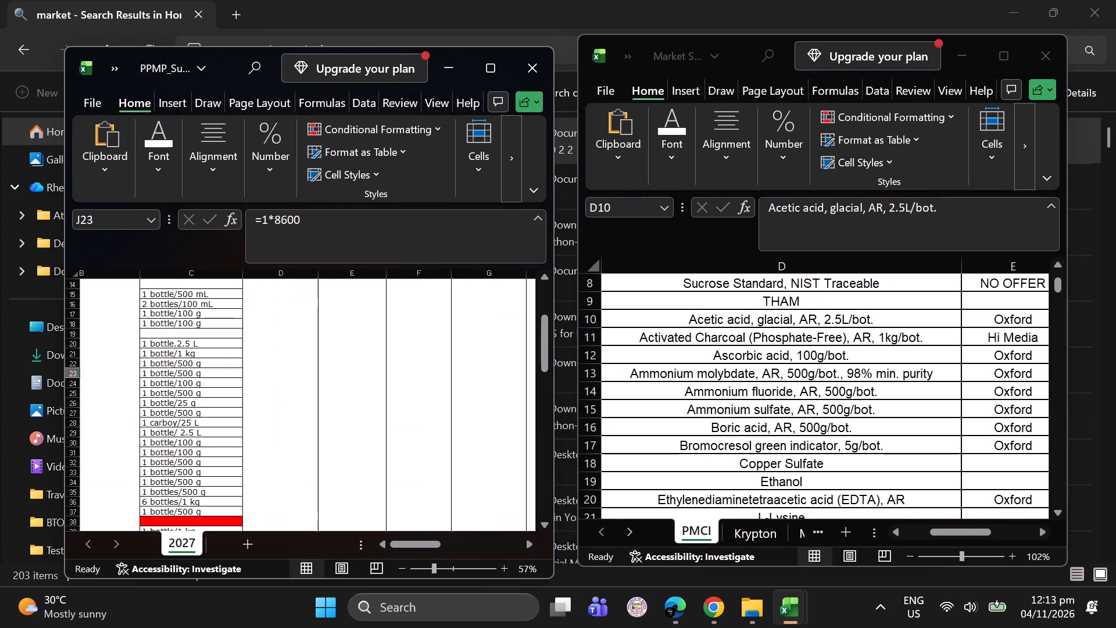
pyautogui.hscroll(-1, 146, 376)
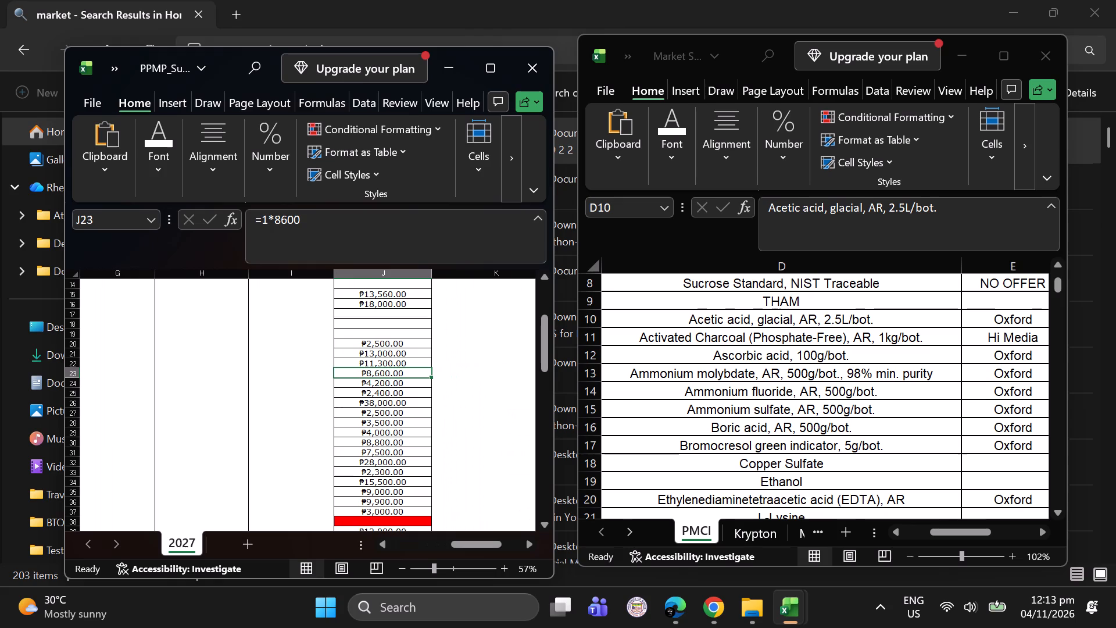
pyautogui.click(357, 373)
pyautogui.hscroll(4, 357, 373)
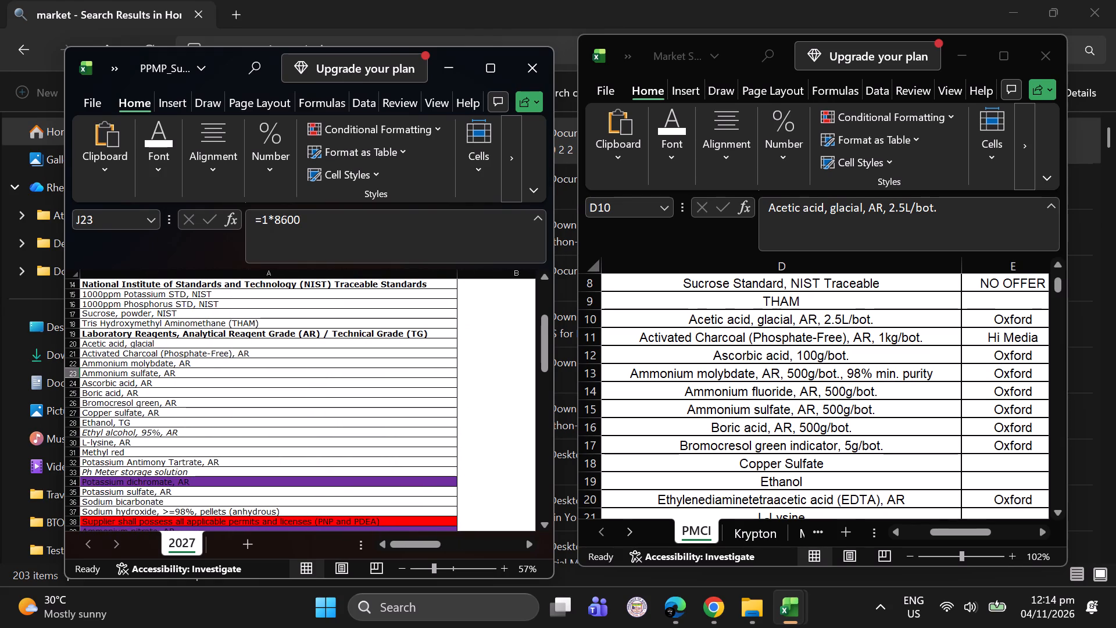
pyautogui.hscroll(-3, 316, 377)
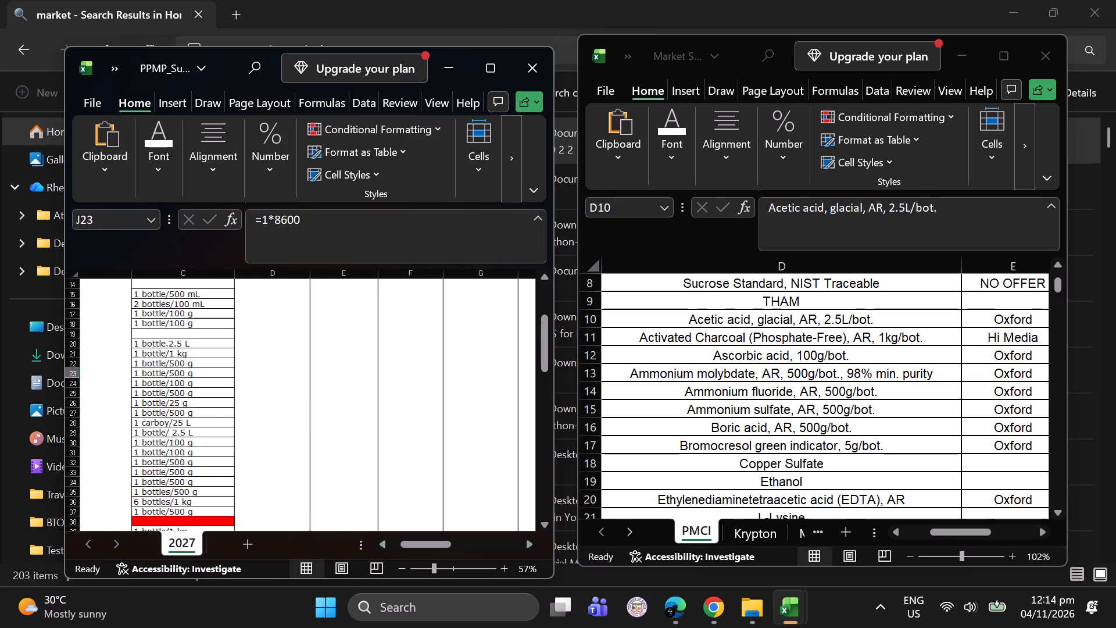
pyautogui.hscroll(-4, 316, 377)
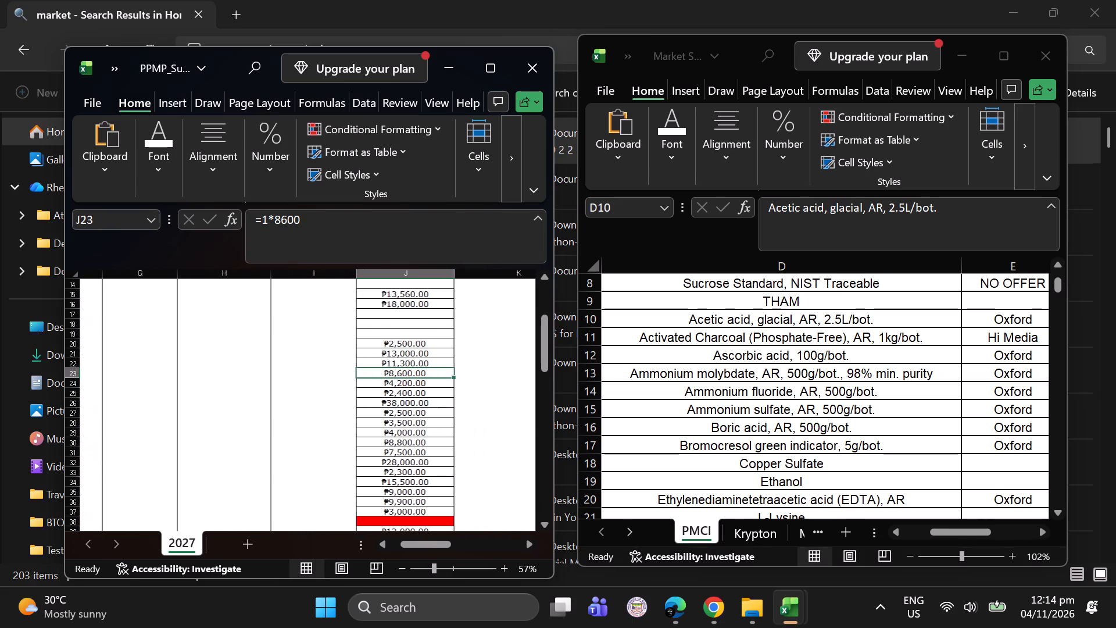
pyautogui.hscroll(-1, 316, 377)
pyautogui.hscroll(-1, 770, 419)
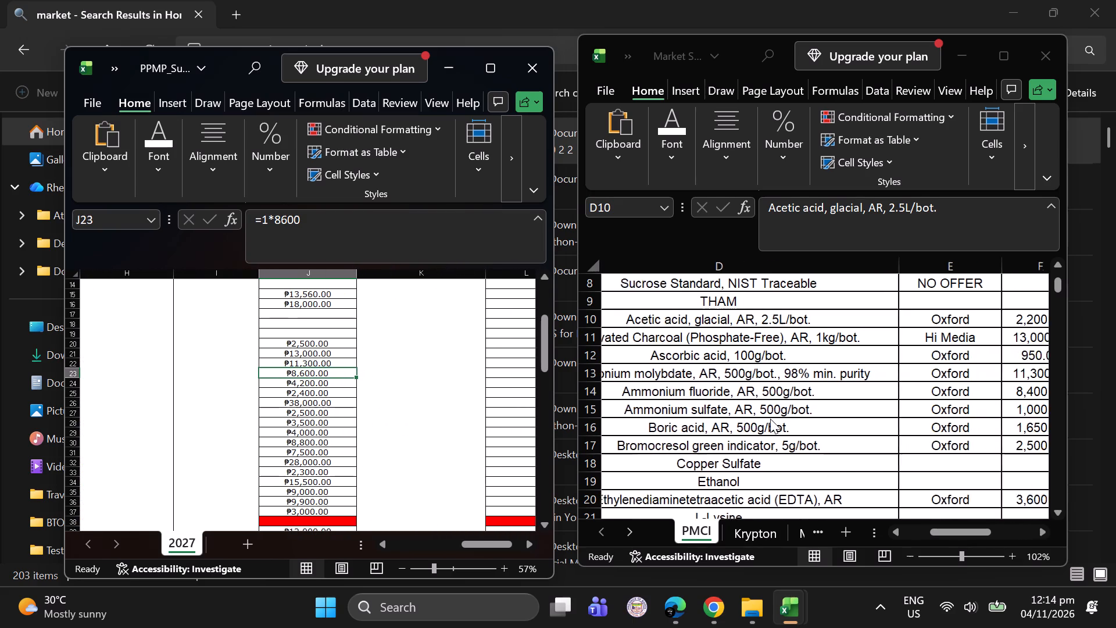
pyautogui.hscroll(-1, 770, 419)
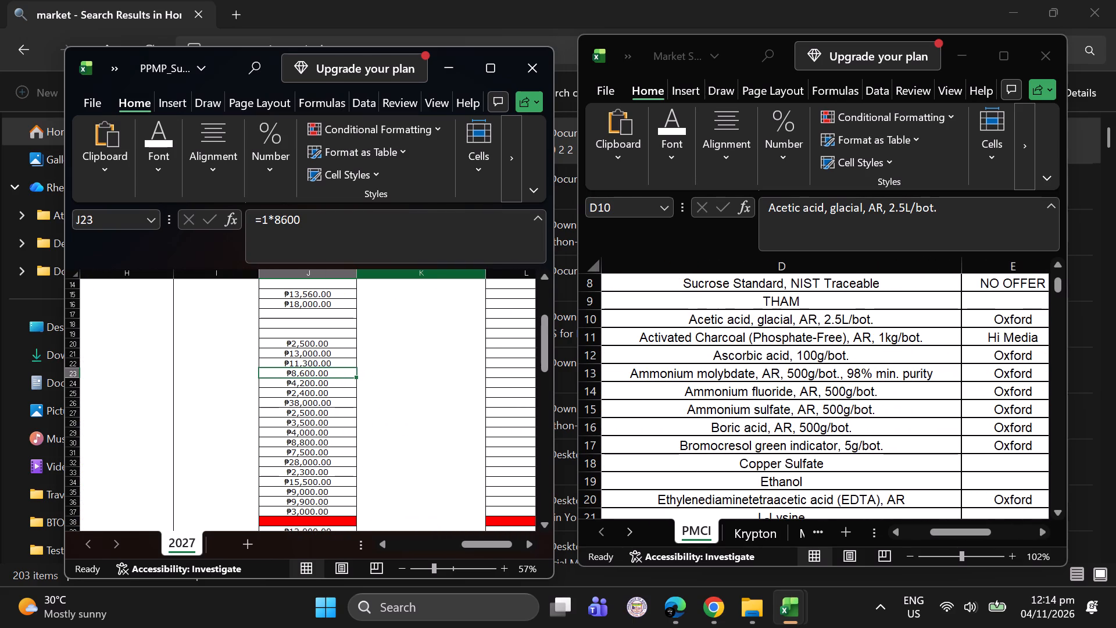
pyautogui.moveTo(303, 219); pyautogui.dragTo(221, 219)
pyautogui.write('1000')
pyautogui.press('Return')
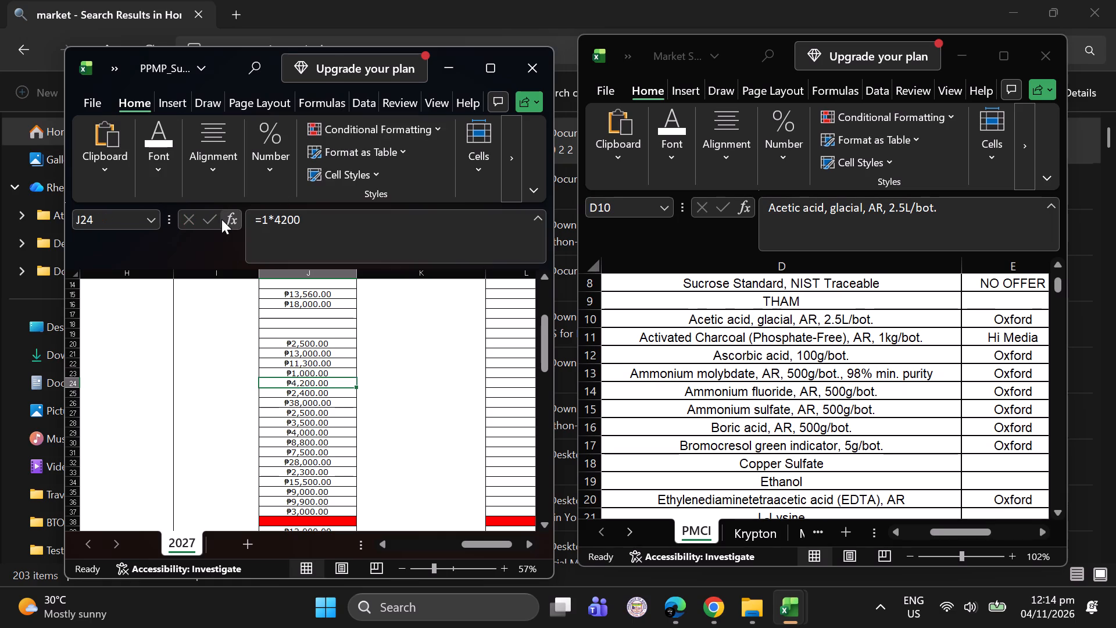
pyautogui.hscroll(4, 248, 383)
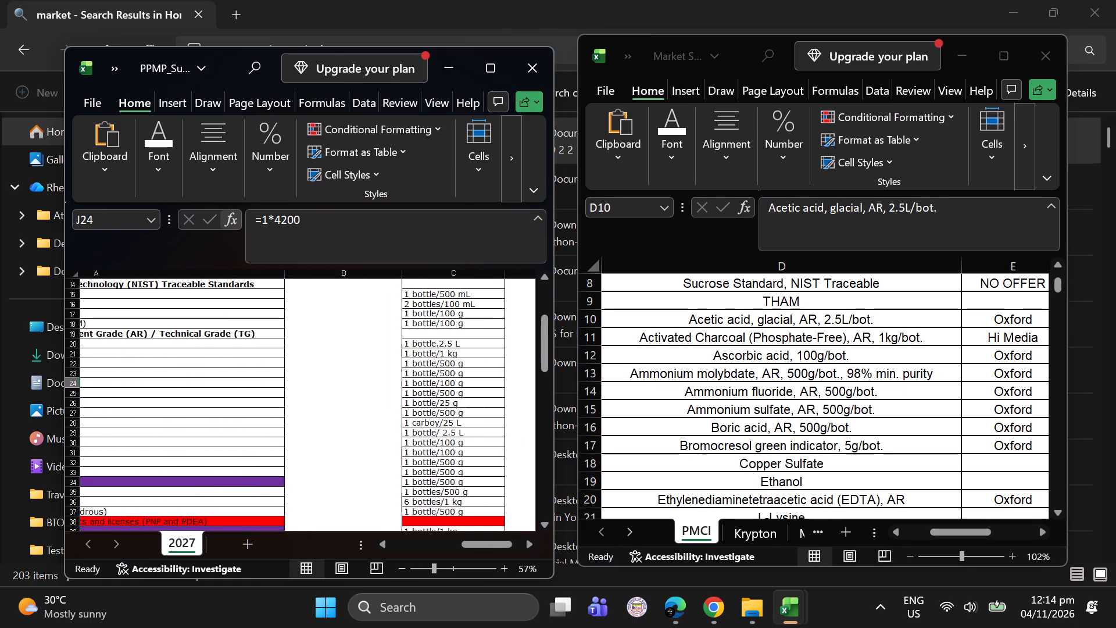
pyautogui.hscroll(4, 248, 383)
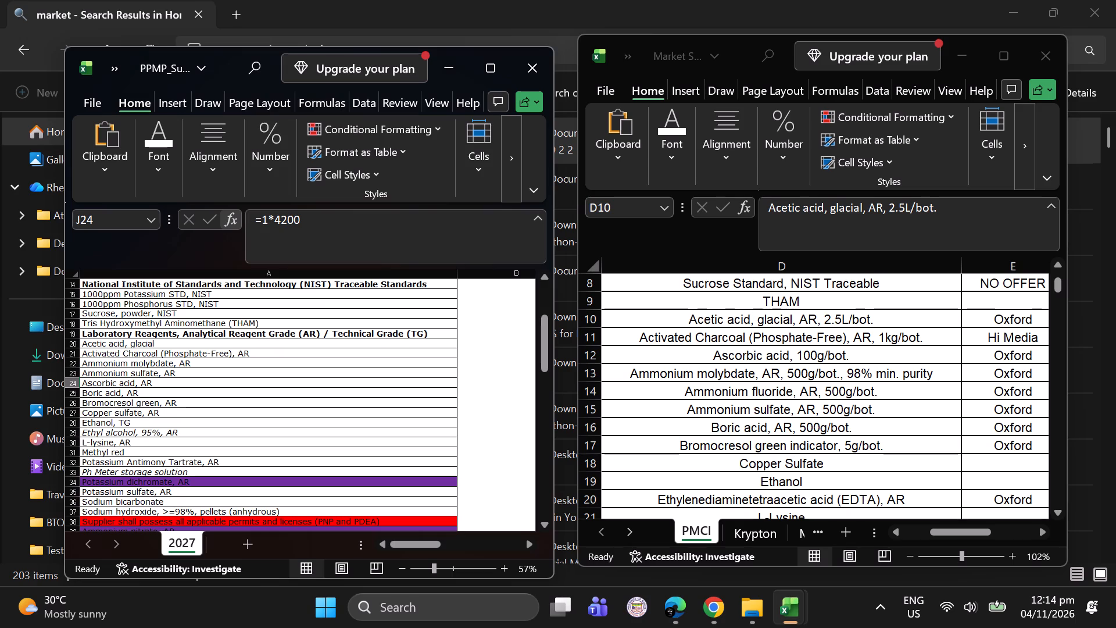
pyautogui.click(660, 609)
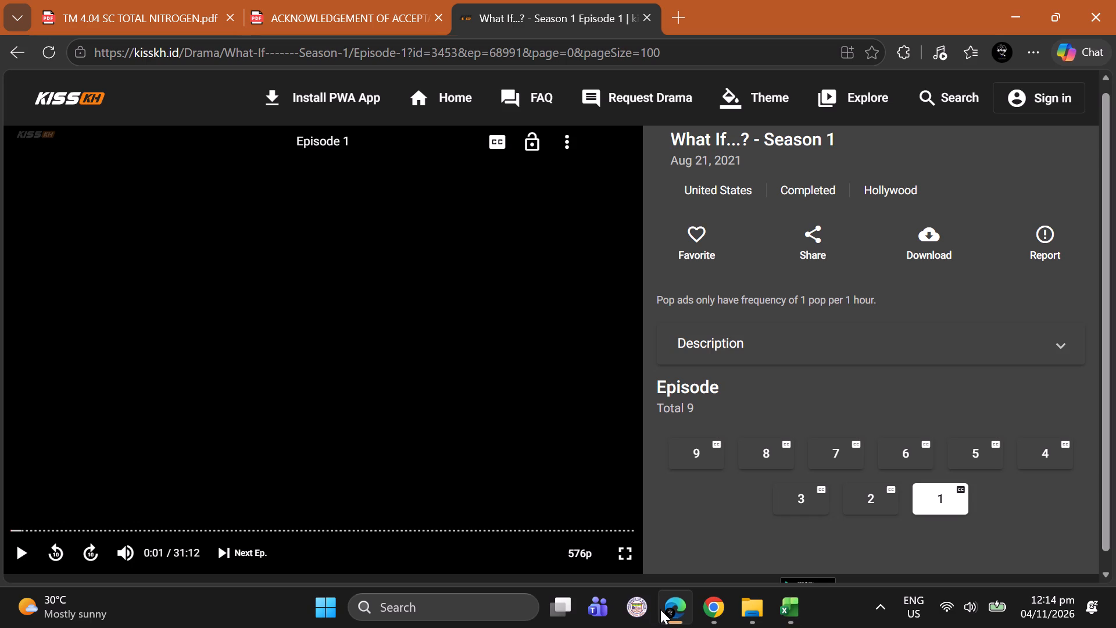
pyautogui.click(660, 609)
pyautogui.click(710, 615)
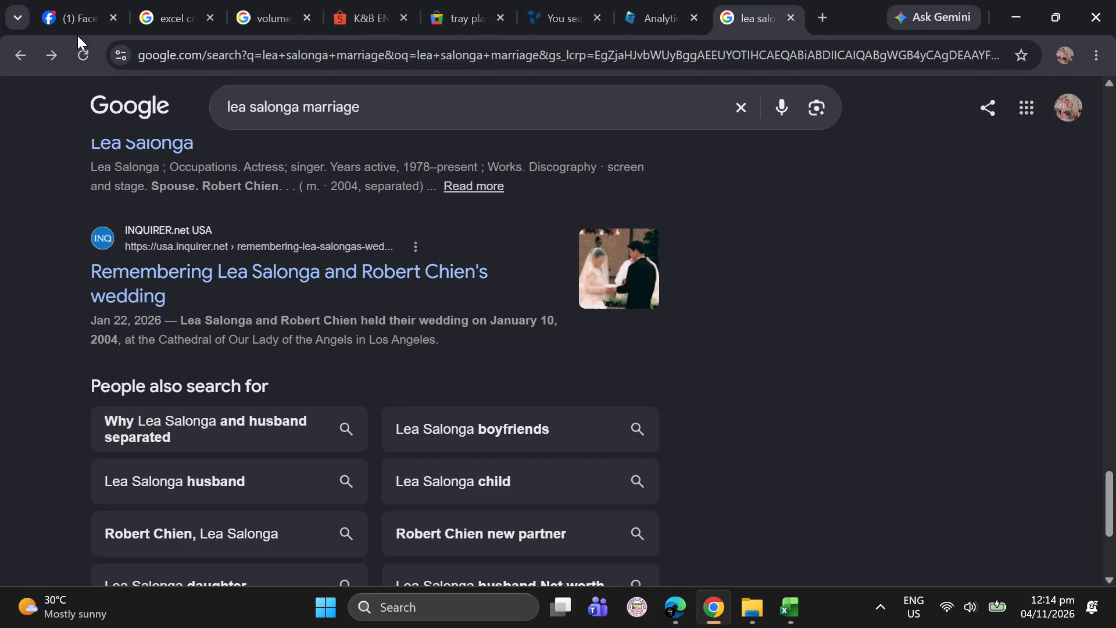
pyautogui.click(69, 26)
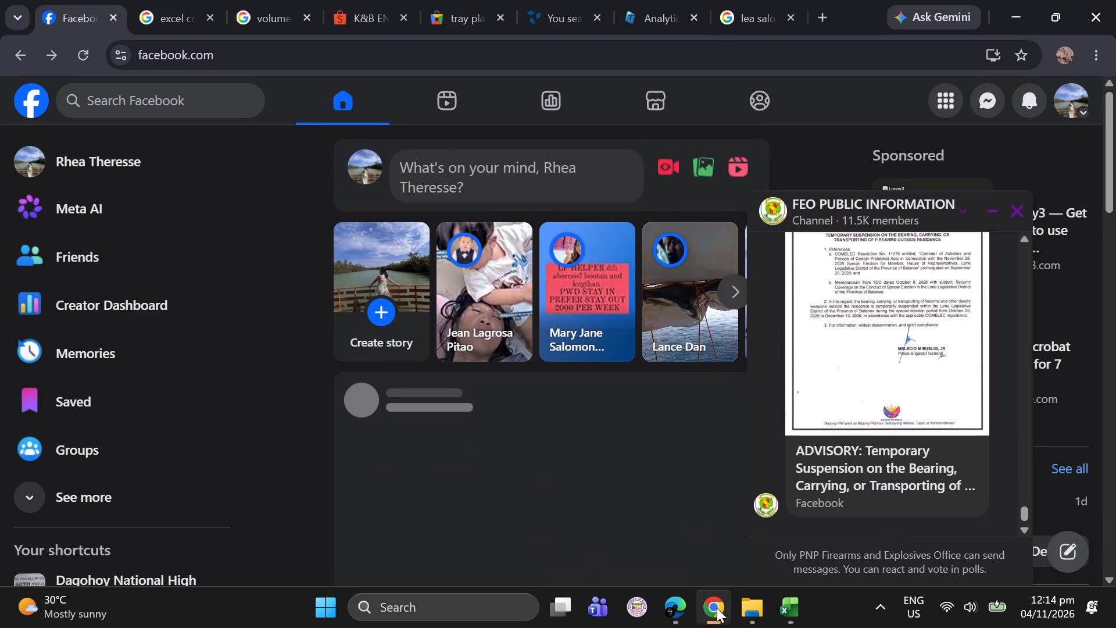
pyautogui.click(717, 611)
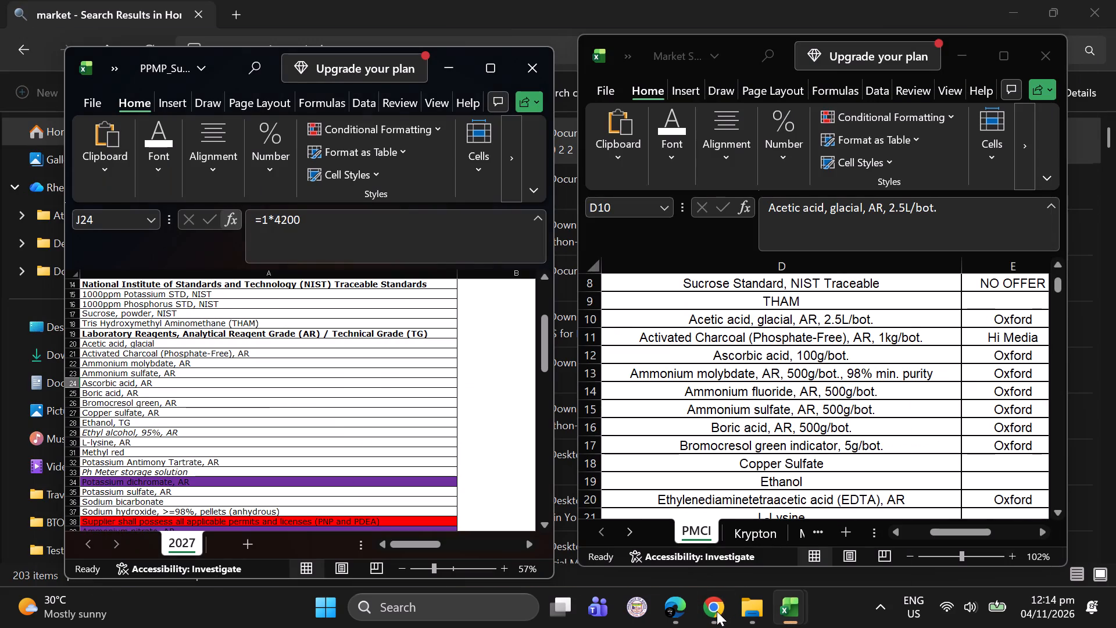
# Set the estimated budget of Ascorbic acid, AR in the PPMP list to 950, matching the PMCI unit price.
pyautogui.hscroll(-2, 773, 485)
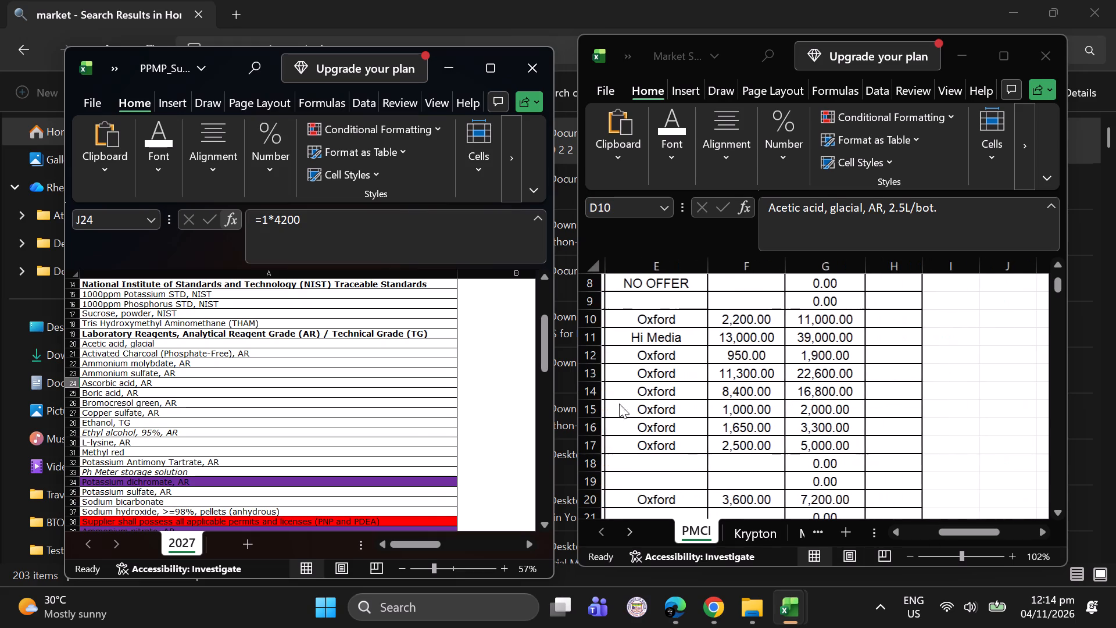
pyautogui.hscroll(-5, 208, 399)
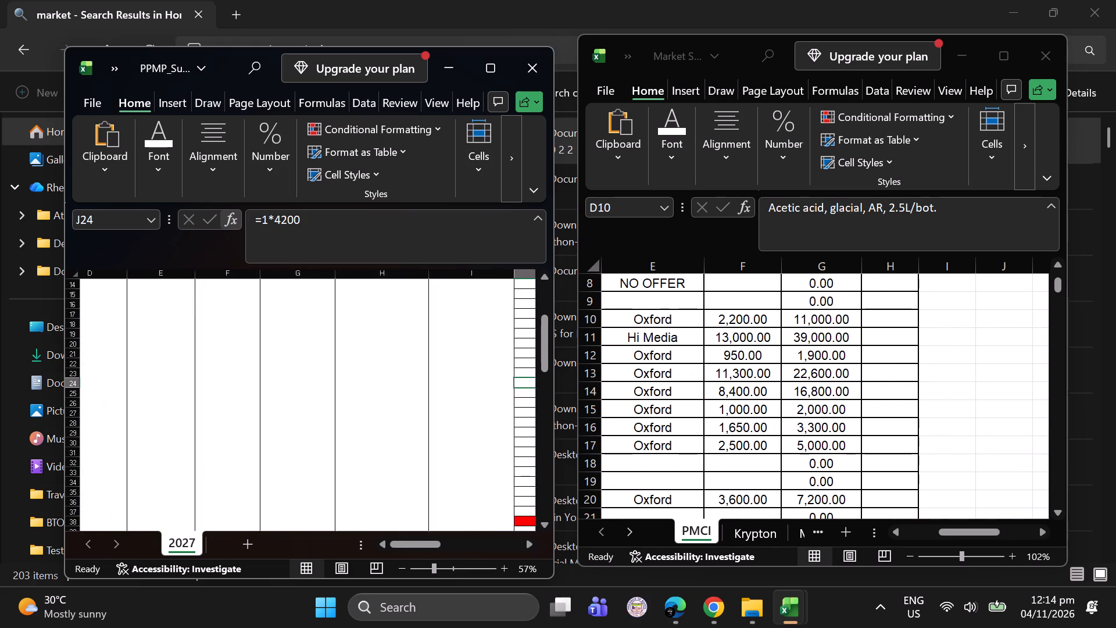
pyautogui.hscroll(-2, 208, 399)
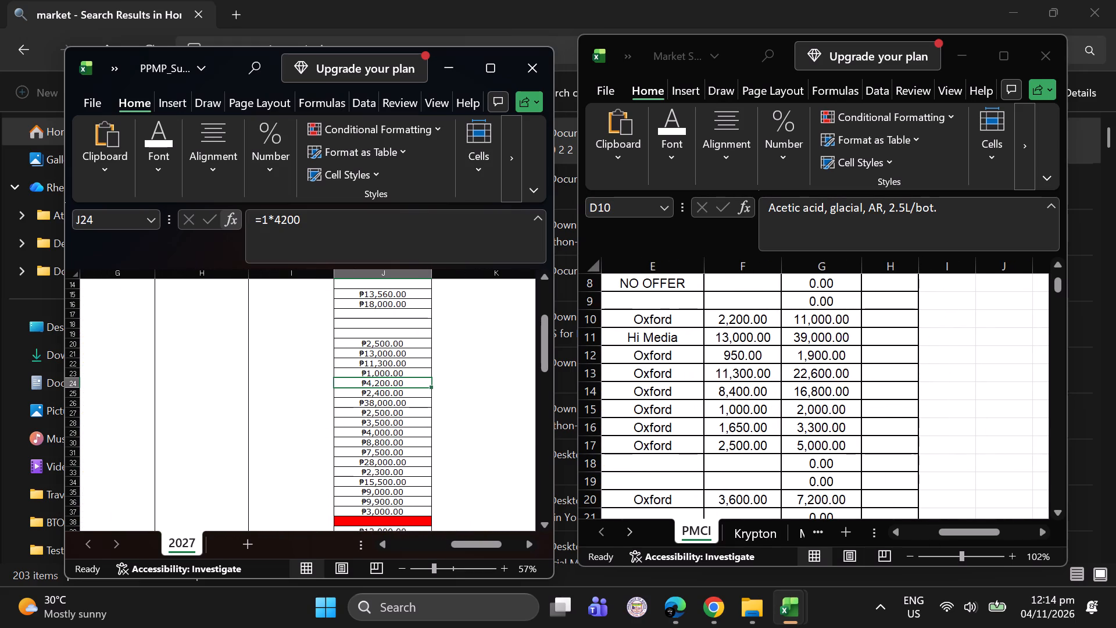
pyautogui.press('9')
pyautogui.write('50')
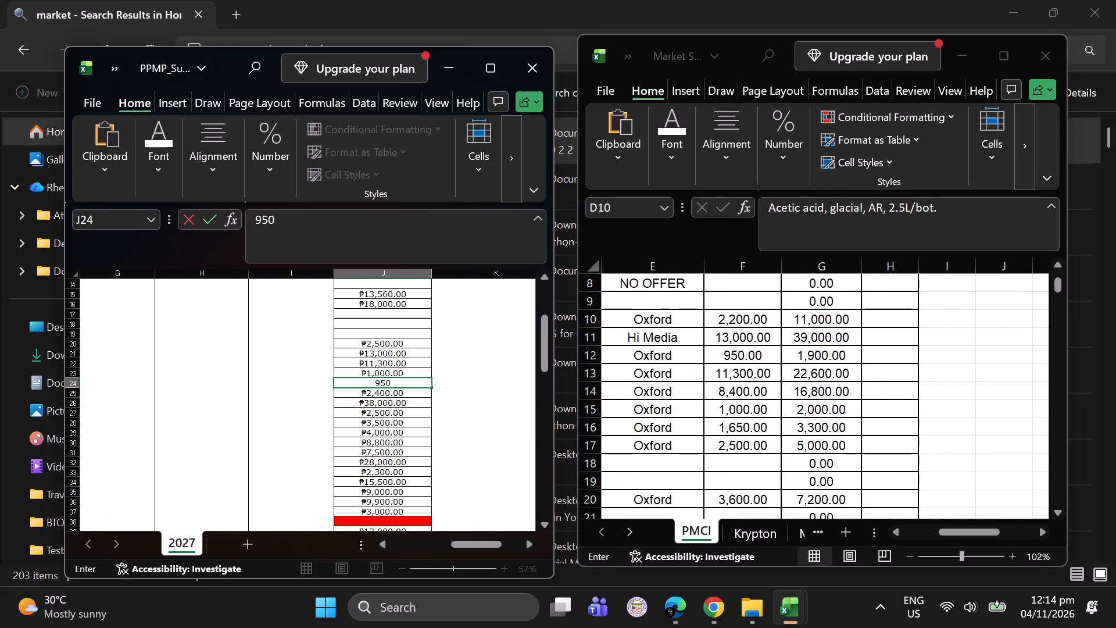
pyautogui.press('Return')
# Set the estimated budget of Boric acid, AR in the PPMP list to 1650, matching the PMCI unit price.
pyautogui.hscroll(5, 208, 399)
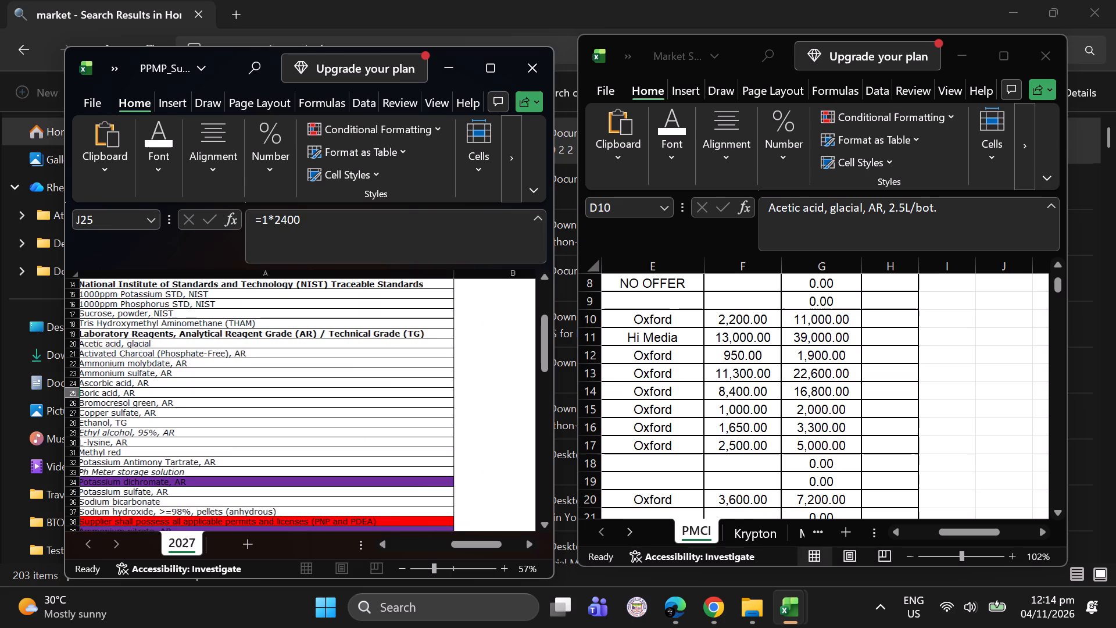
pyautogui.hscroll(1, 208, 399)
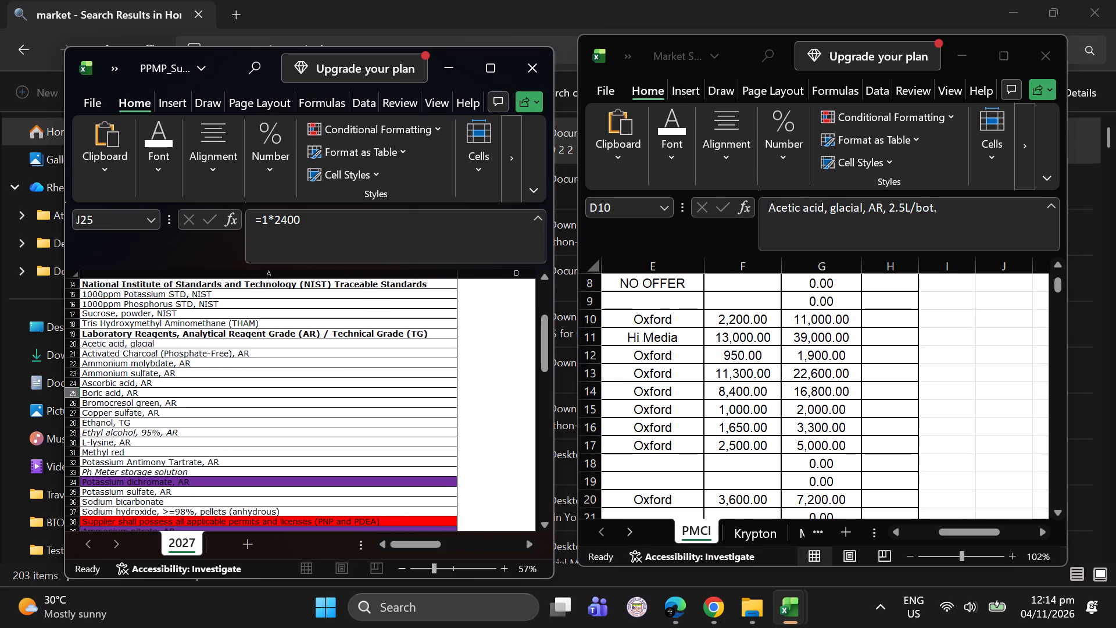
pyautogui.hscroll(2, 627, 433)
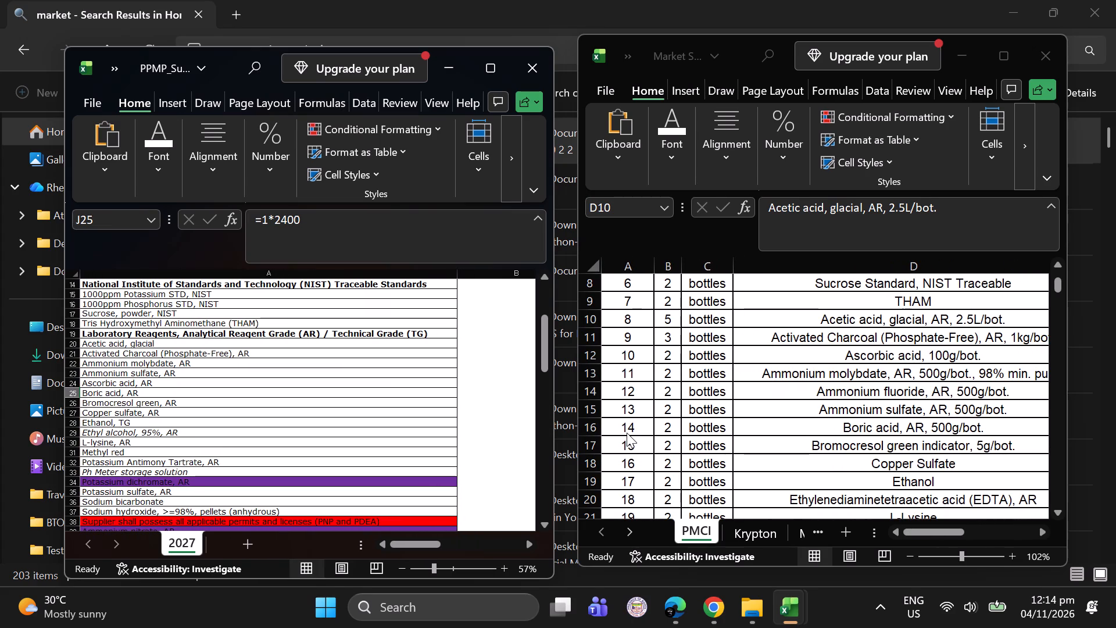
pyautogui.hscroll(-4, 627, 433)
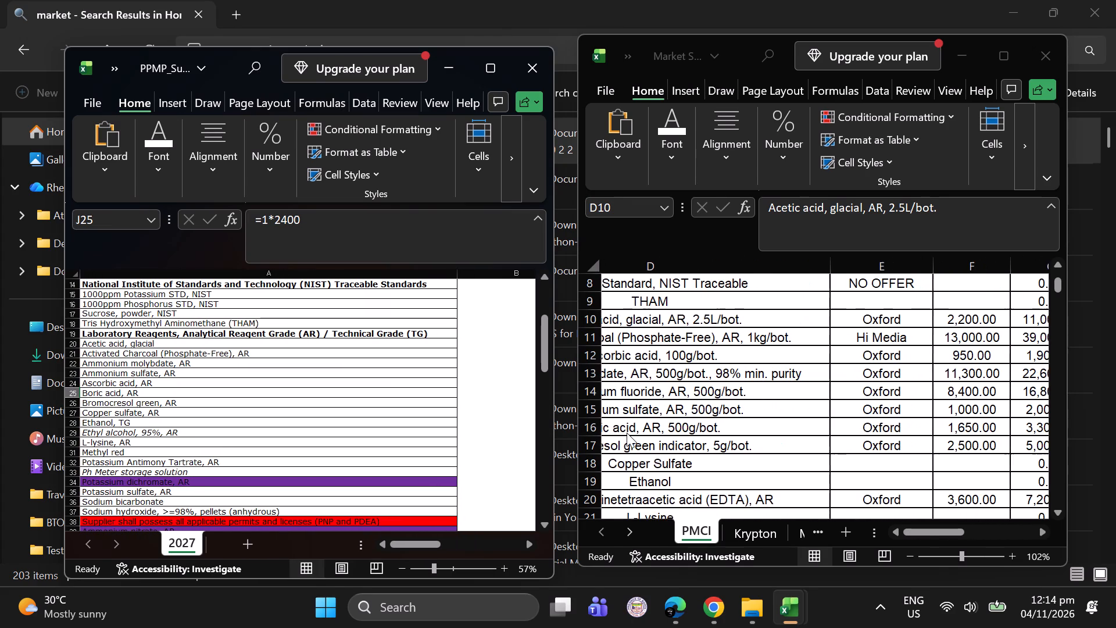
pyautogui.hscroll(-2, 627, 433)
pyautogui.hscroll(-2, 376, 434)
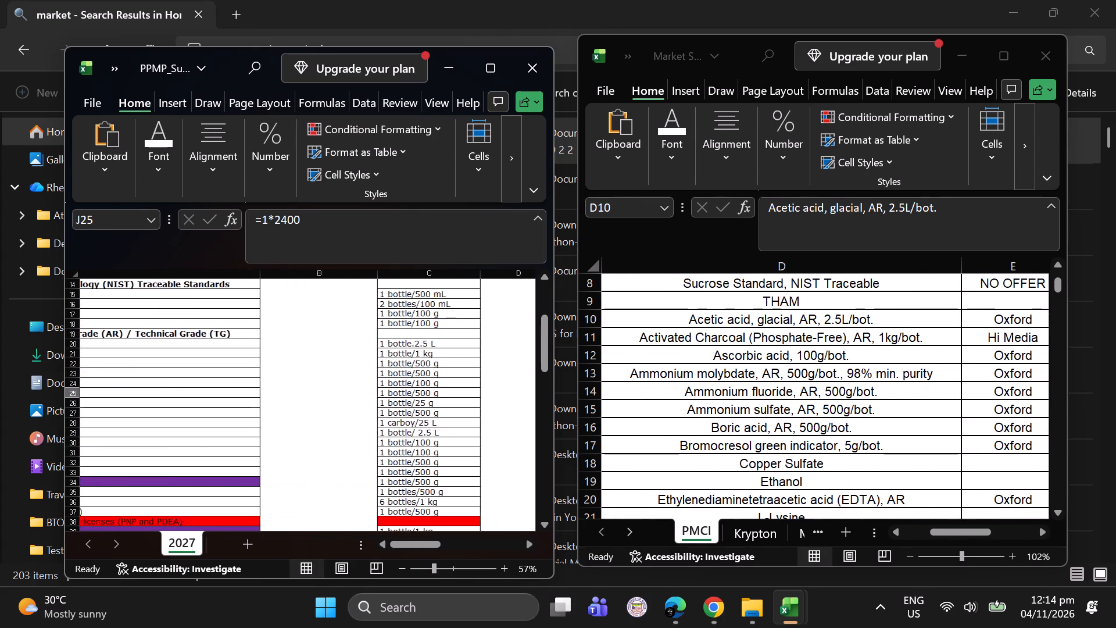
pyautogui.hscroll(-3, 376, 434)
pyautogui.hscroll(1, 376, 434)
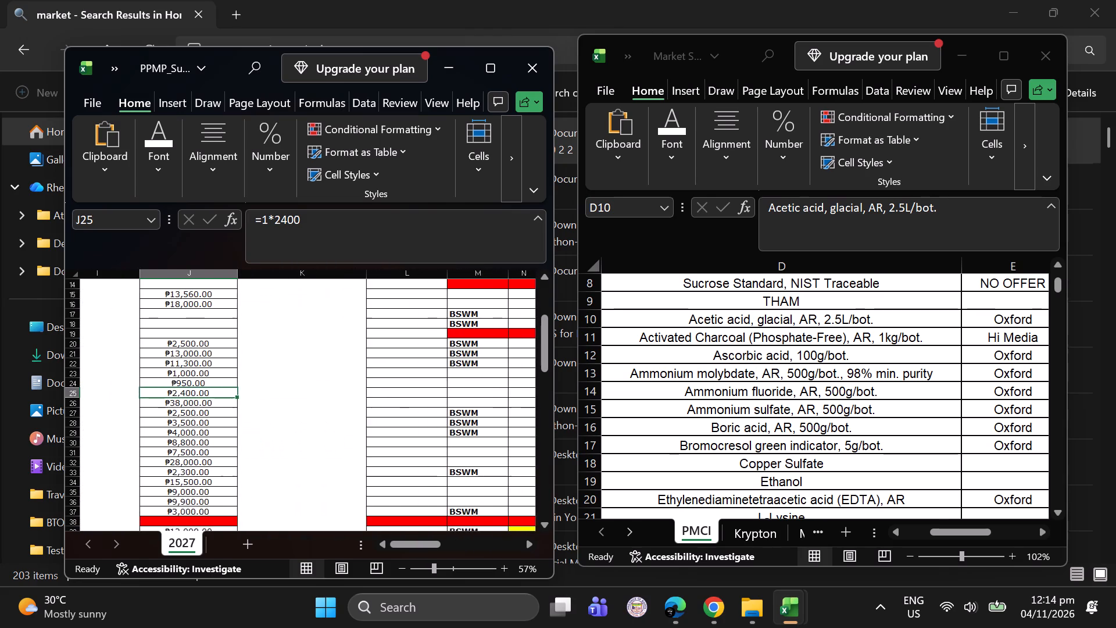
pyautogui.hscroll(1, 376, 434)
pyautogui.press('1')
pyautogui.write('650')
pyautogui.press('Return')
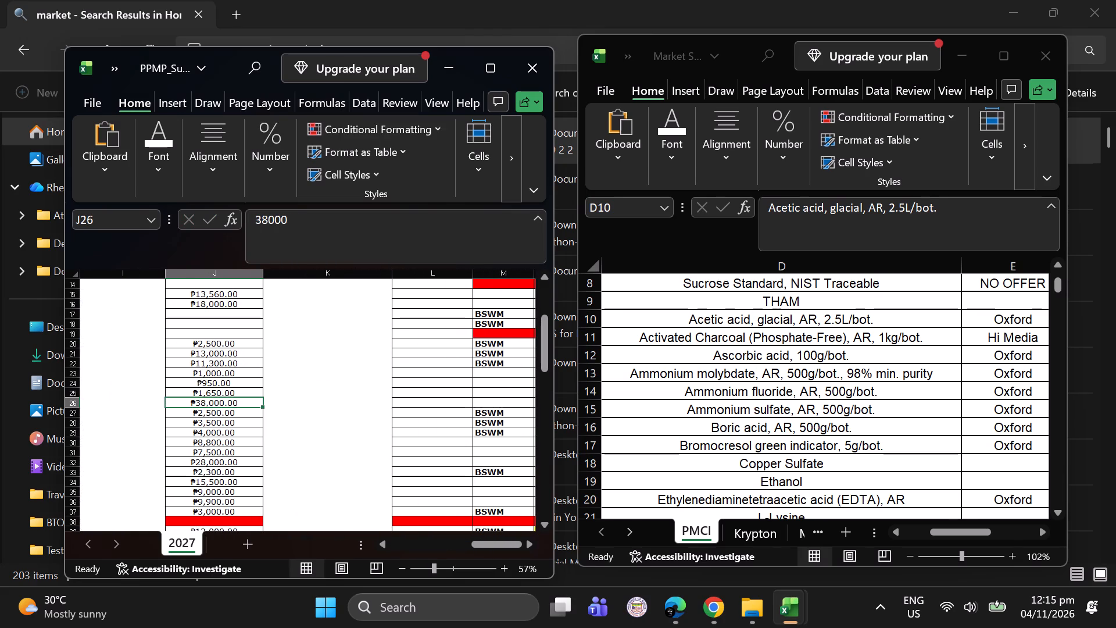
# Change the quantity of Bromocresol green, AR in the PPMP list to 1 bottle/5 g, matching the PMCI pack size.
pyautogui.hscroll(2, 376, 434)
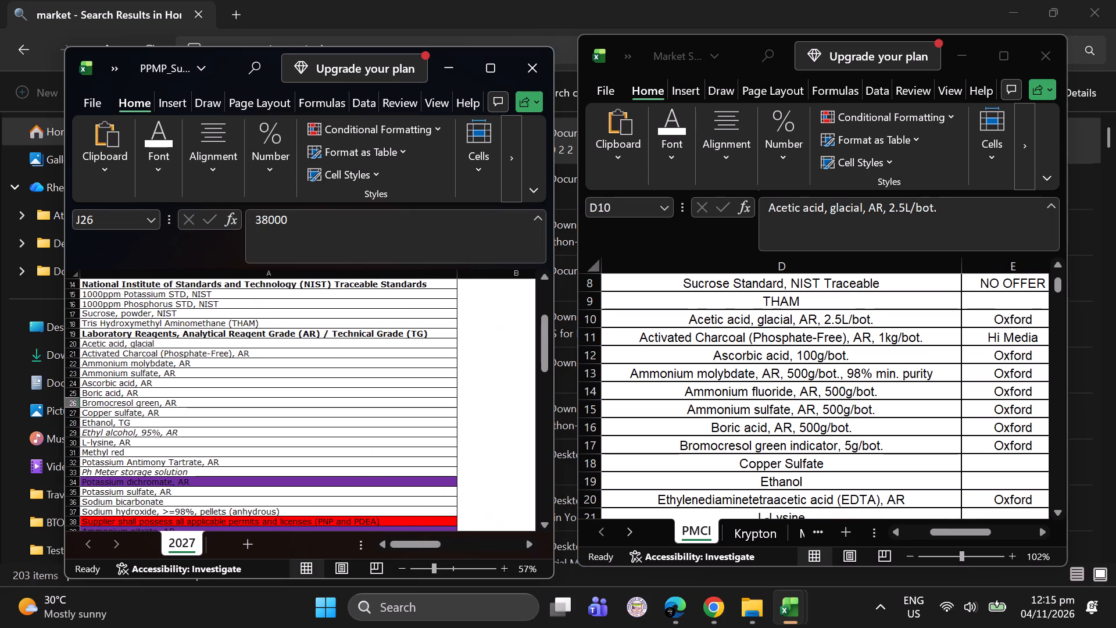
pyautogui.scroll(-1, 732, 449)
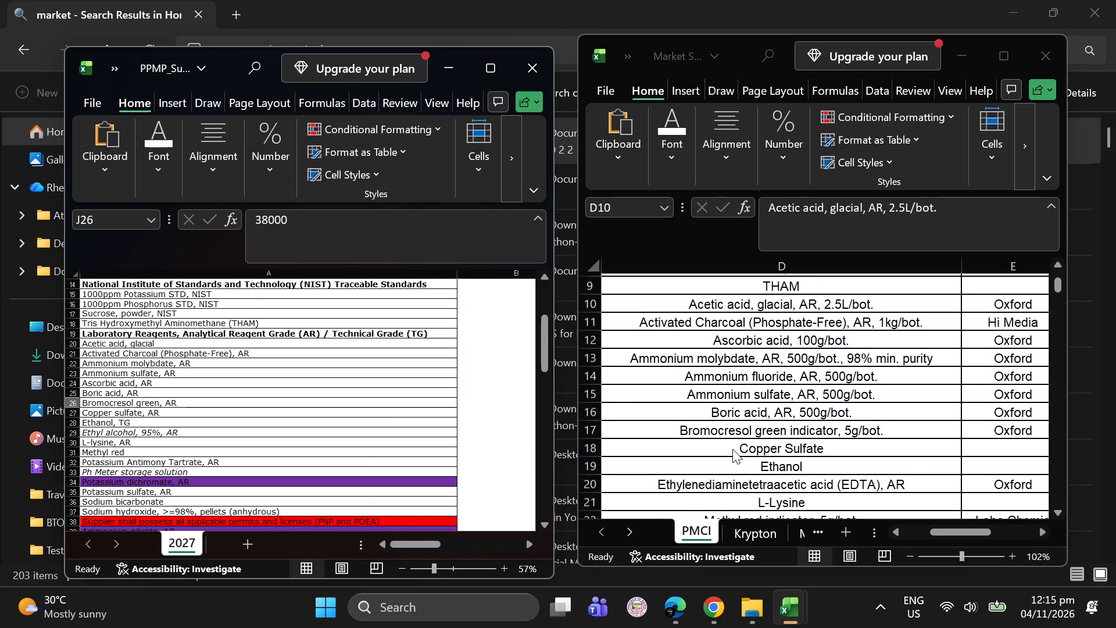
pyautogui.scroll(-1, 732, 449)
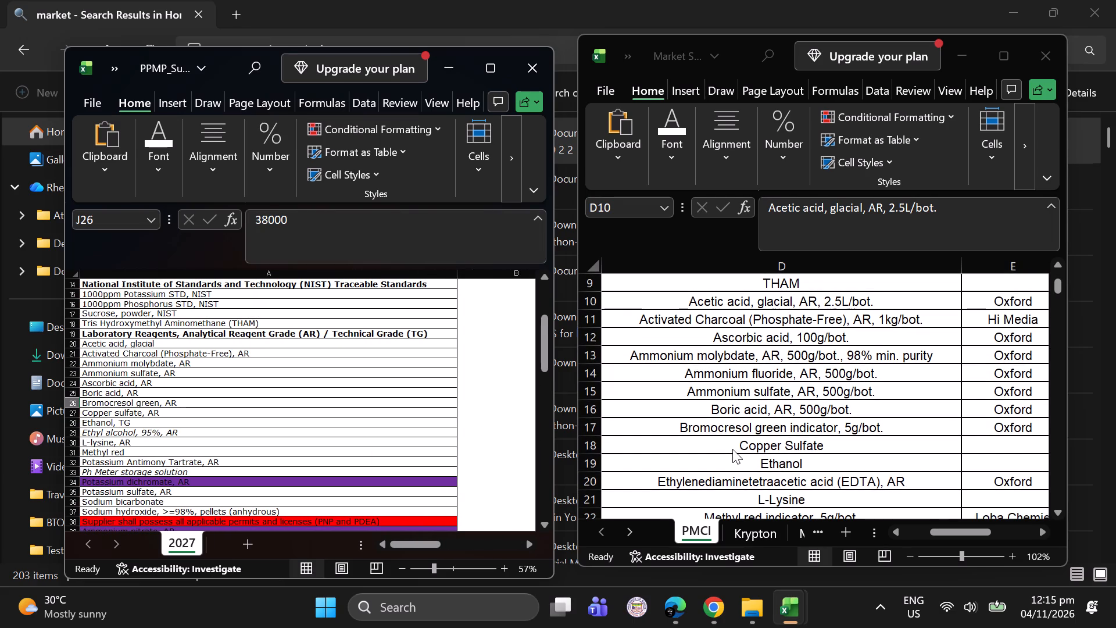
pyautogui.hscroll(-2, 732, 449)
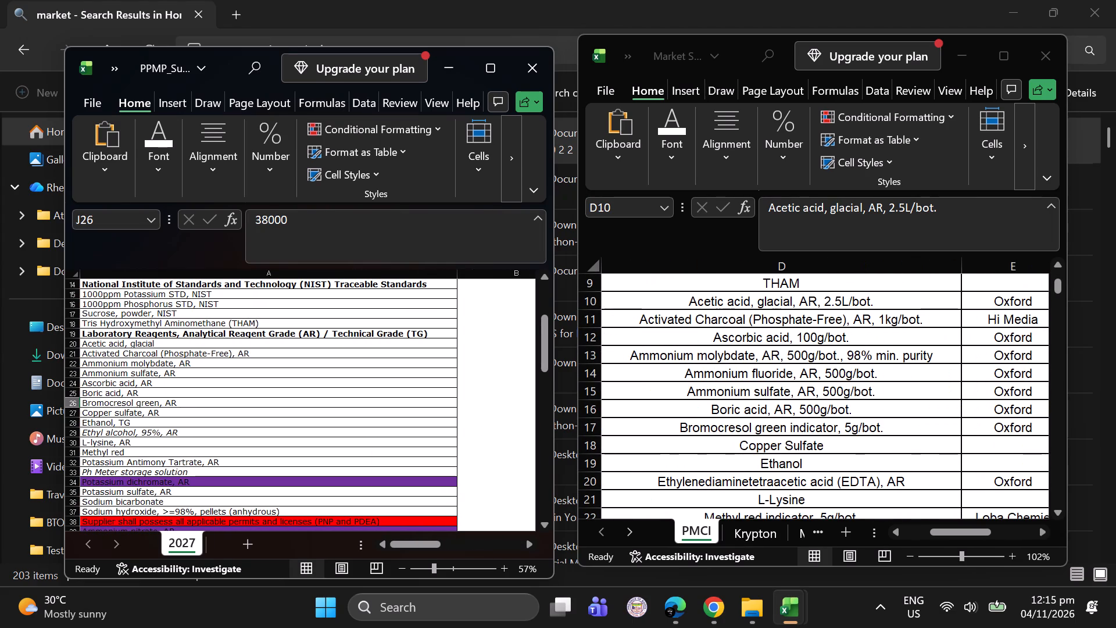
pyautogui.hscroll(-5, 501, 448)
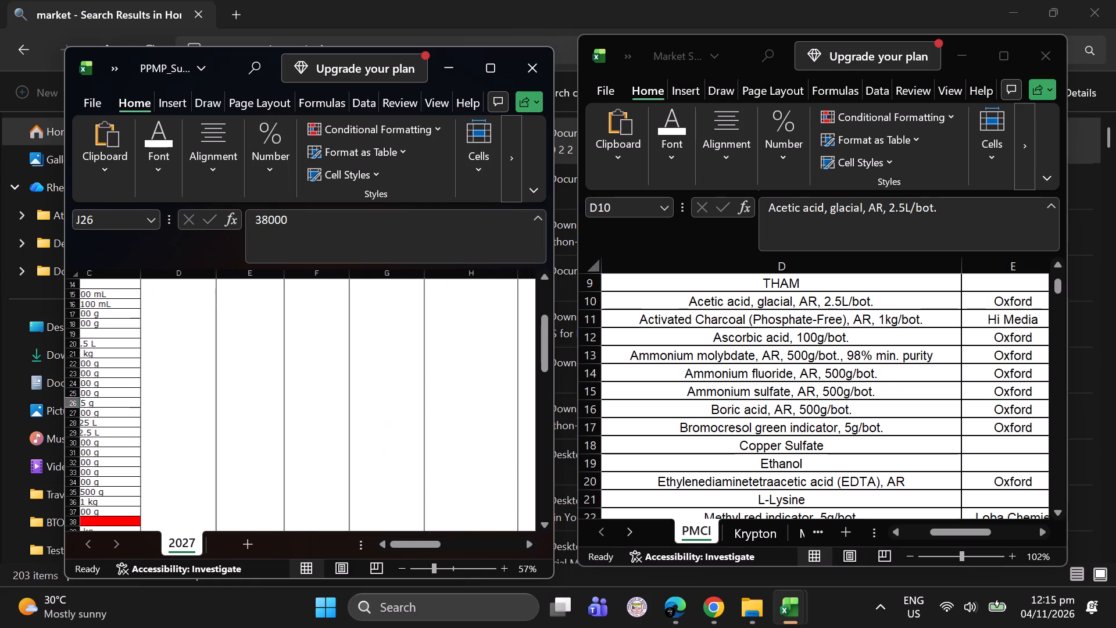
pyautogui.hscroll(1, 501, 448)
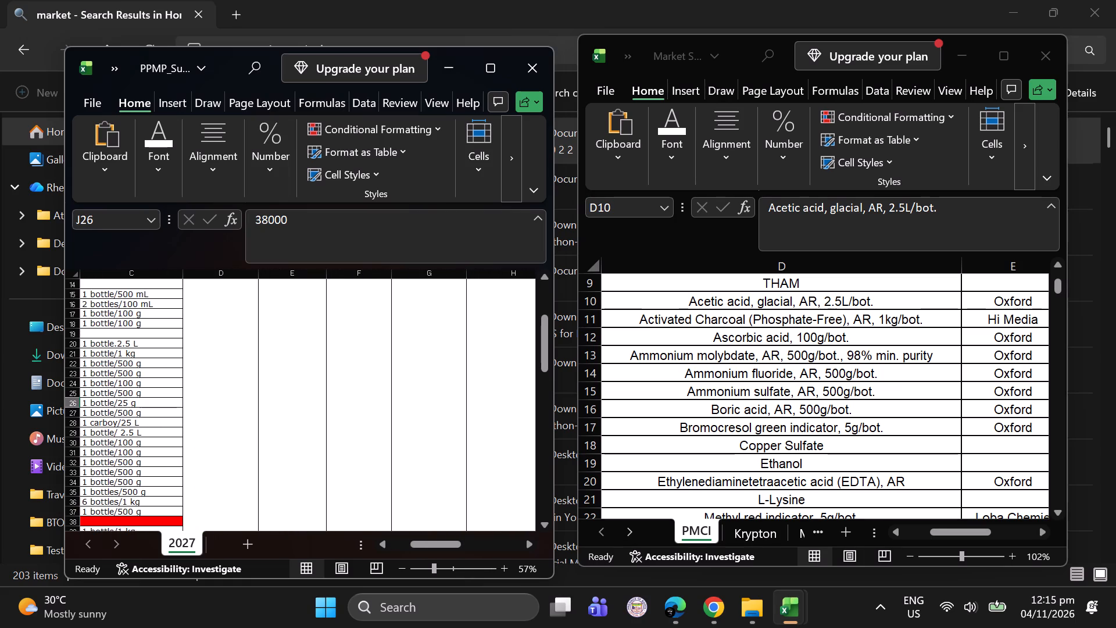
pyautogui.click(144, 403)
pyautogui.click(307, 226)
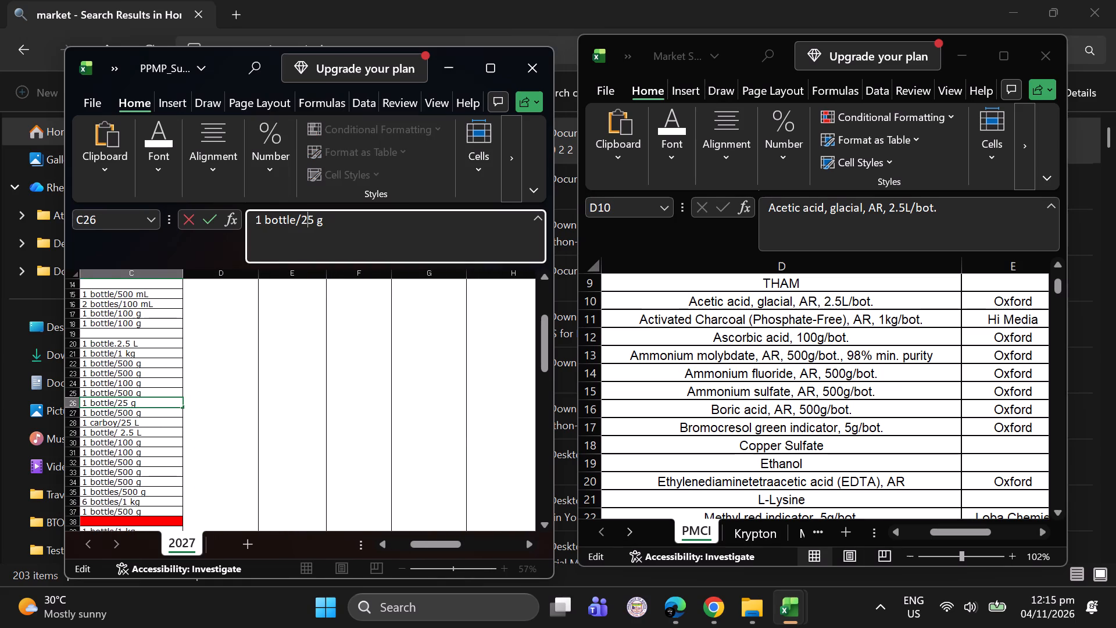
pyautogui.press('BackSpace')
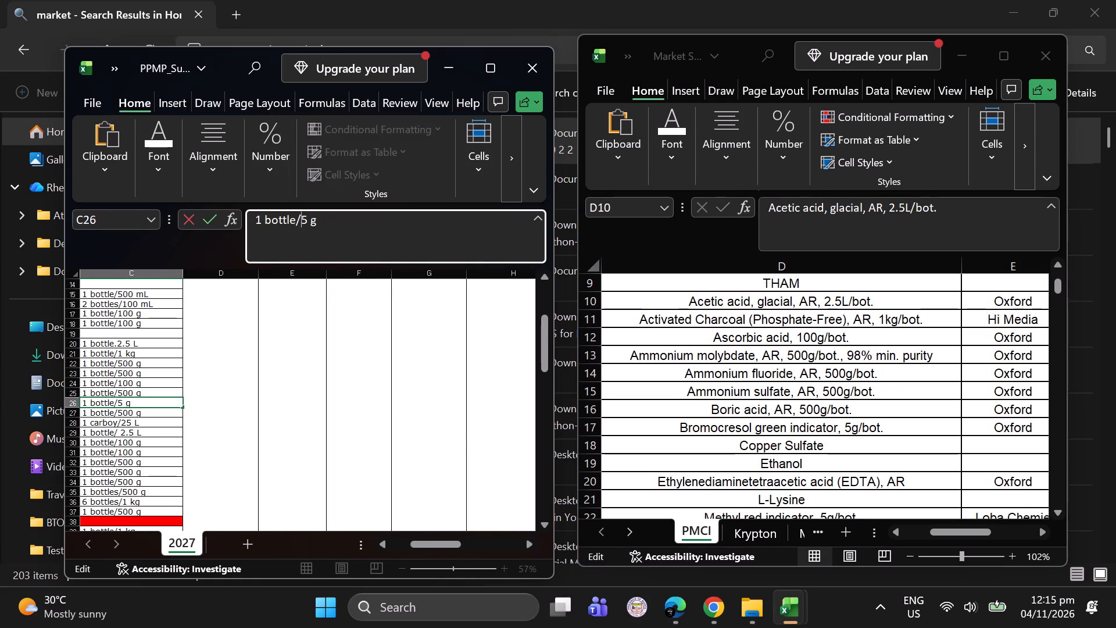
pyautogui.press('Tab')
# Set the estimated budget of Bromocresol green, AR in the PPMP list to 2500, matching the PMCI unit price.
pyautogui.press('Tab')
pyautogui.press('Tab')
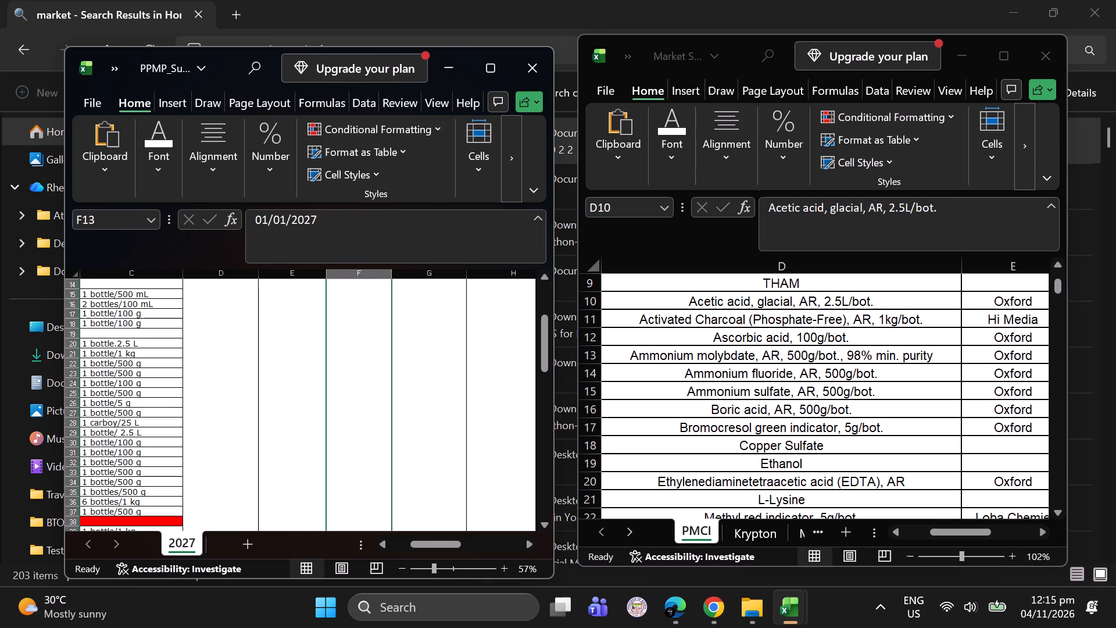
pyautogui.press('Tab')
pyautogui.press('Tab')
pyautogui.press('Tab')
pyautogui.press('Tab')
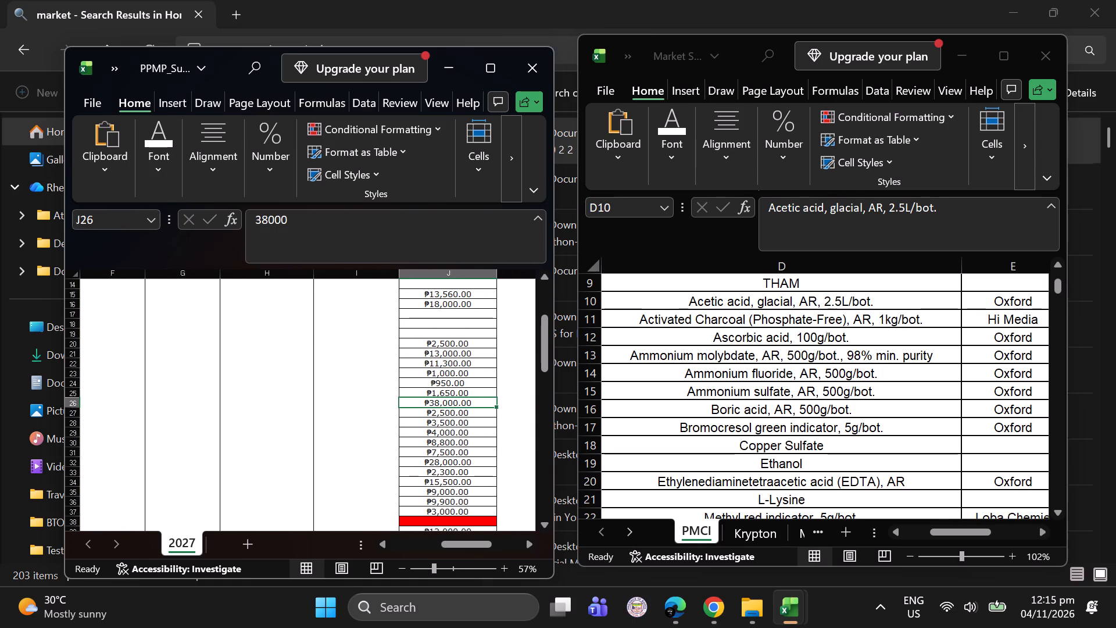
pyautogui.hscroll(-2, 759, 362)
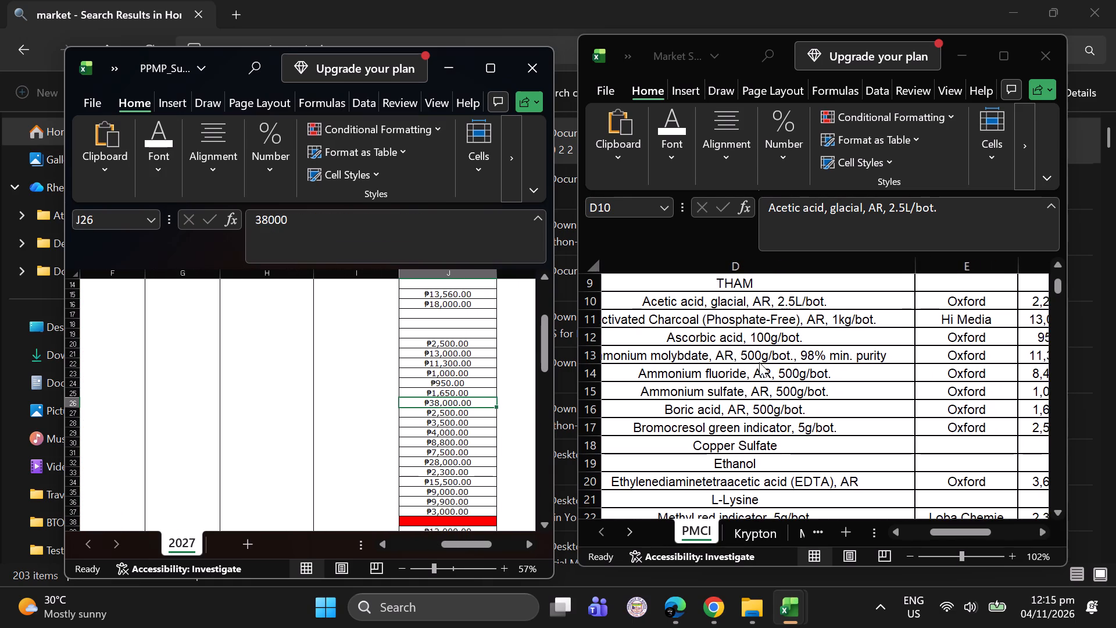
pyautogui.hscroll(-2, 759, 362)
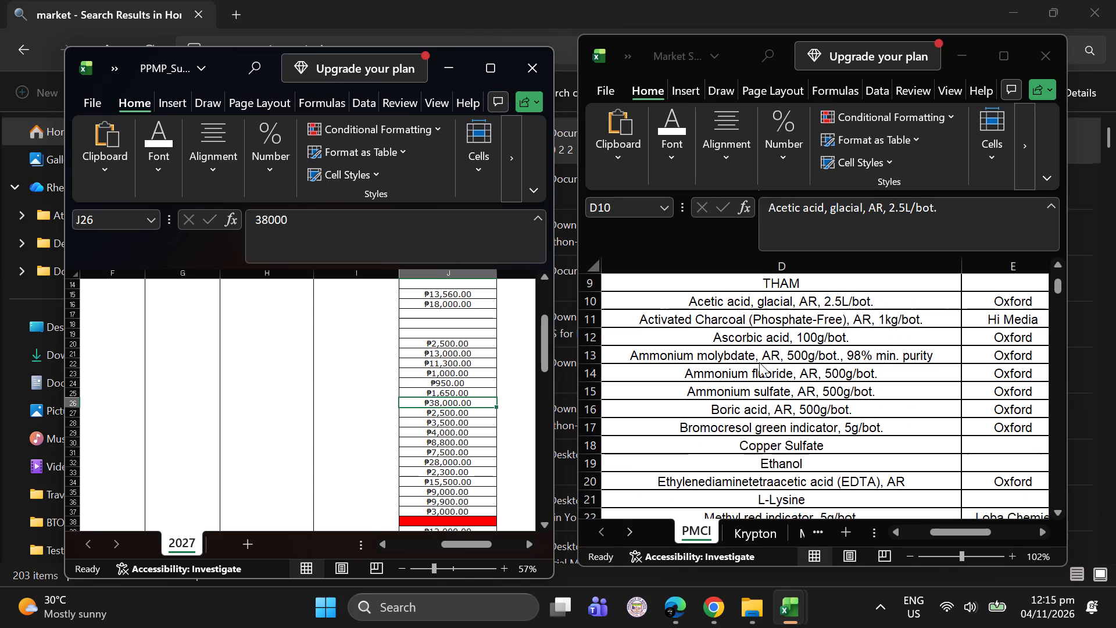
pyautogui.write('25')
pyautogui.write('00')
pyautogui.press('Return')
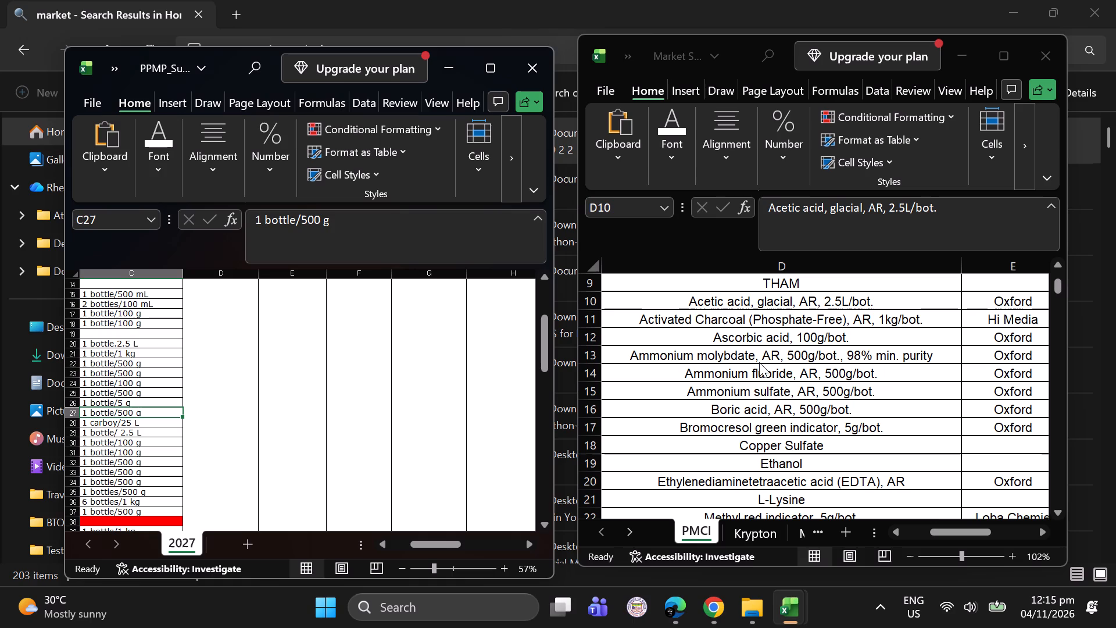
# Look up the price of copper sulfate, the next PPMP reagent, on the PMCI and Krypton sheets of the market scoping workbook.
pyautogui.hscroll(1, 454, 387)
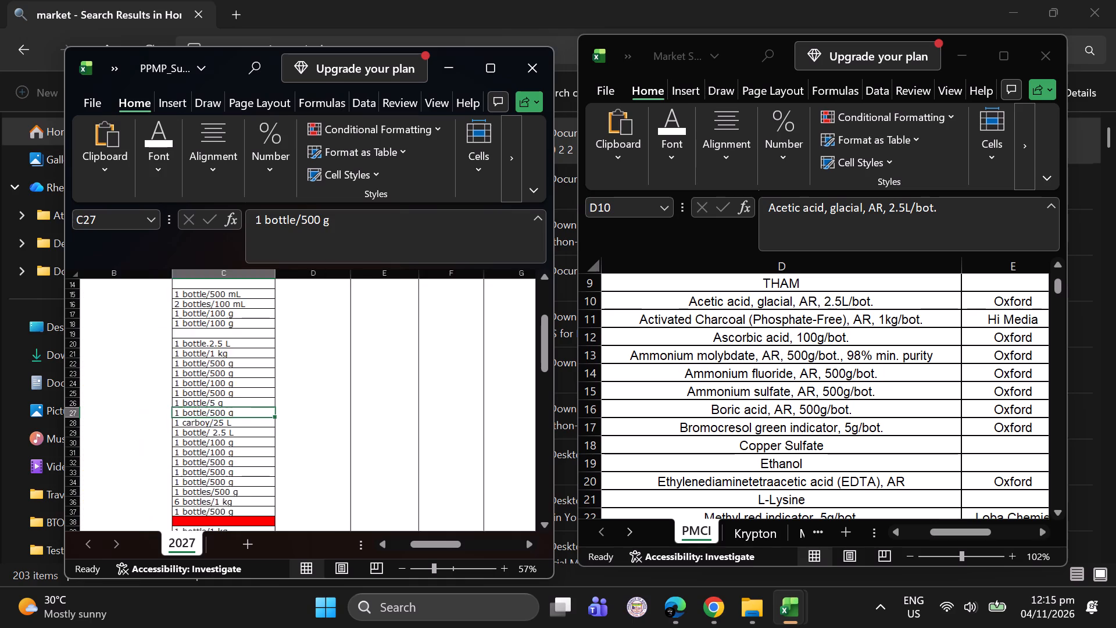
pyautogui.hscroll(1, 454, 387)
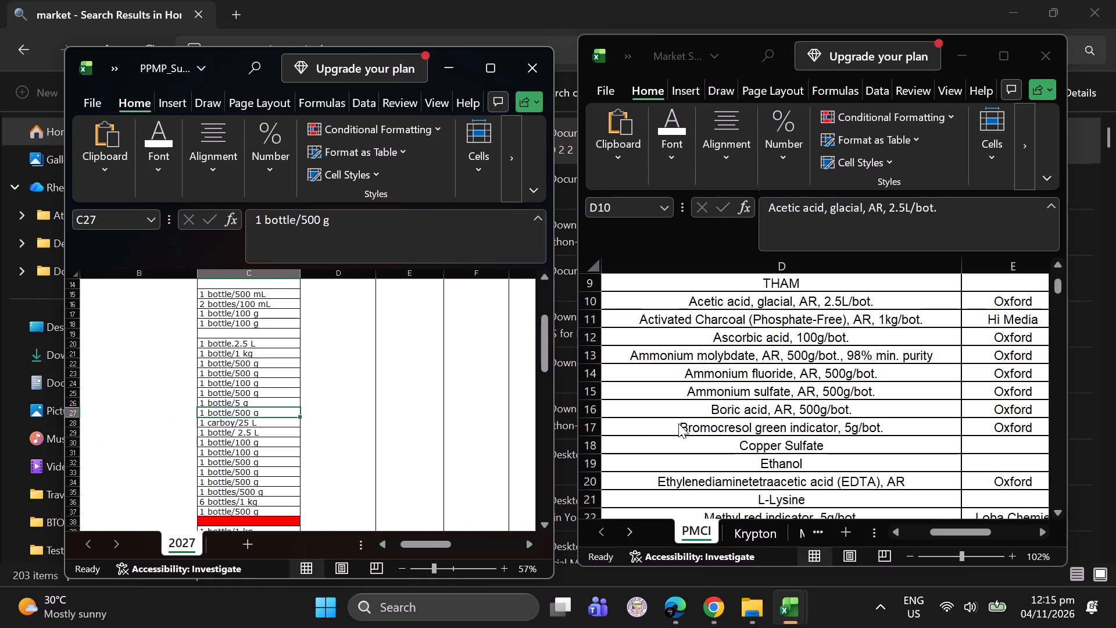
pyautogui.scroll(-1, 678, 423)
pyautogui.hscroll(3, 381, 412)
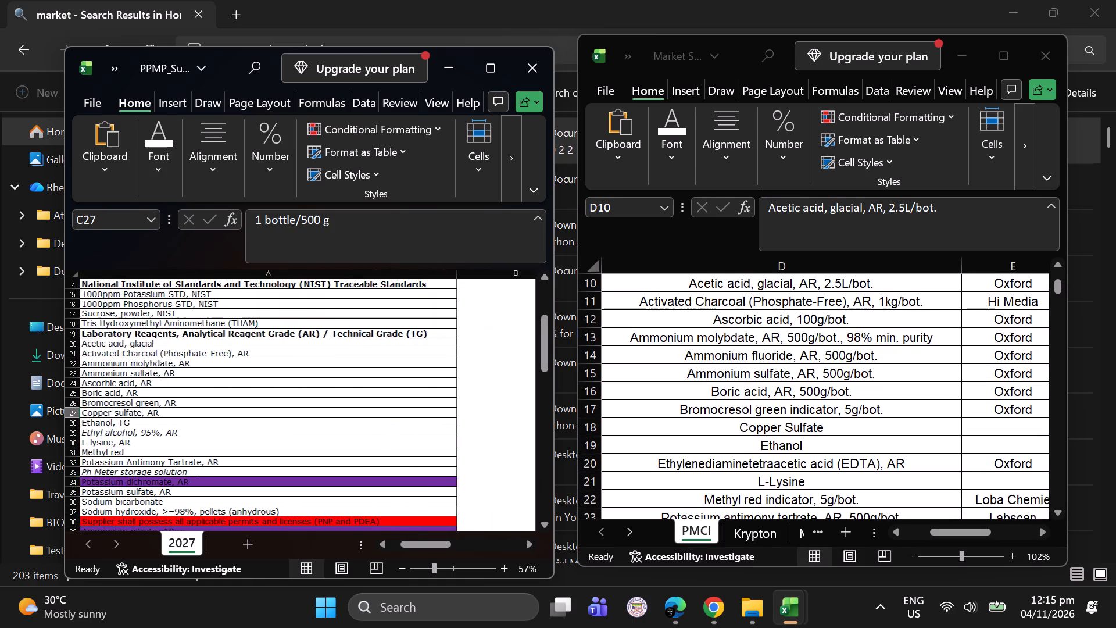
pyautogui.hscroll(-1, 767, 418)
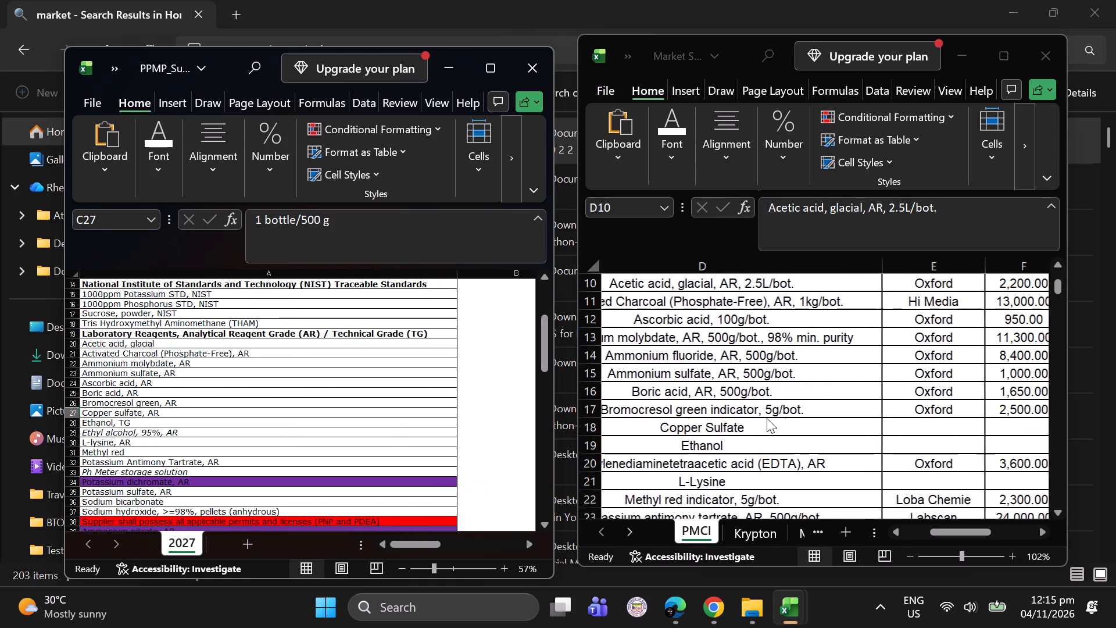
pyautogui.hscroll(-1, 767, 418)
pyautogui.click(747, 524)
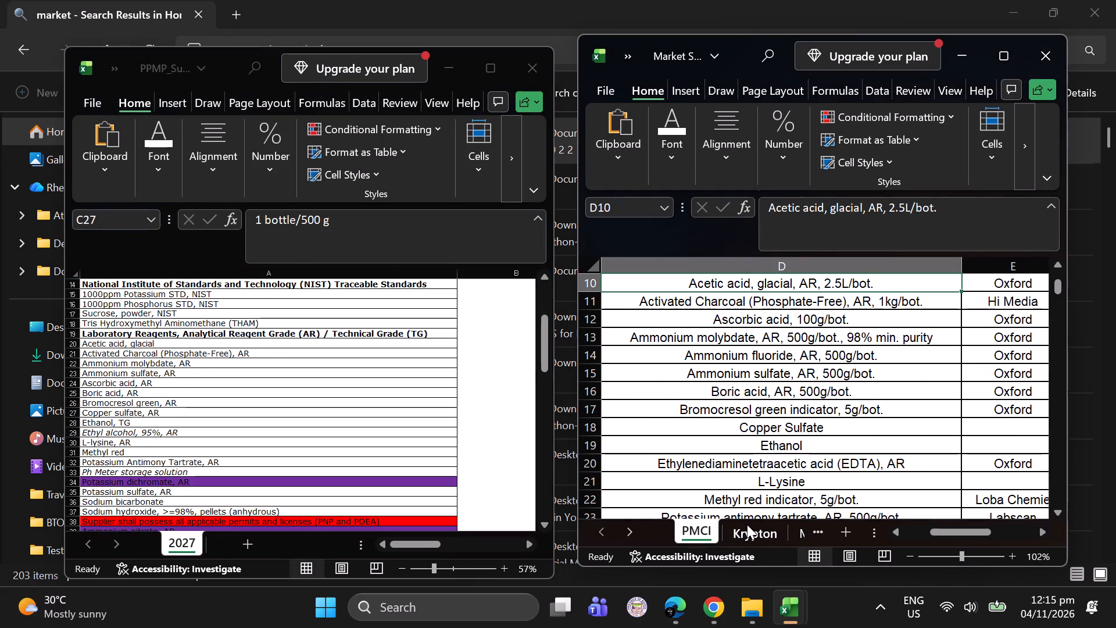
pyautogui.click(747, 526)
pyautogui.scroll(-1, 750, 452)
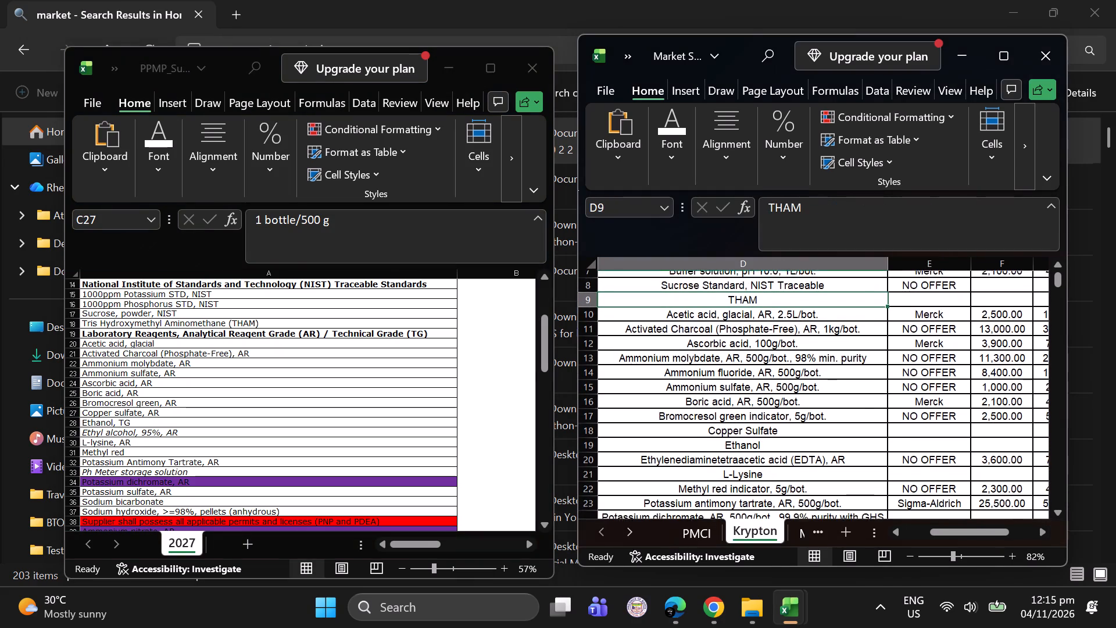
pyautogui.scroll(-2, 750, 452)
pyautogui.hscroll(-1, 750, 452)
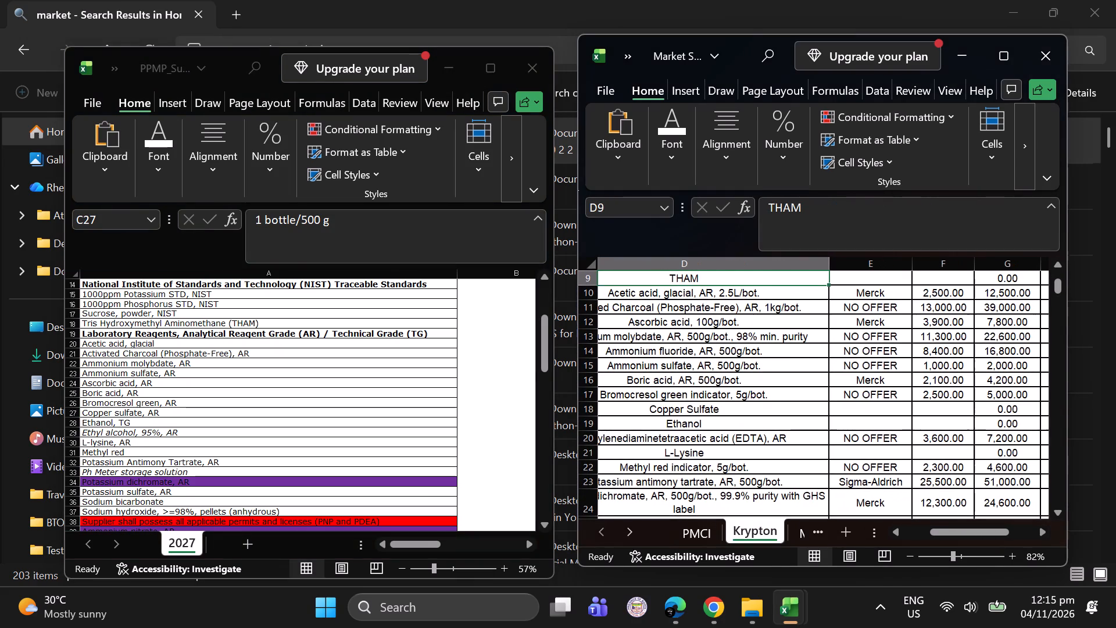
pyautogui.hscroll(-1, 750, 452)
# Clear the estimated budget of Copper sulfate, AR in the PPMP list.
pyautogui.scroll(-1, 411, 487)
pyautogui.hscroll(-3, 411, 487)
pyautogui.hscroll(1, 411, 487)
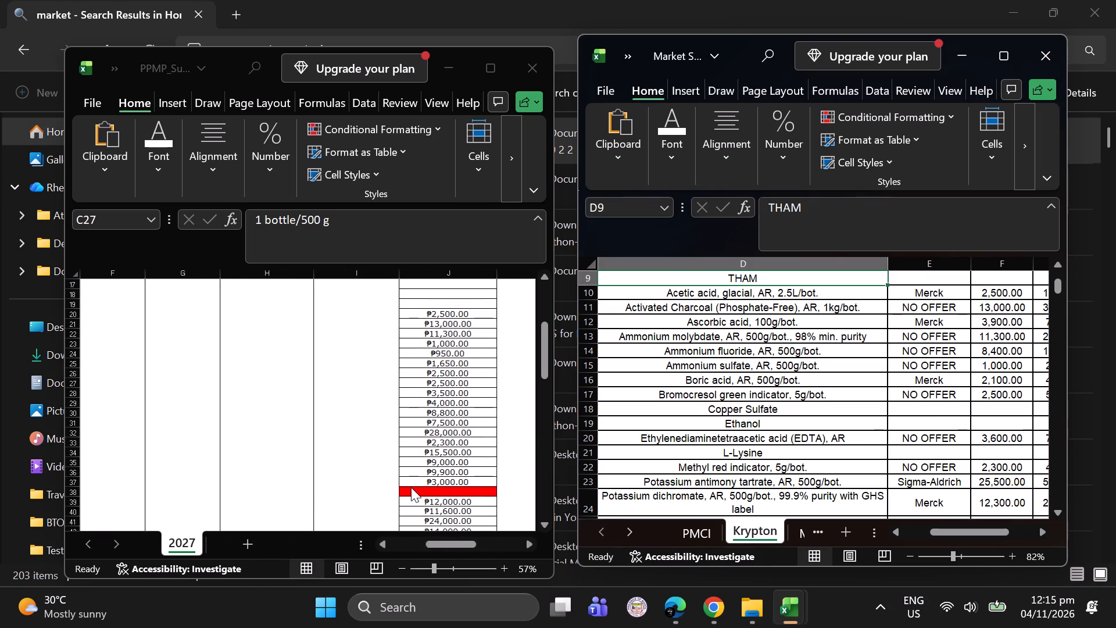
pyautogui.press('Tab')
pyautogui.press('Tab')
pyautogui.press('Tab')
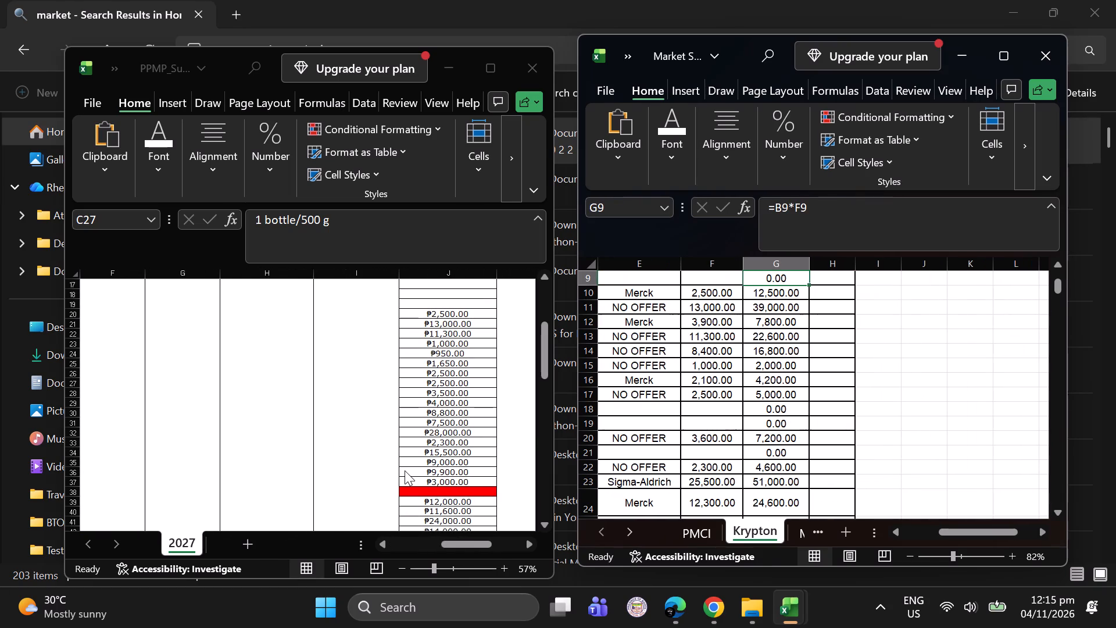
pyautogui.click(300, 456)
pyautogui.press('Tab')
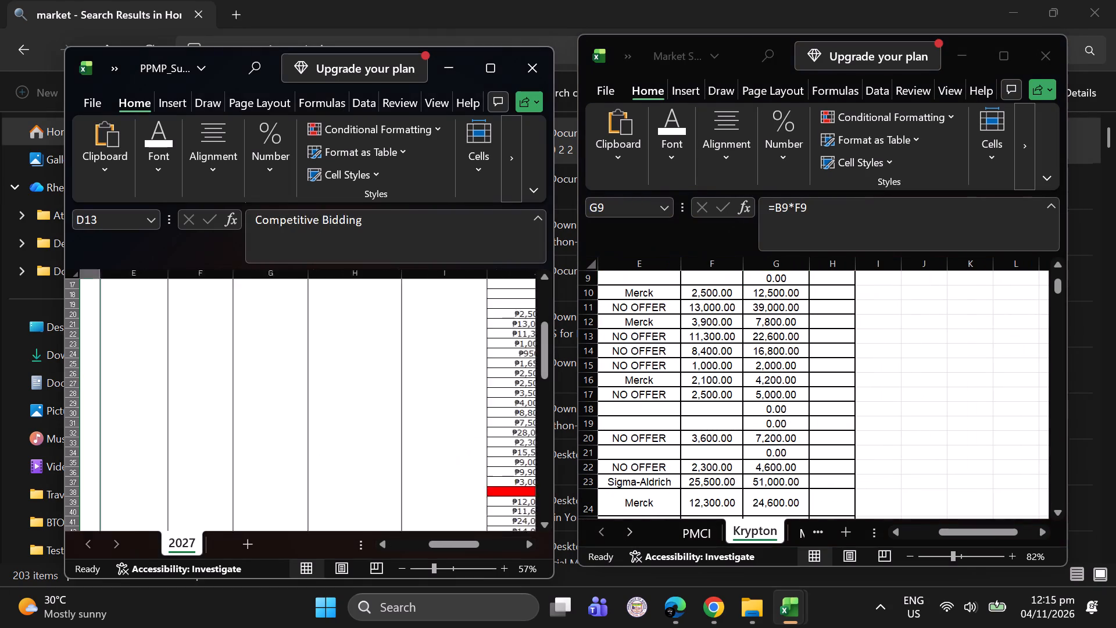
pyautogui.press('Tab')
pyautogui.hscroll(5, 300, 456)
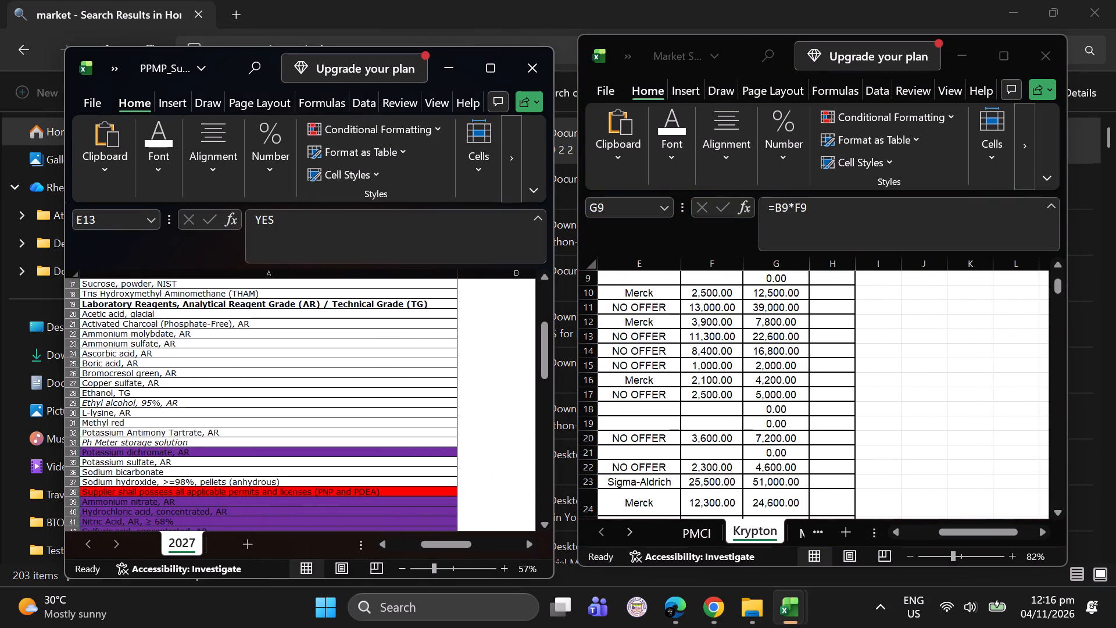
pyautogui.click(105, 380)
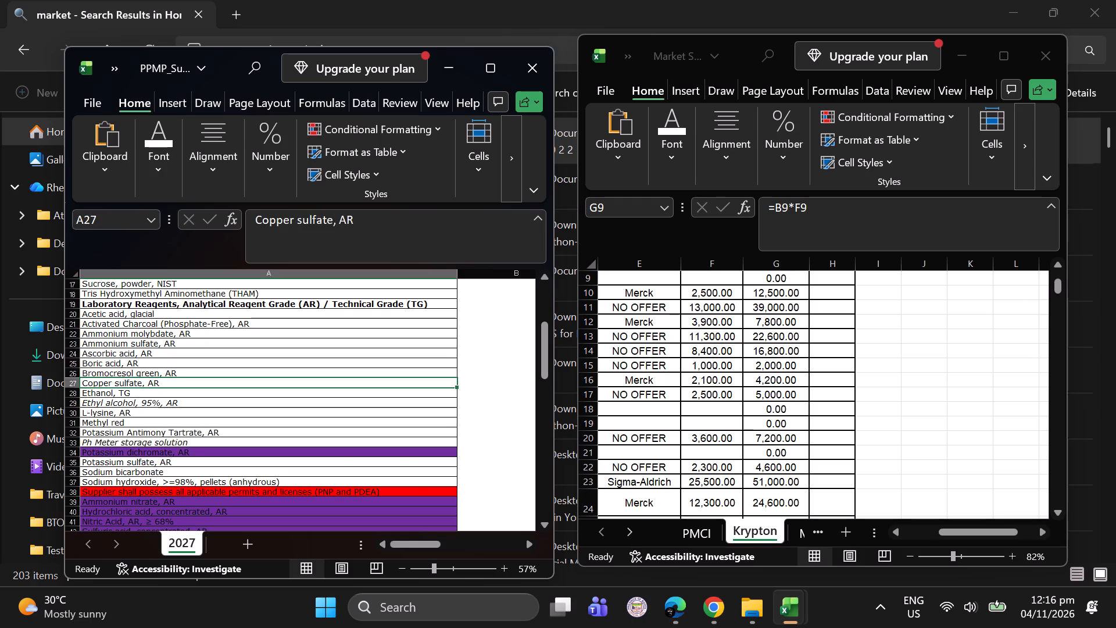
pyautogui.press('Tab')
pyautogui.press('Tab')
pyautogui.press('Tab')
pyautogui.press('Tab')
pyautogui.press('Tab')
pyautogui.press('Tab')
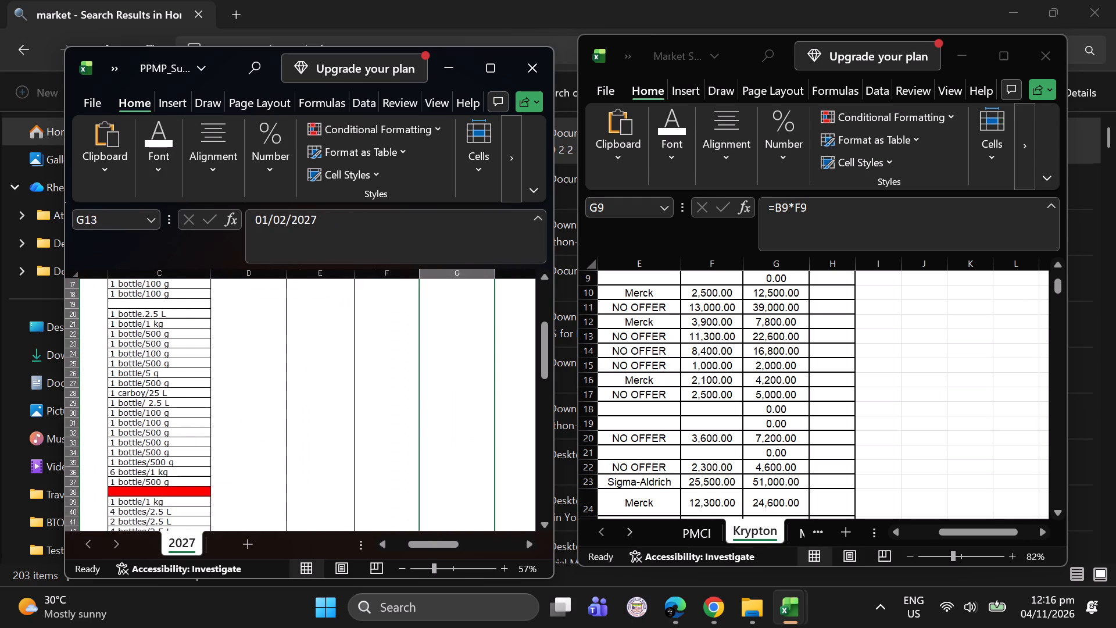
pyautogui.press('Tab')
pyautogui.press('Tab')
pyautogui.press('Tab')
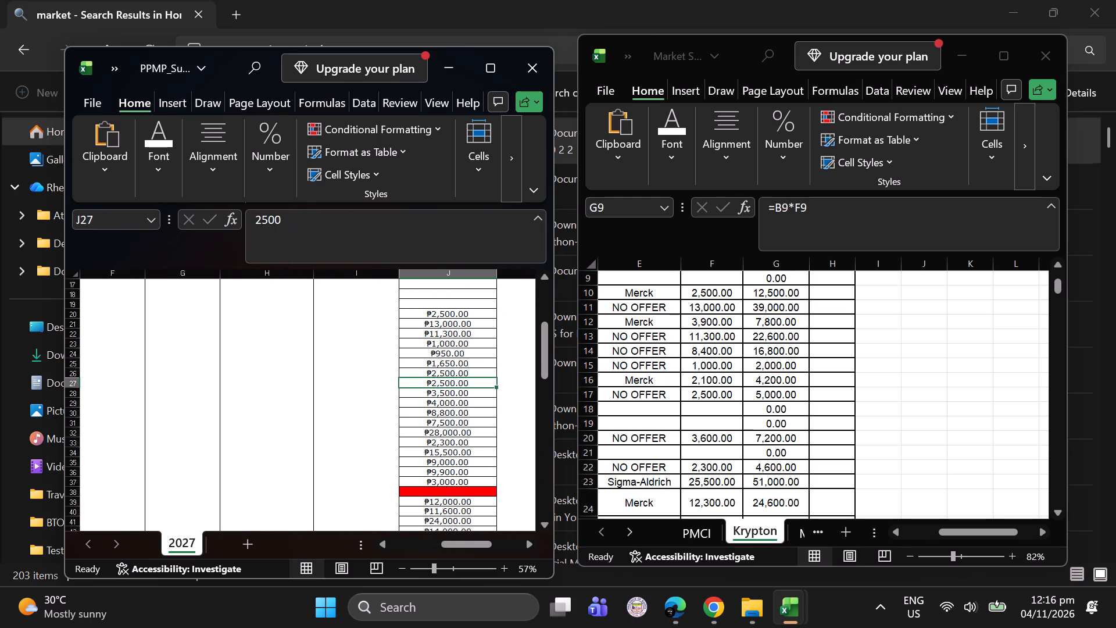
pyautogui.press('Delete')
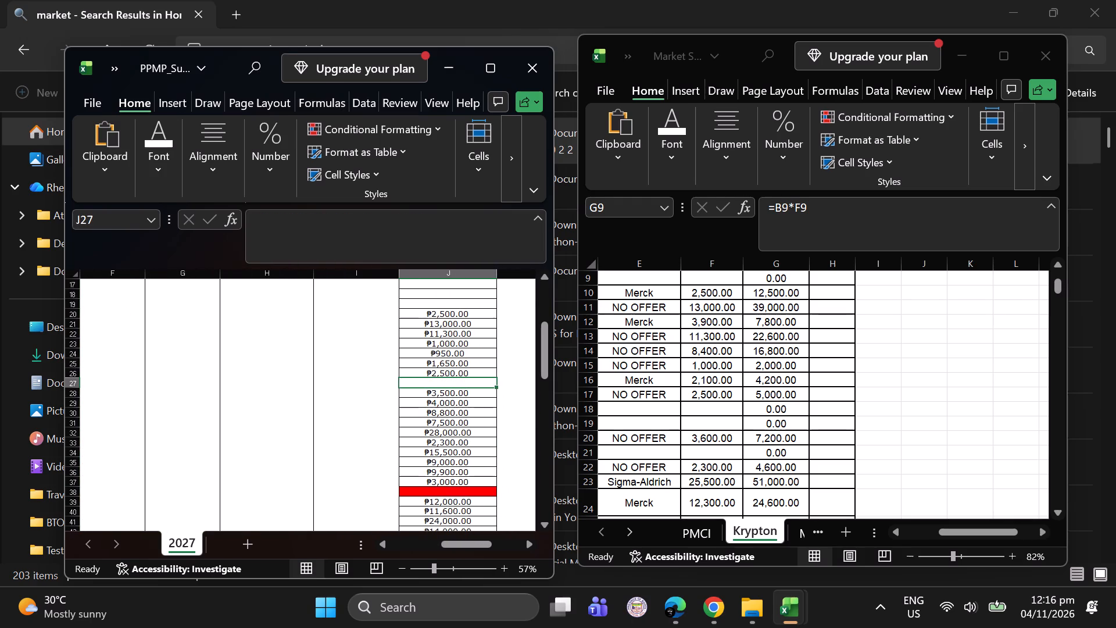
# Examine the Ethanol, TG and Ethyl alcohol, 95%, AR entries in the PPMP list.
pyautogui.hscroll(3, 181, 393)
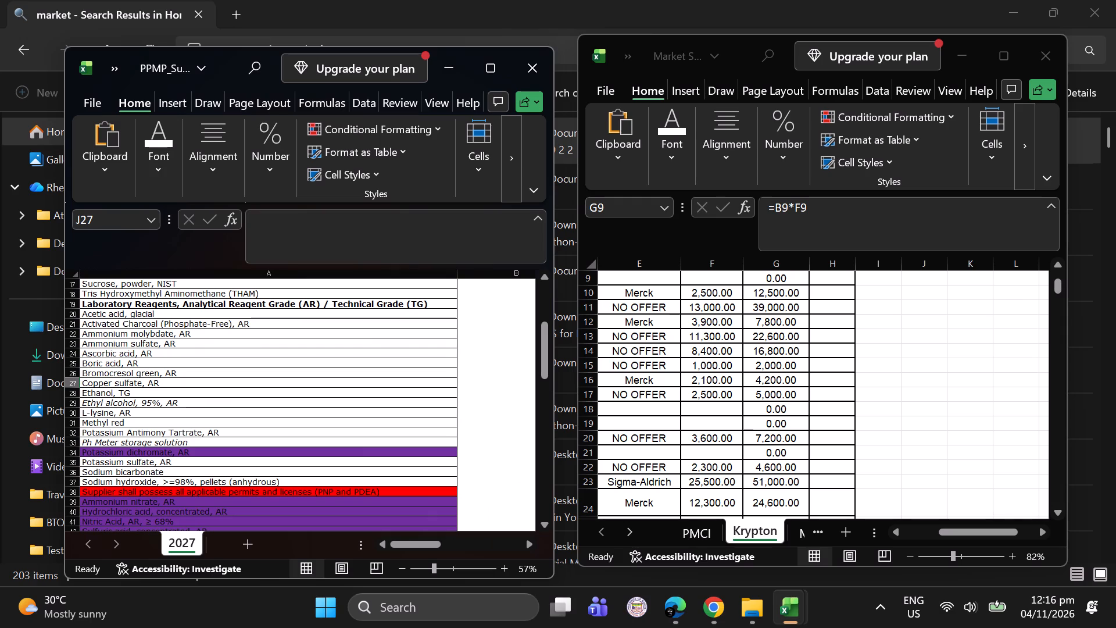
pyautogui.click(181, 402)
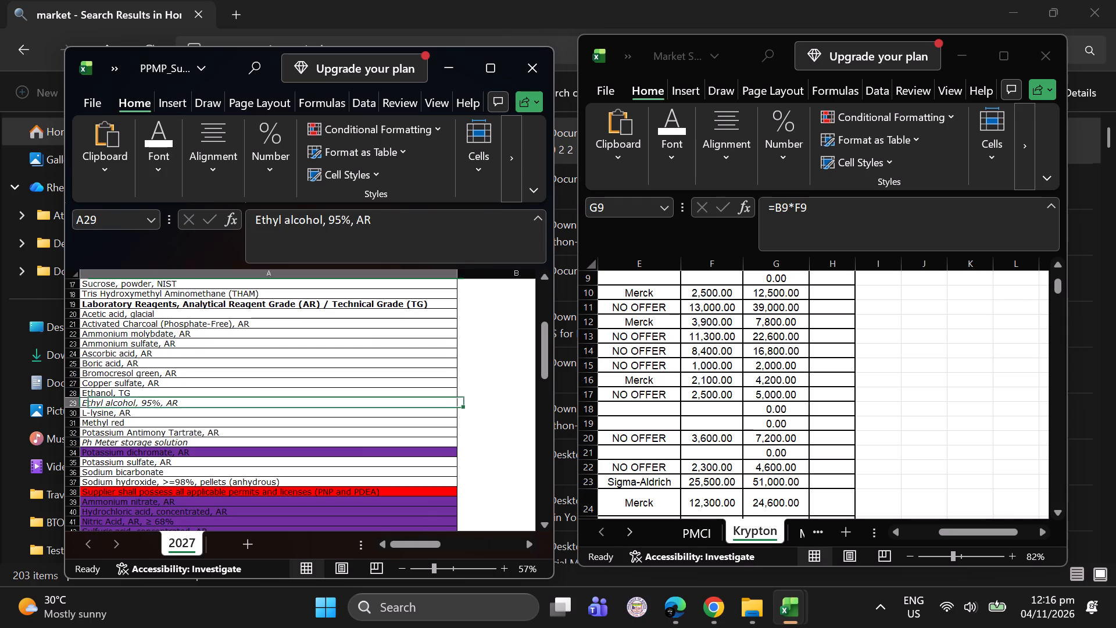
pyautogui.hscroll(-1, 299, 433)
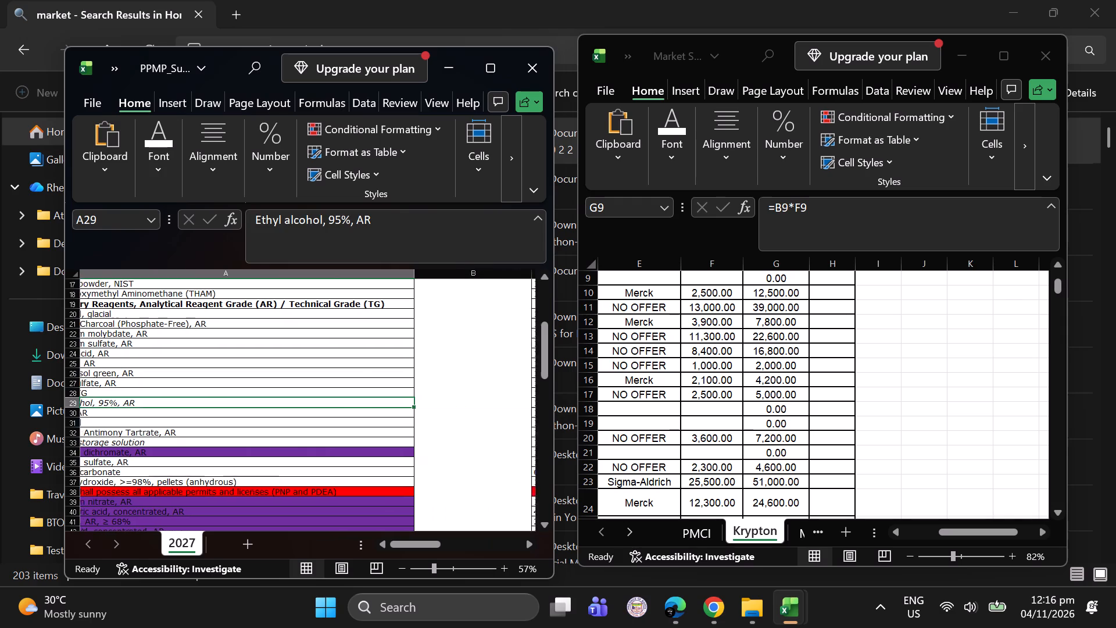
pyautogui.hscroll(-1, 299, 433)
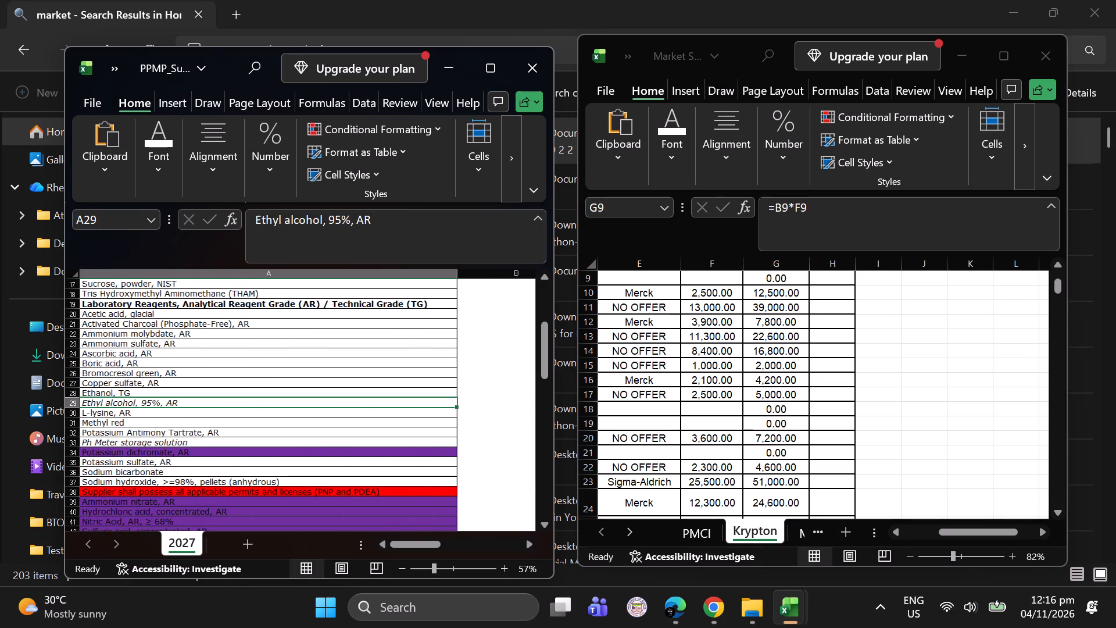
pyautogui.click(191, 411)
pyautogui.click(135, 393)
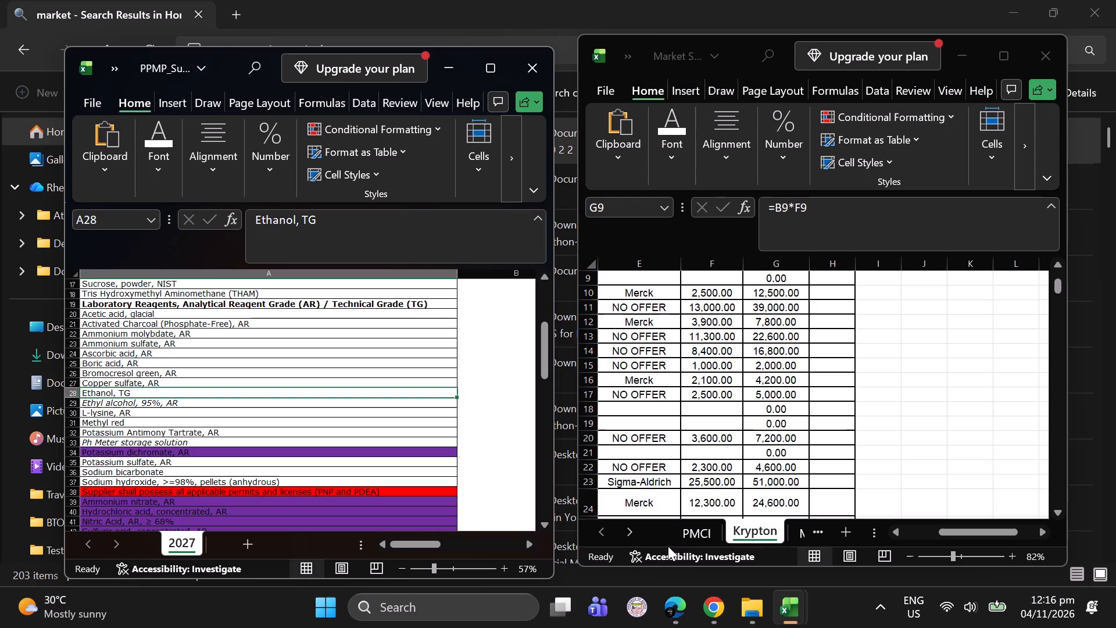
pyautogui.rightClick(219, 390)
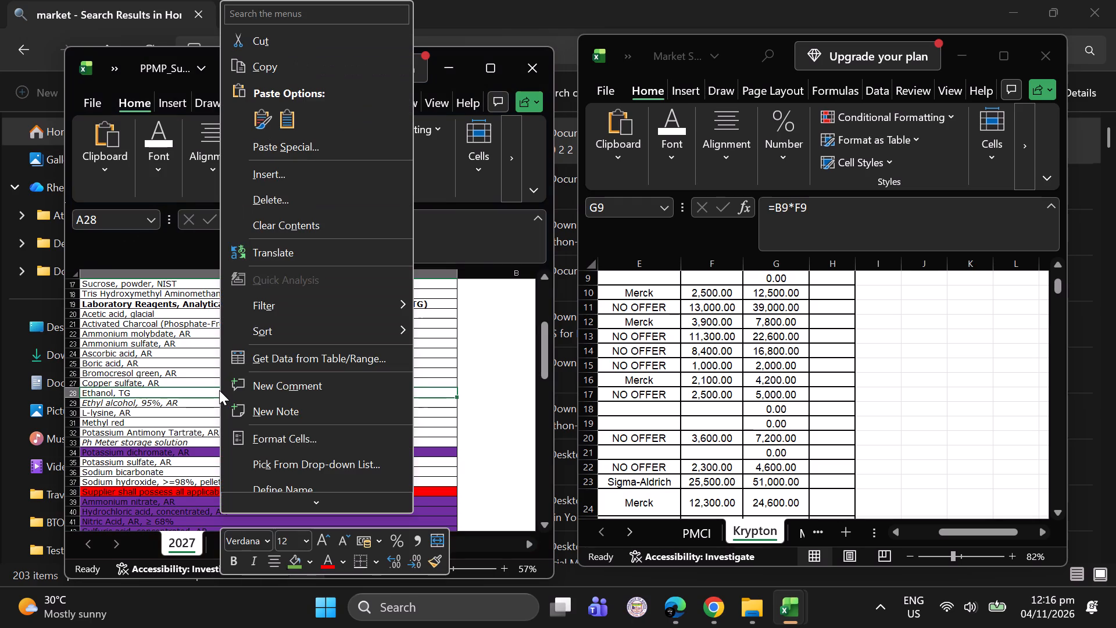
pyautogui.click(219, 390)
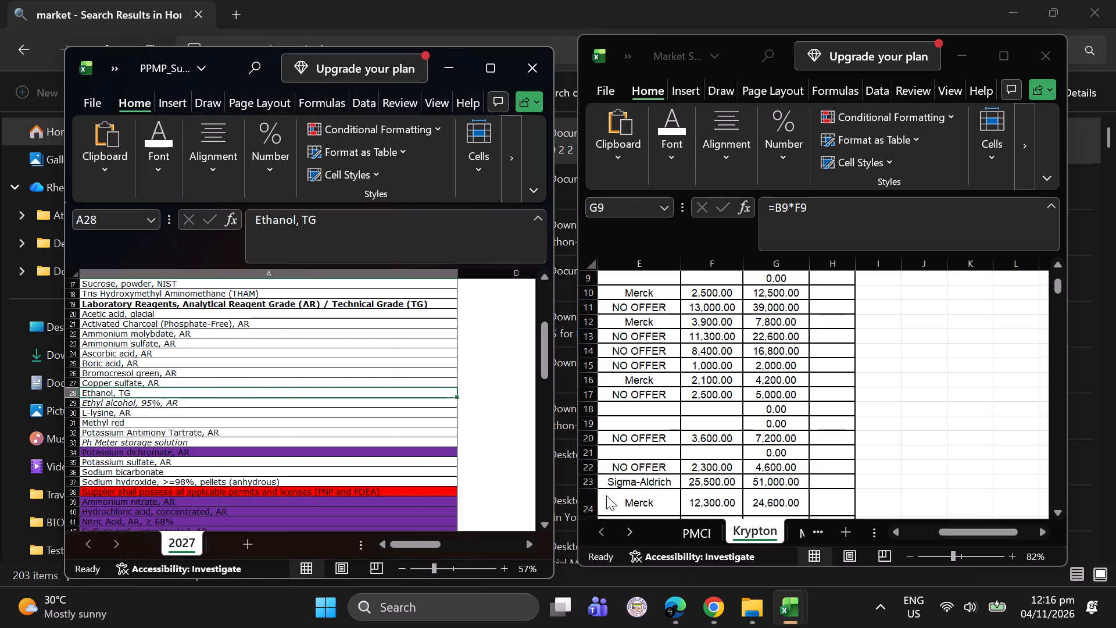
# Check the ethanol requirement in the BISWL supplies workbook's Chemicals sheet and the TM 4.04 SC Total Nitrogen PDF's reagents section in Edge.
pyautogui.click(675, 612)
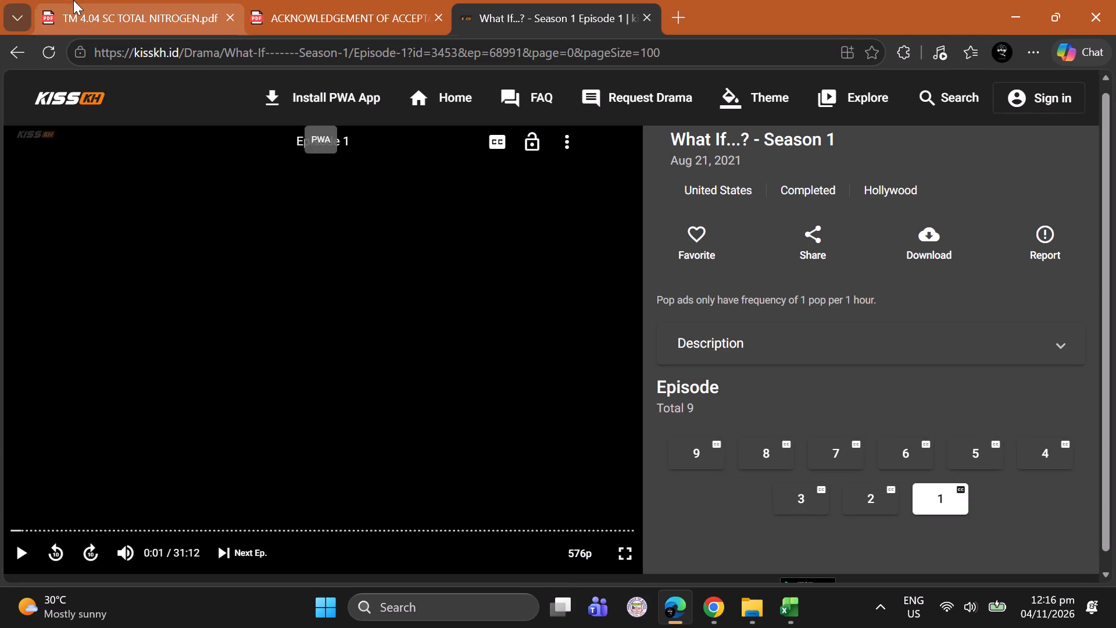
pyautogui.click(73, 1)
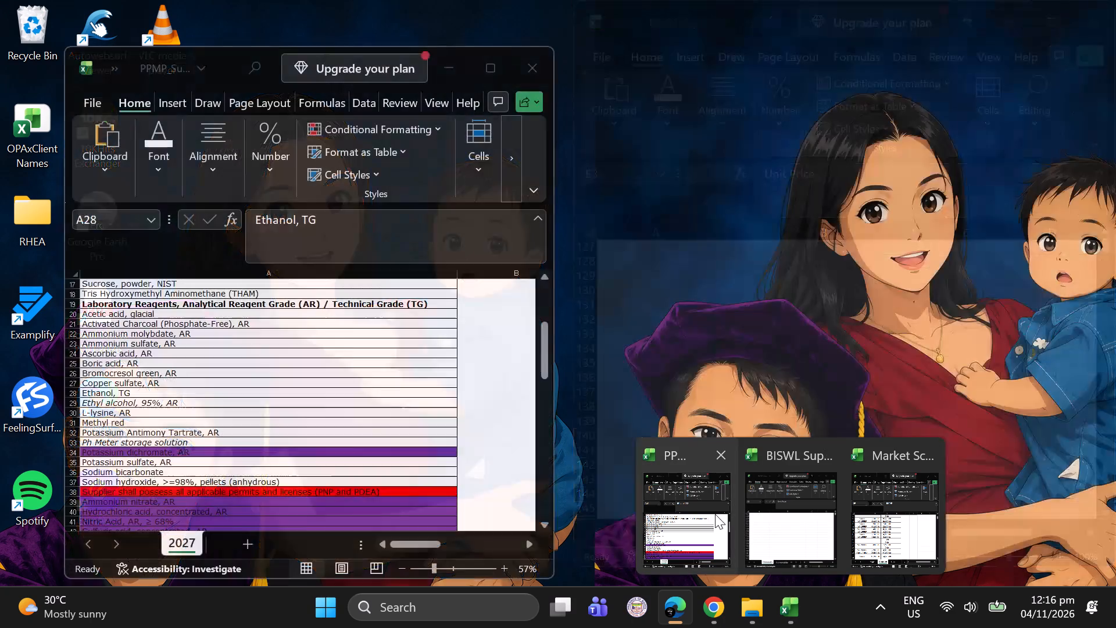
pyautogui.click(715, 514)
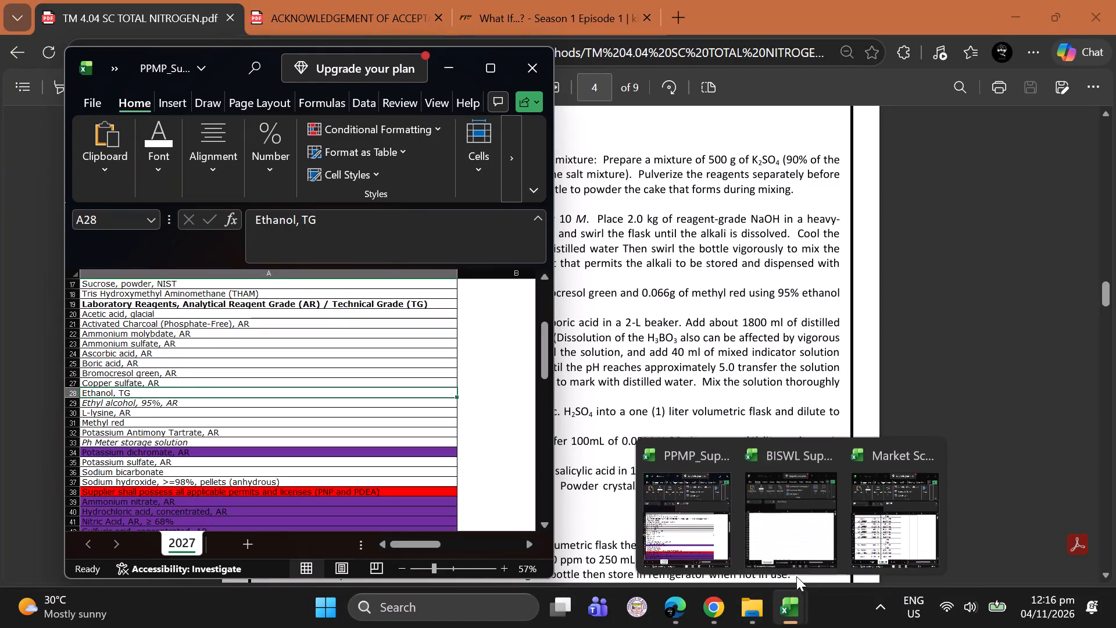
pyautogui.click(802, 507)
pyautogui.hscroll(1, 729, 461)
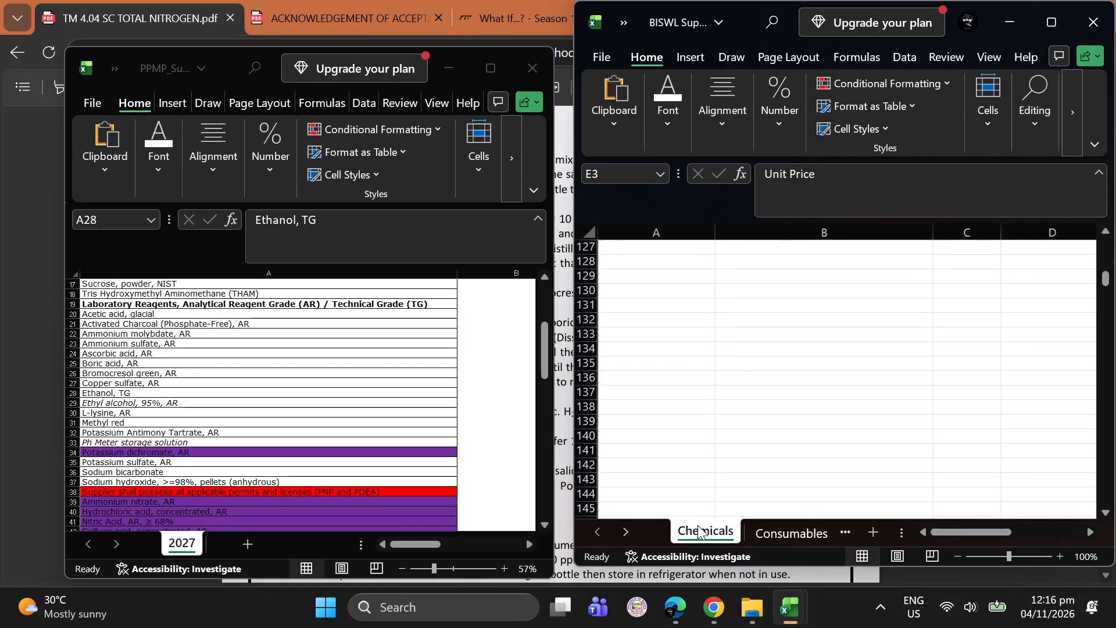
pyautogui.scroll(4, 697, 525)
pyautogui.scroll(-1, 697, 525)
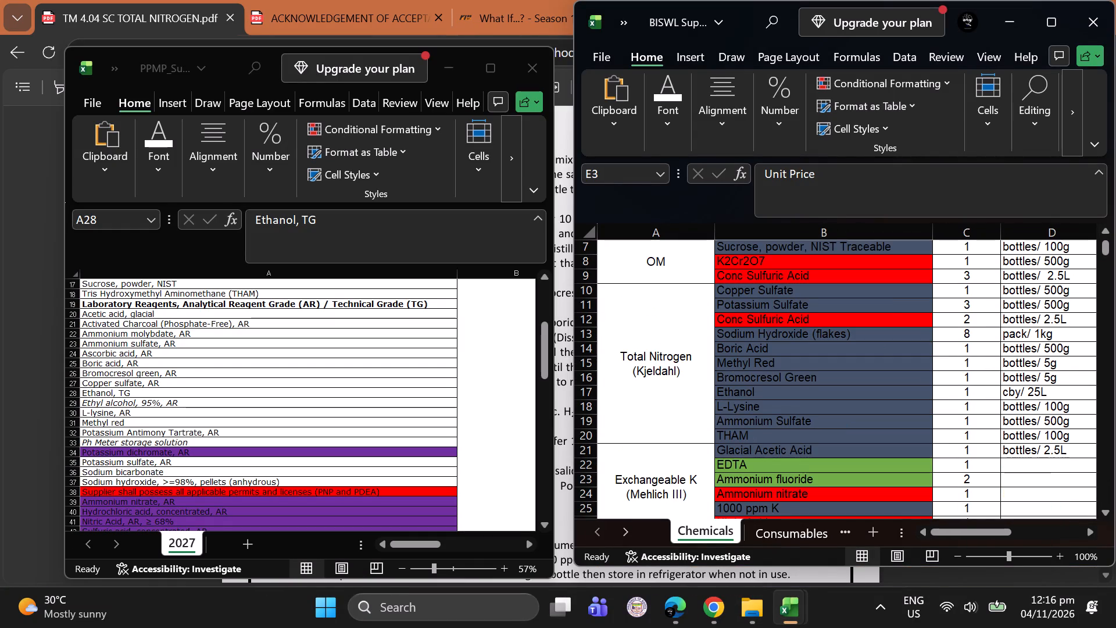
pyautogui.scroll(-1, 728, 441)
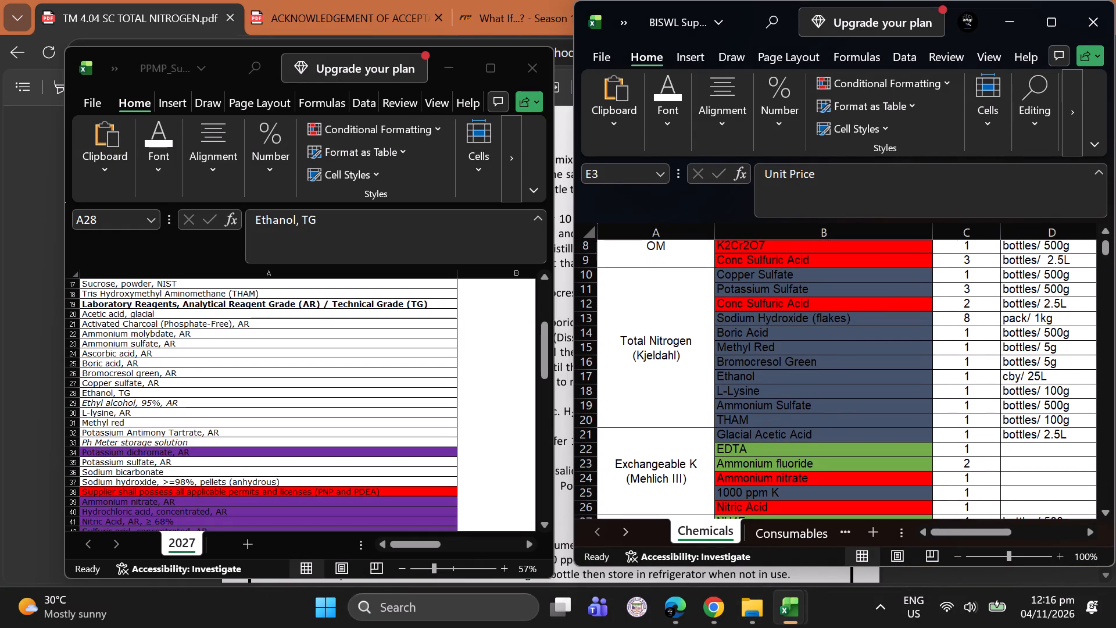
pyautogui.scroll(-2, 728, 441)
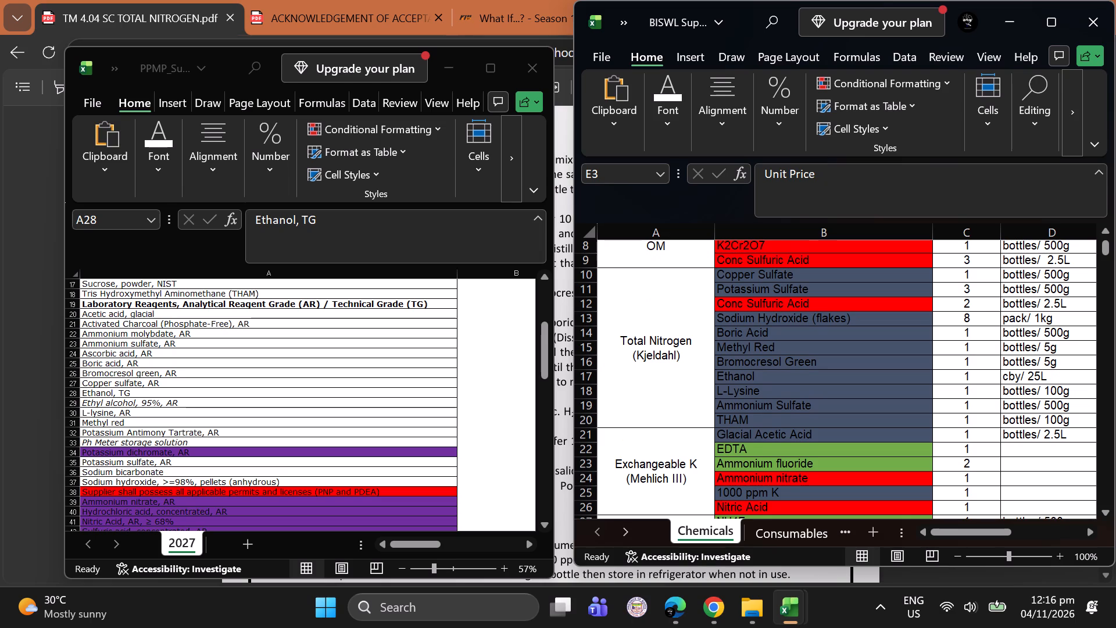
pyautogui.scroll(-2, 728, 441)
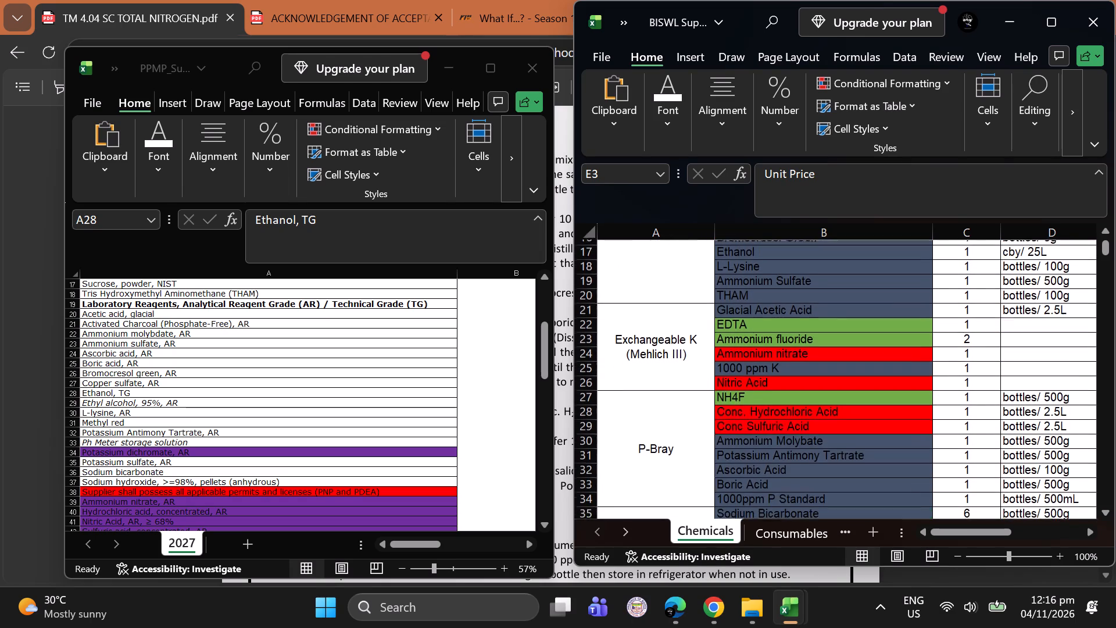
pyautogui.scroll(-2, 738, 443)
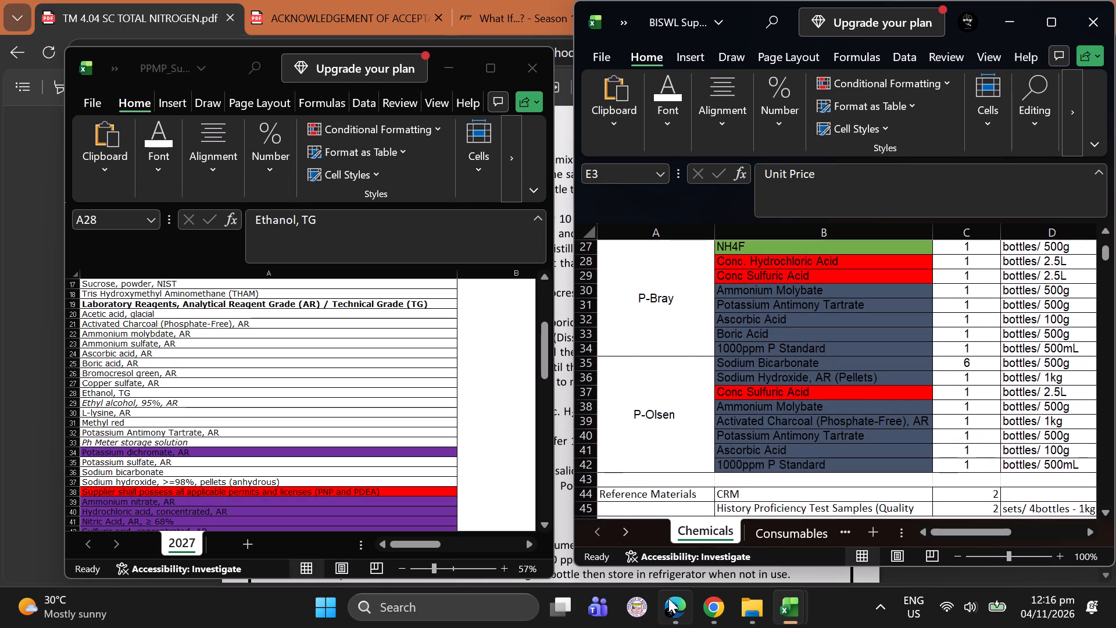
pyautogui.click(668, 601)
pyautogui.scroll(-1, 345, 277)
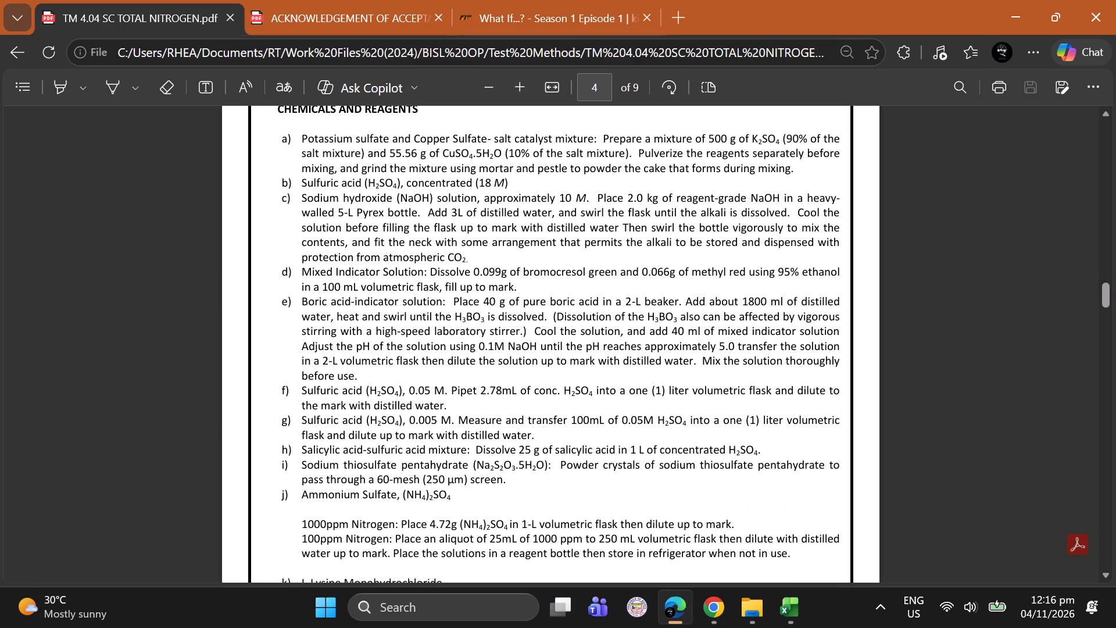
pyautogui.scroll(-1, 345, 277)
# Examine the Ethanol entry and its quantity and unit under Total Nitrogen (Kjeldahl) in the BISWL supplies workbook's Chemicals sheet.
pyautogui.click(712, 611)
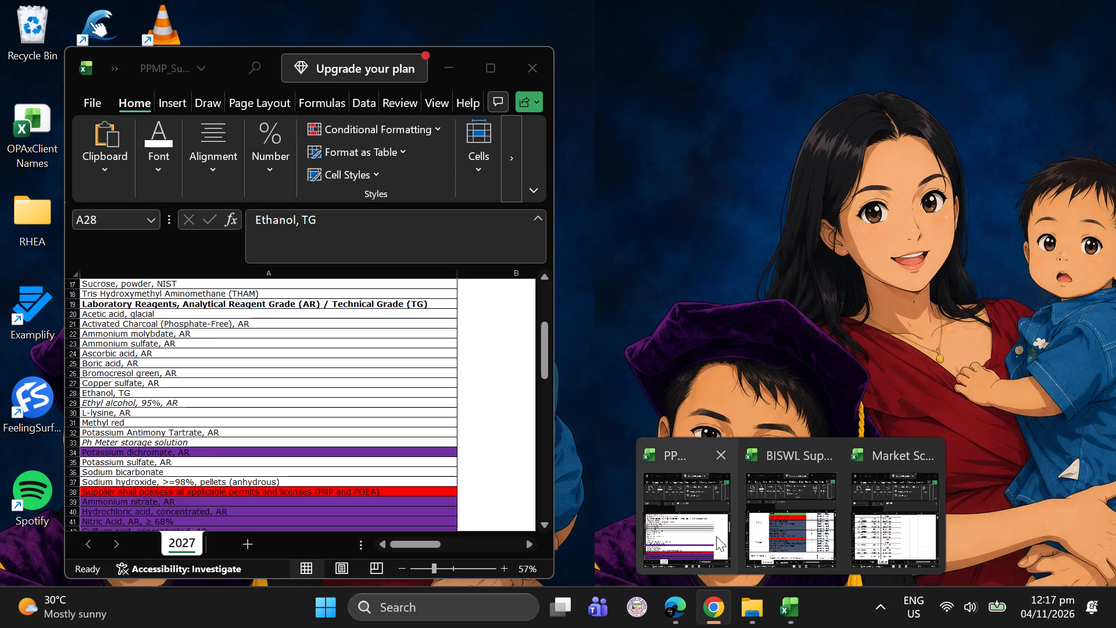
pyautogui.click(760, 529)
pyautogui.scroll(1, 739, 355)
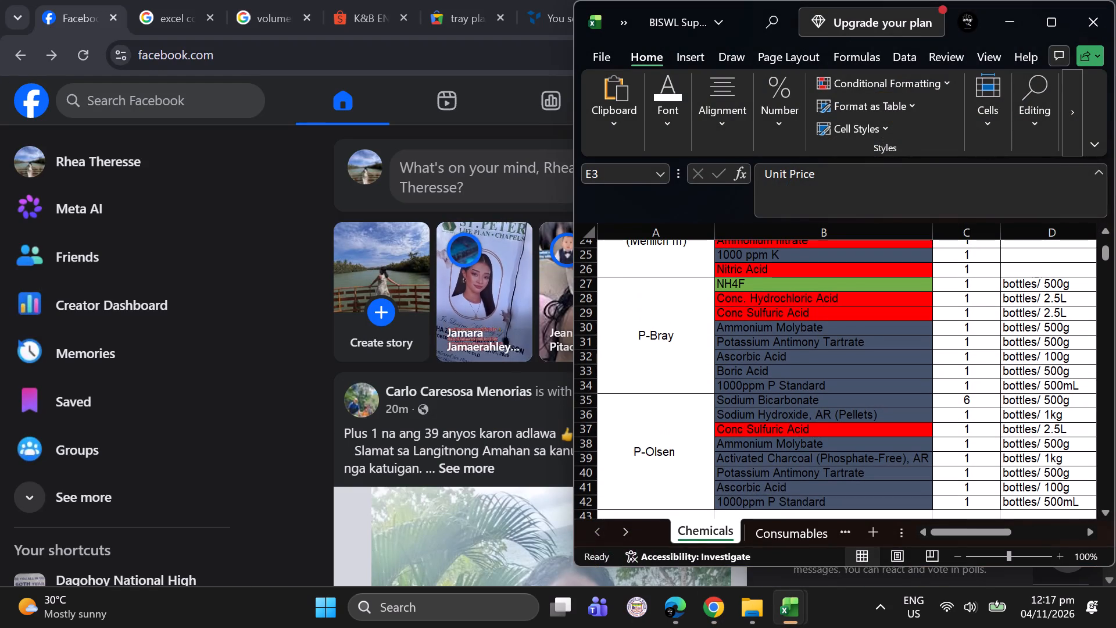
pyautogui.scroll(2, 739, 355)
pyautogui.scroll(-1, 739, 355)
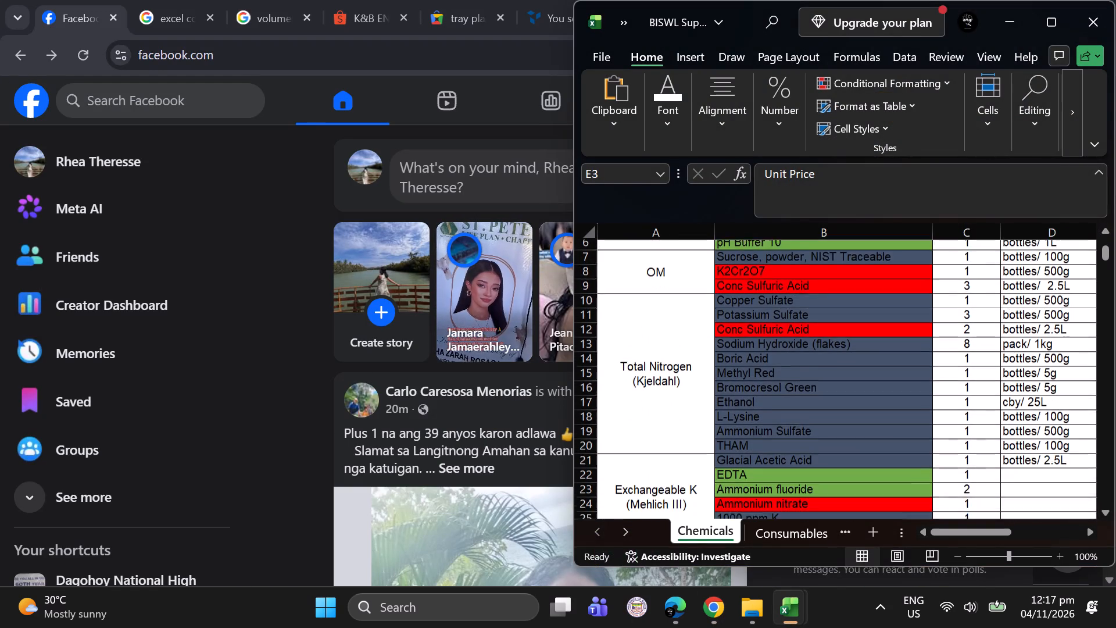
pyautogui.scroll(-2, 739, 355)
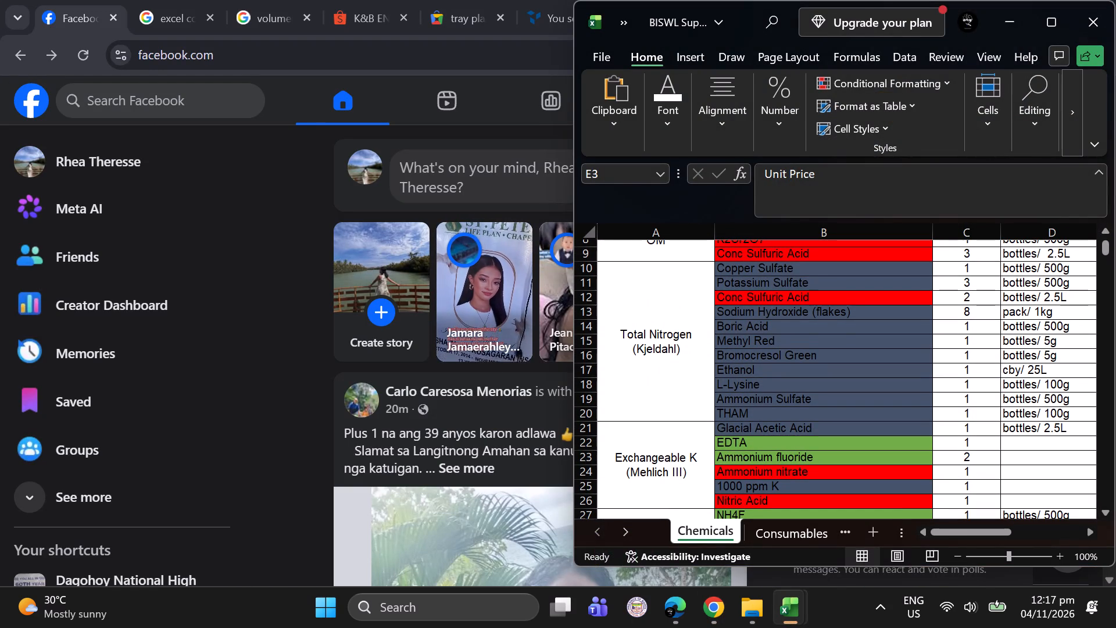
pyautogui.click(745, 371)
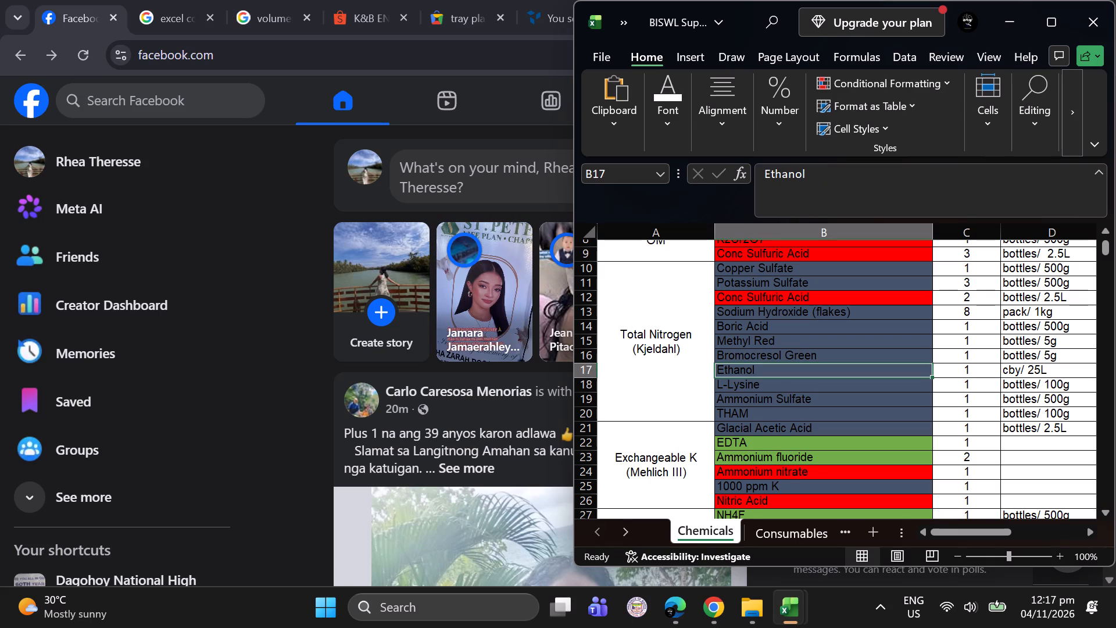
pyautogui.click(1018, 369)
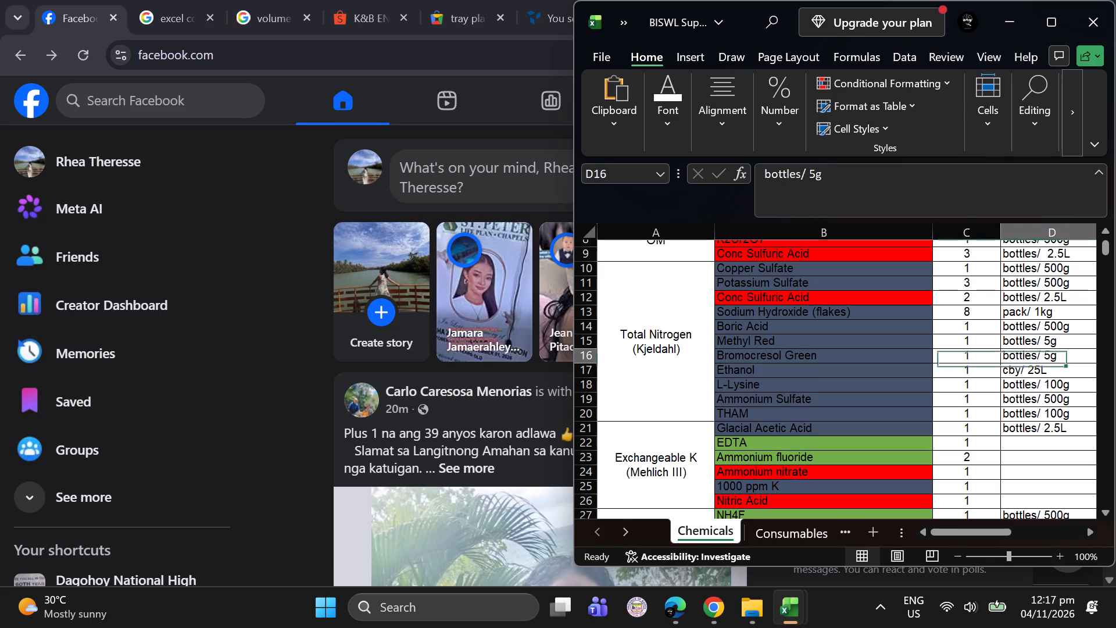
pyautogui.click(1021, 370)
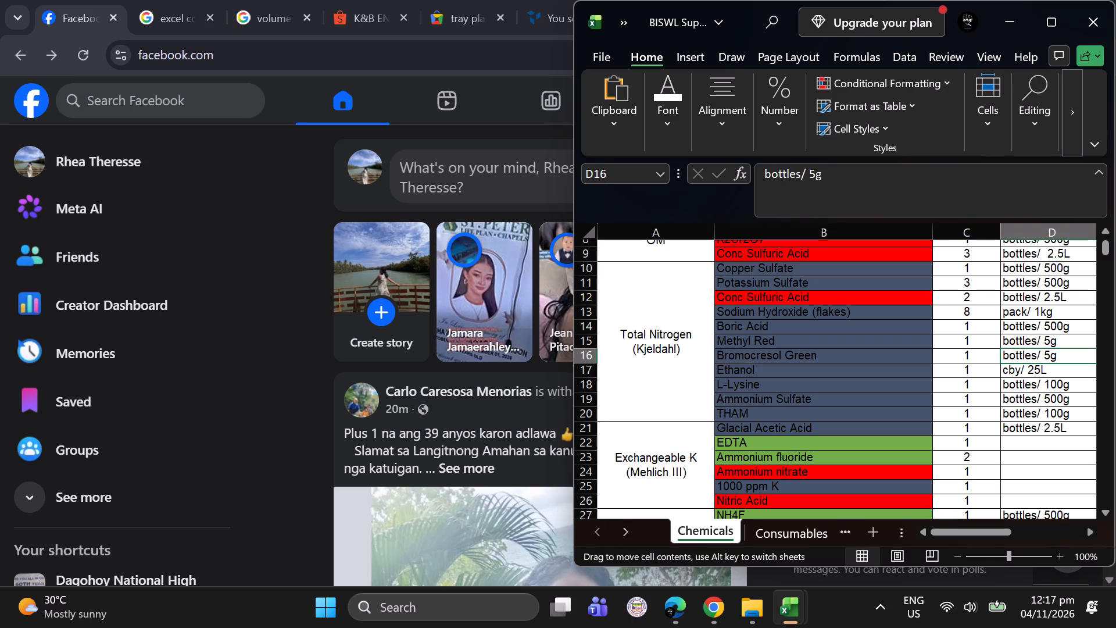
pyautogui.click(745, 367)
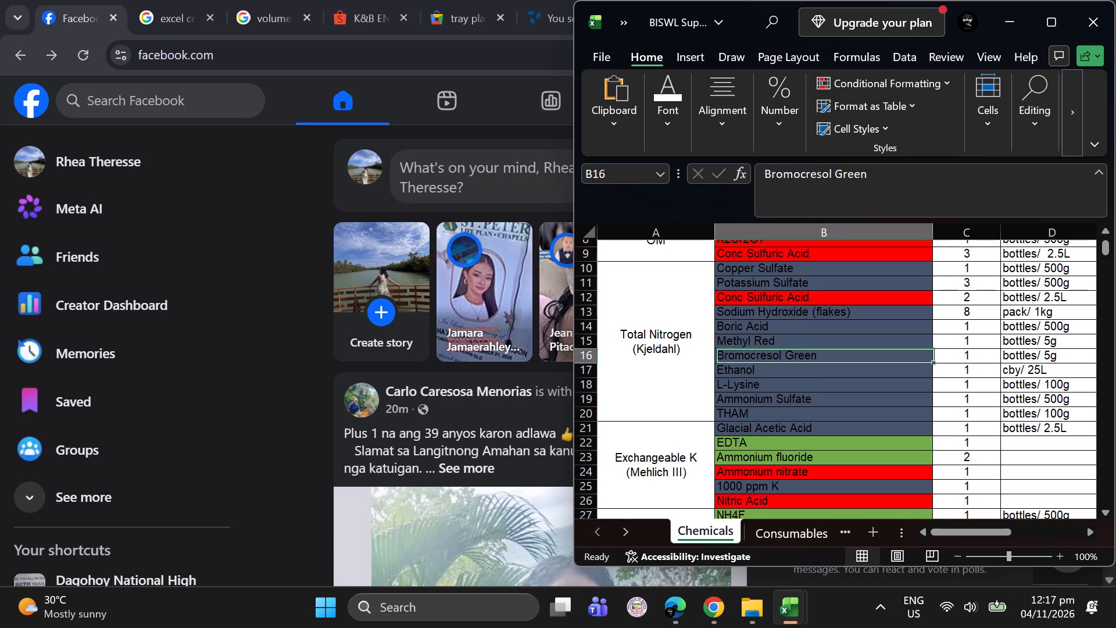
pyautogui.press('Return')
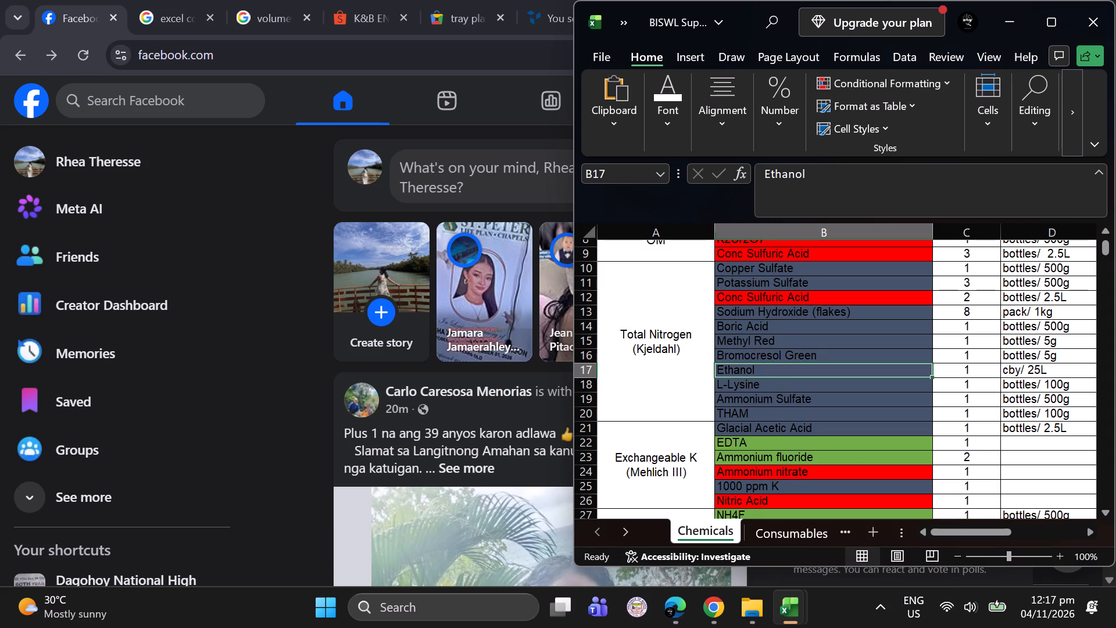
# Rename Ethanol under Total Nitrogen (Kjeldahl) in the BISWL supplies workbook's Chemicals sheet as 95% Ethanol.
pyautogui.click(764, 173)
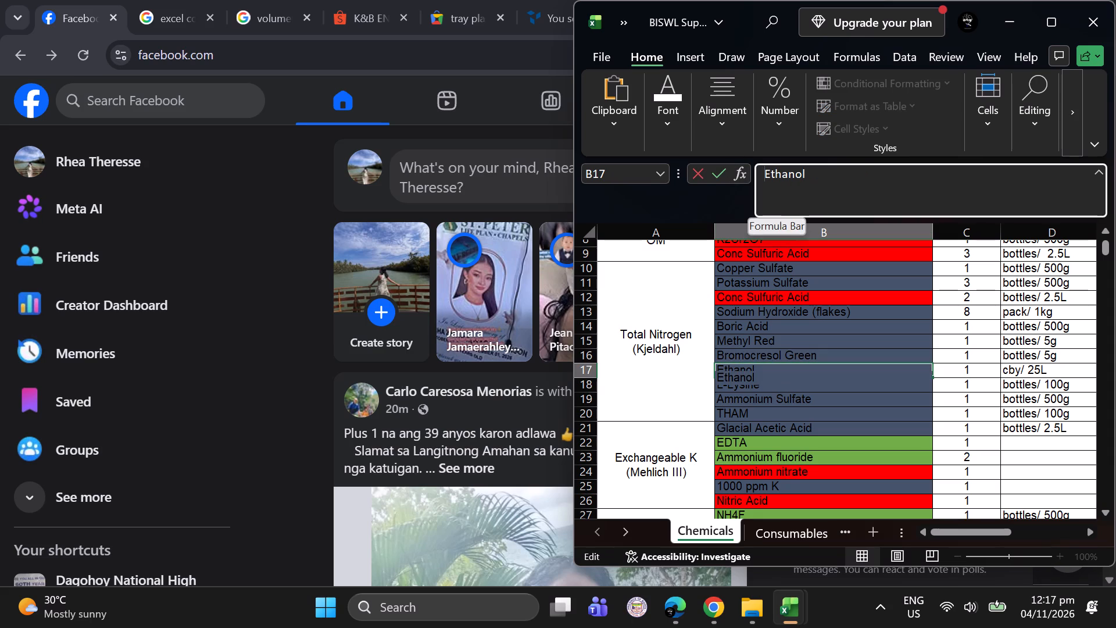
pyautogui.press('9')
pyautogui.write('5%')
pyautogui.press('space')
pyautogui.press('Return')
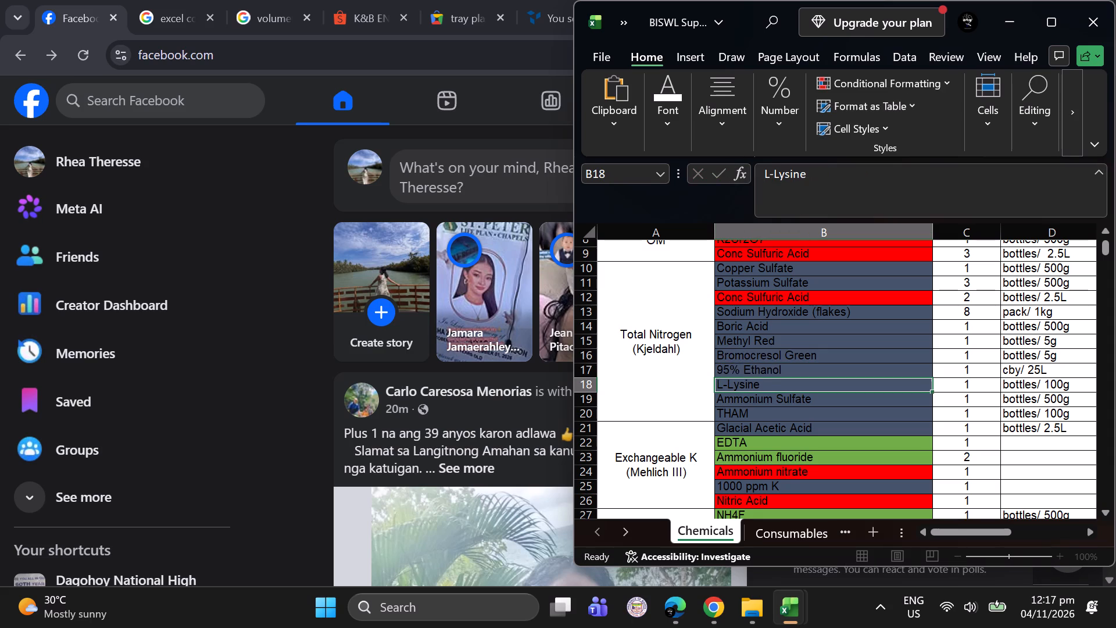
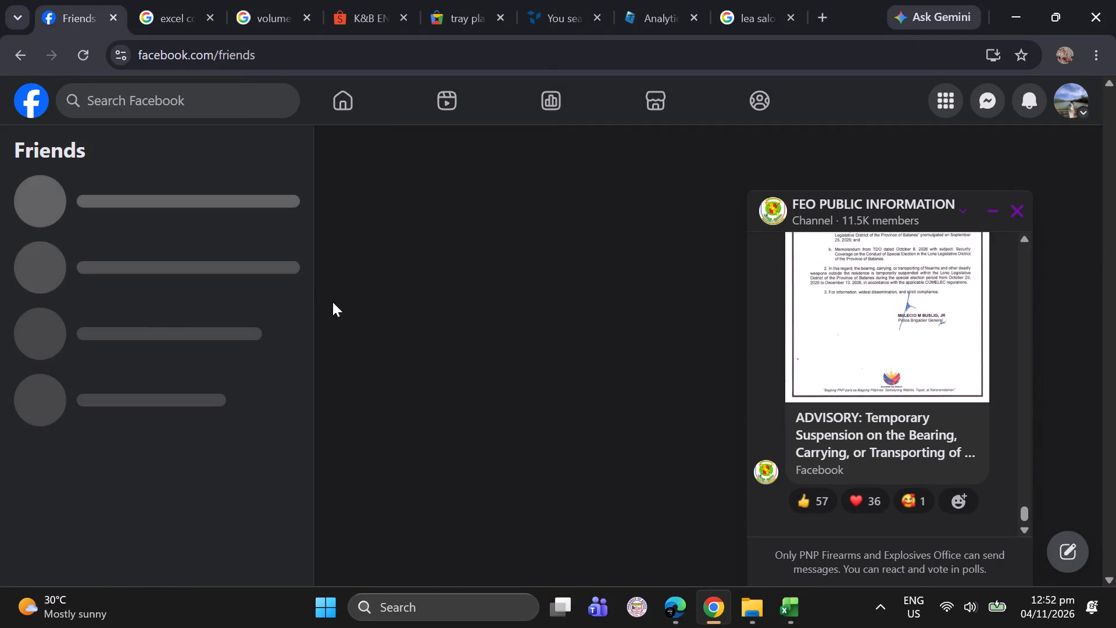
# Close the FEO PUBLIC INFORMATION channel chat on Facebook in Chrome and open the Messenger conversations.
pyautogui.click(1020, 216)
pyautogui.click(989, 97)
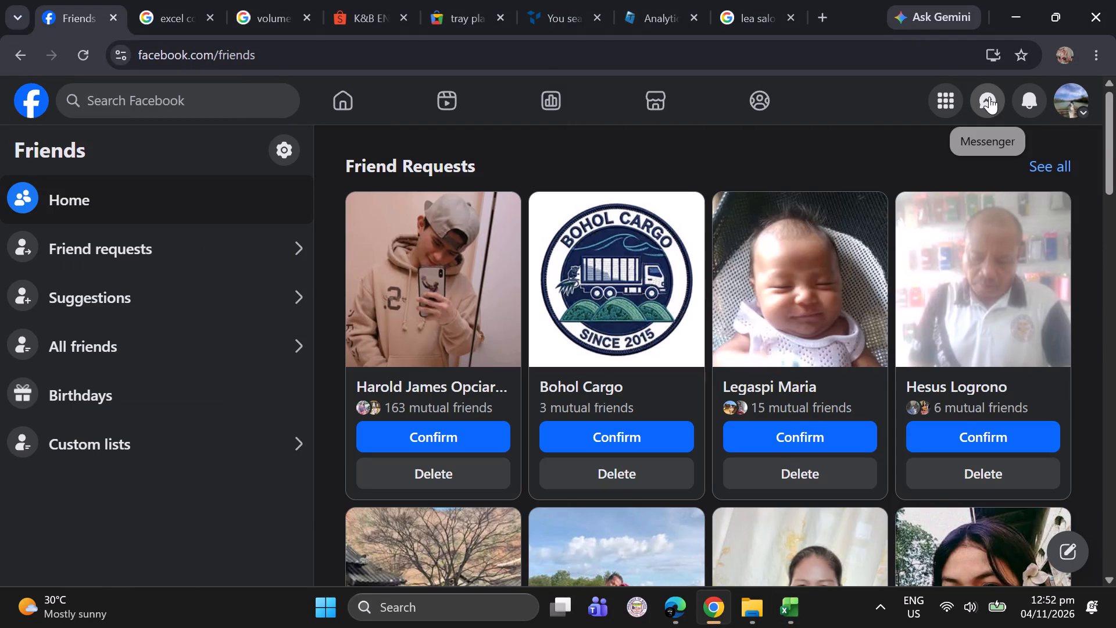
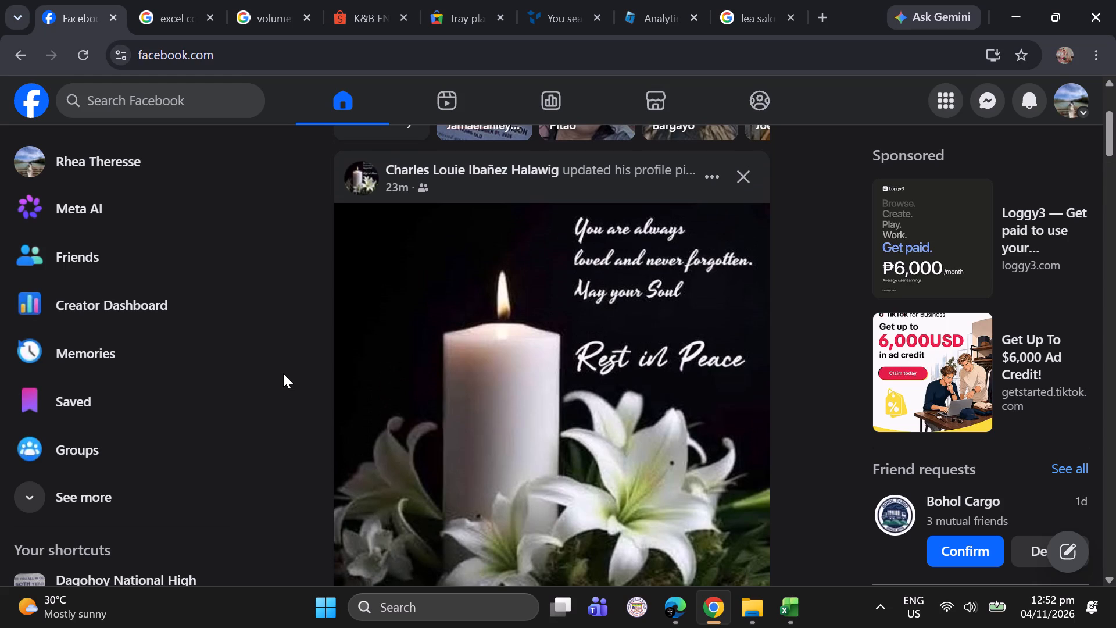
# Open the profile behind the candle profile-picture update in the Facebook feed and look through its details, photos and posts.
pyautogui.scroll(-5, 283, 373)
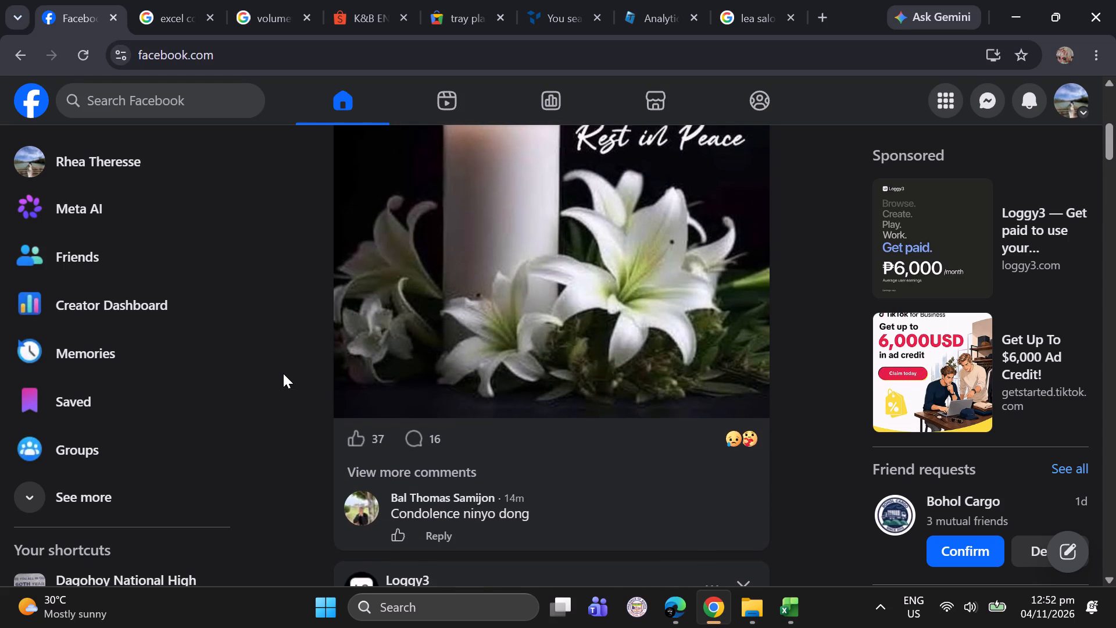
pyautogui.scroll(3, 283, 373)
pyautogui.click(407, 194)
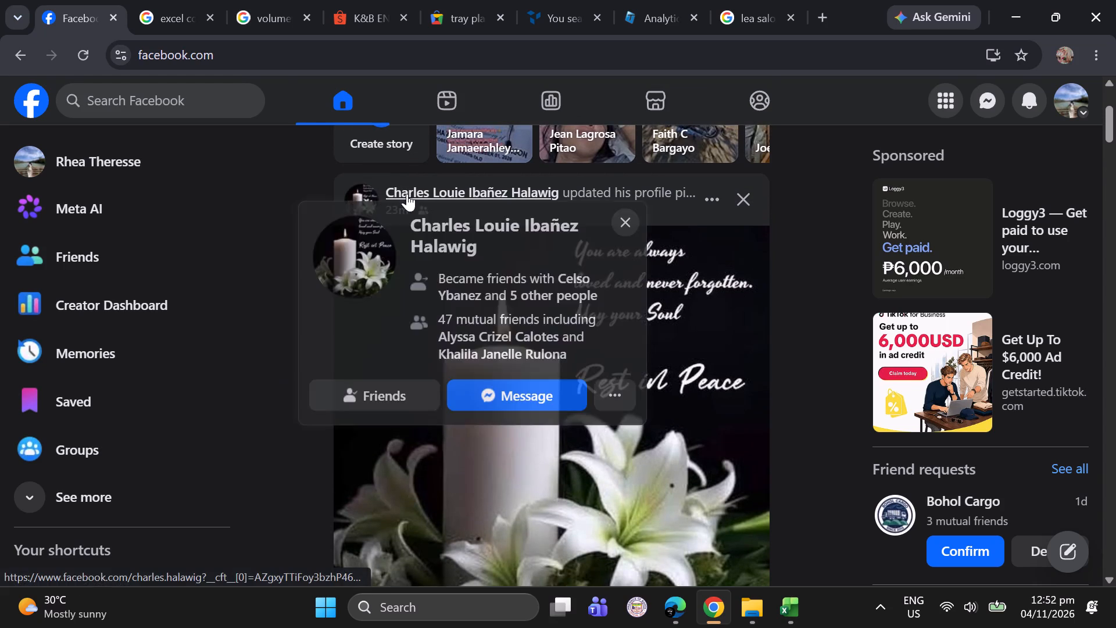
pyautogui.scroll(1, 402, 216)
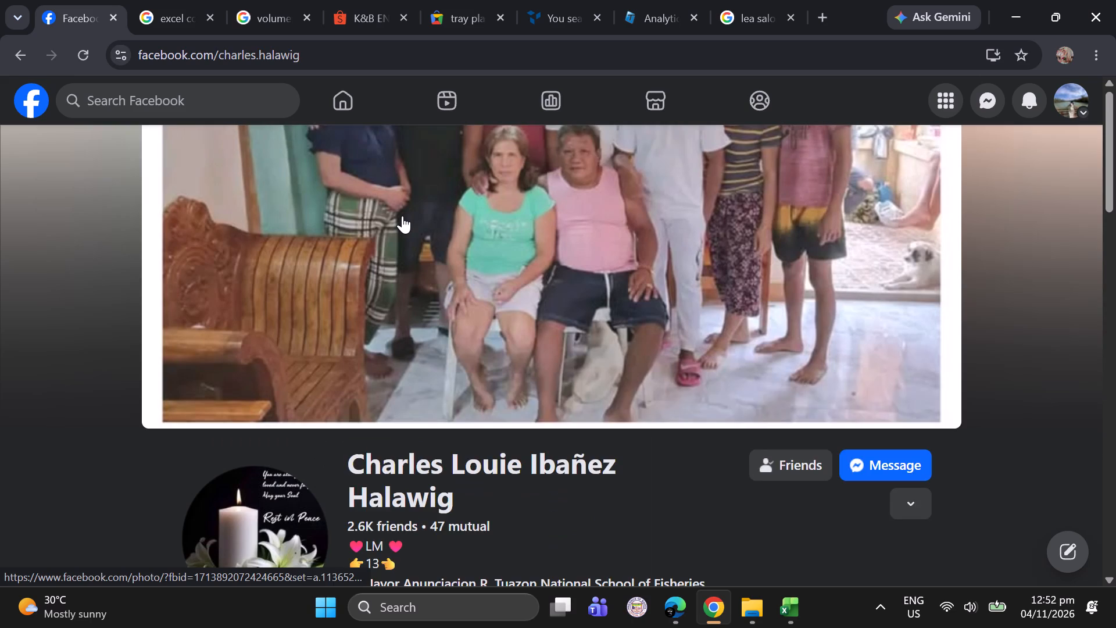
pyautogui.scroll(1, 402, 216)
pyautogui.scroll(-4, 402, 216)
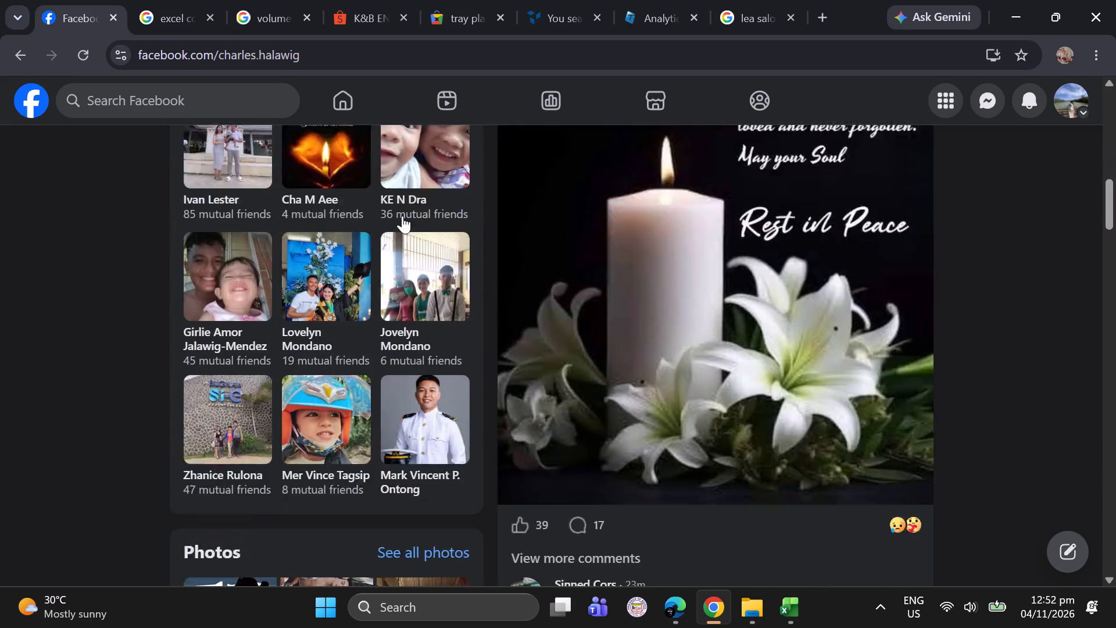
pyautogui.scroll(-1, 402, 216)
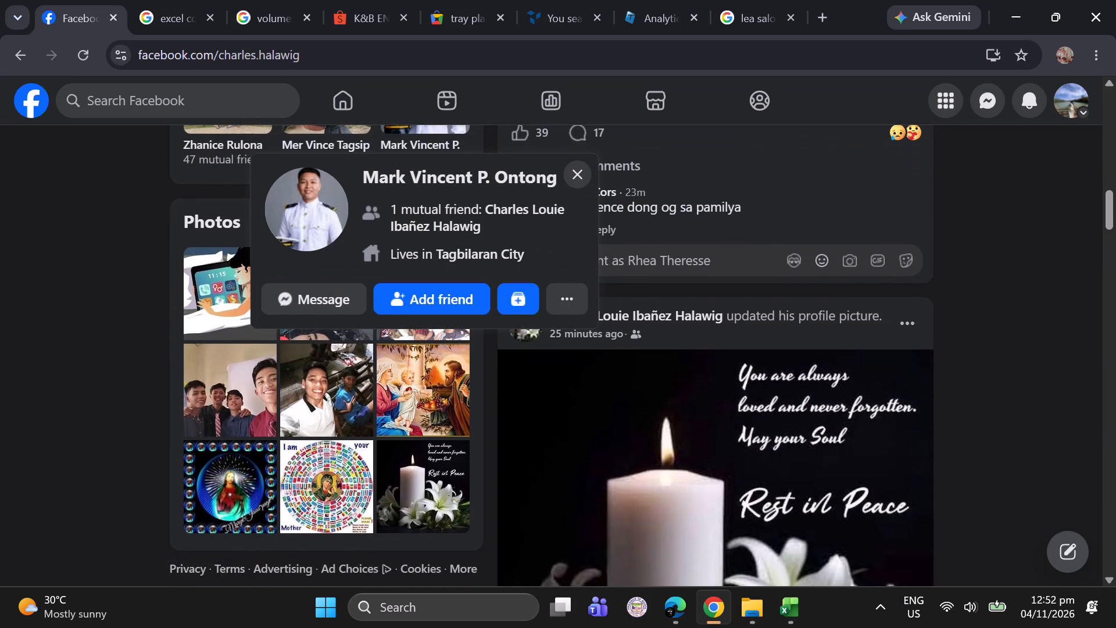
pyautogui.scroll(-4, 607, 413)
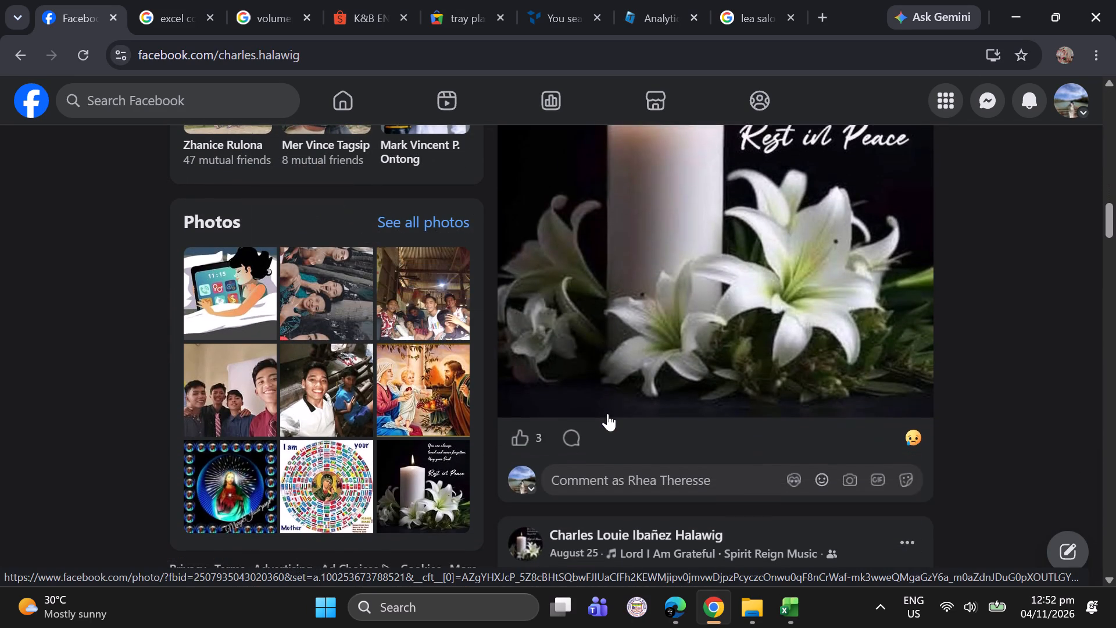
pyautogui.scroll(-2, 607, 413)
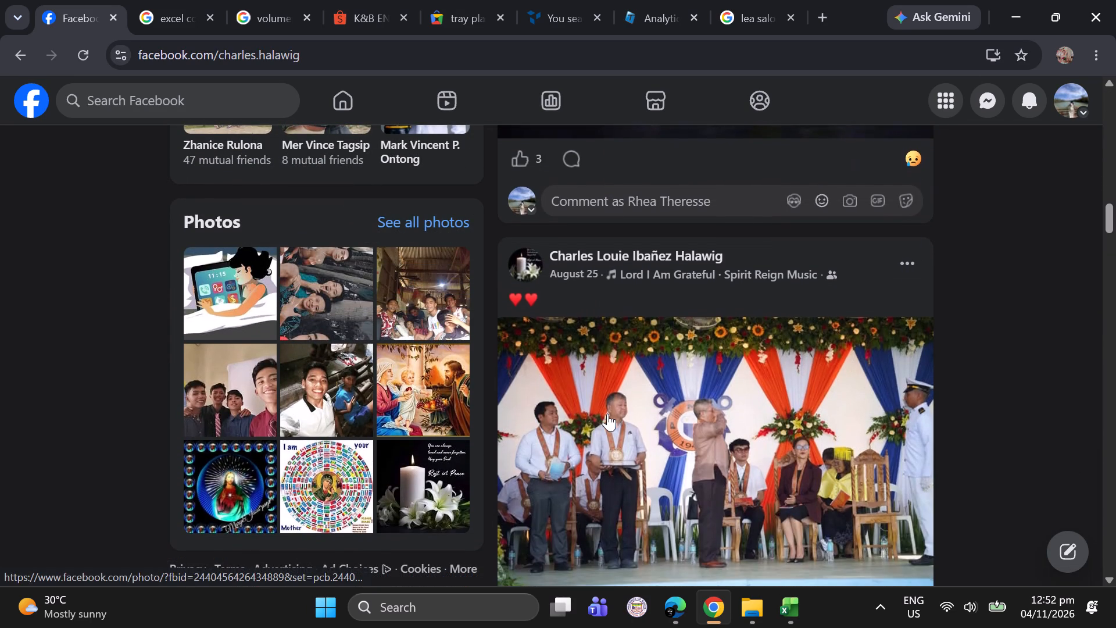
pyautogui.scroll(-2, 607, 413)
pyautogui.hscroll(-1, 607, 413)
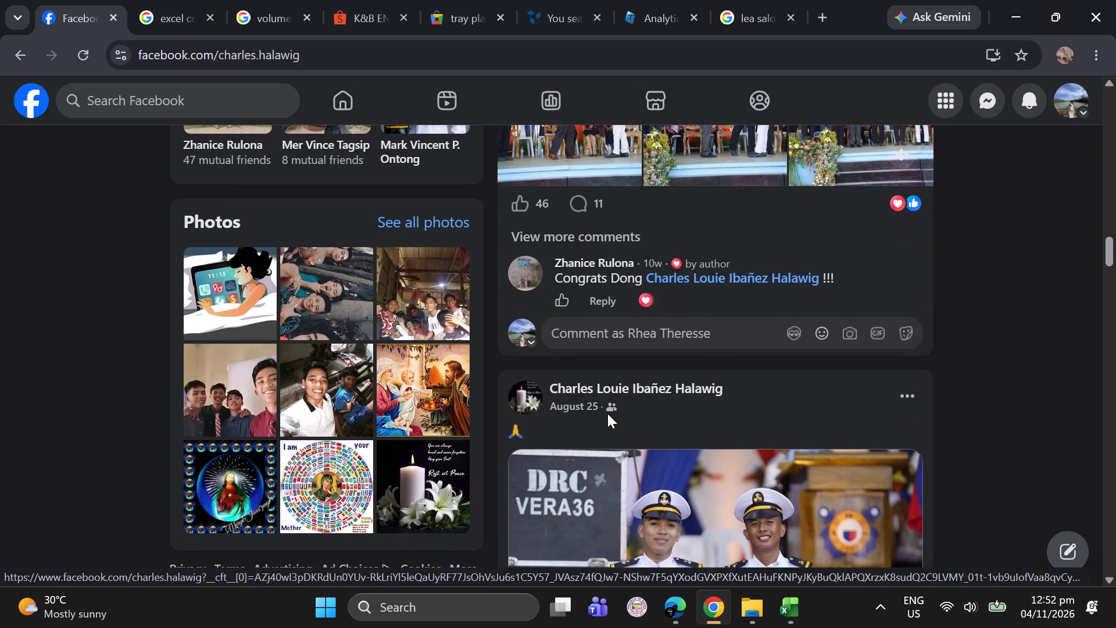
pyautogui.hscroll(-1, 607, 413)
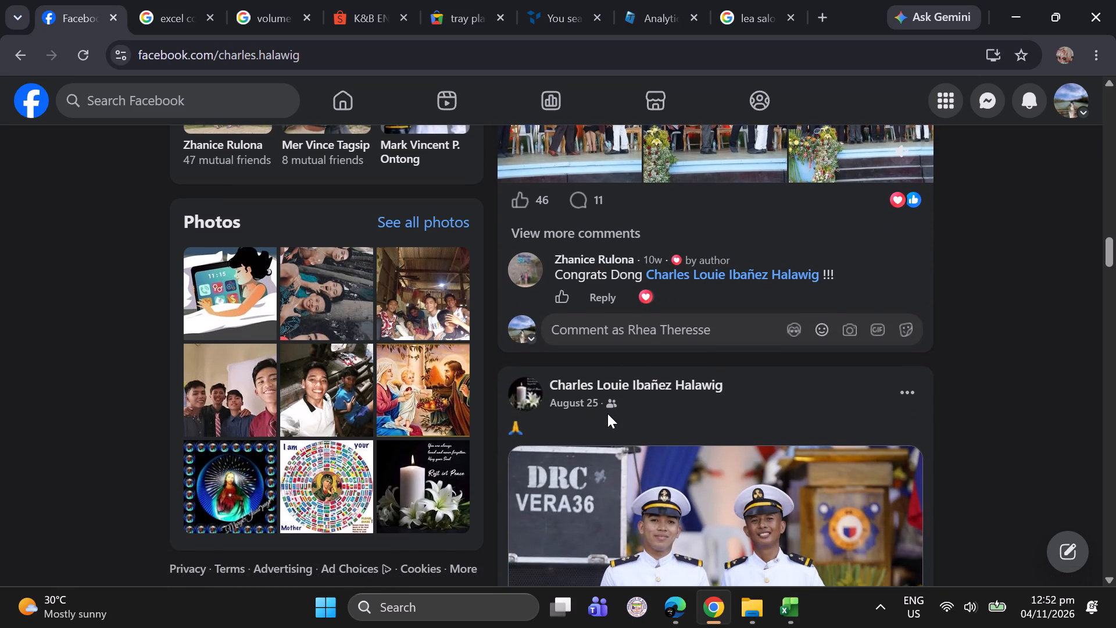
pyautogui.hscroll(-1, 607, 413)
pyautogui.scroll(3, 607, 413)
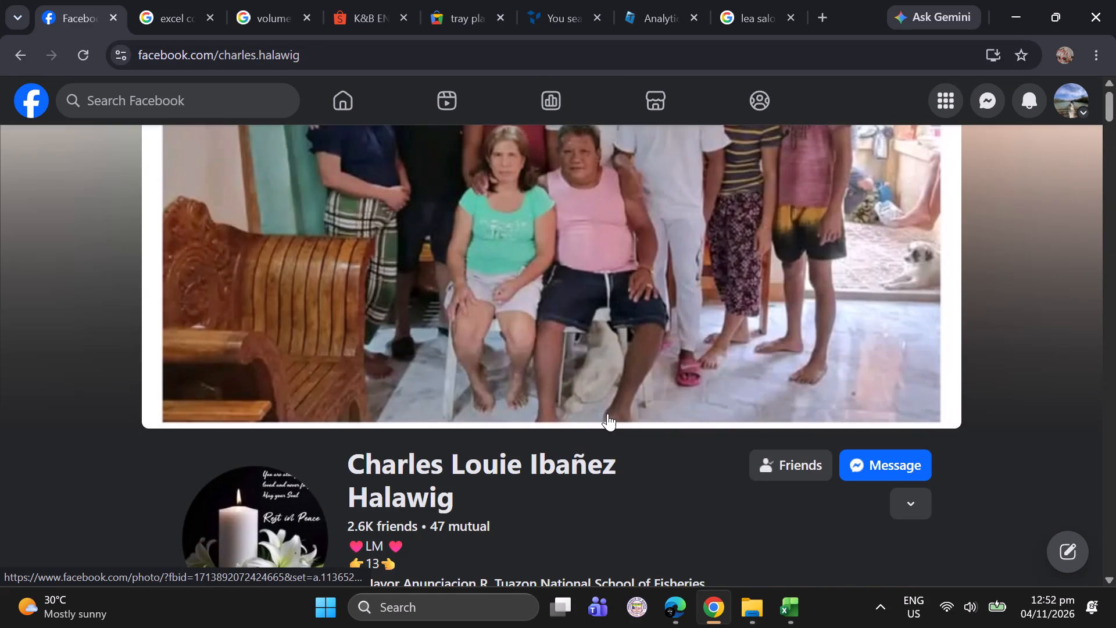
pyautogui.scroll(1, 607, 413)
pyautogui.scroll(-2, 607, 413)
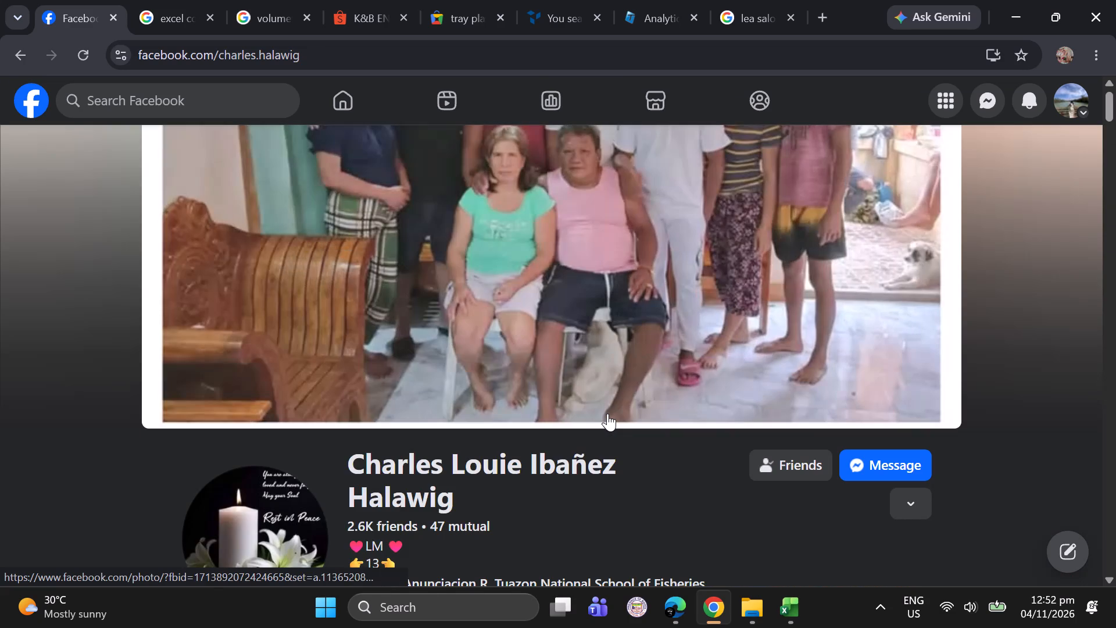
pyautogui.scroll(-2, 607, 413)
# Browse the posts on the open Facebook profile and view the latest profile picture post.
pyautogui.scroll(-3, 607, 413)
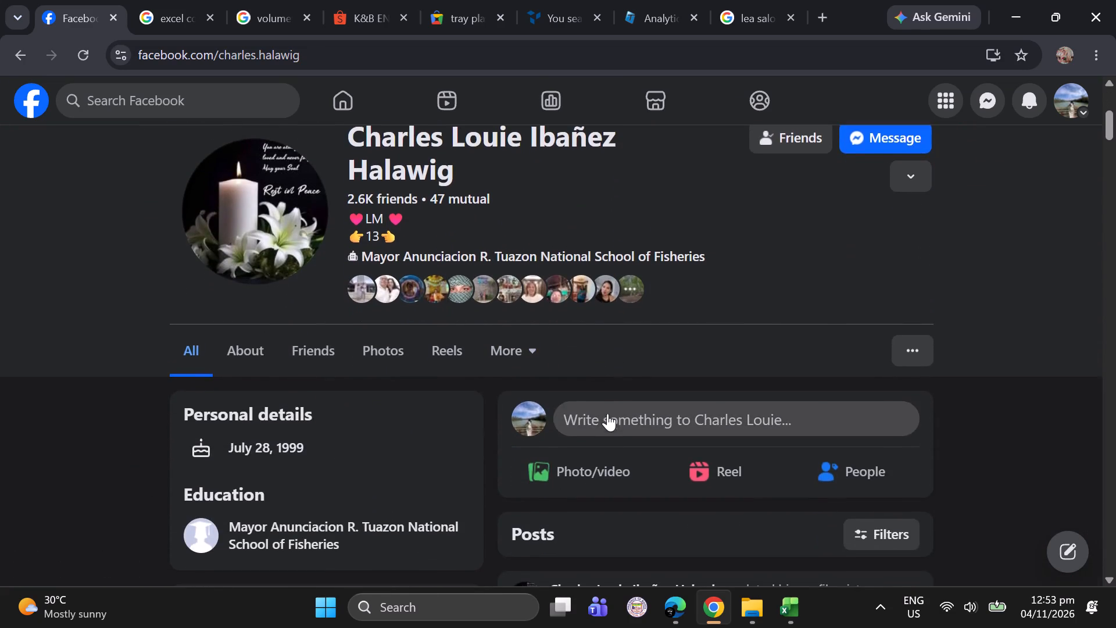
pyautogui.scroll(-2, 607, 413)
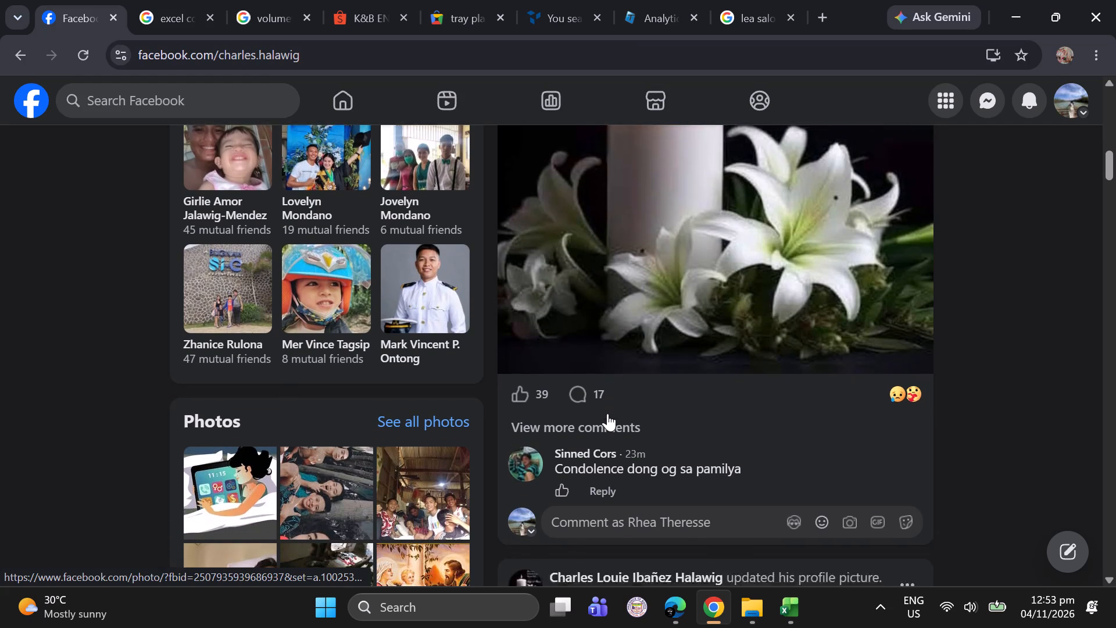
pyautogui.scroll(-1, 607, 413)
pyautogui.click(592, 374)
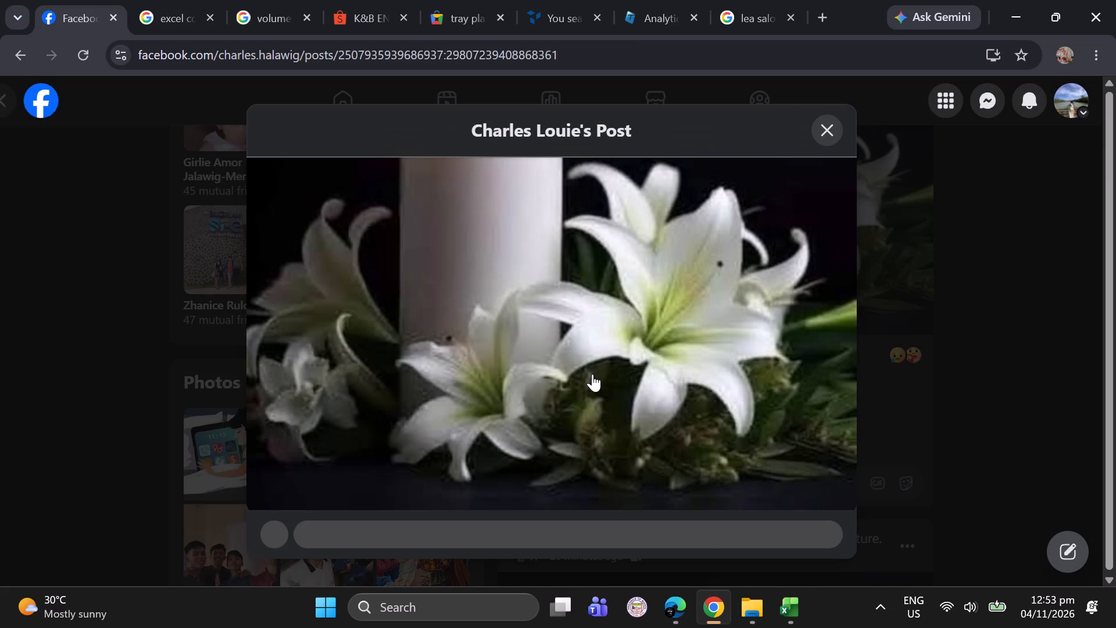
pyautogui.scroll(-3, 592, 374)
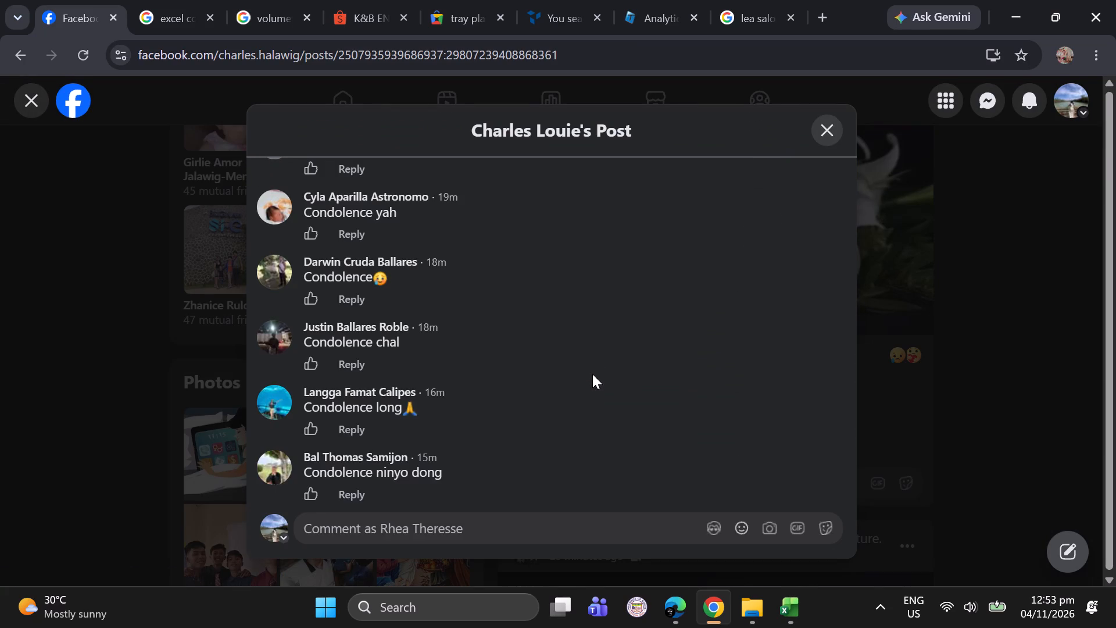
# Read through the comments on the open Facebook post, close it and skim the earlier posts on the profile.
pyautogui.scroll(2, 592, 374)
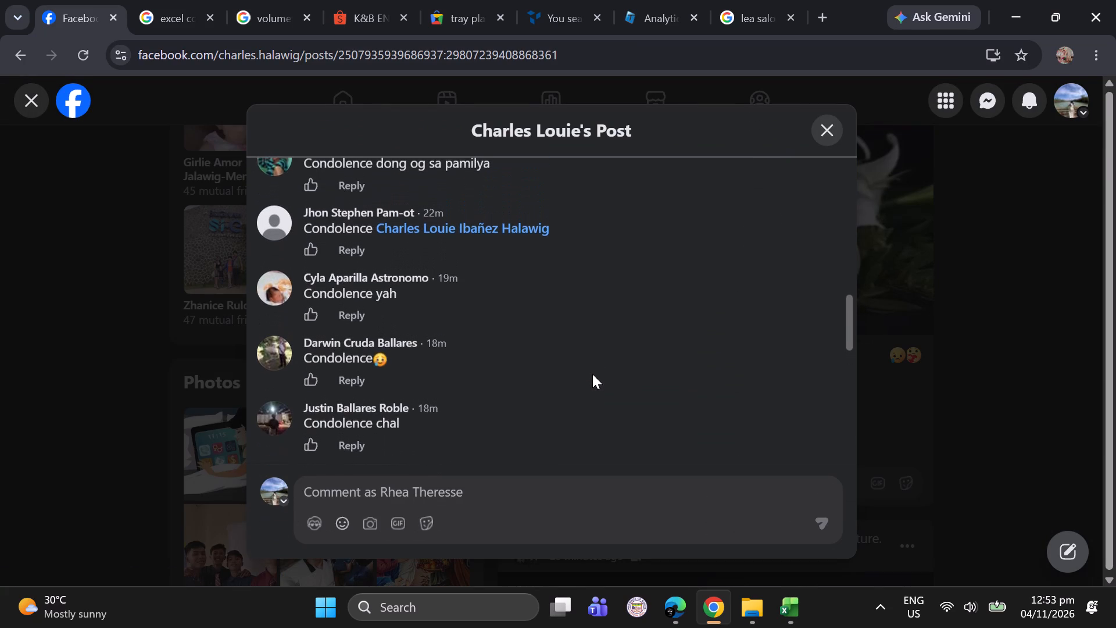
pyautogui.scroll(1, 592, 374)
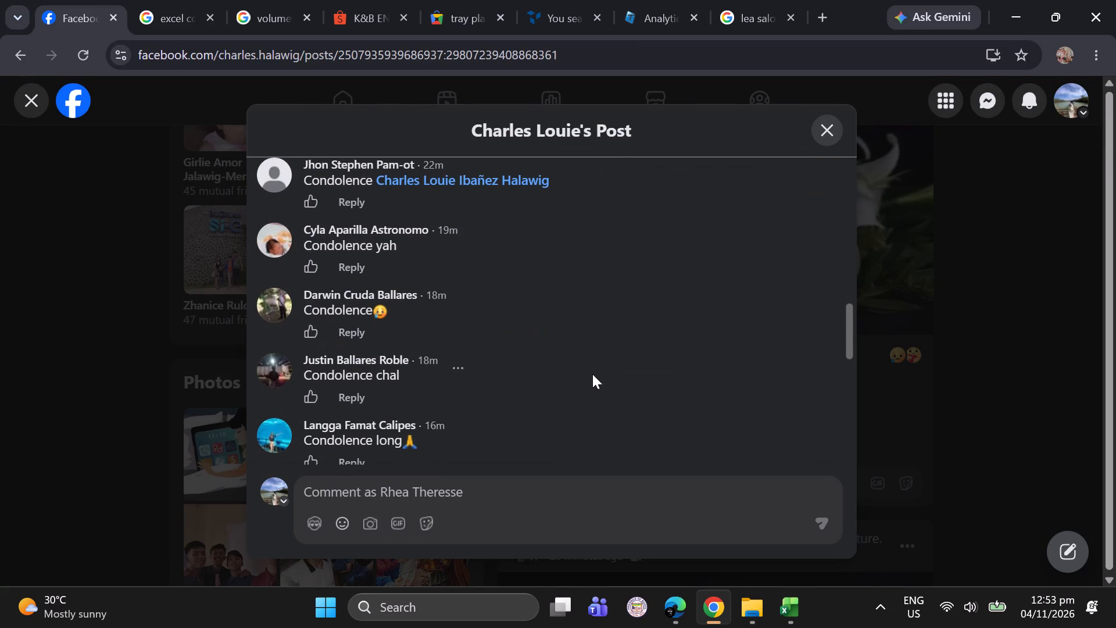
pyautogui.scroll(-2, 592, 374)
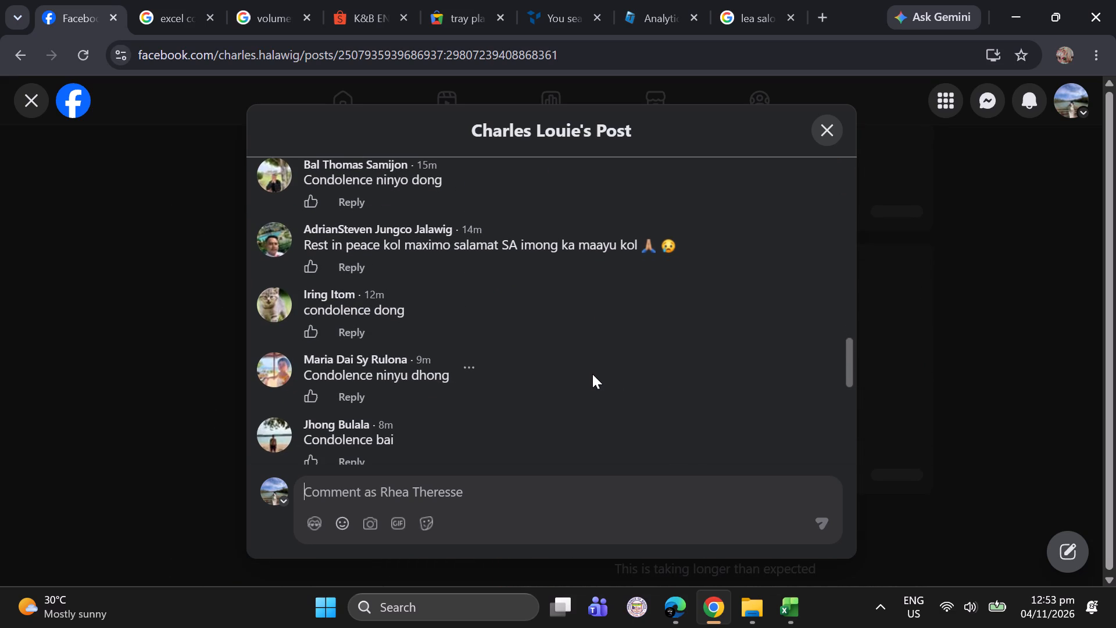
pyautogui.scroll(-3, 592, 374)
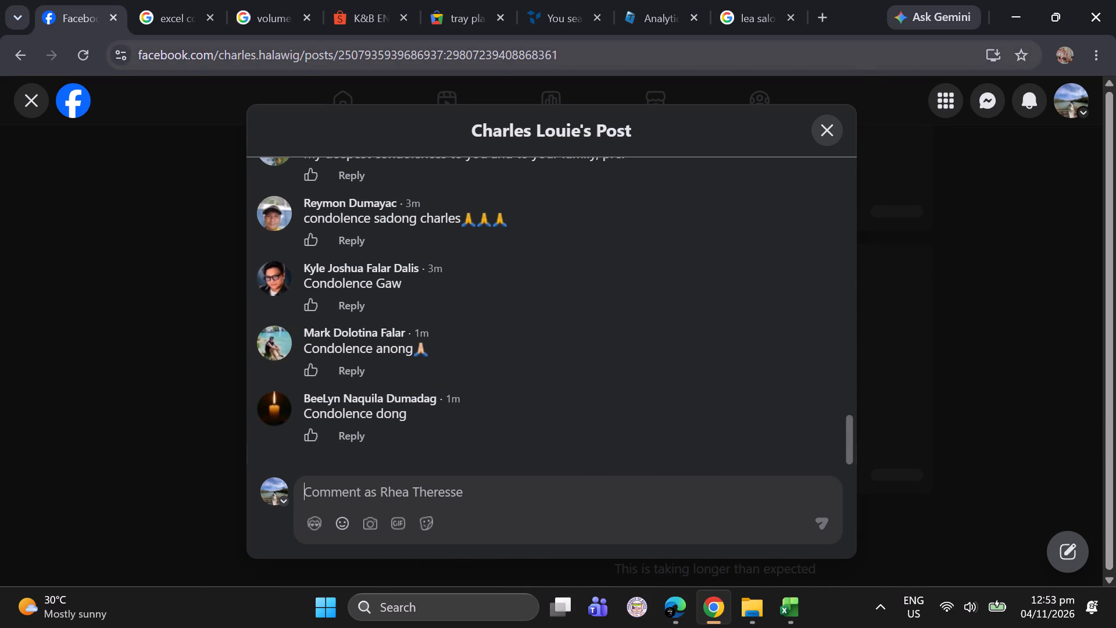
pyautogui.click(834, 142)
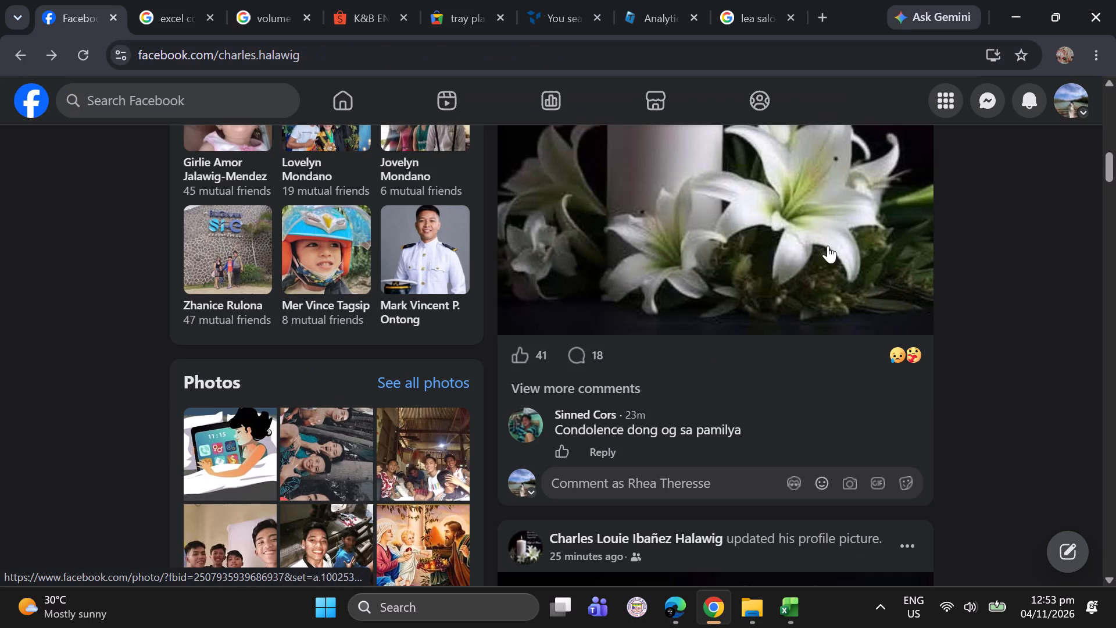
pyautogui.scroll(-7, 818, 281)
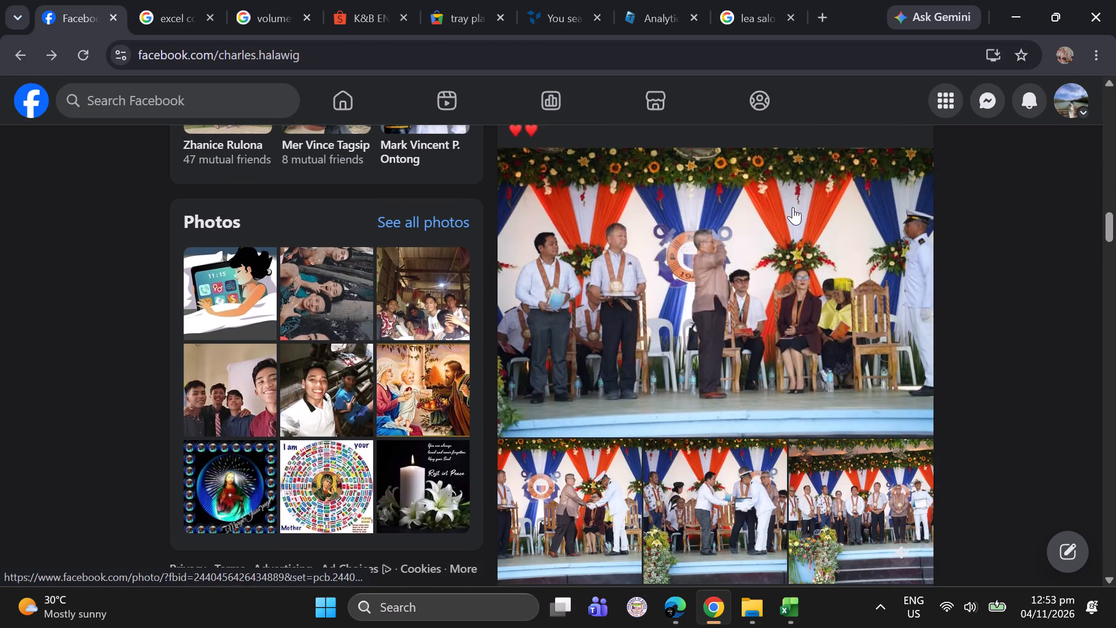
# Switch to the open Google search for volumetric flask 5L and look through its supplier results.
pyautogui.click(553, 1)
pyautogui.click(243, 6)
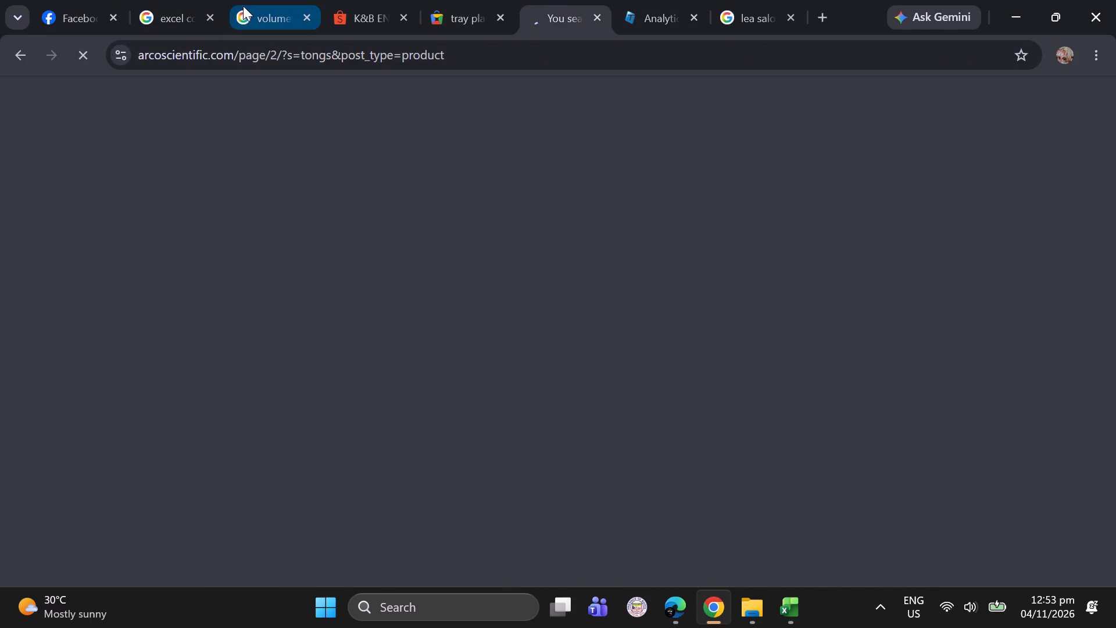
pyautogui.scroll(-5, 234, 261)
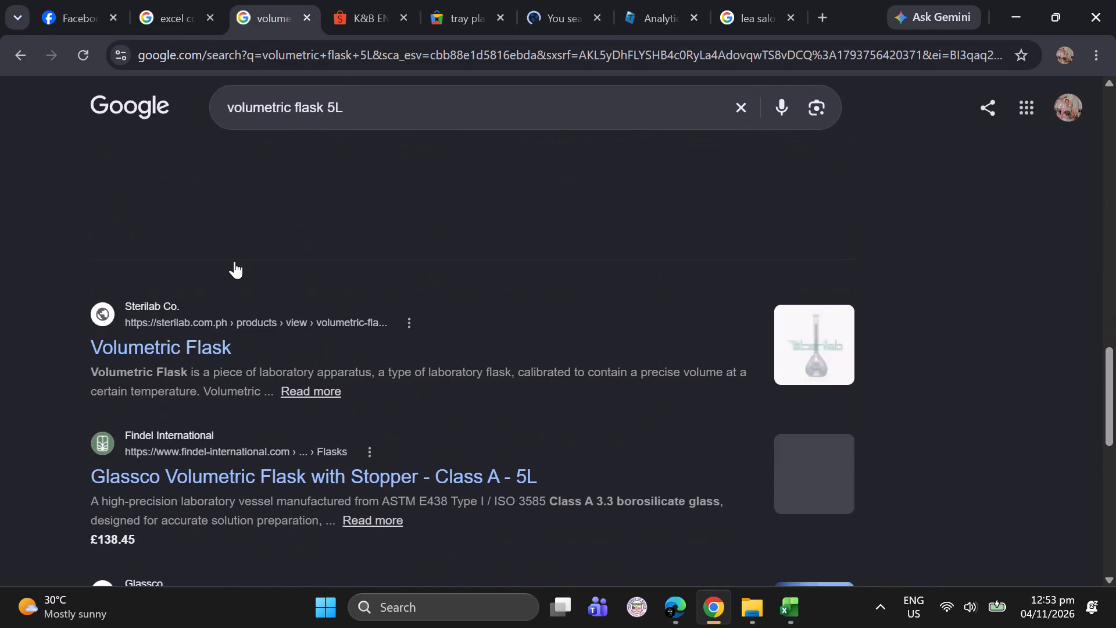
pyautogui.scroll(-1, 234, 261)
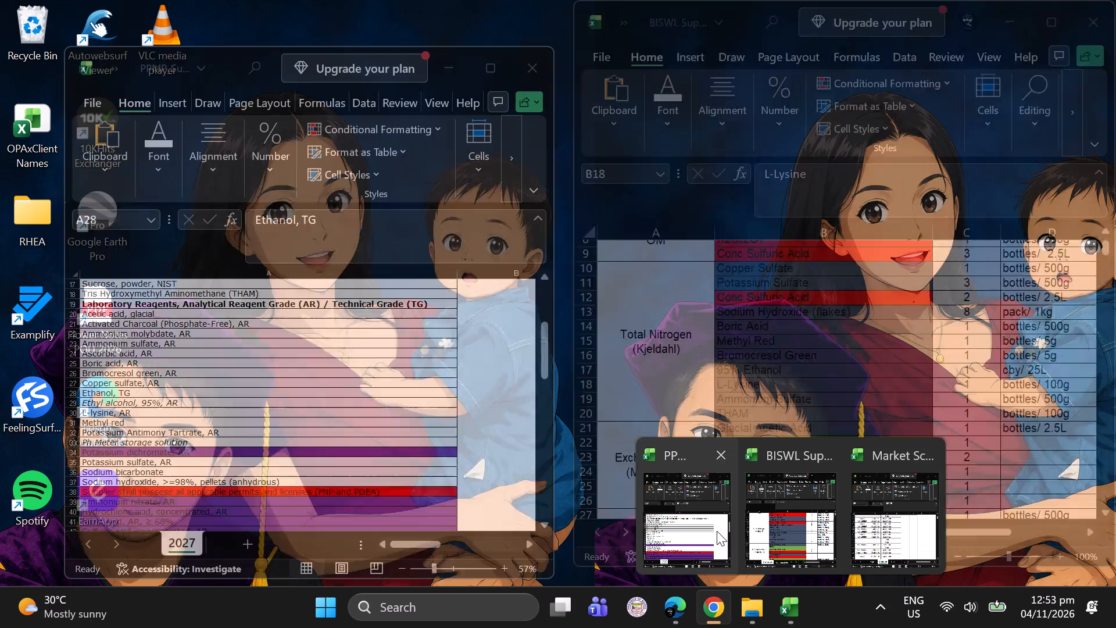
# Bring up the PPMP list and the Market Scoping workbook side by side and review the PPMP laboratory reagents.
pyautogui.click(701, 537)
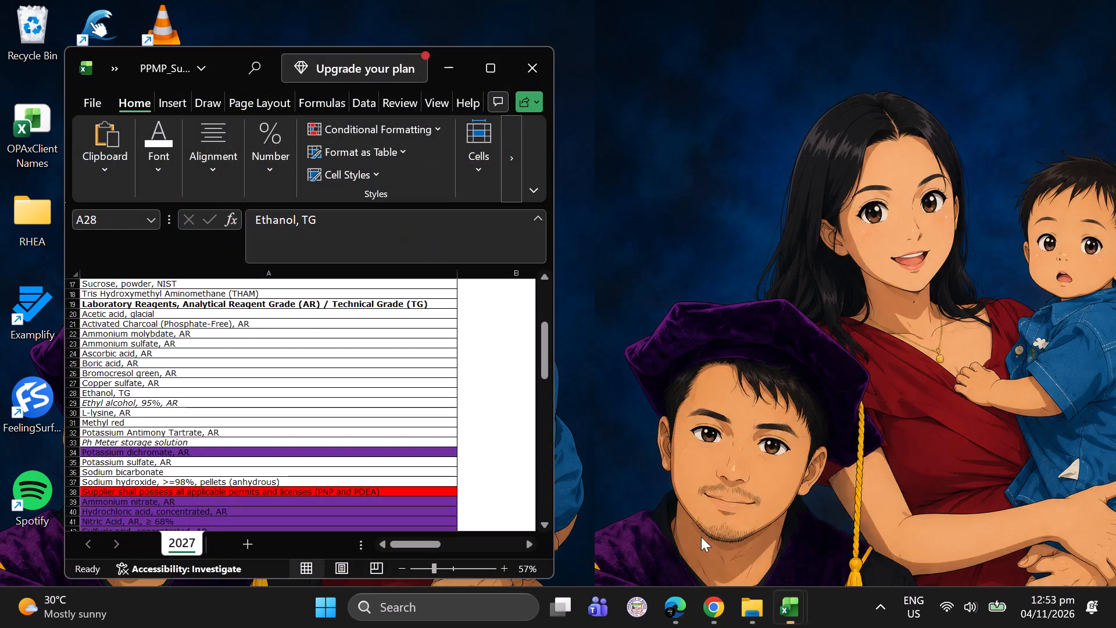
pyautogui.click(903, 553)
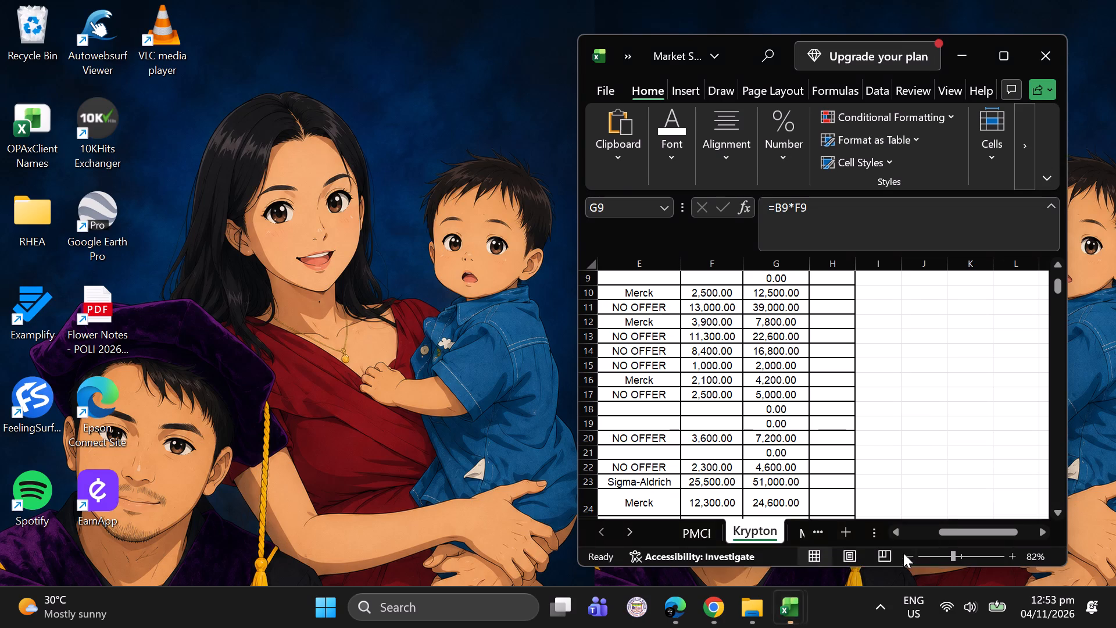
pyautogui.scroll(-1, 388, 437)
pyautogui.scroll(1, 388, 437)
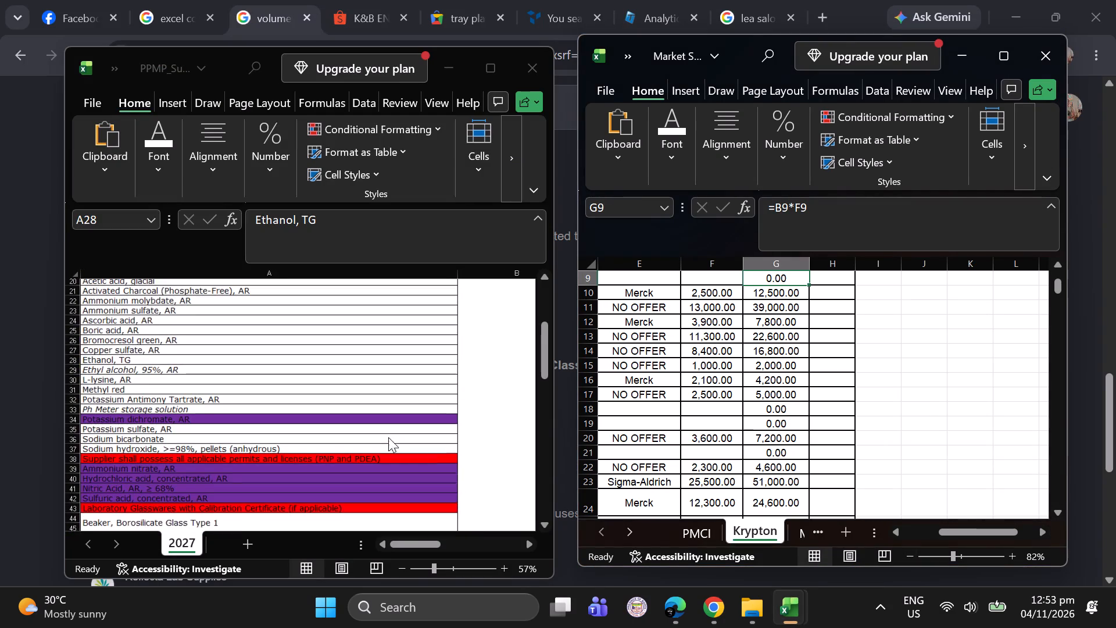
pyautogui.scroll(1, 388, 437)
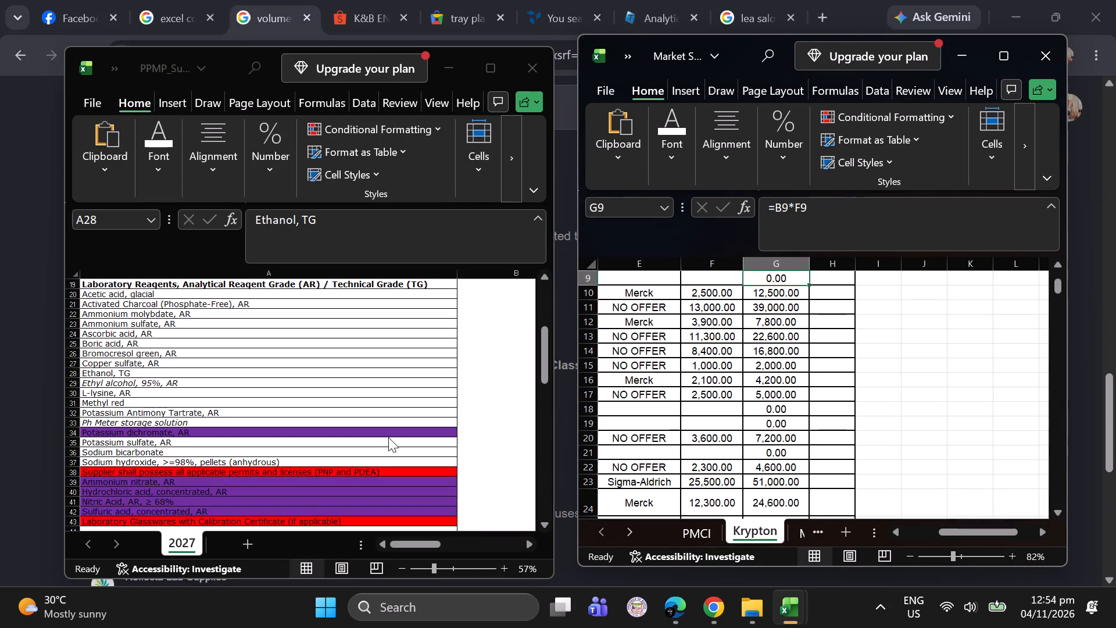
pyautogui.scroll(1, 388, 437)
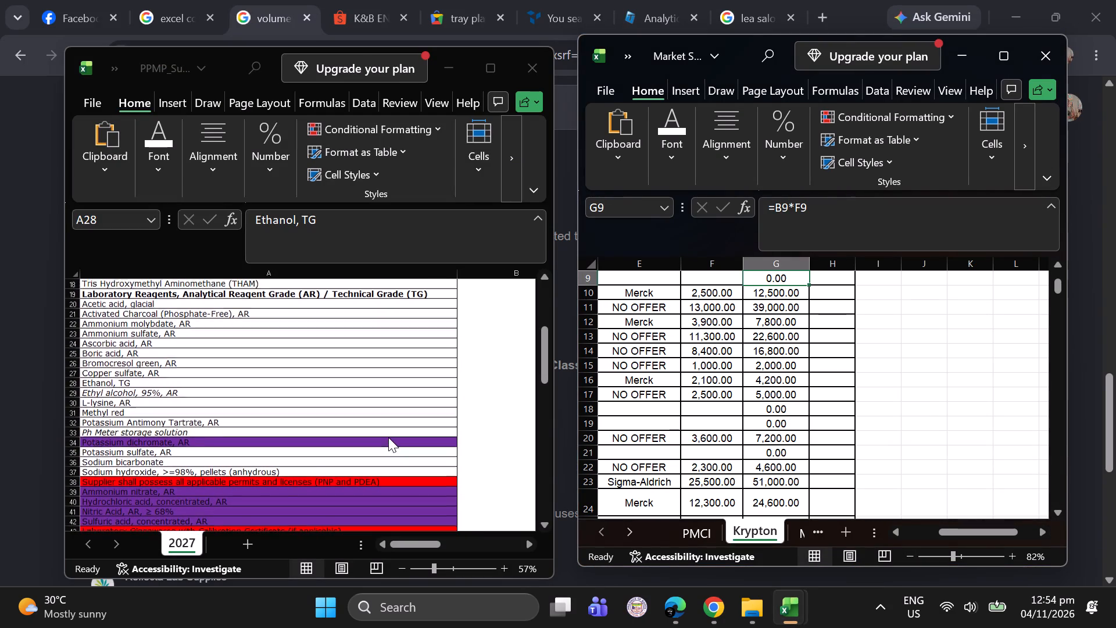
pyautogui.scroll(1, 388, 437)
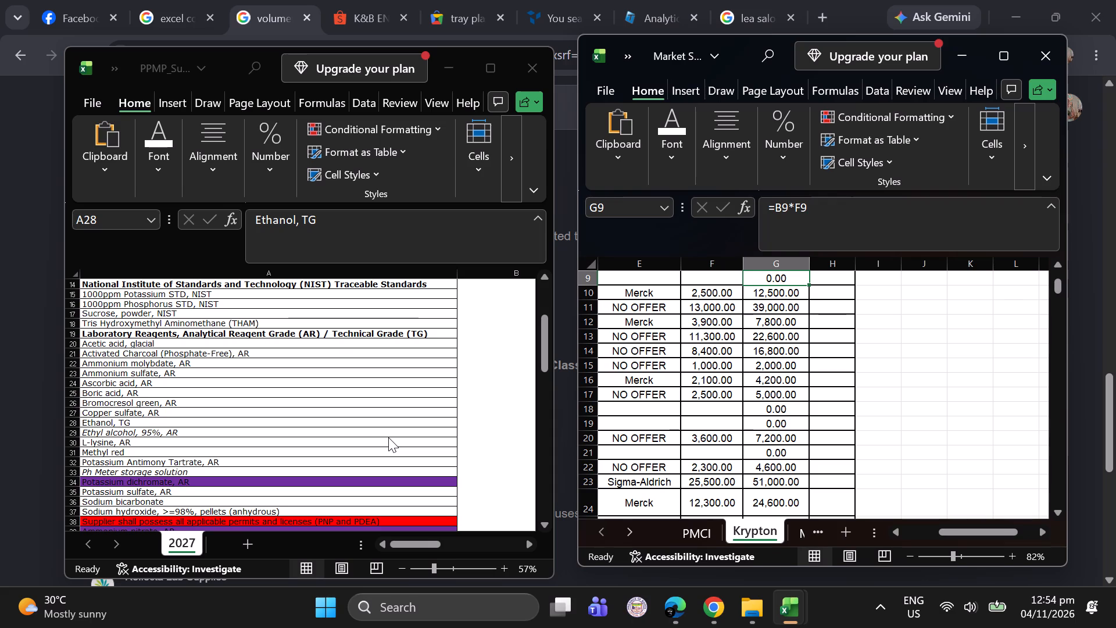
# Examine the items, brands and prices in the Market Scoping workbook's PMCI sheet.
pyautogui.tripleClick(636, 529)
pyautogui.doubleClick(636, 529)
pyautogui.moveTo(636, 529); pyautogui.dragTo(678, 532)
pyautogui.click(686, 532)
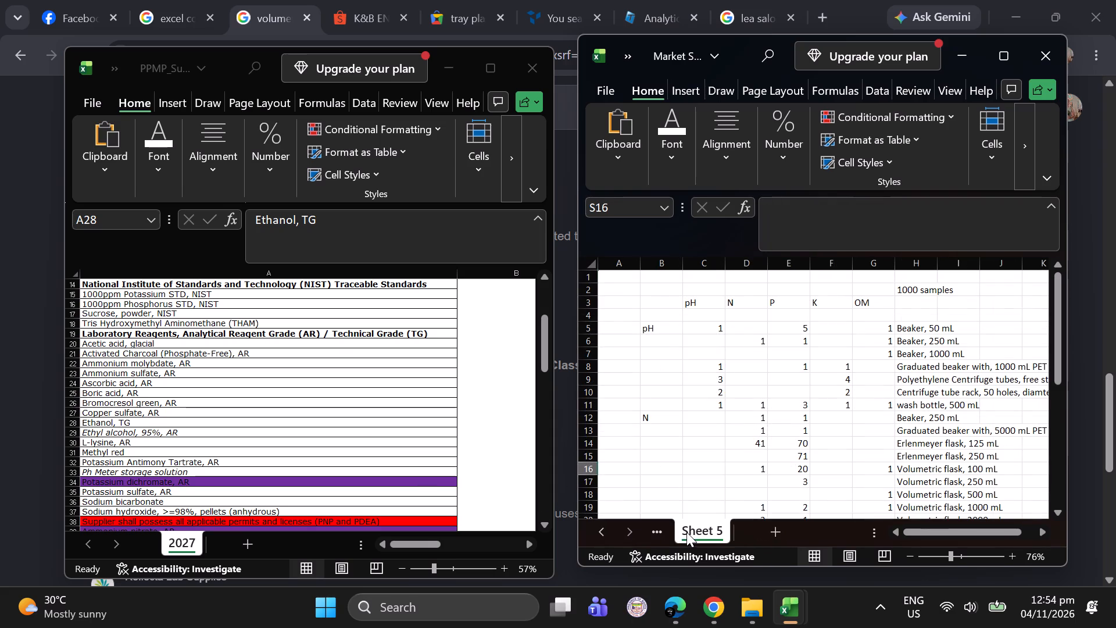
pyautogui.tripleClick(610, 529)
pyautogui.doubleClick(610, 529)
pyautogui.moveTo(610, 529); pyautogui.dragTo(660, 530)
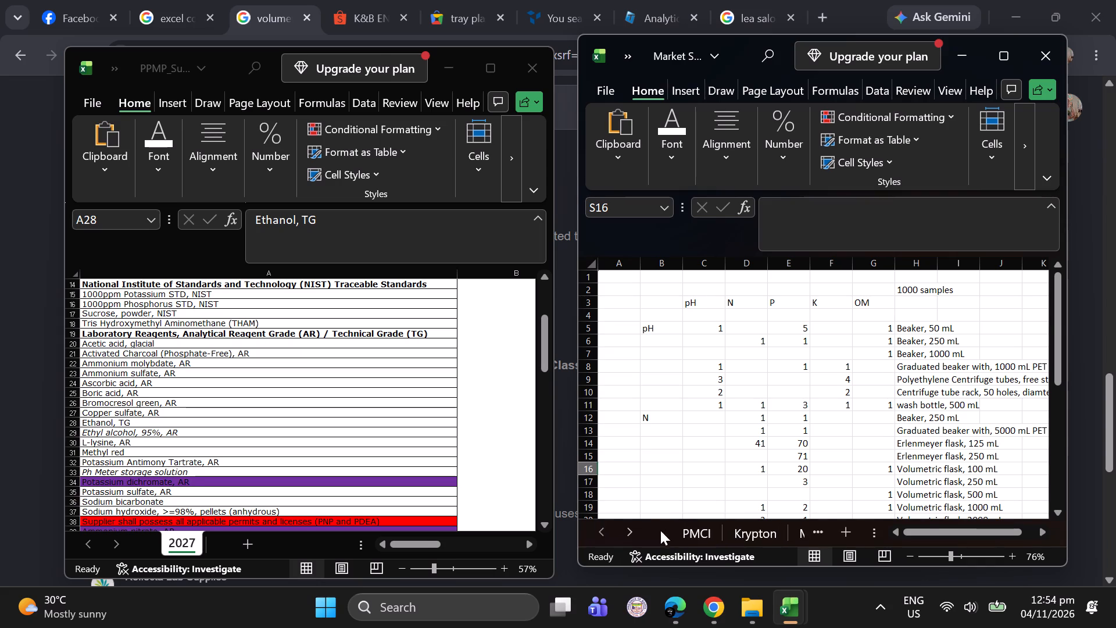
pyautogui.moveTo(660, 530); pyautogui.dragTo(679, 529)
pyautogui.click(679, 529)
pyautogui.scroll(3, 697, 470)
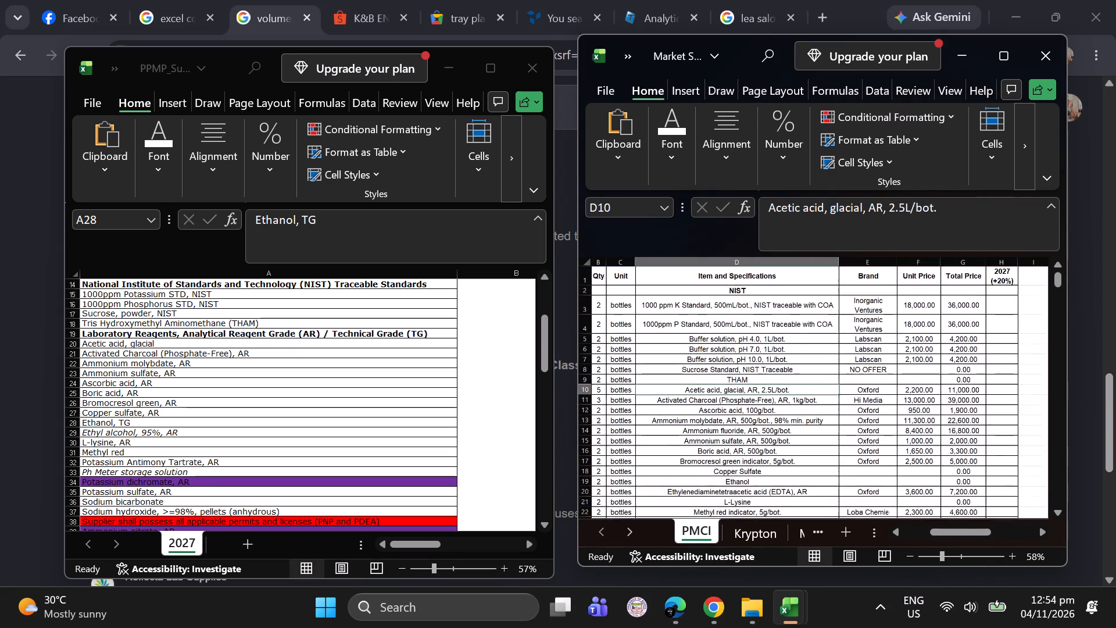
pyautogui.scroll(-1, 697, 470)
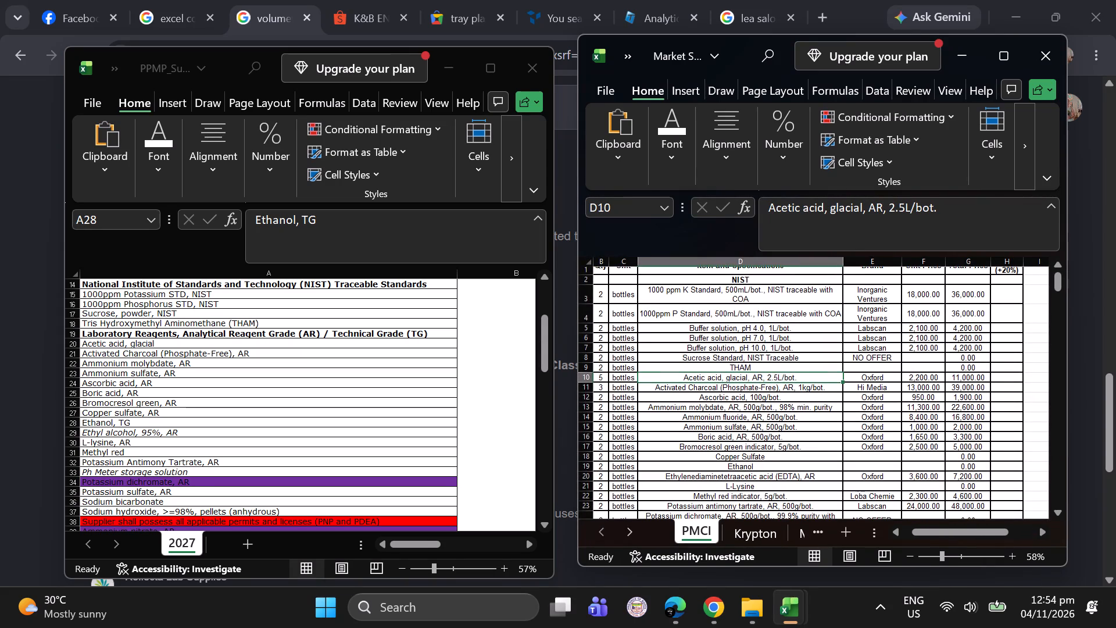
pyautogui.scroll(-1, 697, 470)
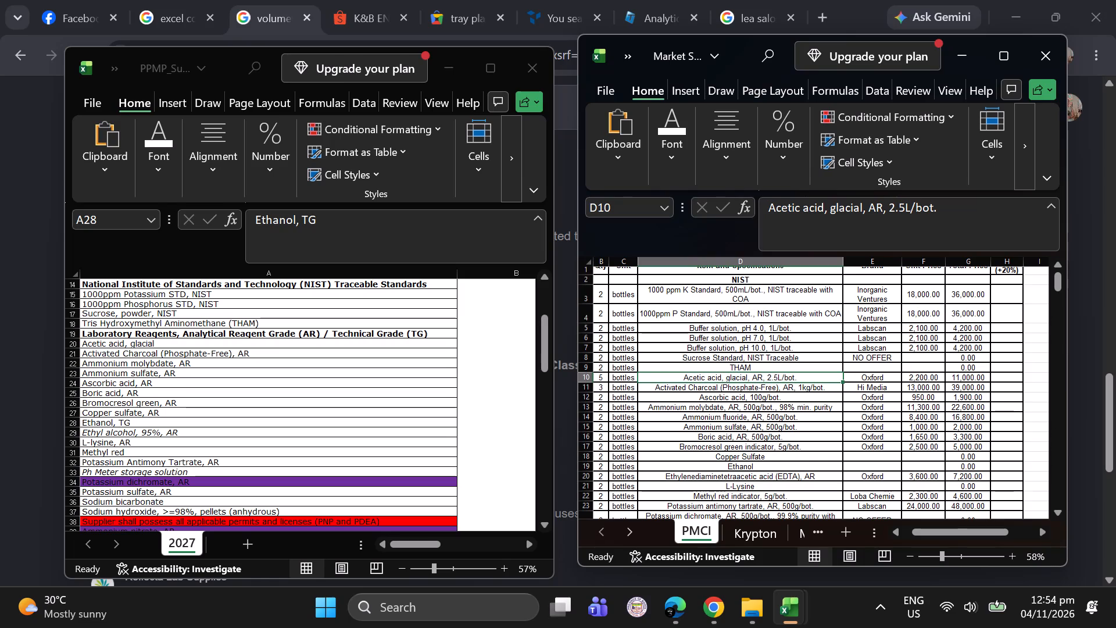
pyautogui.scroll(-4, 697, 470)
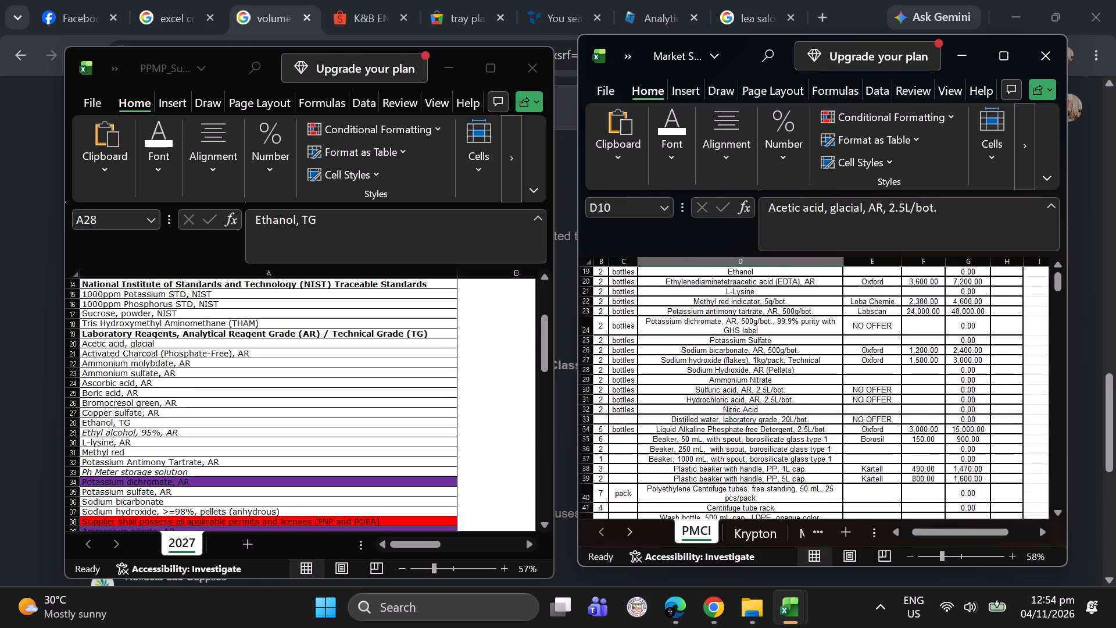
pyautogui.scroll(-3, 697, 470)
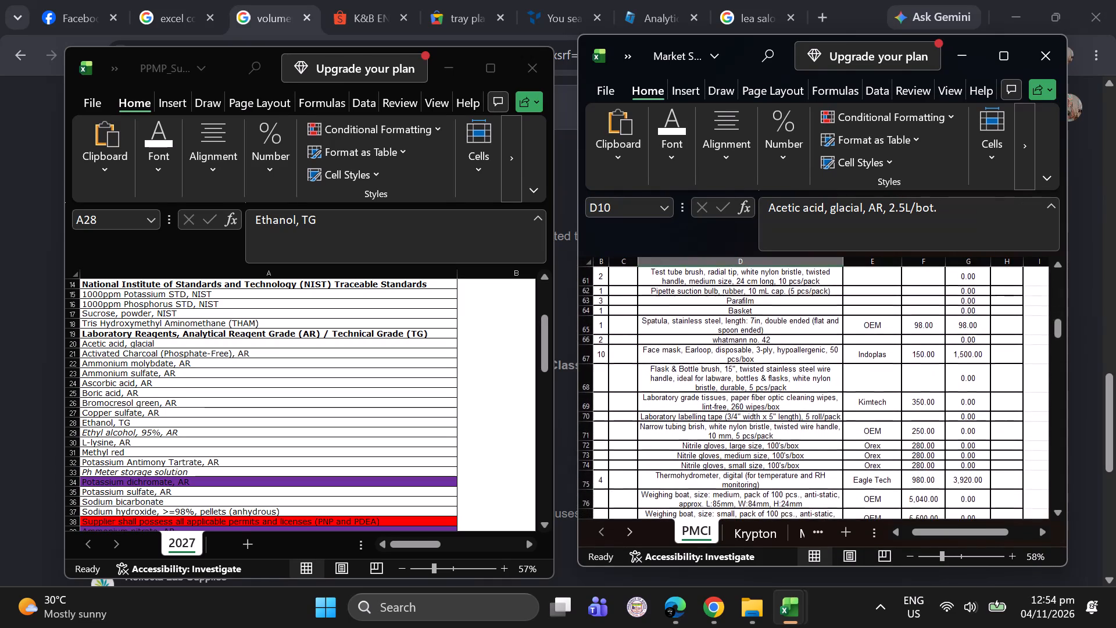
# Copy the whole PMCI table and paste it into a new worksheet after Krypton in the Market Scoping workbook.
pyautogui.hotkey('ctrl', 'a')
pyautogui.hotkey('ctrl', 'c')
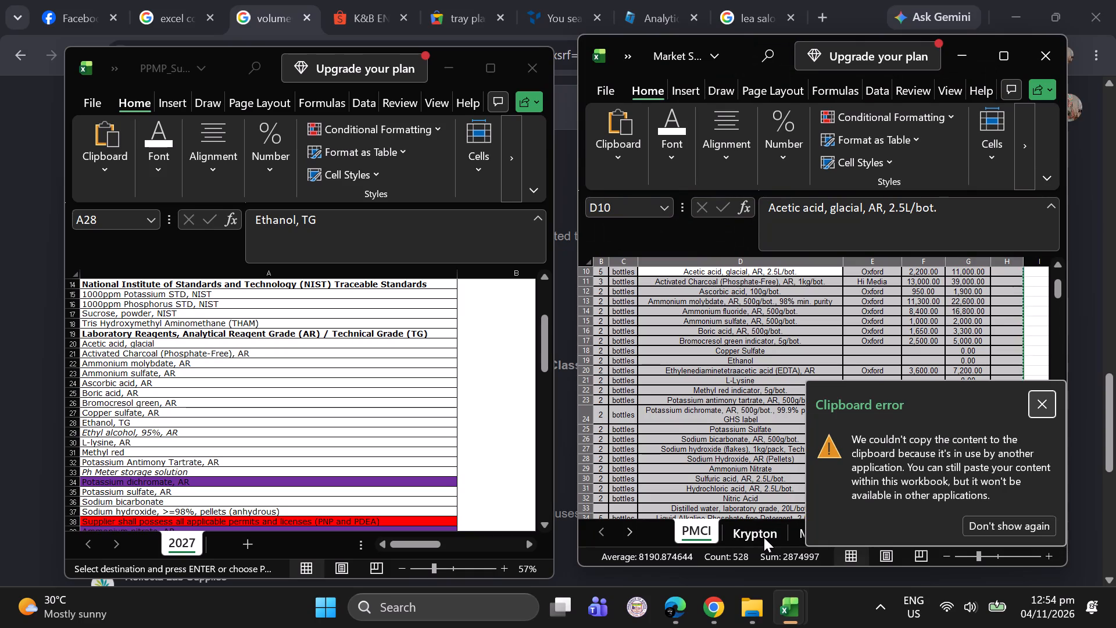
pyautogui.click(763, 536)
pyautogui.click(841, 533)
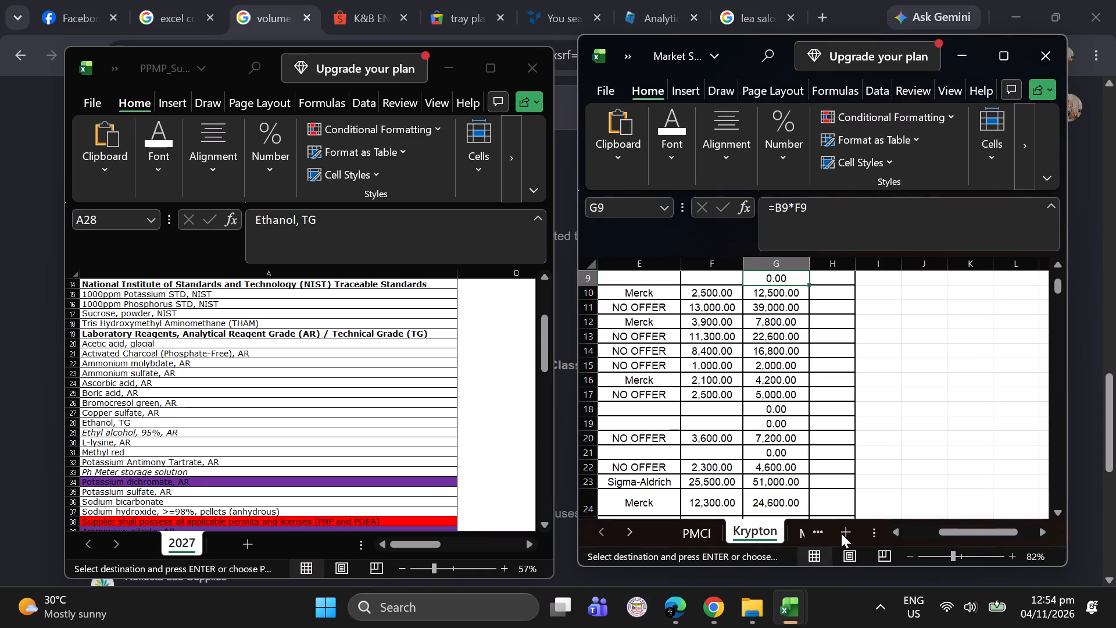
pyautogui.hscroll(-2, 799, 531)
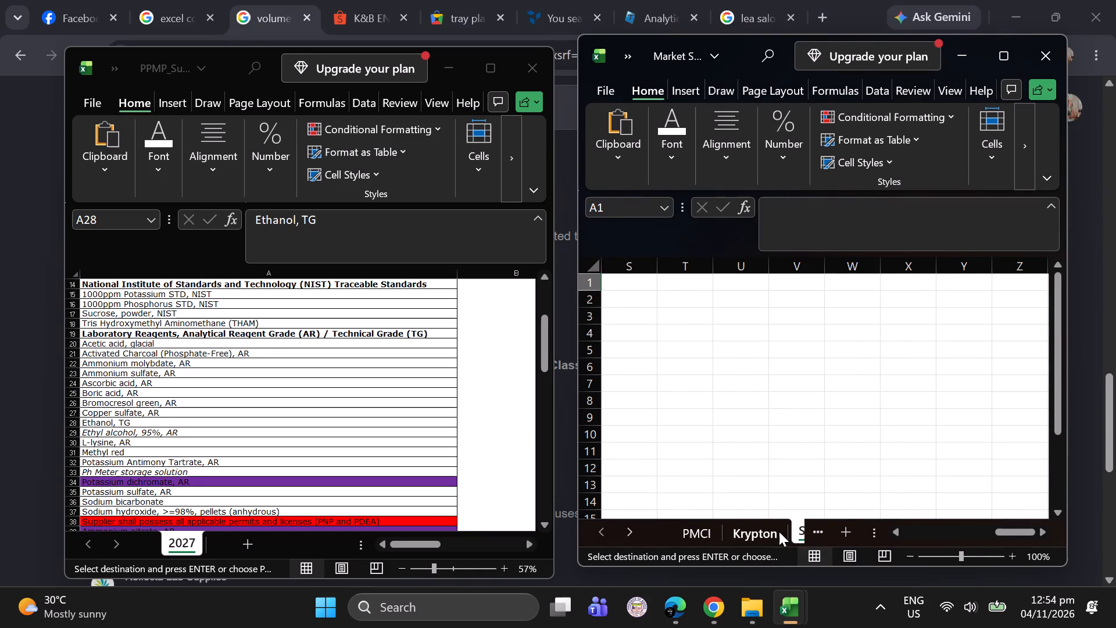
pyautogui.click(779, 531)
pyautogui.click(809, 534)
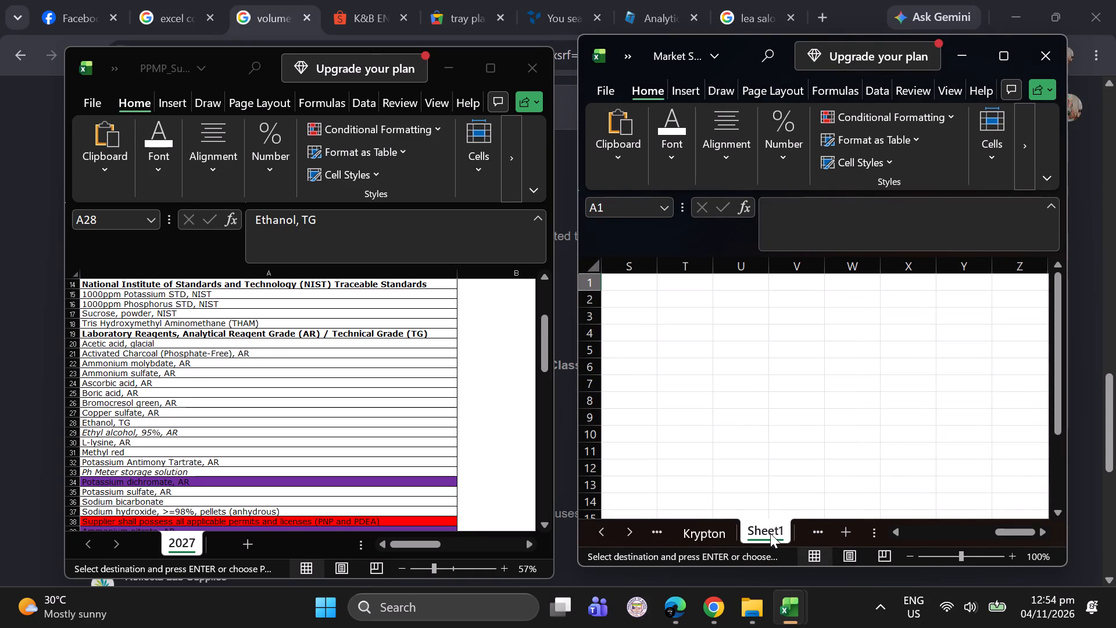
pyautogui.click(770, 532)
pyautogui.click(595, 262)
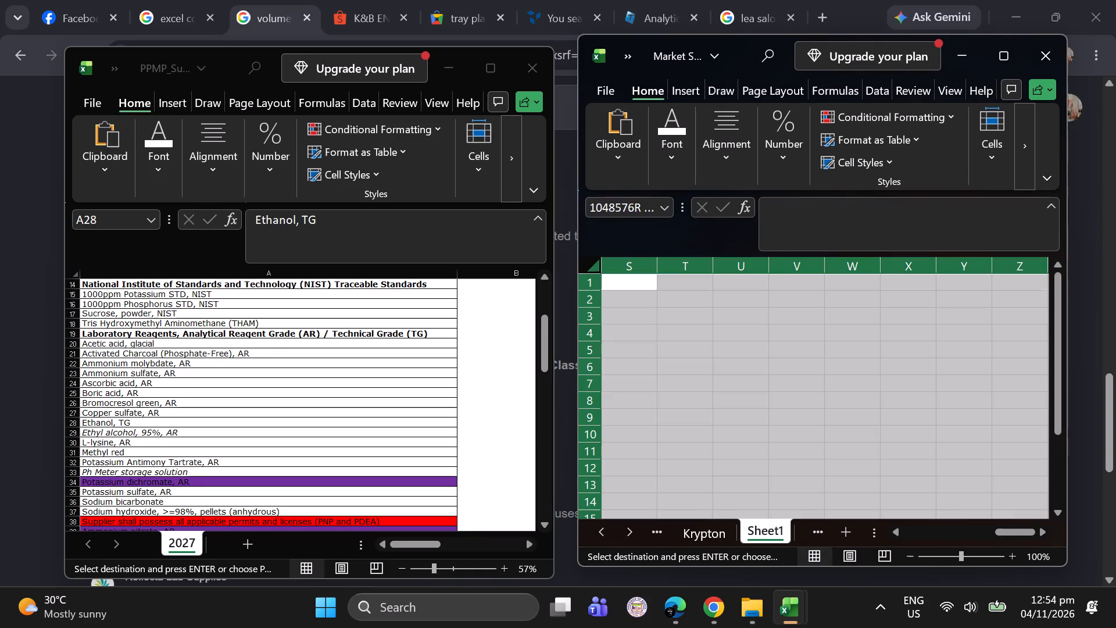
pyautogui.hotkey('ctrl', 'v')
pyautogui.scroll(7, 659, 340)
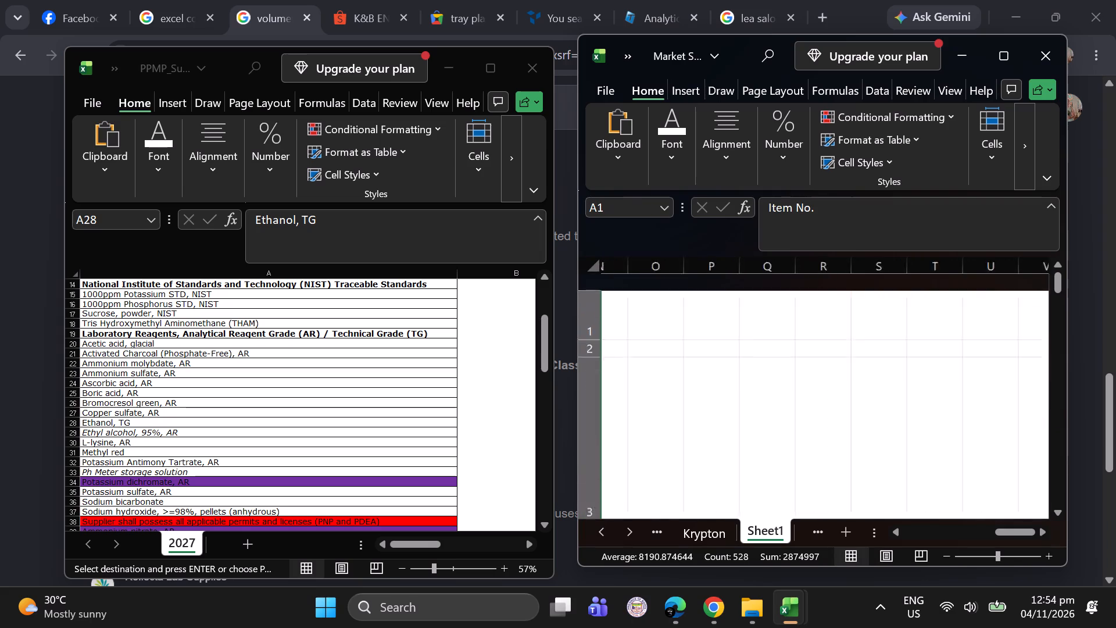
pyautogui.scroll(4, 659, 340)
pyautogui.hscroll(4, 659, 340)
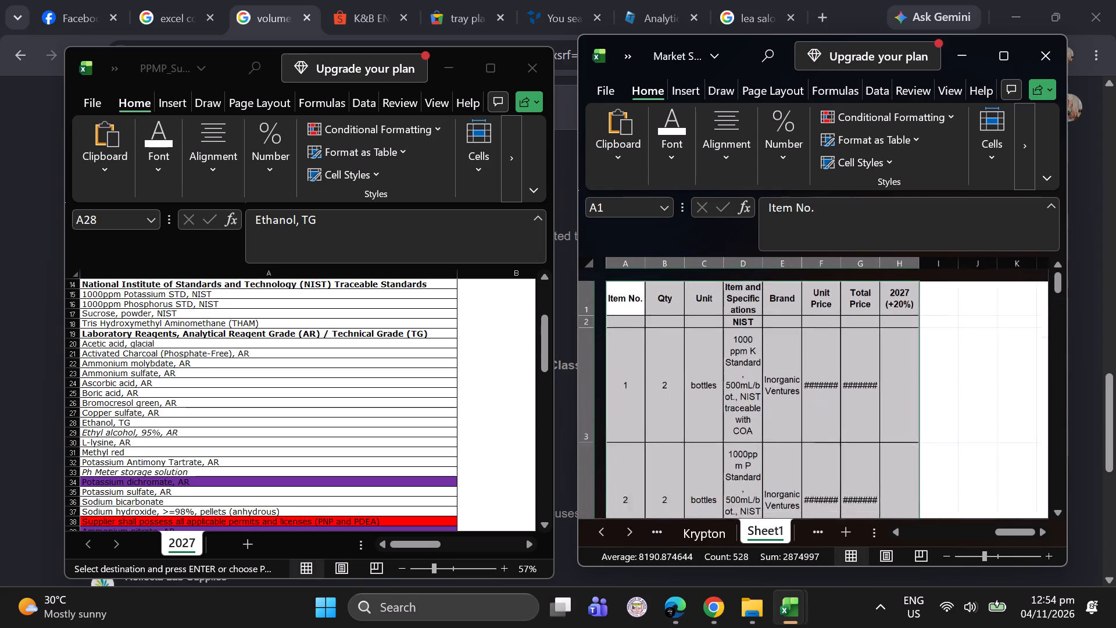
# Undo the last paste and paste the PMCI table again into the new worksheet starting at cell A1.
pyautogui.hotkey('ctrl', 'z')
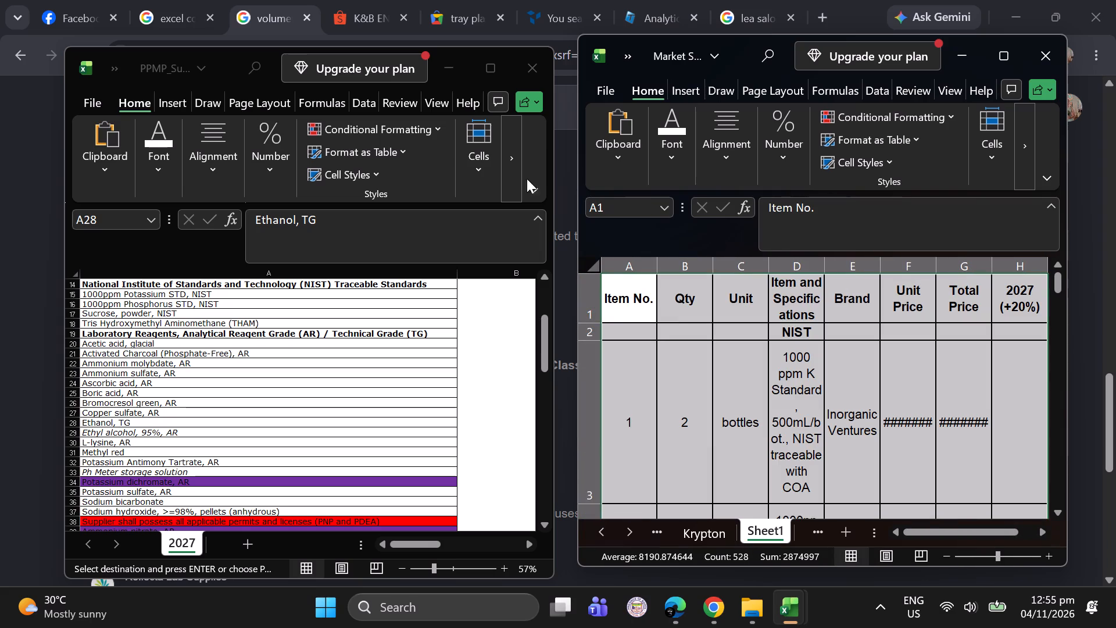
pyautogui.hotkey('ctrl', 'a')
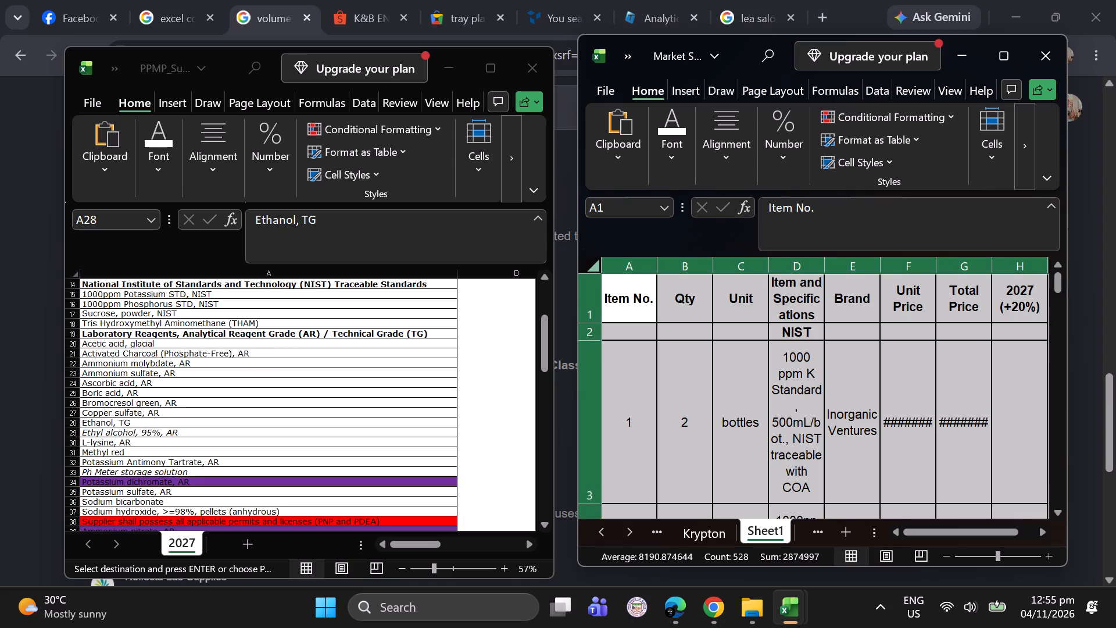
pyautogui.click(615, 294)
pyautogui.hotkey('ctrl', 'v')
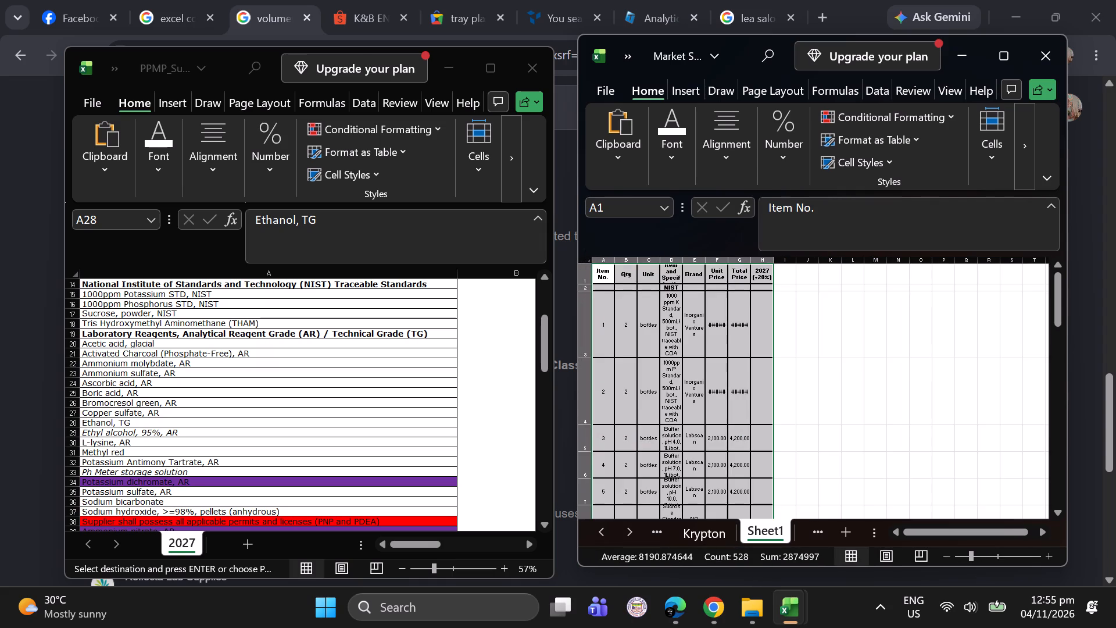
pyautogui.hscroll(1, 707, 397)
pyautogui.scroll(1, 707, 397)
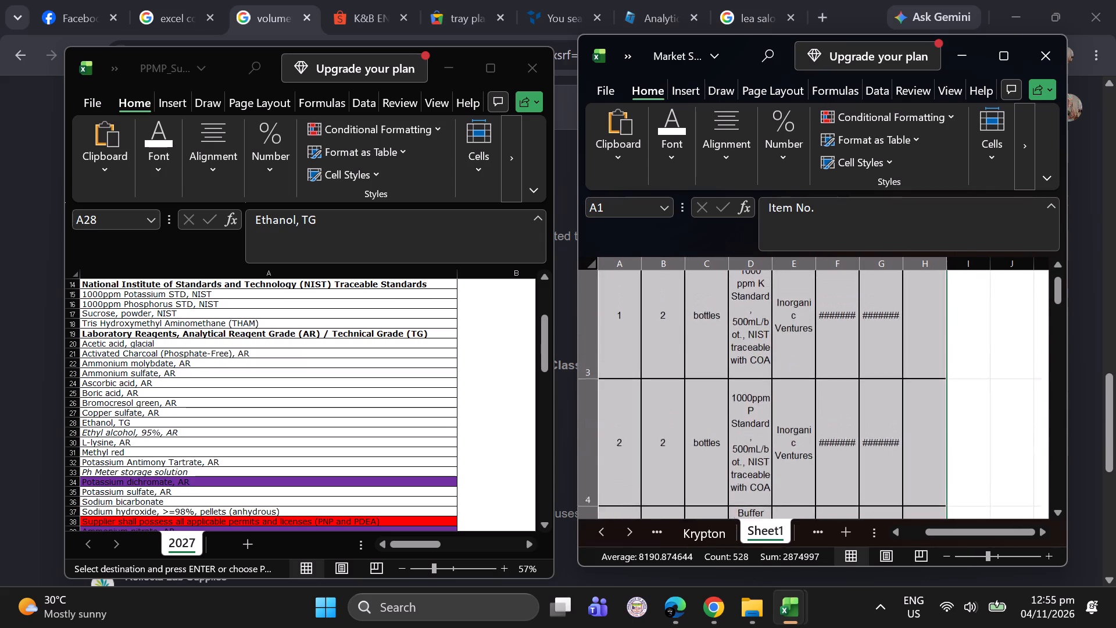
pyautogui.scroll(1, 707, 397)
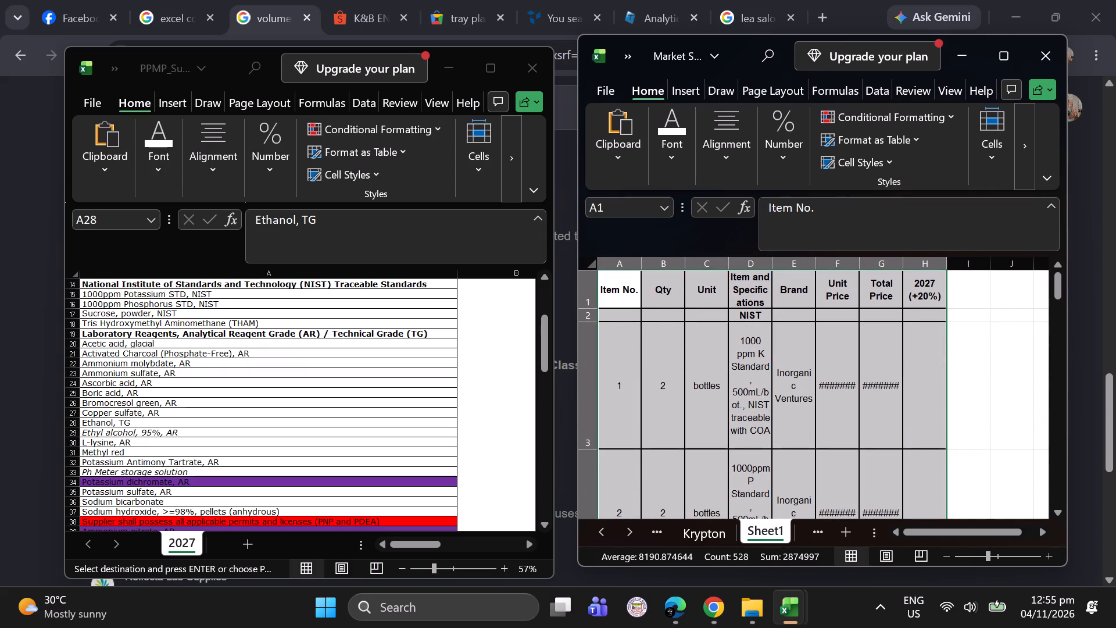
# Maximize the Market Scoping workbook and autofit the row heights and column widths of the entire new worksheet.
pyautogui.click(595, 264)
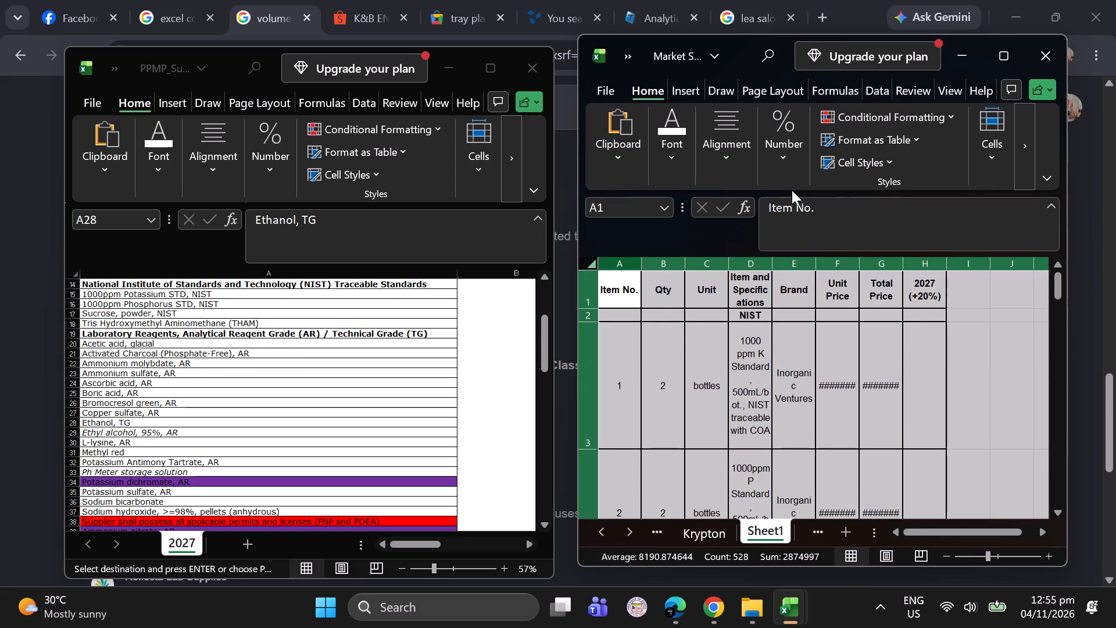
pyautogui.click(1018, 61)
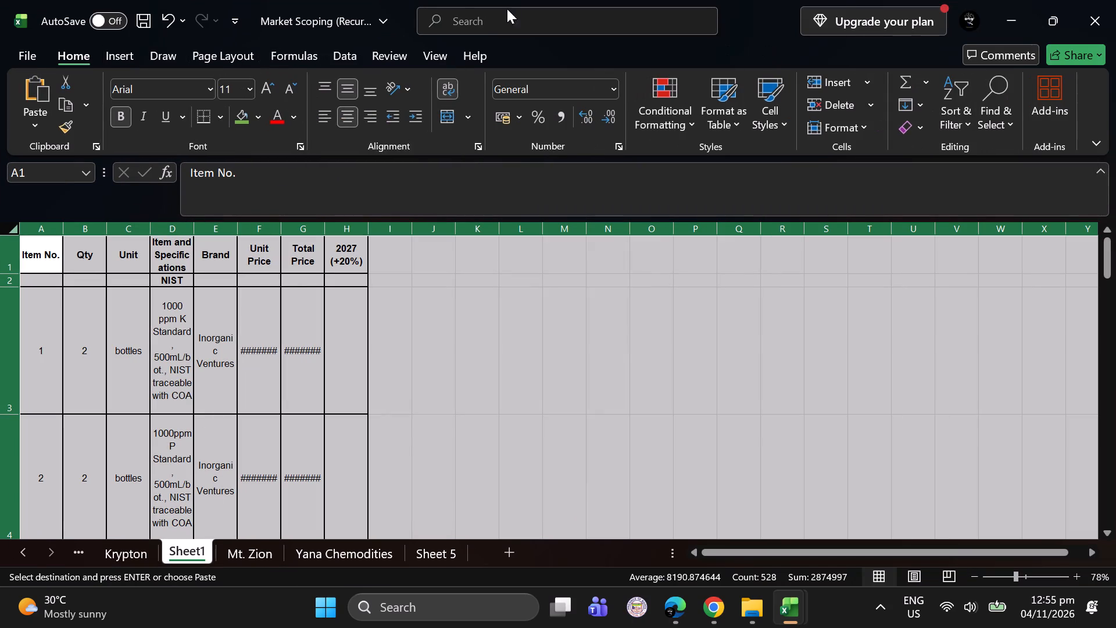
pyautogui.click(849, 127)
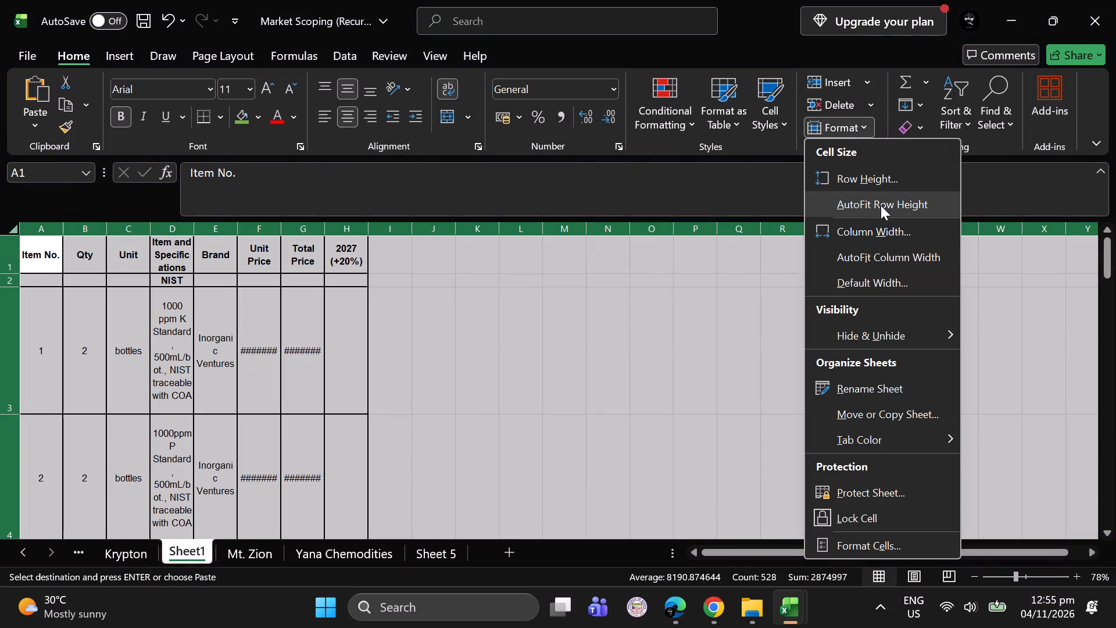
pyautogui.click(881, 205)
pyautogui.click(820, 131)
pyautogui.click(859, 263)
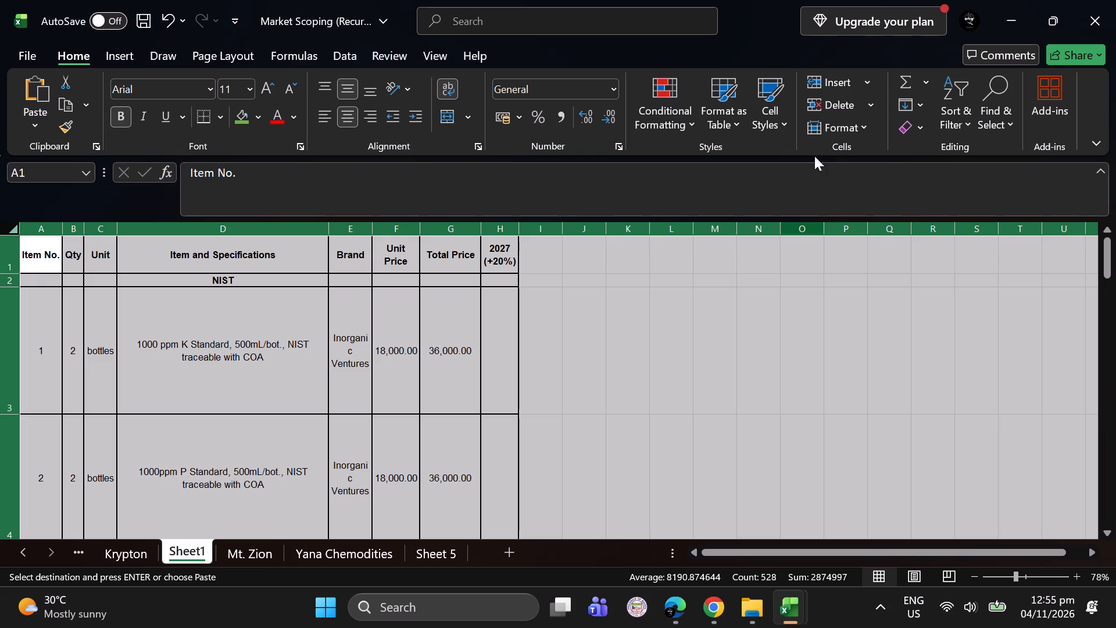
# Autofit the new worksheet's row heights and set all its columns to one uniform width that fits the brand names and unit prices.
pyautogui.click(830, 129)
pyautogui.click(863, 204)
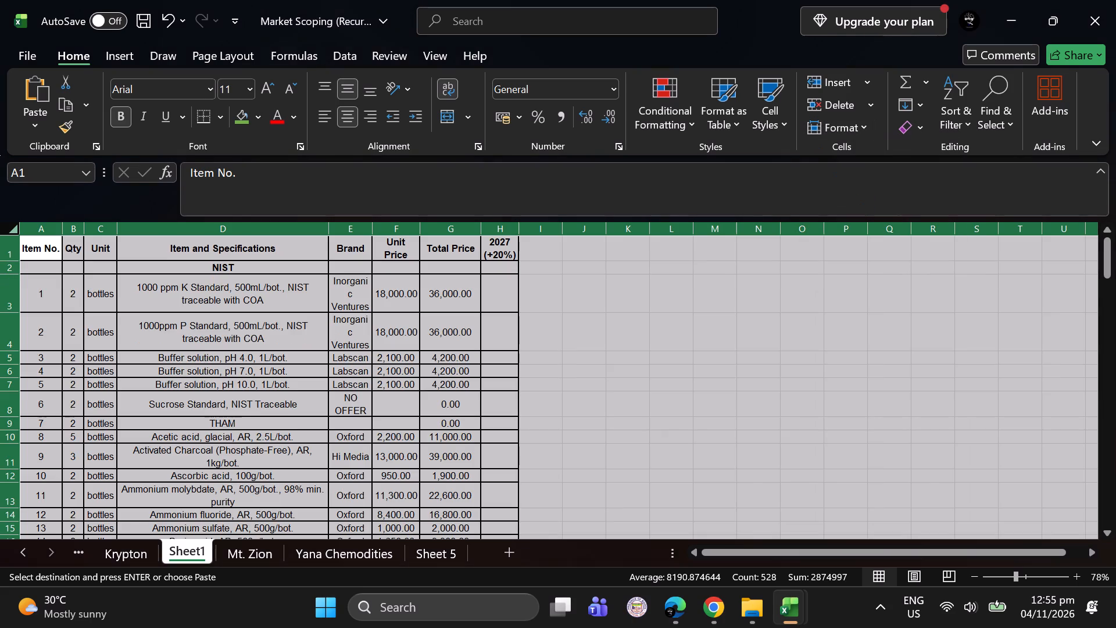
pyautogui.hscroll(1, 239, 348)
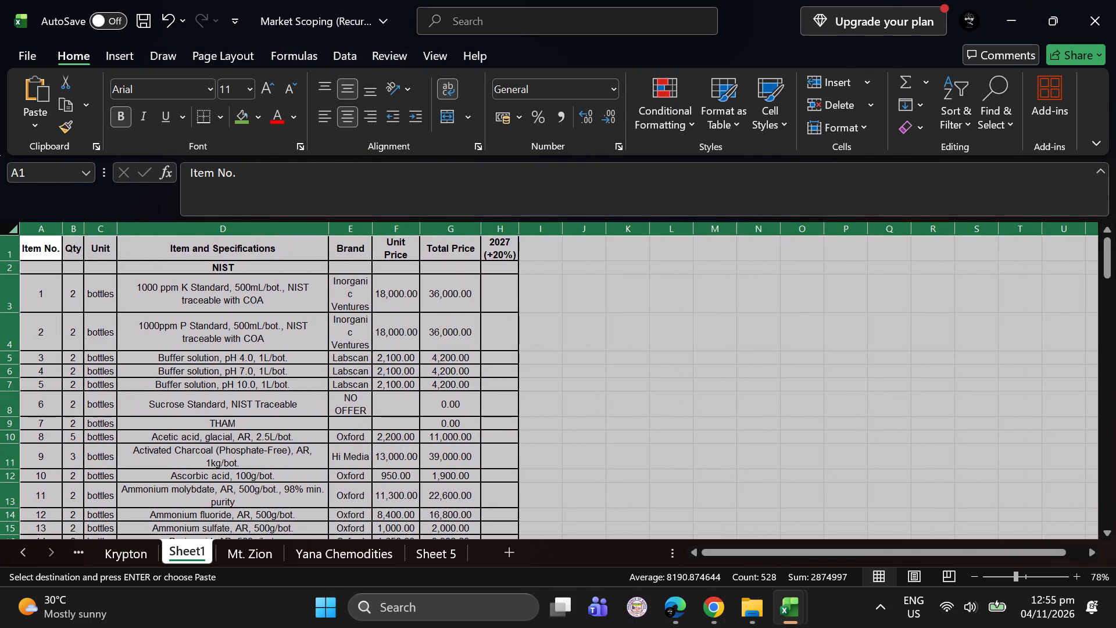
pyautogui.moveTo(371, 226); pyautogui.dragTo(379, 226)
pyautogui.hscroll(1, 246, 298)
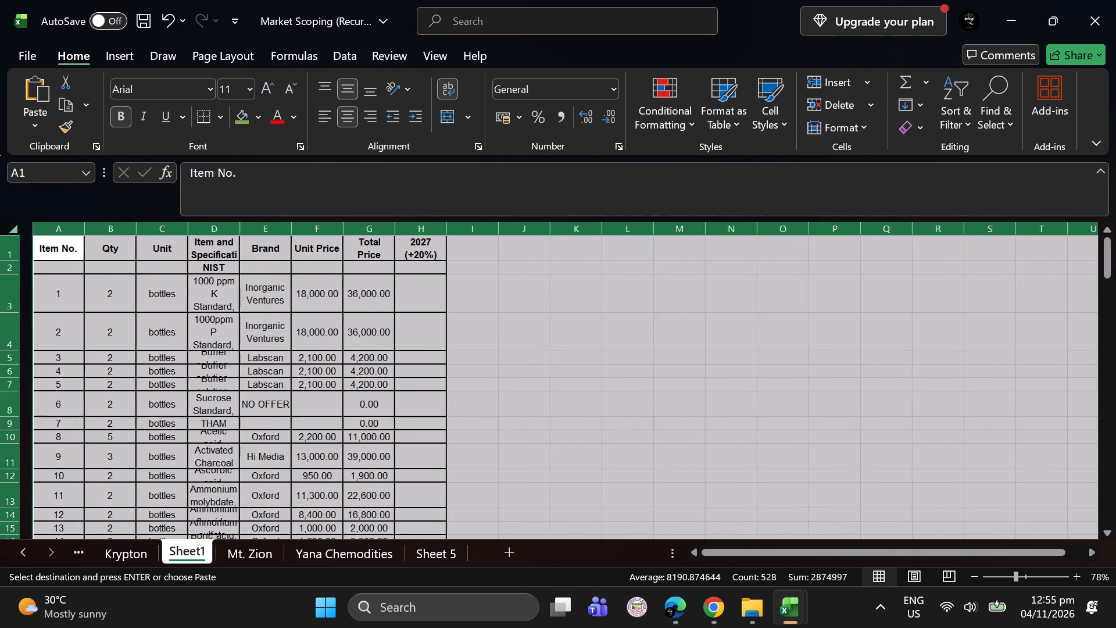
pyautogui.hscroll(1, 246, 298)
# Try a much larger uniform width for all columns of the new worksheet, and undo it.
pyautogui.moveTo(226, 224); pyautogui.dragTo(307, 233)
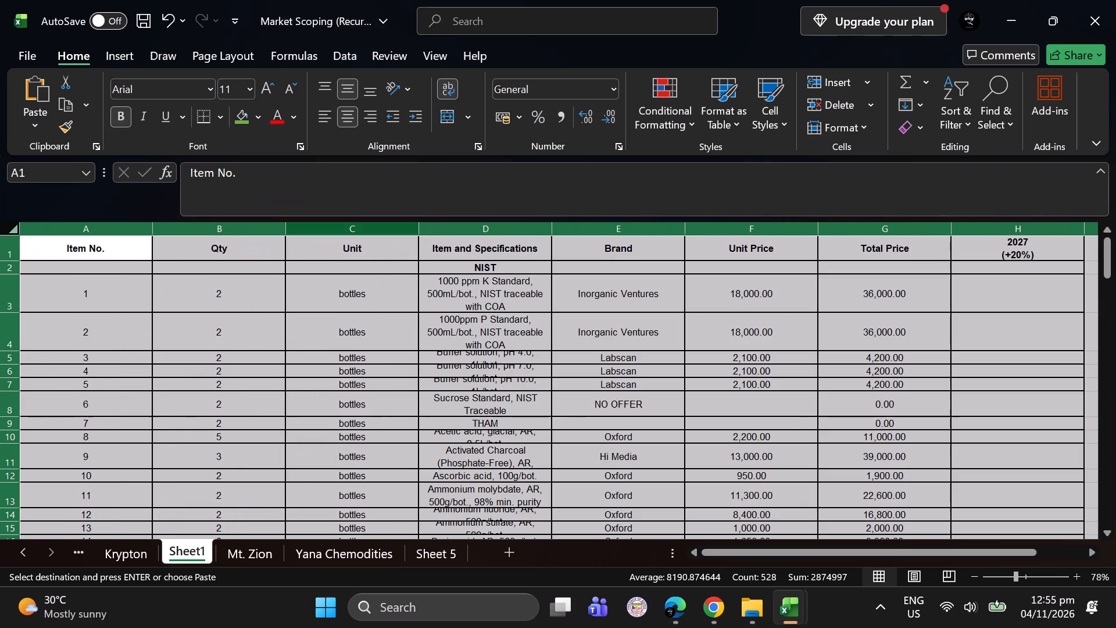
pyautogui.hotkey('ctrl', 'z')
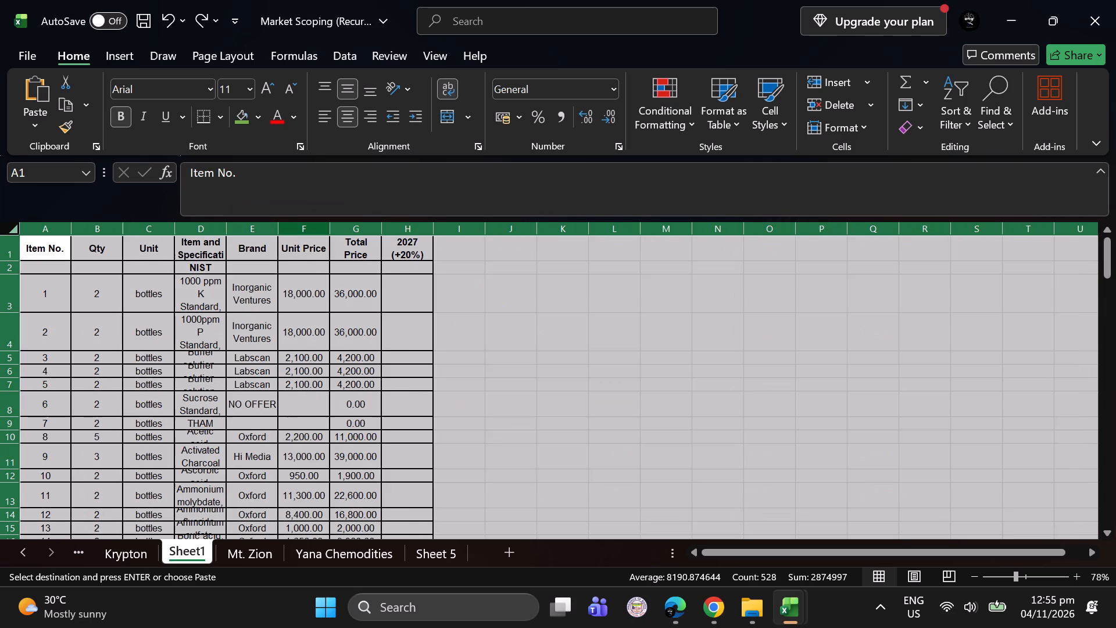
# Widen only the Item and Specifications column of the new worksheet to about 25.36.
pyautogui.click(303, 350)
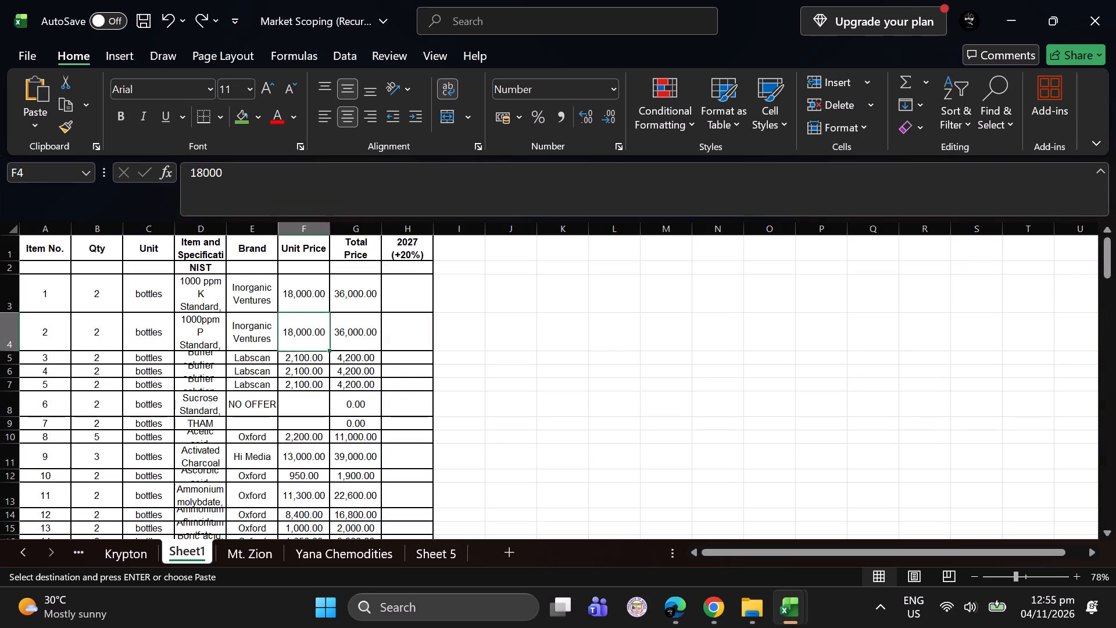
pyautogui.moveTo(227, 228); pyautogui.dragTo(250, 230)
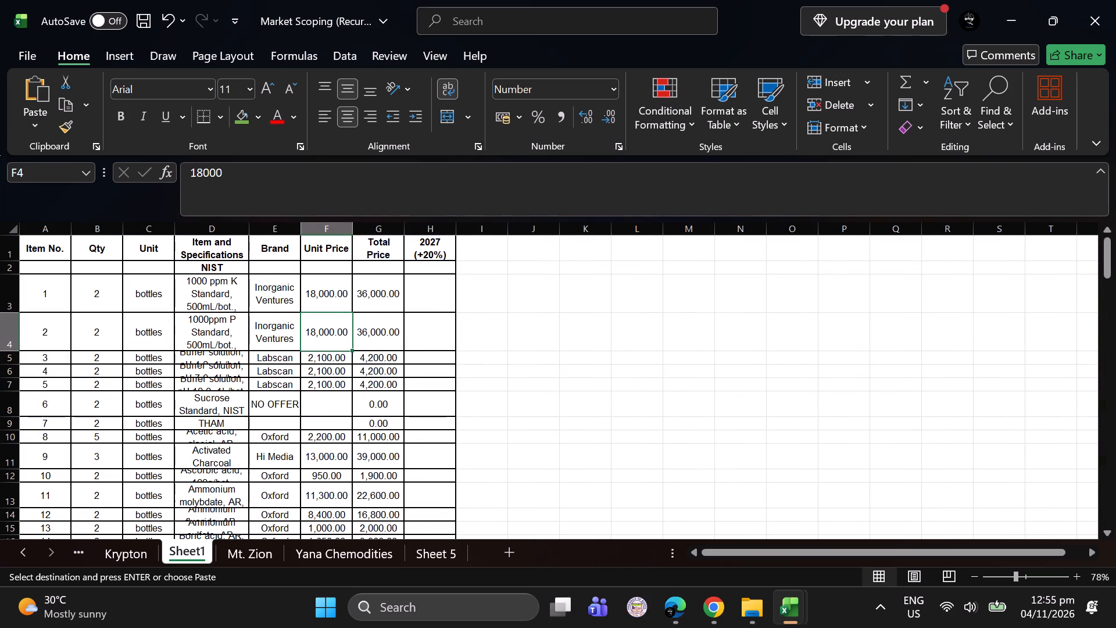
pyautogui.moveTo(246, 229); pyautogui.dragTo(280, 233)
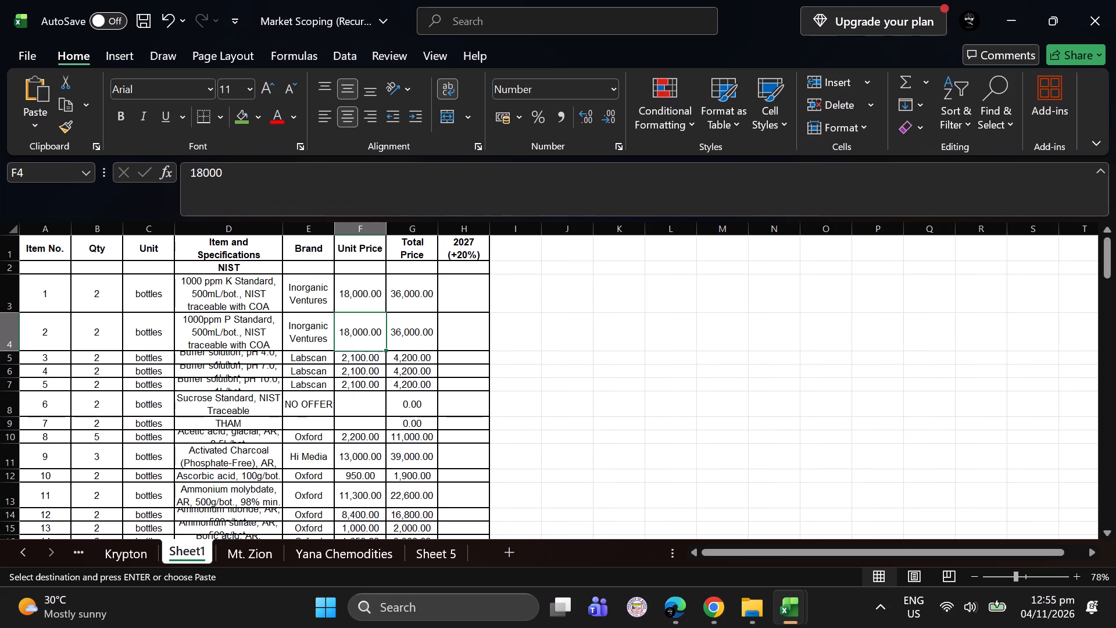
pyautogui.moveTo(280, 233); pyautogui.dragTo(293, 236)
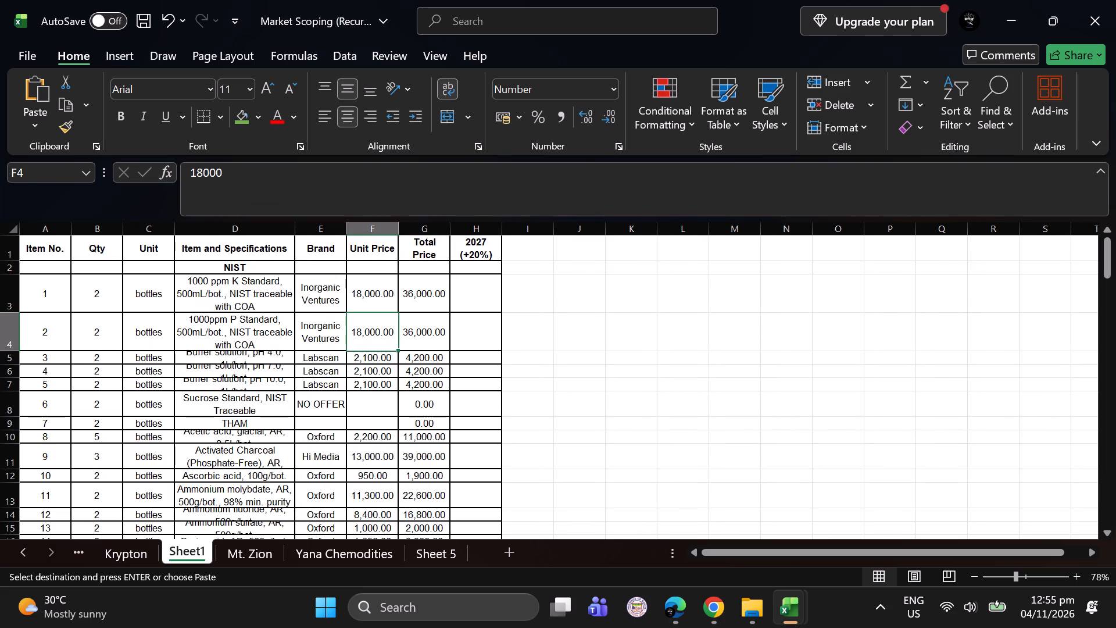
pyautogui.moveTo(294, 228); pyautogui.dragTo(304, 228)
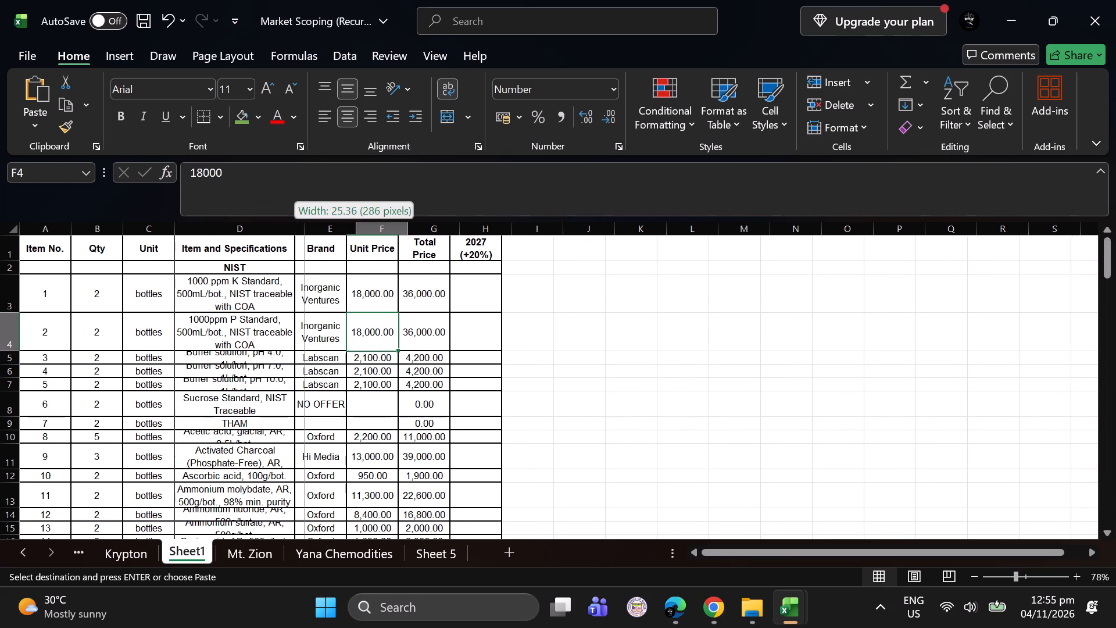
pyautogui.moveTo(304, 228); pyautogui.dragTo(304, 230)
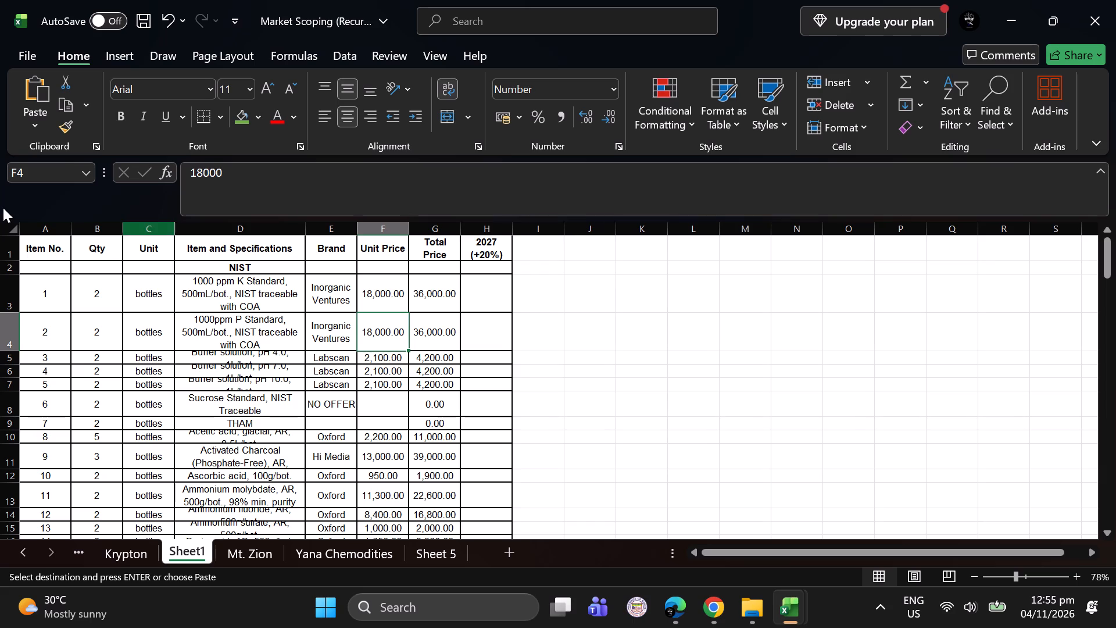
# Autofit the row heights of the entire new worksheet to the wrapped item descriptions.
pyautogui.click(11, 223)
pyautogui.moveTo(841, 105); pyautogui.dragTo(843, 119)
pyautogui.click(843, 119)
pyautogui.click(874, 209)
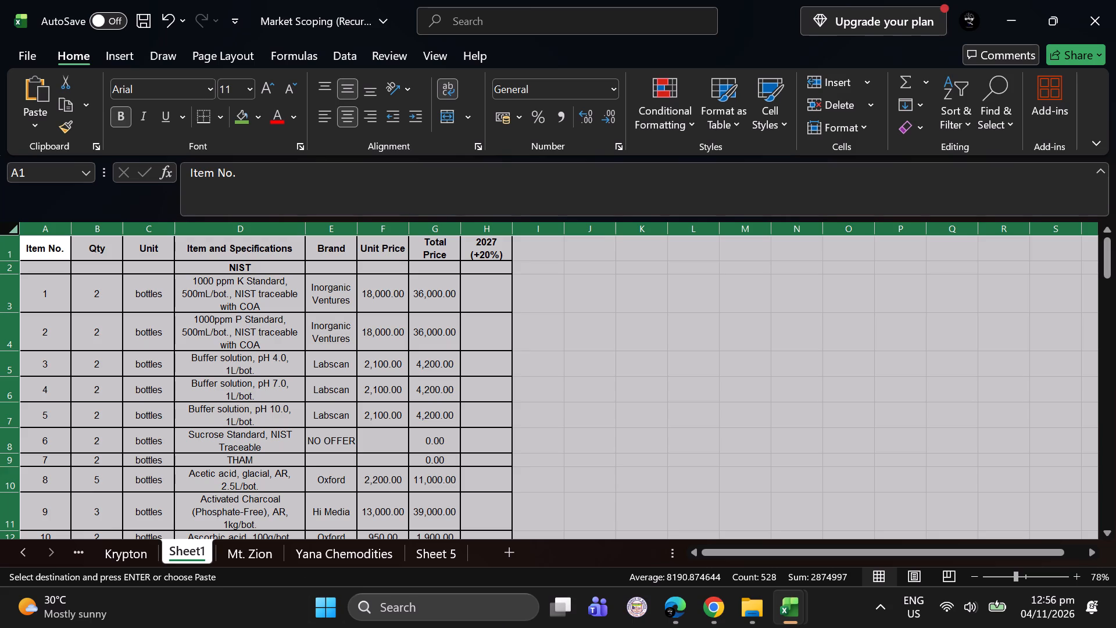
# Move the Sheet1 worksheet to the end of the workbook, after Sheet 5.
pyautogui.moveTo(189, 559); pyautogui.dragTo(471, 561)
pyautogui.moveTo(471, 561); pyautogui.dragTo(482, 554)
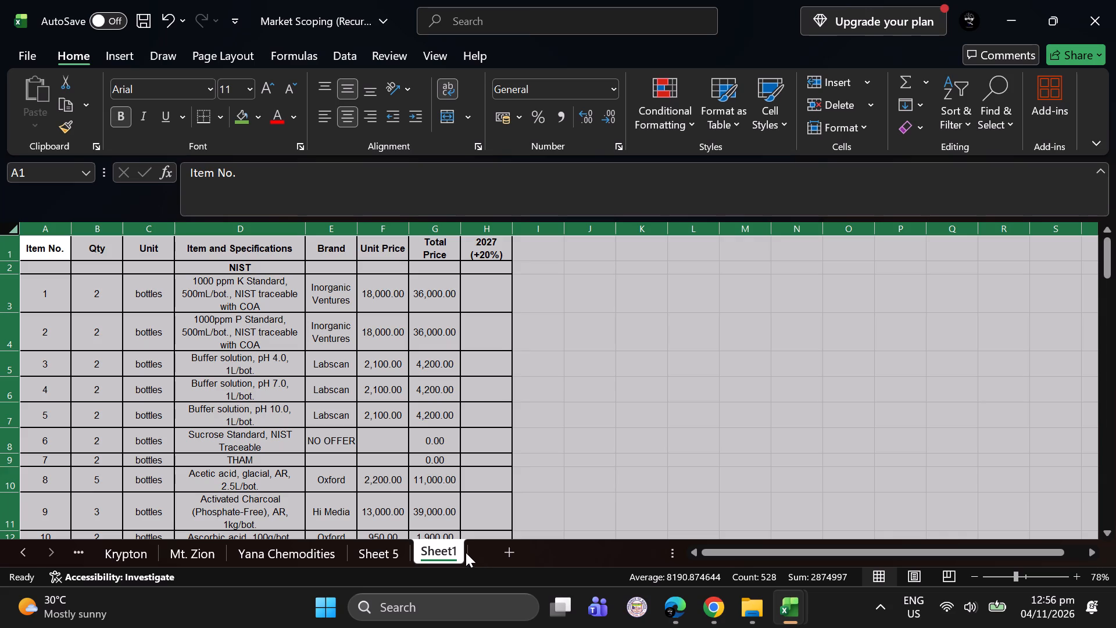
# Delete the three buffer solution rows (pH 4.0, 7.0 and 10.0) from Sheet1.
pyautogui.click(187, 367)
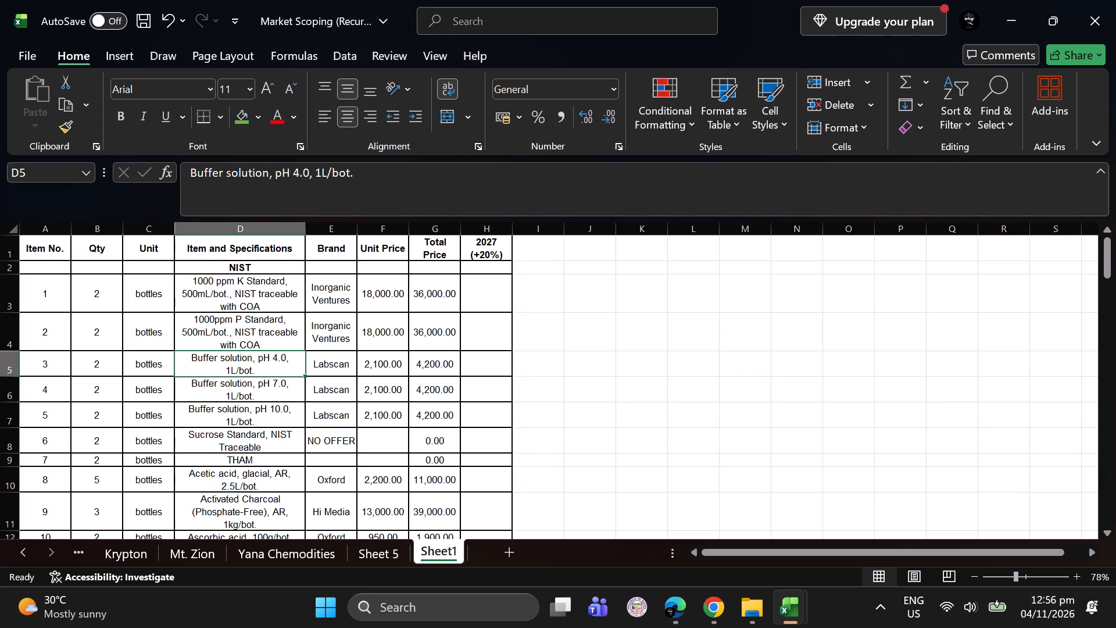
pyautogui.moveTo(13, 365); pyautogui.dragTo(8, 408)
pyautogui.rightClick(8, 408)
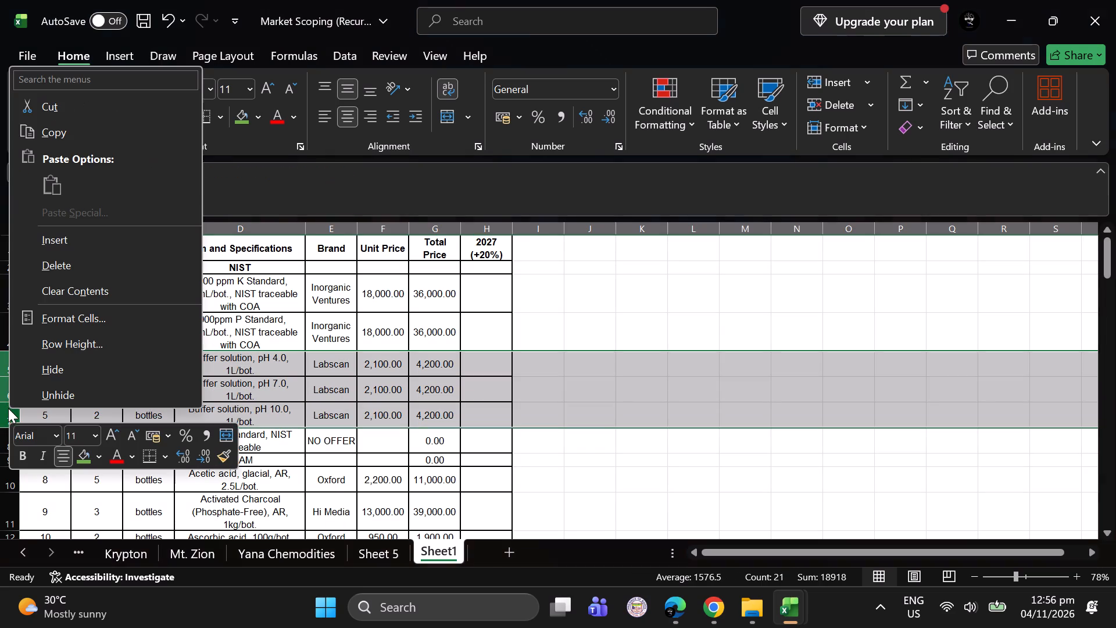
pyautogui.click(90, 266)
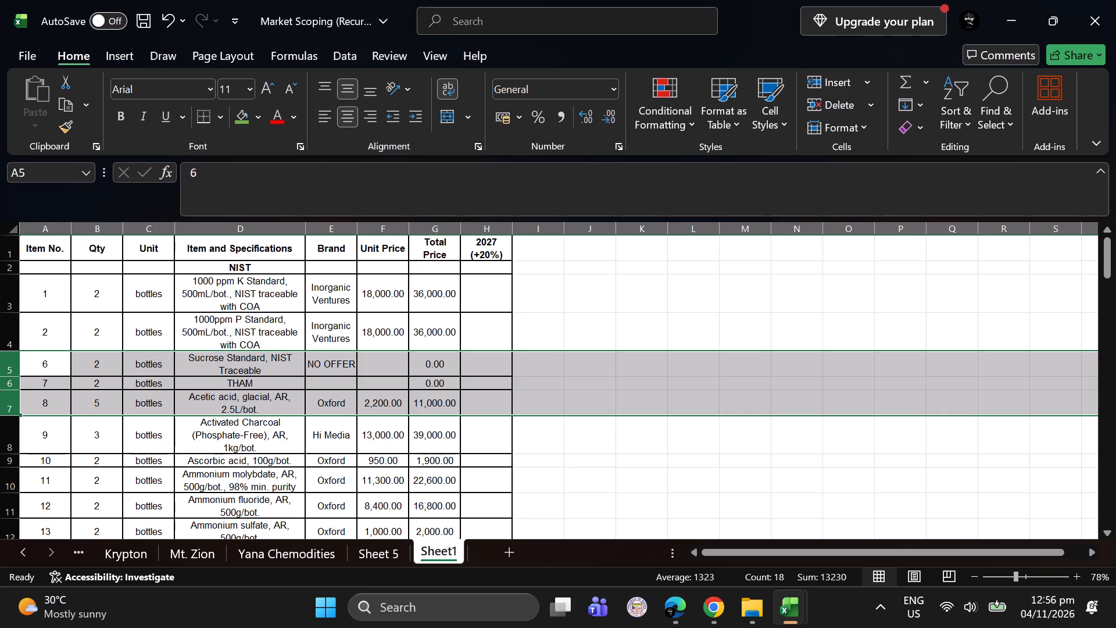
# Delete the row for Ammonium fluoride, AR, 500g/bot. from Sheet1.
pyautogui.click(254, 429)
pyautogui.scroll(-1, 254, 429)
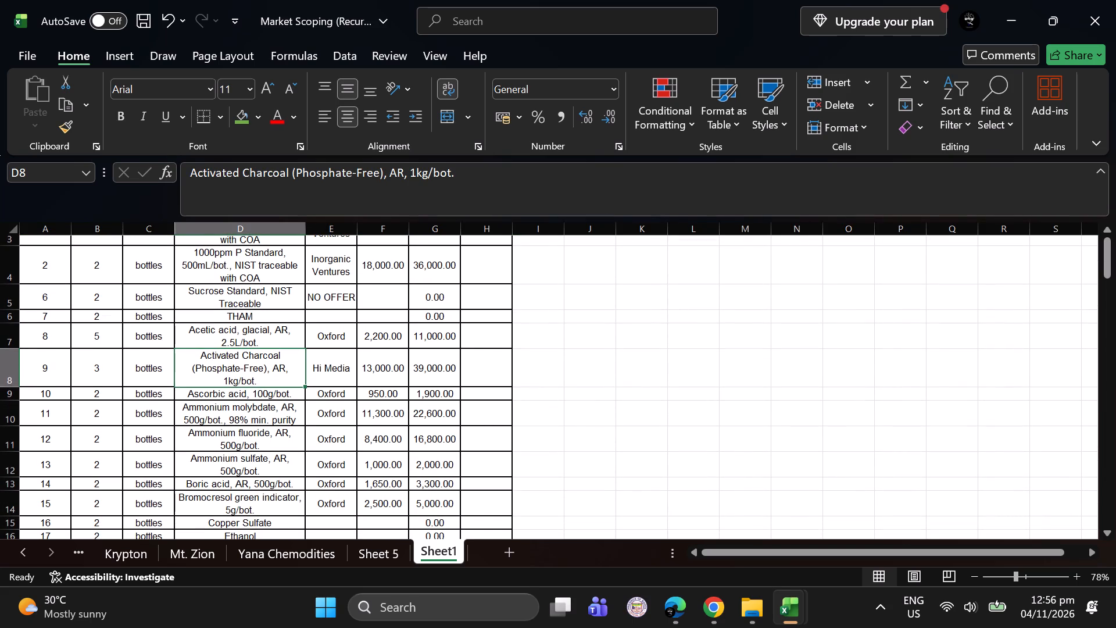
pyautogui.scroll(-1, 254, 429)
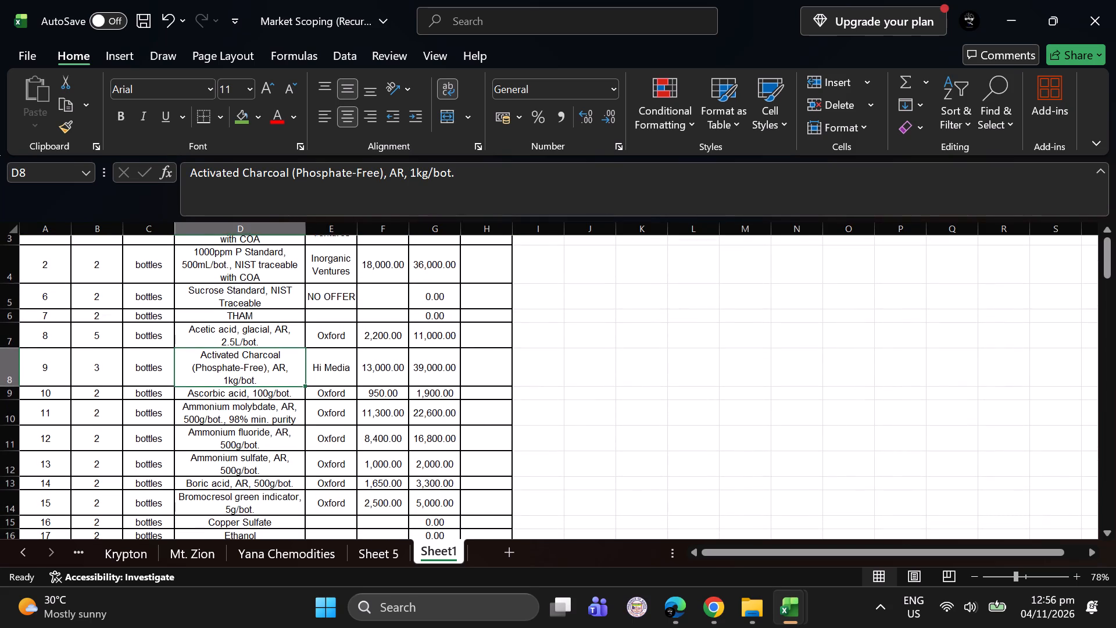
pyautogui.scroll(-1, 254, 429)
pyautogui.click(11, 430)
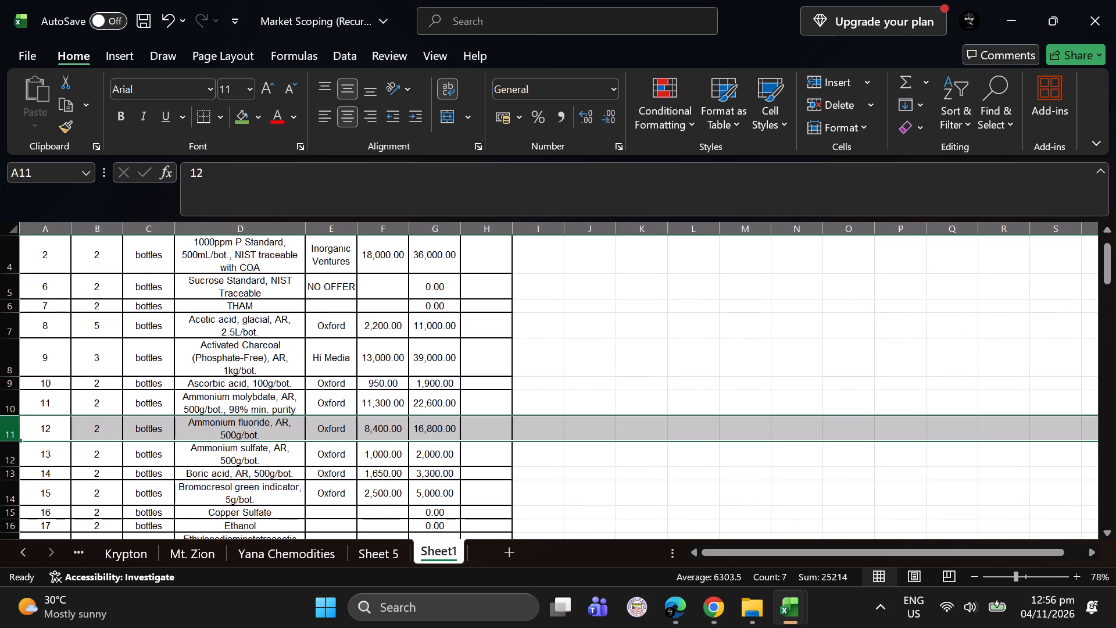
pyautogui.rightClick(11, 430)
pyautogui.click(51, 291)
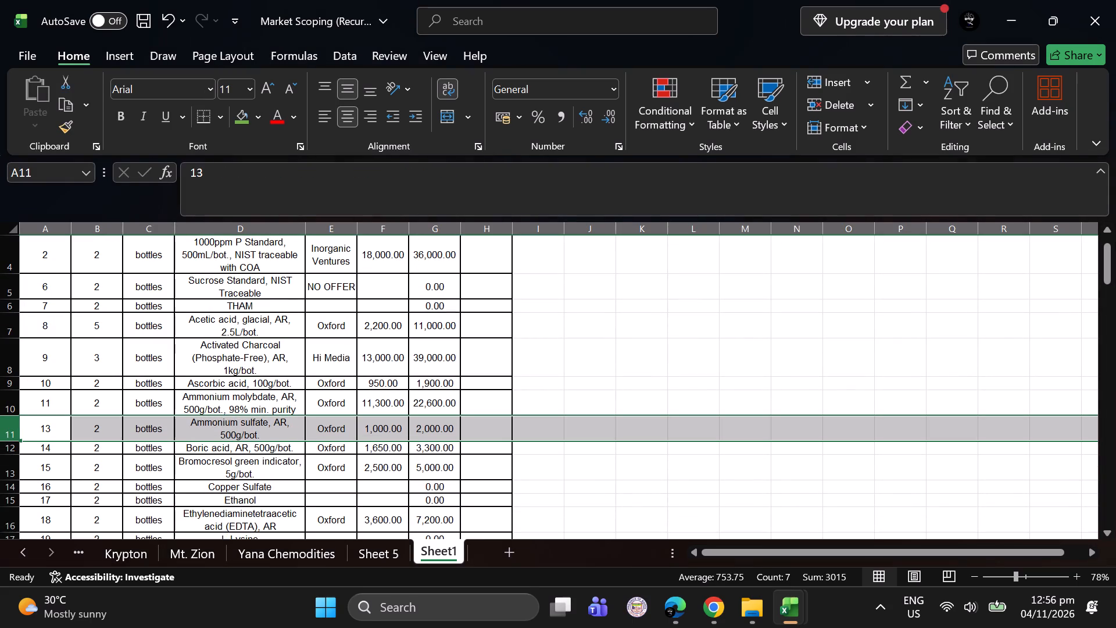
# Examine the chemicals remaining in Sheet1, from ammonium sulfate down to the sodium hydroxide flakes.
pyautogui.scroll(-1, 159, 455)
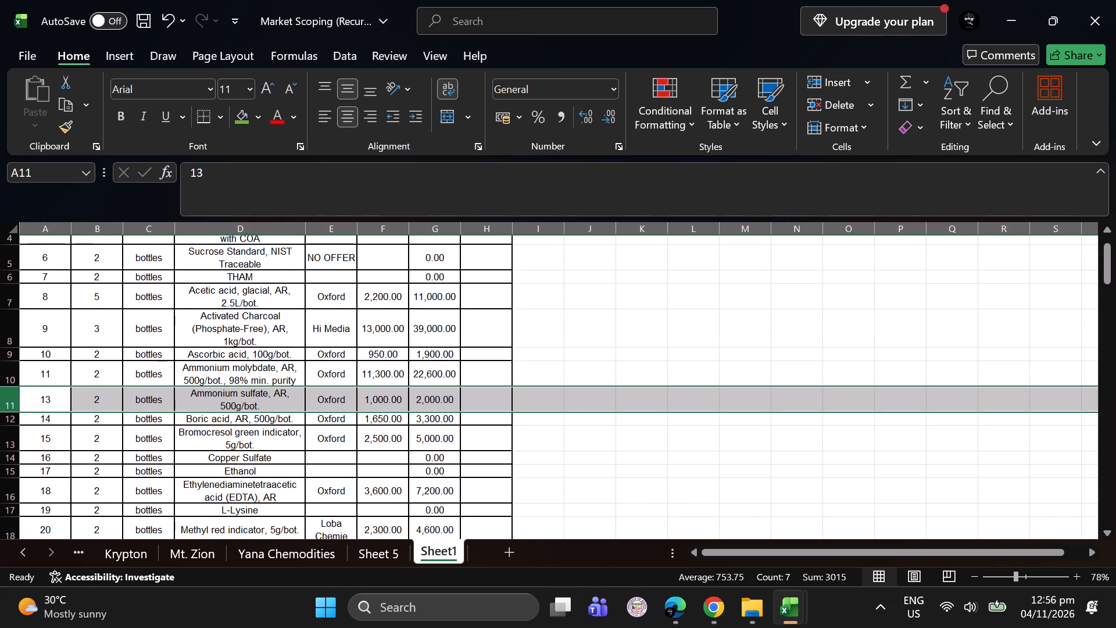
pyautogui.scroll(-1, 159, 455)
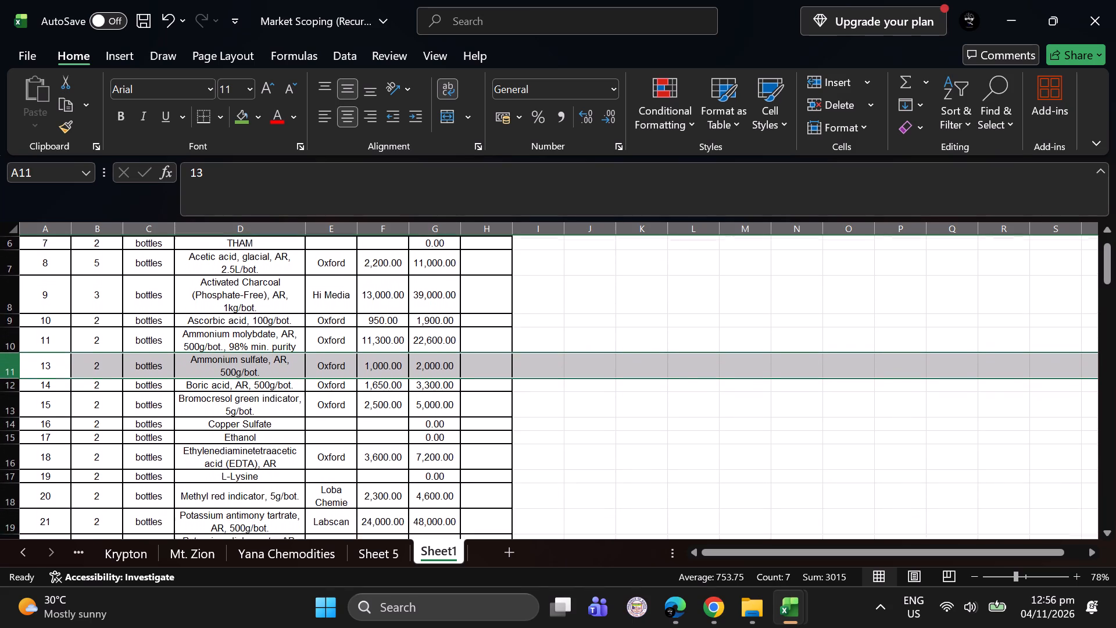
pyautogui.scroll(-1, 159, 455)
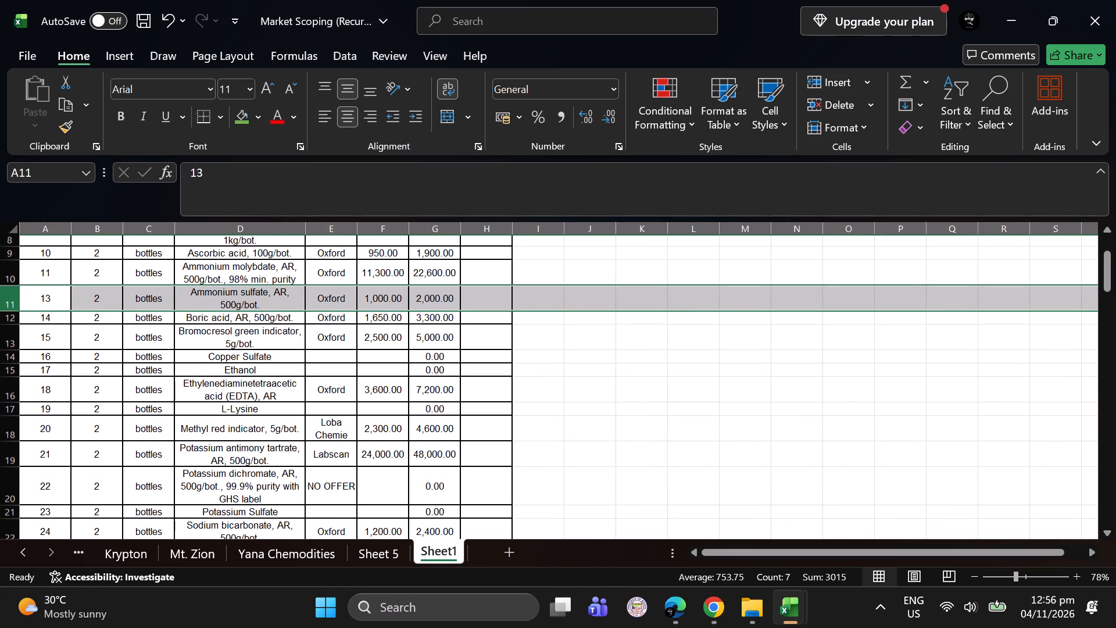
pyautogui.scroll(-1, 159, 455)
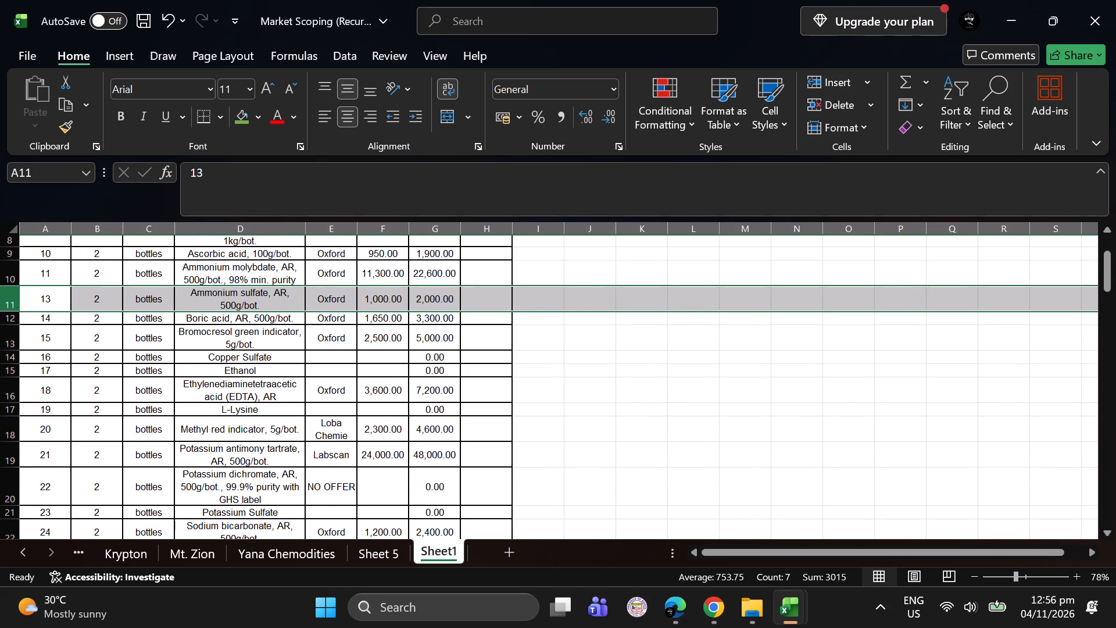
pyautogui.scroll(-1, 159, 455)
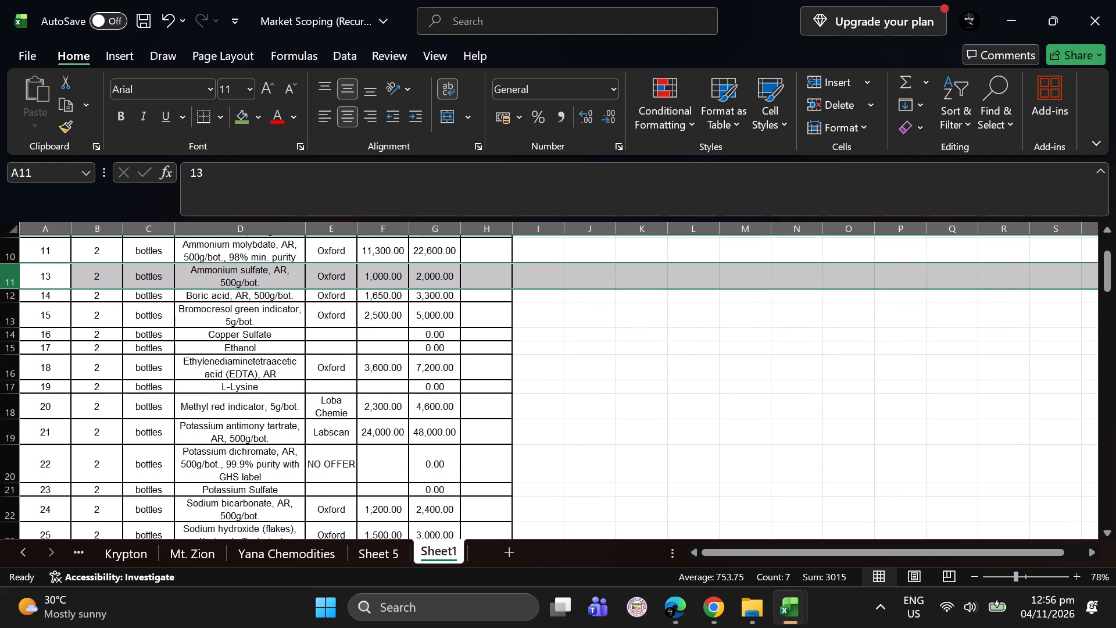
pyautogui.scroll(-2, 159, 455)
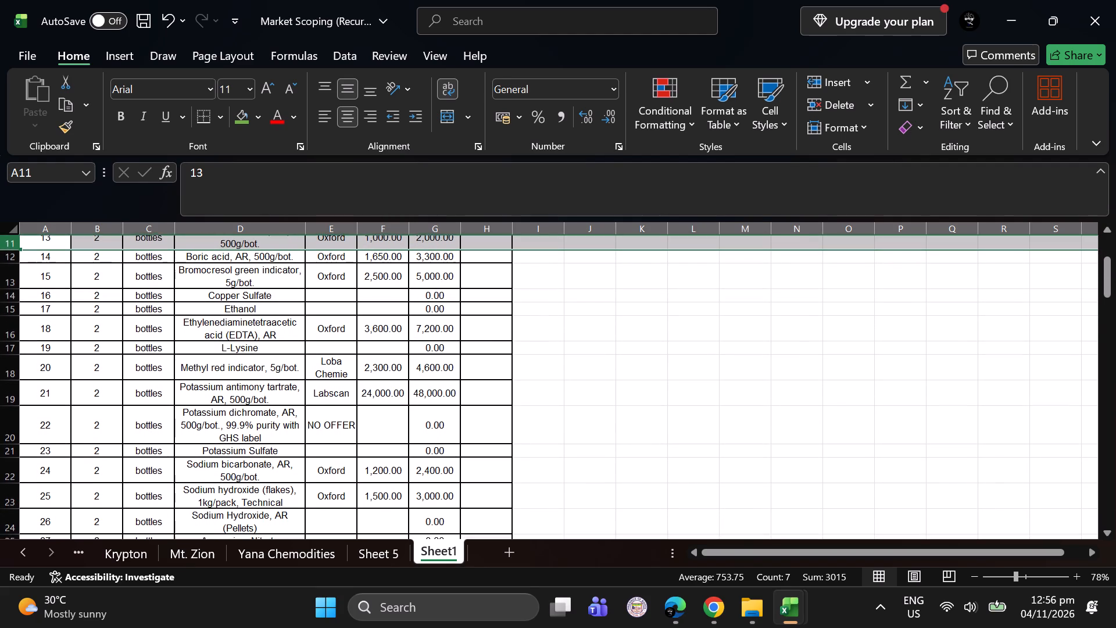
pyautogui.scroll(-3, 159, 455)
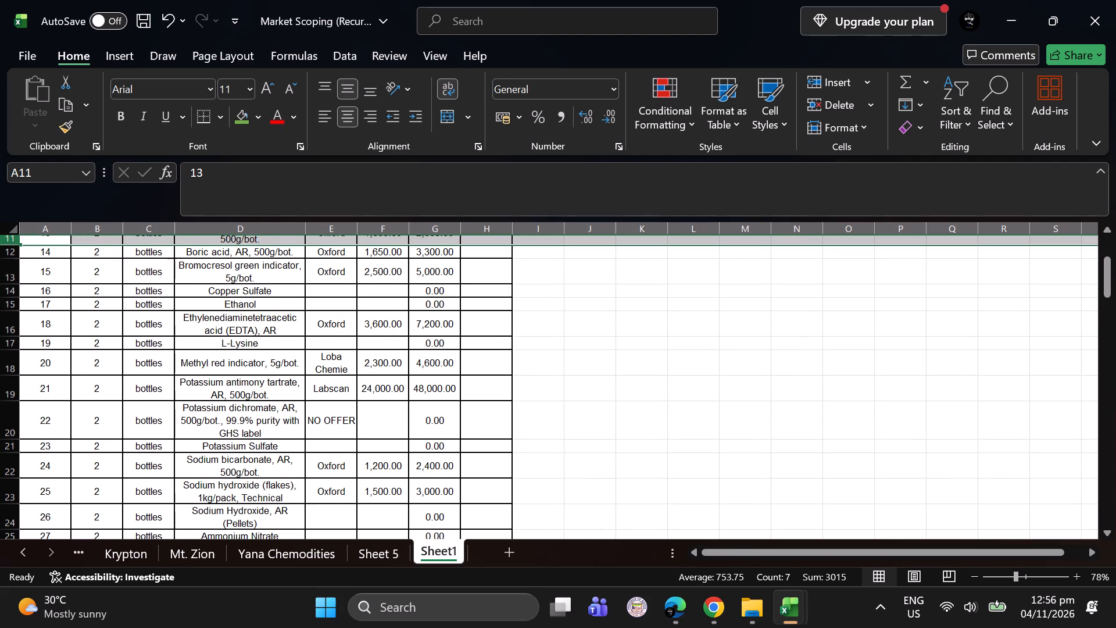
pyautogui.scroll(-1, 159, 455)
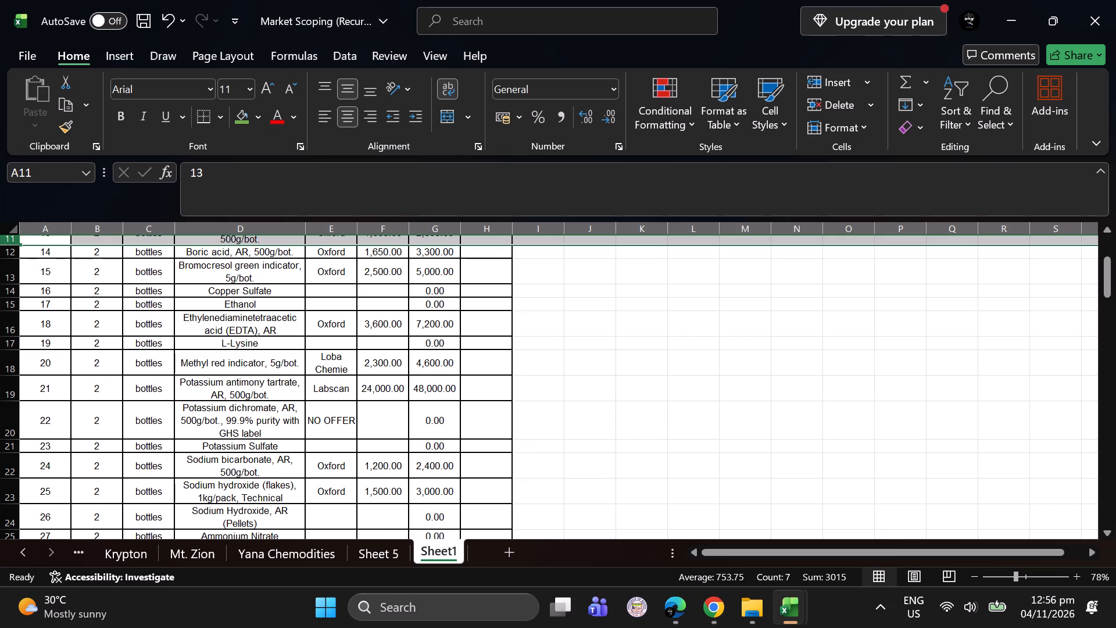
pyautogui.click(7, 493)
pyautogui.click(37, 493)
pyautogui.click(37, 493)
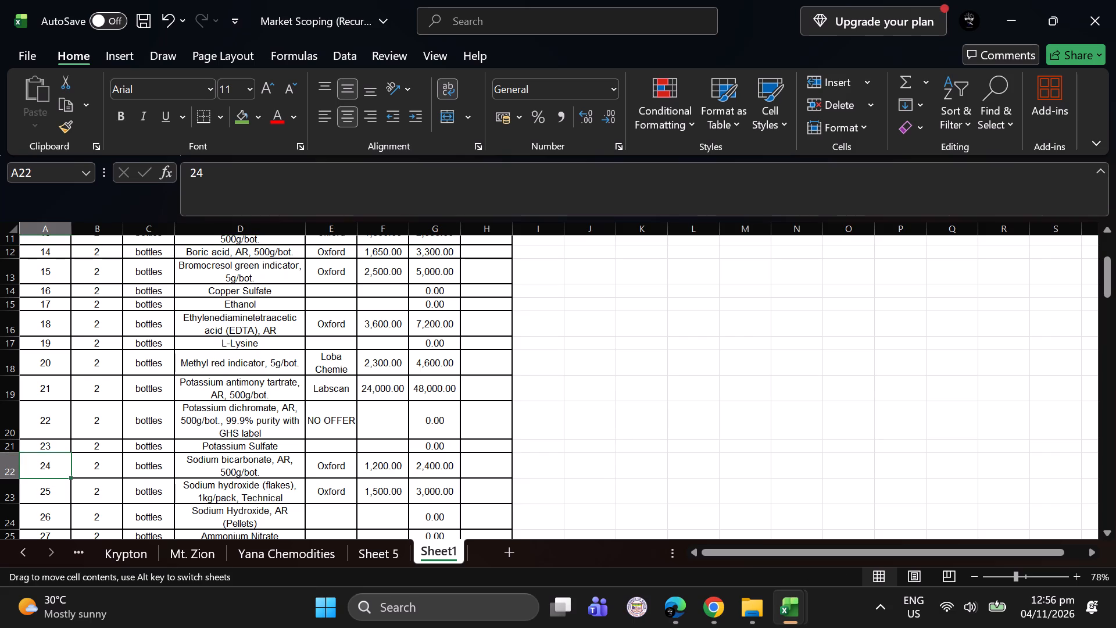
pyautogui.click(201, 504)
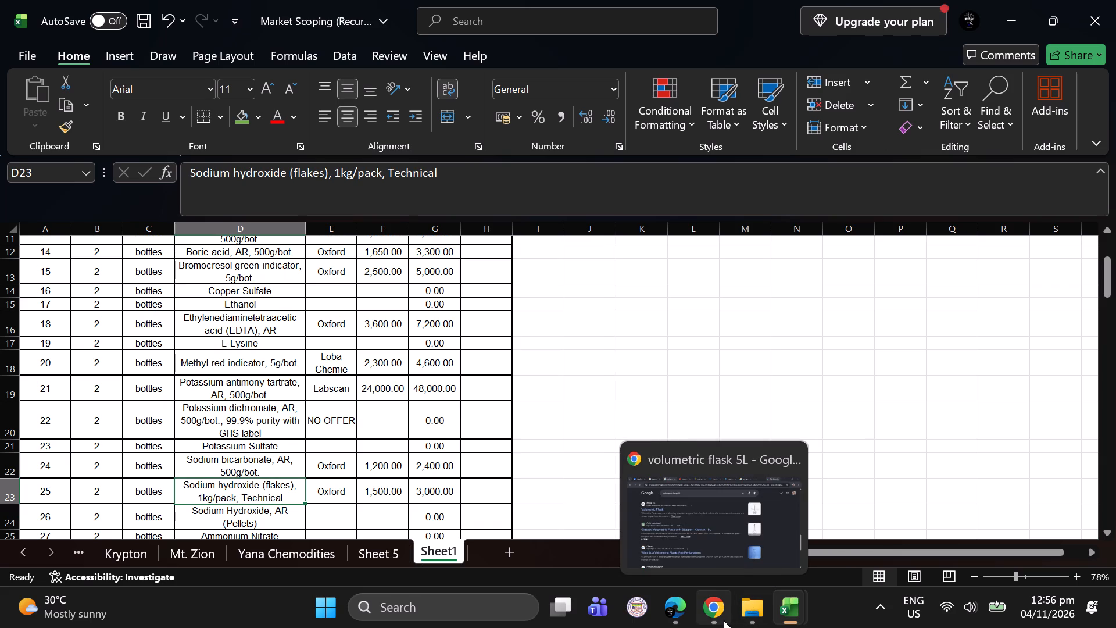
# Examine the chemicals in the BISWL supplies workbook from Total Nitrogen through P-Olsen, and glance at the 2027 PPMP supplies list.
pyautogui.click(686, 603)
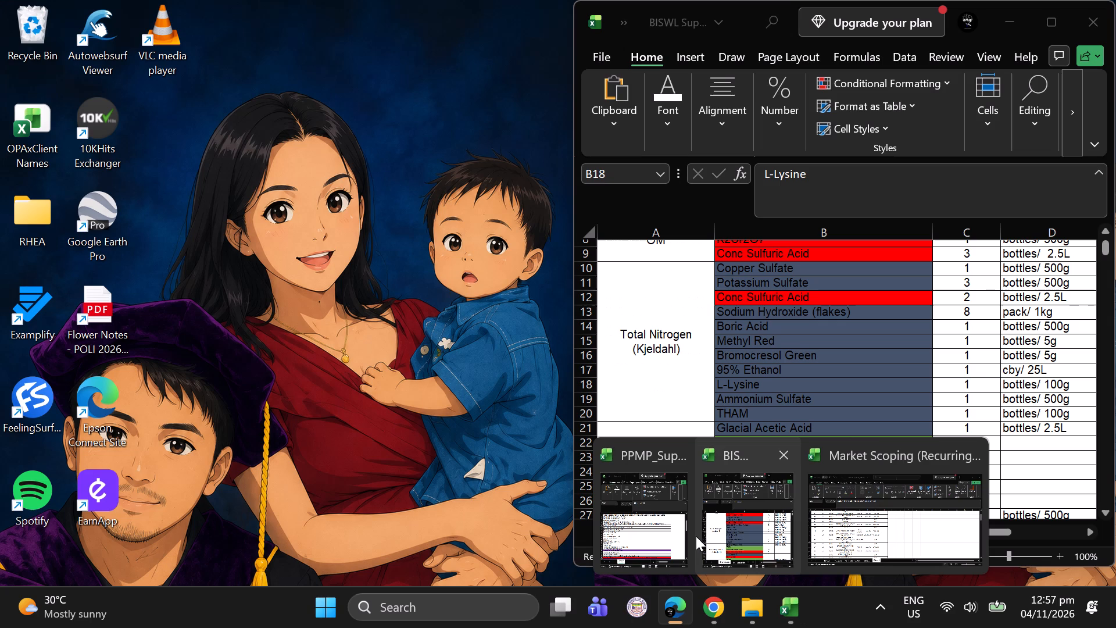
pyautogui.click(724, 533)
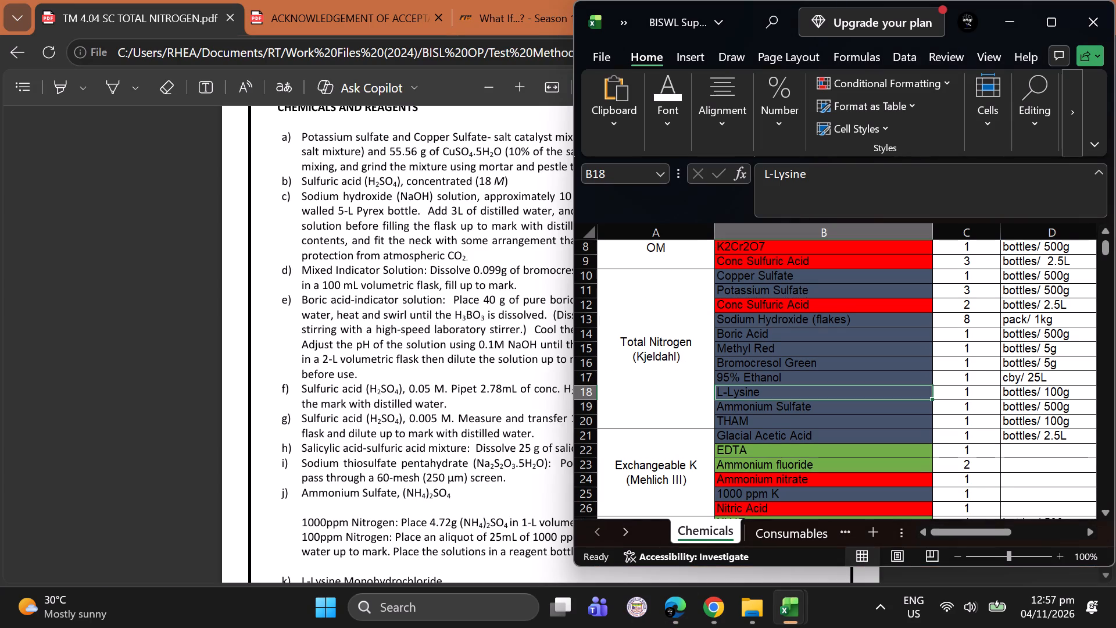
pyautogui.click(745, 412)
pyautogui.scroll(-2, 745, 412)
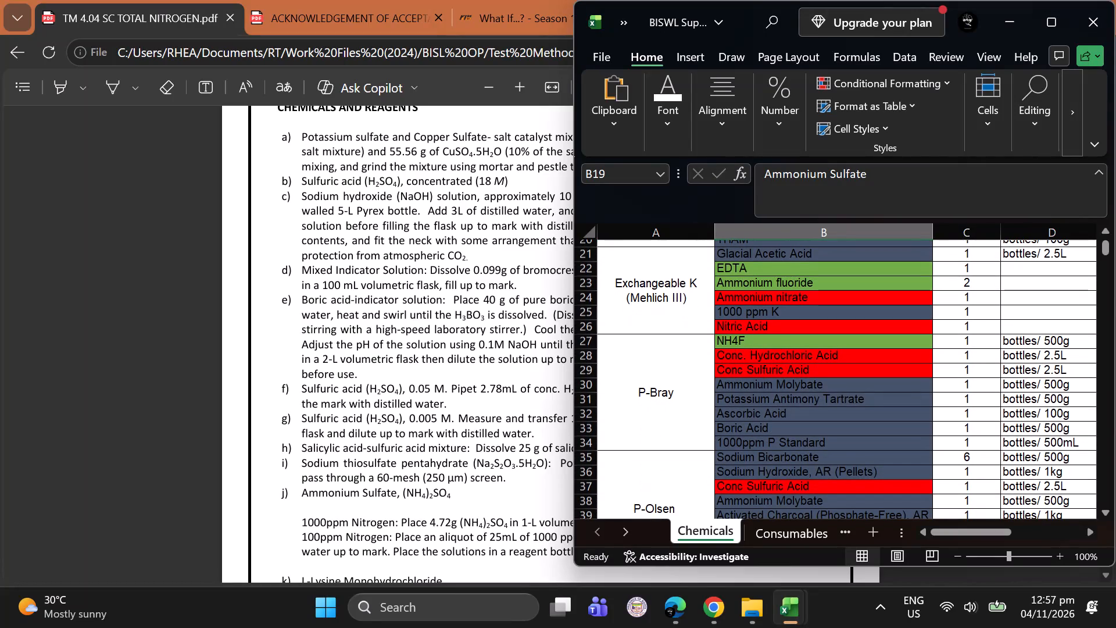
pyautogui.scroll(-2, 745, 412)
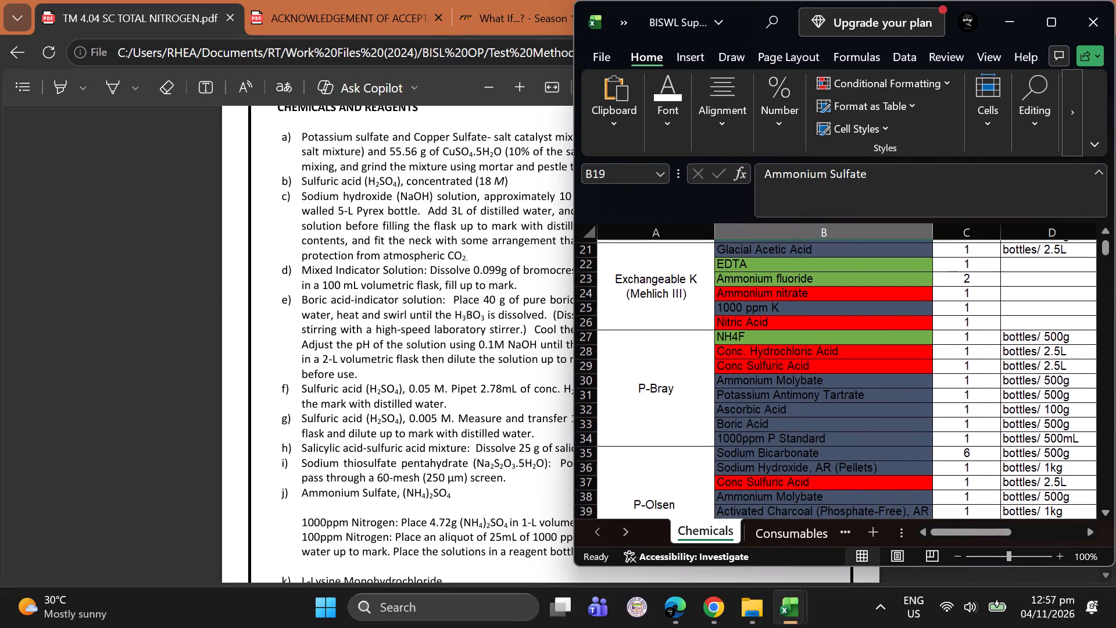
pyautogui.scroll(-1, 745, 412)
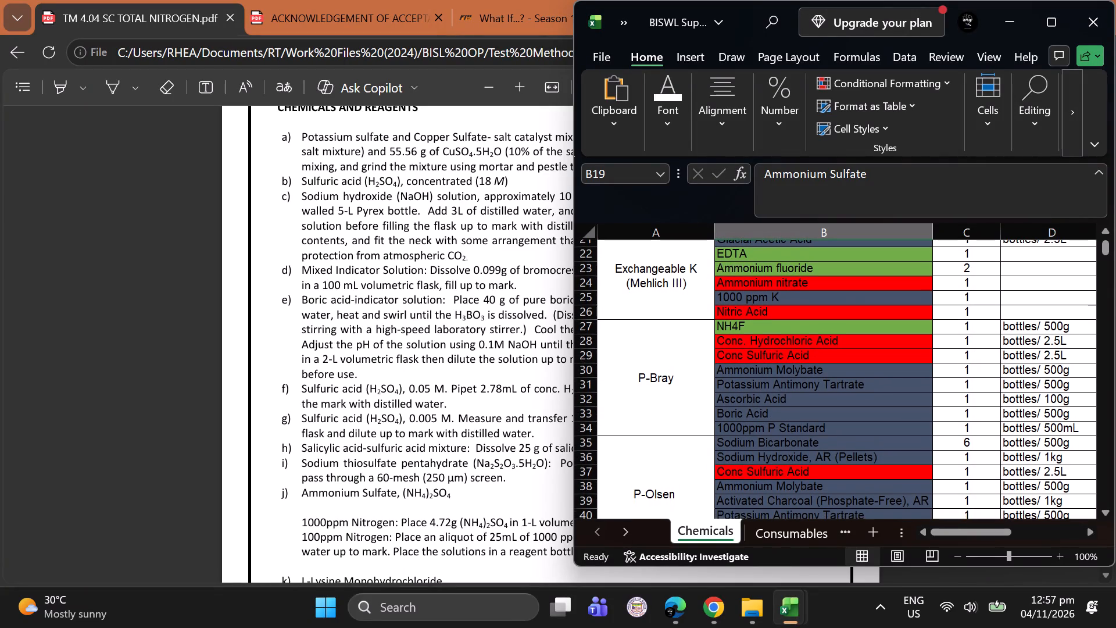
pyautogui.scroll(-2, 745, 412)
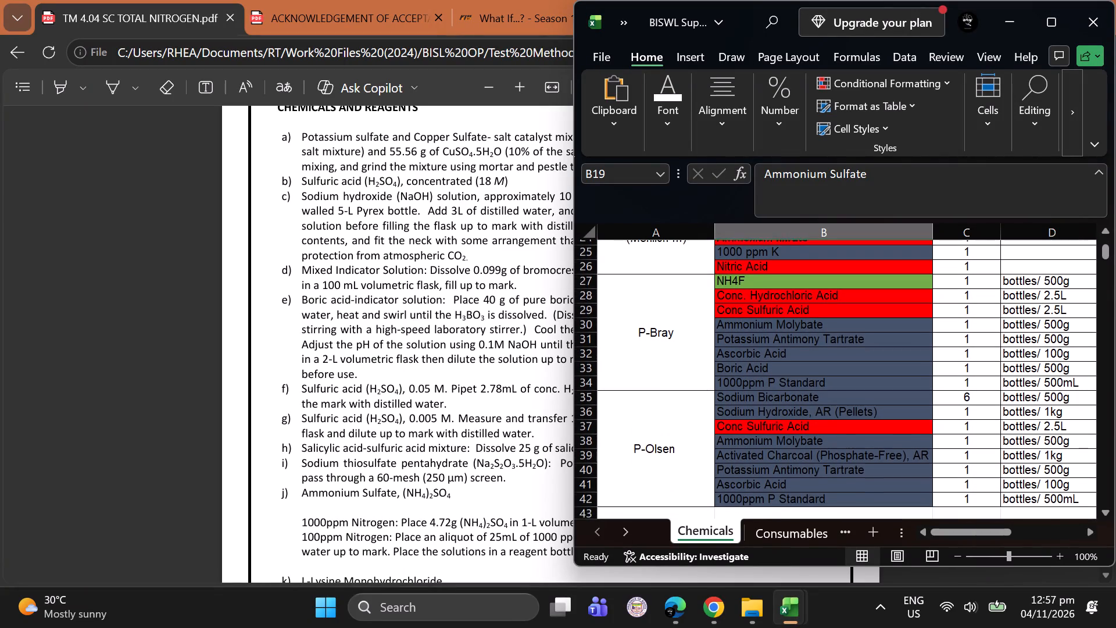
pyautogui.scroll(-1, 745, 412)
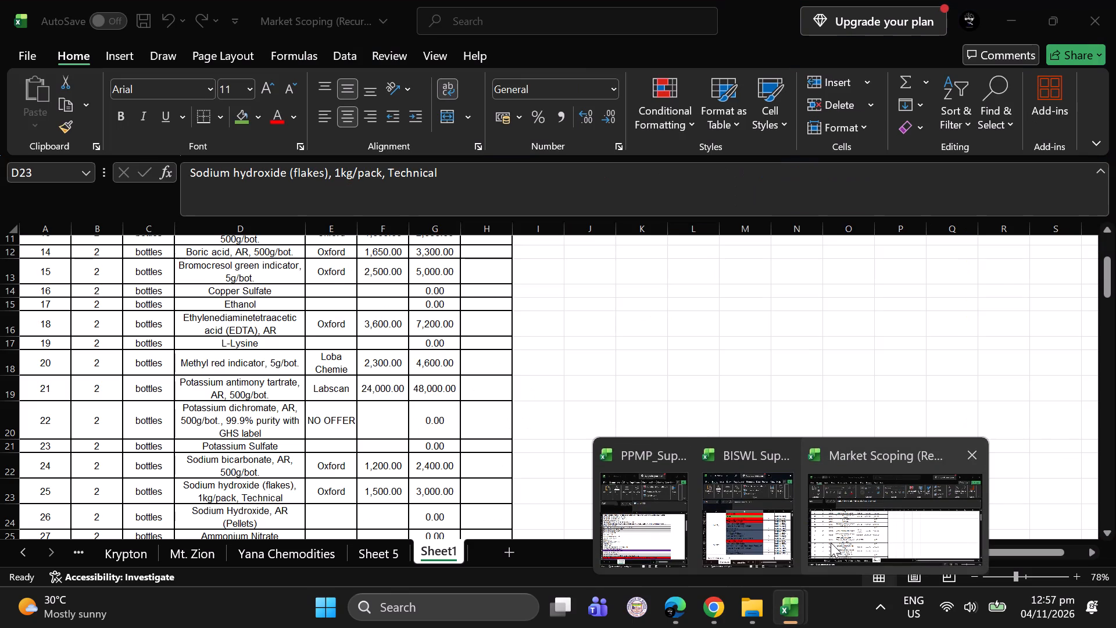
pyautogui.click(665, 506)
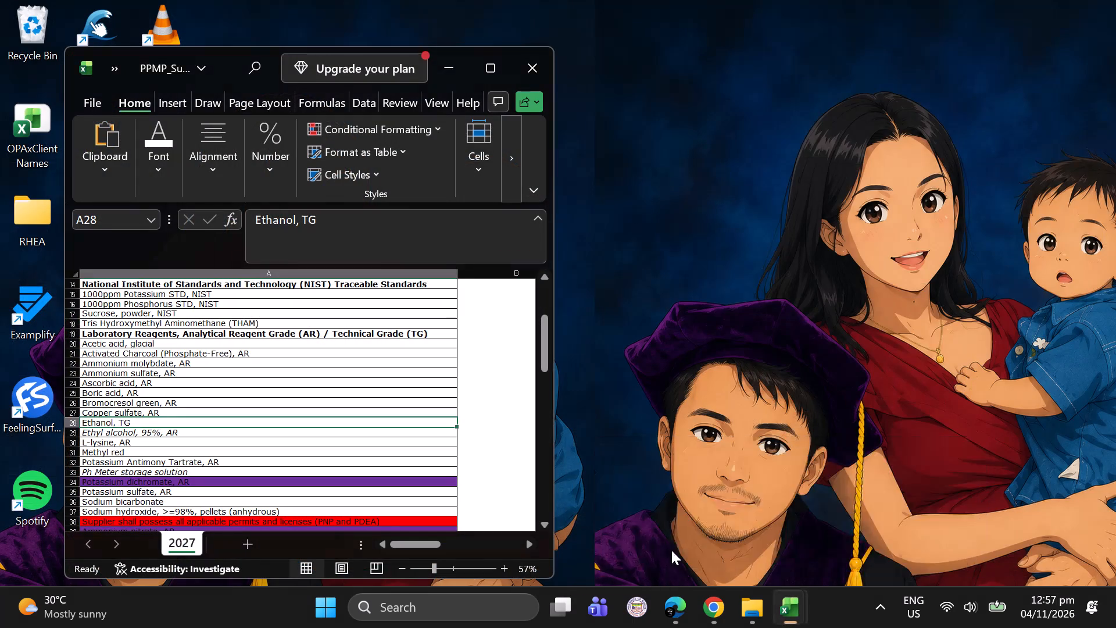
# Search File Explorer for "test", open the Test Methods folder, and open the TM 4.05 SC Available Phosphorus (Olsen) PDF.
pyautogui.click(682, 615)
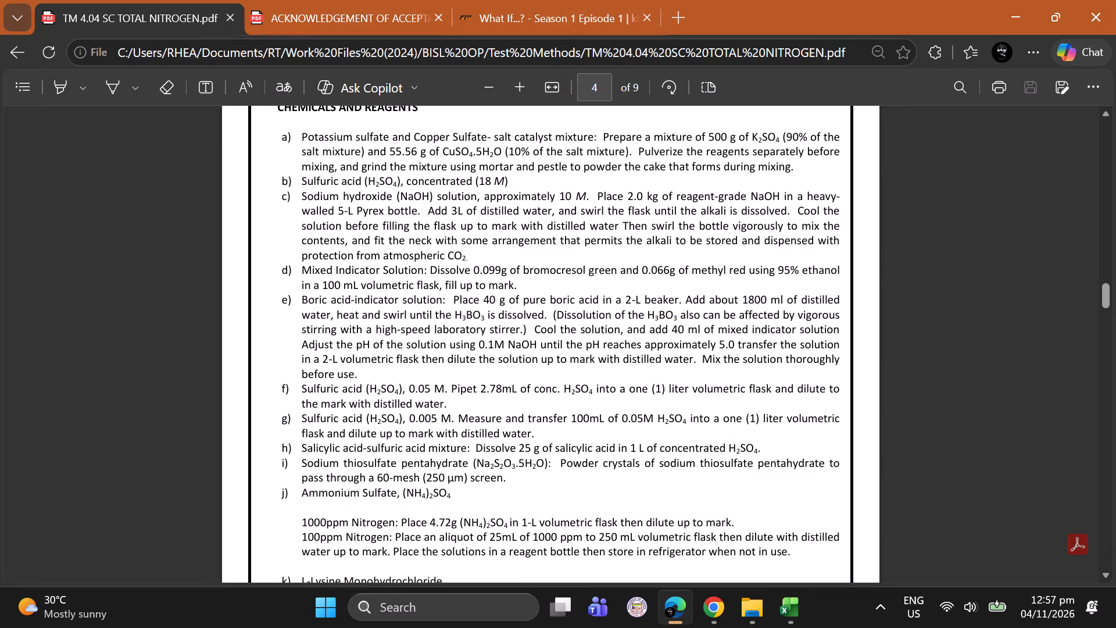
pyautogui.click(750, 604)
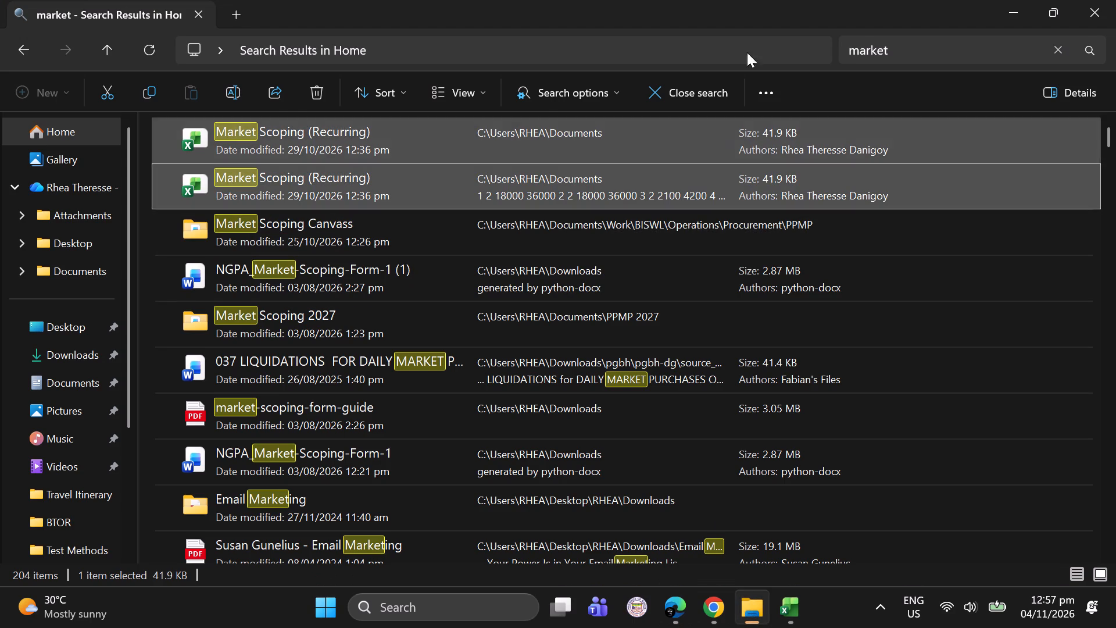
pyautogui.click(862, 53)
pyautogui.hotkey('ctrl', 'a')
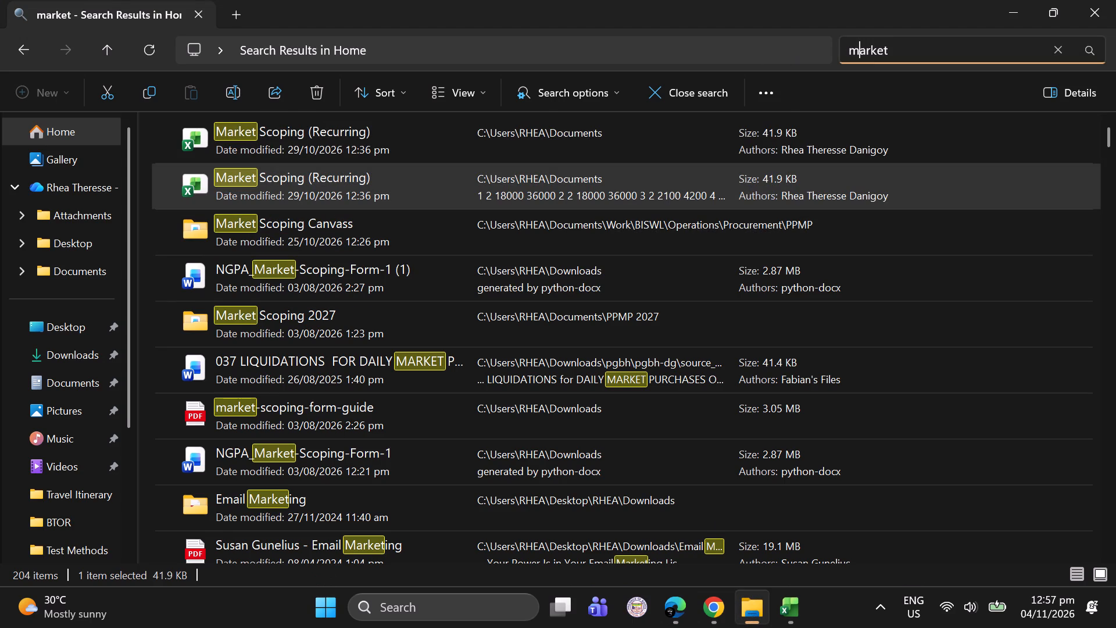
pyautogui.write('test')
pyautogui.press('Return')
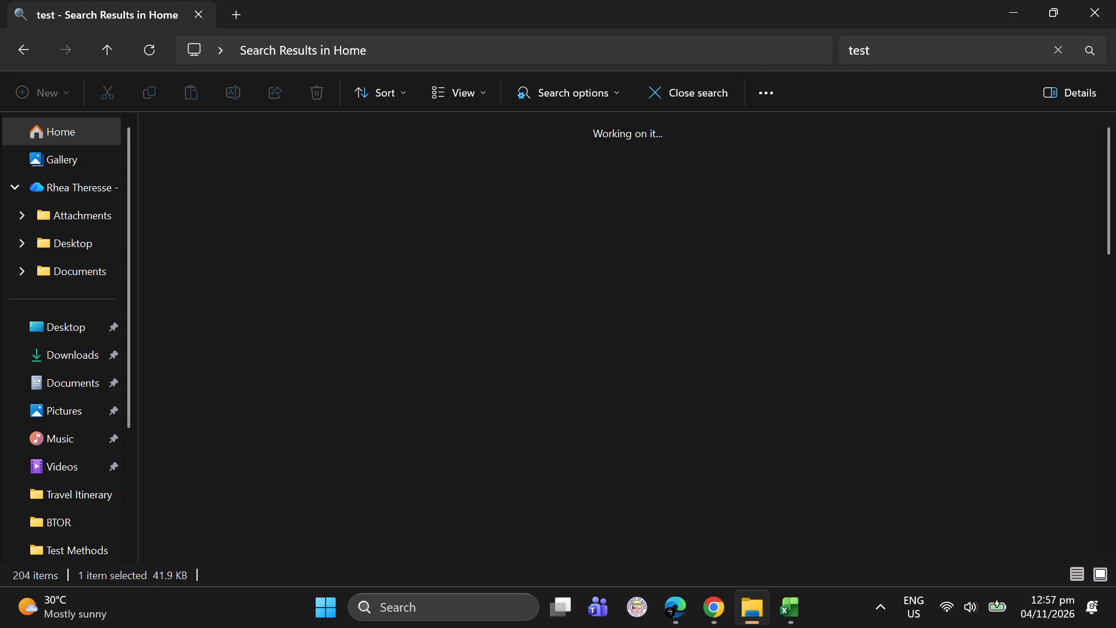
pyautogui.doubleClick(541, 155)
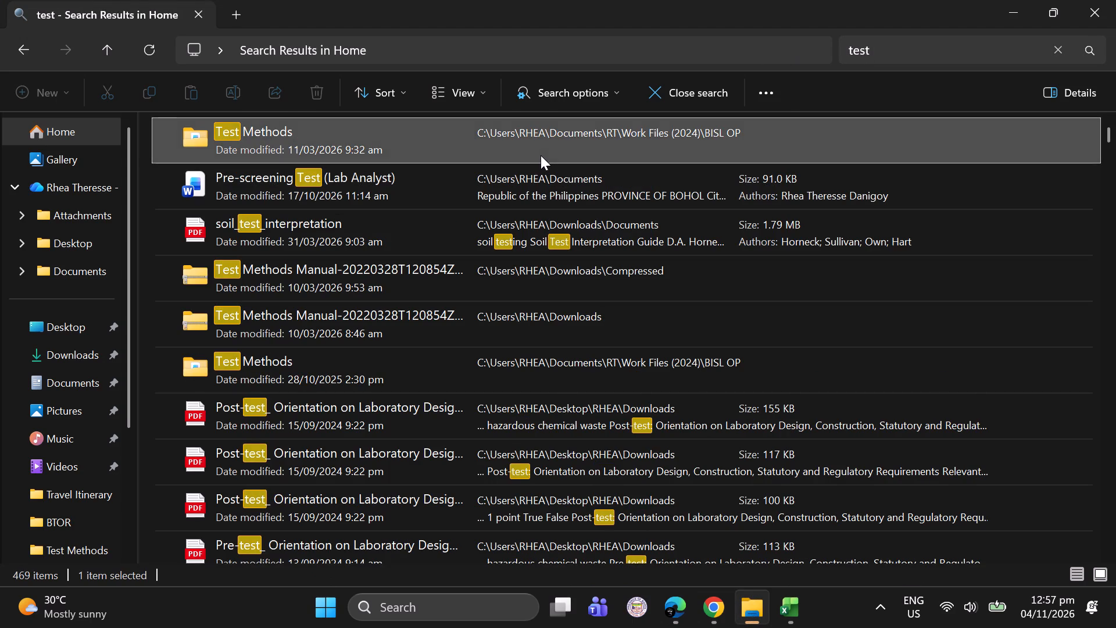
pyautogui.scroll(-4, 540, 271)
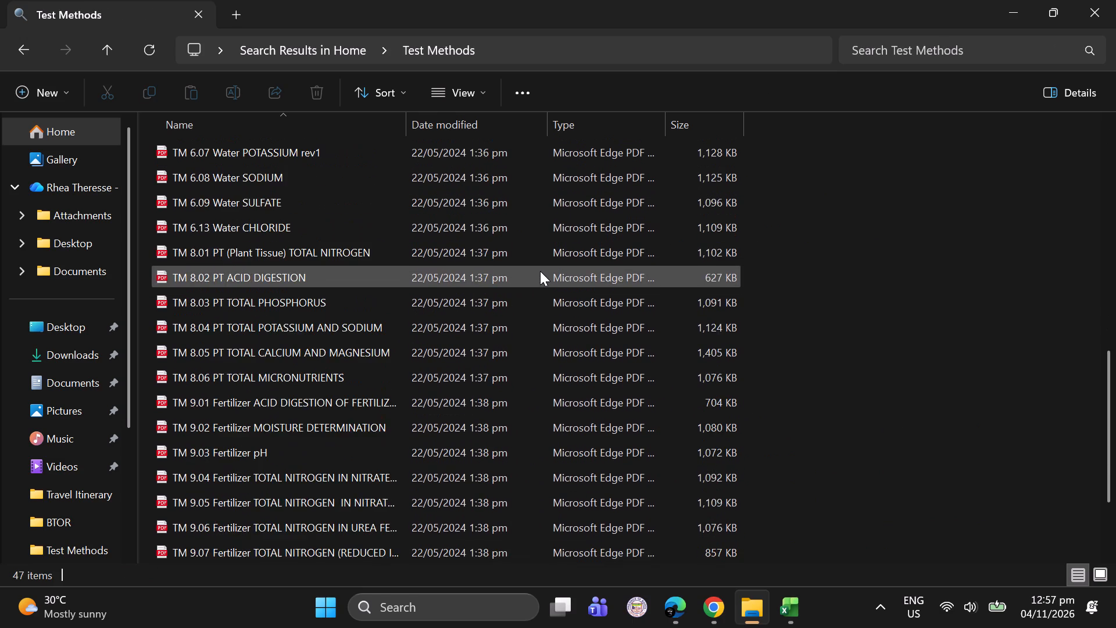
pyautogui.scroll(4, 540, 271)
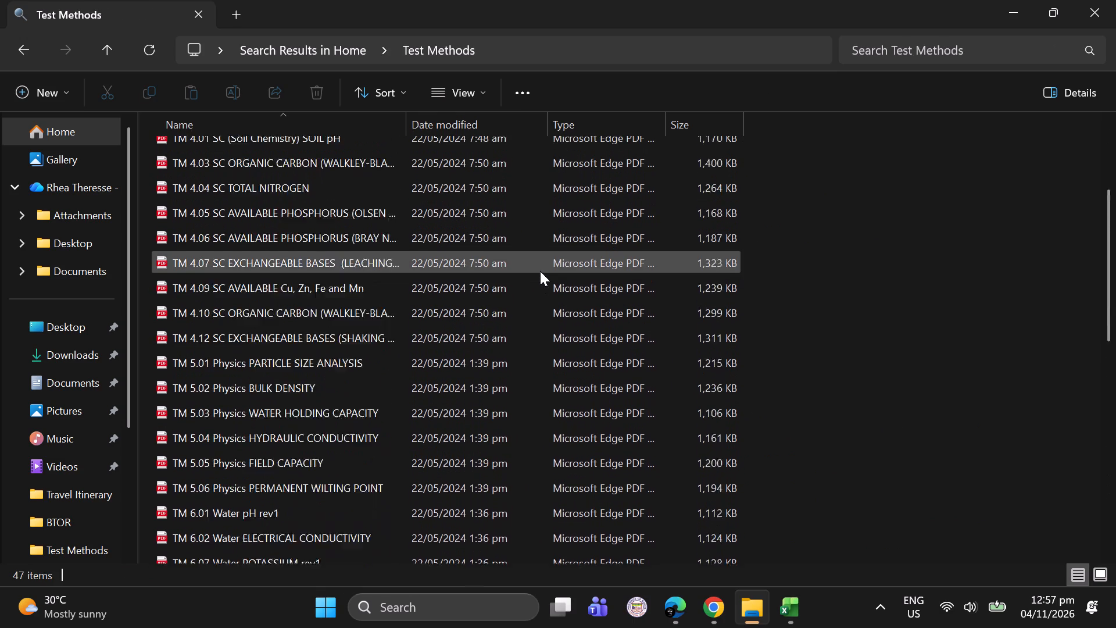
pyautogui.scroll(5, 540, 271)
pyautogui.scroll(-2, 540, 271)
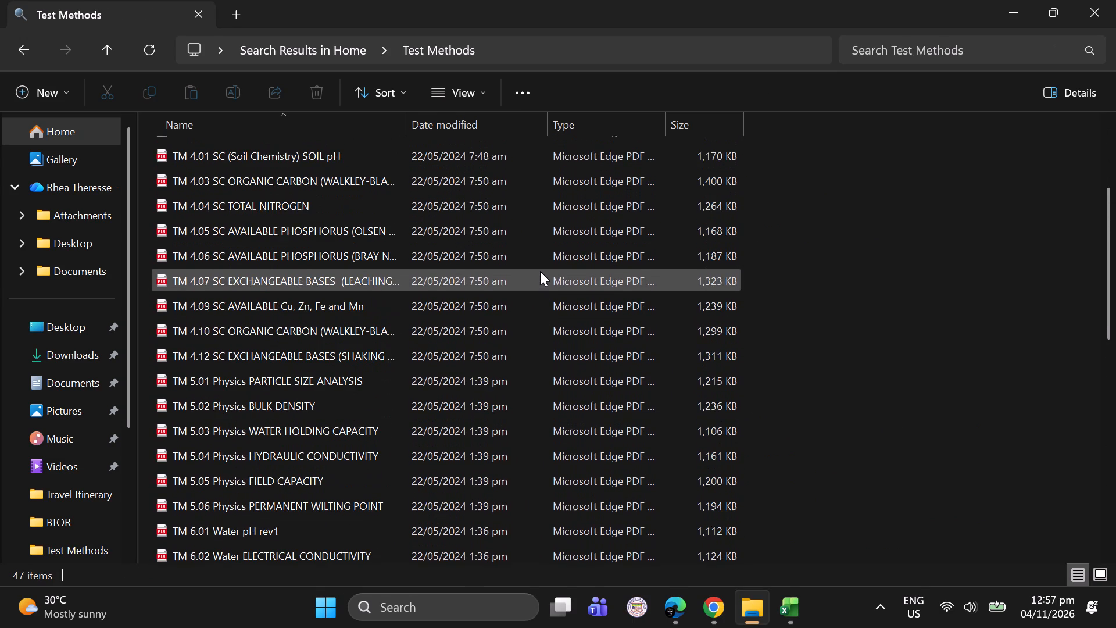
pyautogui.doubleClick(517, 229)
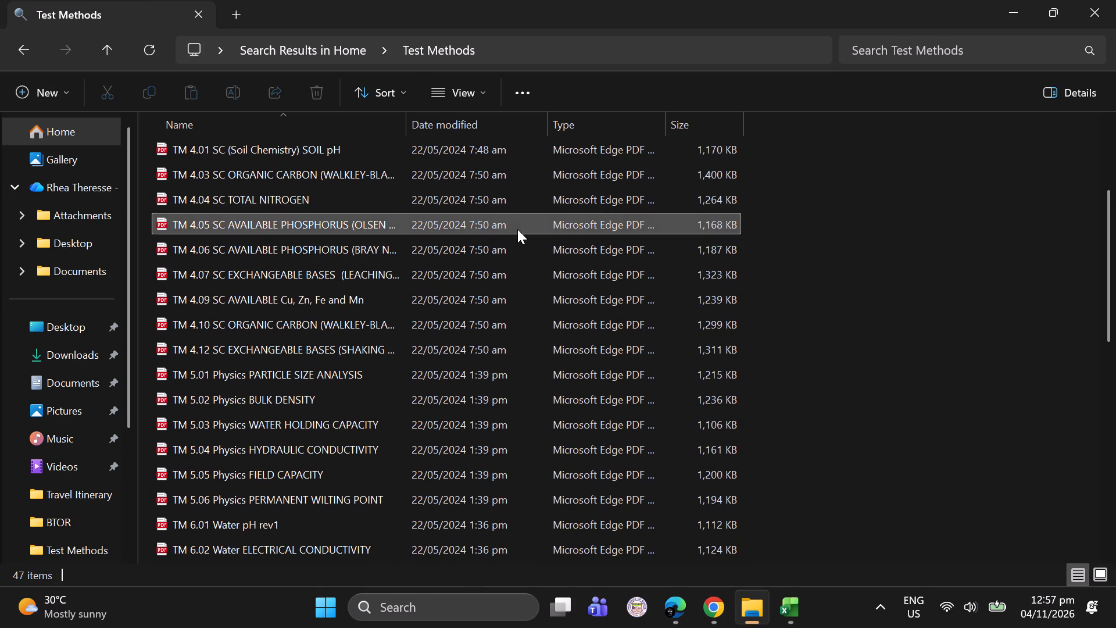
# Read the Chemicals and Reagents section of the TM 4.05 Olsen phosphorus method, through the standard series item.
pyautogui.scroll(-1, 517, 322)
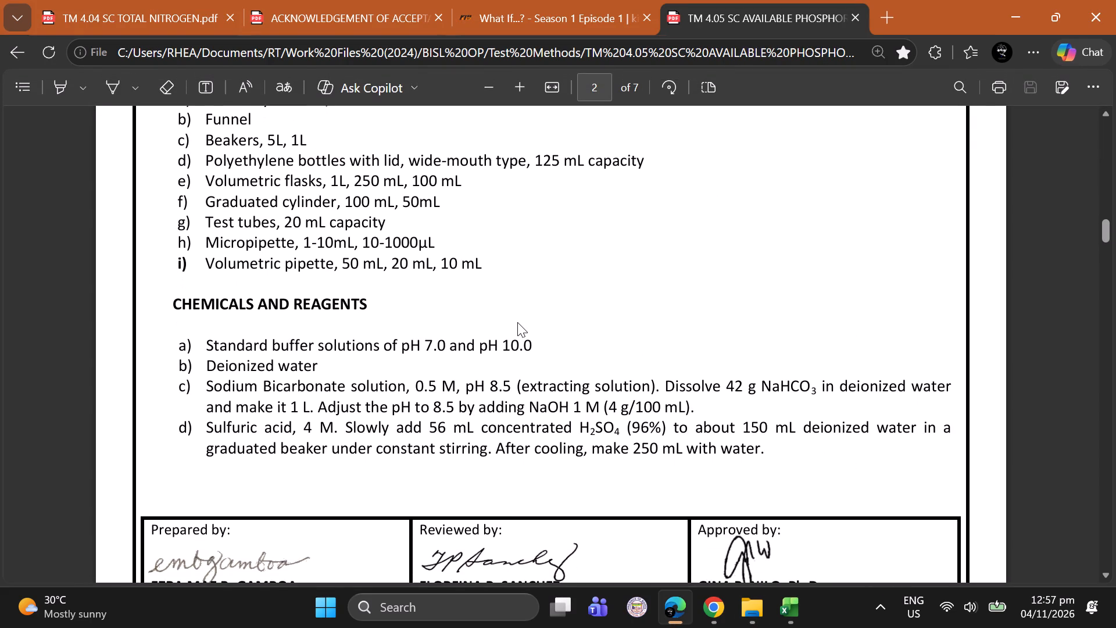
pyautogui.scroll(-4, 517, 322)
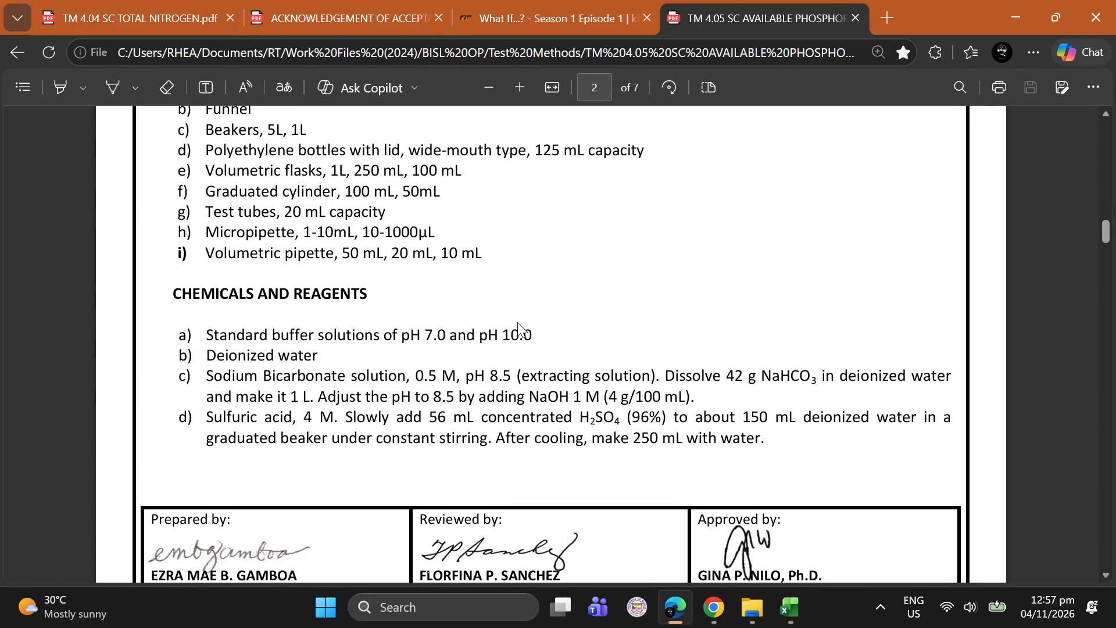
pyautogui.scroll(-5, 517, 322)
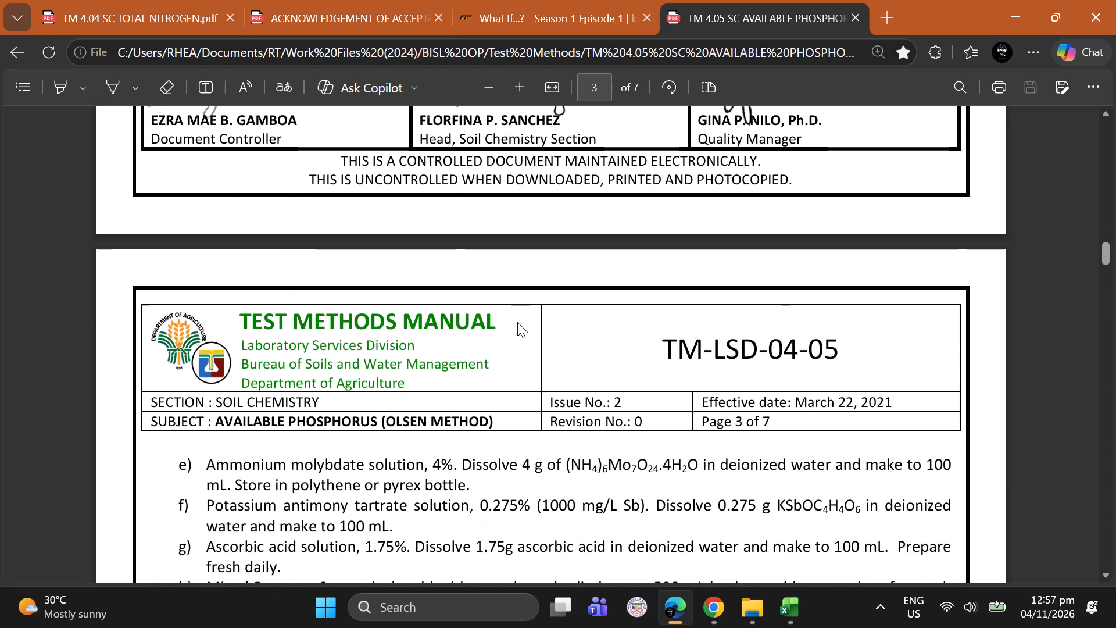
pyautogui.scroll(-1, 517, 322)
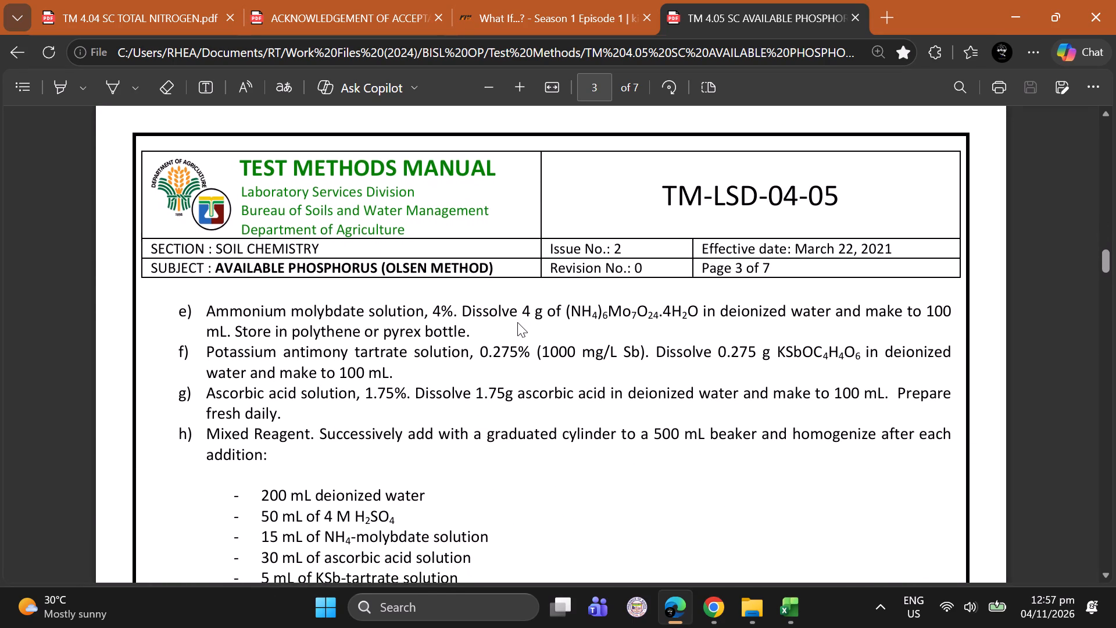
pyautogui.scroll(-2, 517, 322)
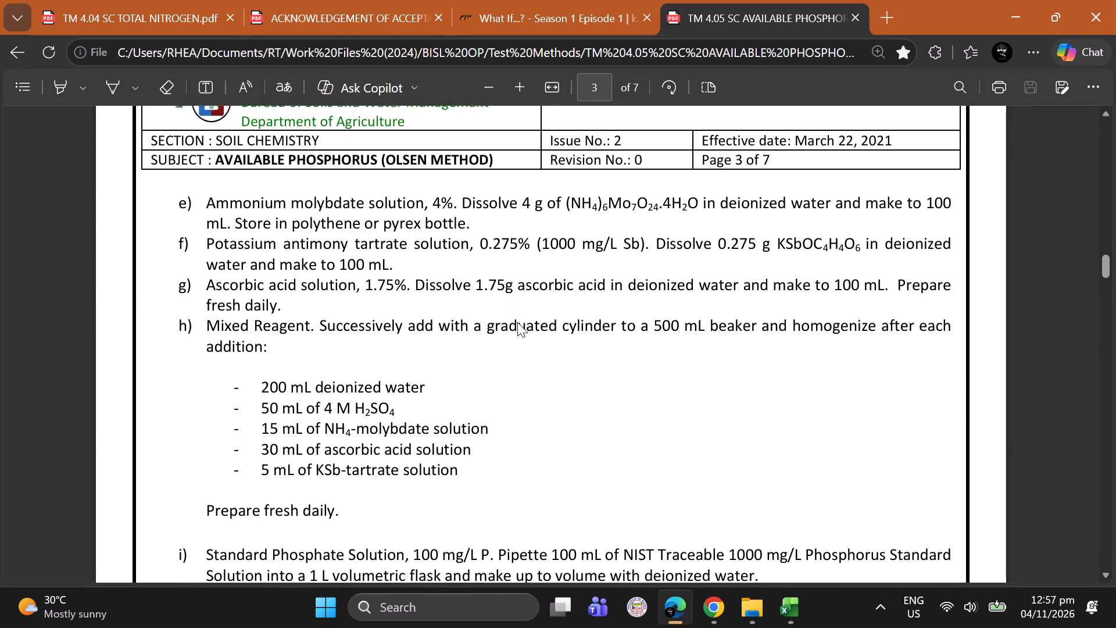
pyautogui.scroll(-2, 517, 322)
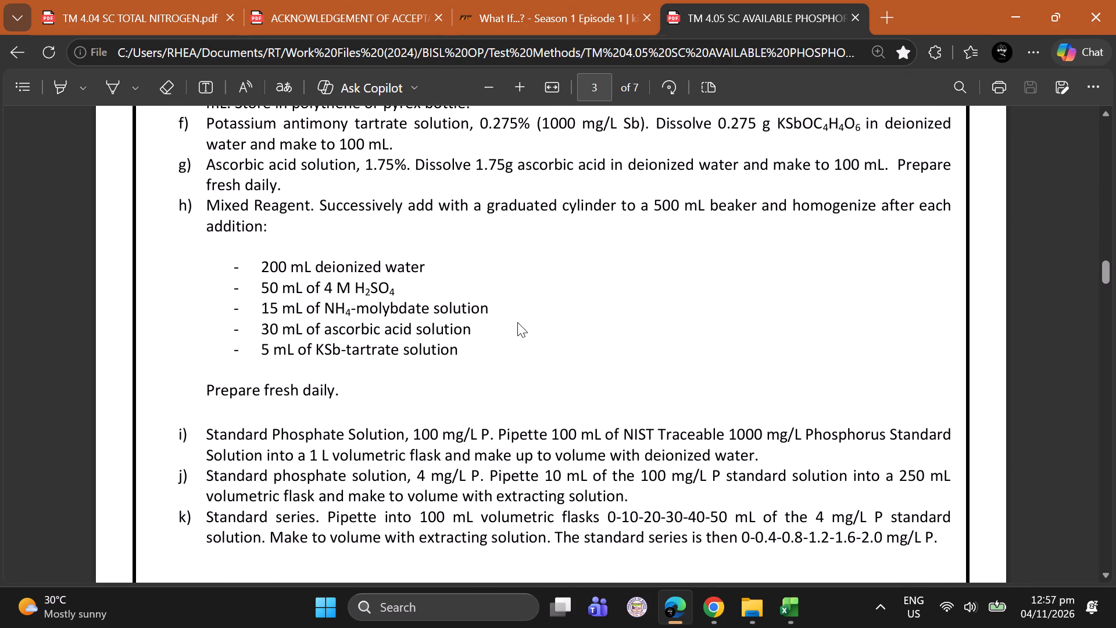
pyautogui.scroll(-1, 517, 322)
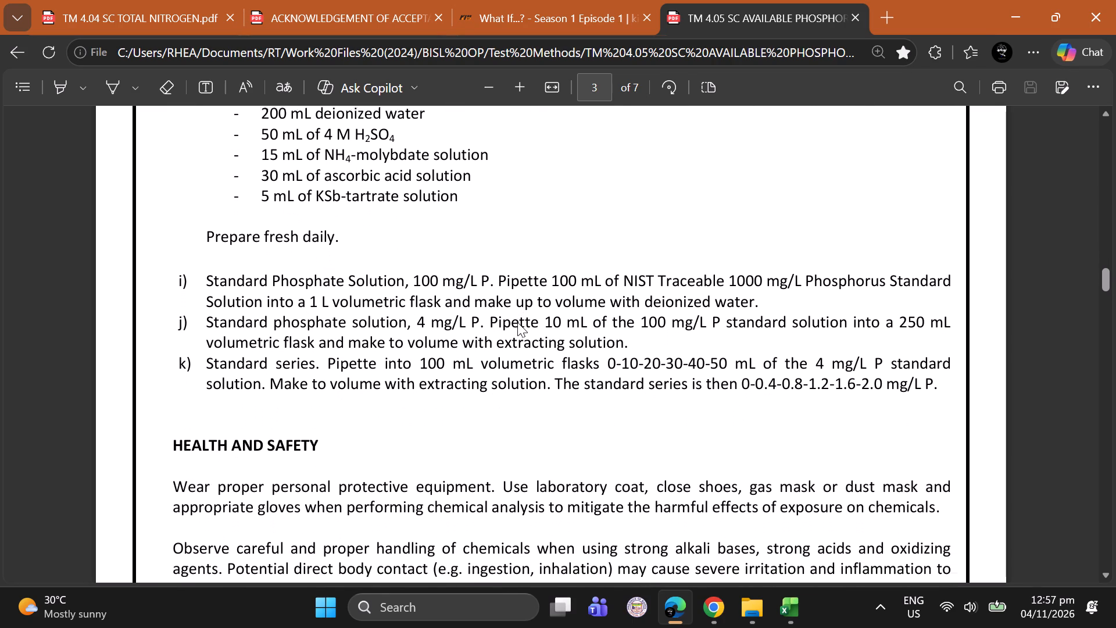
pyautogui.scroll(-1, 517, 322)
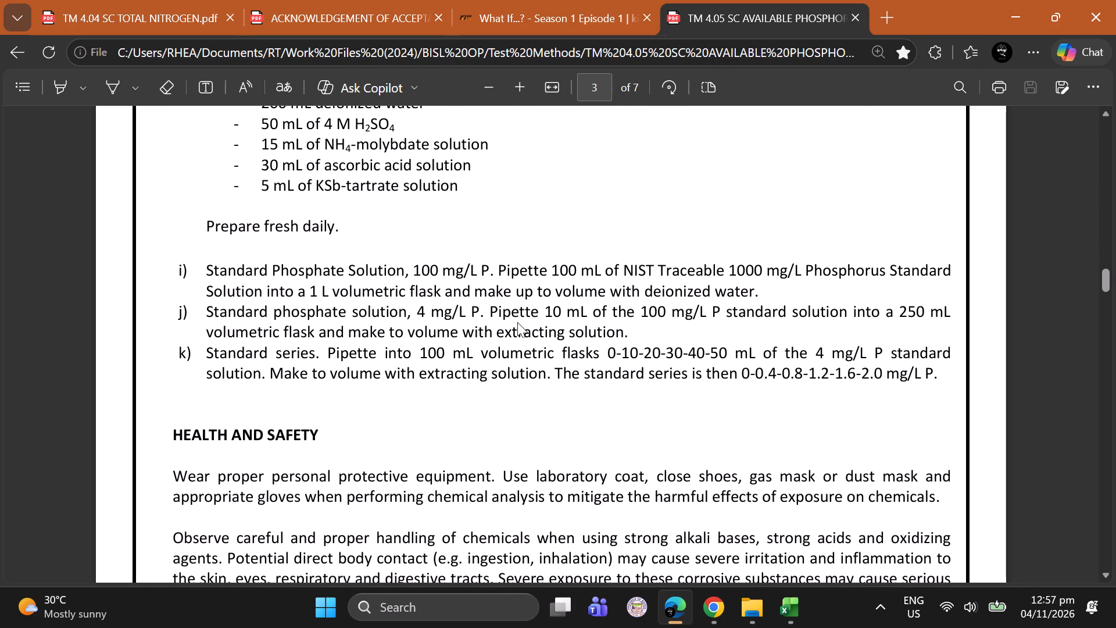
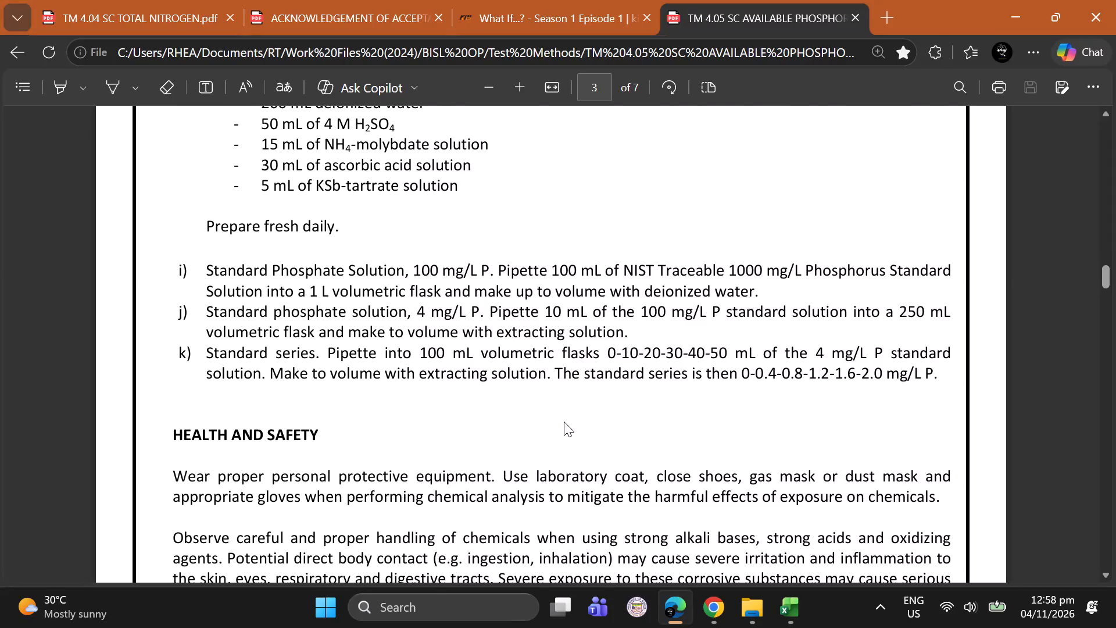
# Review the TM 4.05 Olsen phosphorus method from its scope to its first chemicals and reagents, with a glance at the P-Olsen items in the BISWL supplies workbook.
pyautogui.scroll(11, 564, 422)
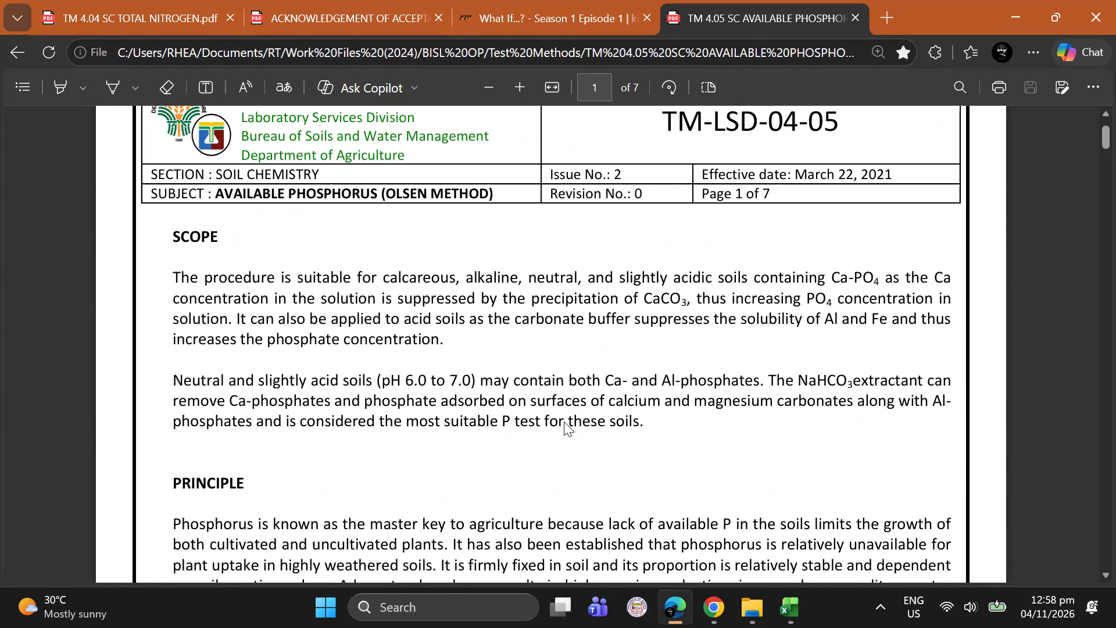
pyautogui.scroll(-1, 564, 422)
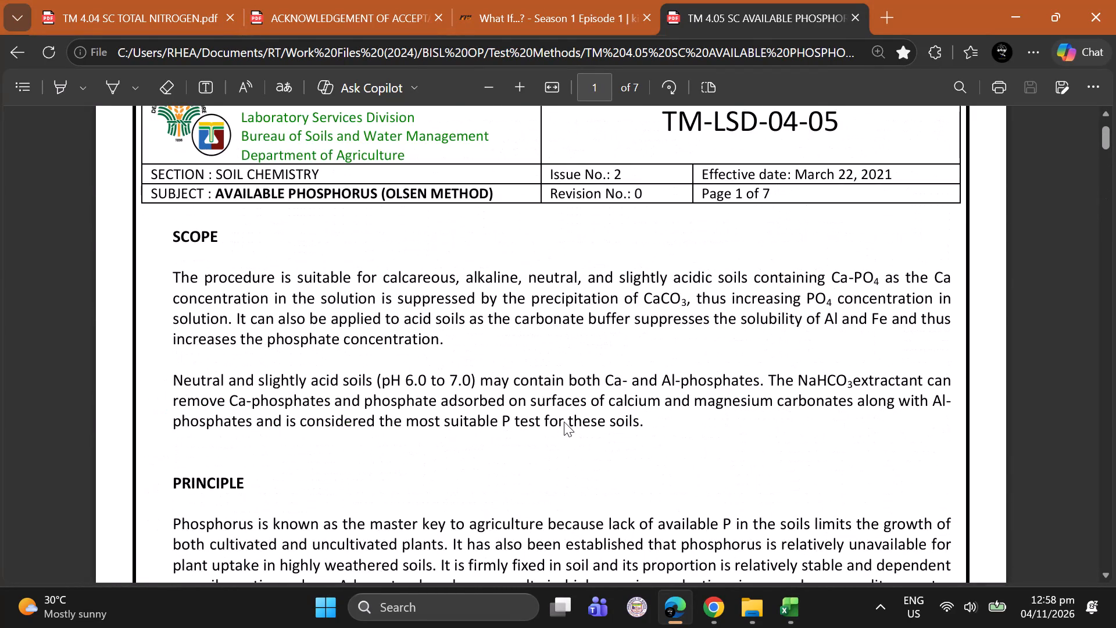
pyautogui.scroll(-2, 564, 422)
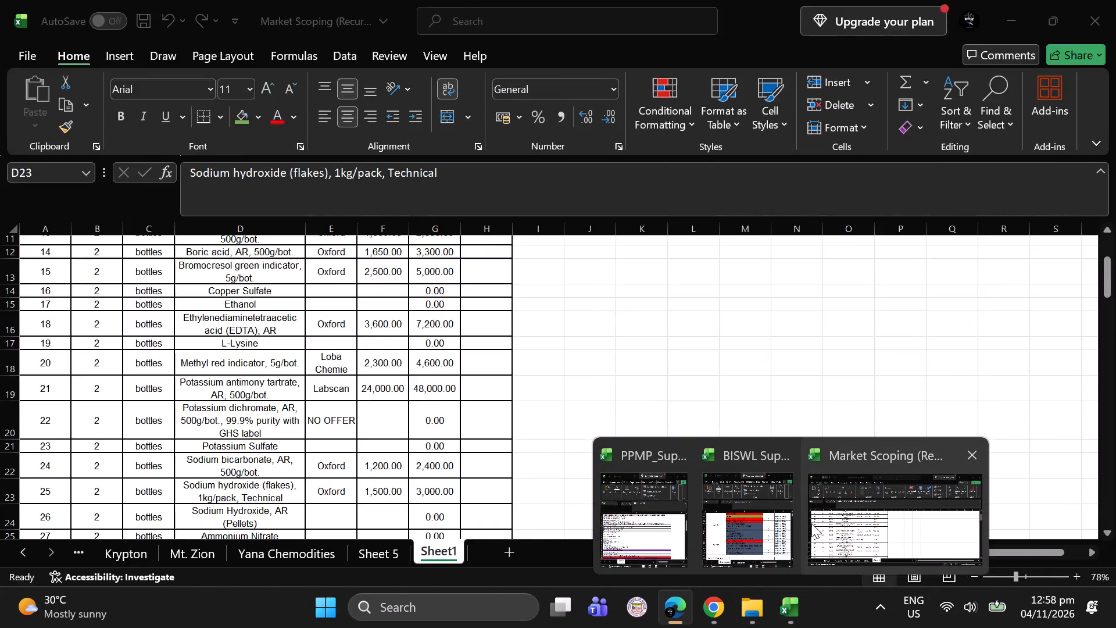
pyautogui.click(772, 538)
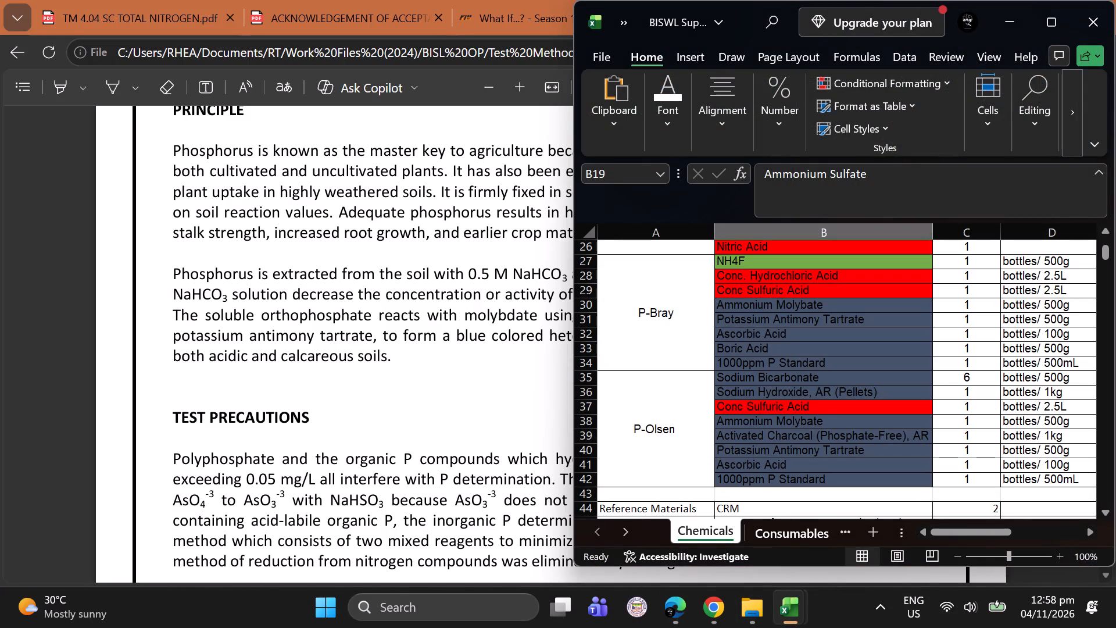
pyautogui.click(795, 430)
pyautogui.click(503, 463)
pyautogui.scroll(-4, 503, 463)
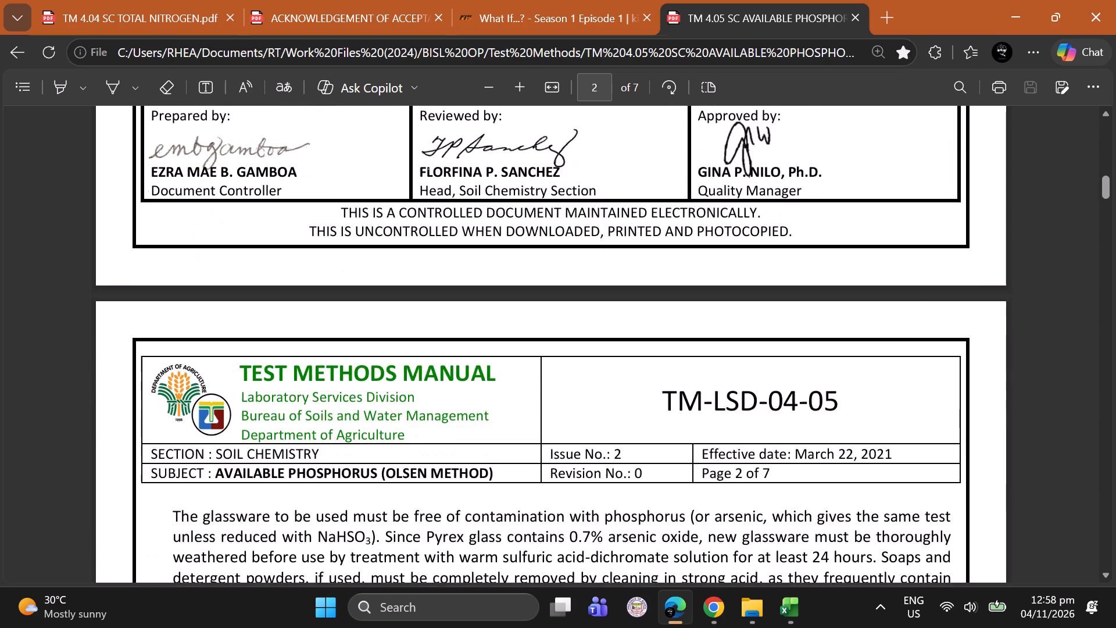
pyautogui.scroll(-1, 503, 463)
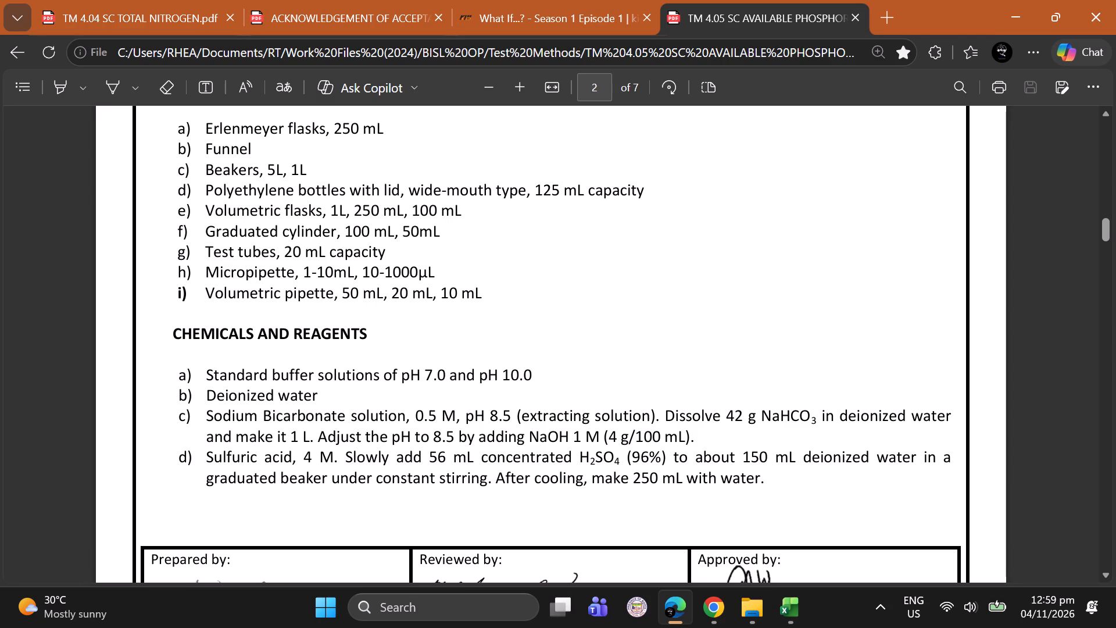
# Switch to the What If...? Season 1 Episode 1 video, start playback and skip forward through the opening to about 1:03.
pyautogui.click(493, 0)
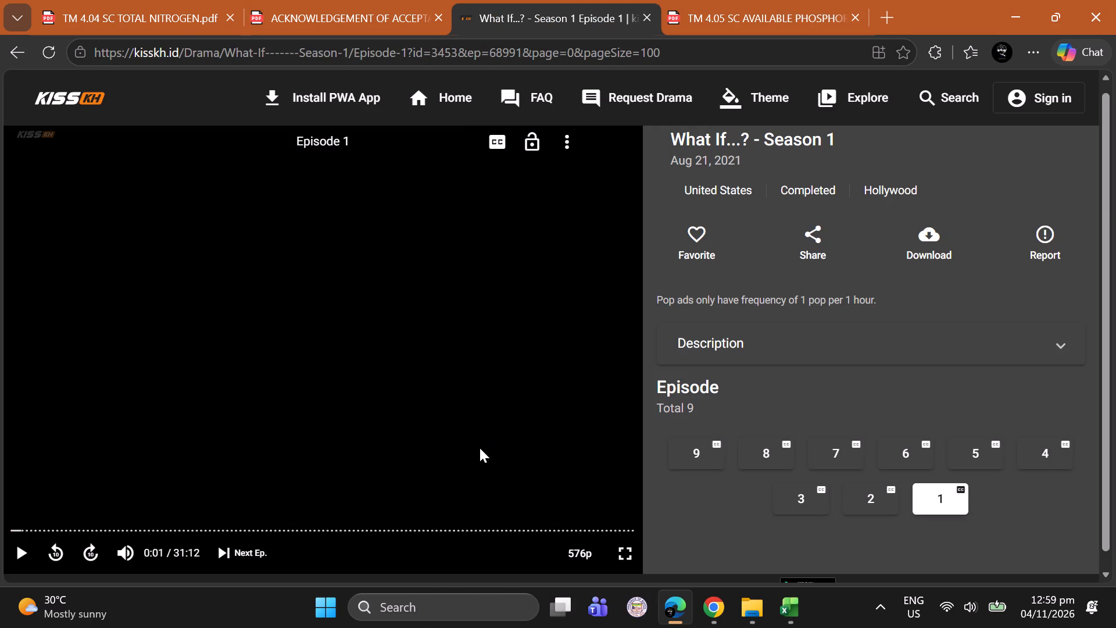
pyautogui.click(16, 543)
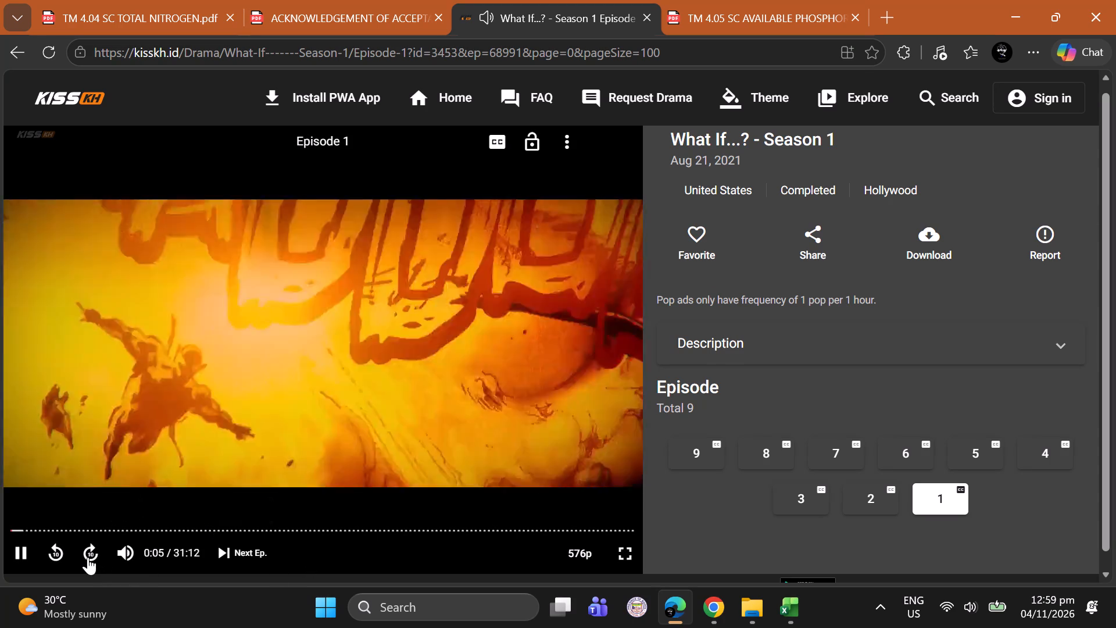
pyautogui.click(86, 557)
pyautogui.click(86, 557)
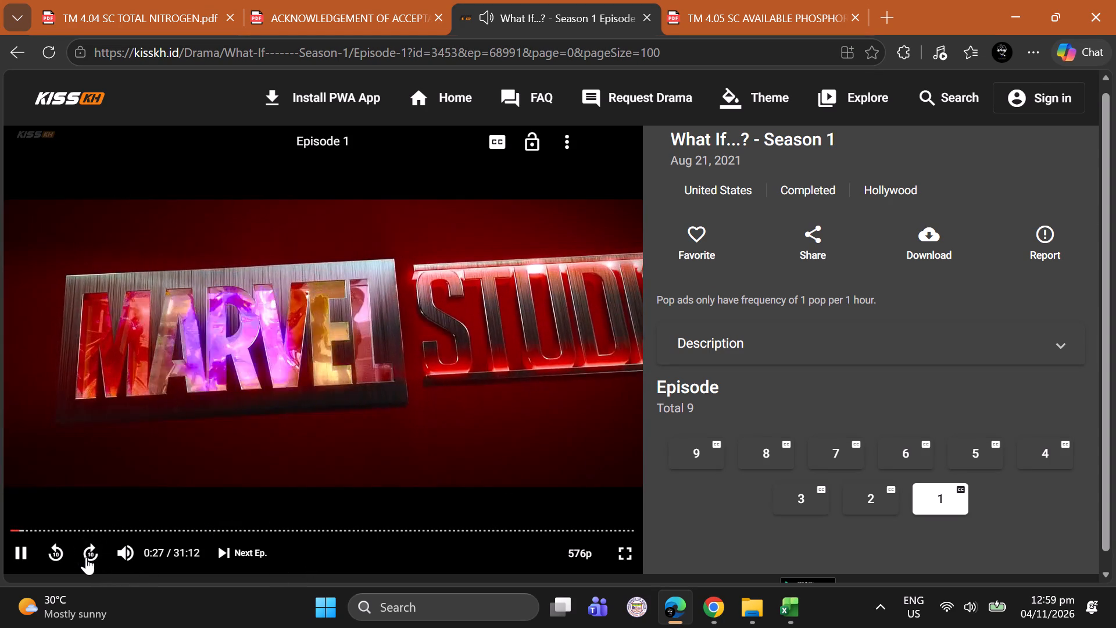
pyautogui.click(86, 554)
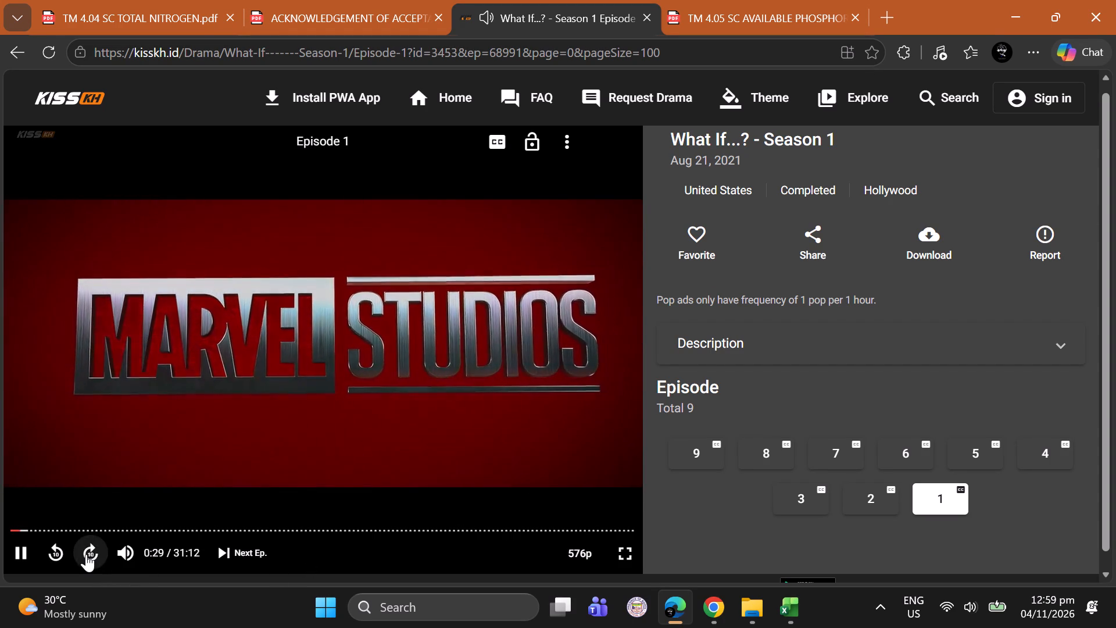
pyautogui.click(86, 554)
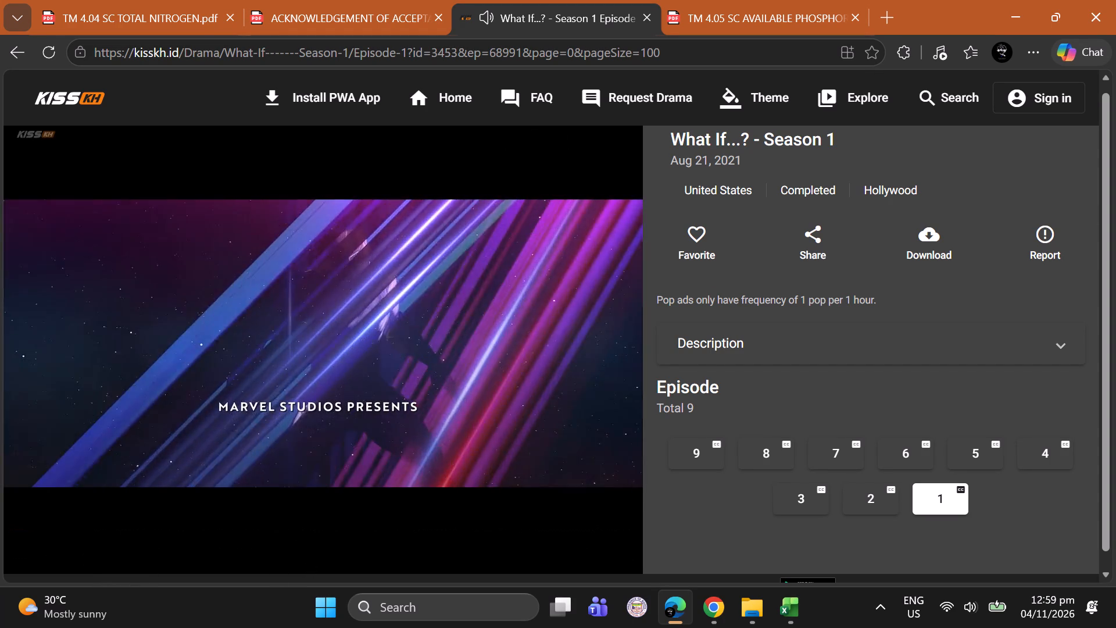
pyautogui.click(86, 554)
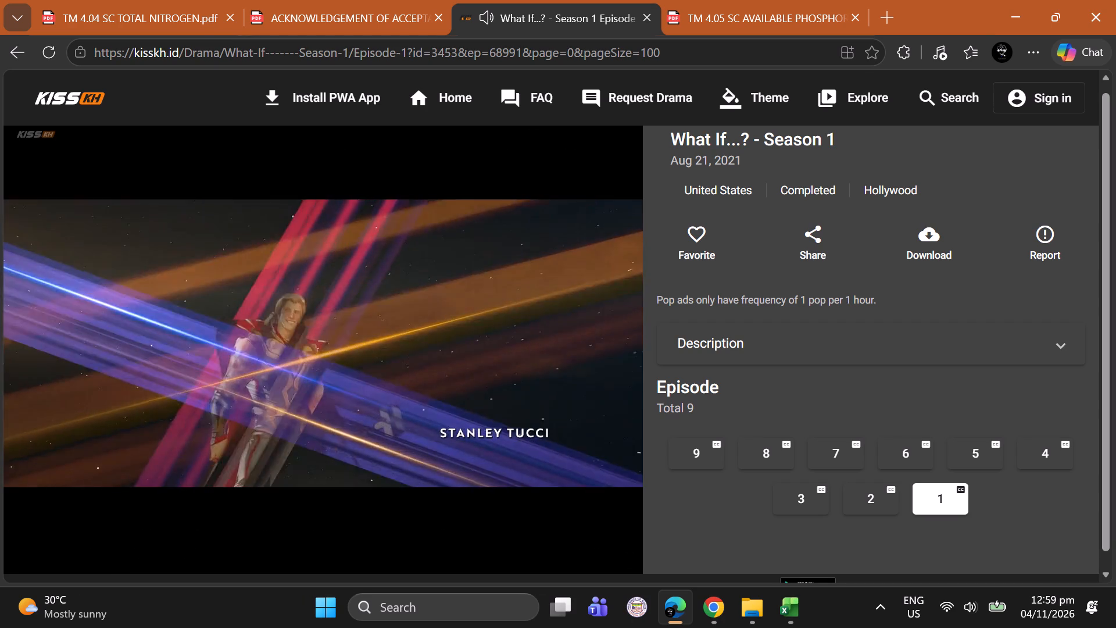
pyautogui.click(88, 549)
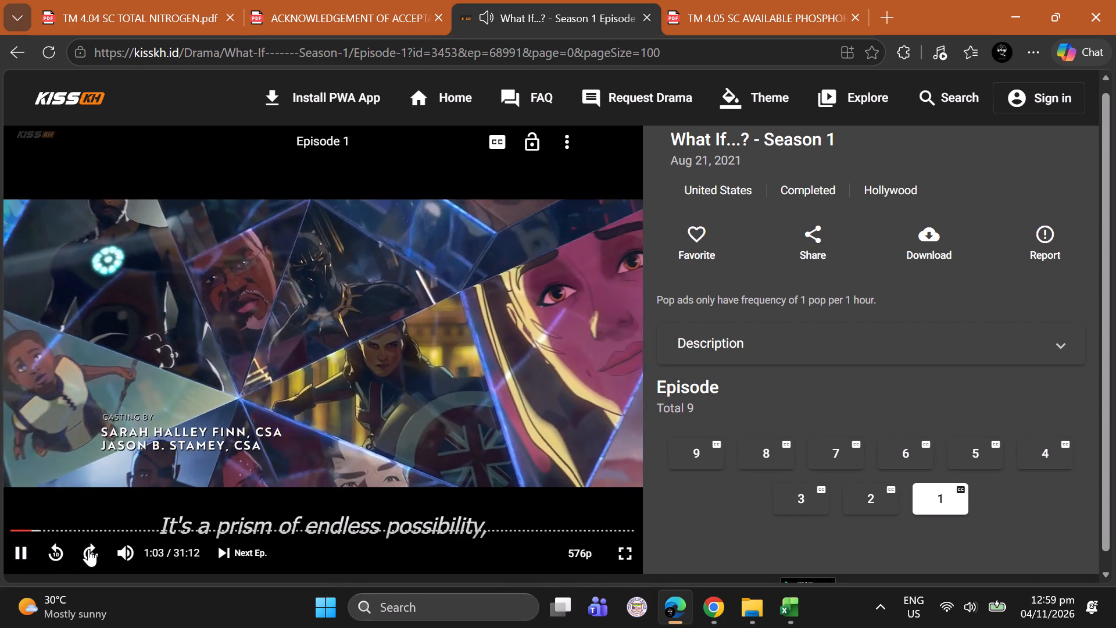
# Rewind the episode into the Marvel Studios opening, skip ahead once, and pause playback at about 0:43.
pyautogui.click(58, 548)
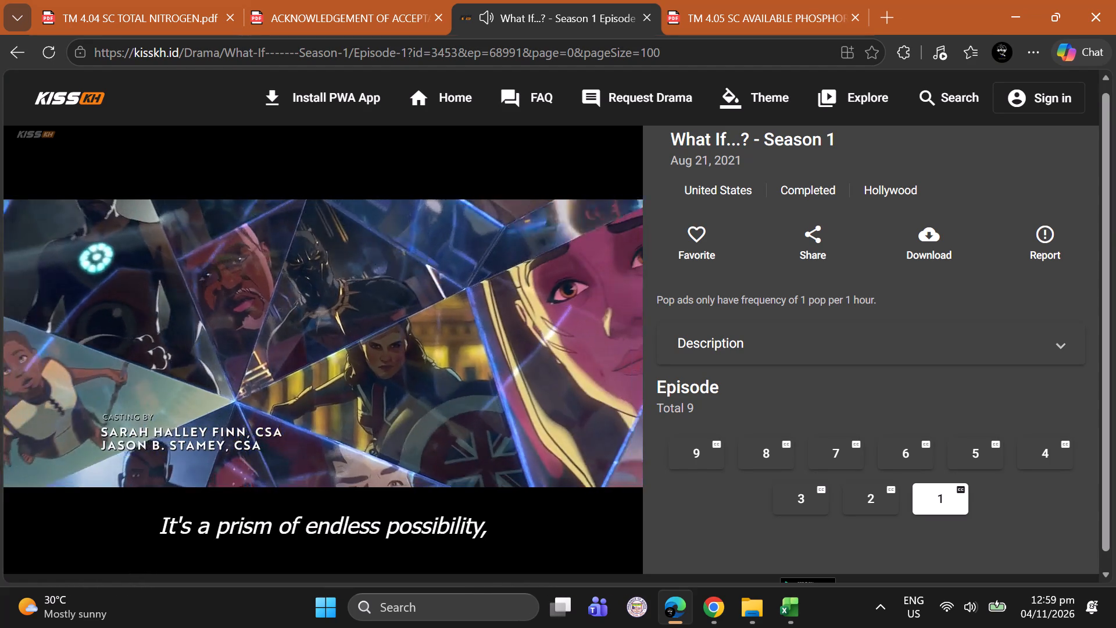
pyautogui.press('Left')
pyautogui.press('Left')
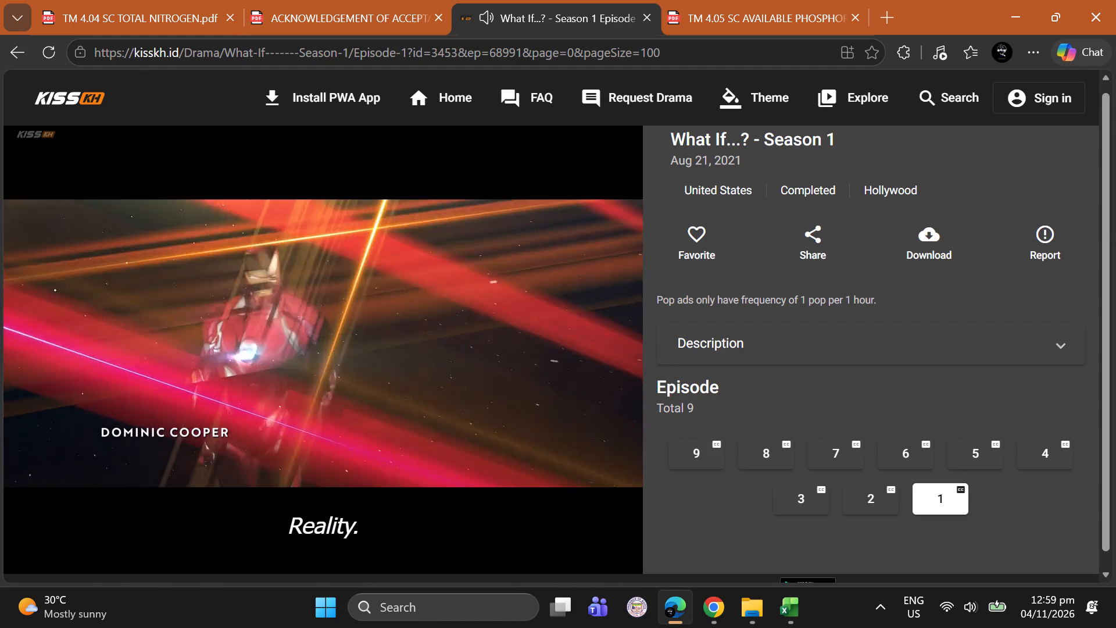
pyautogui.press('Left')
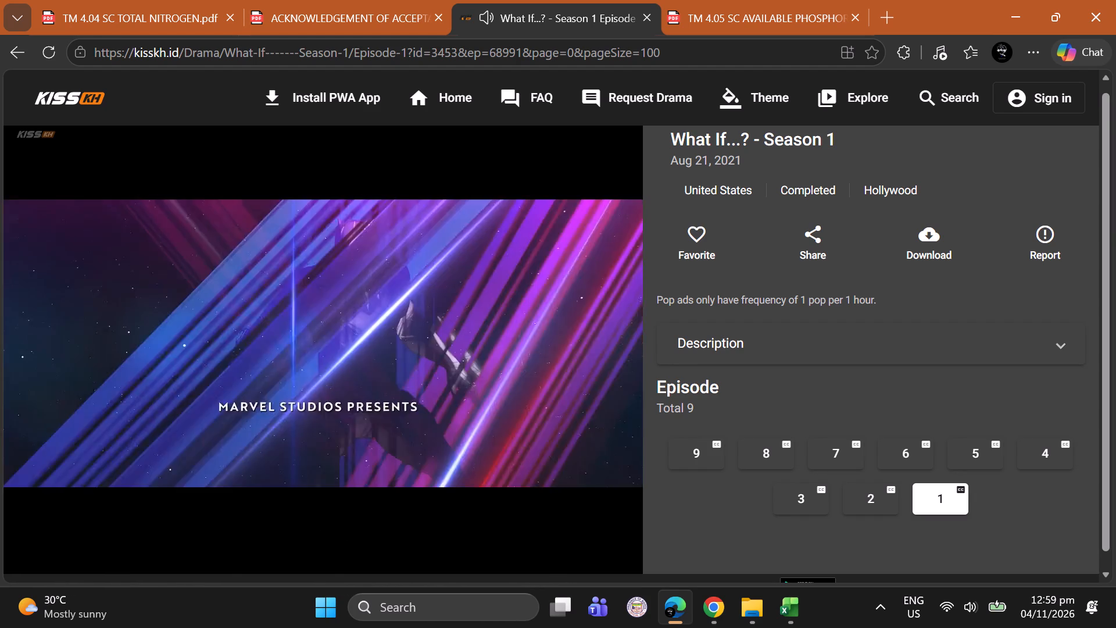
pyautogui.press('Left')
pyautogui.press('Left')
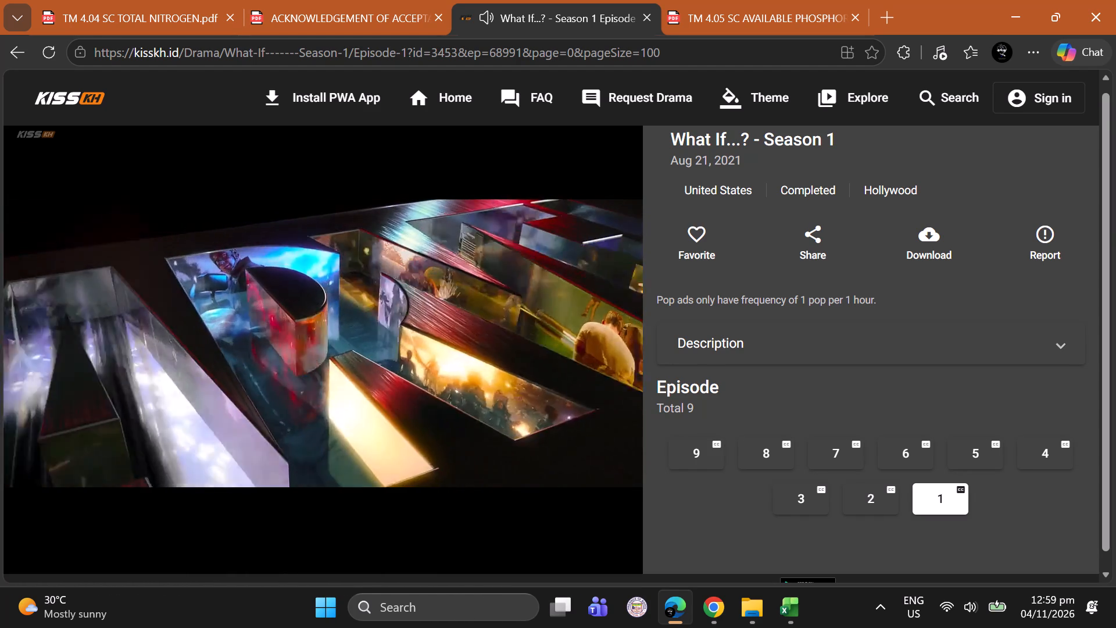
pyautogui.press('Right')
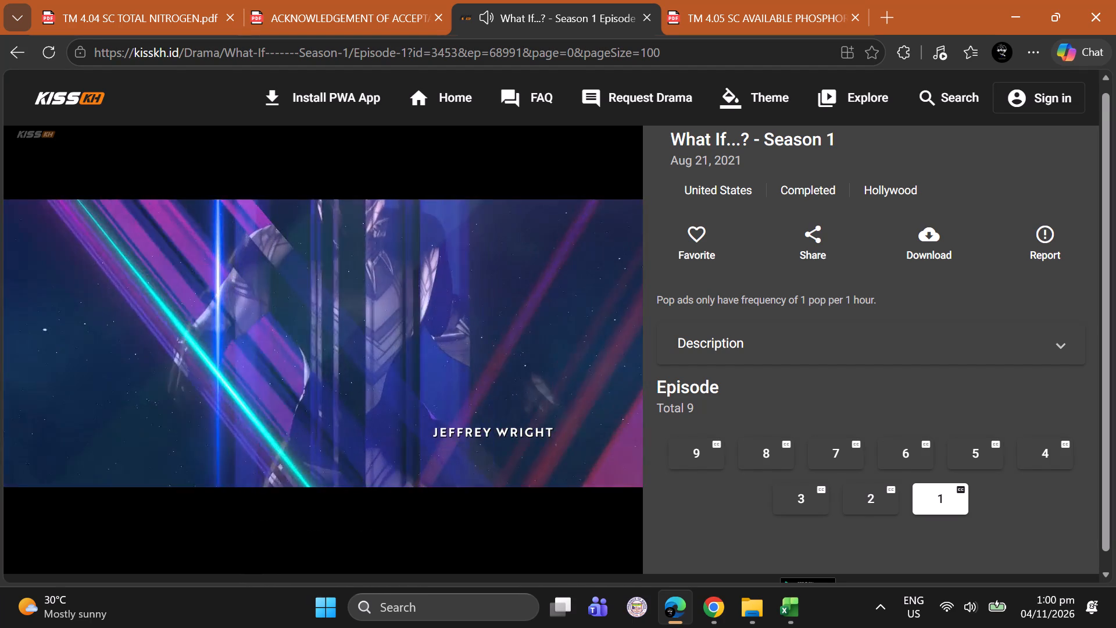
pyautogui.press('space')
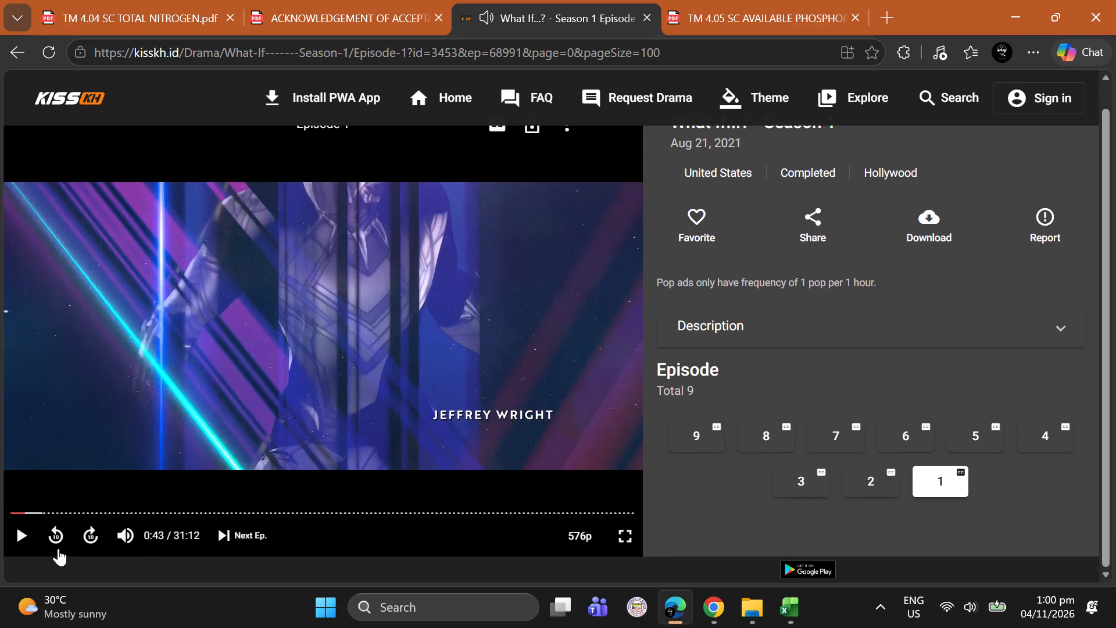
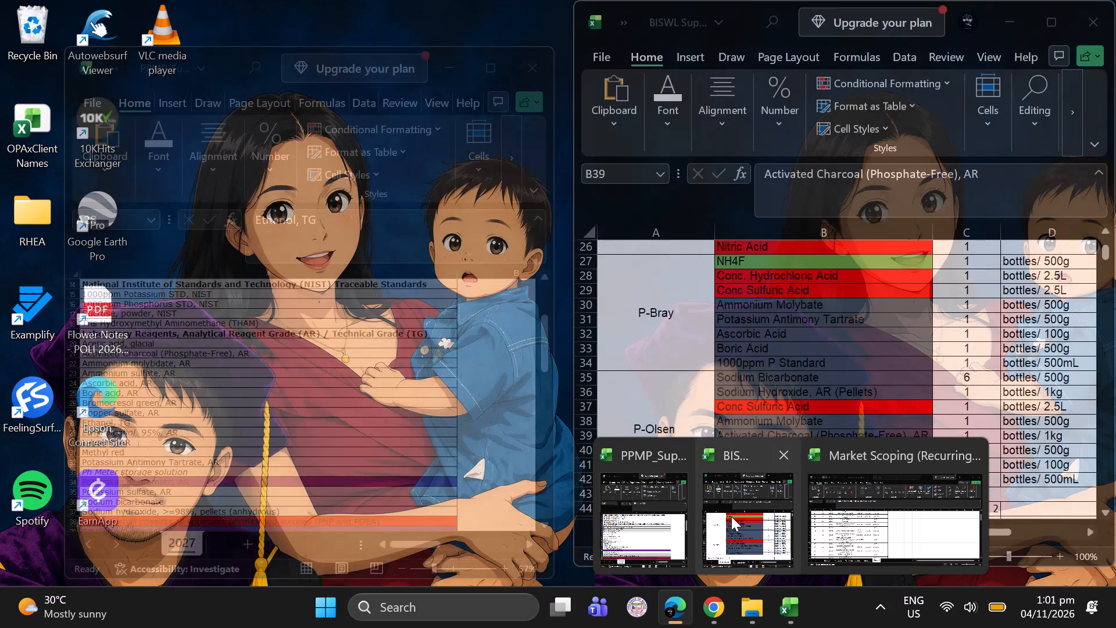
# Review the top of the BISWL Supplies Chemicals sheet and the trimmed price table on Sheet1 of the Market Scoping workbook.
pyautogui.click(731, 516)
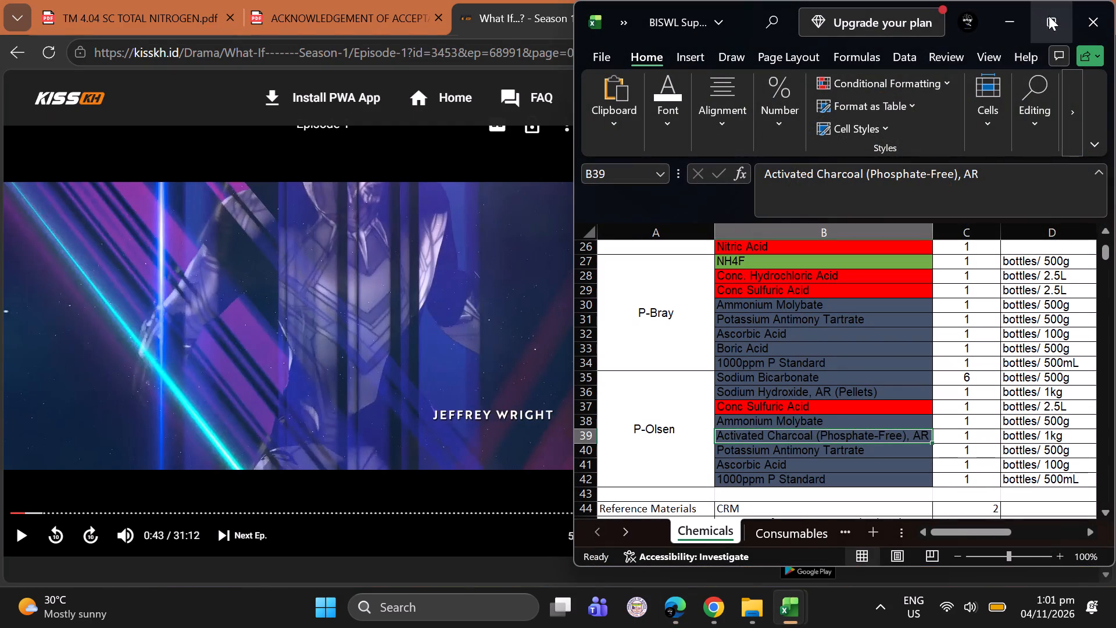
pyautogui.click(1049, 16)
pyautogui.scroll(2, 685, 319)
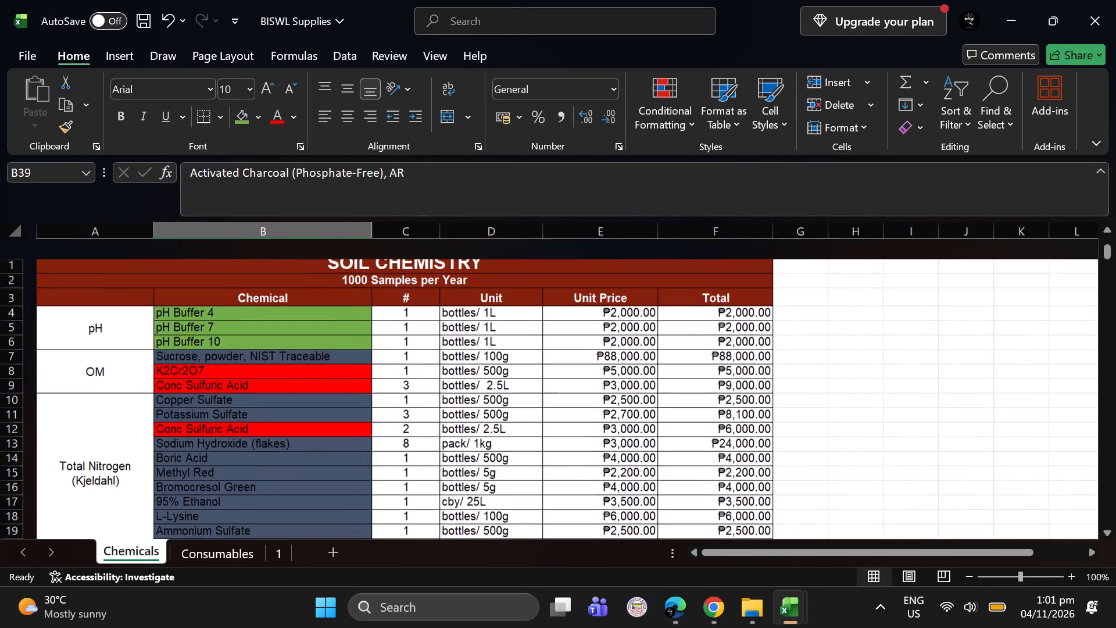
pyautogui.scroll(1, 685, 319)
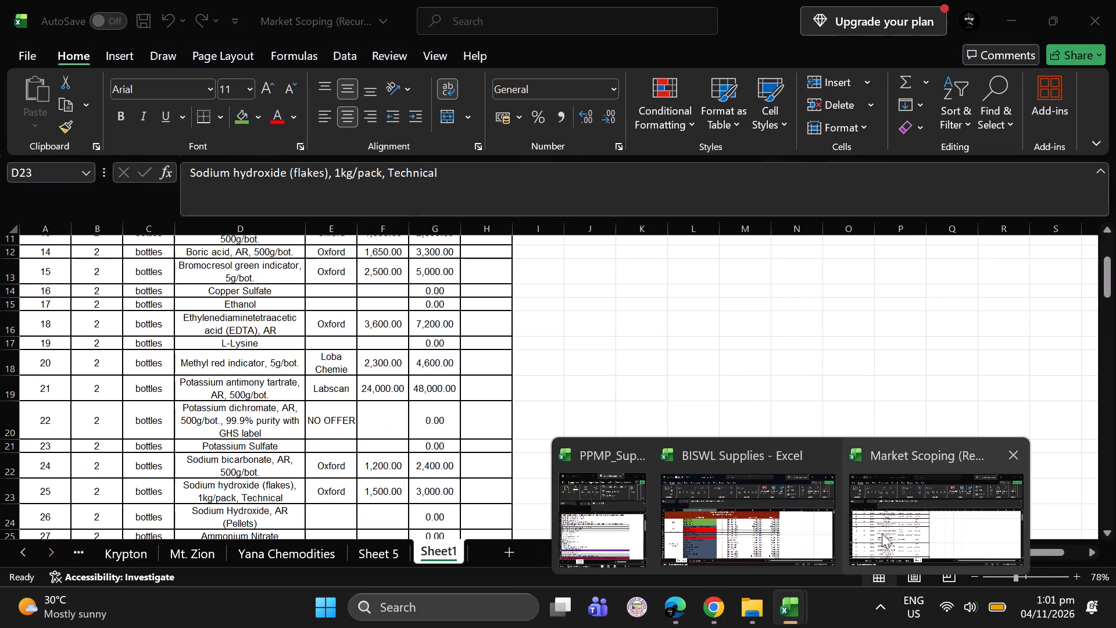
pyautogui.click(882, 533)
pyautogui.hscroll(2, 446, 459)
pyautogui.scroll(2, 446, 459)
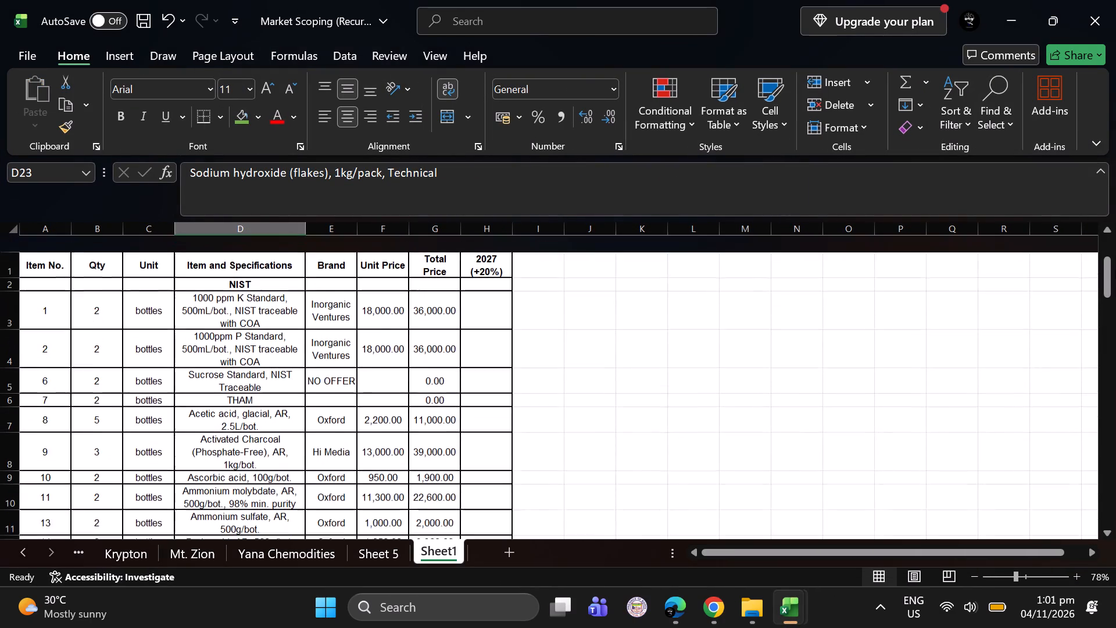
pyautogui.hscroll(1, 446, 459)
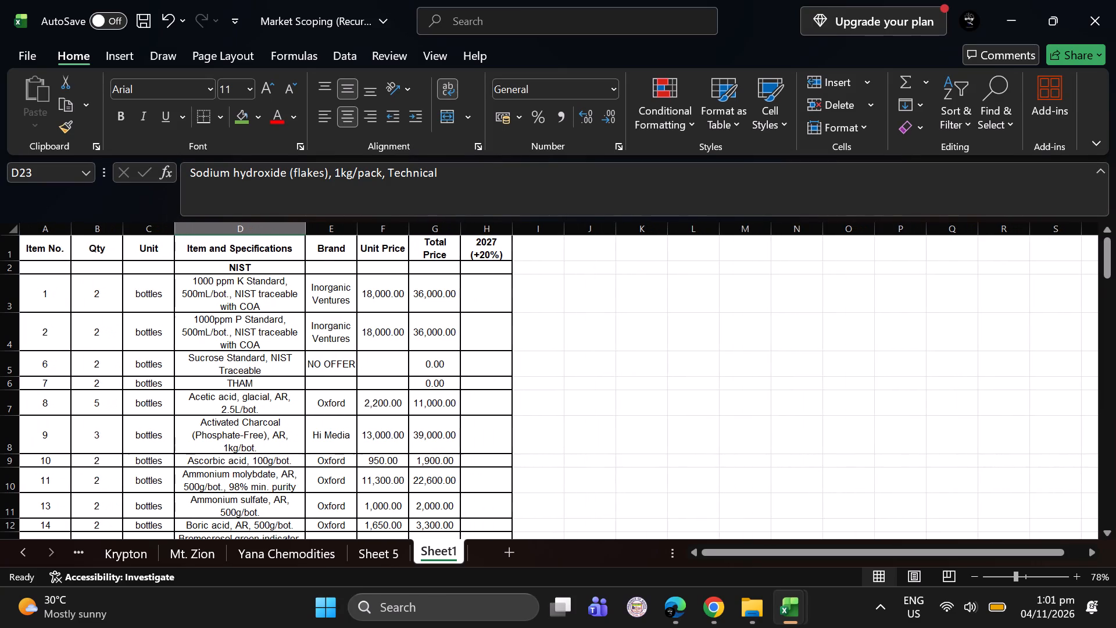
pyautogui.scroll(-3, 446, 459)
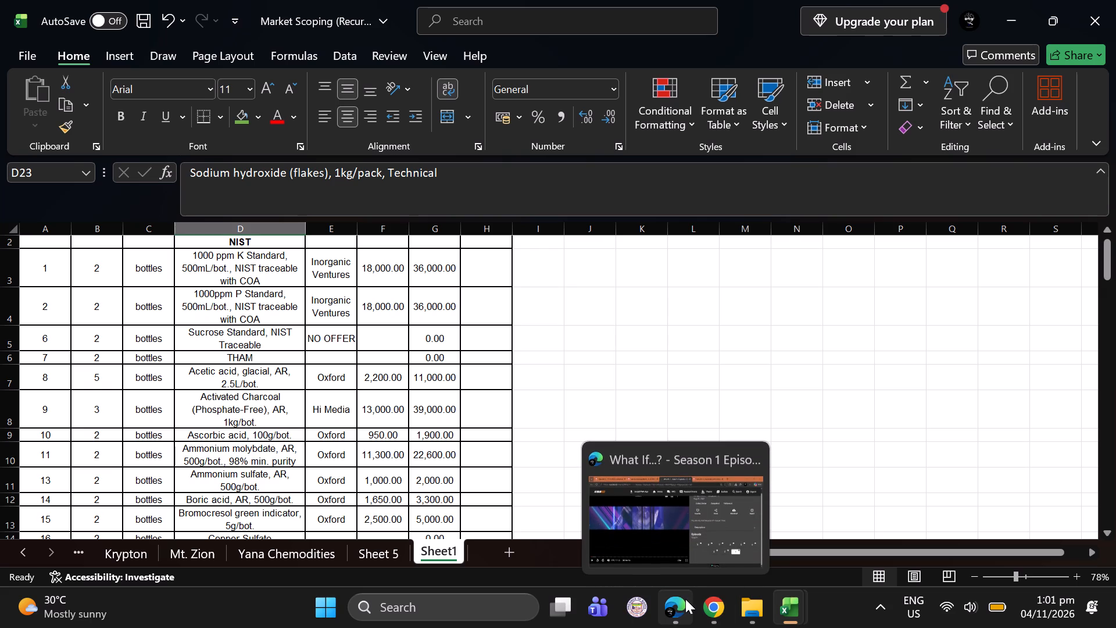
pyautogui.scroll(-1, 457, 445)
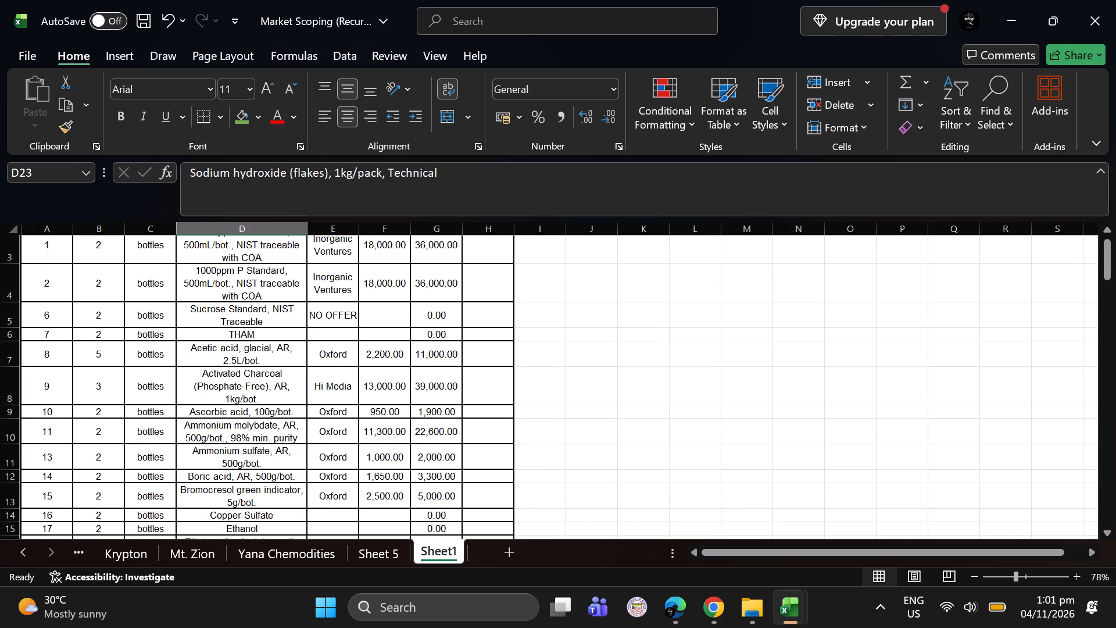
pyautogui.scroll(-2, 457, 445)
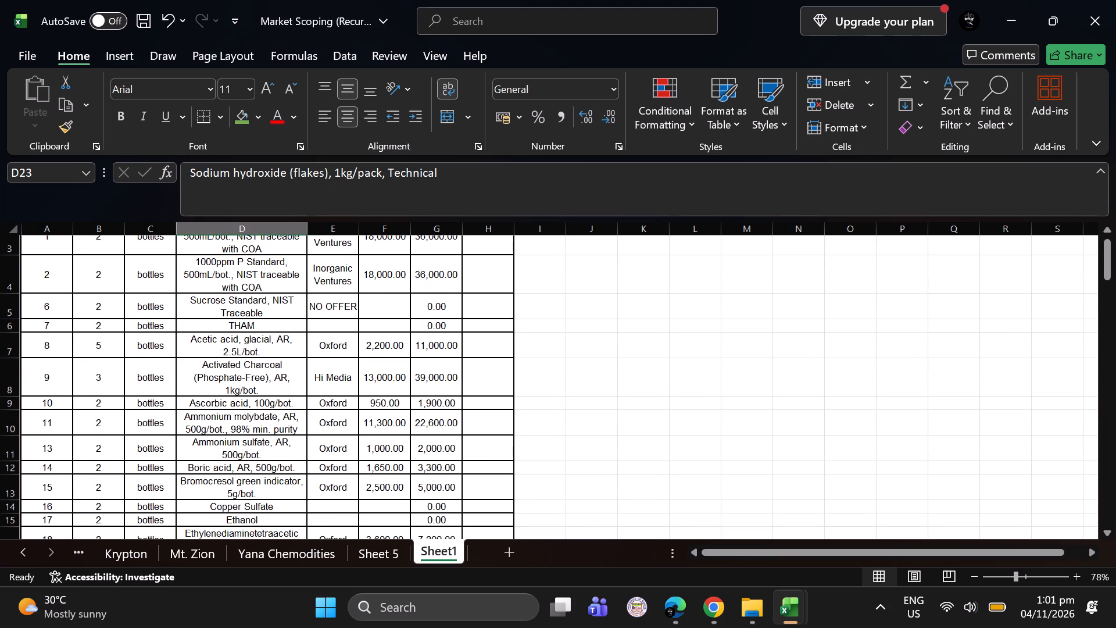
pyautogui.scroll(-1, 457, 445)
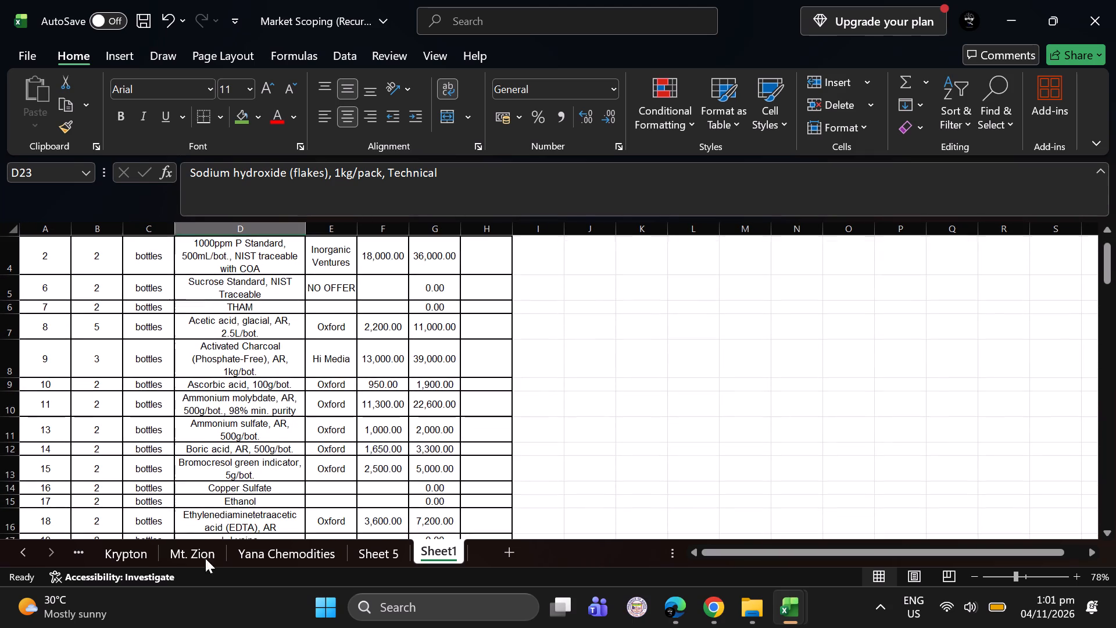
# Examine the chemical offers and prices in Market Scoping's PMCI and Krypton sheets, reading Krypton from the NIST standards to sulfuric acid.
pyautogui.click(125, 551)
pyautogui.click(31, 552)
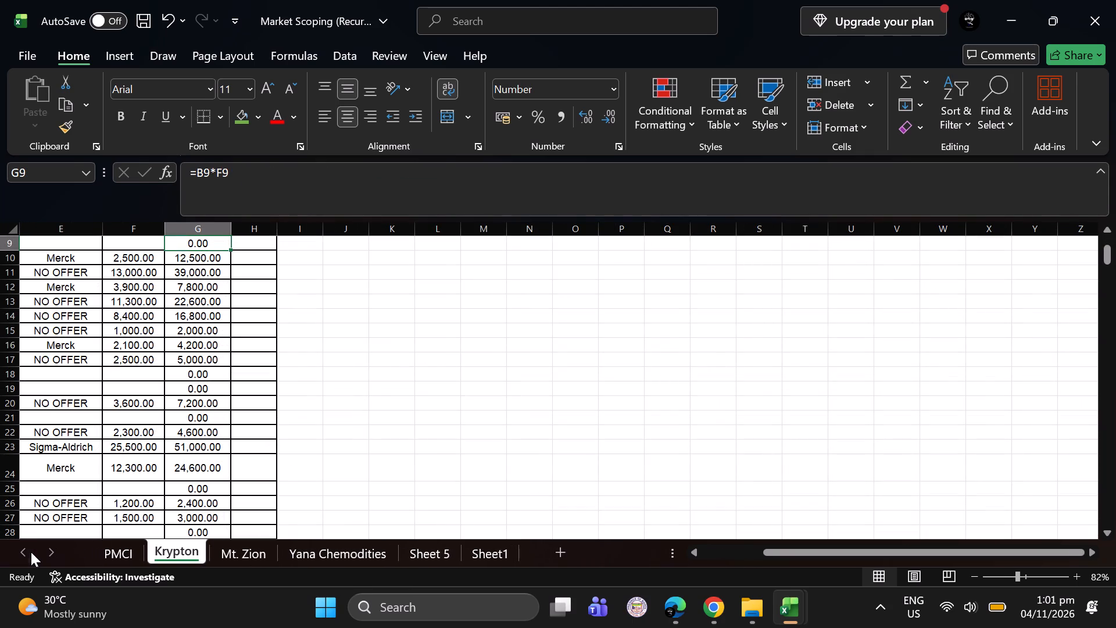
pyautogui.click(136, 563)
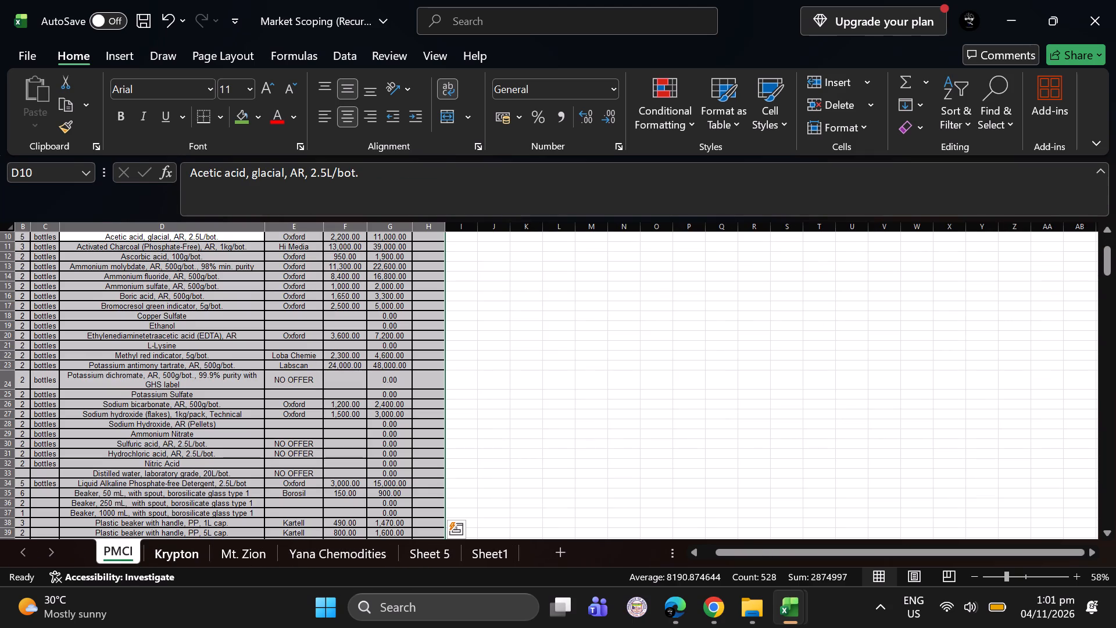
pyautogui.click(321, 487)
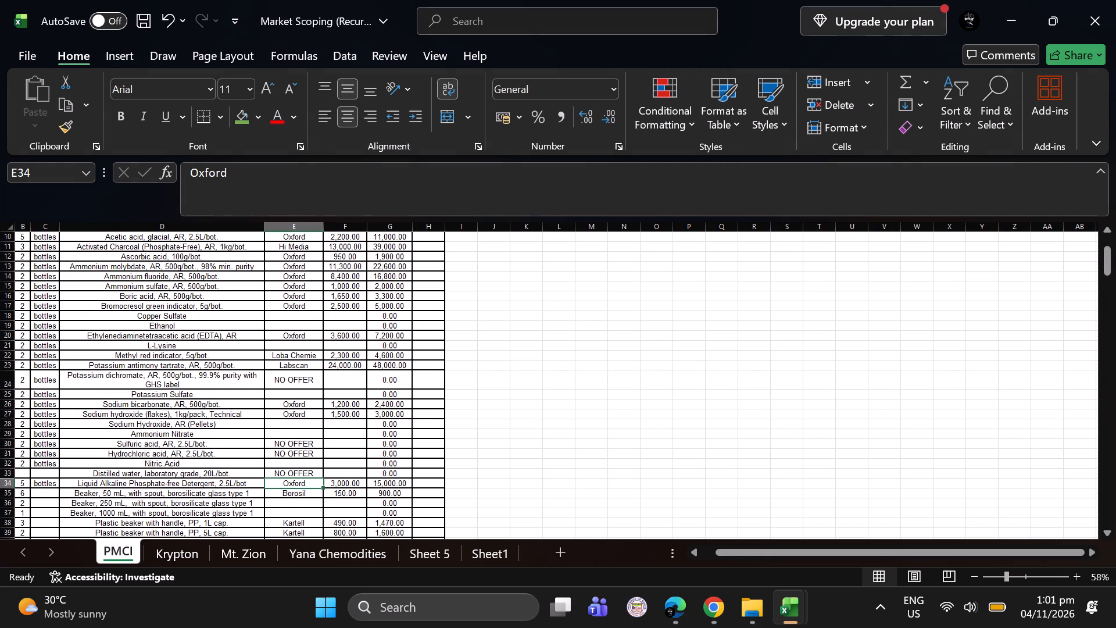
pyautogui.click(182, 549)
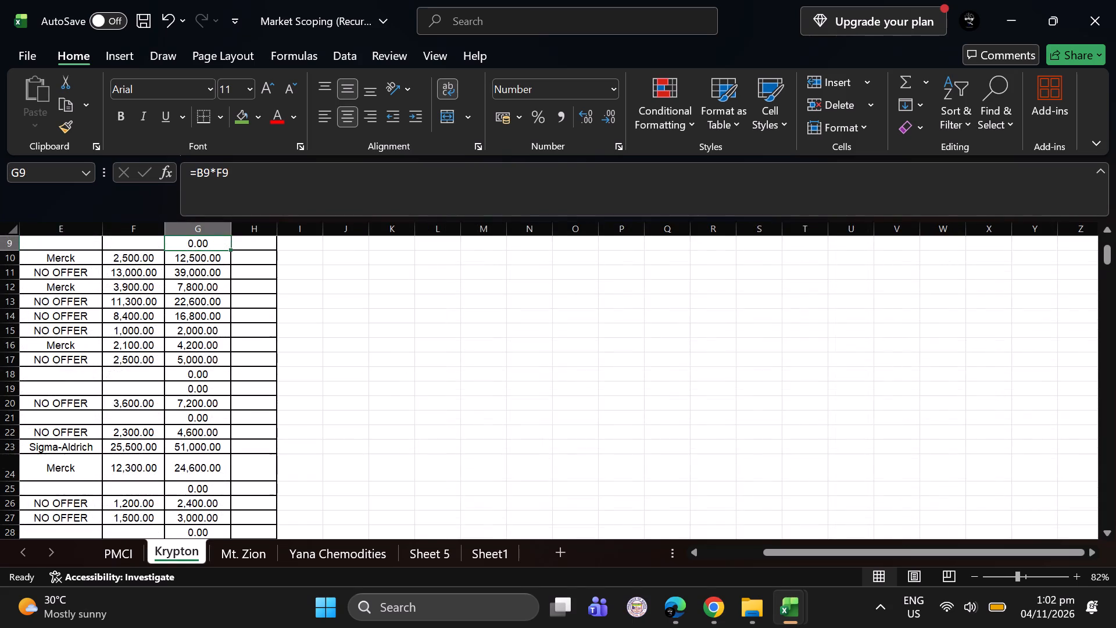
pyautogui.hscroll(4, 194, 449)
pyautogui.scroll(-1, 194, 449)
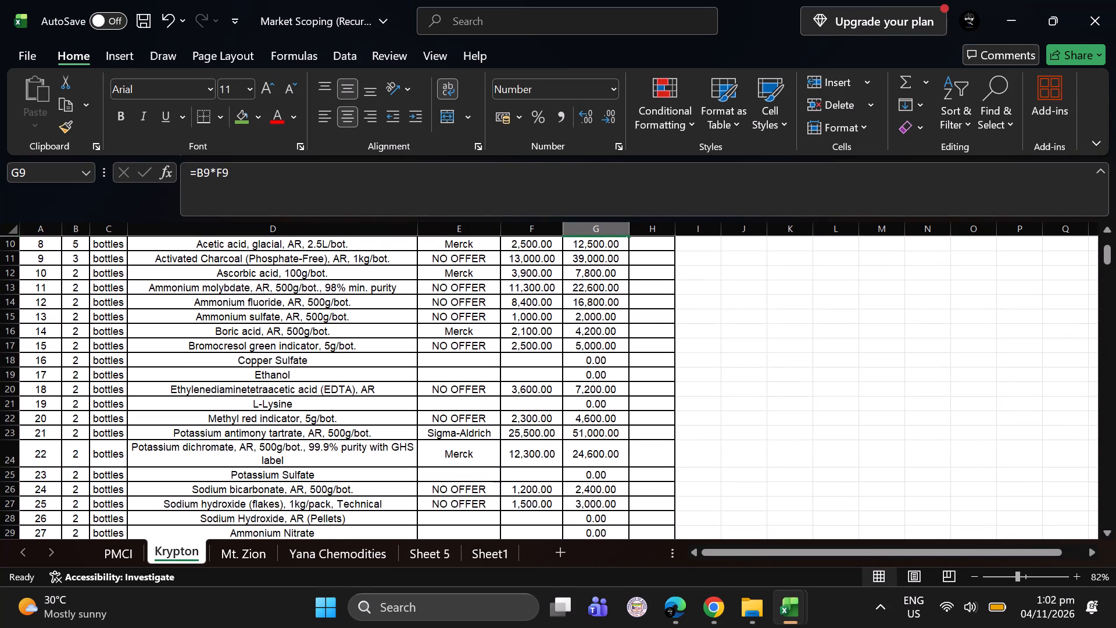
pyautogui.scroll(-3, 194, 449)
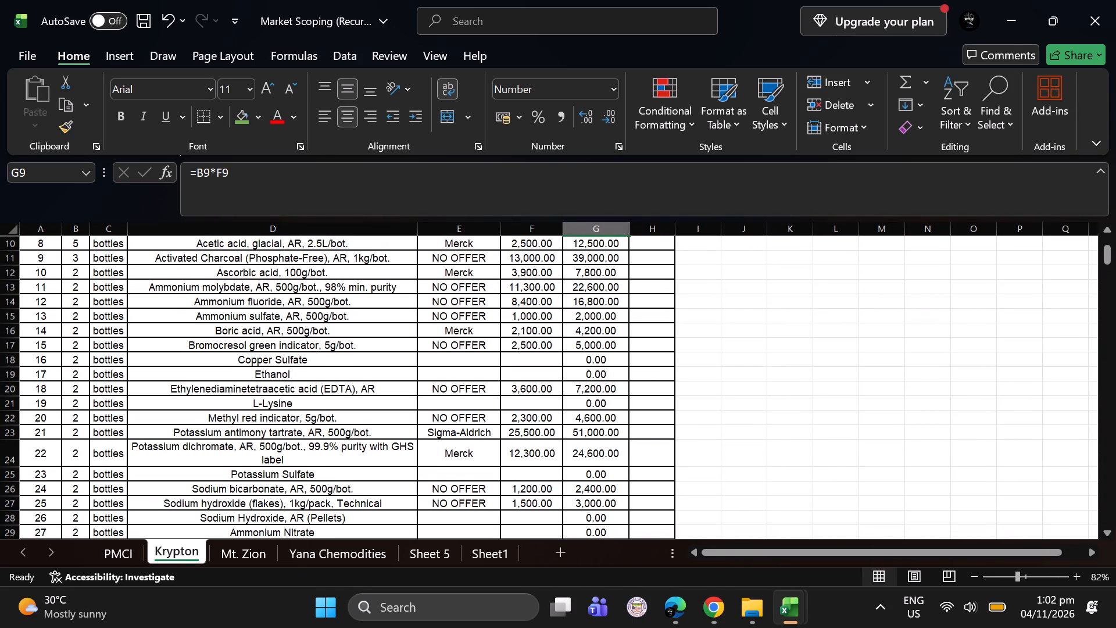
pyautogui.scroll(-1, 194, 449)
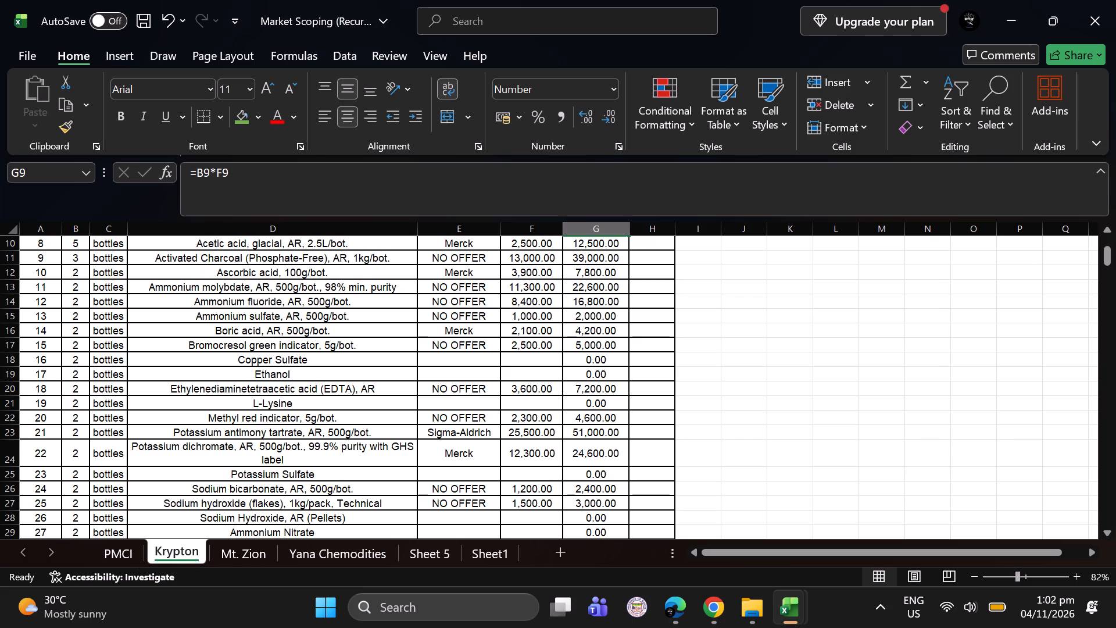
pyautogui.scroll(-1, 321, 455)
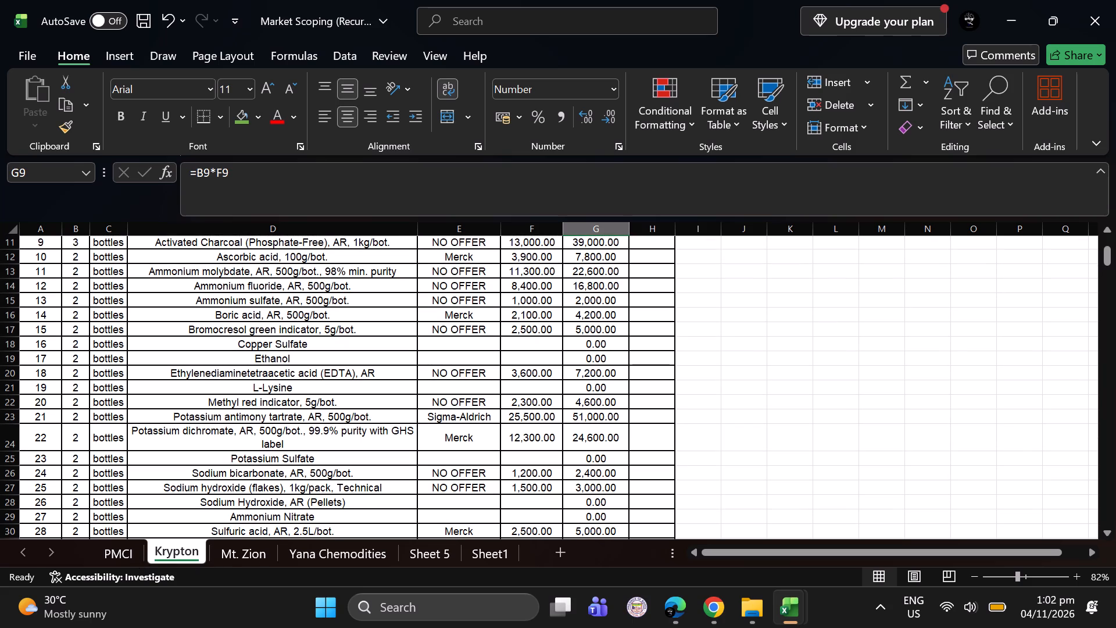
pyautogui.scroll(-1, 321, 455)
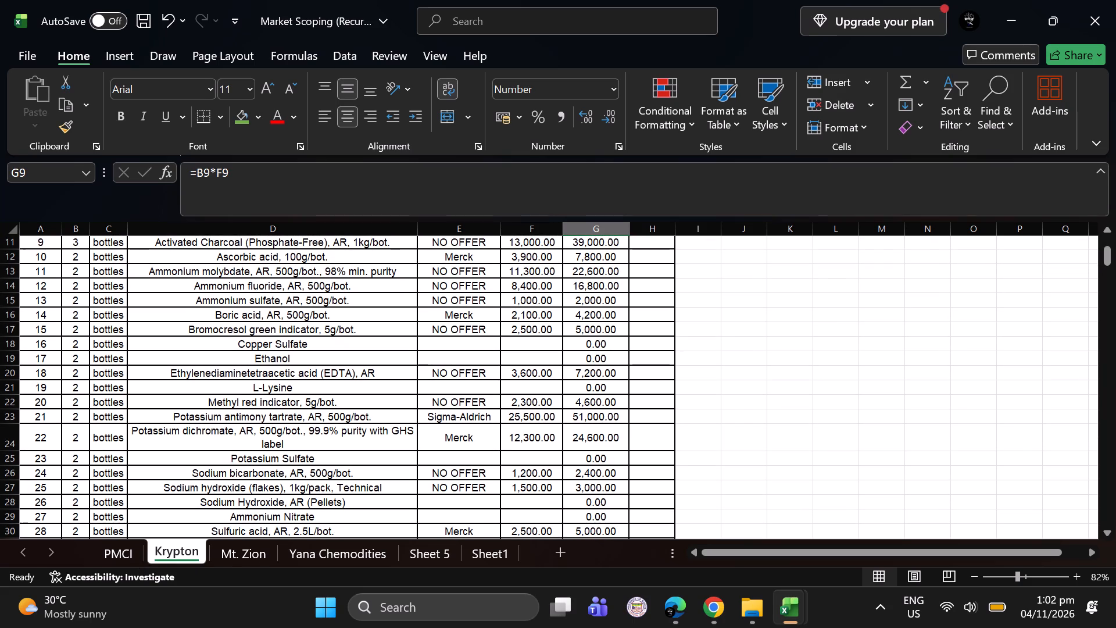
pyautogui.scroll(-1, 321, 455)
pyautogui.scroll(1, 321, 455)
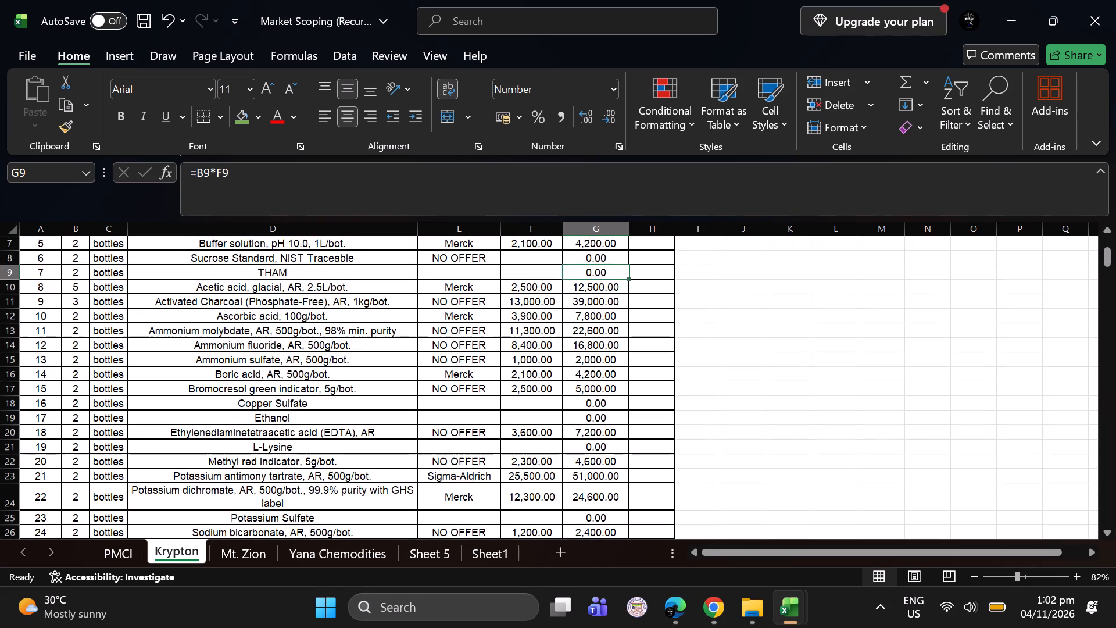
pyautogui.scroll(1, 321, 455)
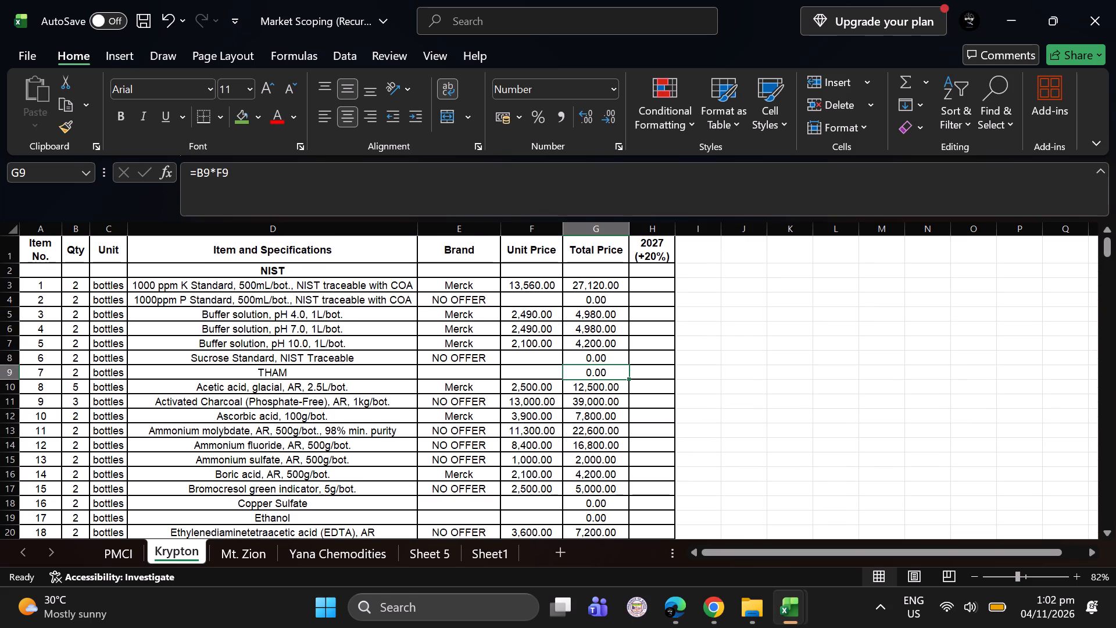
# In the PMCI sheet, clear the potassium dichromate row's total price and enter Krypton in column I beside that row.
pyautogui.click(113, 554)
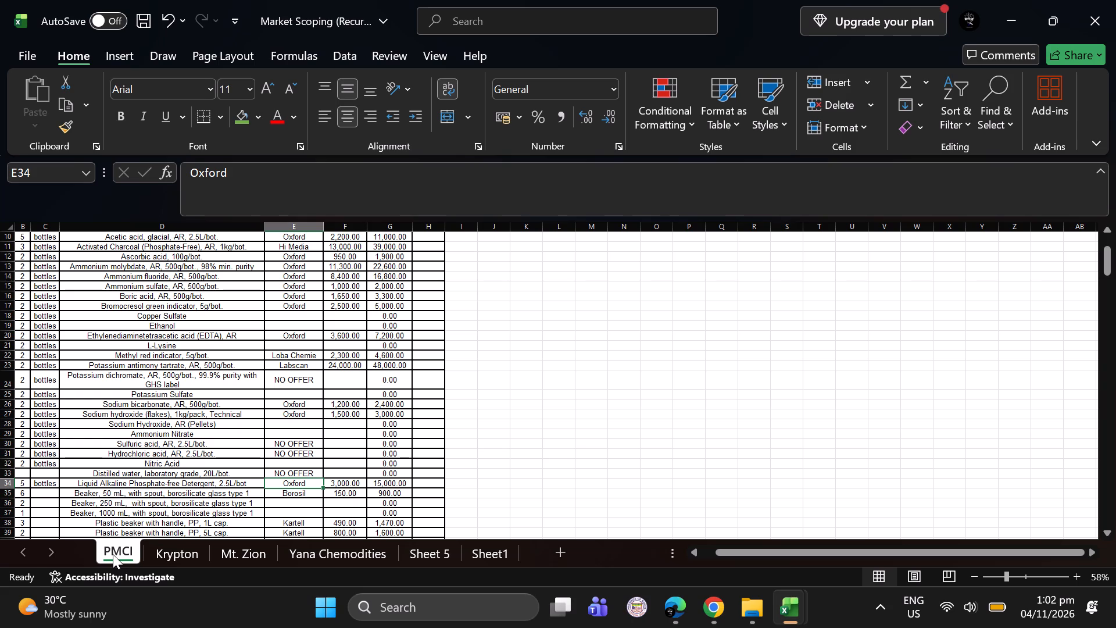
pyautogui.click(385, 373)
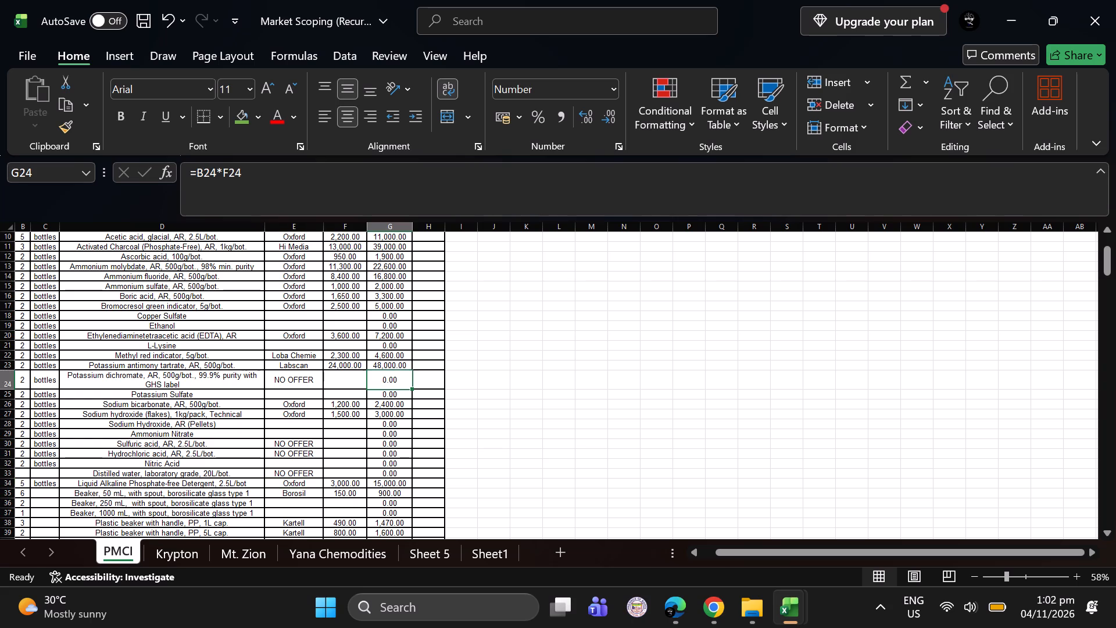
pyautogui.press('Delete')
pyautogui.click(467, 385)
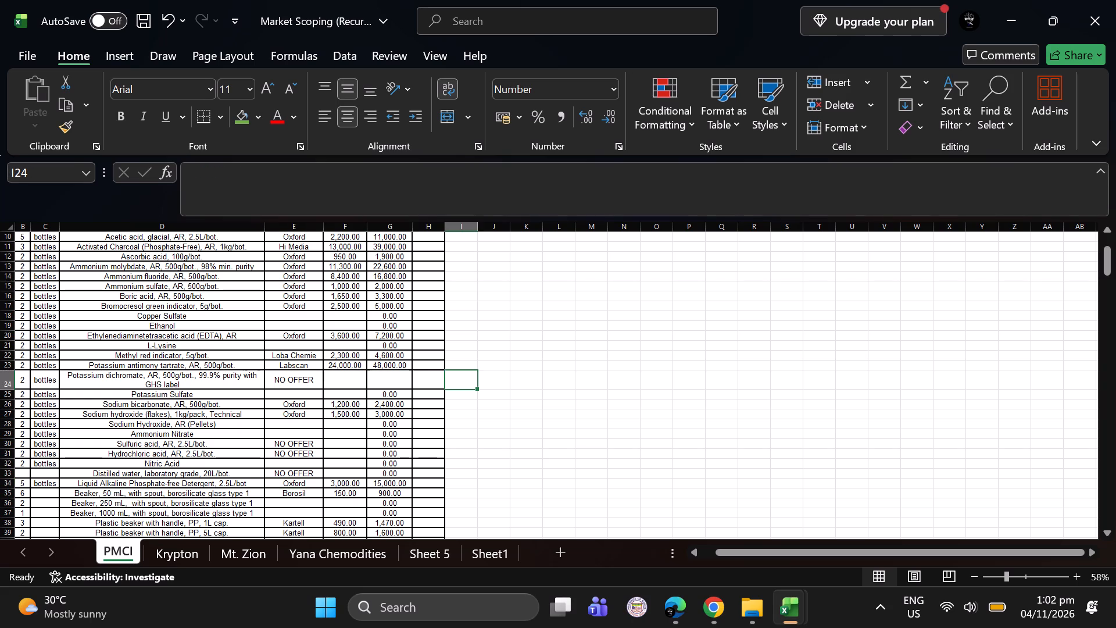
pyautogui.write('Krypton')
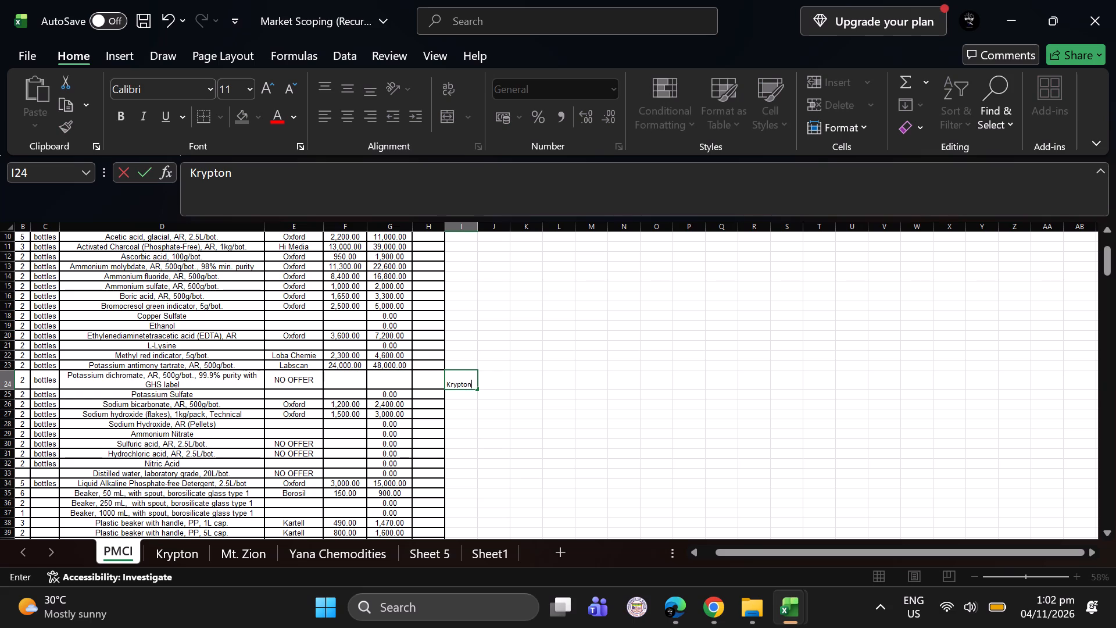
pyautogui.scroll(1, 388, 292)
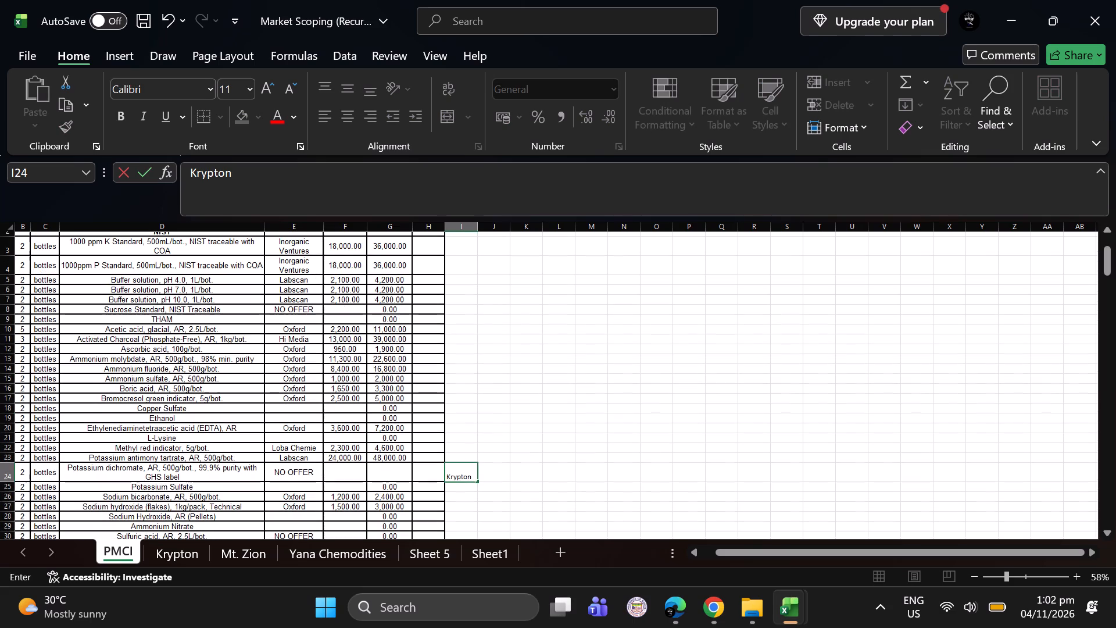
pyautogui.scroll(1, 388, 292)
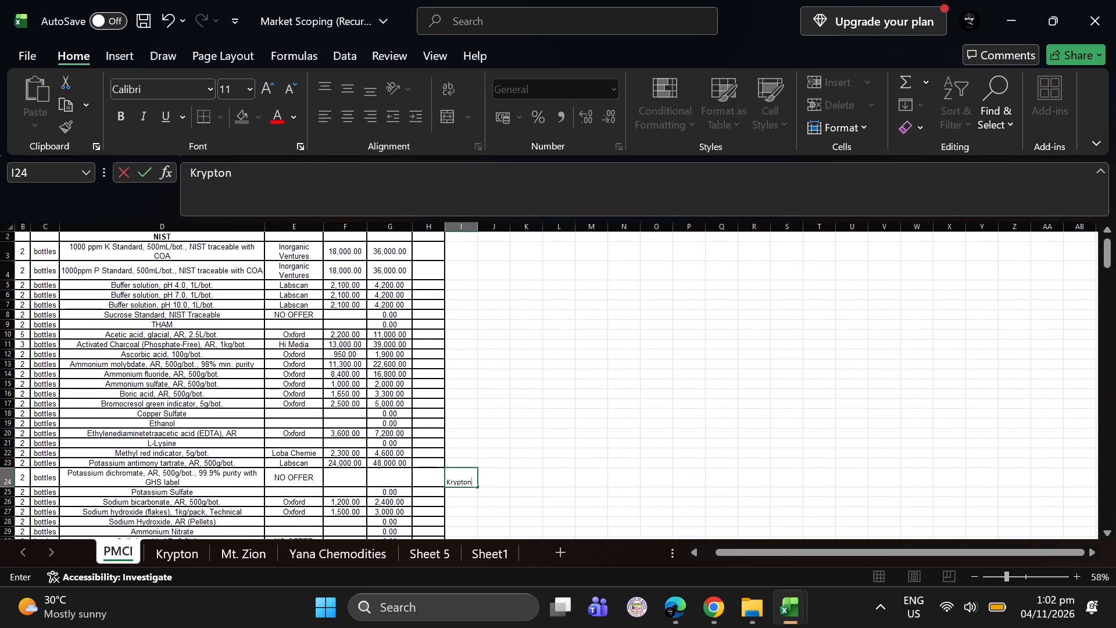
pyautogui.click(385, 313)
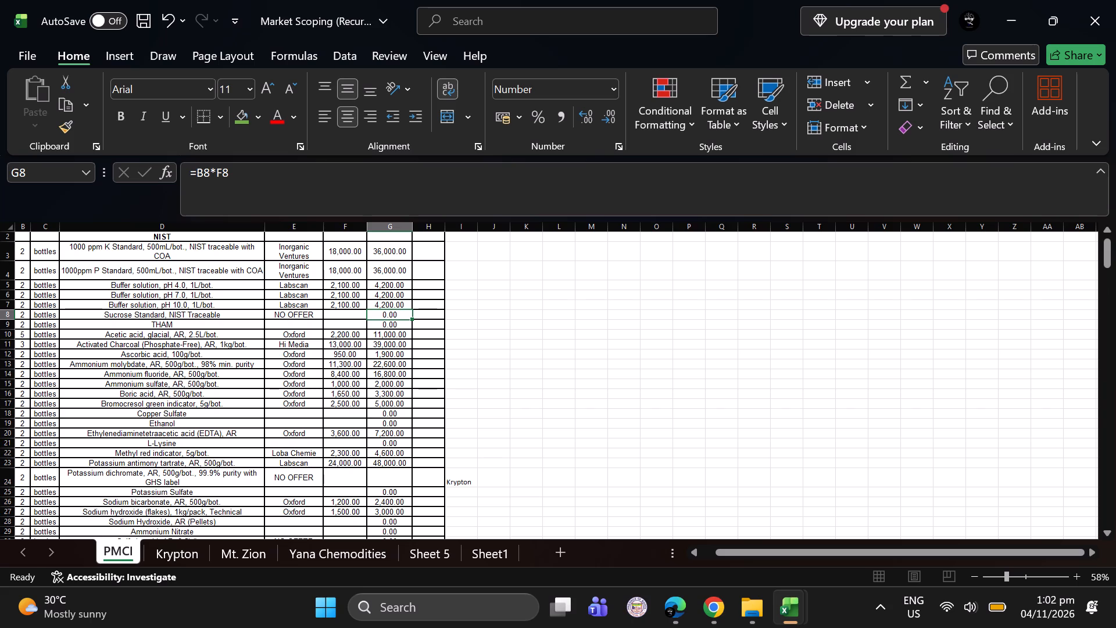
# Check the Krypton sheet's NIST standards for a sucrose offer and return to the PMCI sheet.
pyautogui.click(172, 556)
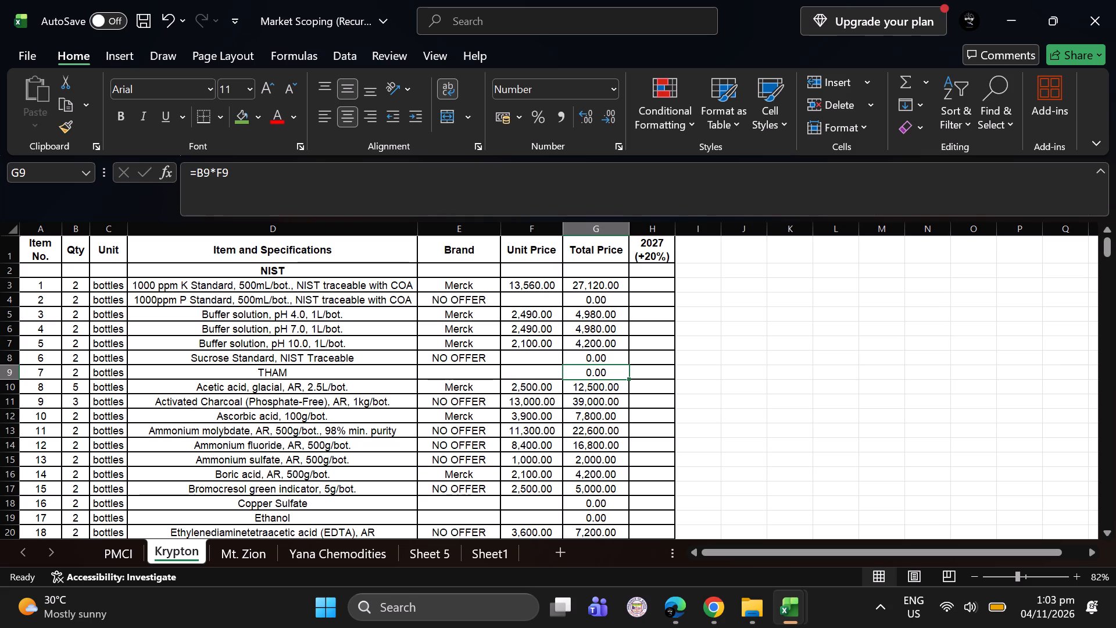
pyautogui.click(112, 559)
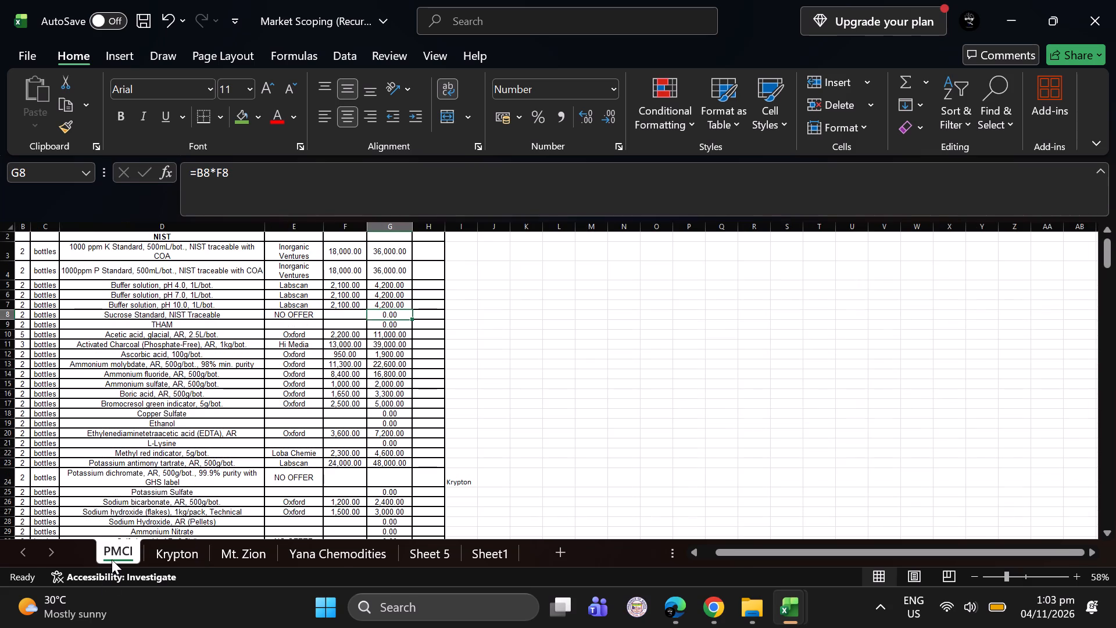
# Glance at the TM 4.05 method's chemicals and reagents, and bring up the 2027 list in the PPMP supplies workbook.
pyautogui.click(681, 605)
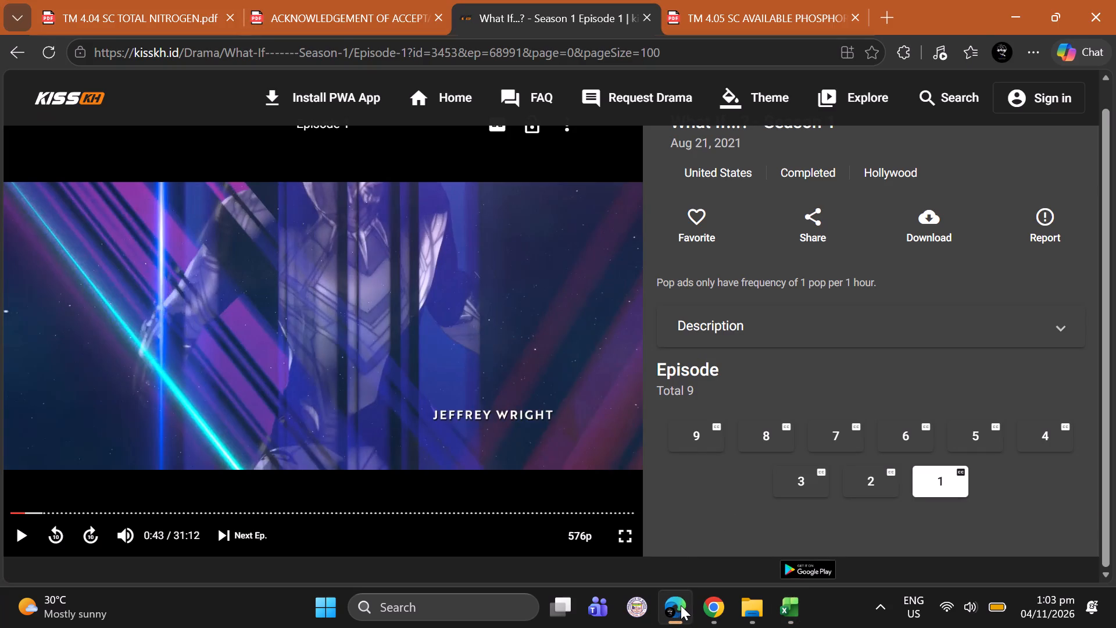
pyautogui.click(284, 0)
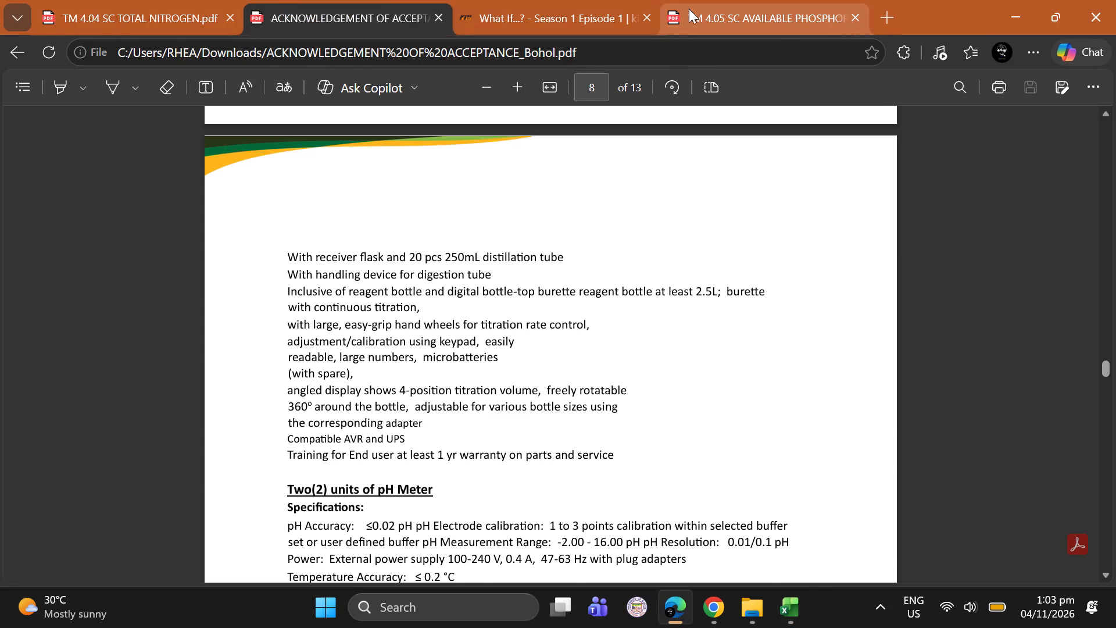
pyautogui.click(689, 9)
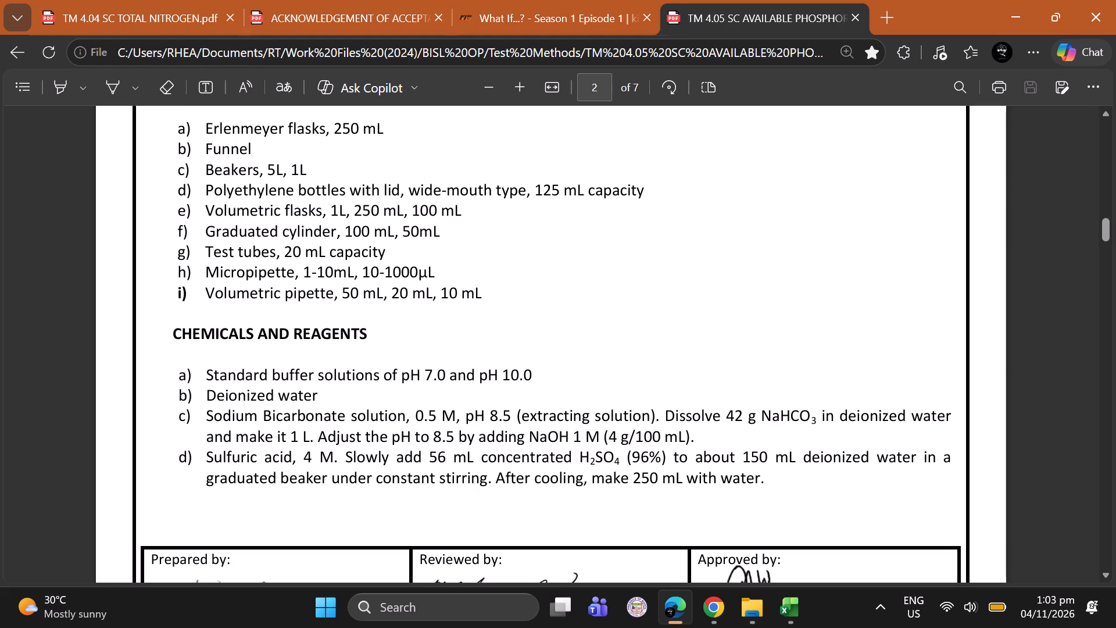
pyautogui.click(677, 612)
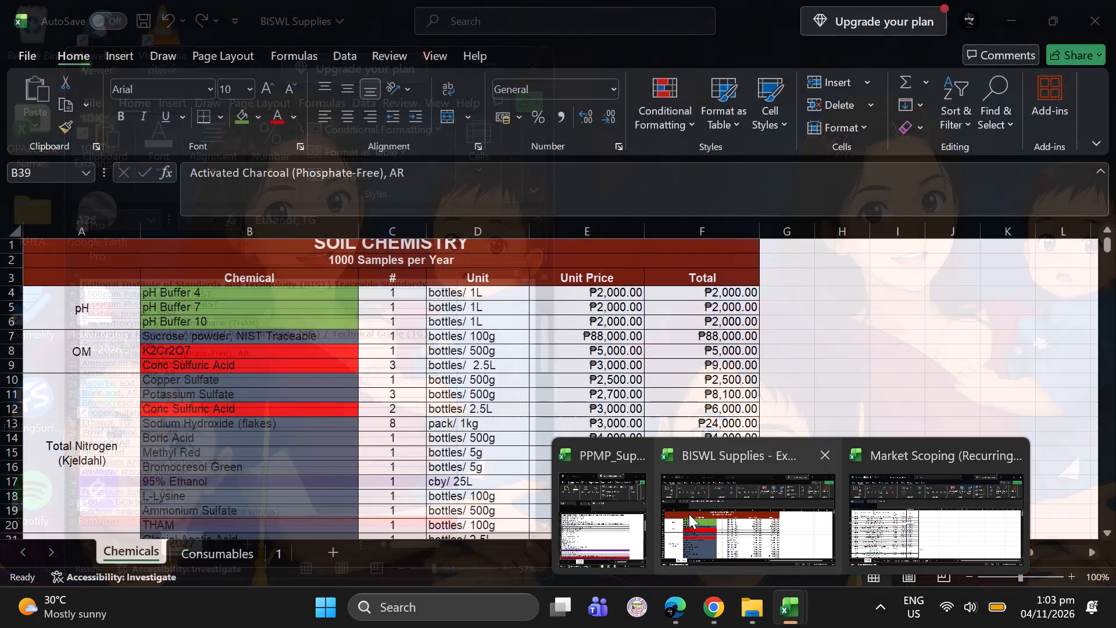
pyautogui.click(624, 519)
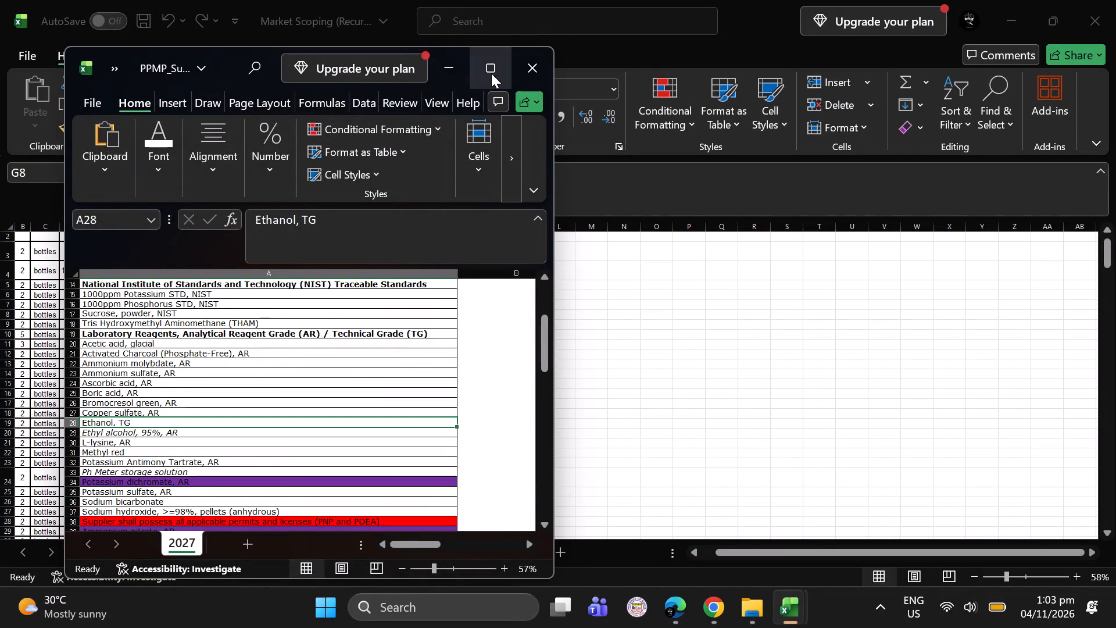
# Return to the Market Scoping workbook and look over the chemical rows in the Yana Chemodities sheet.
pyautogui.click(491, 73)
pyautogui.hscroll(1, 534, 401)
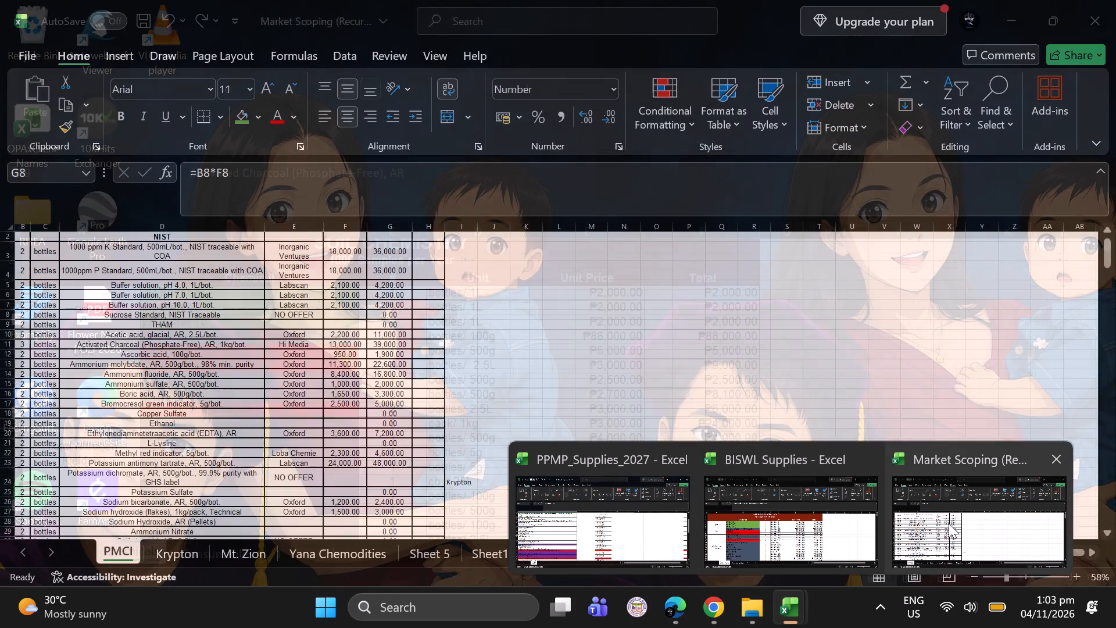
pyautogui.click(949, 523)
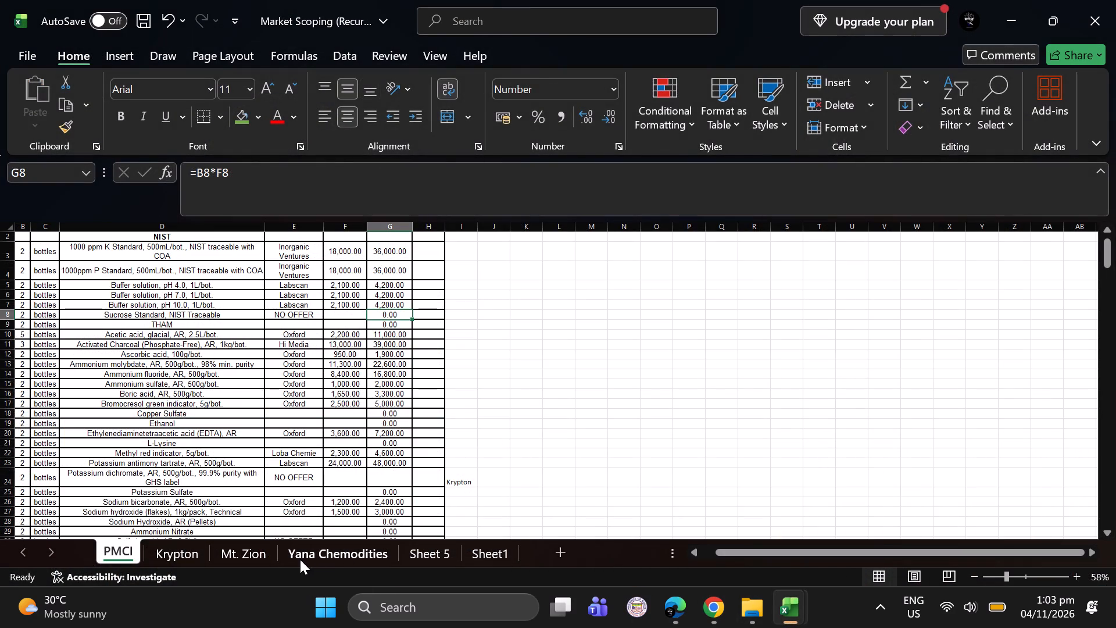
pyautogui.click(295, 553)
pyautogui.hscroll(4, 276, 433)
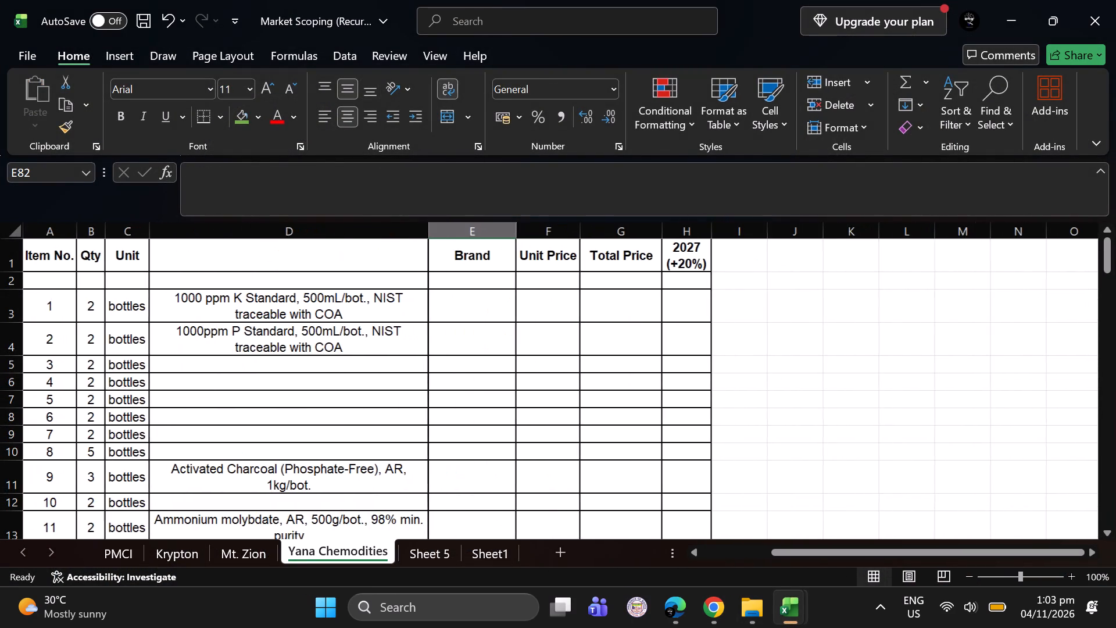
pyautogui.scroll(-2, 276, 433)
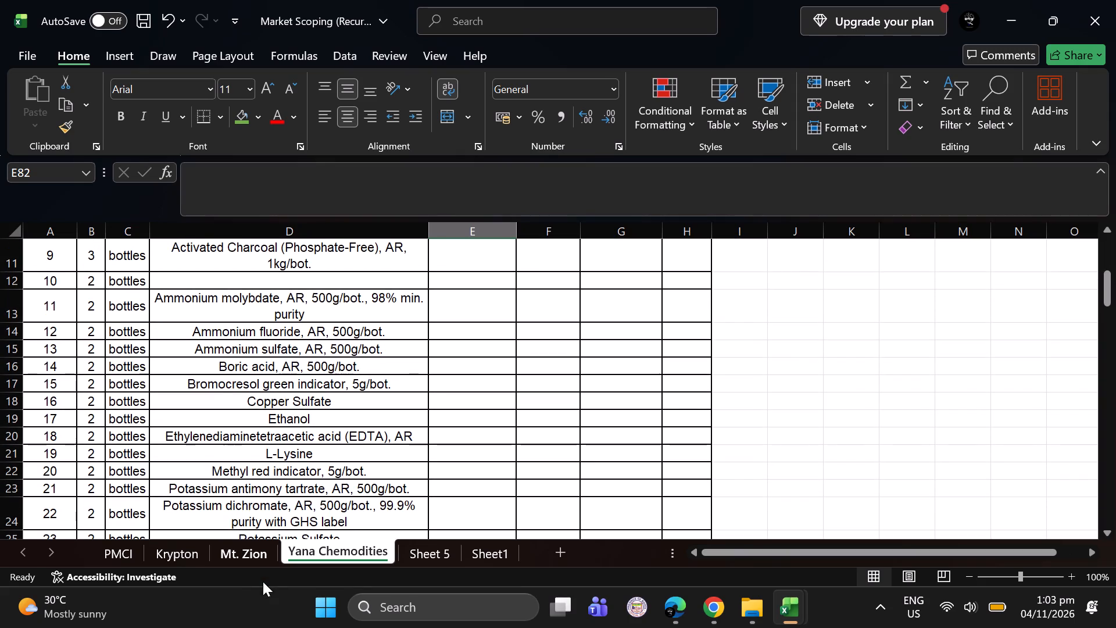
# Examine the Mt. Zion sheet's items, brands and prices from the NIST standards down to the TOTAL row.
pyautogui.click(239, 561)
pyautogui.scroll(-3, 264, 454)
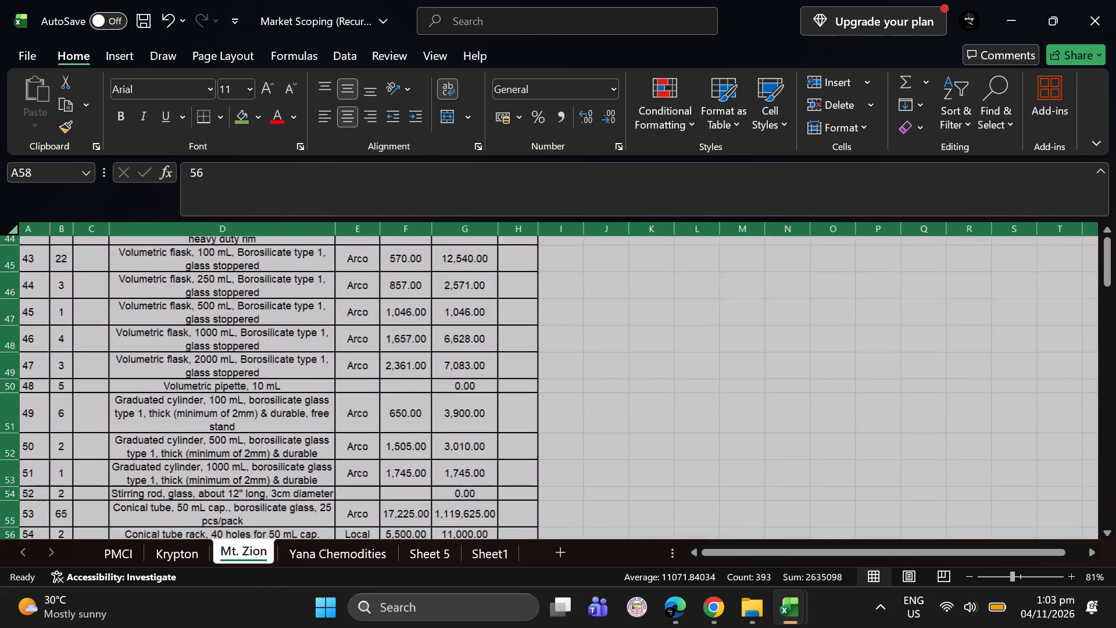
pyautogui.scroll(-1, 264, 454)
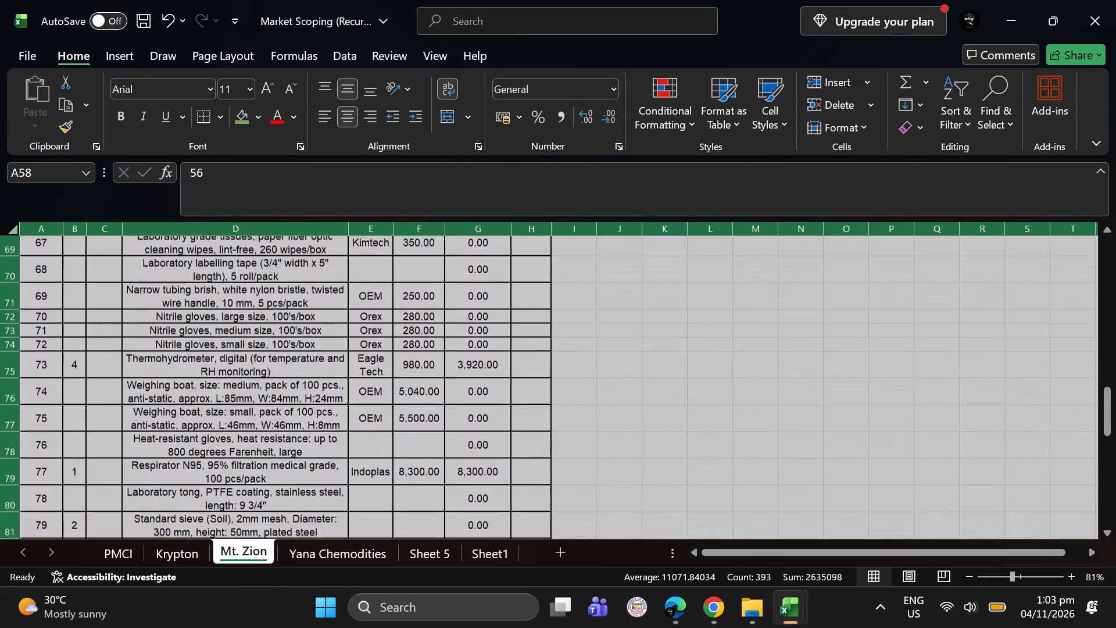
pyautogui.scroll(3, 264, 454)
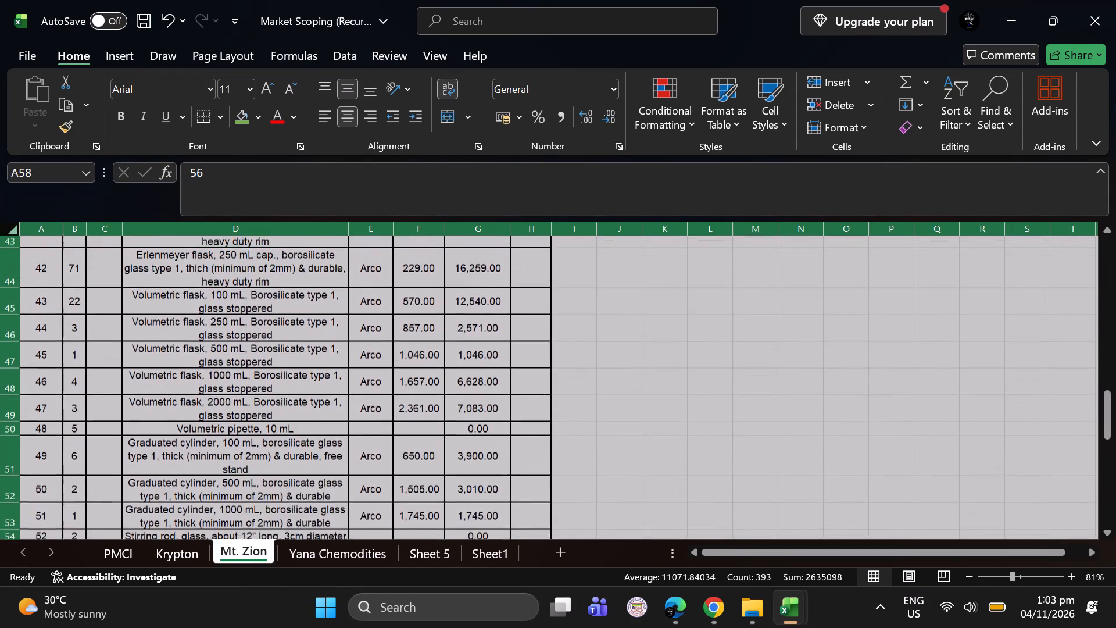
pyautogui.scroll(3, 264, 454)
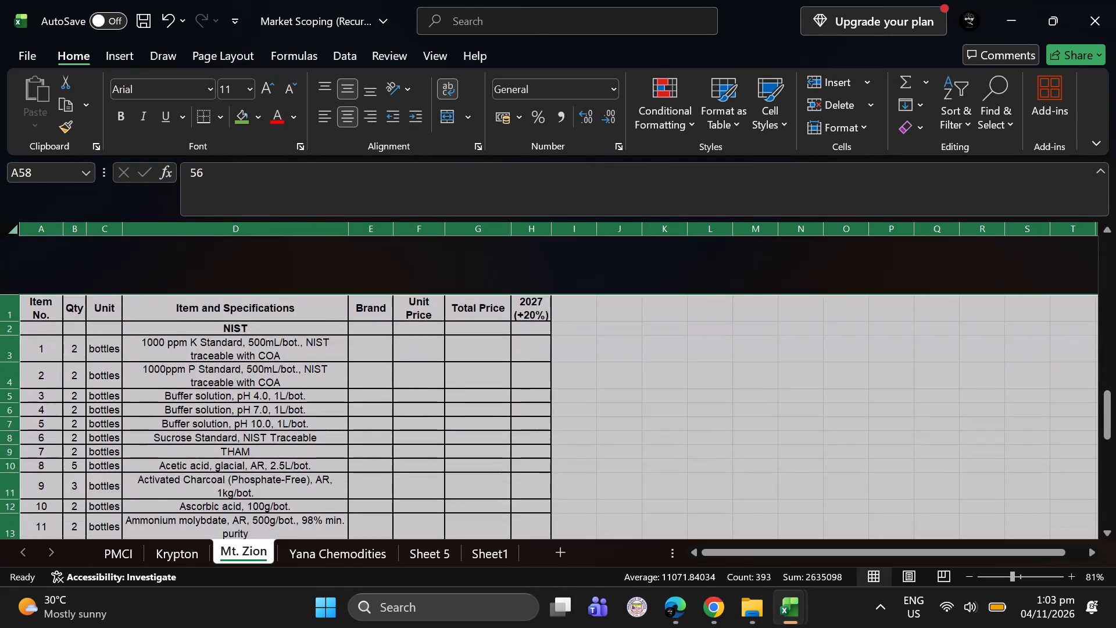
pyautogui.scroll(-5, 264, 454)
pyautogui.scroll(1, 264, 454)
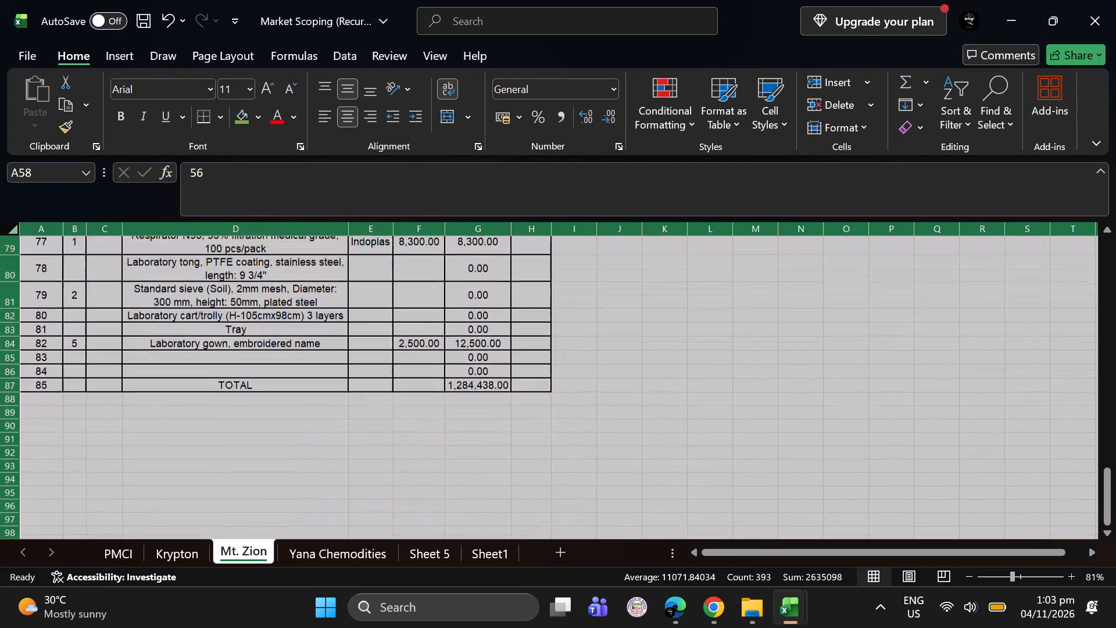
pyautogui.scroll(1, 264, 454)
# Review the Krypton and PMCI sheets' supply rows and prices down past the last listed items.
pyautogui.click(198, 556)
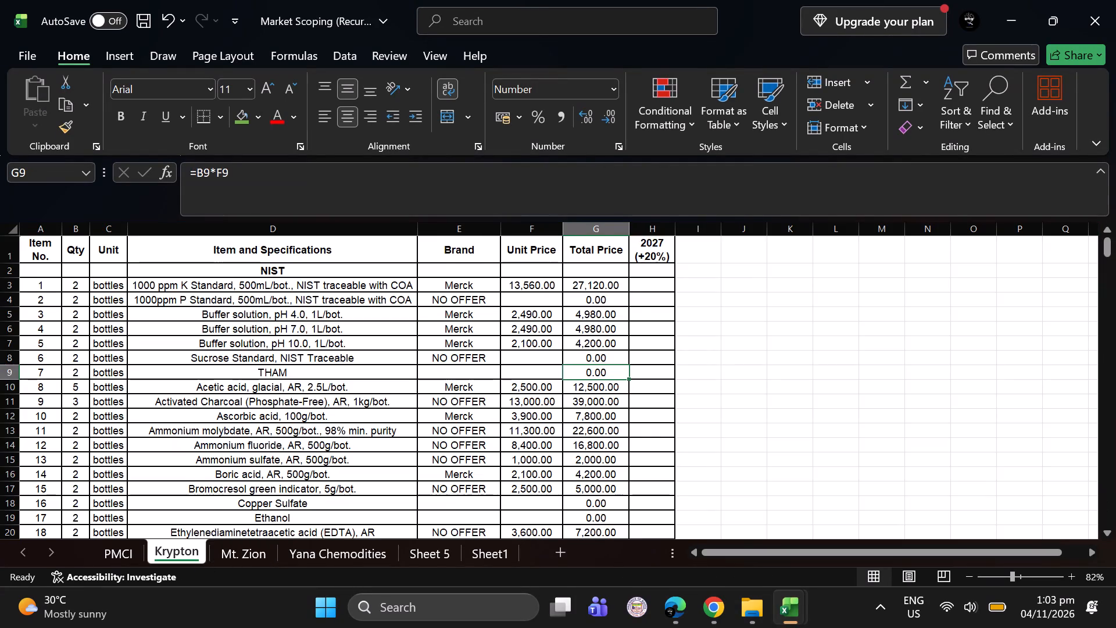
pyautogui.scroll(-5, 357, 495)
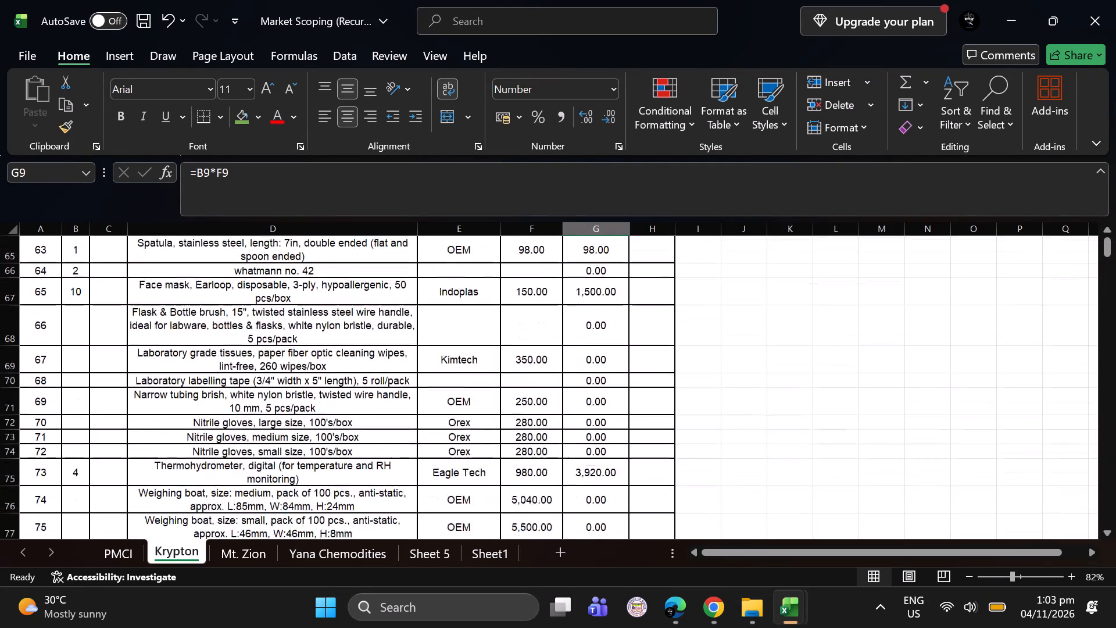
pyautogui.scroll(-2, 357, 495)
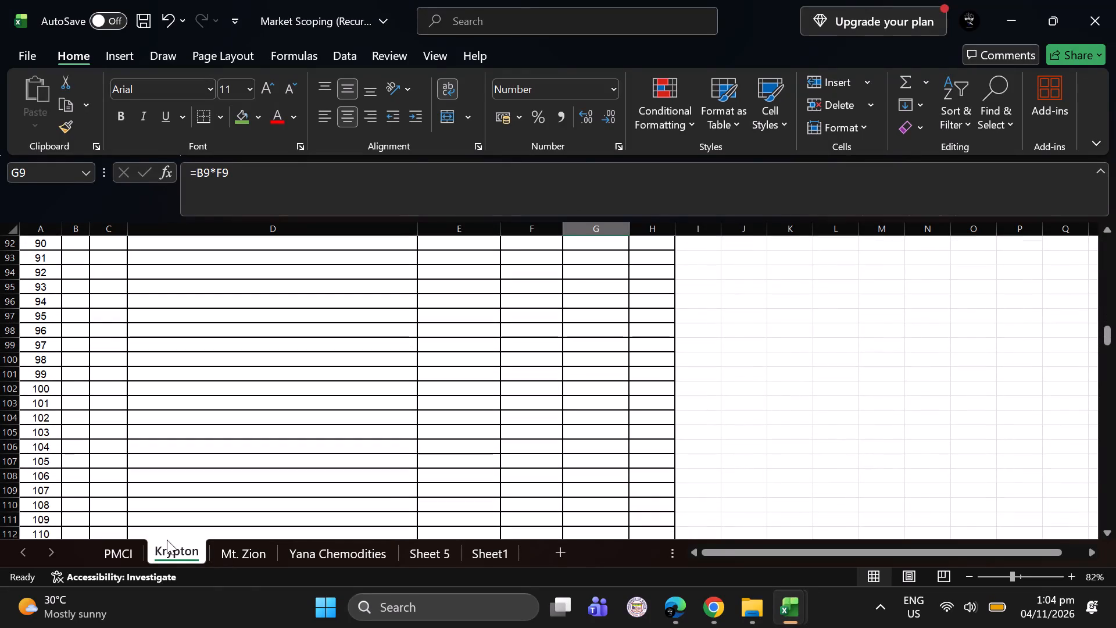
pyautogui.click(126, 548)
pyautogui.scroll(-2, 288, 480)
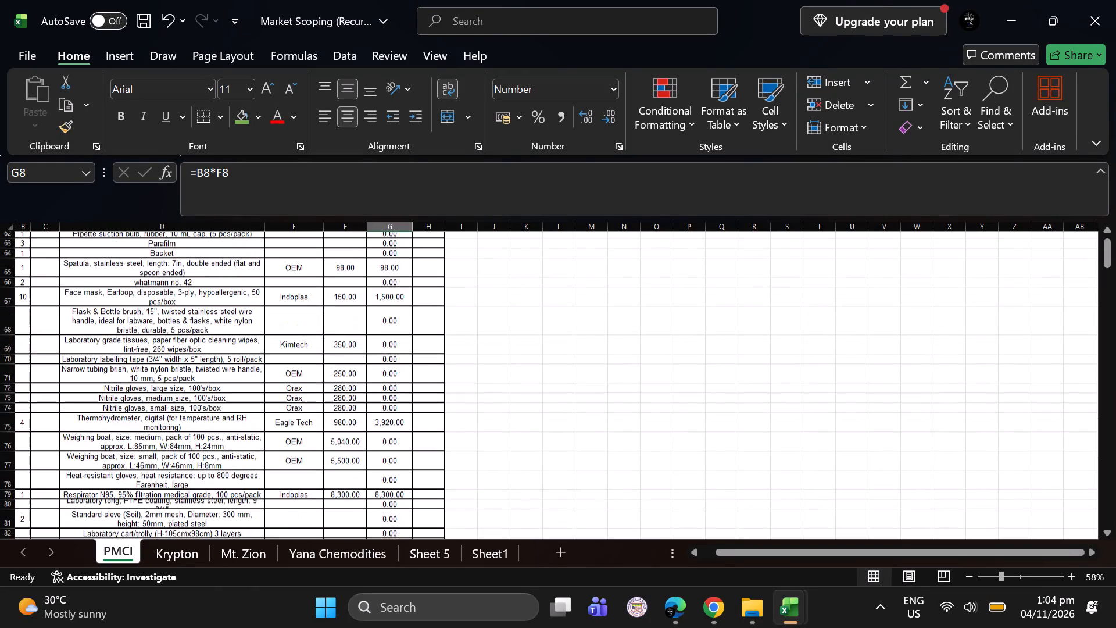
pyautogui.scroll(-4, 288, 480)
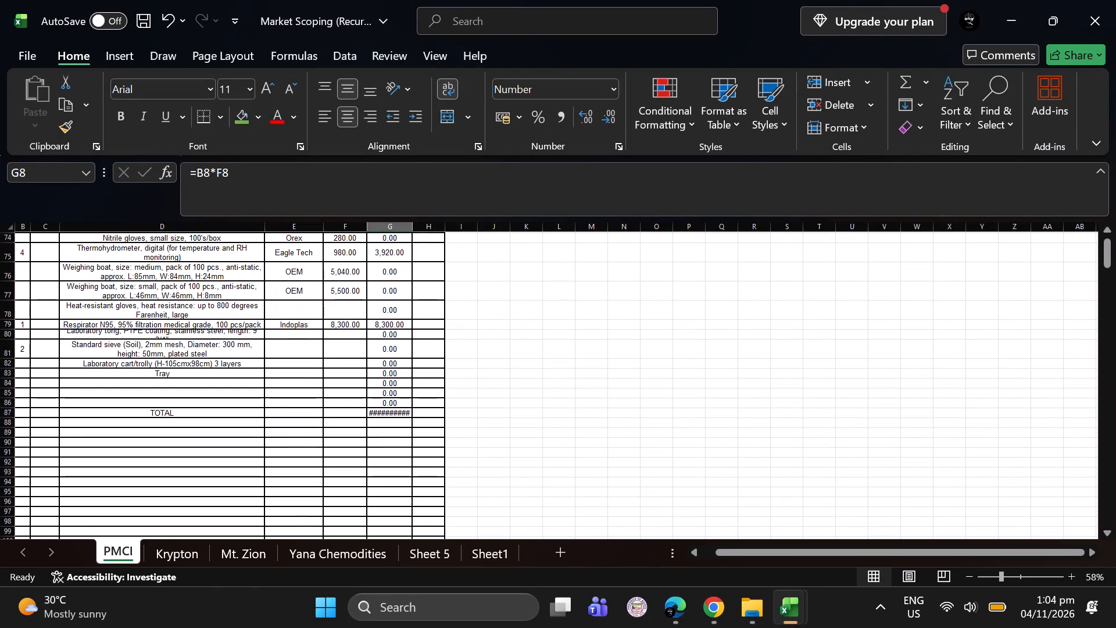
pyautogui.scroll(-1, 288, 480)
# Examine the Yana Chemodities sheet's chemical and labware offers, ending on the polyethylene centrifuge tubes item.
pyautogui.click(336, 563)
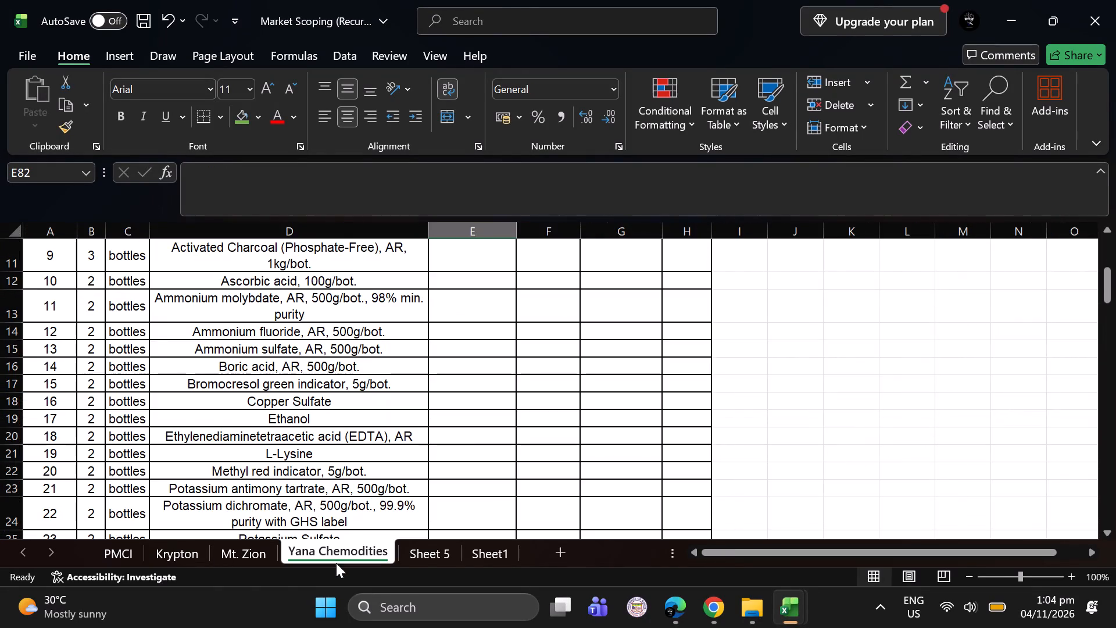
pyautogui.hscroll(1, 345, 470)
pyautogui.scroll(3, 345, 470)
pyautogui.scroll(-3, 345, 470)
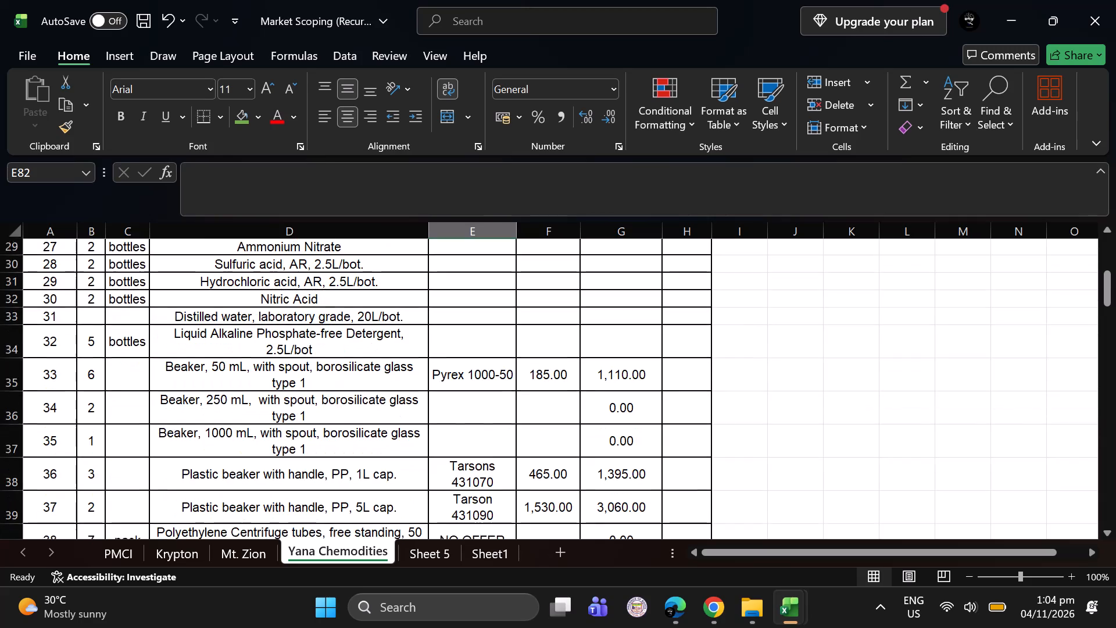
pyautogui.scroll(-1, 345, 470)
pyautogui.scroll(1, 345, 470)
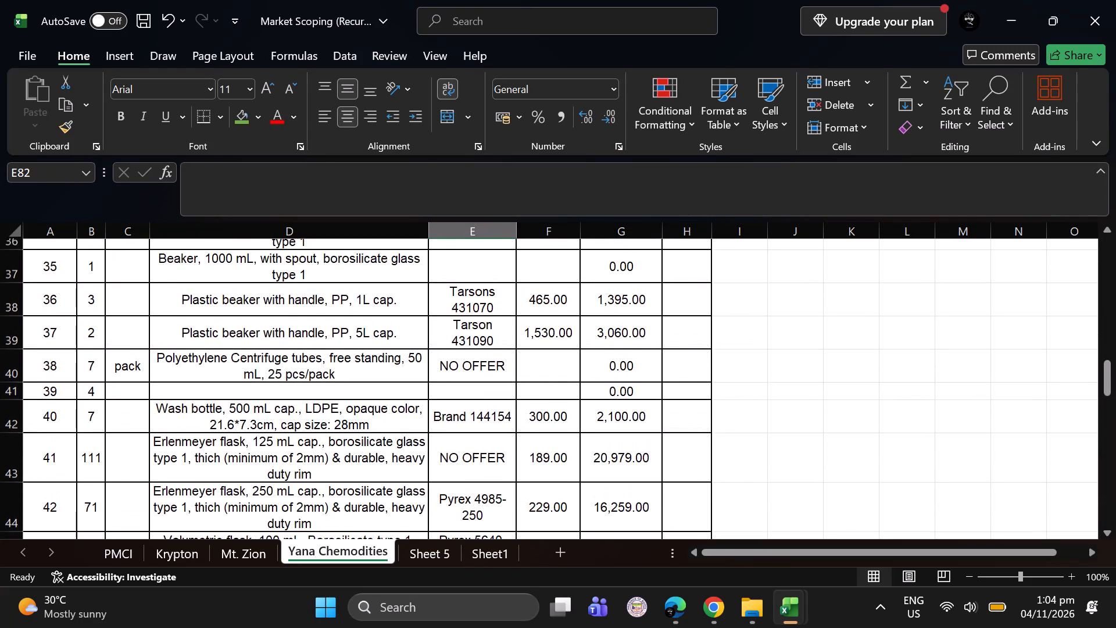
pyautogui.scroll(3, 345, 470)
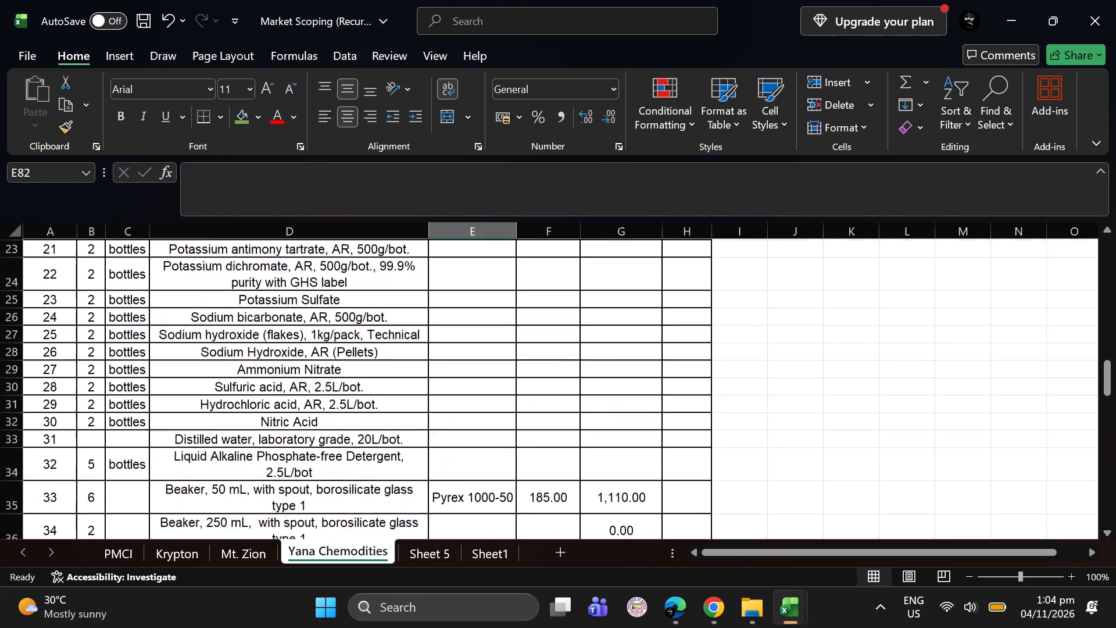
pyautogui.scroll(1, 345, 470)
pyautogui.scroll(-3, 345, 470)
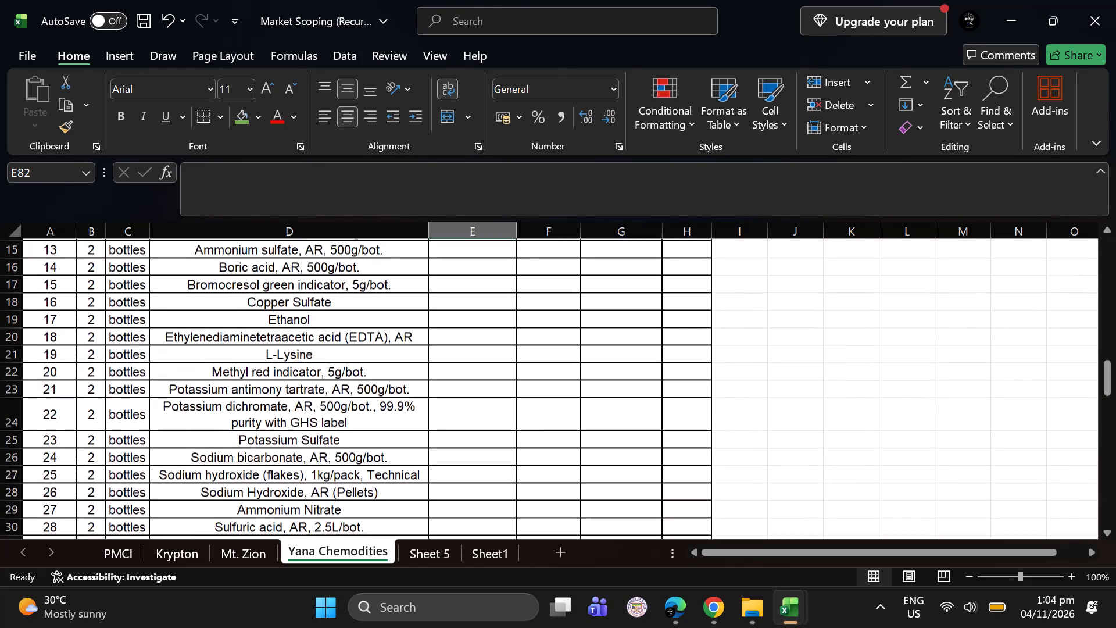
pyautogui.scroll(-3, 345, 470)
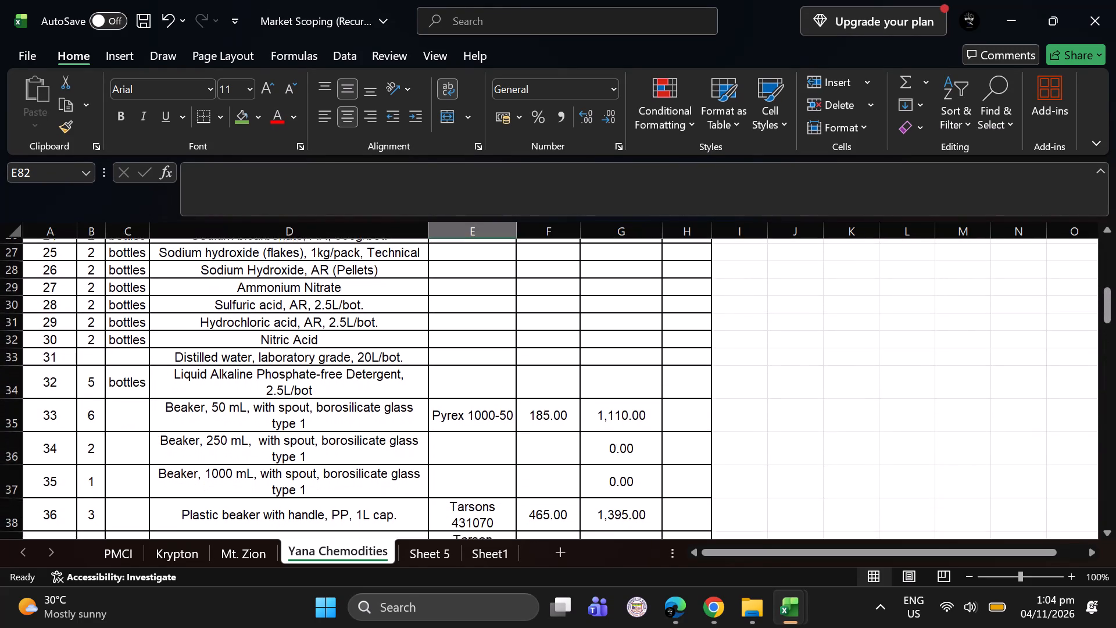
pyautogui.scroll(-1, 345, 470)
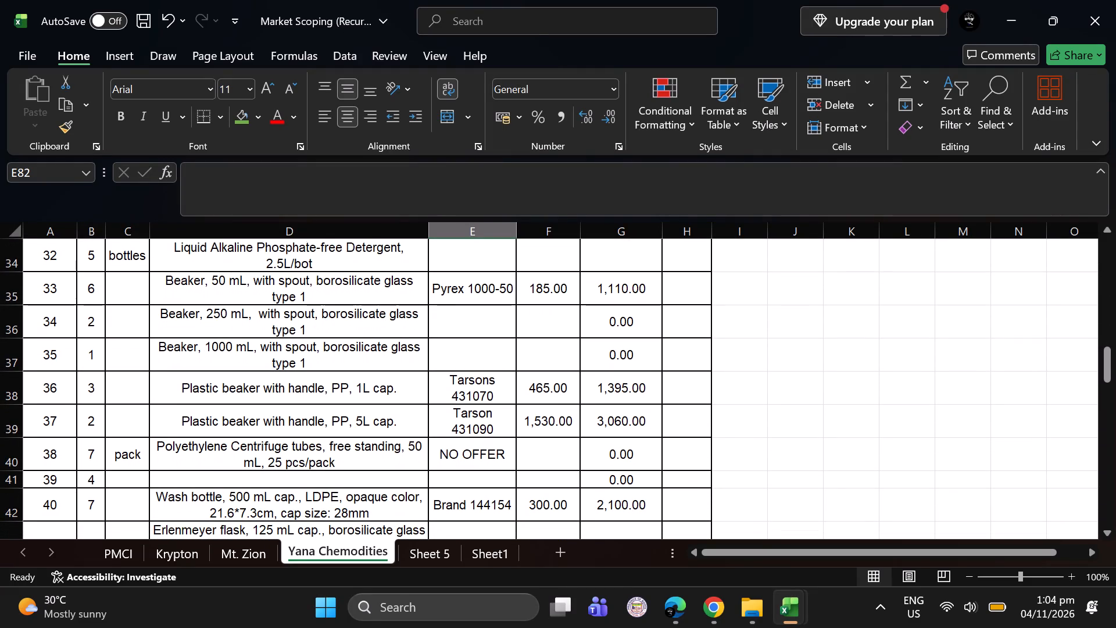
pyautogui.rightClick(345, 470)
pyautogui.scroll(-1, 345, 470)
pyautogui.click(290, 473)
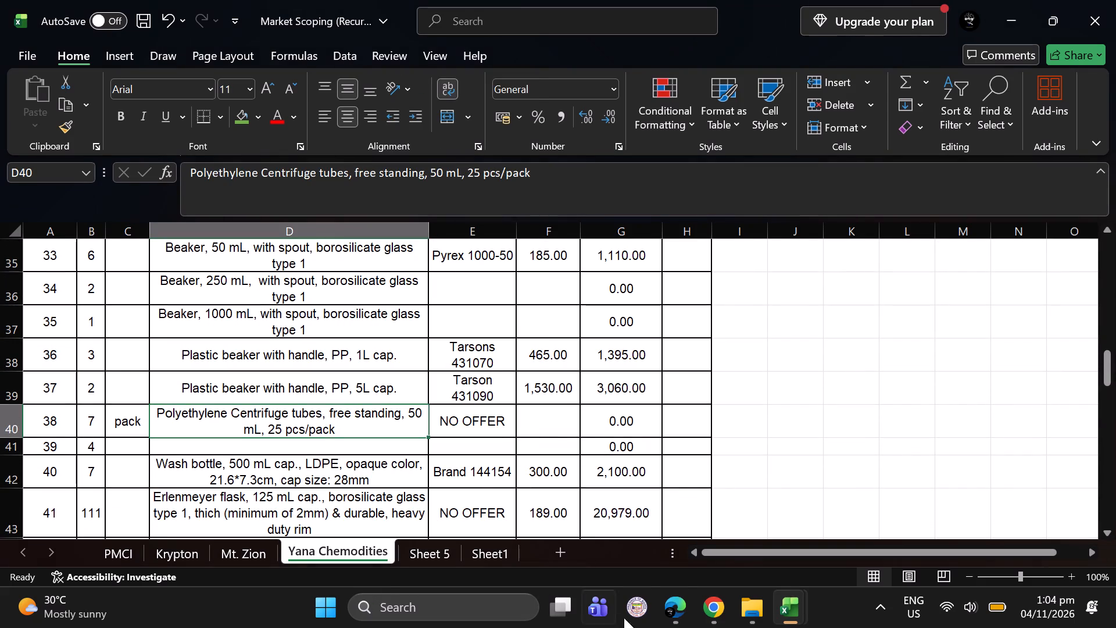
# Glance at the TM 4.05 method and the volumetric flask web search, and review the Chemicals sheet in BISWL Supplies.
pyautogui.click(674, 620)
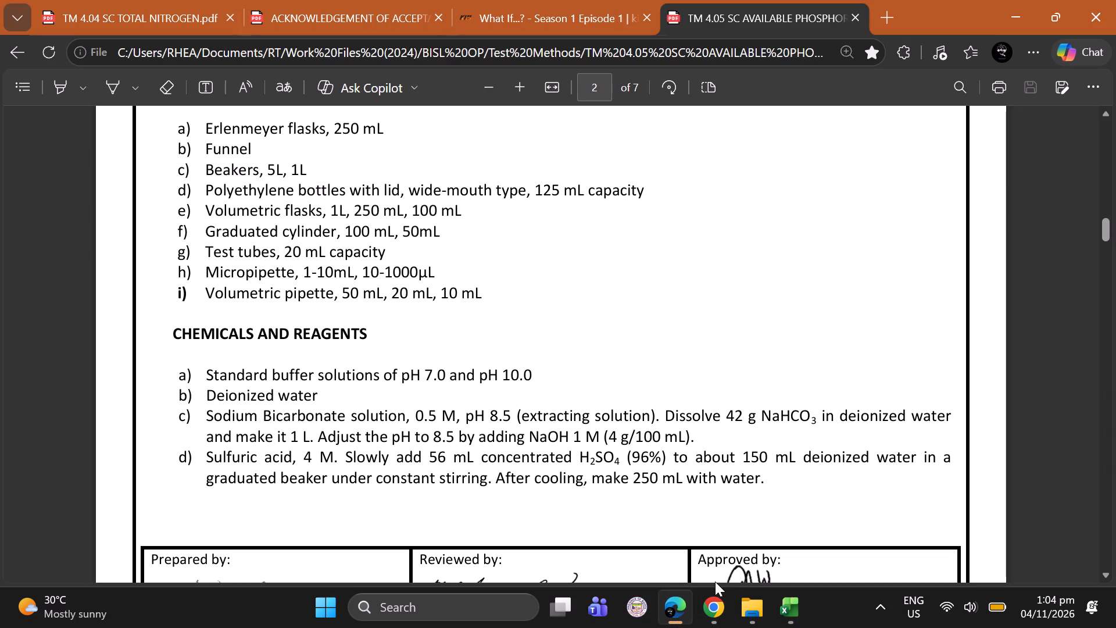
pyautogui.click(729, 622)
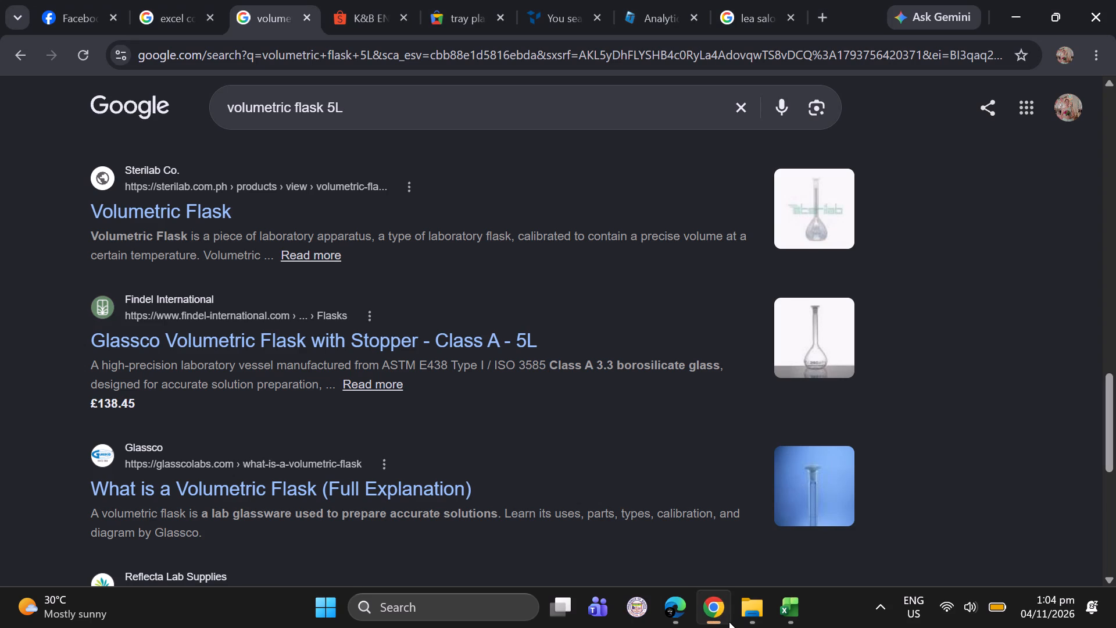
pyautogui.click(794, 601)
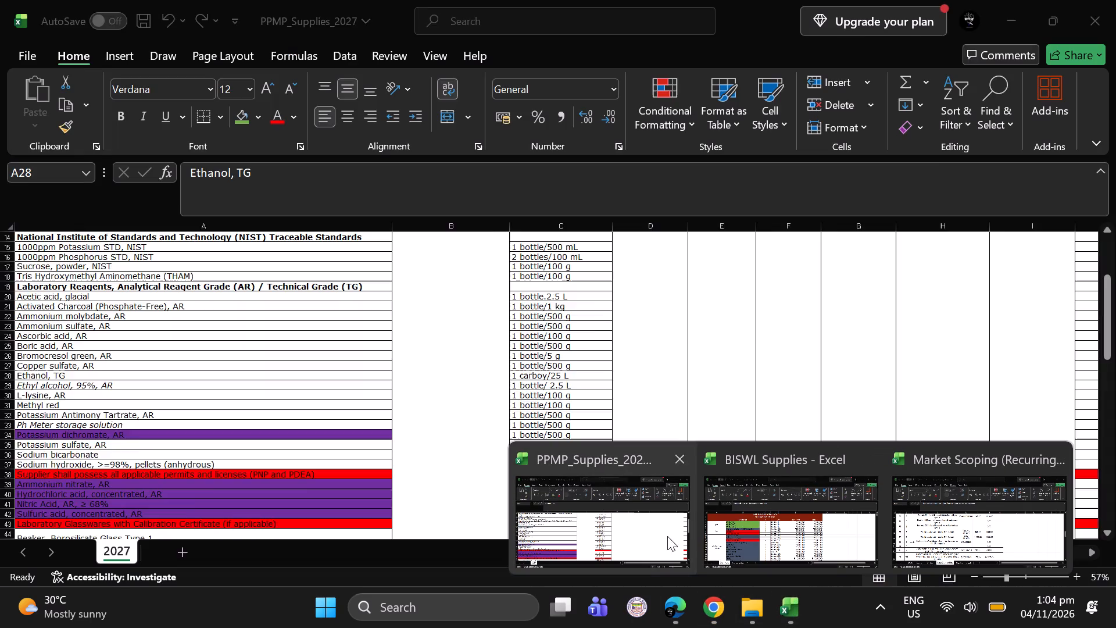
pyautogui.click(725, 522)
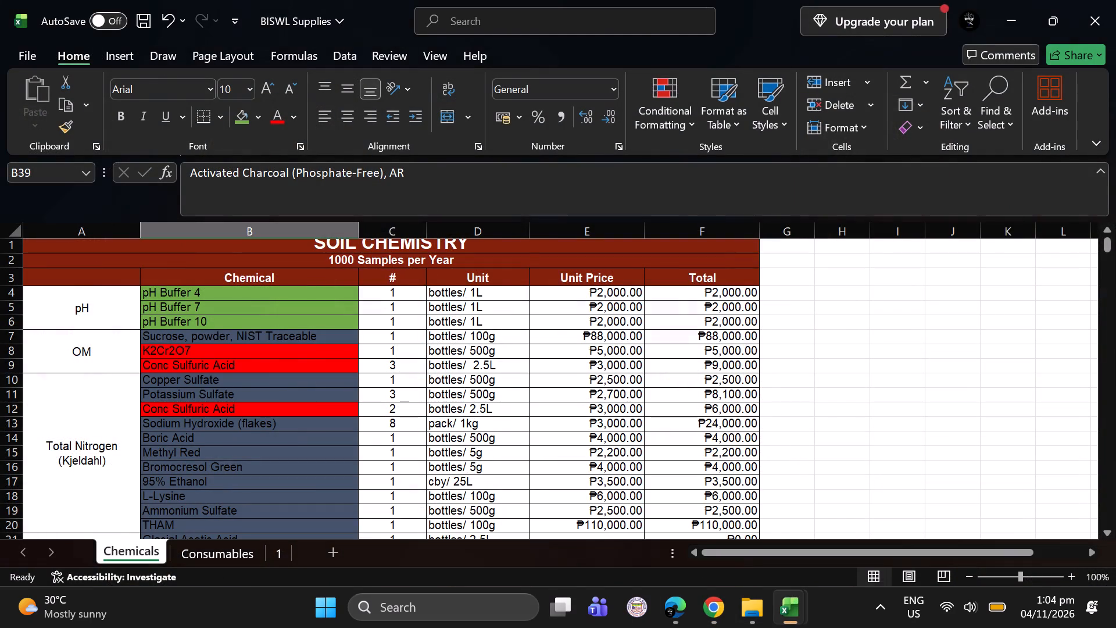
pyautogui.scroll(-1, 562, 487)
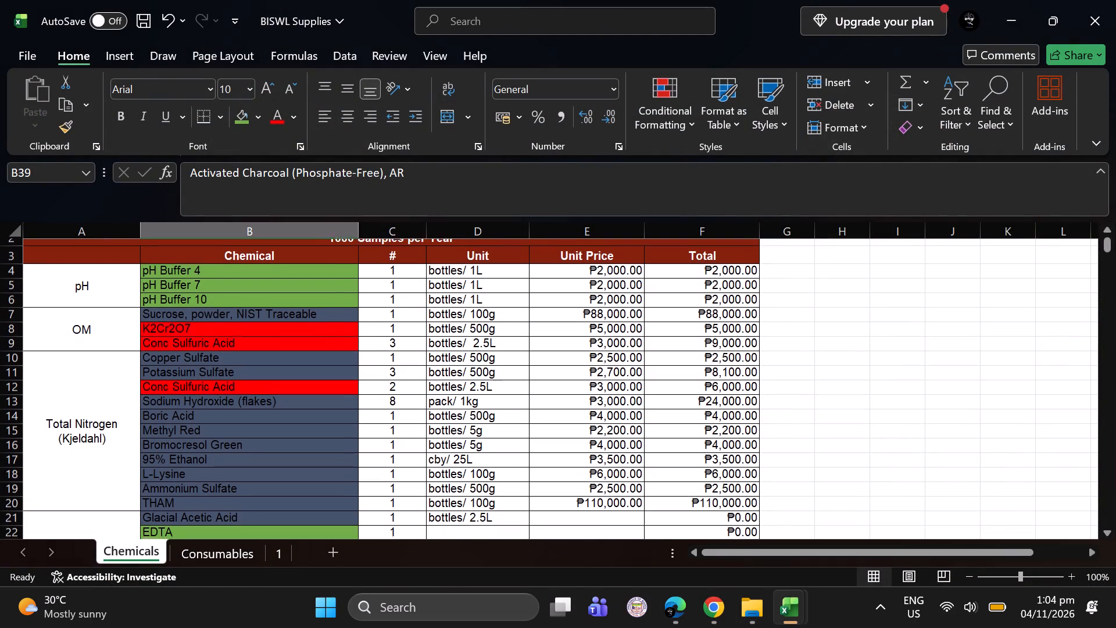
pyautogui.scroll(-2, 562, 487)
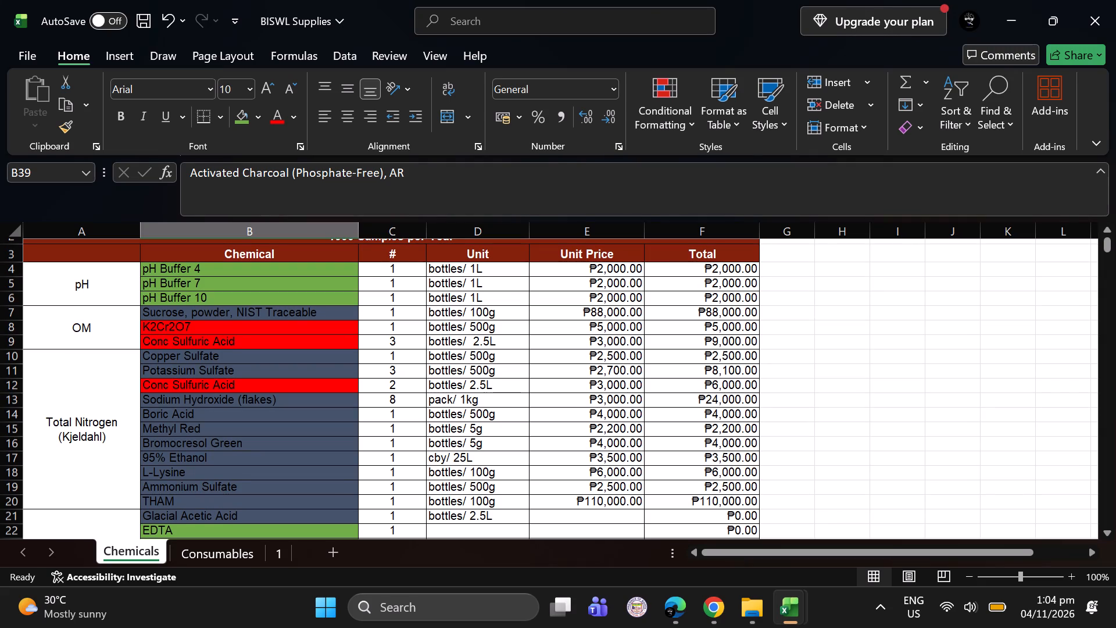
pyautogui.scroll(-1, 562, 487)
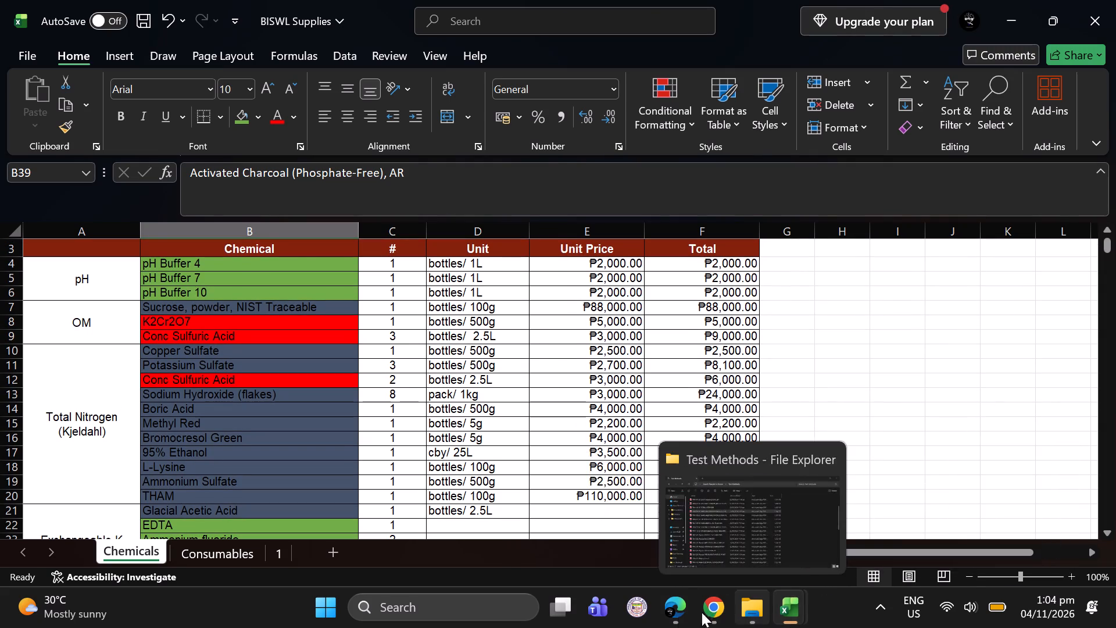
# Examine the chemicals and reagents list in the TM 4.04 Total Nitrogen method in Edge.
pyautogui.click(663, 622)
pyautogui.click(113, 0)
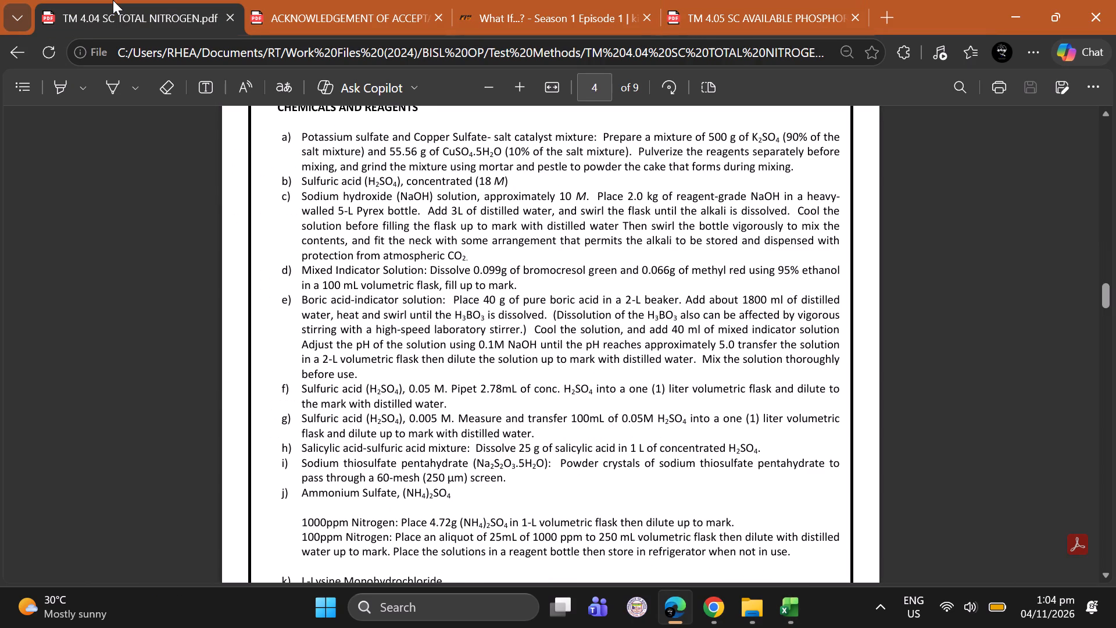
pyautogui.scroll(-4, 289, 258)
pyautogui.scroll(1, 289, 258)
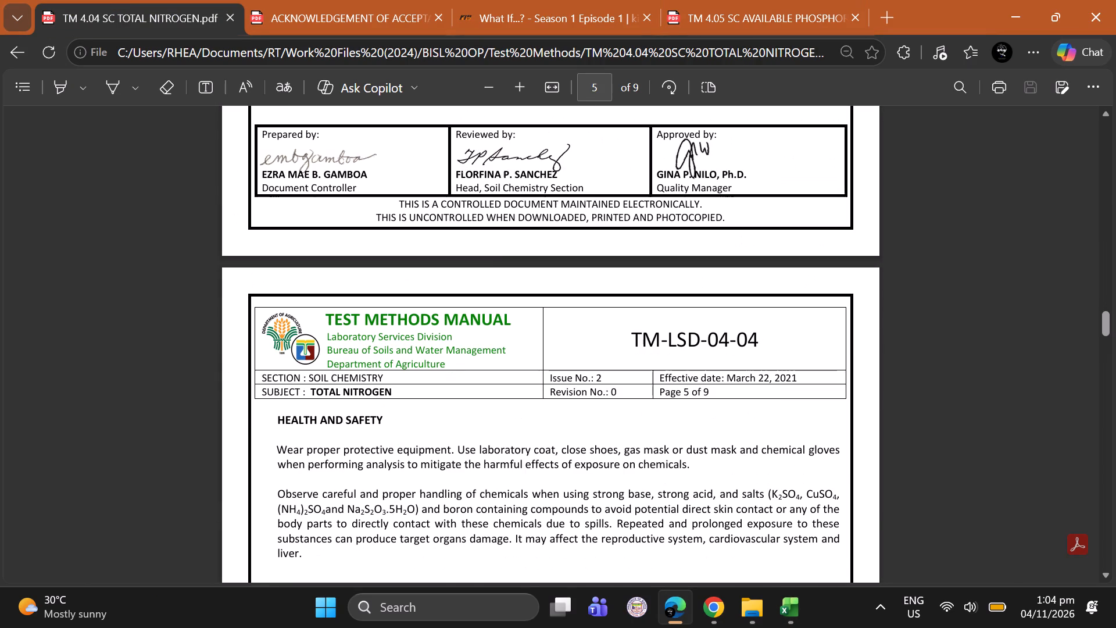
pyautogui.scroll(2, 289, 258)
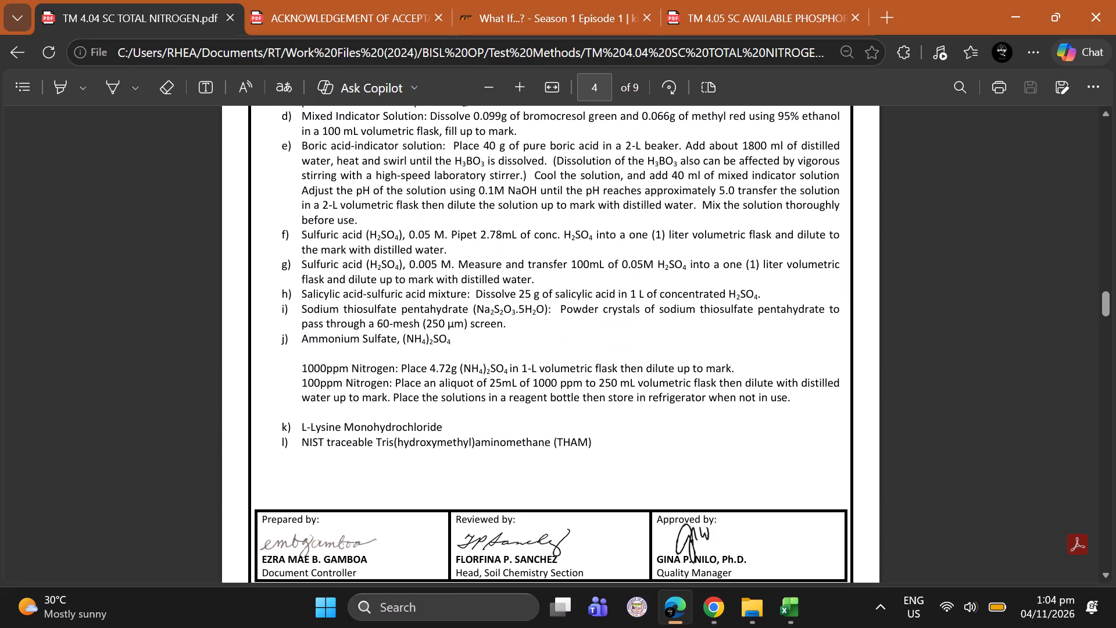
pyautogui.click(380, 449)
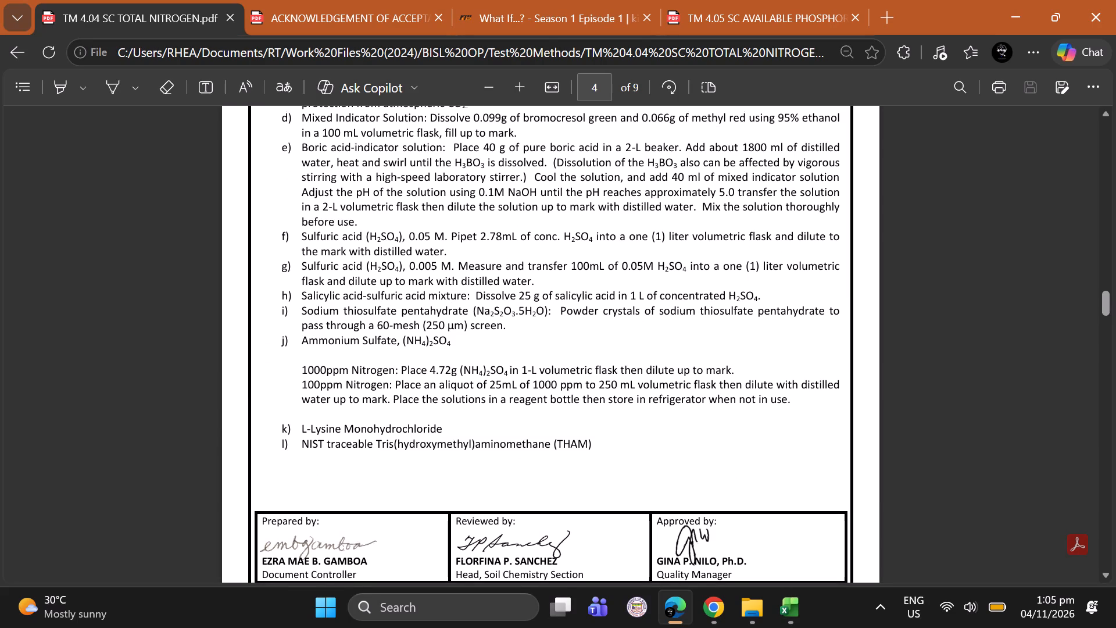
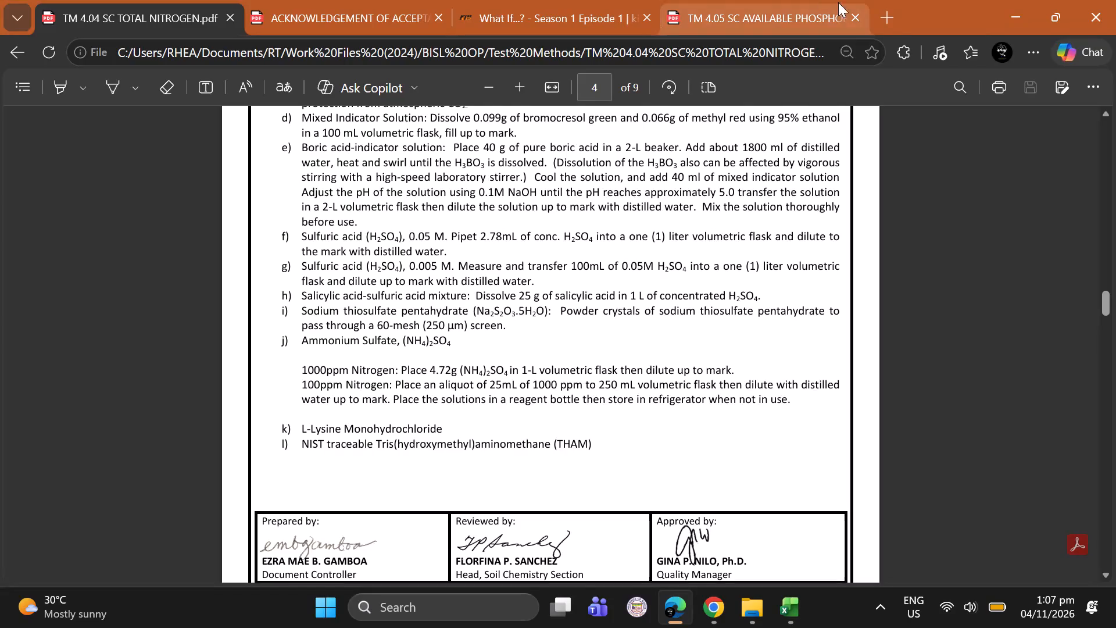
# Search the web for "Tris(hydroxymethhyl) aminomethane" in a new browser tab.
pyautogui.click(895, 4)
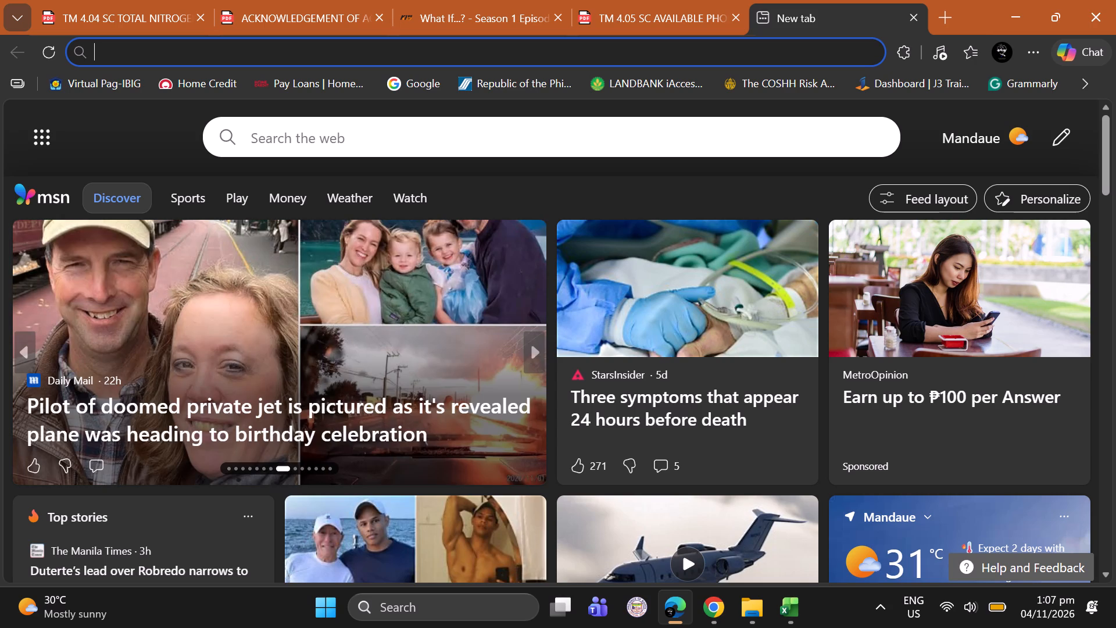
pyautogui.write('Tric\\')
pyautogui.press('BackSpace')
pyautogui.press('BackSpace')
pyautogui.press('s')
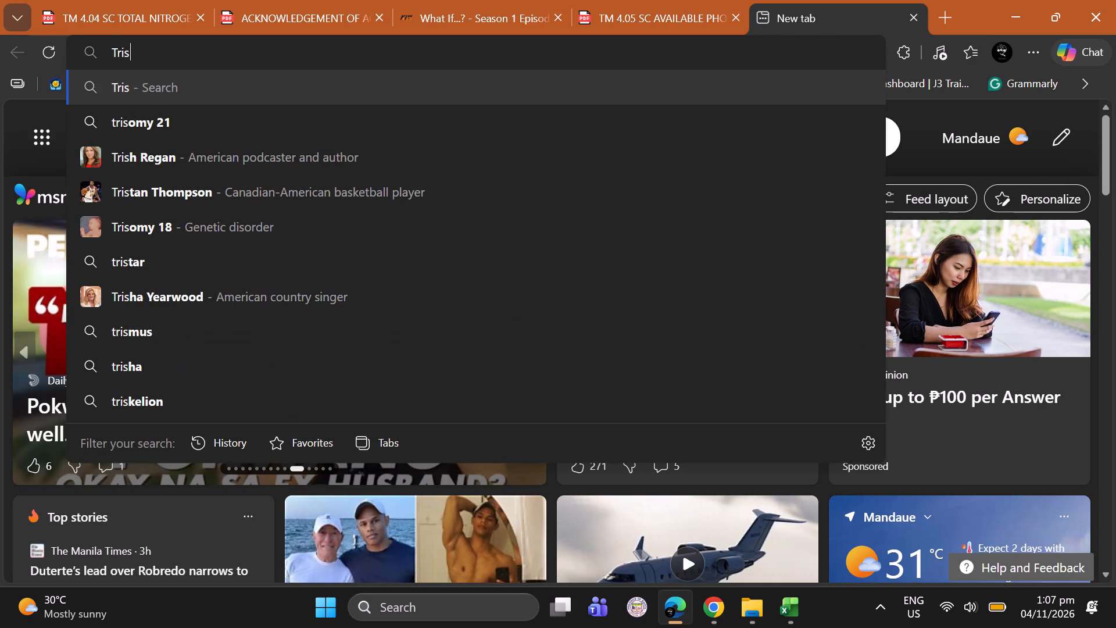
pyautogui.hotkey('shift', '(')
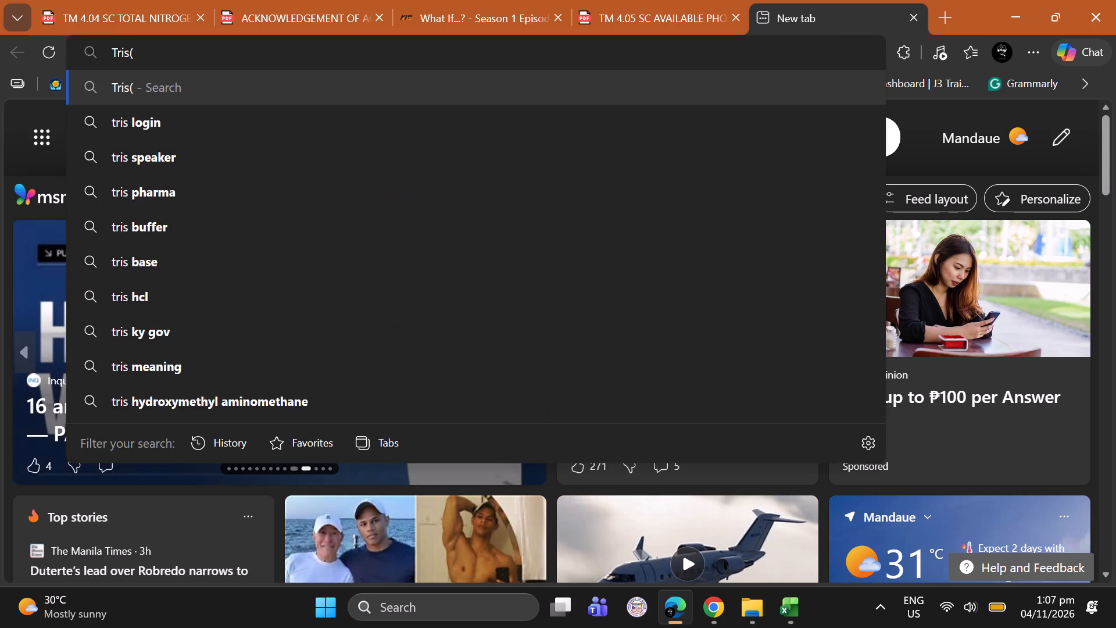
pyautogui.write('hy')
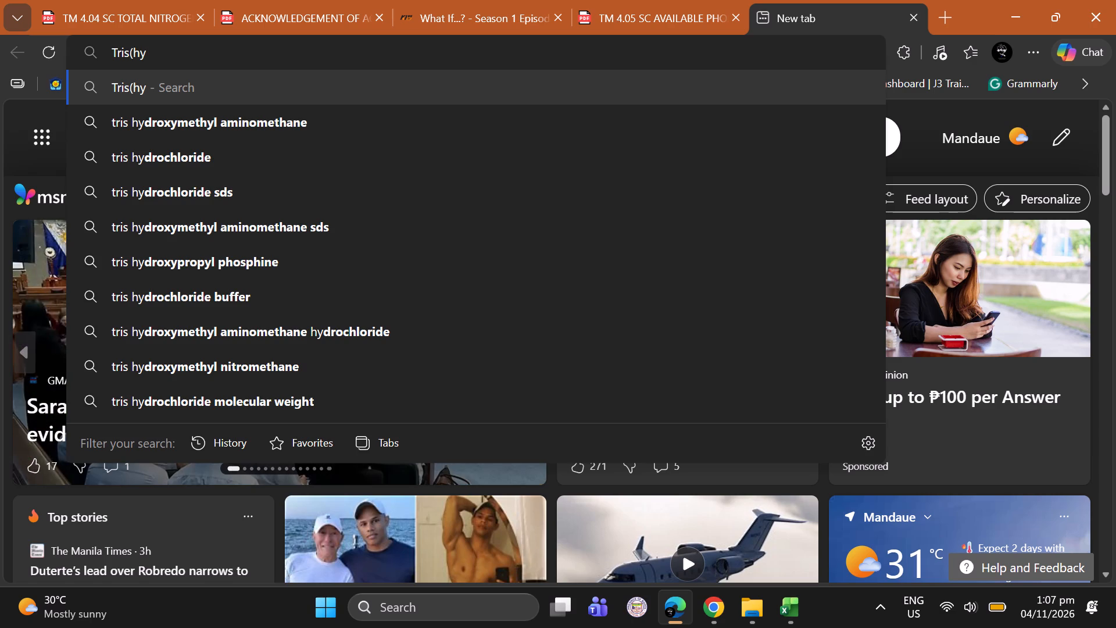
pyautogui.write('dro')
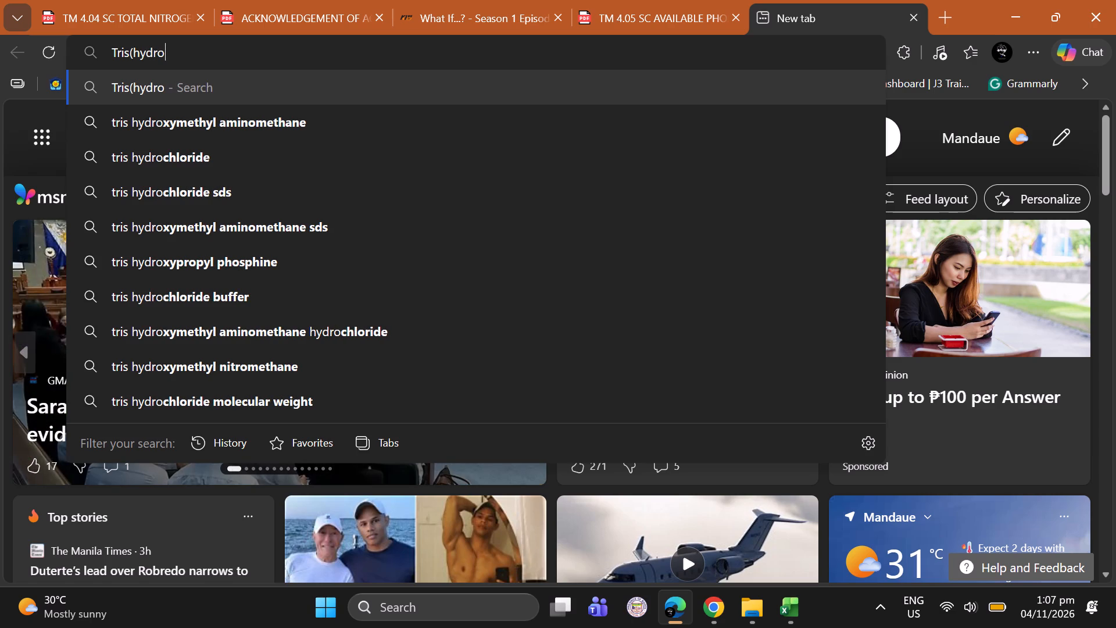
pyautogui.write('xy')
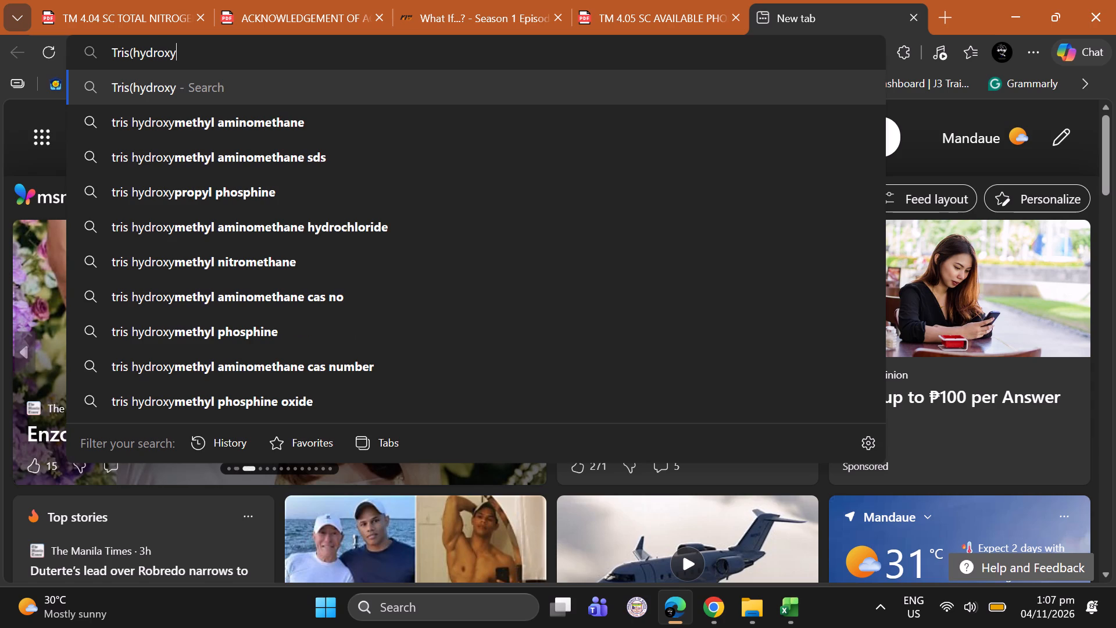
pyautogui.write('methhyl')
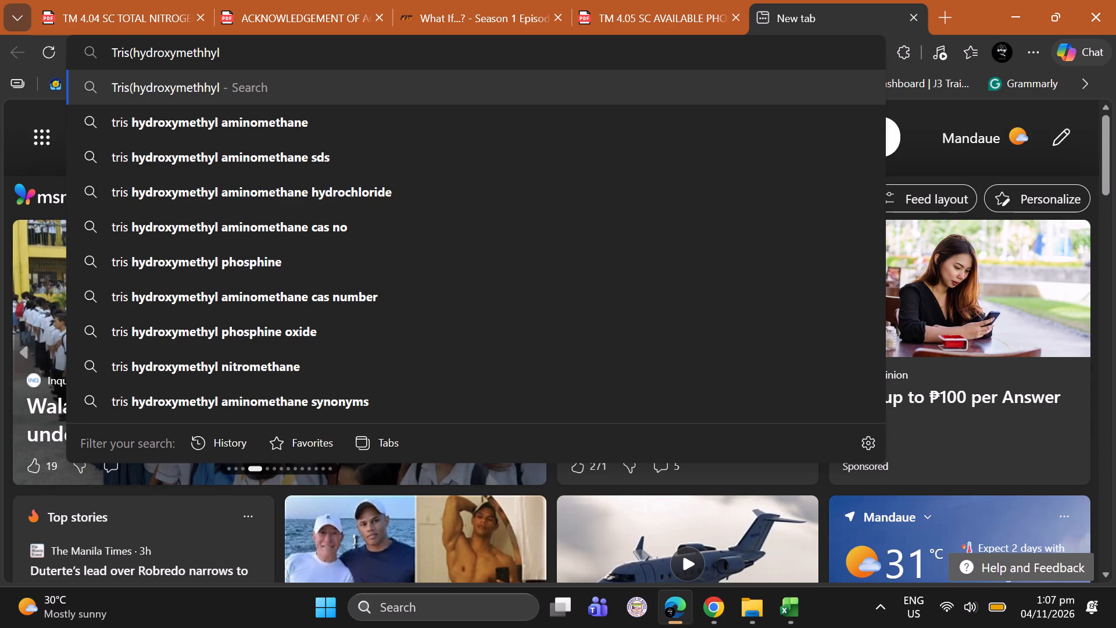
pyautogui.hotkey('shift', ')')
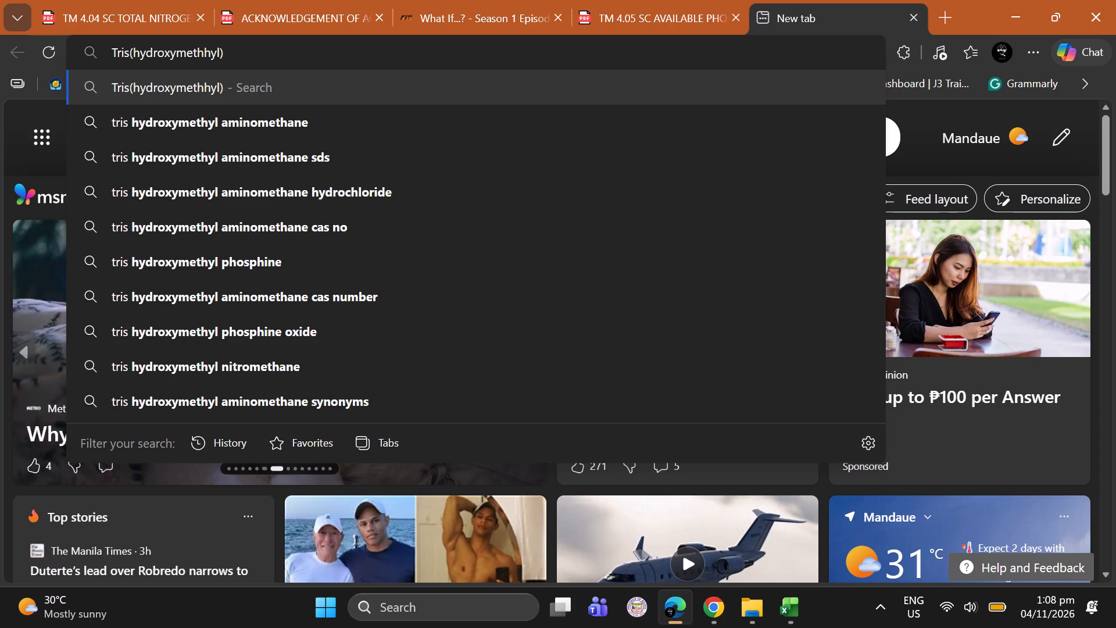
pyautogui.press('space')
pyautogui.write('ami')
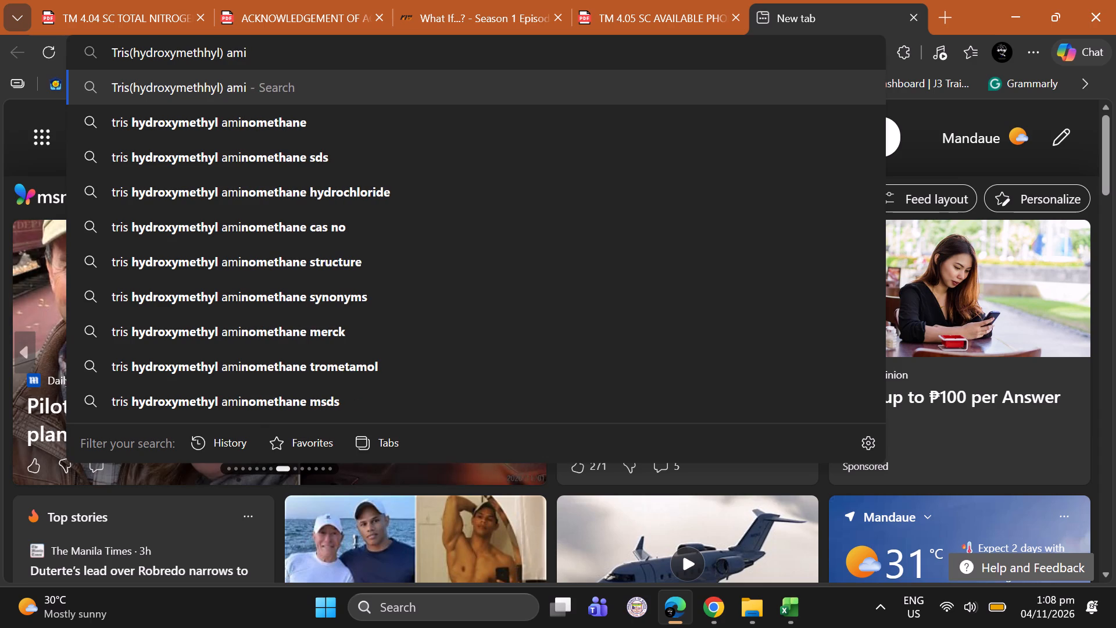
pyautogui.write('nomethane')
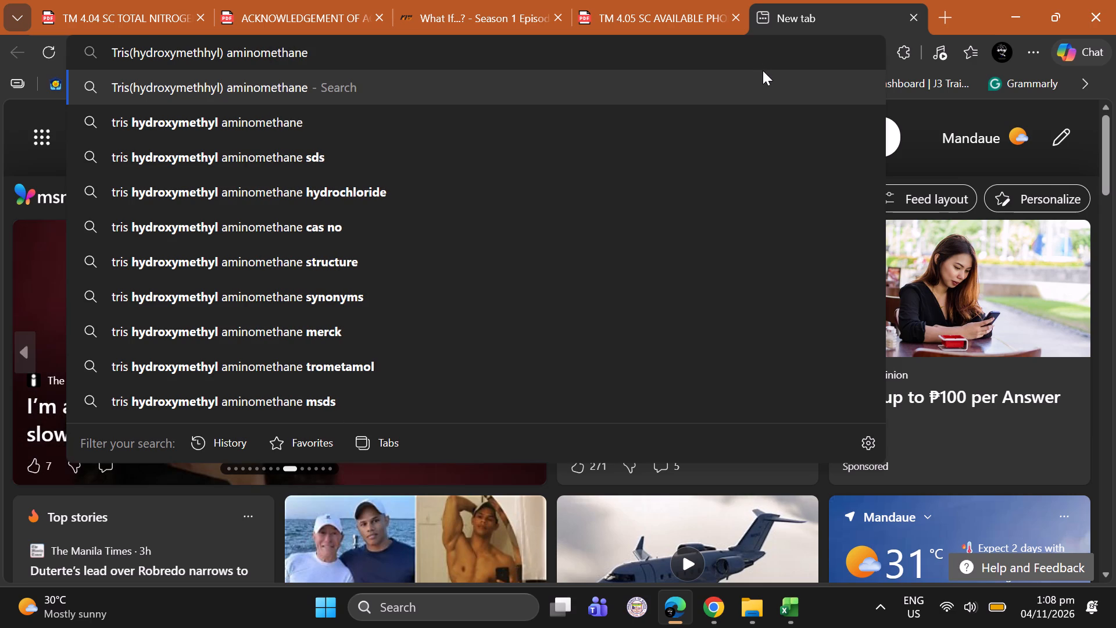
pyautogui.press('Return')
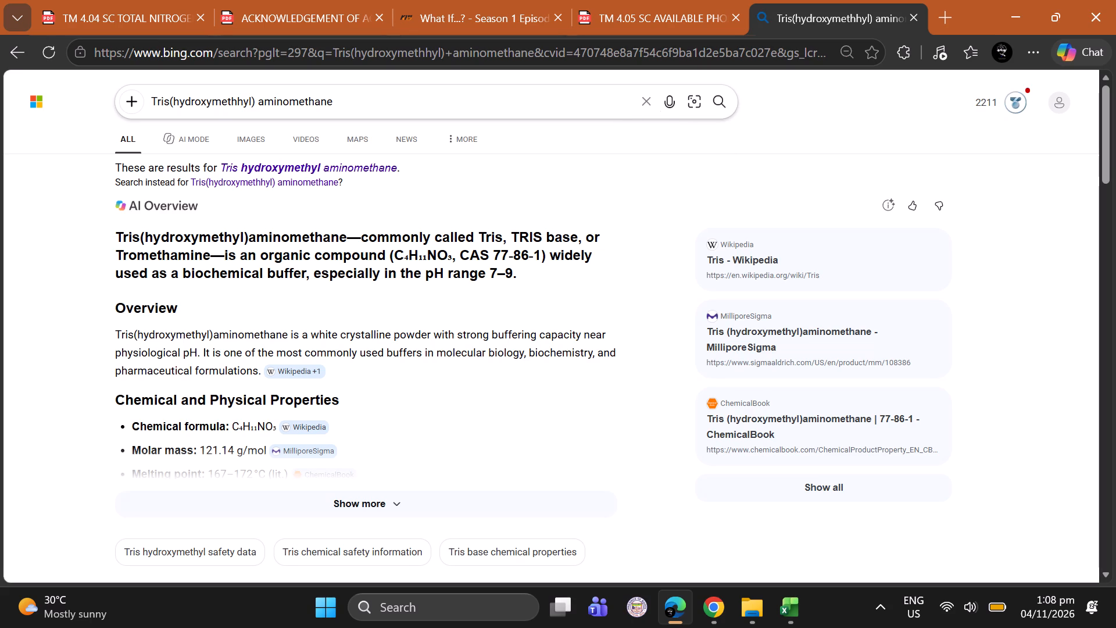
# Move the query to the Lea Salonga search tab in Chrome, correct it to "Tris(hydroxymethyl) aminomethane", and search Google.
pyautogui.click(480, 115)
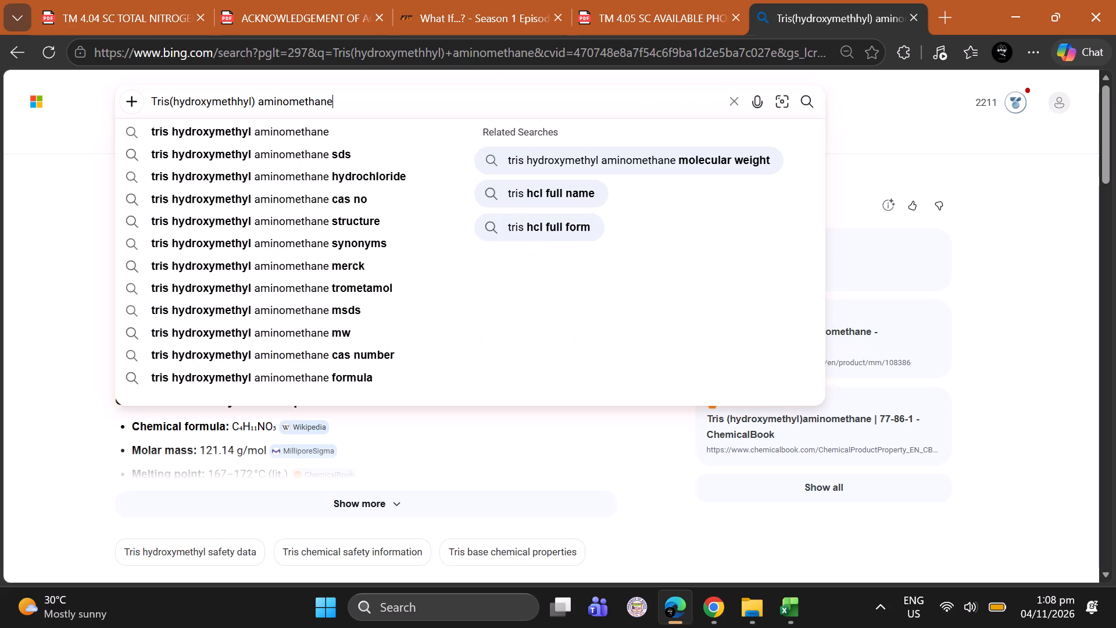
pyautogui.hotkey('ctrl', 'a')
pyautogui.hotkey('ctrl', 'x')
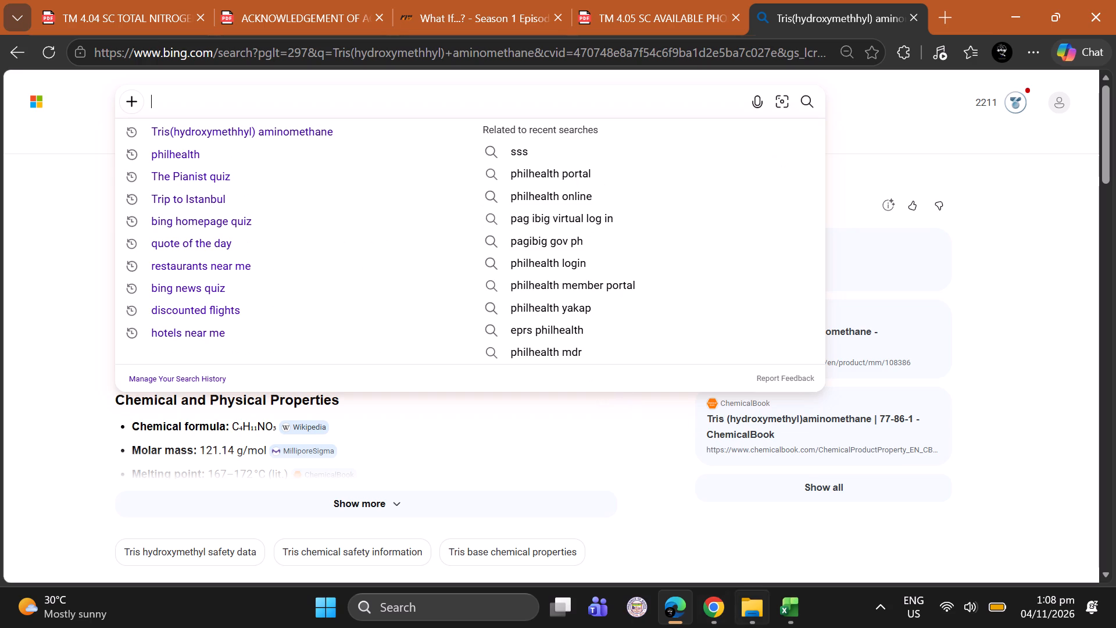
pyautogui.click(707, 619)
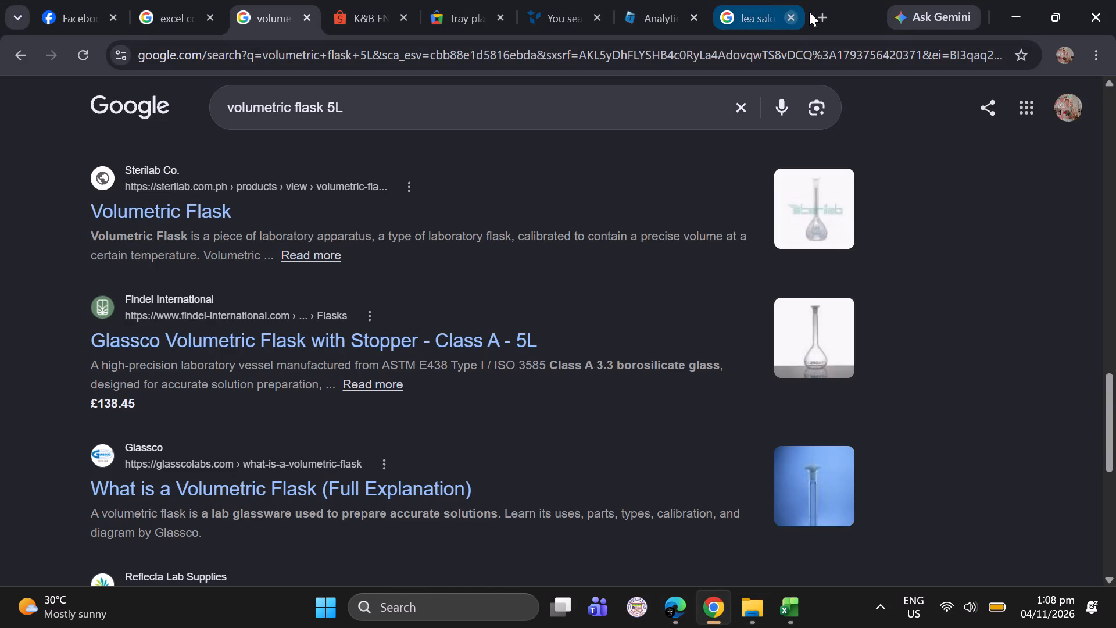
pyautogui.click(761, 17)
pyautogui.click(628, 99)
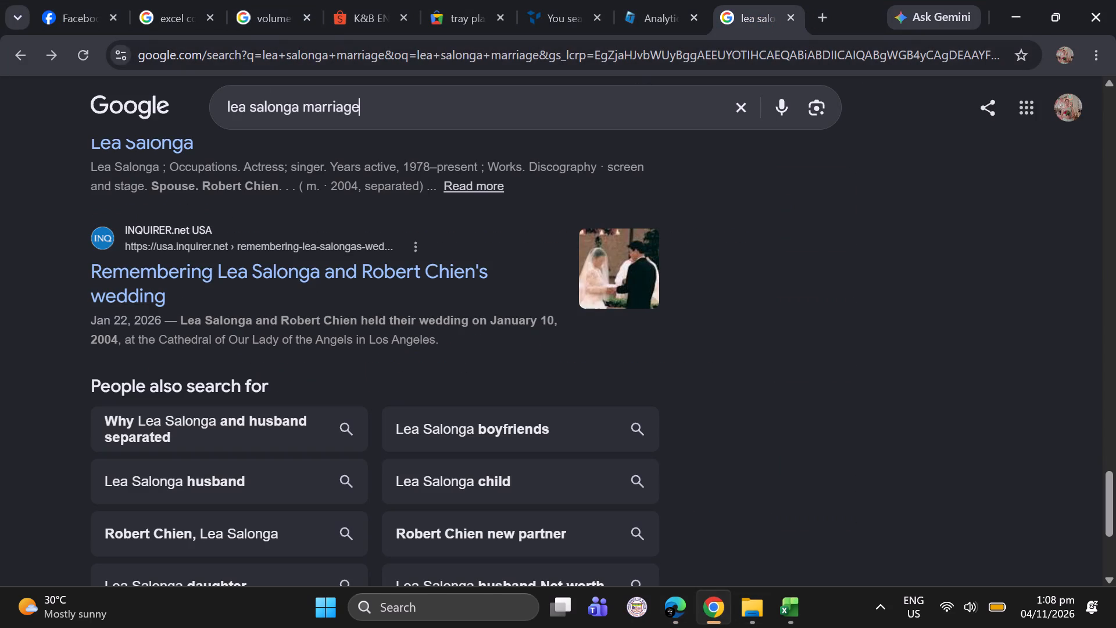
pyautogui.hotkey('ctrl', 'a')
pyautogui.hotkey('ctrl', 'v')
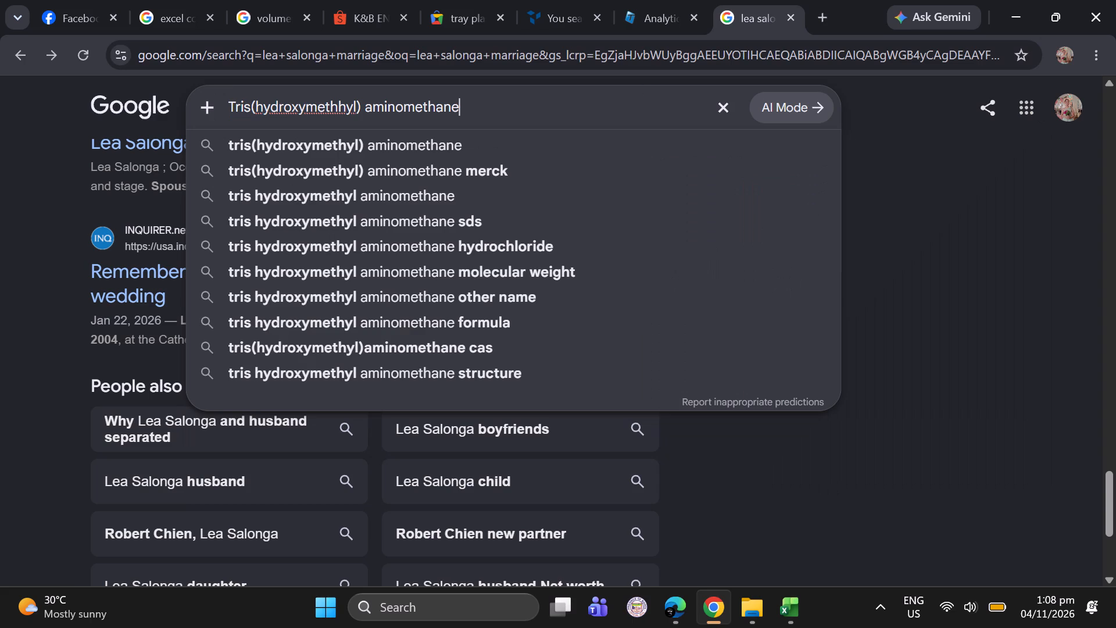
pyautogui.click(345, 105)
pyautogui.press('BackSpace')
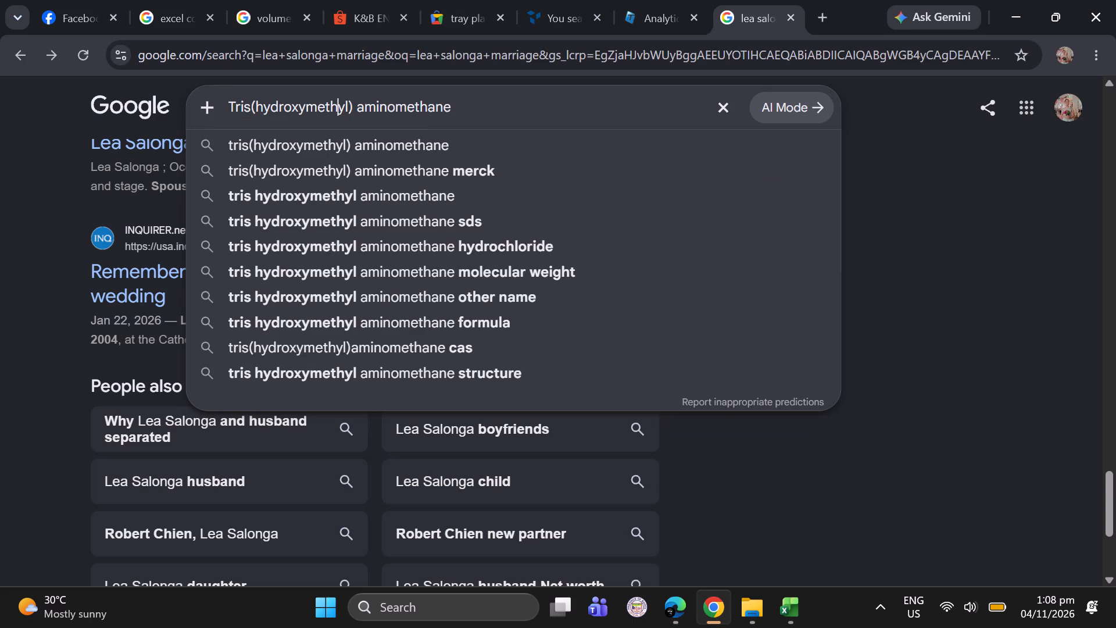
pyautogui.press('Return')
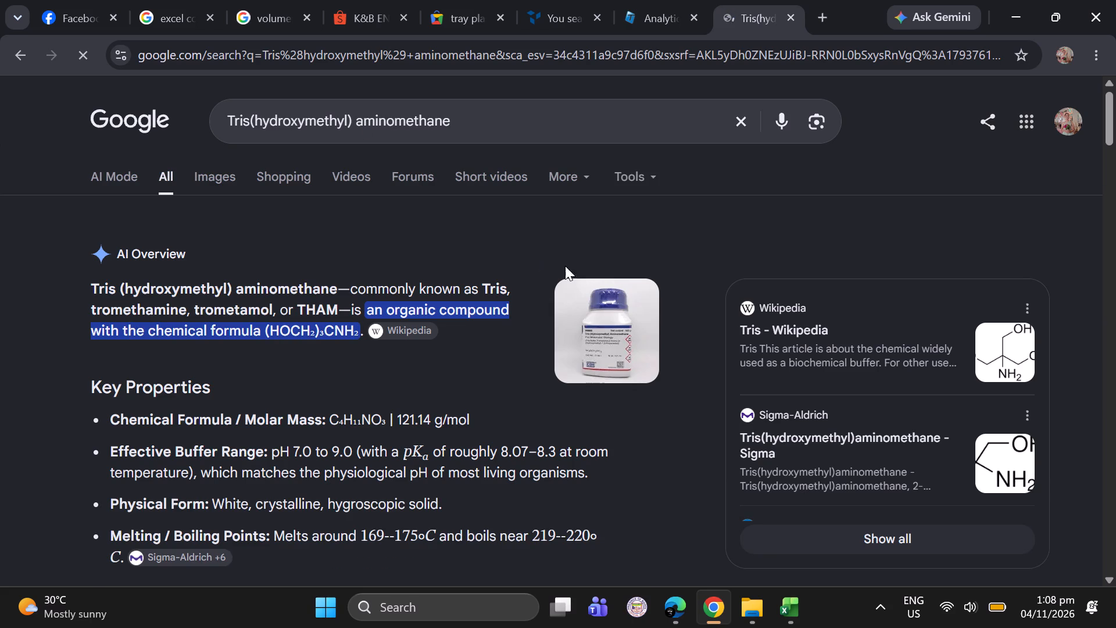
# Examine the deltaprimalab.com product image and the supplier results for Tris(hydroxymethyl) aminomethane.
pyautogui.click(607, 307)
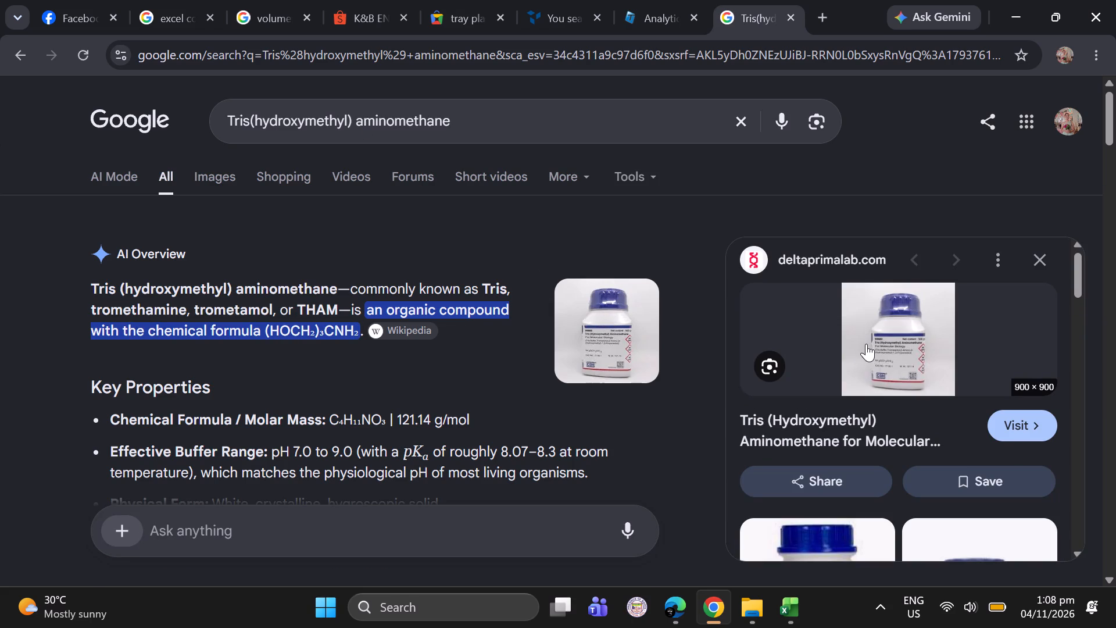
pyautogui.scroll(-2, 435, 415)
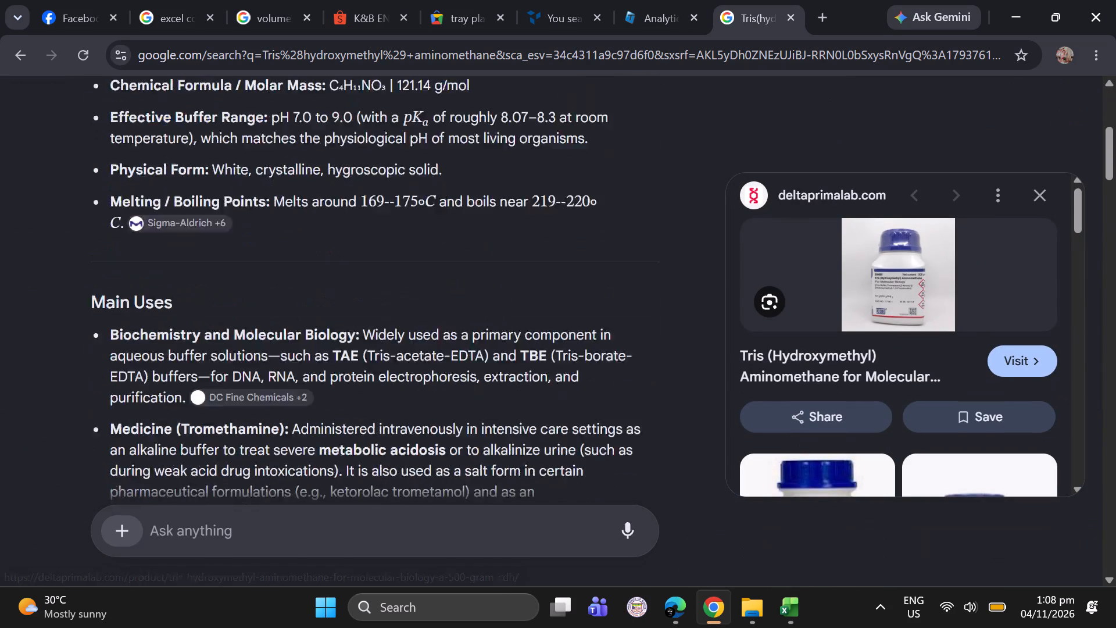
pyautogui.scroll(-7, 435, 415)
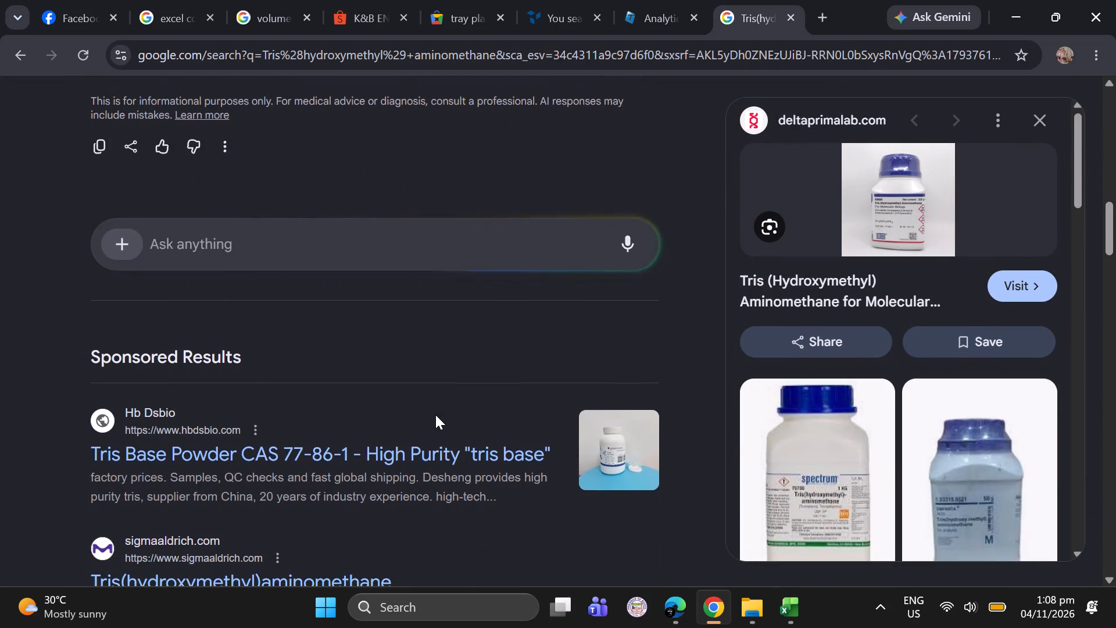
pyautogui.scroll(-1, 435, 415)
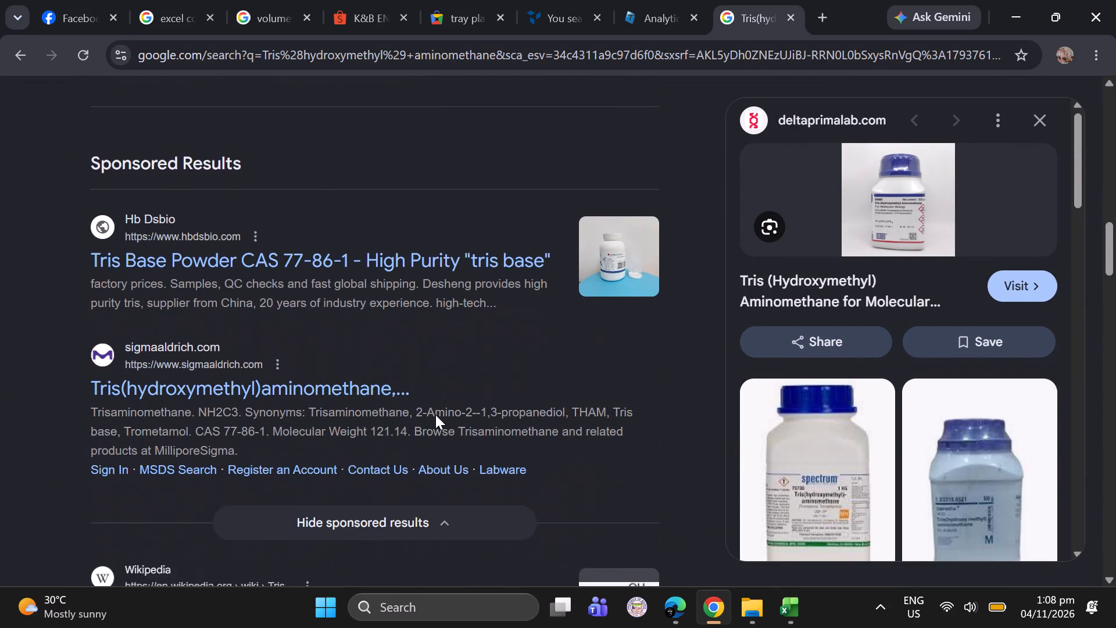
pyautogui.scroll(-4, 435, 415)
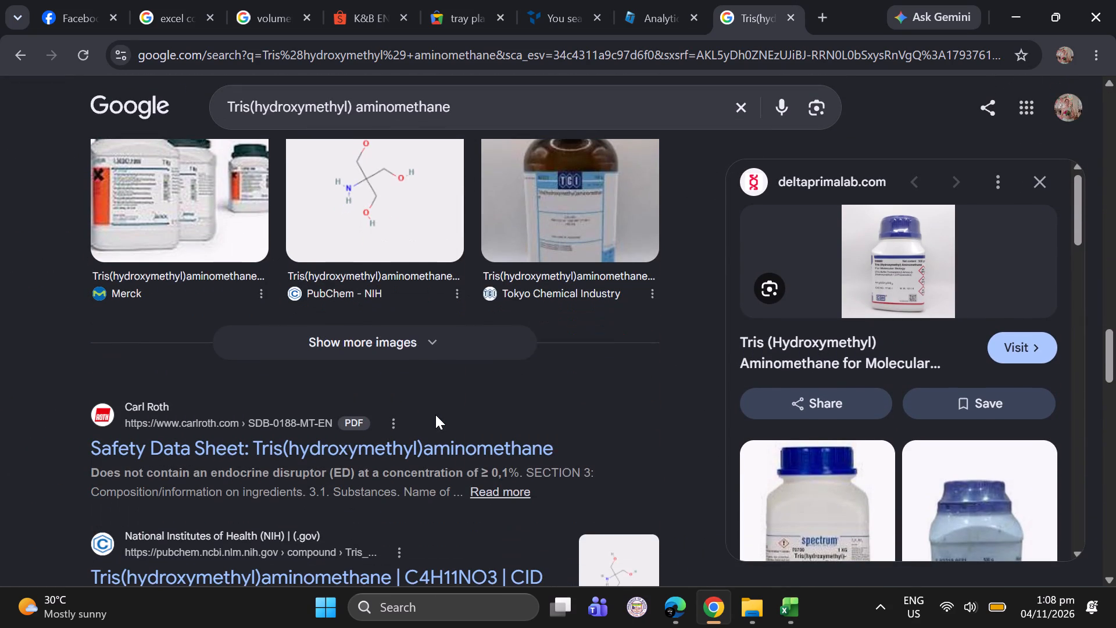
pyautogui.scroll(-3, 435, 415)
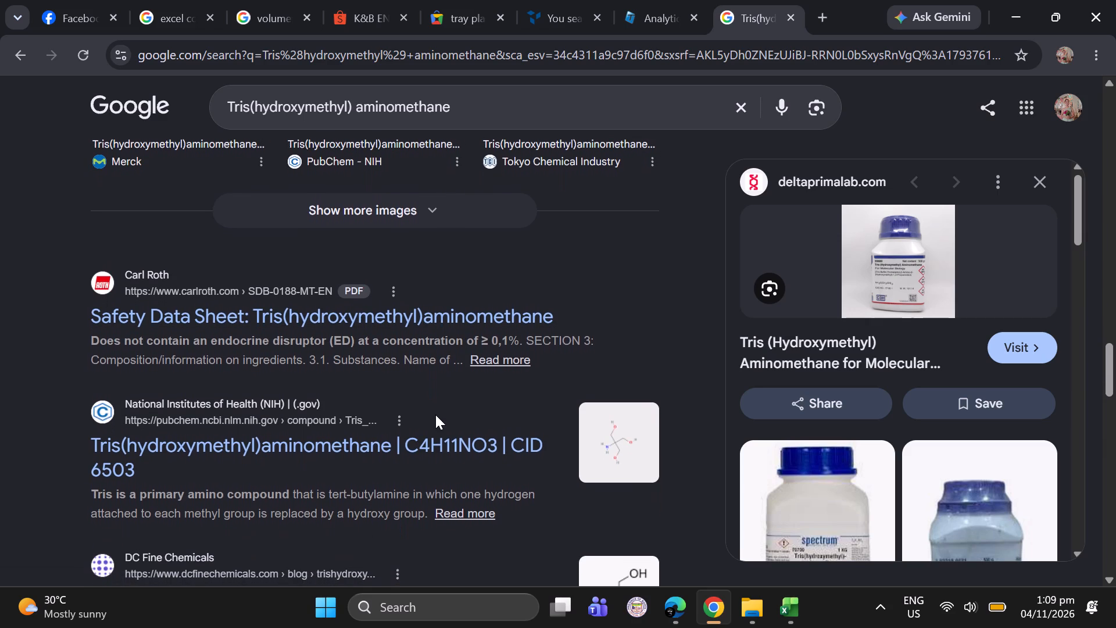
pyautogui.scroll(-1, 435, 415)
pyautogui.scroll(8, 435, 415)
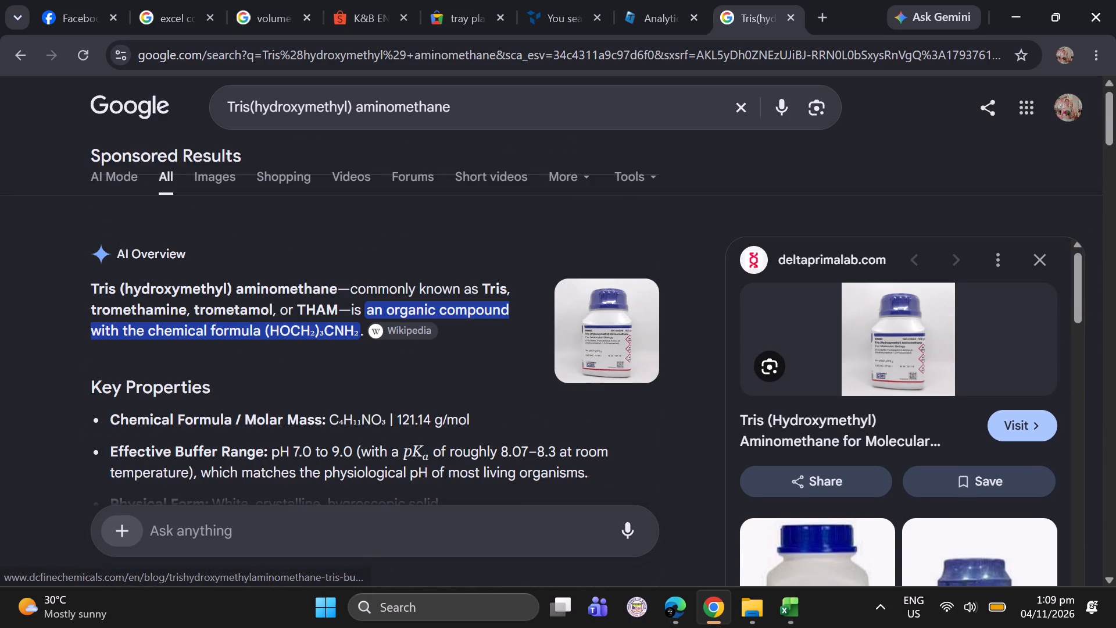
# Add "millipore" to the Tris(hydroxymethyl) aminomethane query, search, and look through the supplier results.
pyautogui.click(469, 120)
pyautogui.press('space')
pyautogui.press('space')
pyautogui.write('millipore')
pyautogui.press('Return')
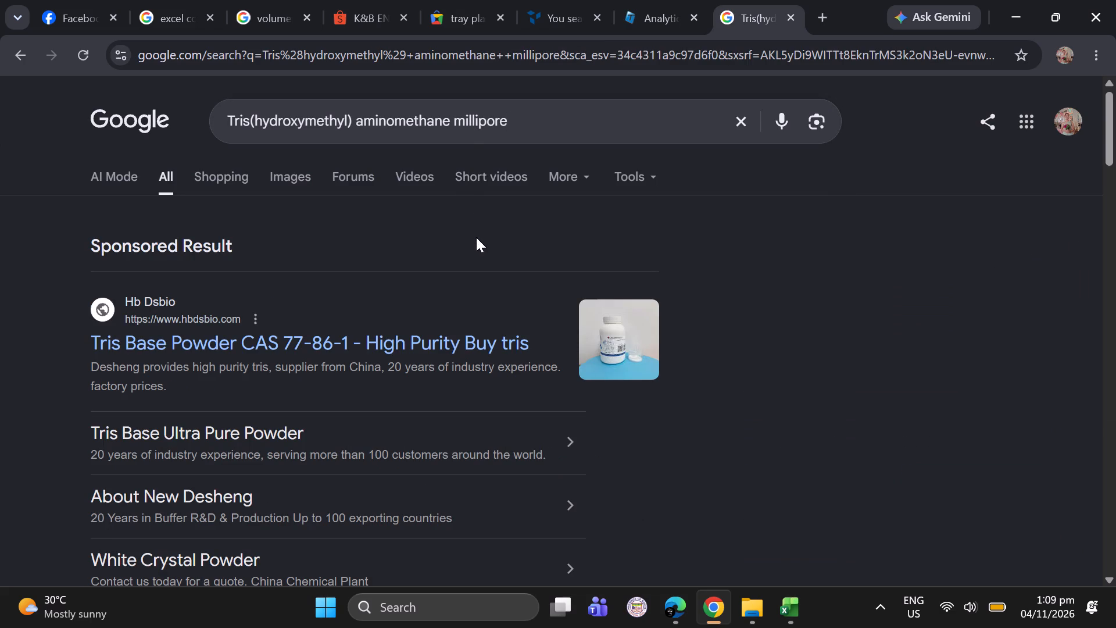
pyautogui.scroll(-3, 453, 319)
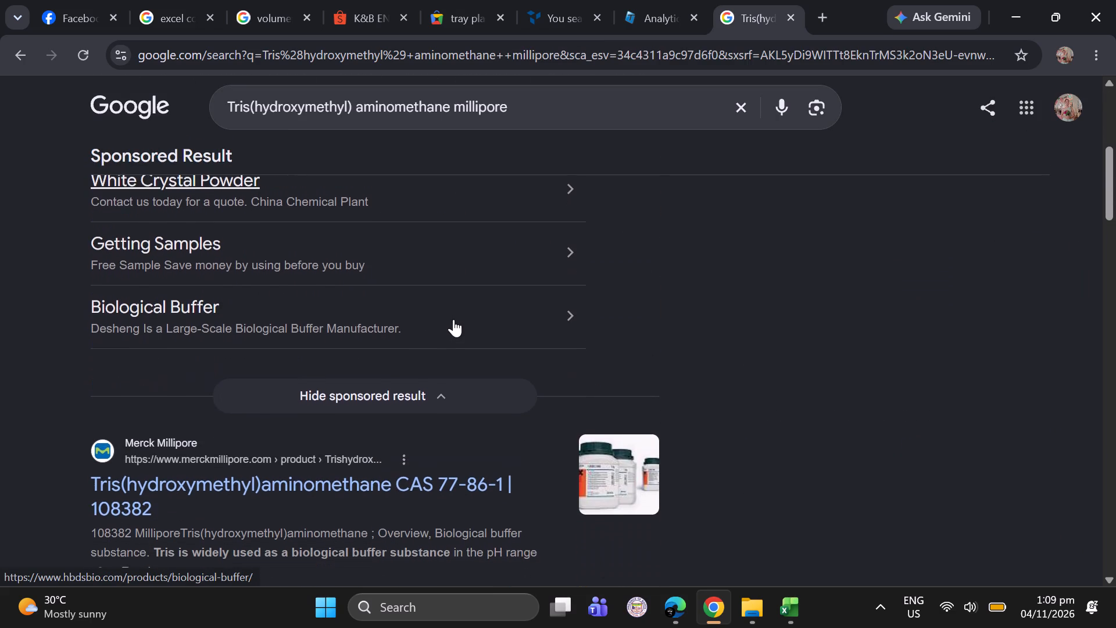
pyautogui.scroll(-2, 453, 319)
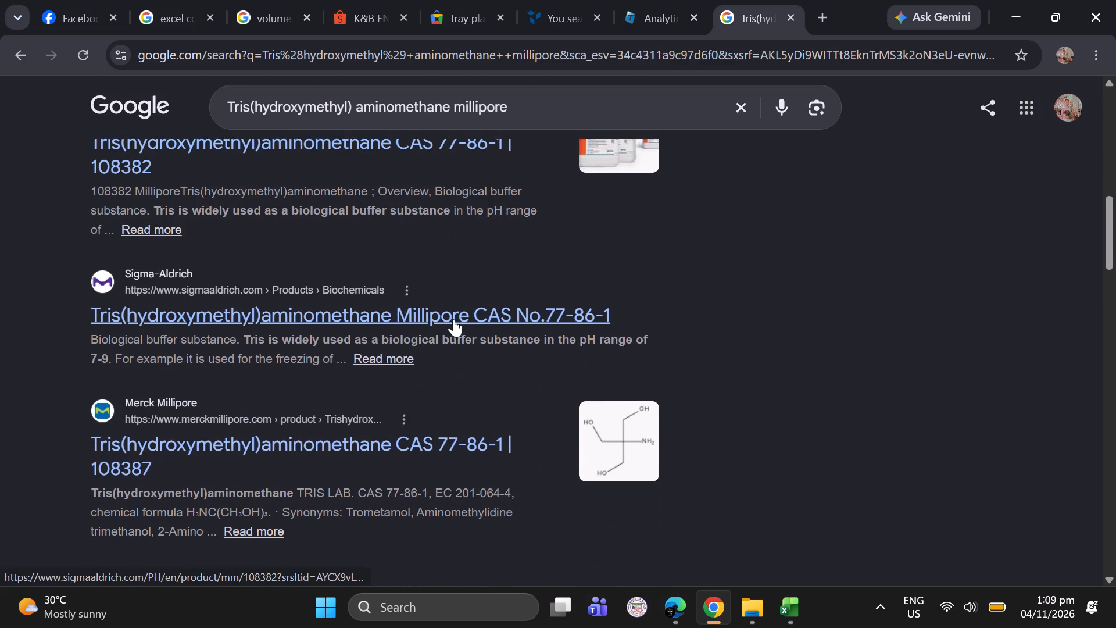
pyautogui.scroll(-1, 453, 319)
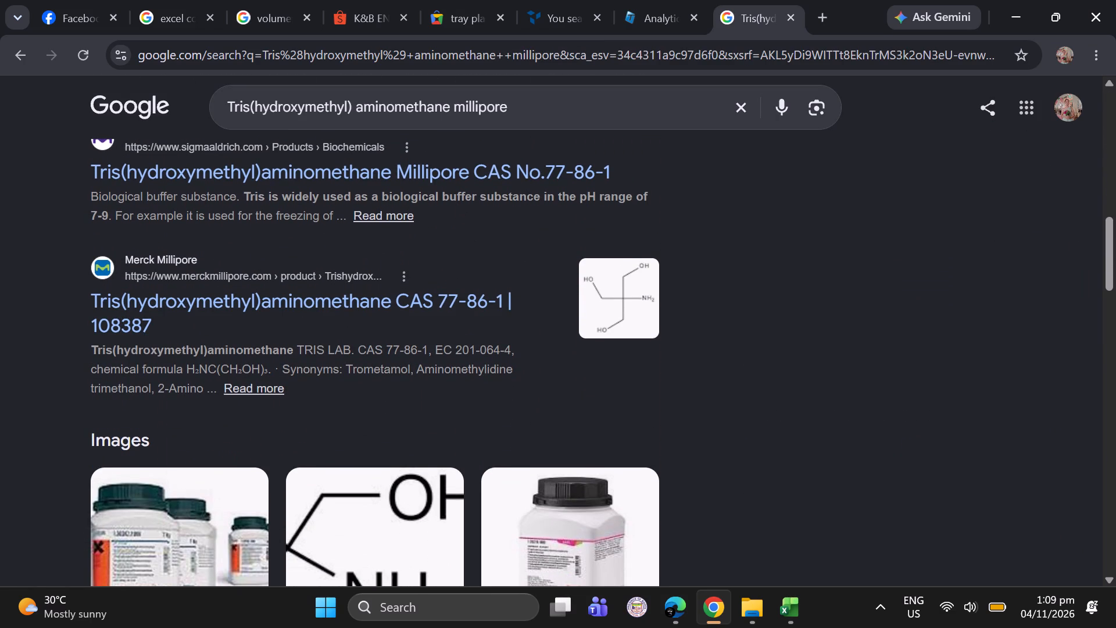
# Replace "millipore" with "merck" in the Tris(hydroxymethyl) aminomethane query, search, and look through the product results.
pyautogui.click(527, 119)
pyautogui.press('BackSpace')
pyautogui.press('BackSpace')
pyautogui.press('BackSpace')
pyautogui.press('BackSpace')
pyautogui.press('BackSpace')
pyautogui.press('BackSpace')
pyautogui.press('BackSpace')
pyautogui.press('BackSpace')
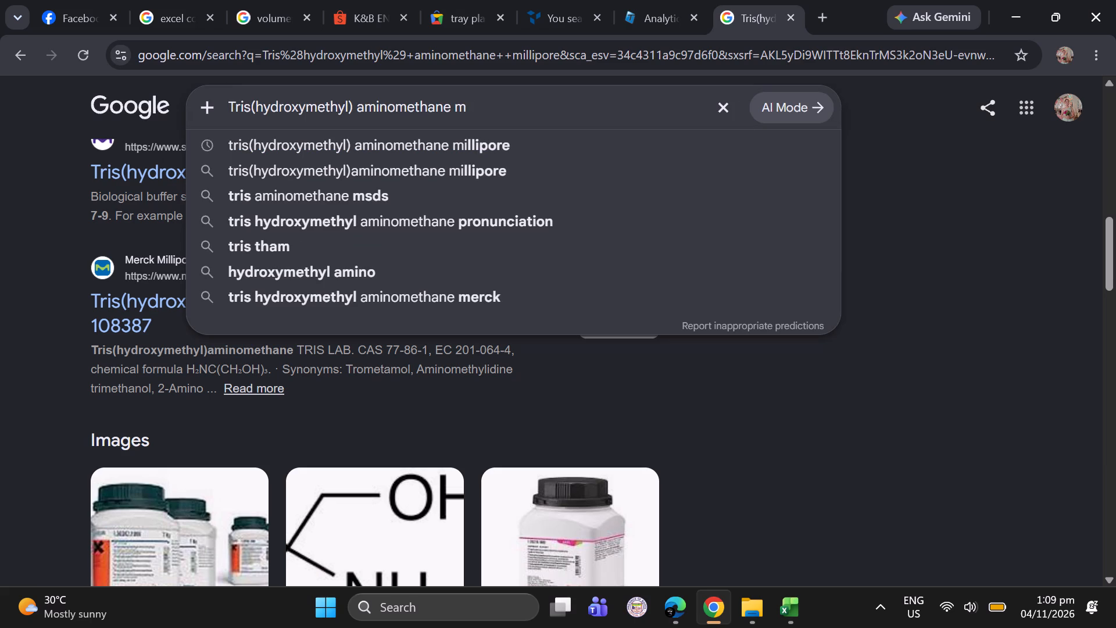
pyautogui.write('erck')
pyautogui.press('Return')
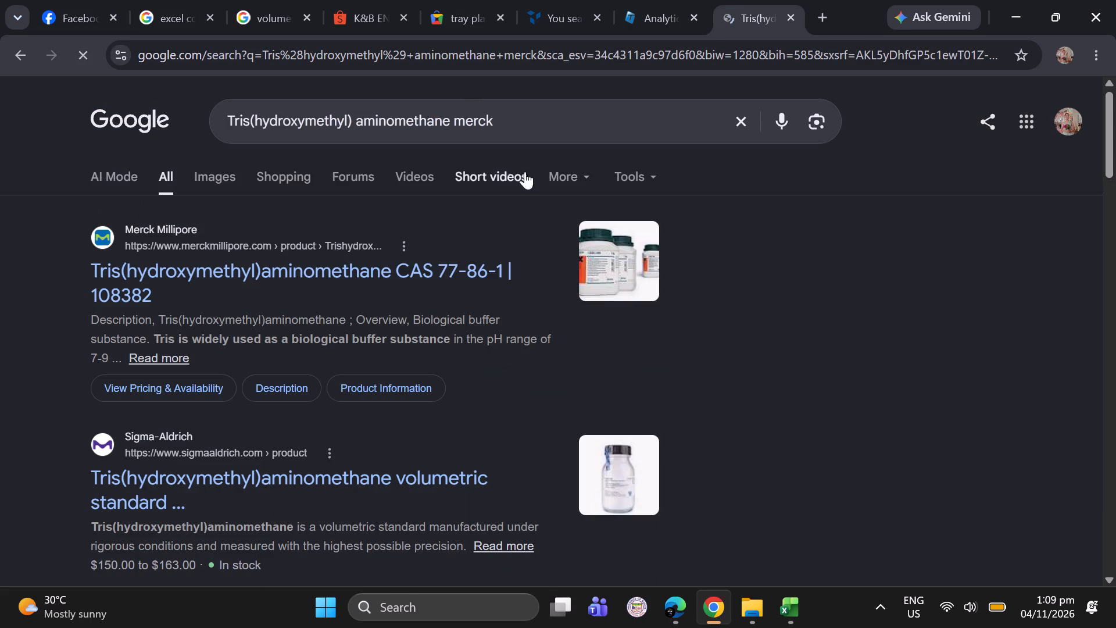
pyautogui.scroll(-5, 513, 315)
pyautogui.scroll(2, 513, 315)
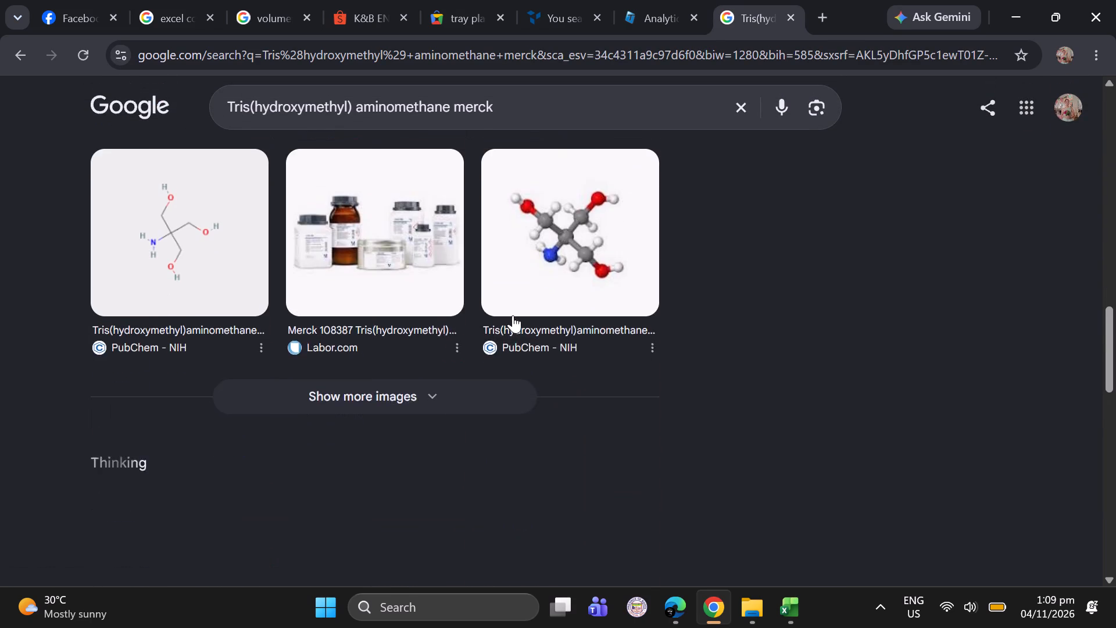
pyautogui.scroll(-2, 513, 315)
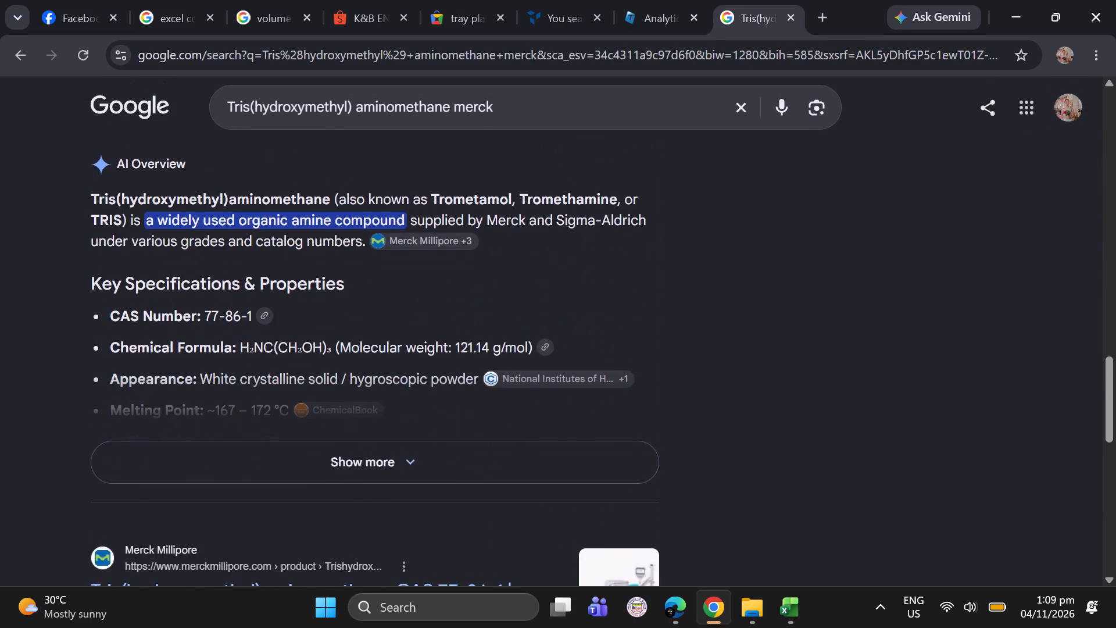
pyautogui.scroll(-1, 513, 315)
# Remove "merck" from the Tris(hydroxymethyl) aminomethane query, search again, and look through the overview and results.
pyautogui.click(514, 110)
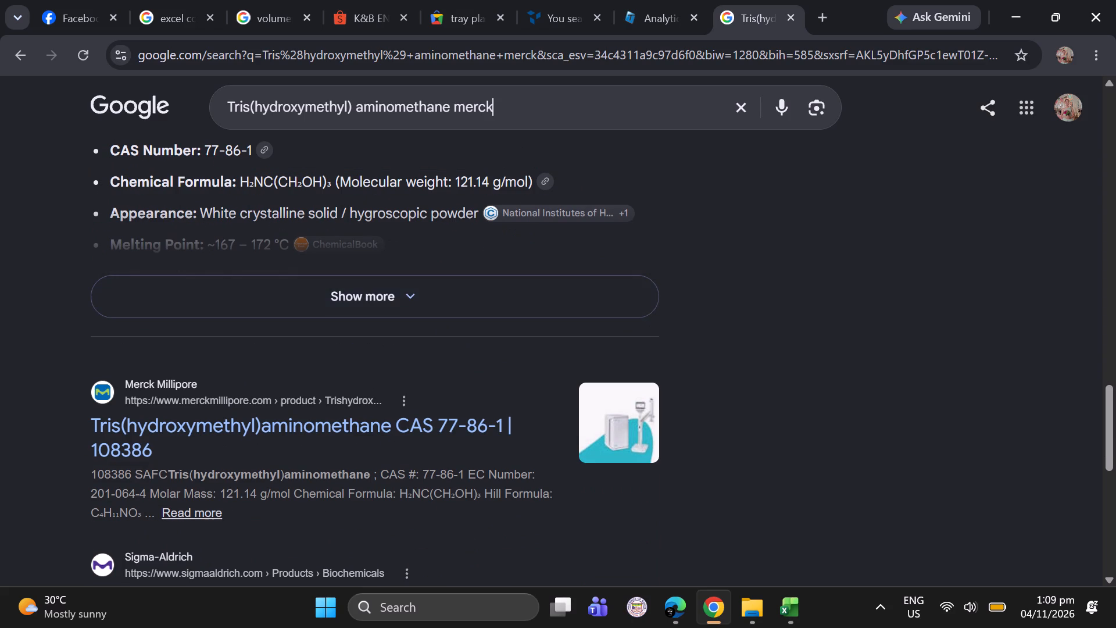
pyautogui.press('BackSpace')
pyautogui.press('BackSpace')
pyautogui.press('BackSpace')
pyautogui.press('BackSpace')
pyautogui.press('BackSpace')
pyautogui.press('BackSpace')
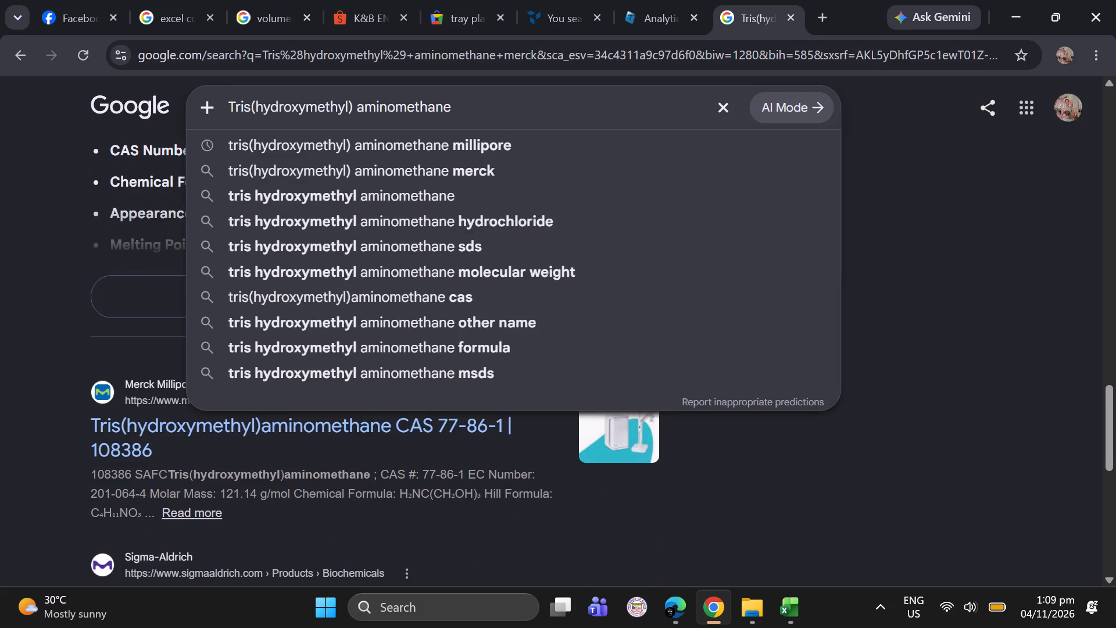
pyautogui.press('Return')
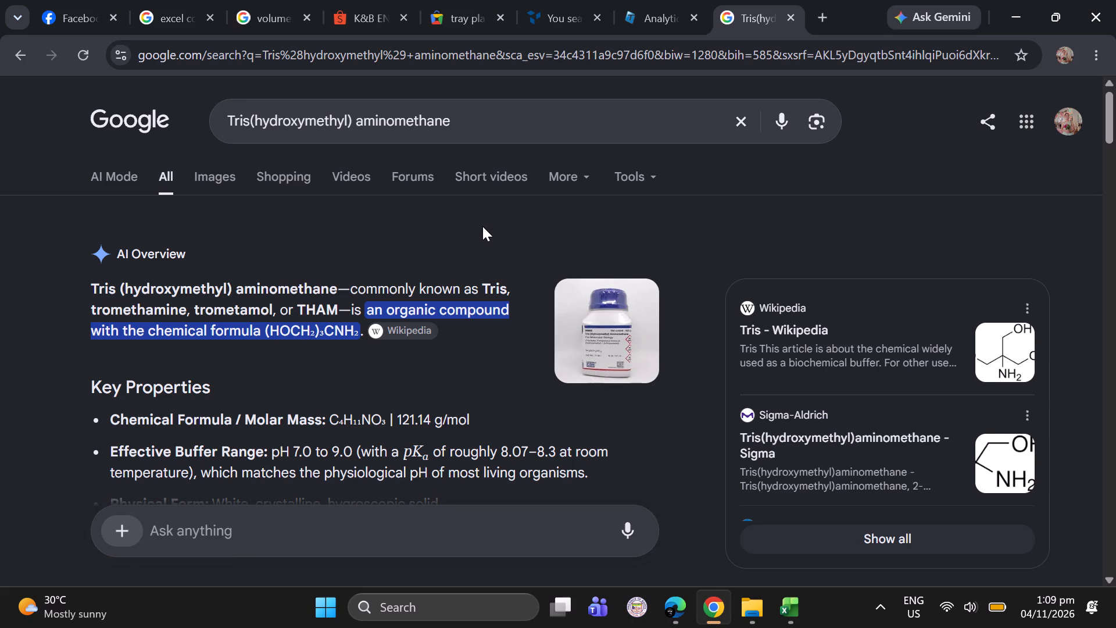
pyautogui.scroll(-4, 466, 291)
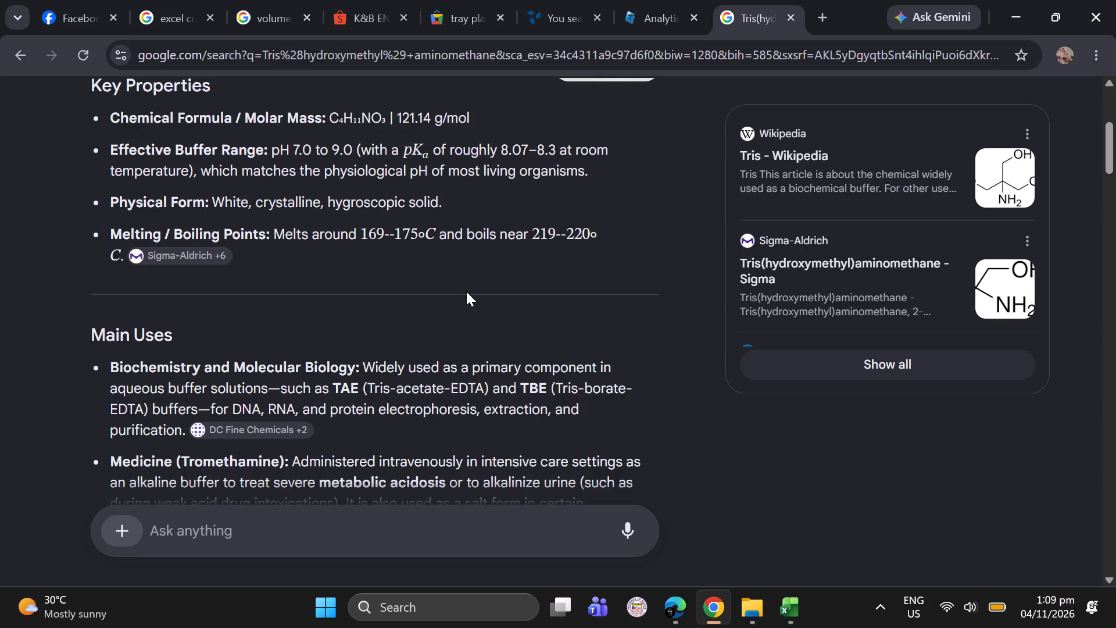
pyautogui.scroll(-1, 466, 291)
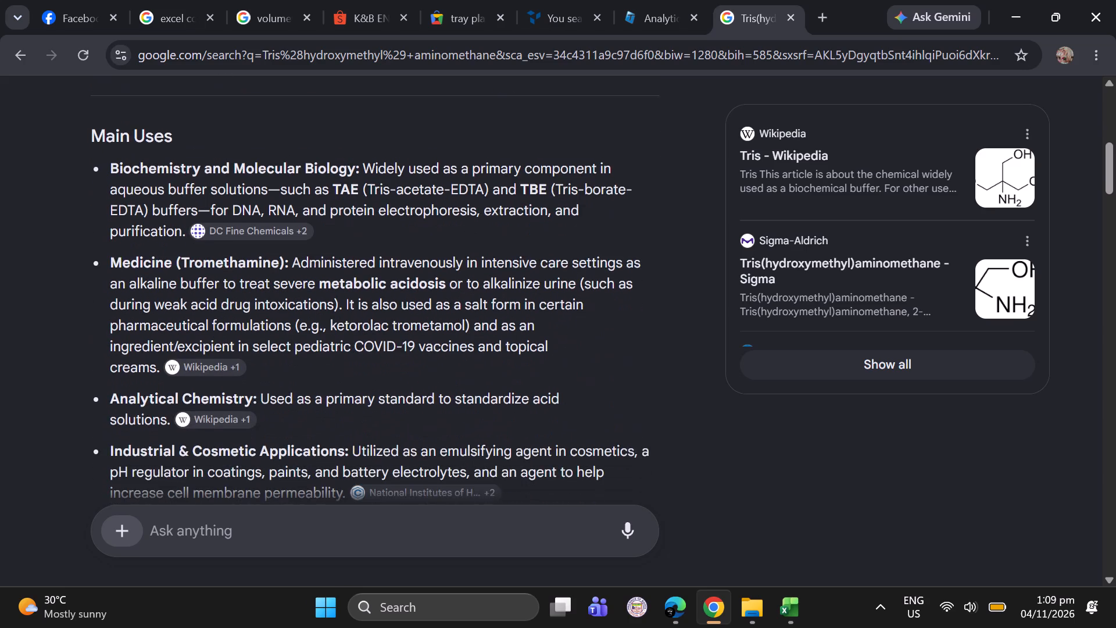
pyautogui.scroll(-3, 466, 291)
pyautogui.scroll(3, 466, 291)
pyautogui.scroll(-1, 466, 291)
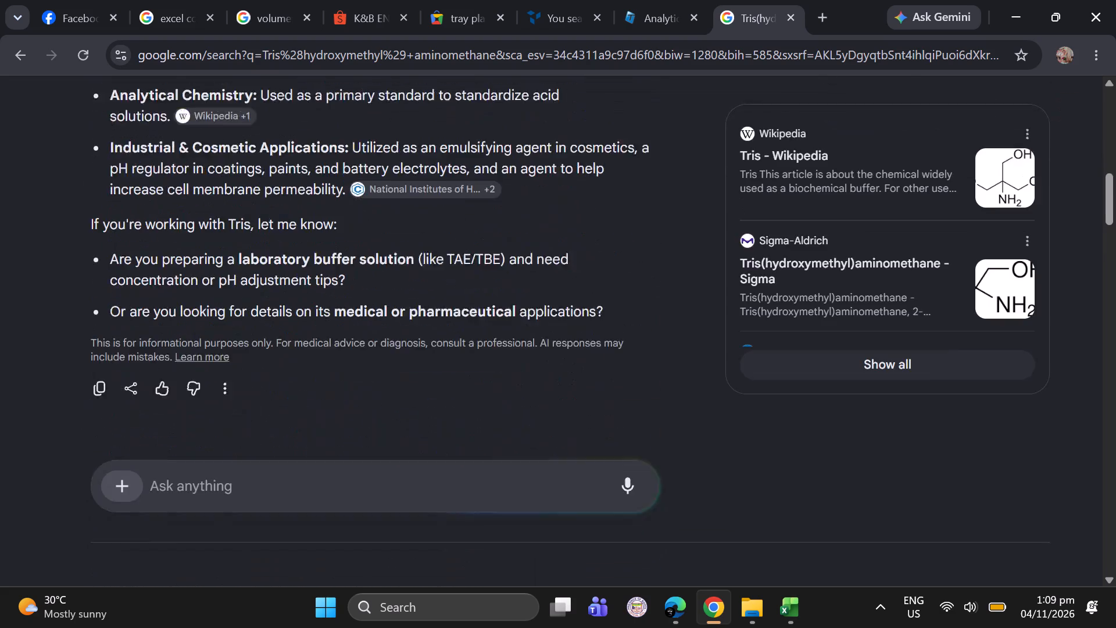
pyautogui.scroll(-2, 466, 291)
pyautogui.scroll(7, 466, 291)
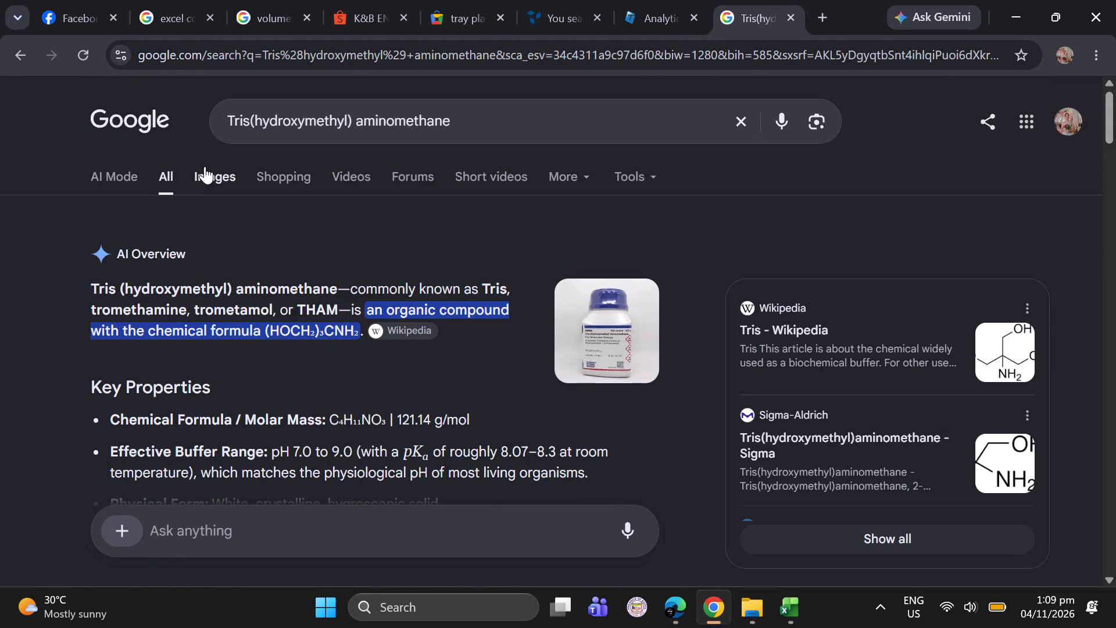
# Show the image results for Tris(hydroxymethyl) aminomethane and look through the product bottles from the different suppliers.
pyautogui.click(212, 167)
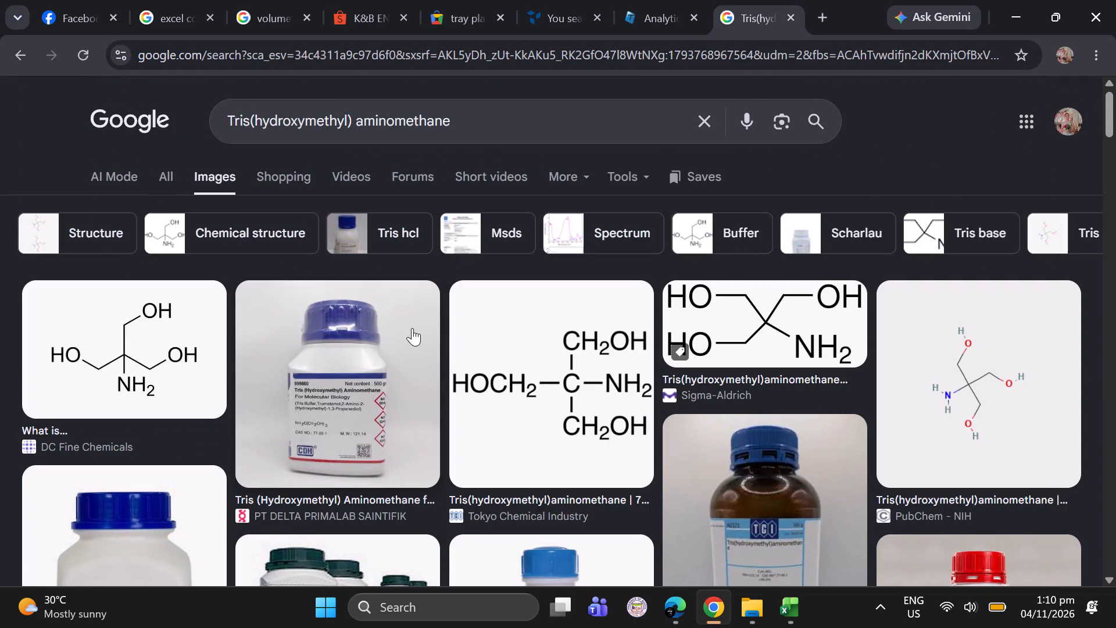
pyautogui.scroll(-1, 460, 352)
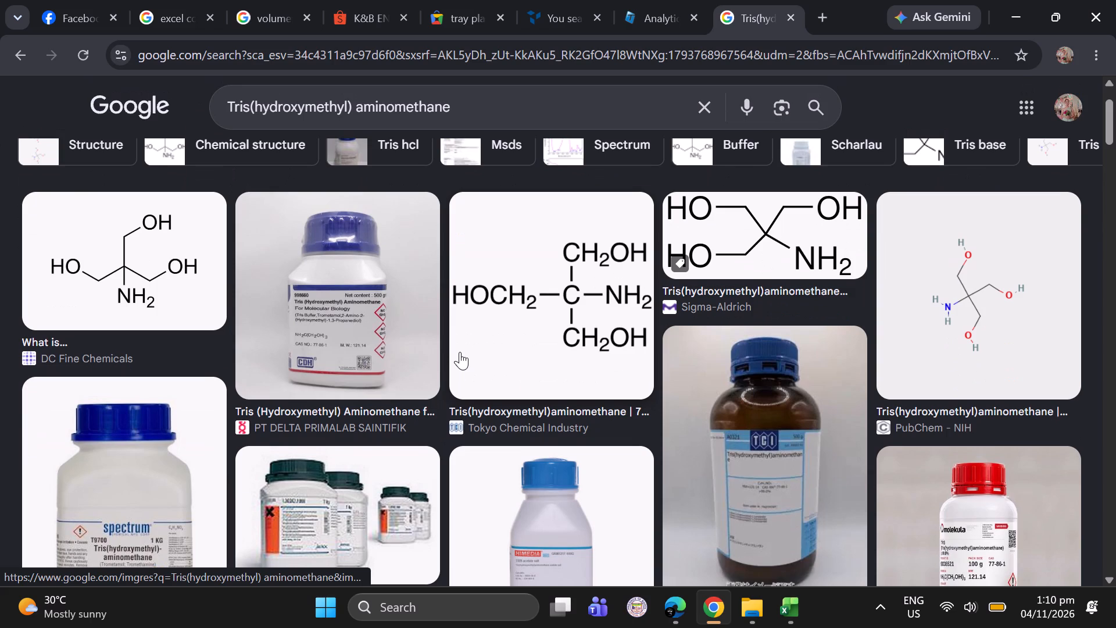
pyautogui.scroll(-3, 460, 352)
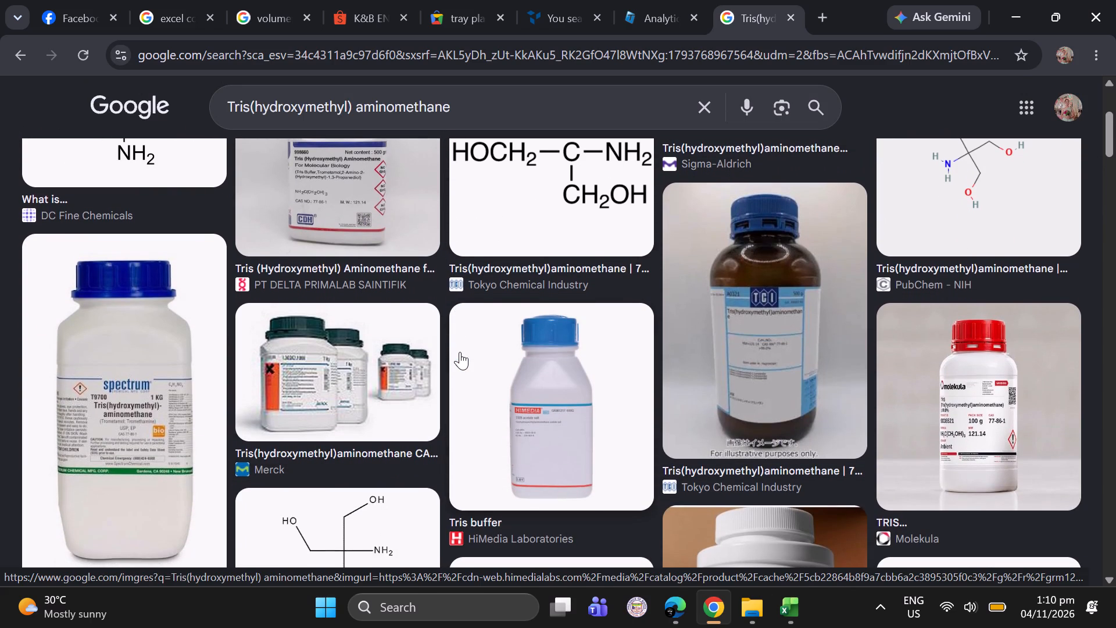
pyautogui.scroll(-2, 460, 352)
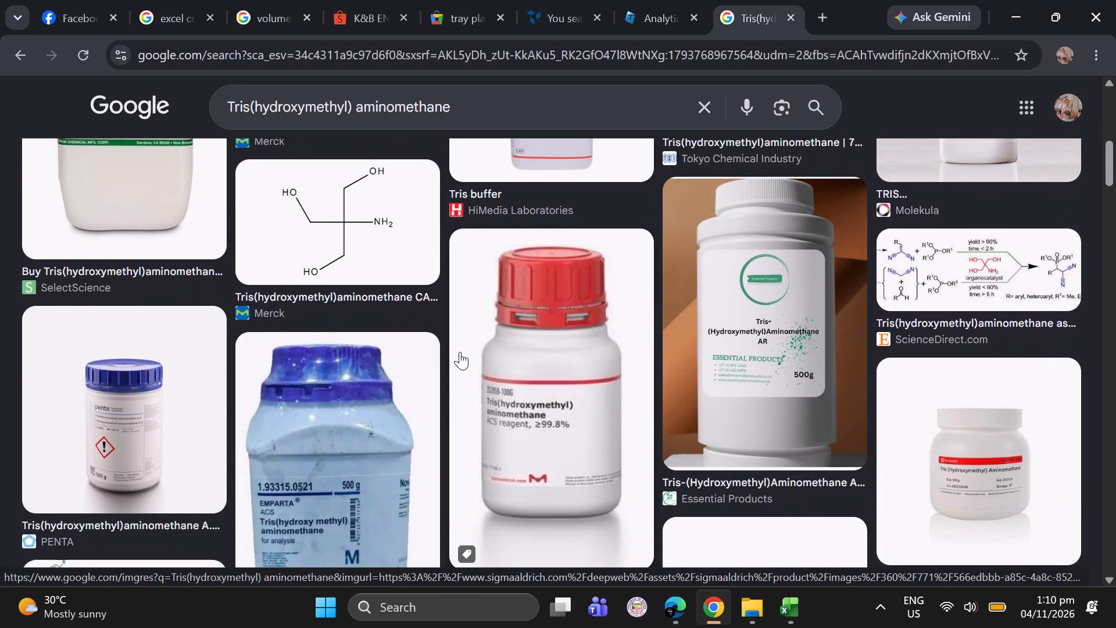
pyautogui.scroll(-2, 460, 352)
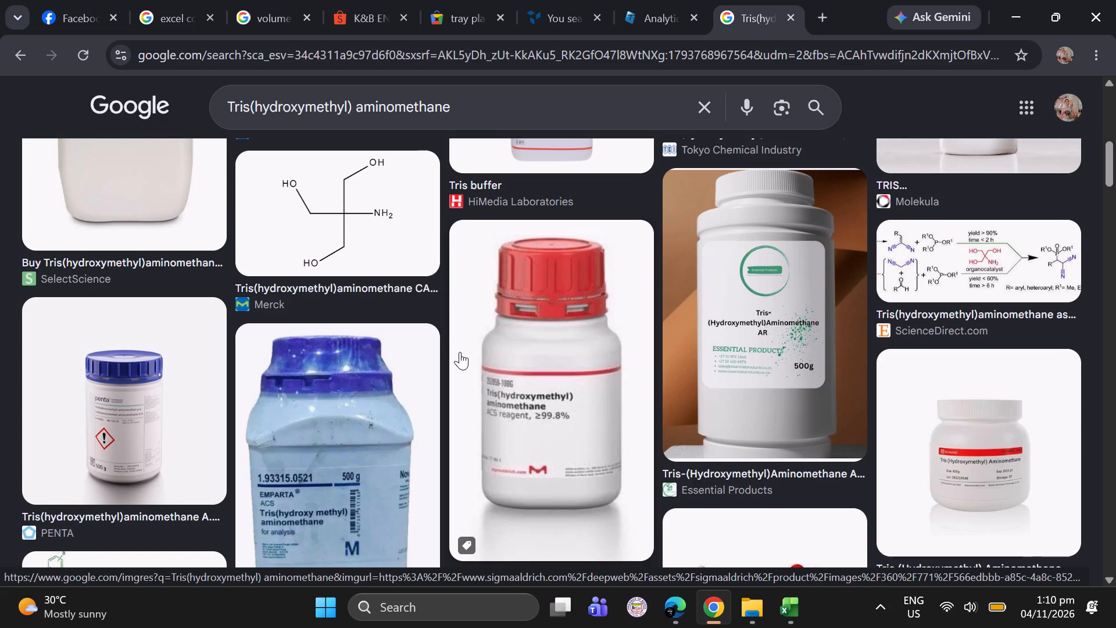
pyautogui.scroll(-3, 460, 352)
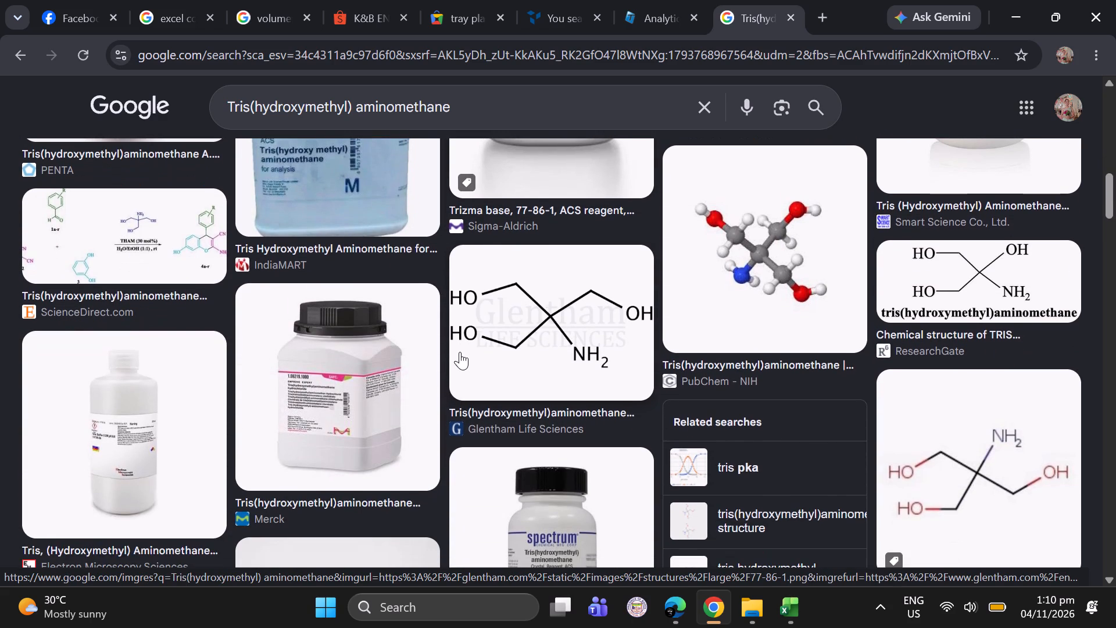
pyautogui.scroll(-3, 460, 352)
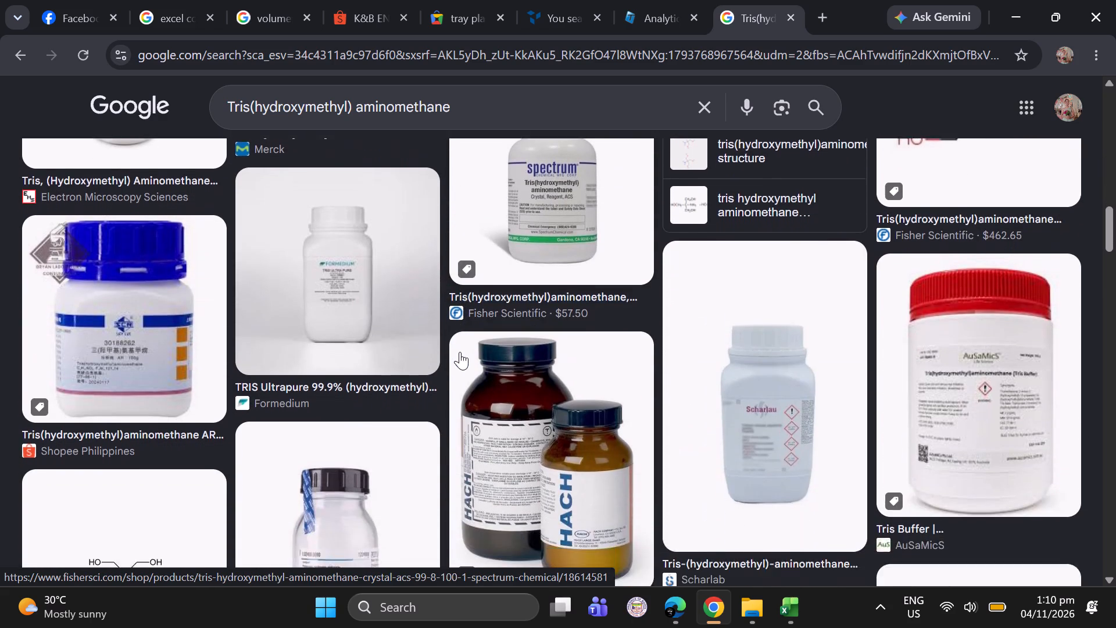
pyautogui.scroll(-3, 460, 352)
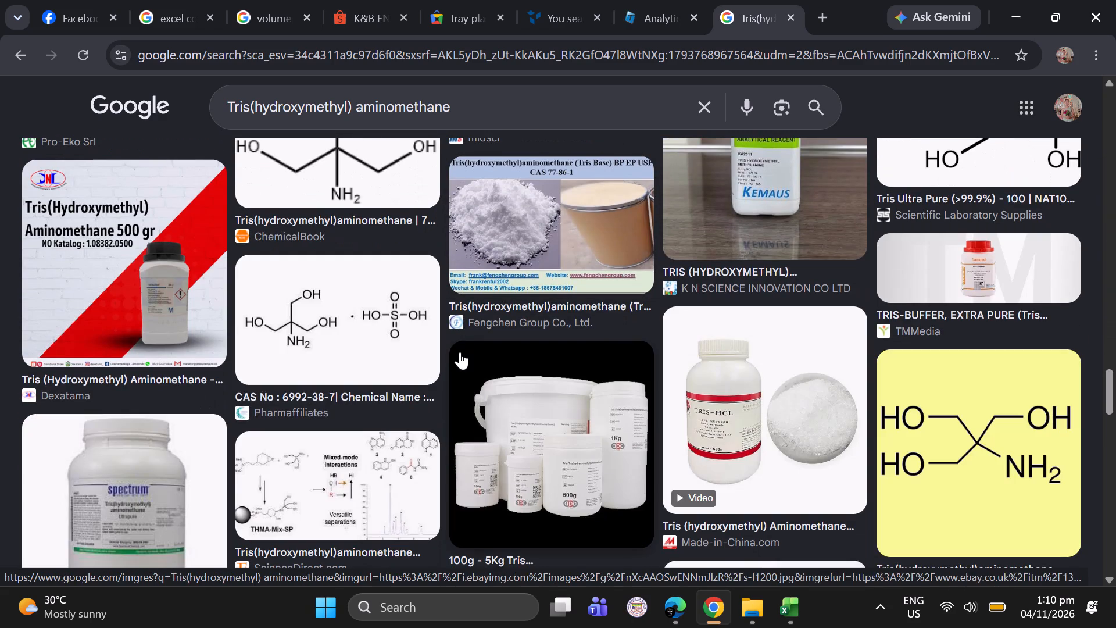
# Open the Dexatama image of the 500 gr Tris(Hydroxymethyl) Aminomethane bottle and examine it with its related product images.
pyautogui.click(157, 299)
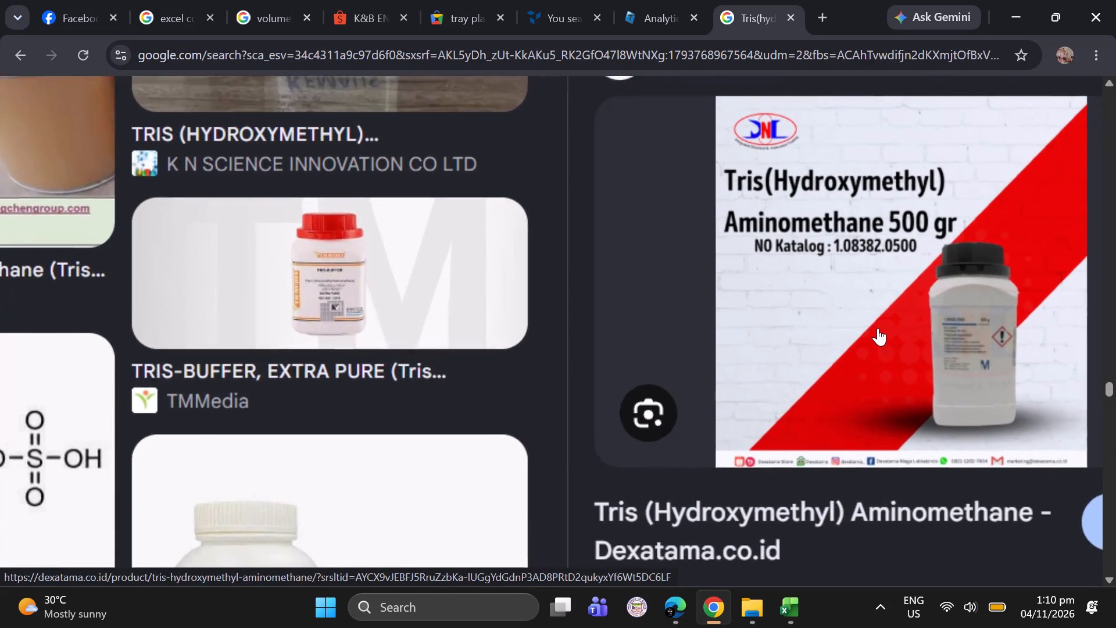
pyautogui.scroll(-2, 878, 328)
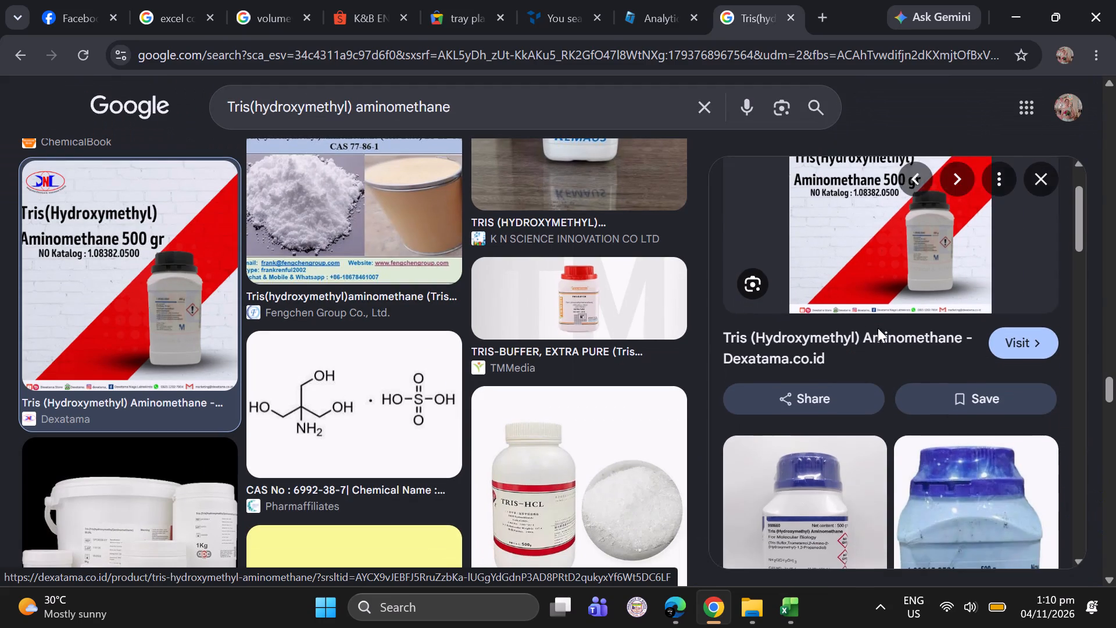
pyautogui.scroll(-3, 878, 328)
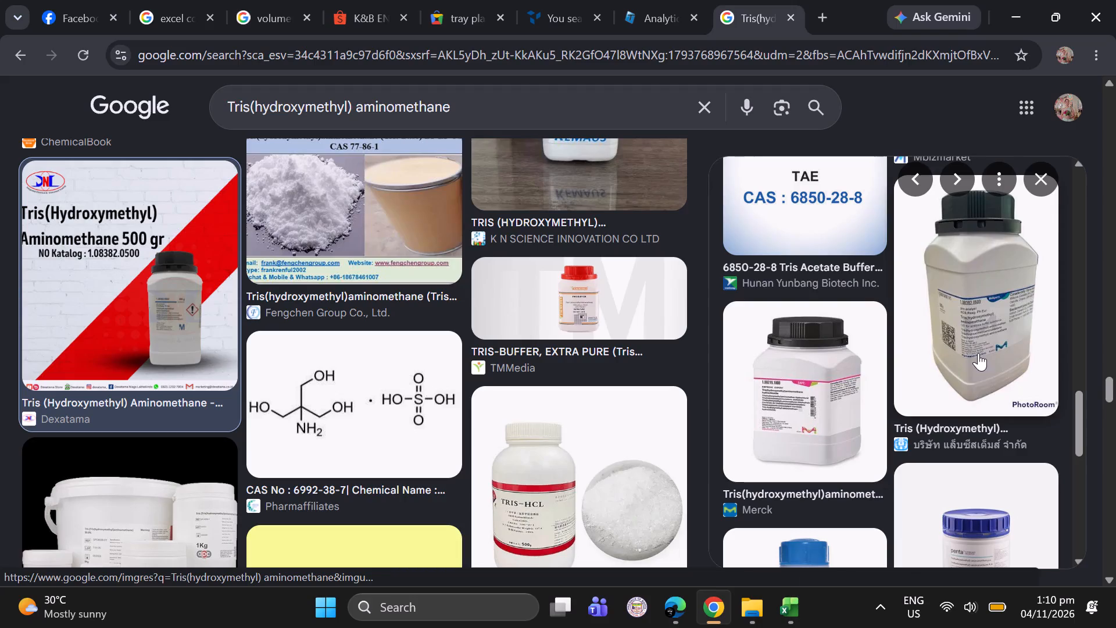
pyautogui.scroll(7, 399, 270)
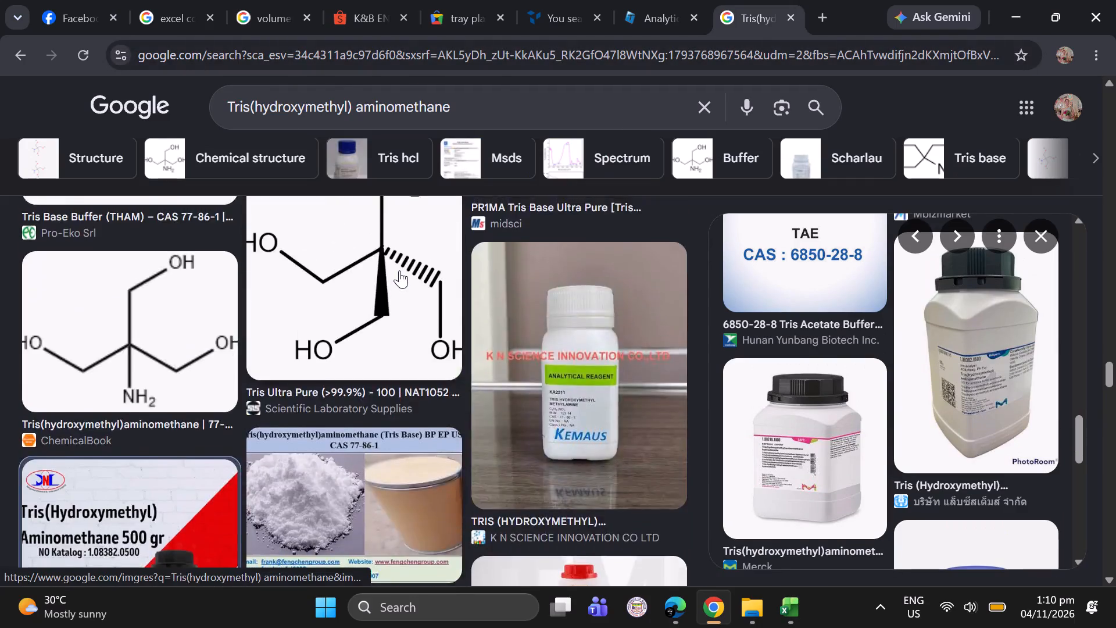
pyautogui.scroll(1, 399, 270)
pyautogui.scroll(17, 330, 346)
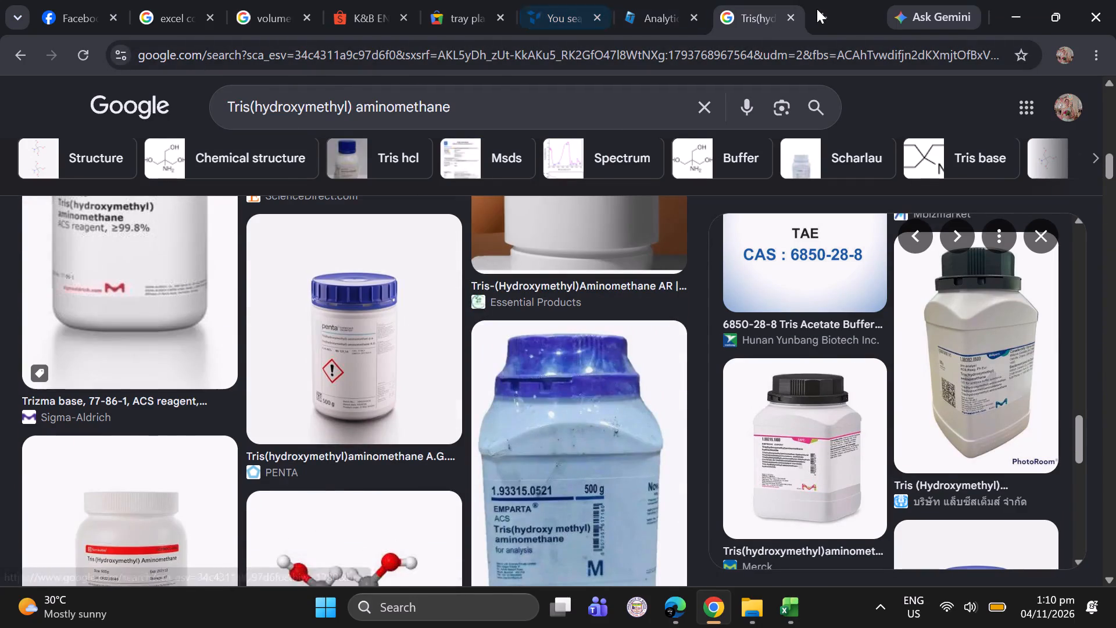
# Search Google for "merck" in a new browser tab and open Merck's sigmaaldrich.com site.
pyautogui.click(818, 10)
pyautogui.write('merck')
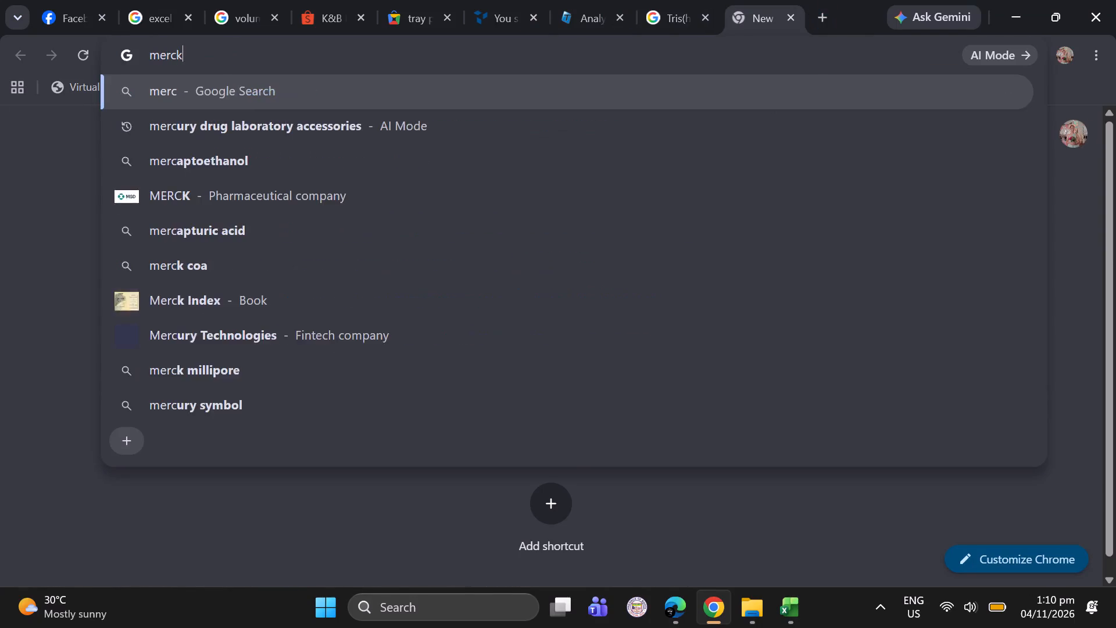
pyautogui.press('Return')
pyautogui.scroll(-1, 629, 196)
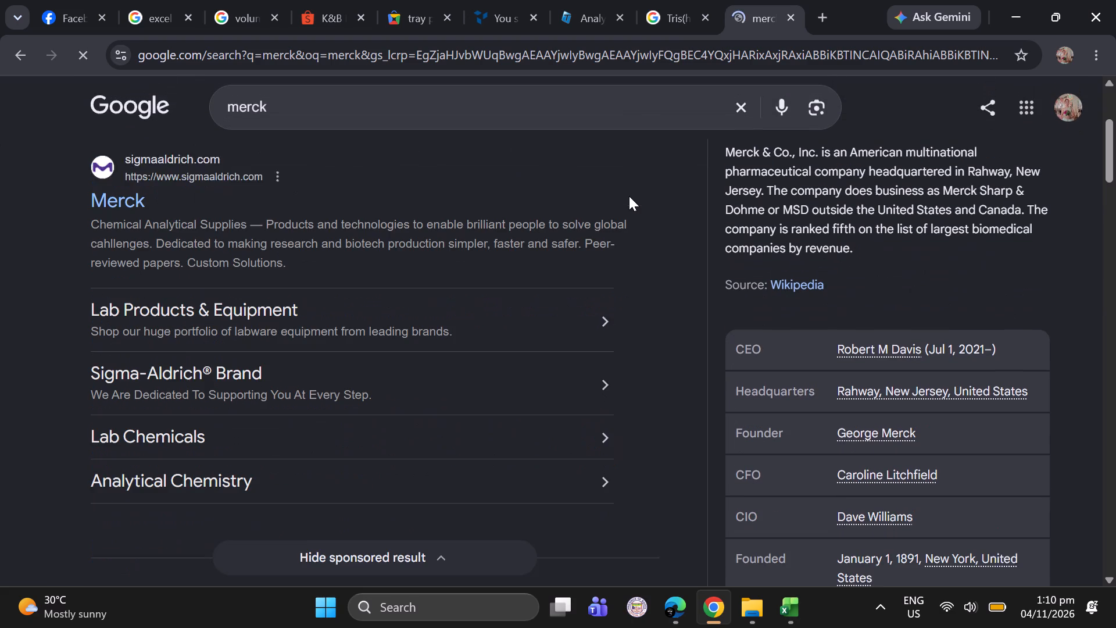
pyautogui.scroll(-1, 629, 196)
pyautogui.click(139, 206)
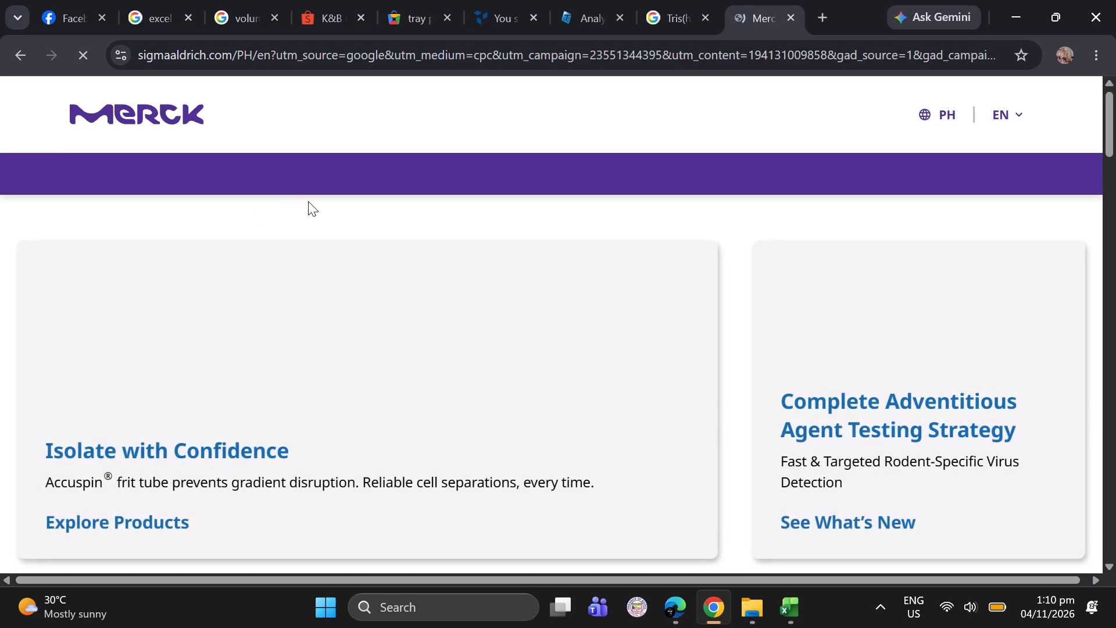
pyautogui.scroll(1, 412, 237)
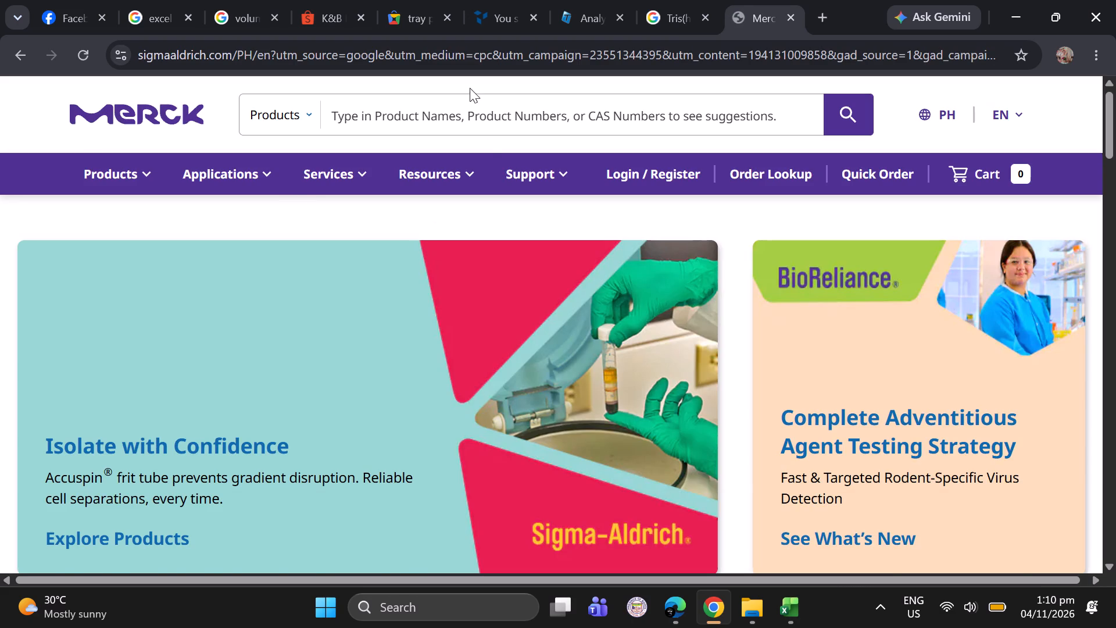
# Accept all cookies on the Merck site and search its products for the copied name "Tris(hydroxymethhyl) aminomethane".
pyautogui.click(470, 110)
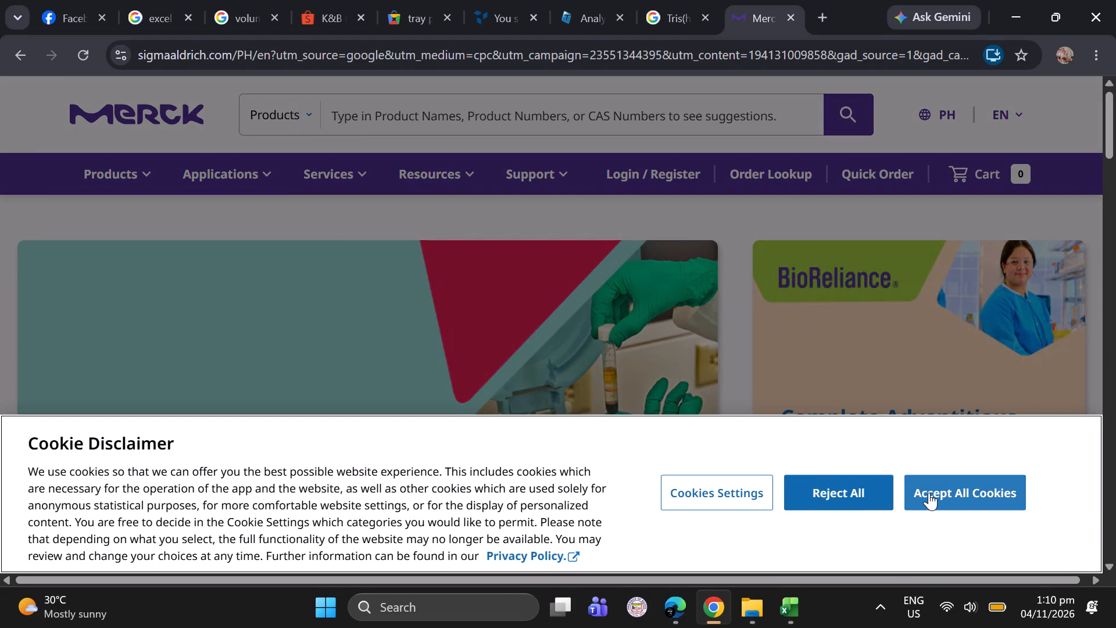
pyautogui.click(929, 493)
pyautogui.click(550, 110)
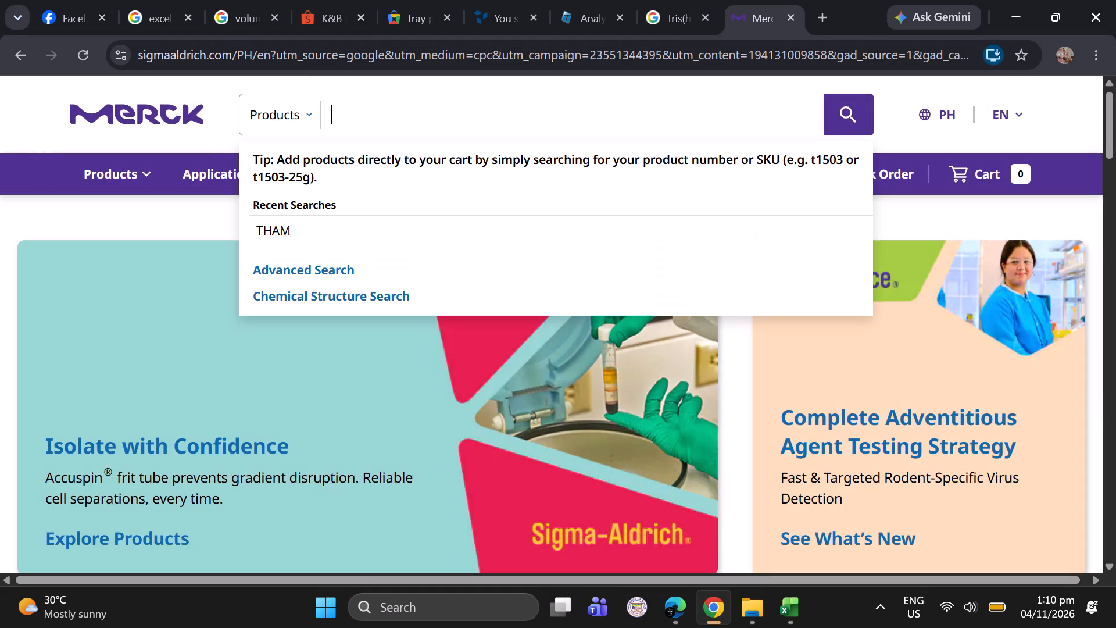
pyautogui.hotkey('ctrl', 'v')
pyautogui.press('Return')
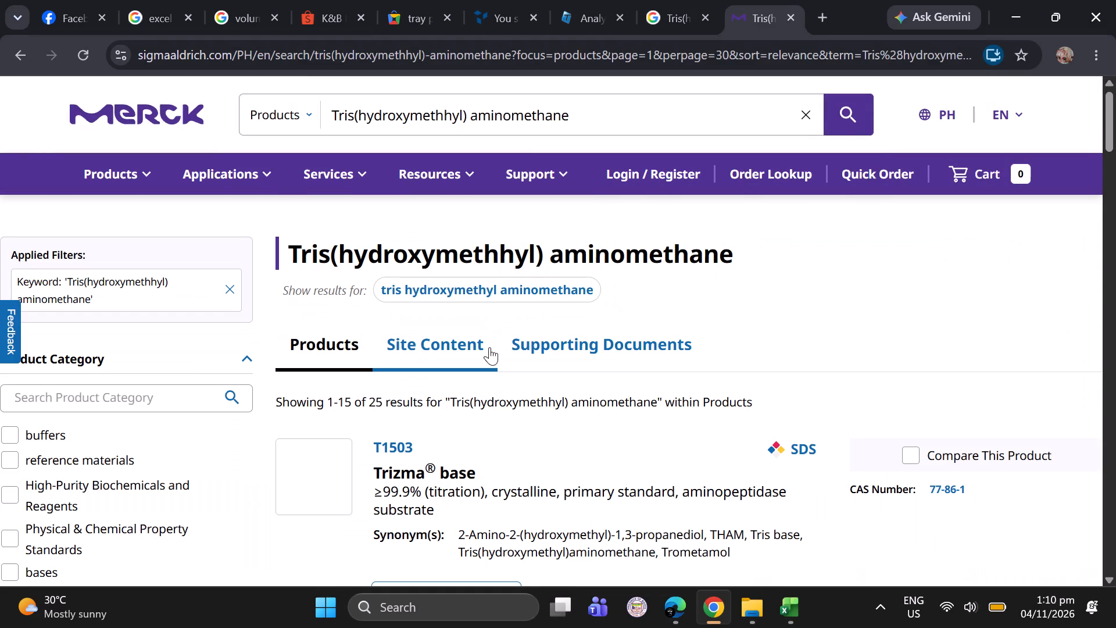
# Look through Merck's Tris(hydroxymethyl)aminomethane product listings, comparing catalogue numbers, grades and synonyms, as far as Tris Base 1.08382.
pyautogui.scroll(-1, 509, 463)
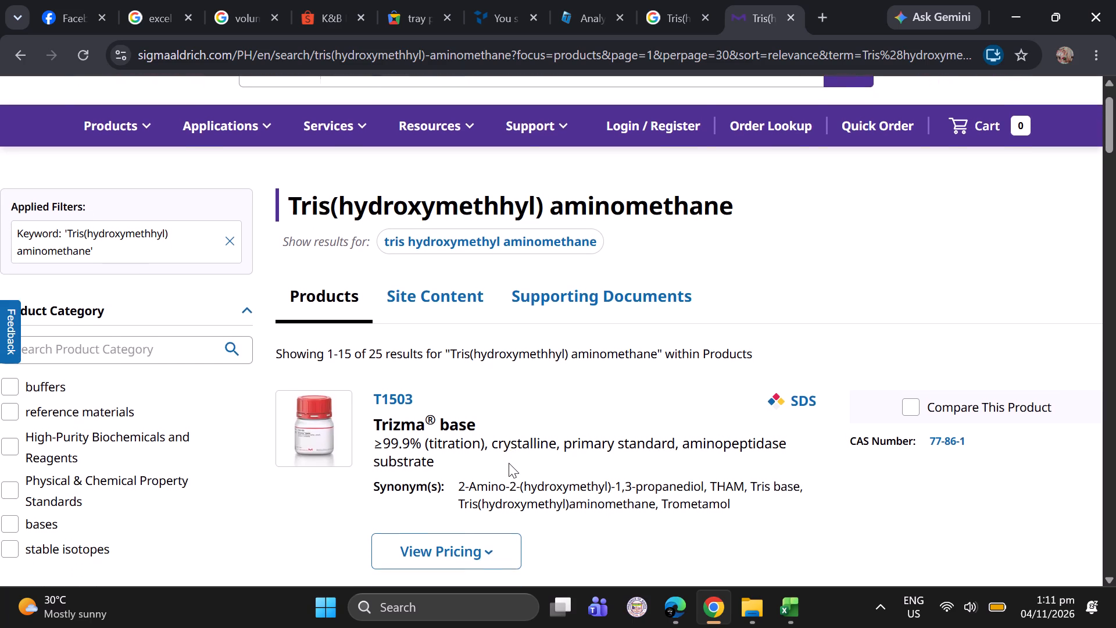
pyautogui.scroll(-3, 509, 463)
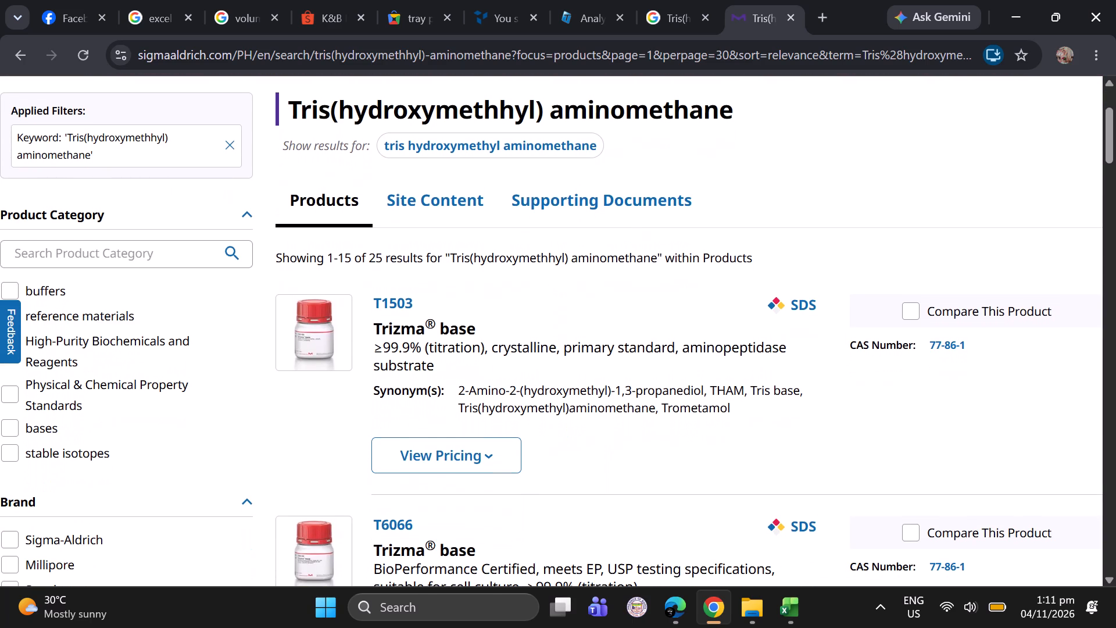
pyautogui.scroll(-4, 509, 463)
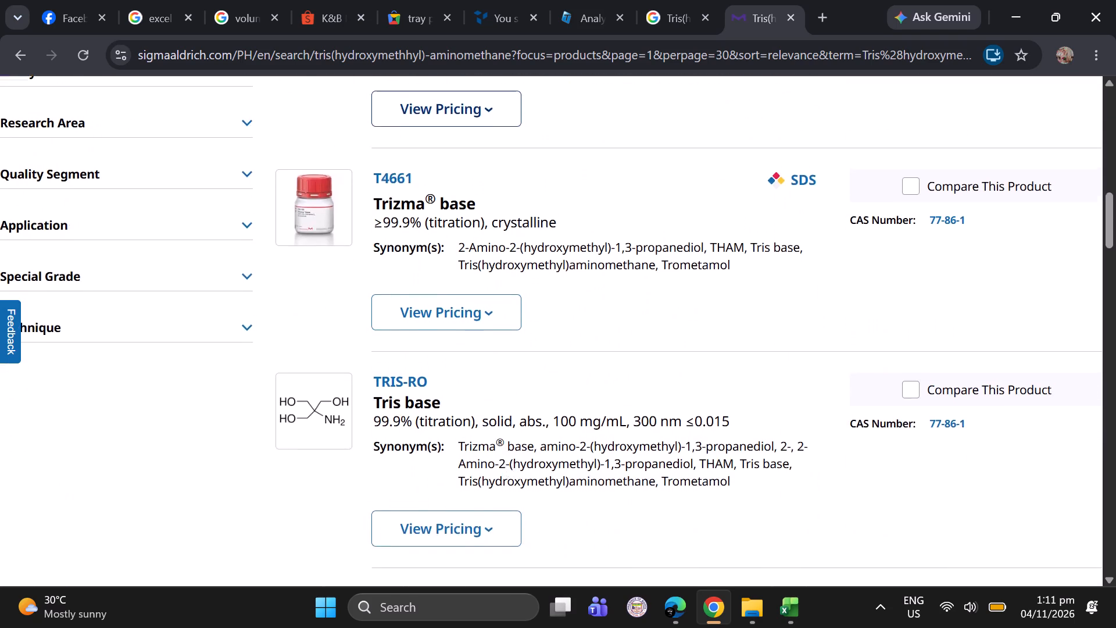
pyautogui.scroll(-1, 509, 463)
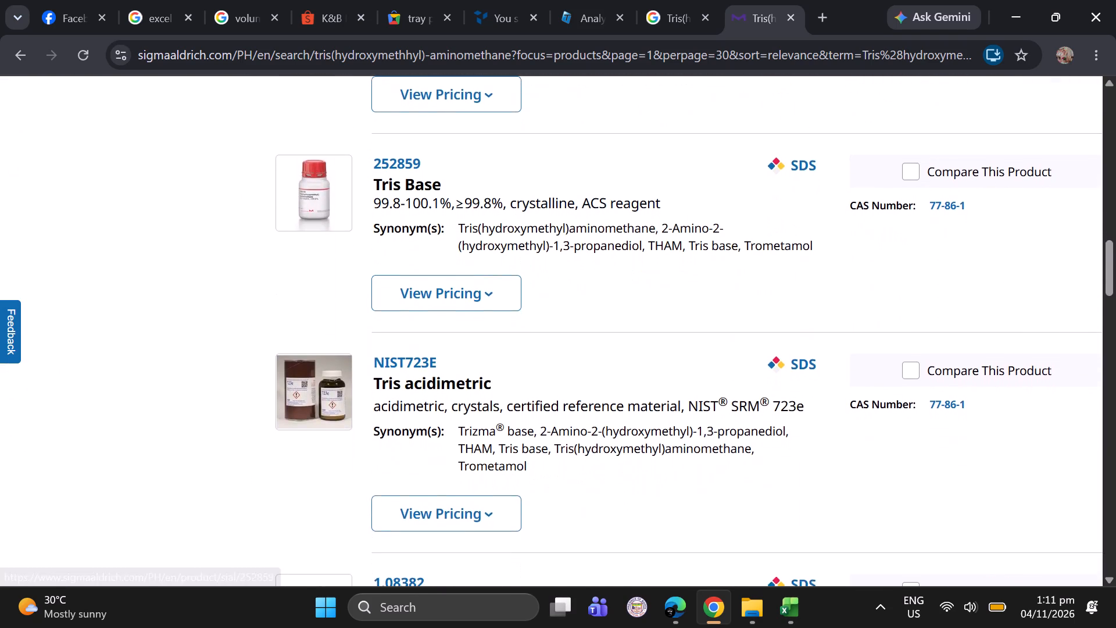
pyautogui.scroll(-1, 509, 463)
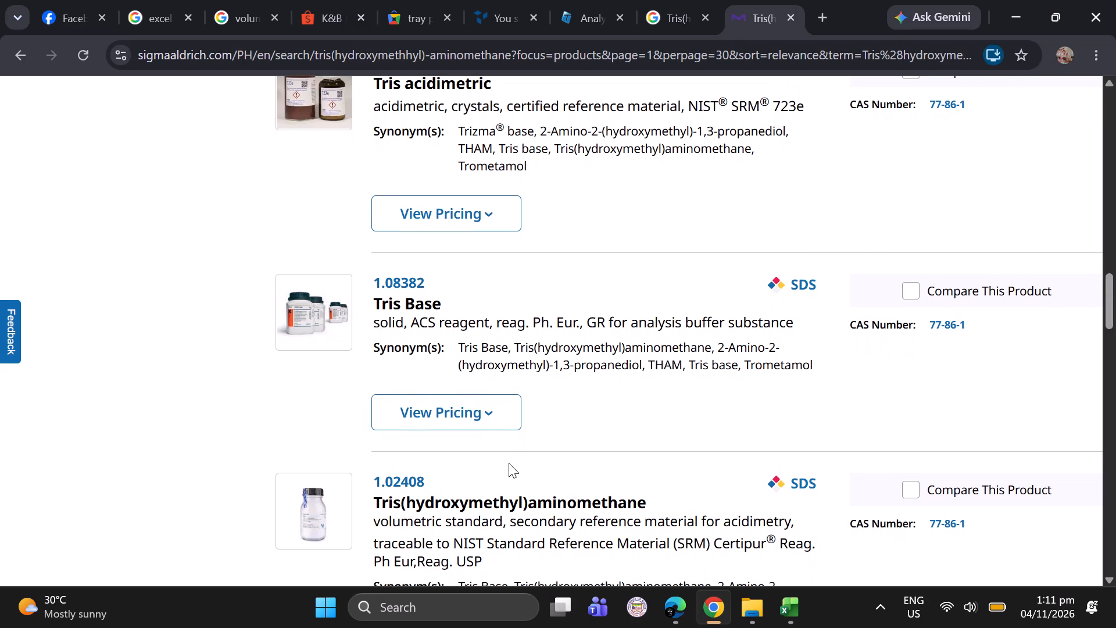
pyautogui.scroll(-2, 492, 395)
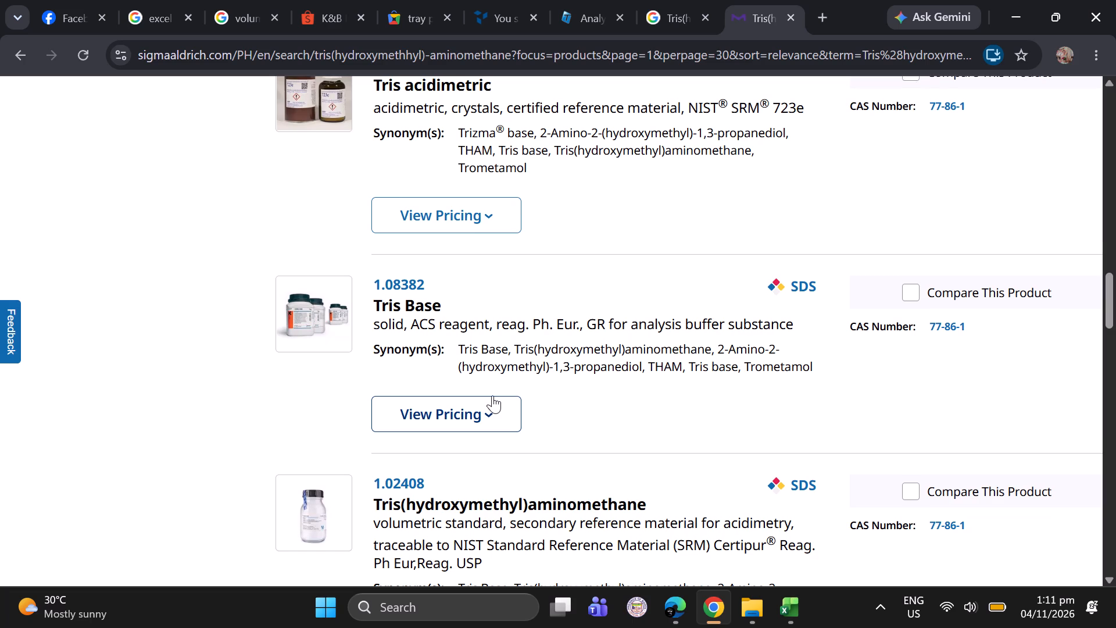
pyautogui.scroll(-3, 492, 395)
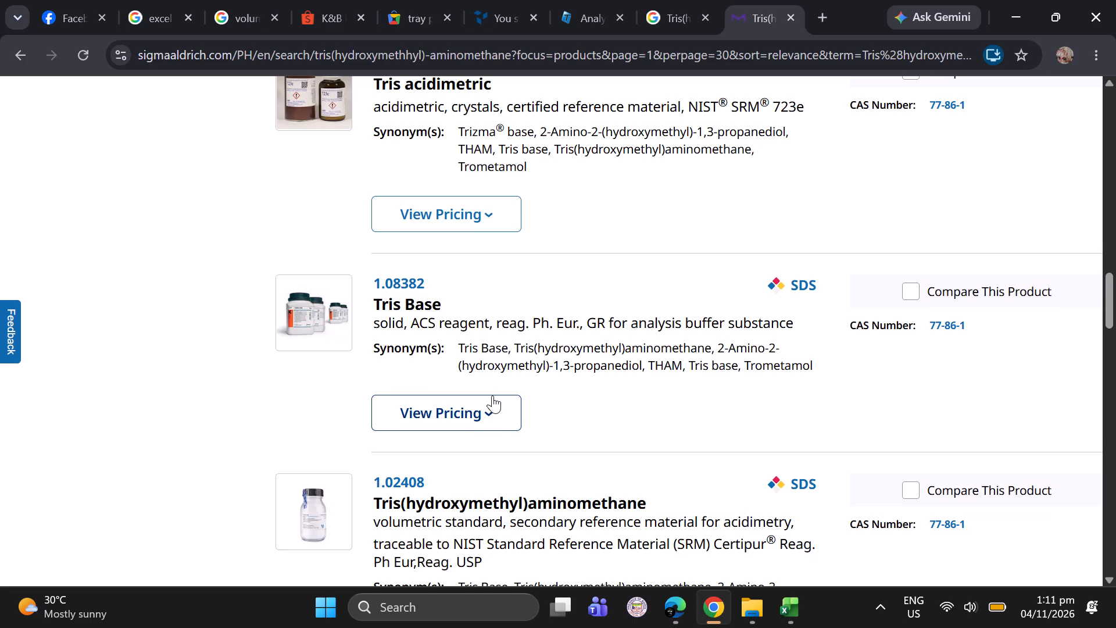
pyautogui.scroll(-2, 492, 395)
# Look through the remaining Merck product listings after Tris Base 1.08382, including the Tris hydrochloride entries, and recheck the first listing.
pyautogui.scroll(-6, 492, 395)
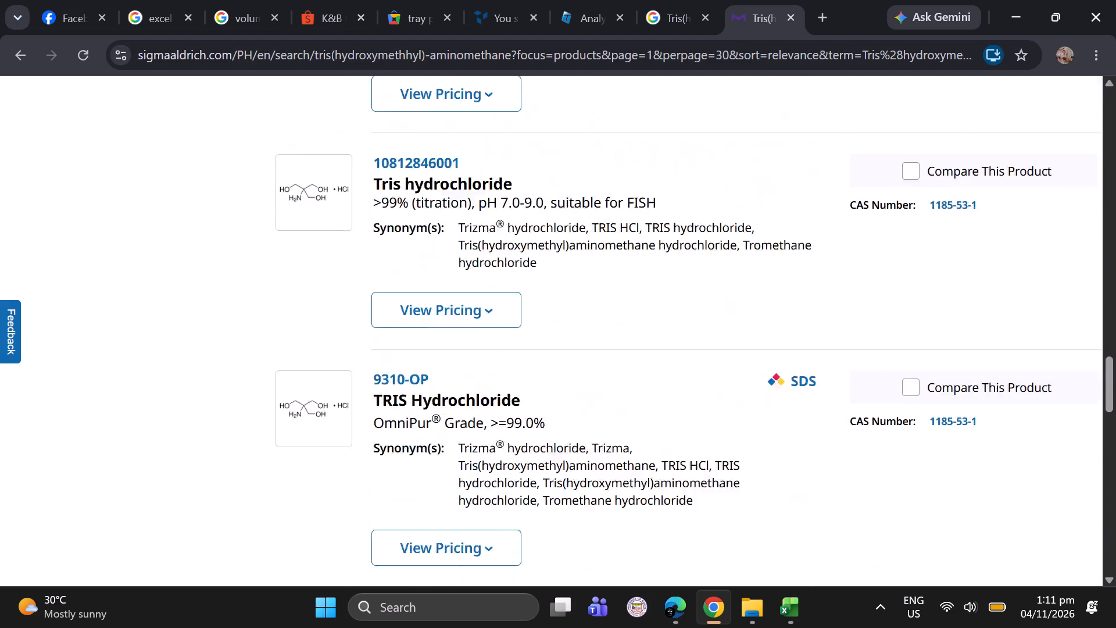
pyautogui.scroll(-1, 492, 395)
pyautogui.scroll(3, 492, 395)
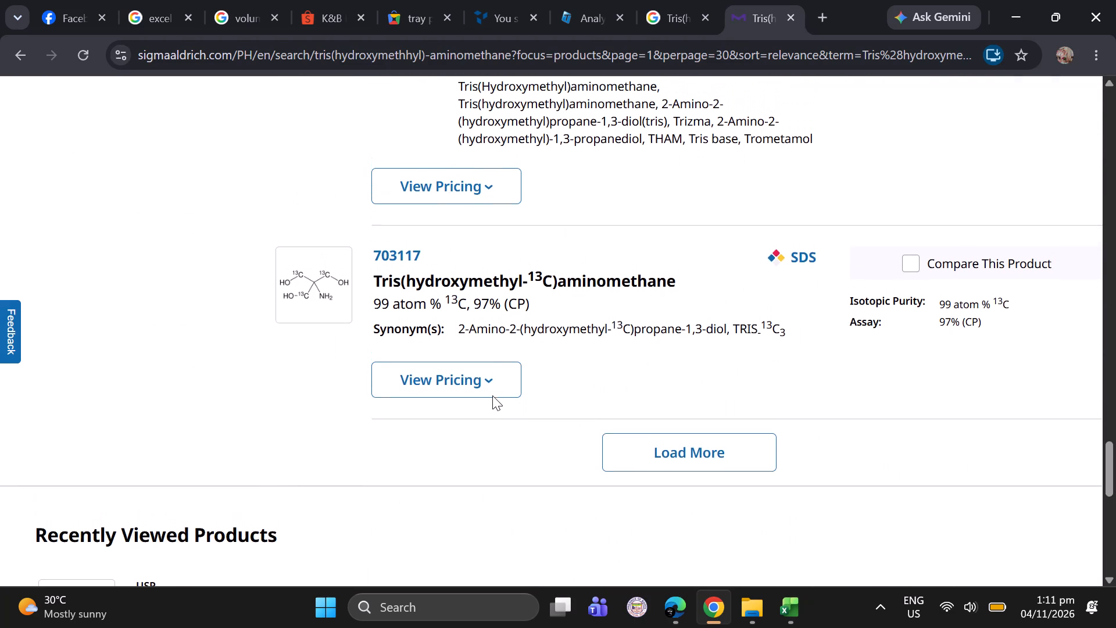
pyautogui.scroll(8, 492, 395)
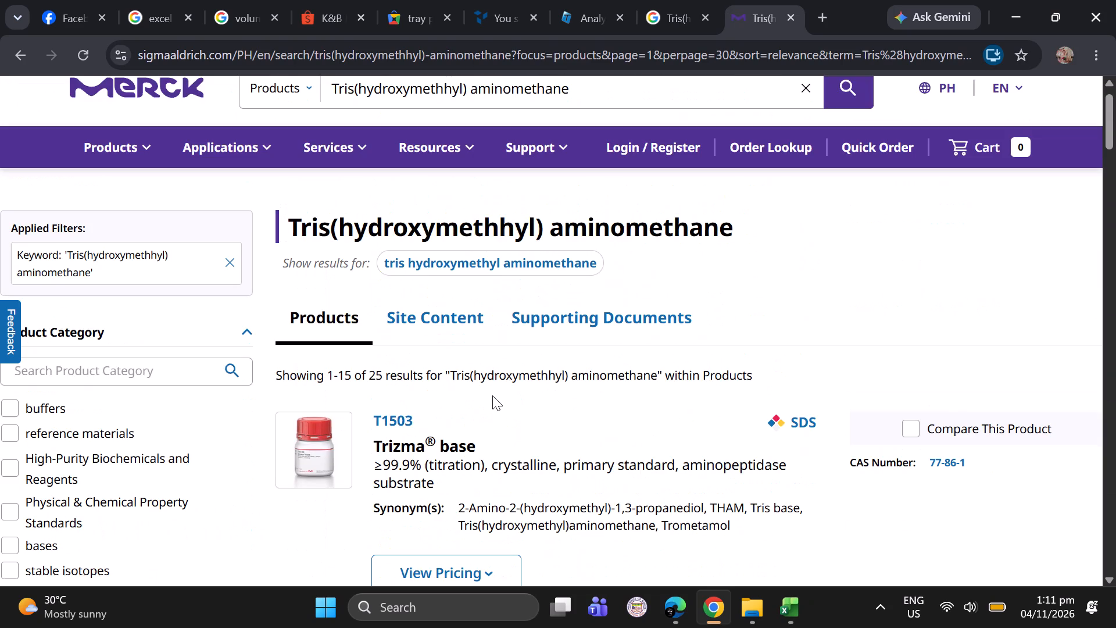
pyautogui.scroll(-2, 492, 395)
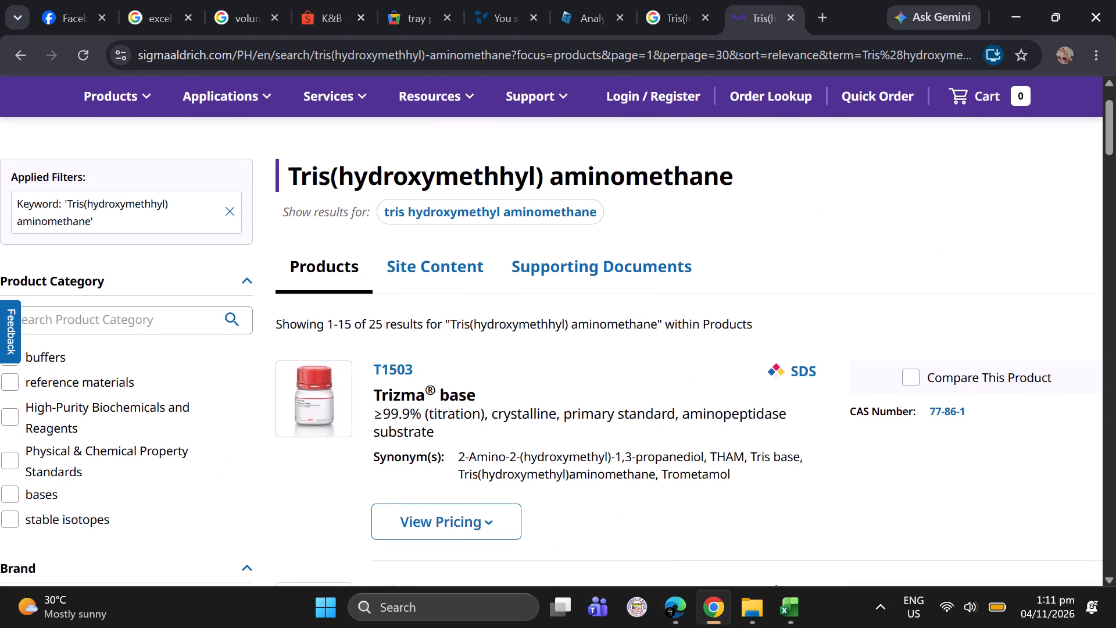
pyautogui.scroll(-1, 492, 395)
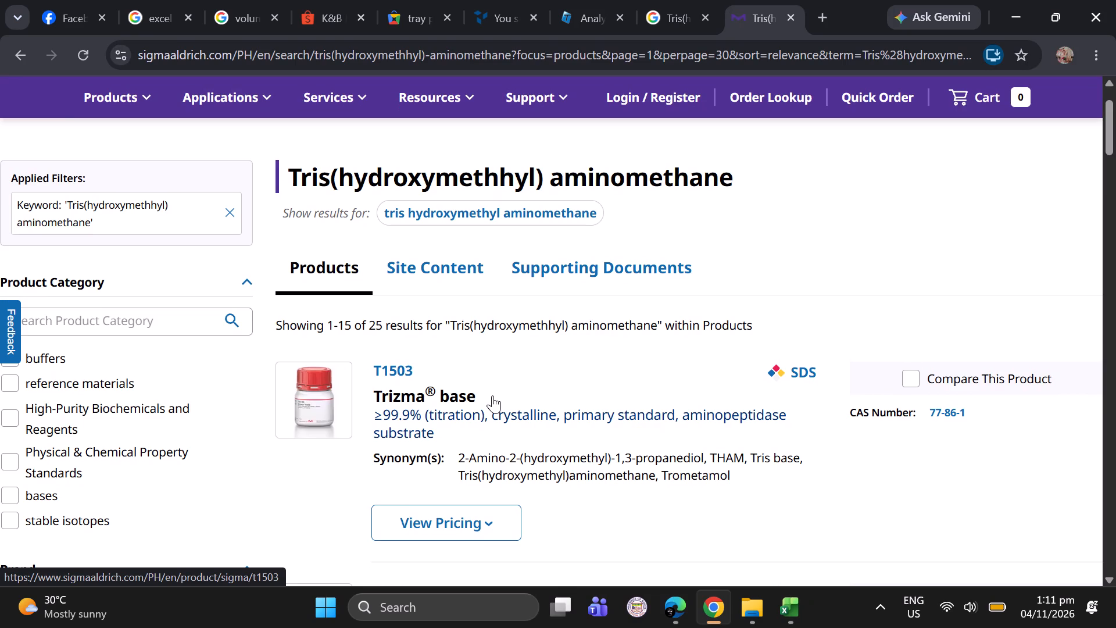
# Refine the Merck product search to "Tris(hydroxymethhyl) aminomethane GR for analysis buffer".
pyautogui.scroll(4, 492, 395)
pyautogui.click(664, 115)
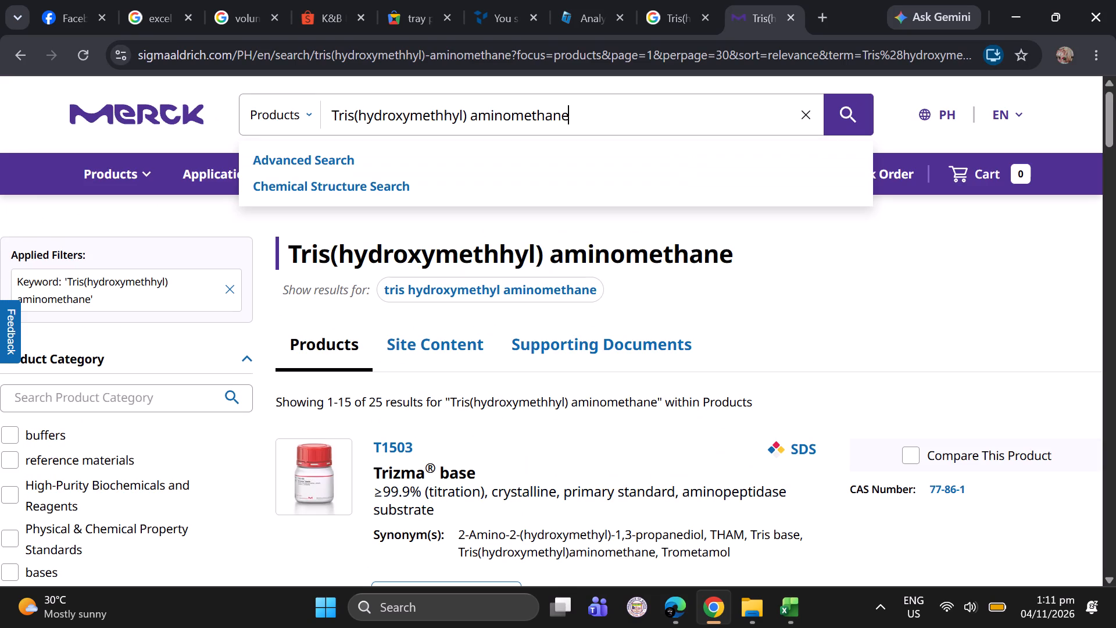
pyautogui.press('space')
pyautogui.write('GR for analysis')
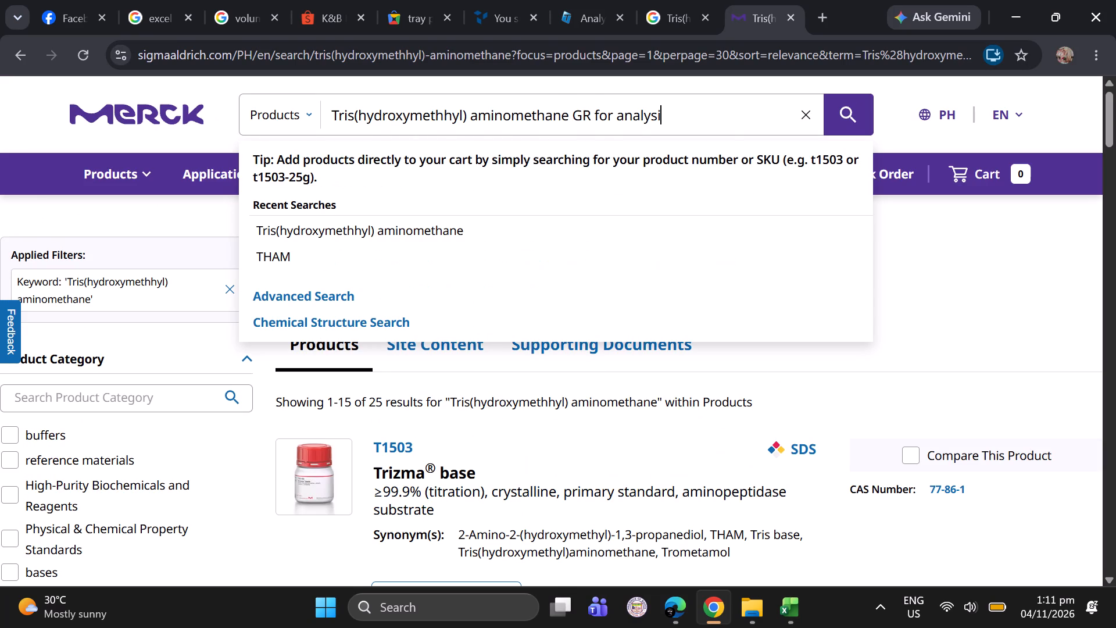
pyautogui.press('space')
pyautogui.write('buffer')
pyautogui.press('Return')
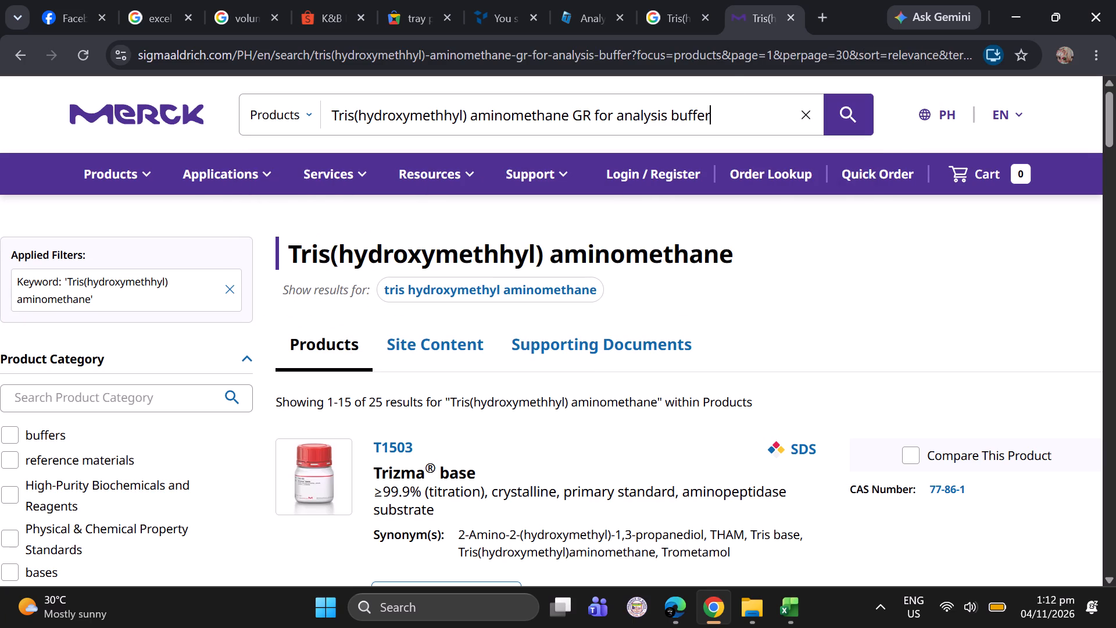
pyautogui.click(845, 108)
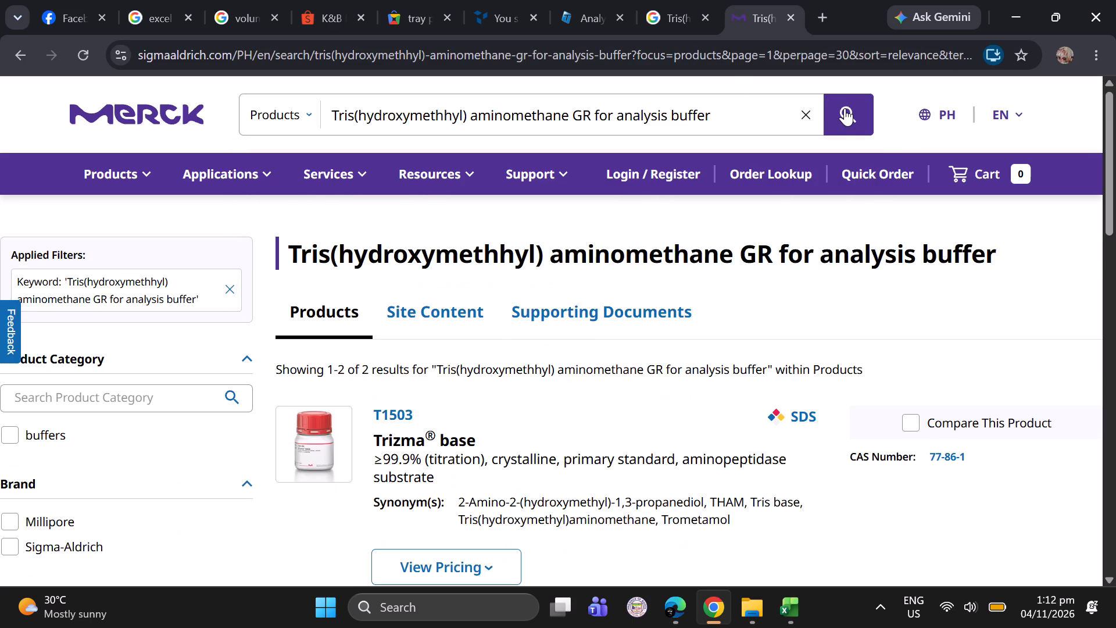
# Review the refined search results and open the product page for Tris Base 1.08382, GR for analysis buffer substance.
pyautogui.scroll(-1, 653, 347)
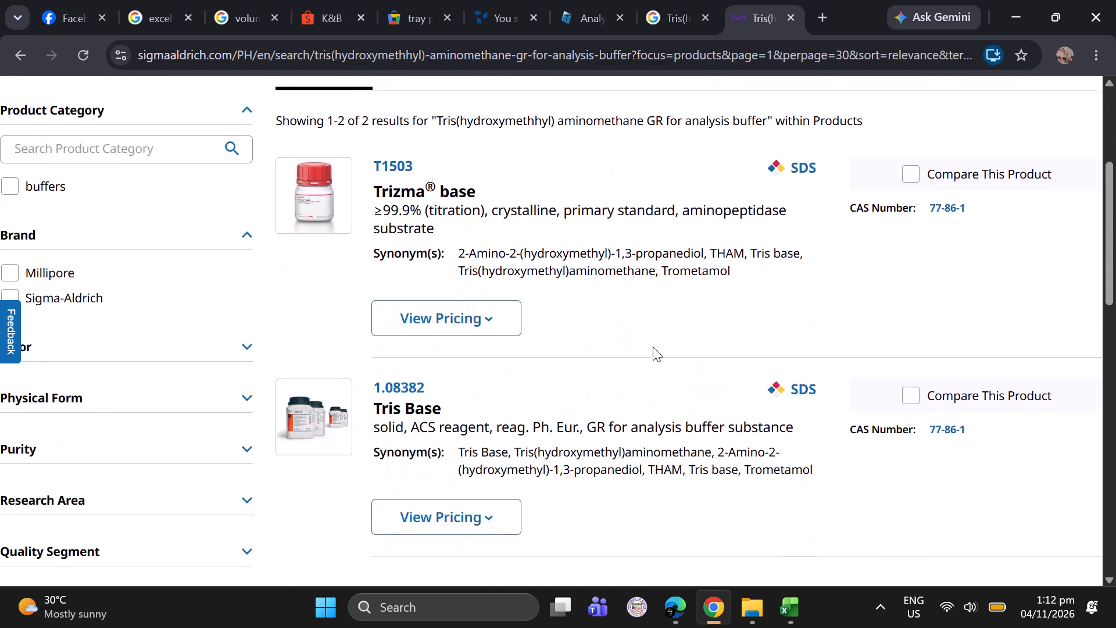
pyautogui.scroll(-1, 653, 347)
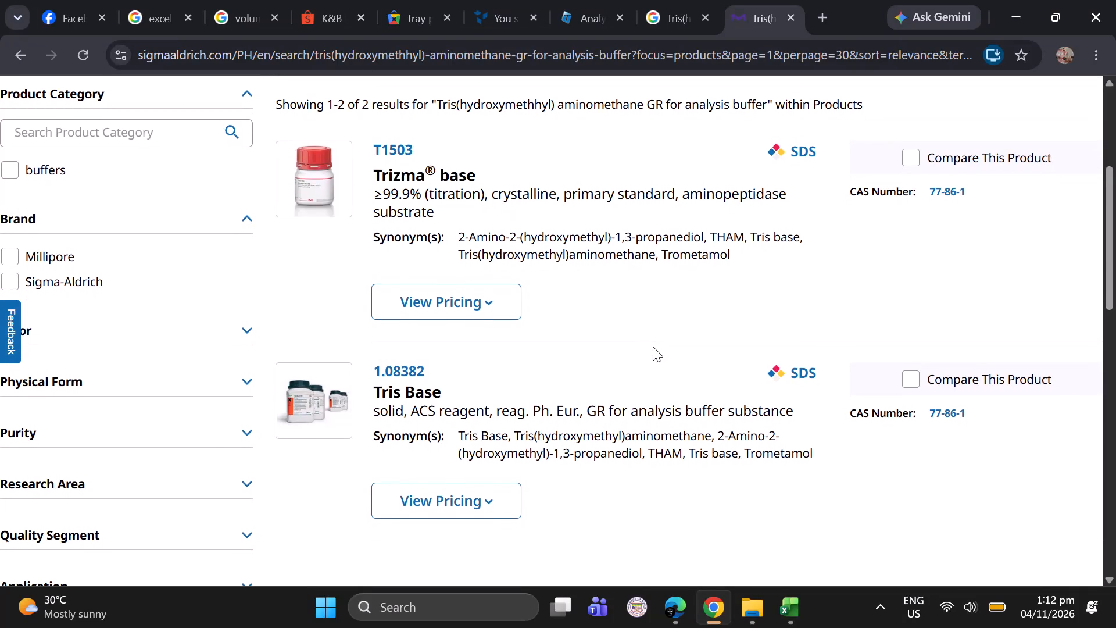
pyautogui.scroll(-1, 653, 347)
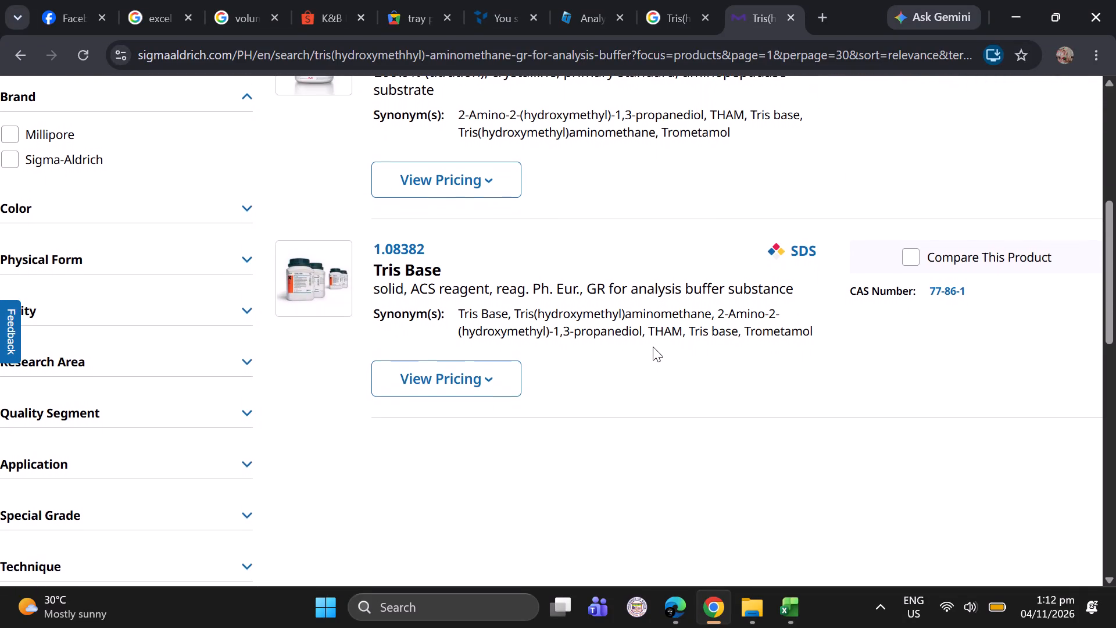
pyautogui.scroll(-1, 653, 347)
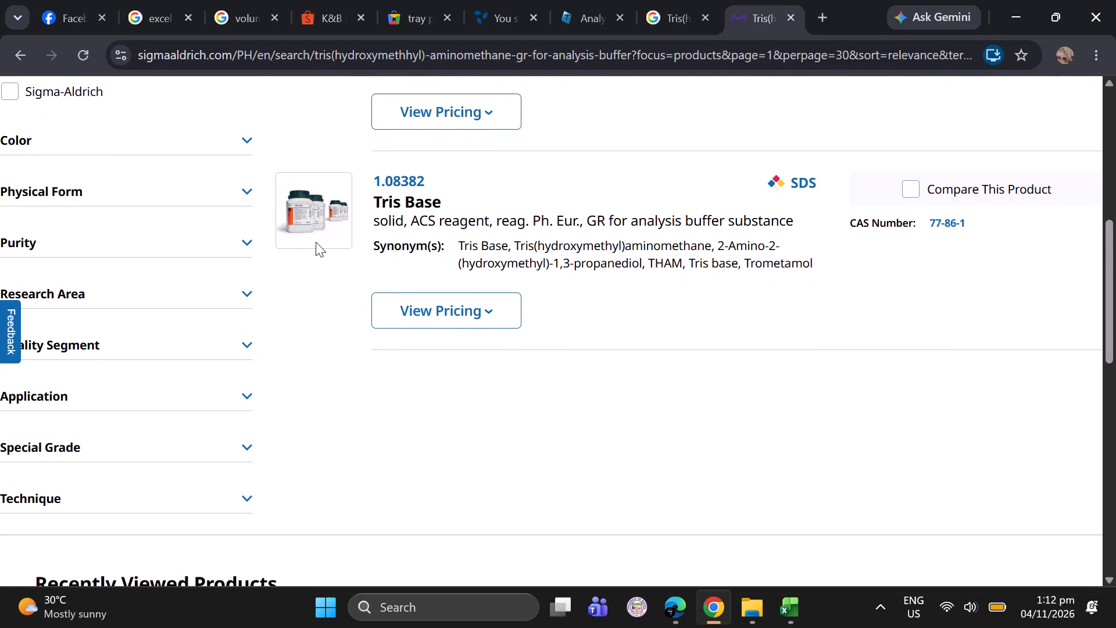
pyautogui.click(287, 211)
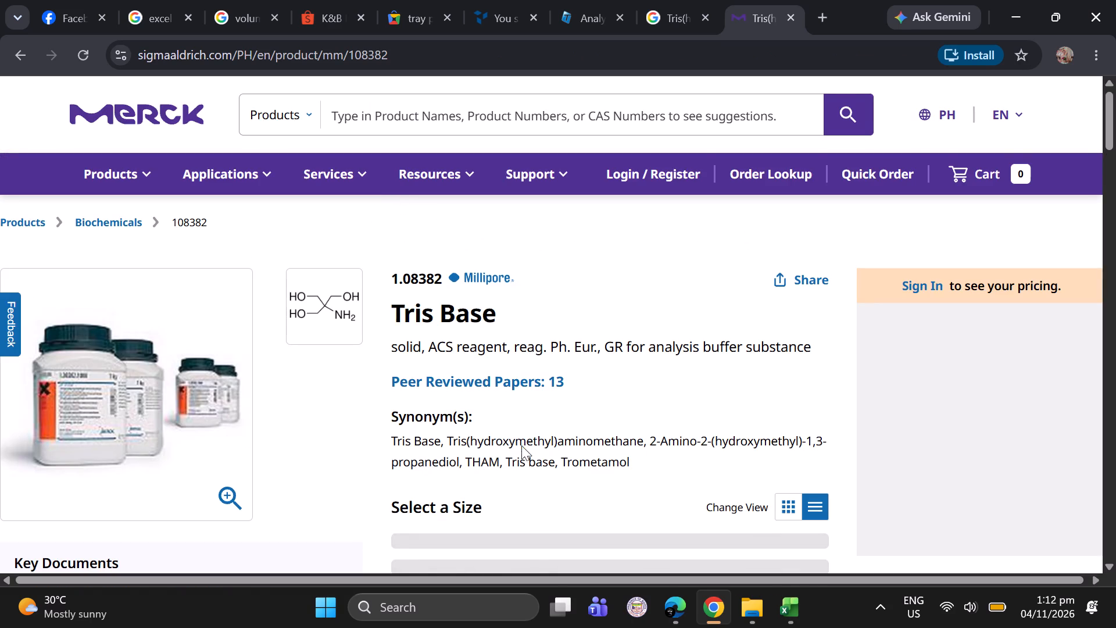
# Check the Tris Base page and show the product information for SKU 8382.0100.
pyautogui.scroll(-1, 523, 464)
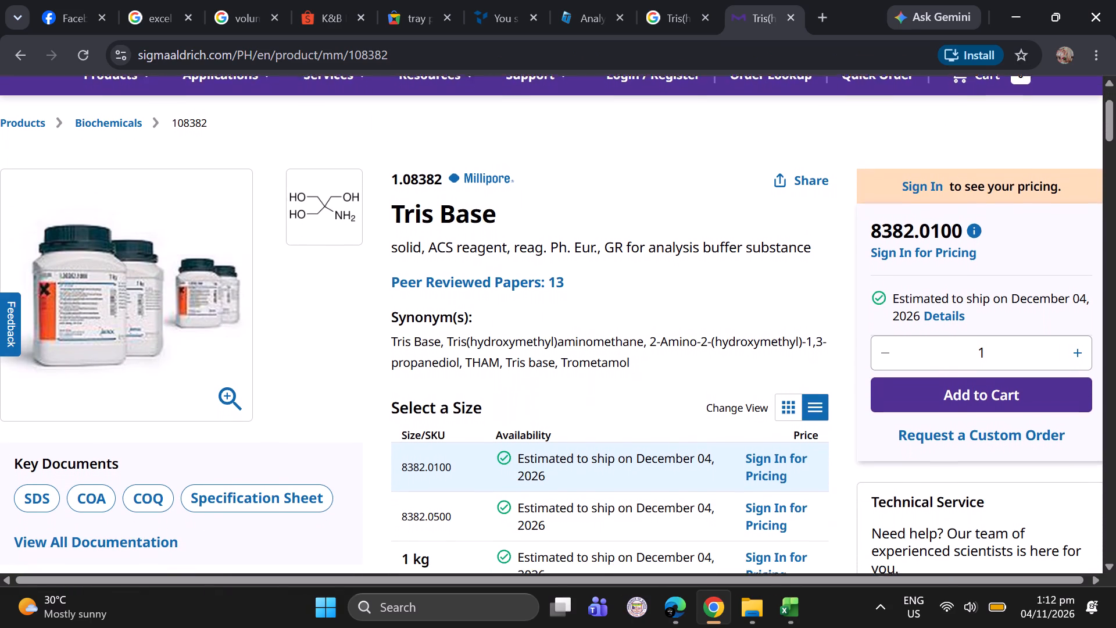
pyautogui.scroll(-2, 523, 464)
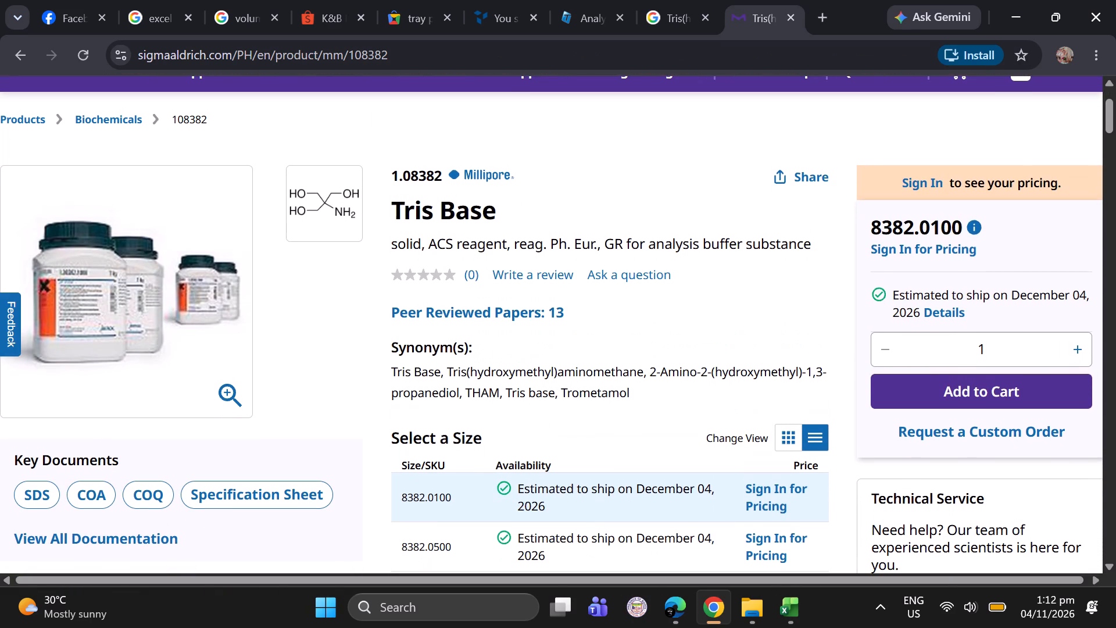
pyautogui.scroll(-2, 523, 464)
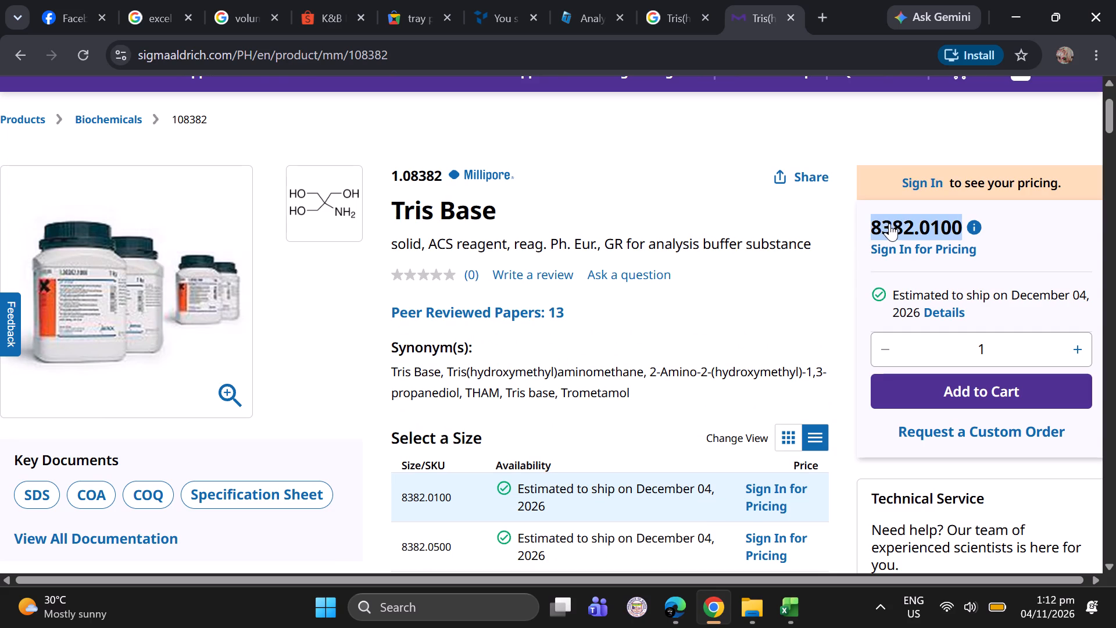
pyautogui.click(971, 222)
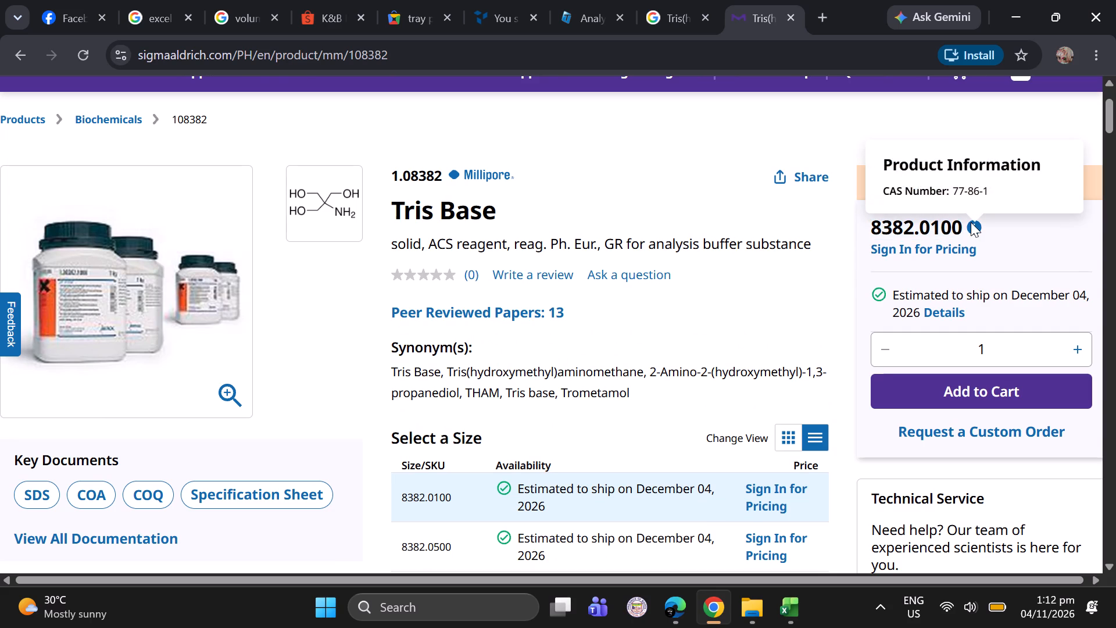
pyautogui.click(971, 222)
# Examine the Tris Base 1.08382 page for its synonyms, available sizes and SKUs, availability and pricing.
pyautogui.scroll(-1, 624, 328)
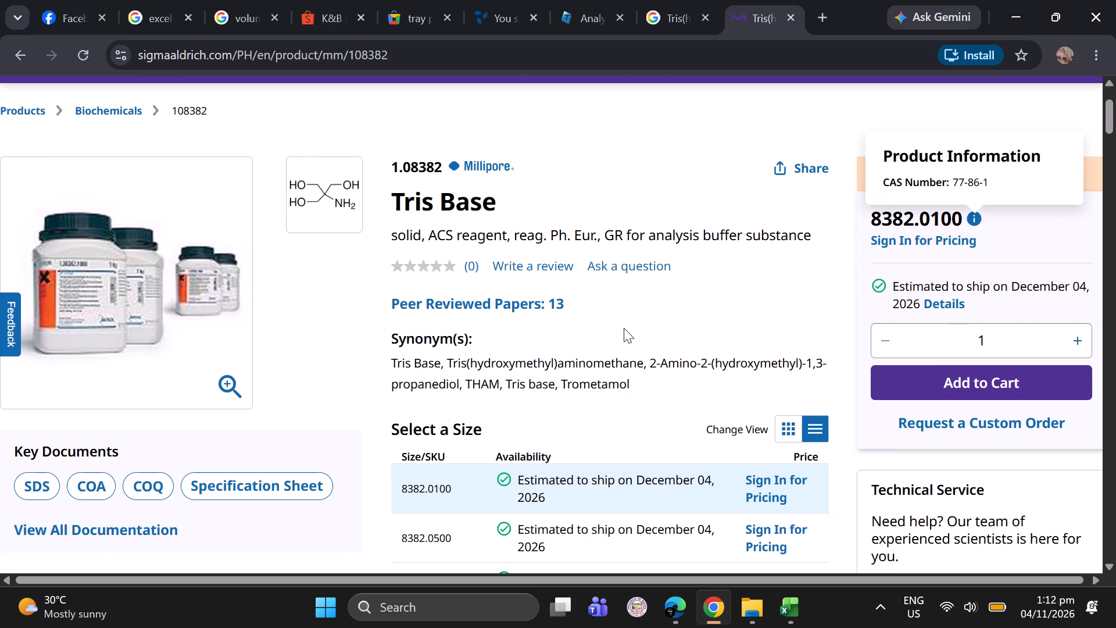
pyautogui.scroll(-4, 624, 328)
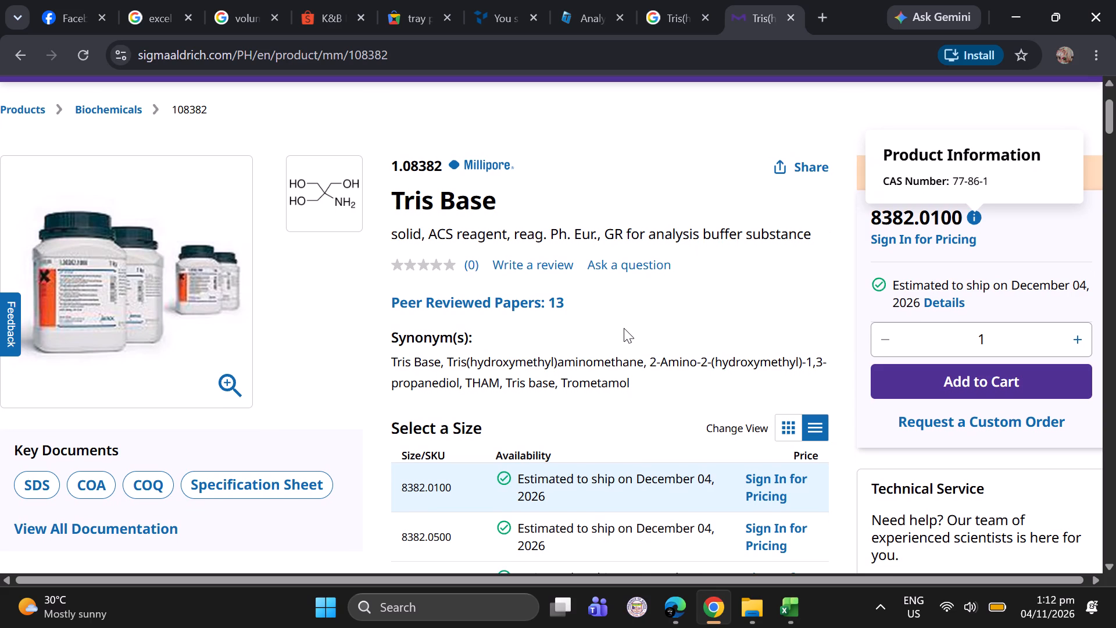
pyautogui.scroll(-2, 624, 328)
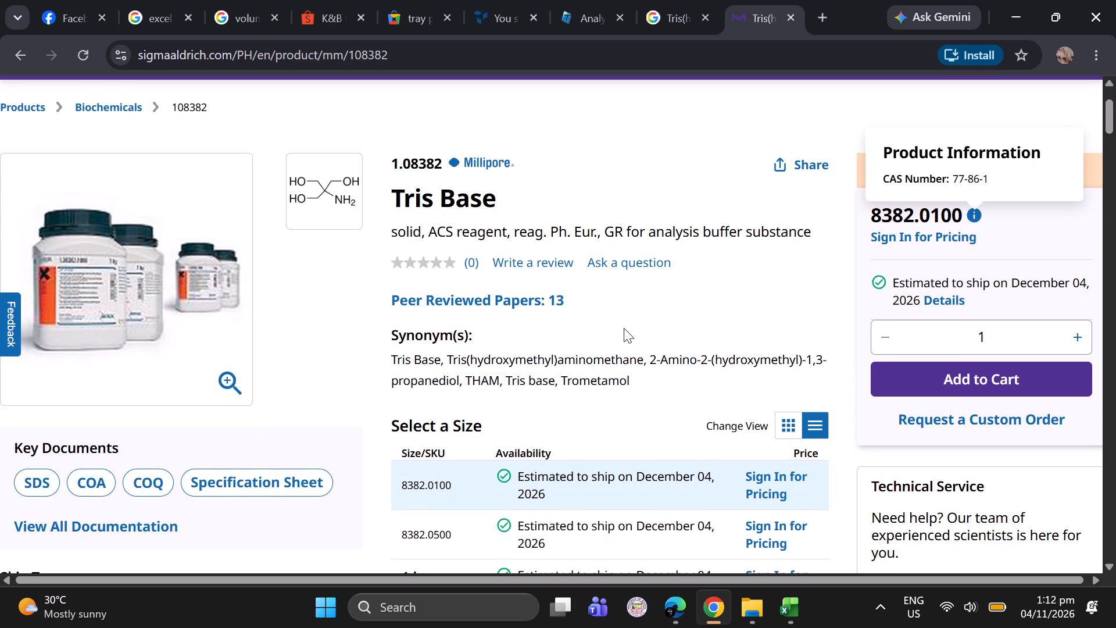
pyautogui.scroll(-4, 624, 328)
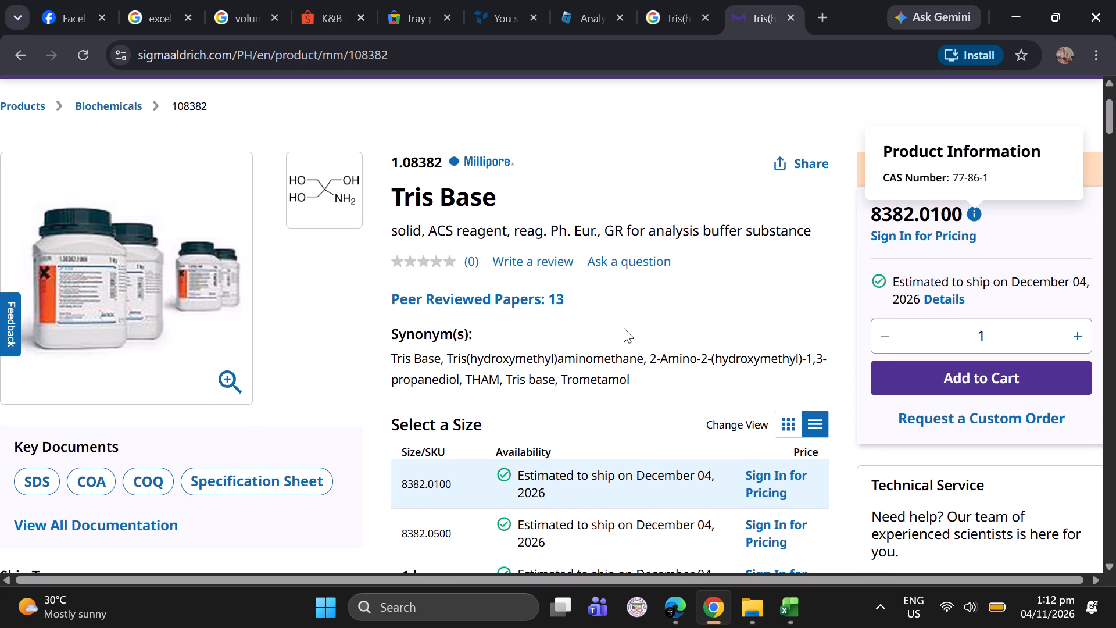
pyautogui.scroll(-1, 624, 328)
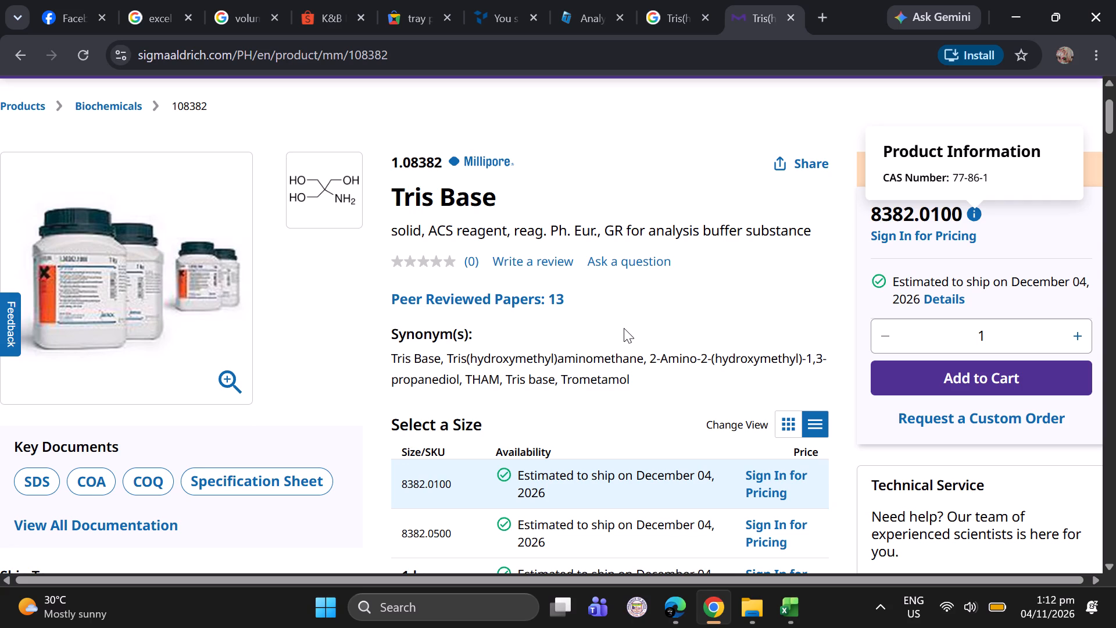
pyautogui.scroll(-3, 624, 328)
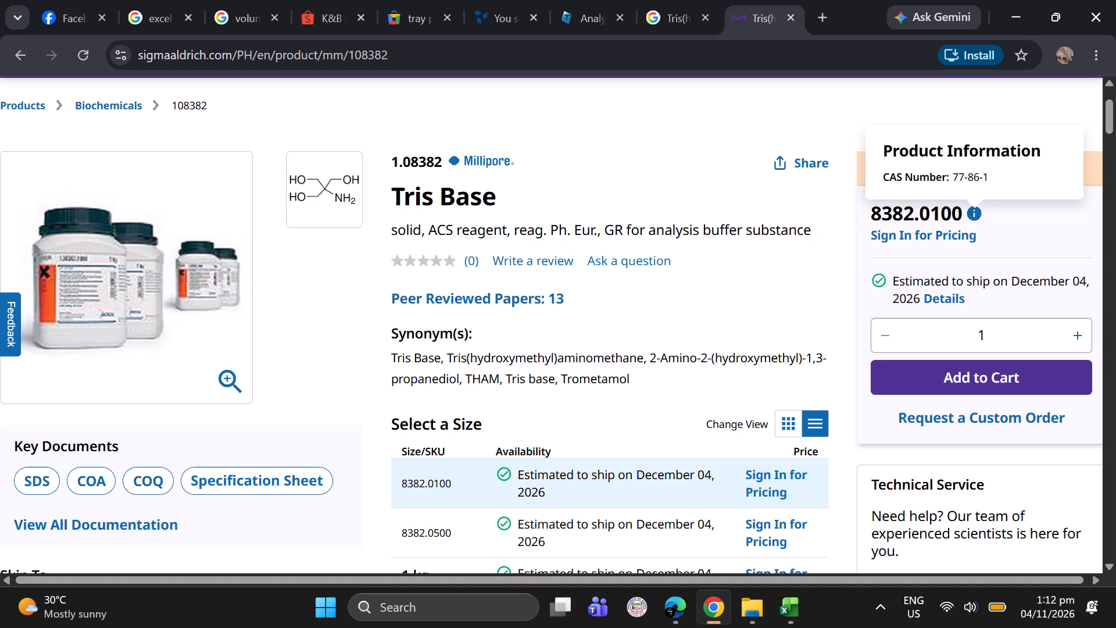
pyautogui.scroll(-1, 502, 290)
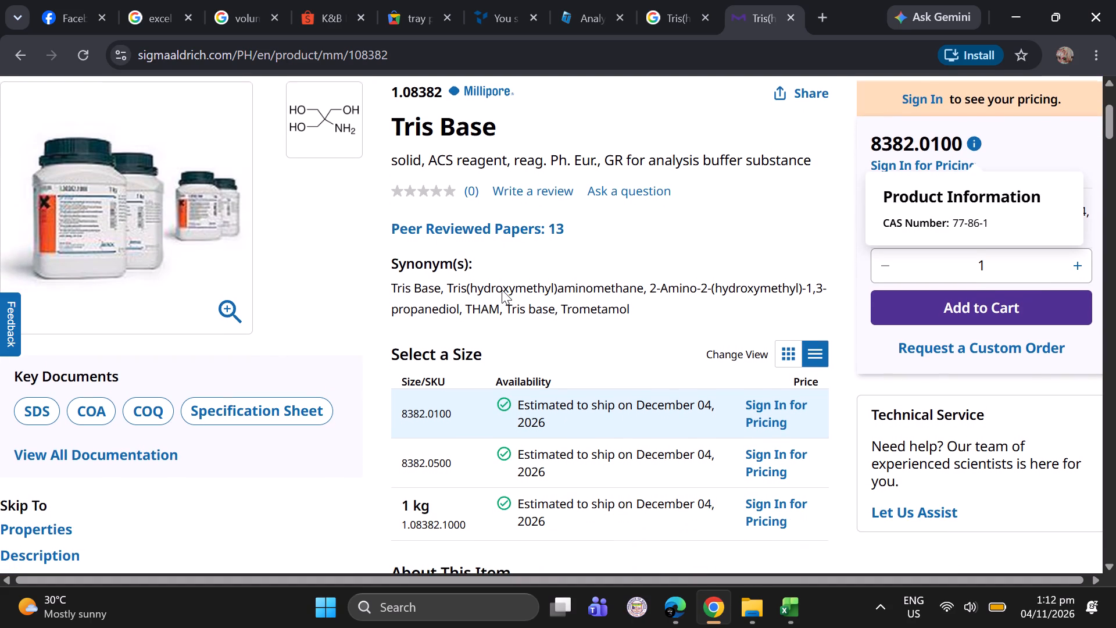
pyautogui.scroll(-2, 502, 290)
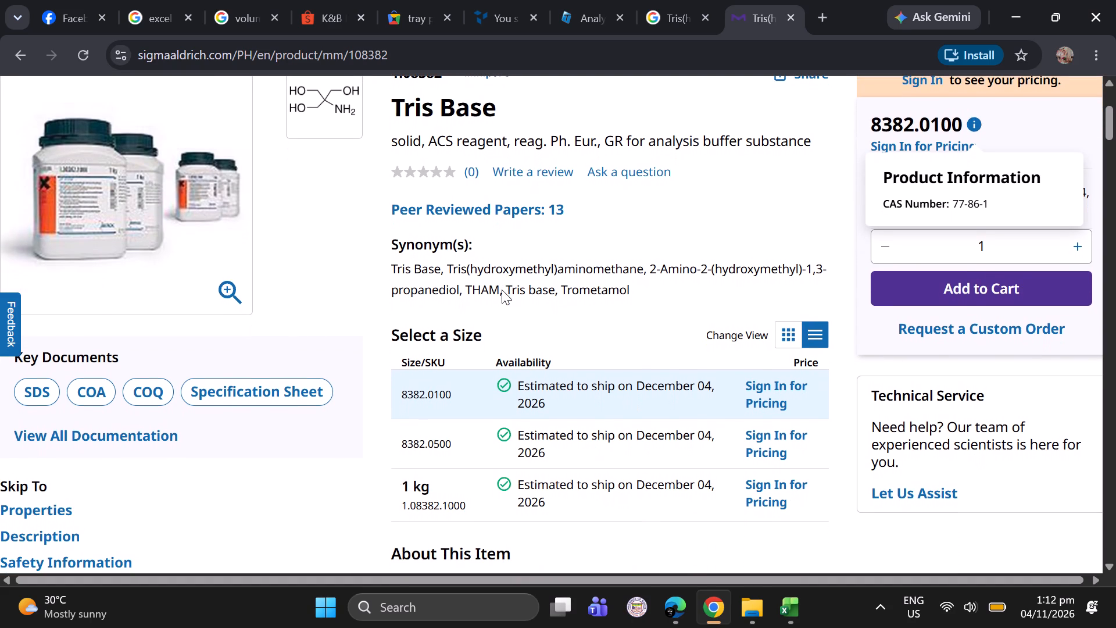
pyautogui.scroll(-4, 502, 290)
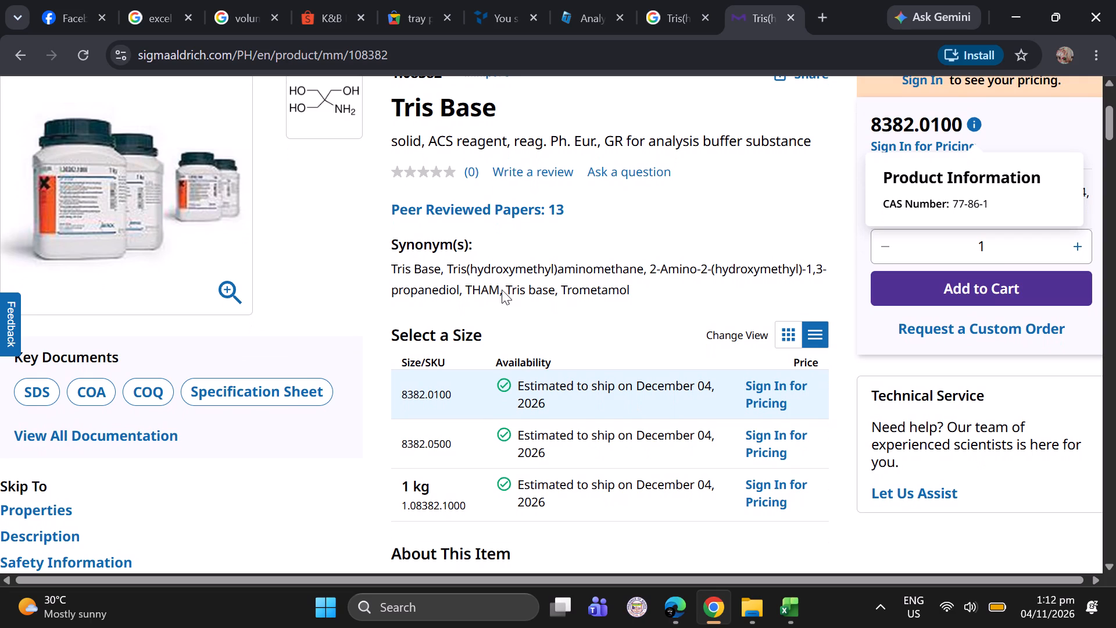
pyautogui.scroll(-2, 502, 290)
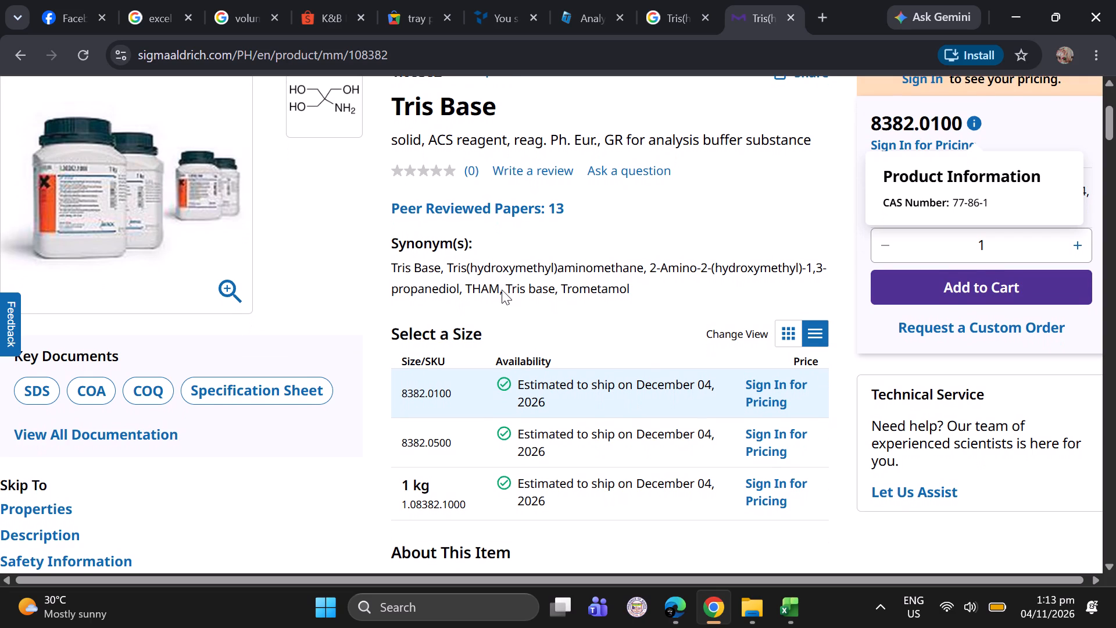
pyautogui.scroll(-1, 502, 290)
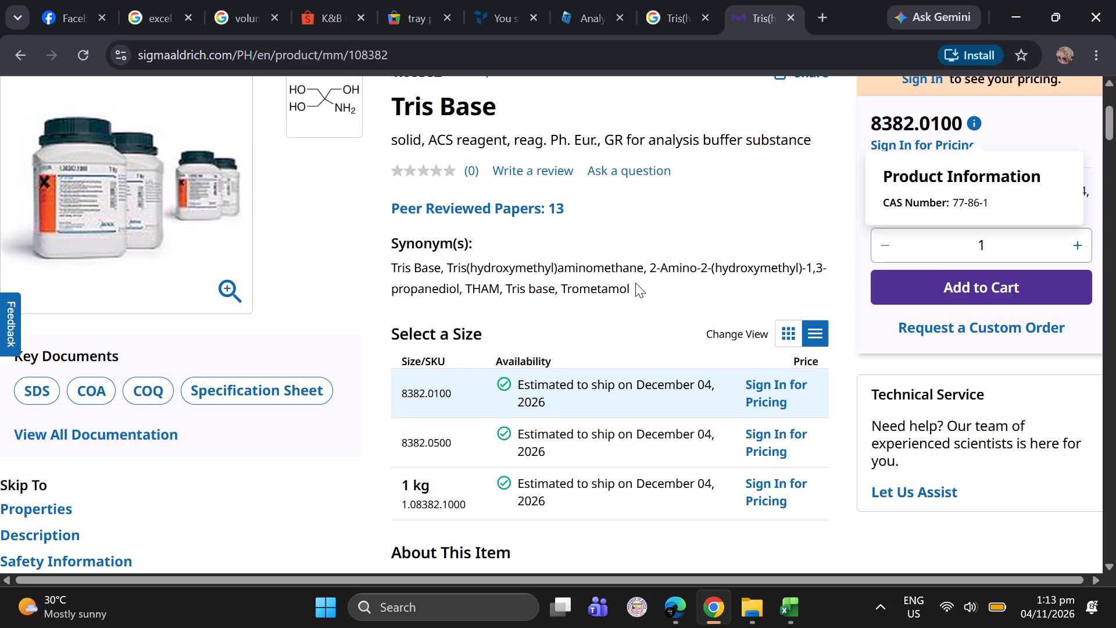
# Examine the Tris Base 1.08382 page's item details, including formula, CAS number and molecular weight, along with its size and SKU listing.
pyautogui.scroll(-1, 635, 283)
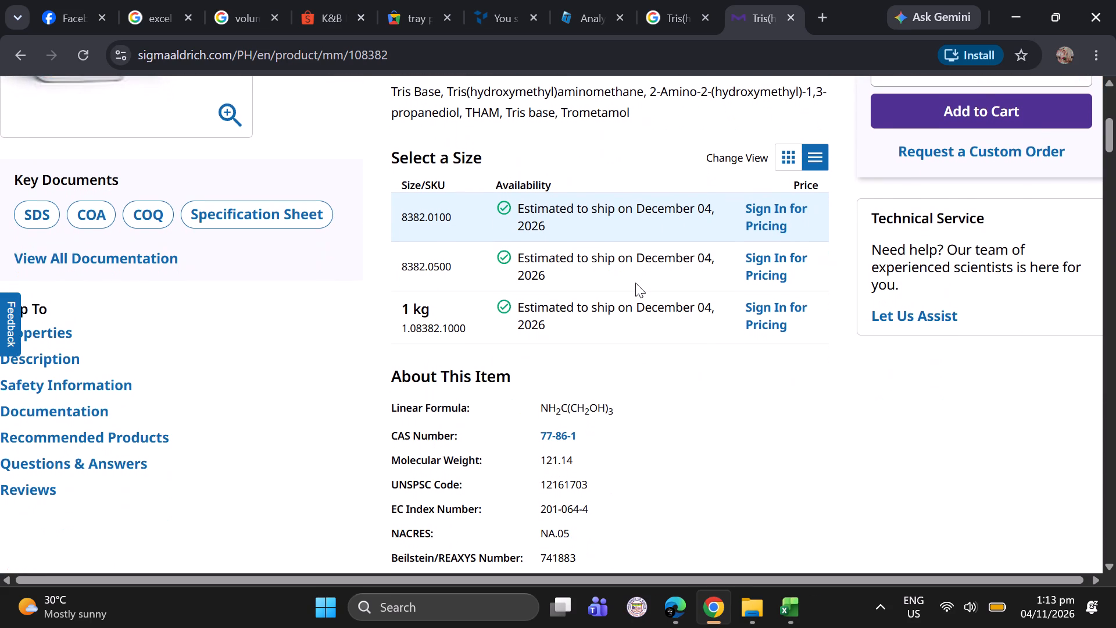
pyautogui.scroll(-2, 635, 283)
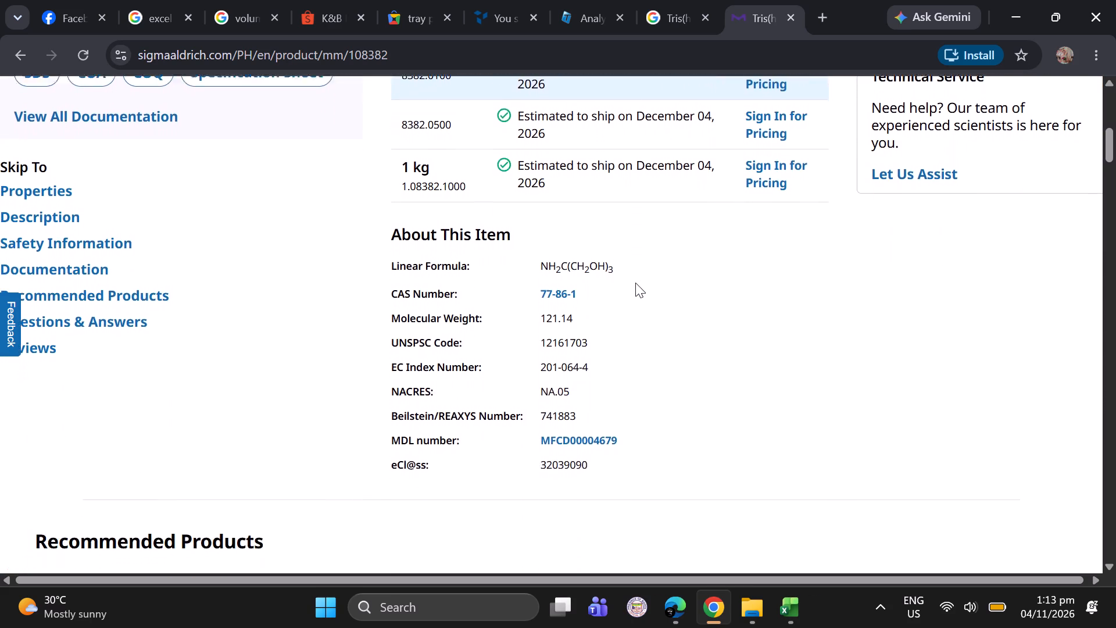
pyautogui.scroll(-1, 635, 283)
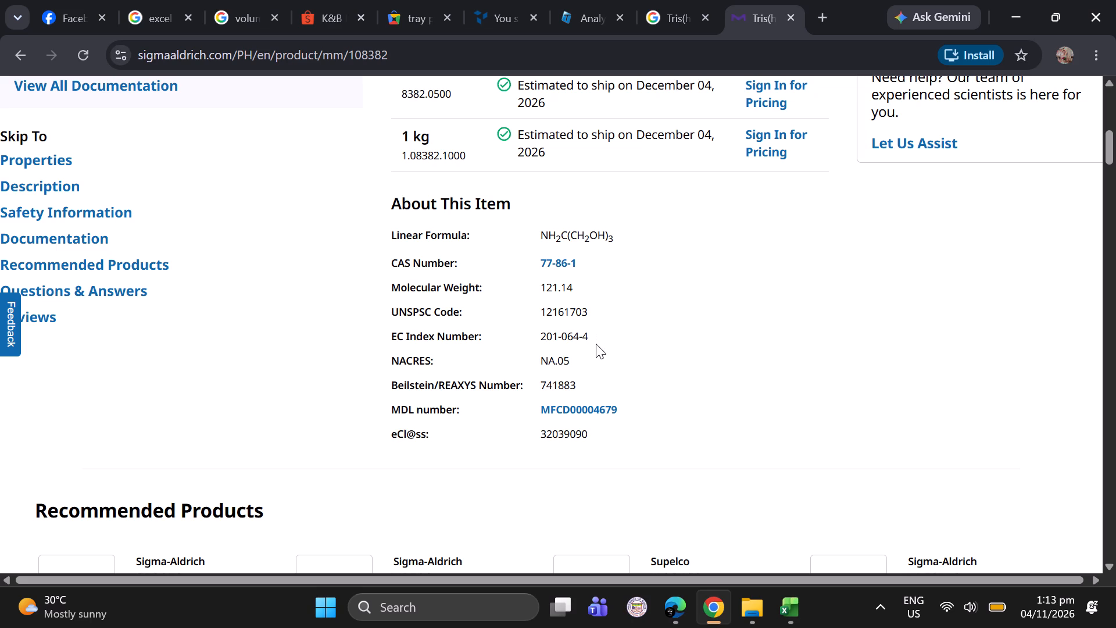
pyautogui.scroll(1, 596, 345)
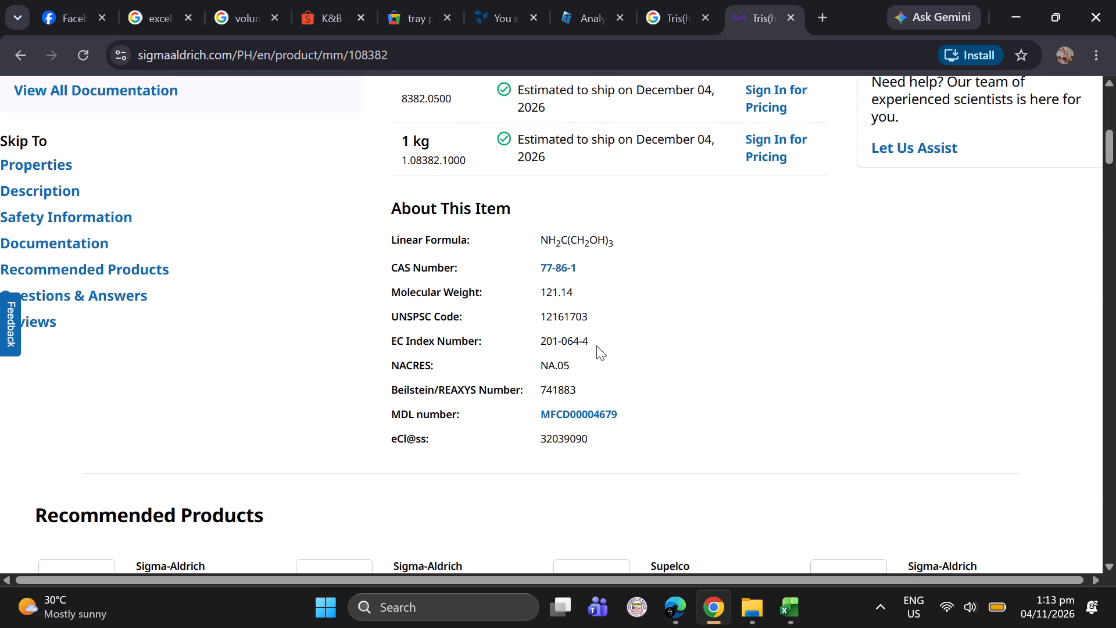
pyautogui.scroll(1, 596, 345)
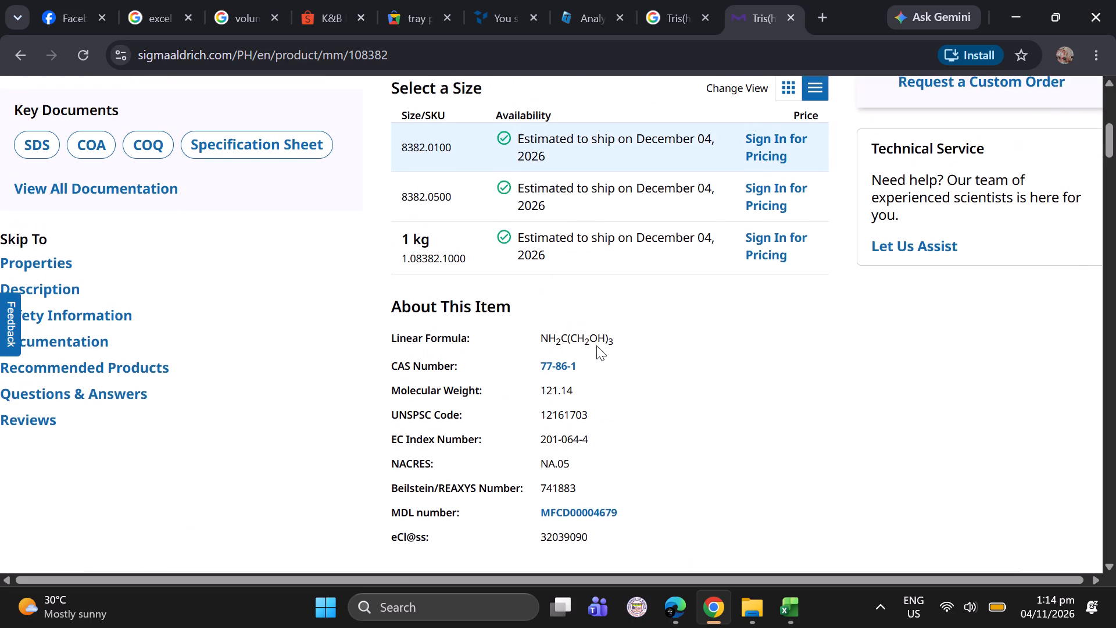
pyautogui.scroll(3, 596, 345)
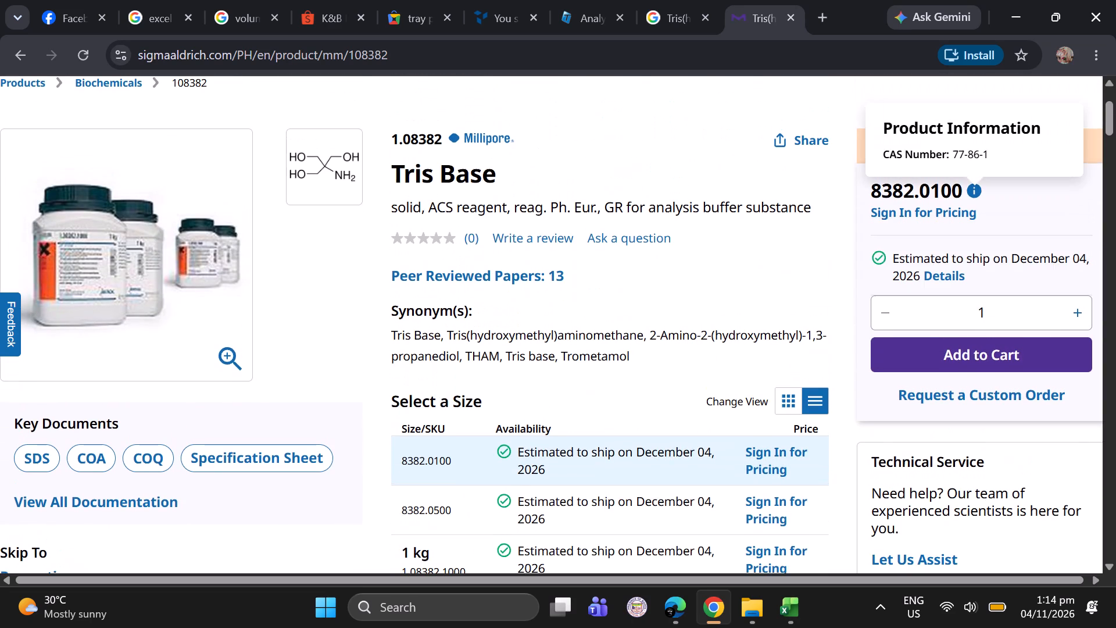
pyautogui.scroll(3, 596, 345)
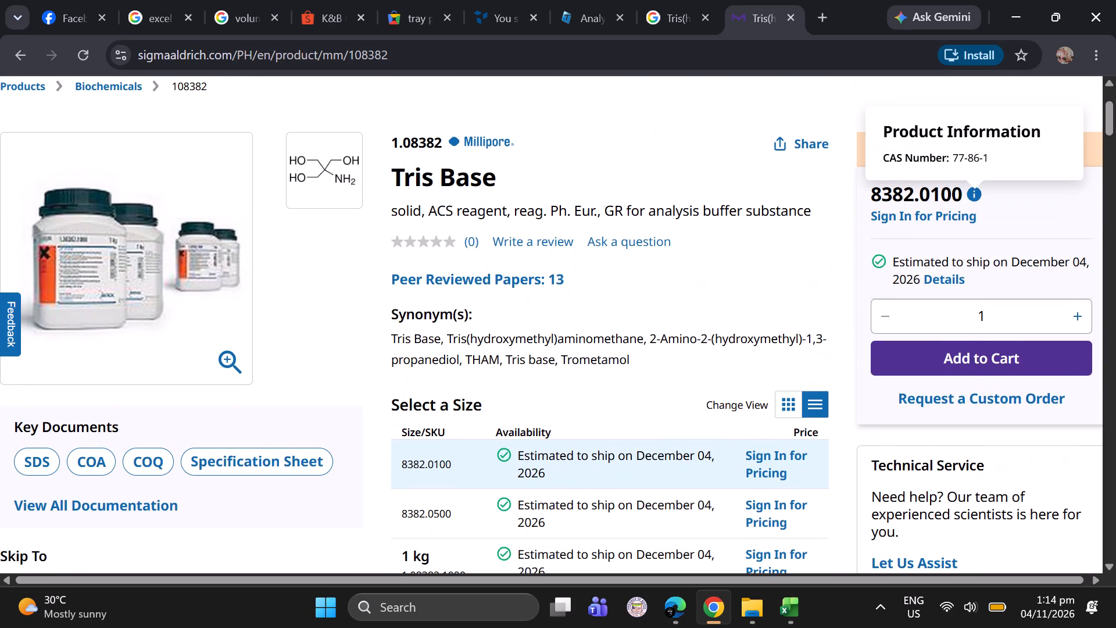
pyautogui.scroll(2, 596, 345)
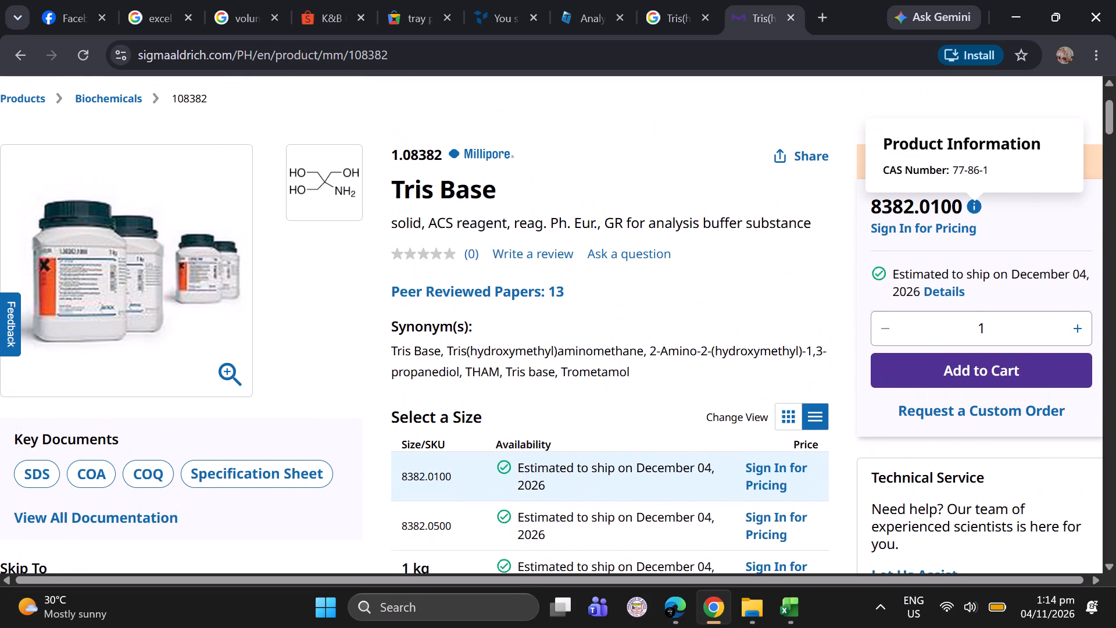
pyautogui.scroll(1, 596, 345)
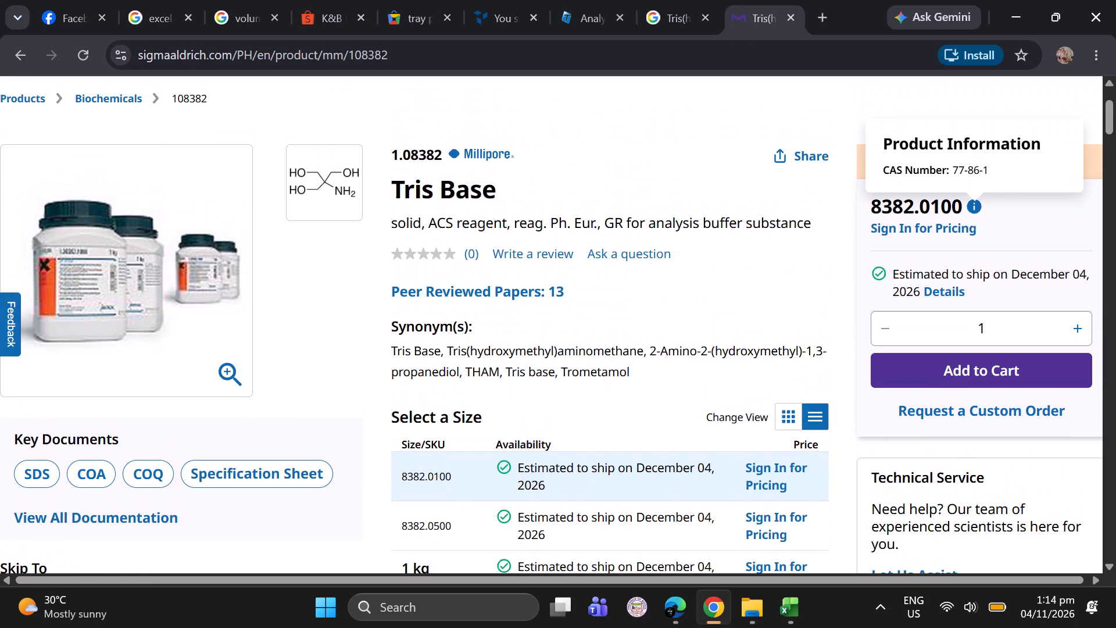
pyautogui.scroll(1, 596, 345)
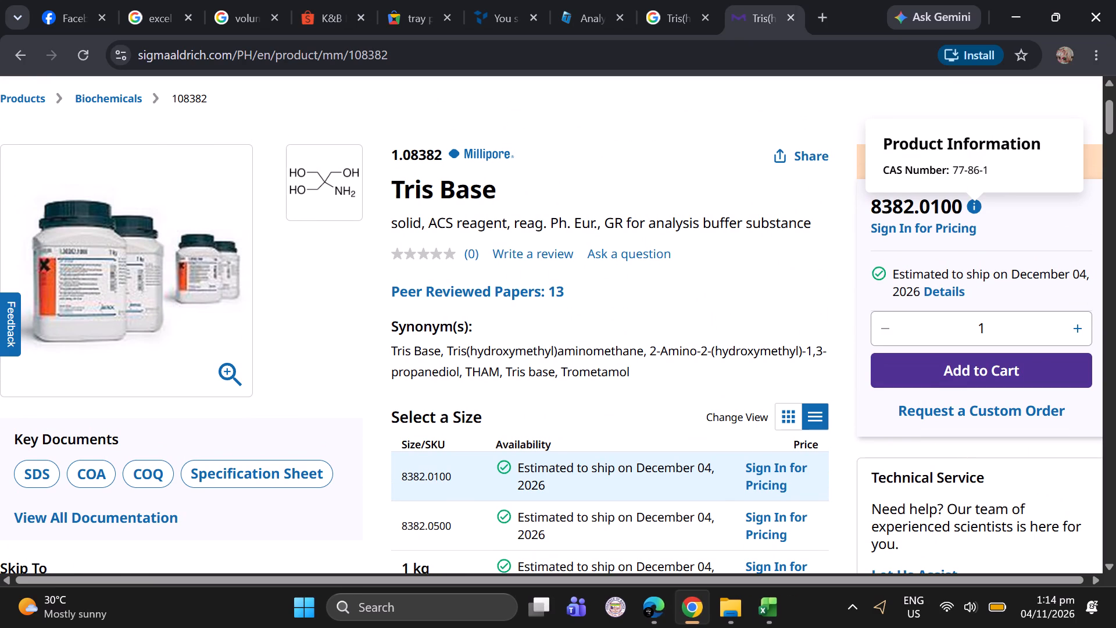
pyautogui.scroll(1, 596, 345)
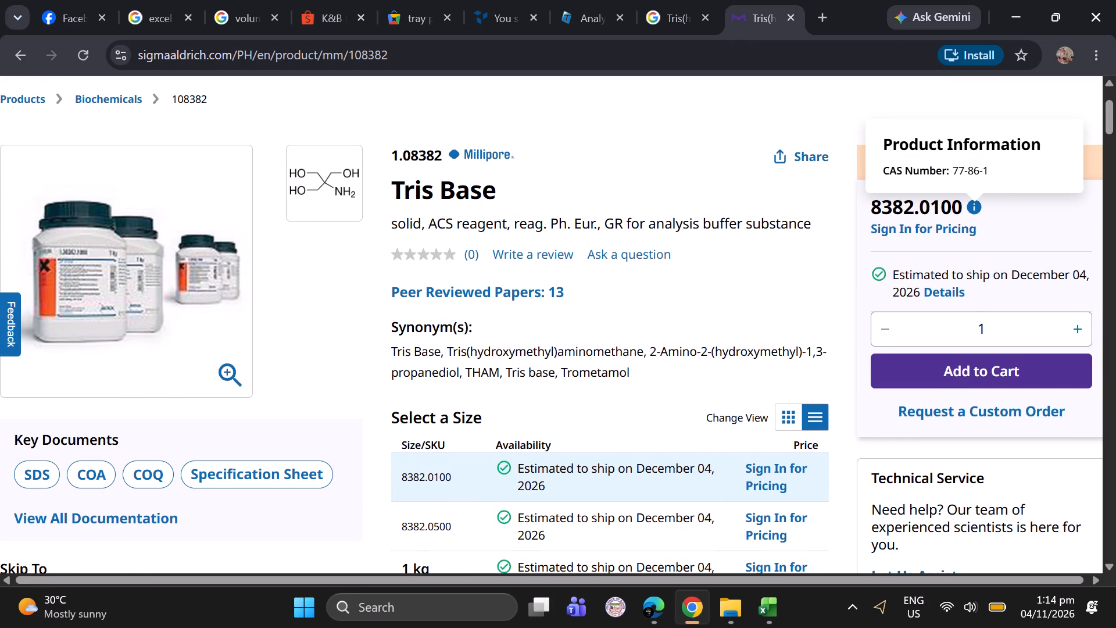
# Switch the Tris Base size selector to grid view and look over the available pack options.
pyautogui.scroll(-1, 596, 345)
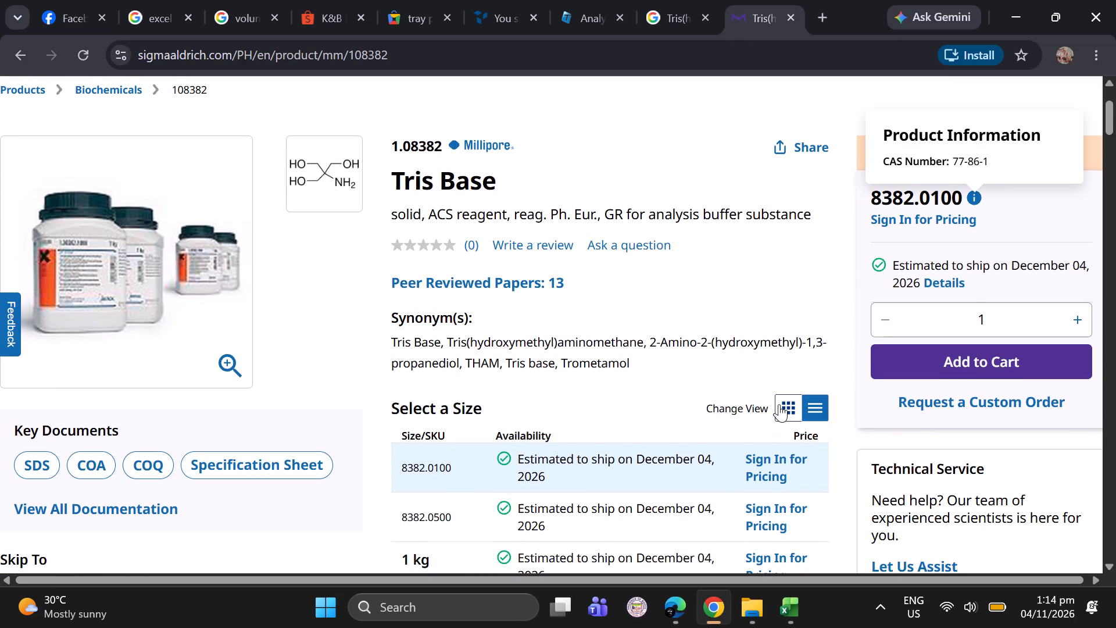
pyautogui.click(780, 402)
pyautogui.scroll(-1, 780, 402)
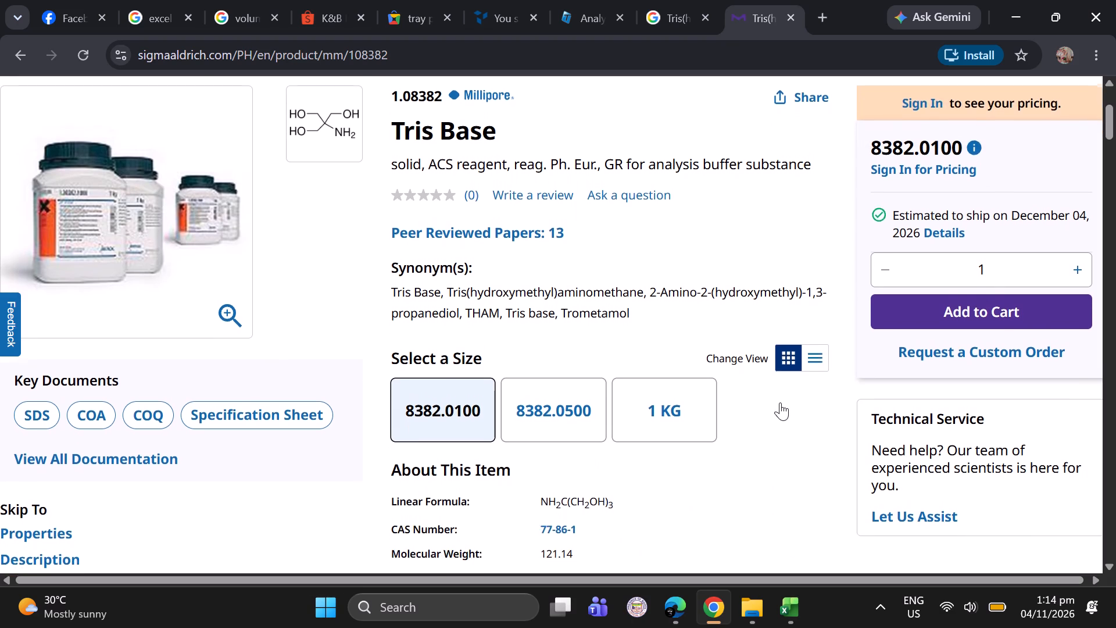
pyautogui.scroll(-1, 780, 402)
pyautogui.scroll(1, 780, 402)
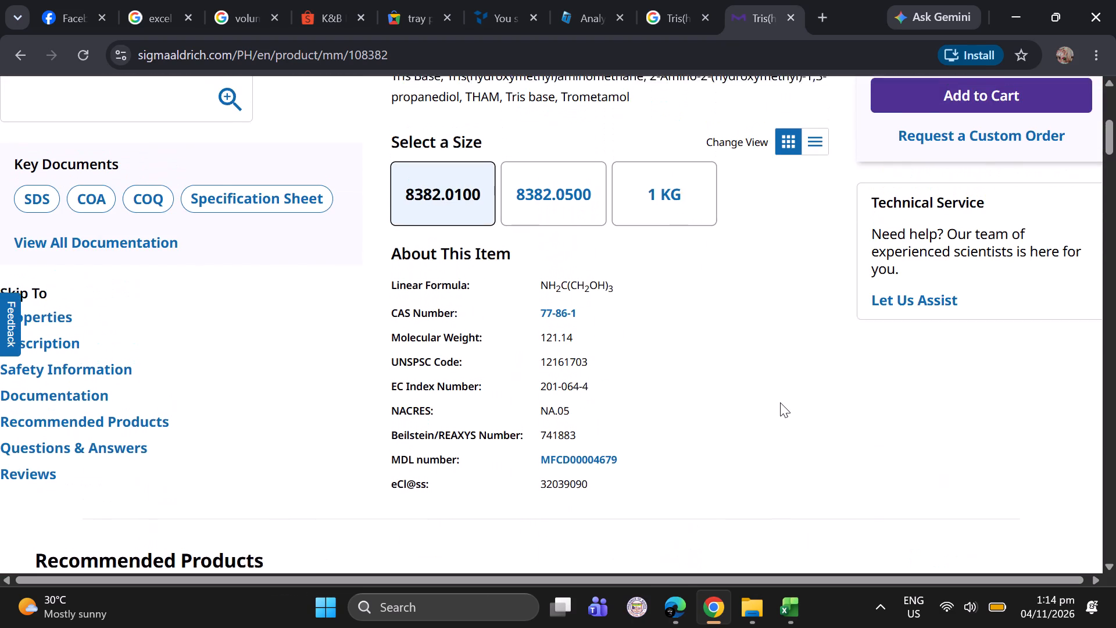
pyautogui.scroll(2, 780, 402)
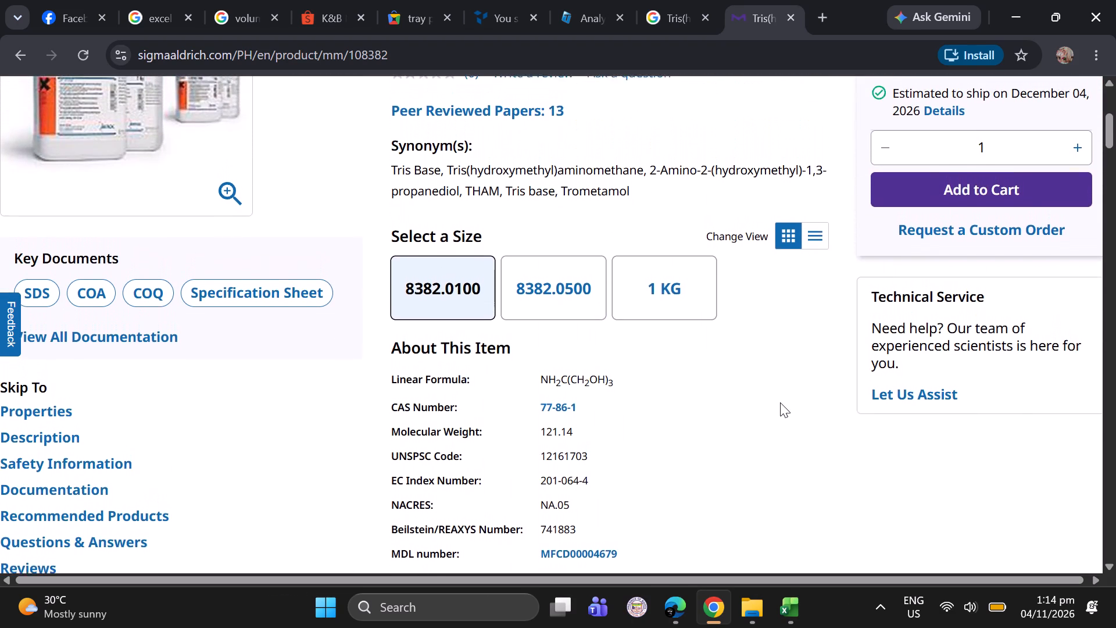
pyautogui.scroll(1, 780, 402)
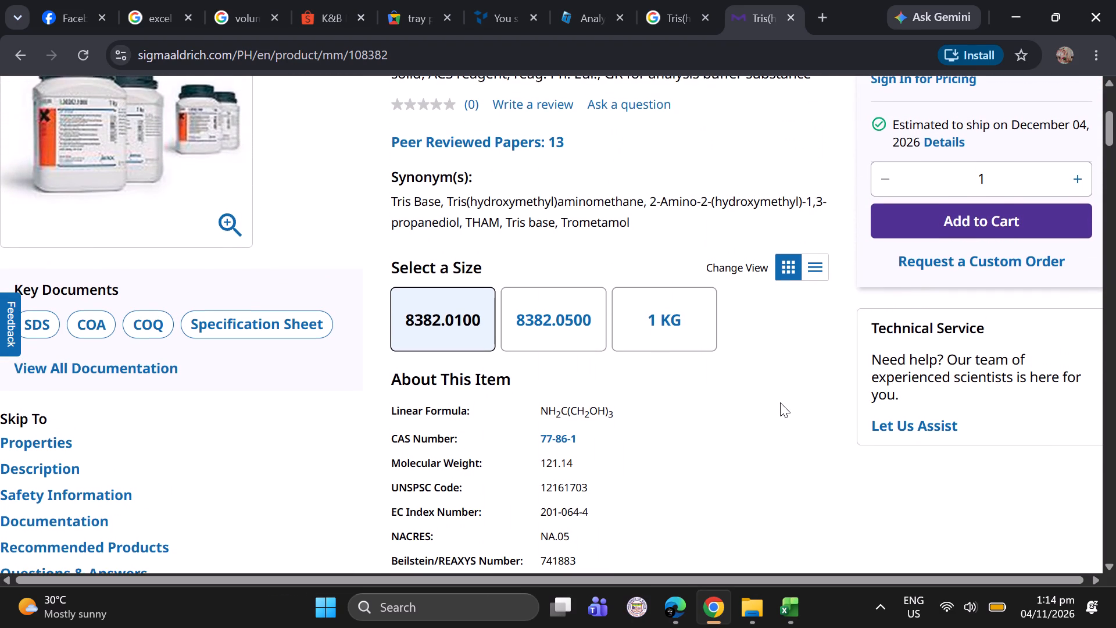
# Select the 1 kg pack of Tris Base and check its SKU, pricing and availability.
pyautogui.click(646, 358)
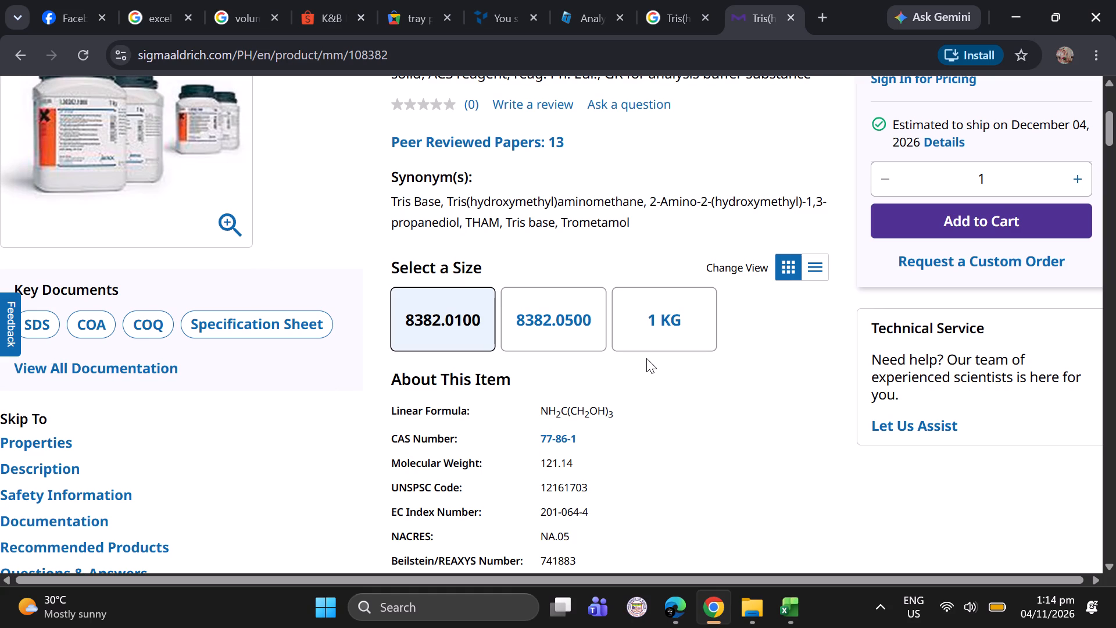
pyautogui.click(648, 333)
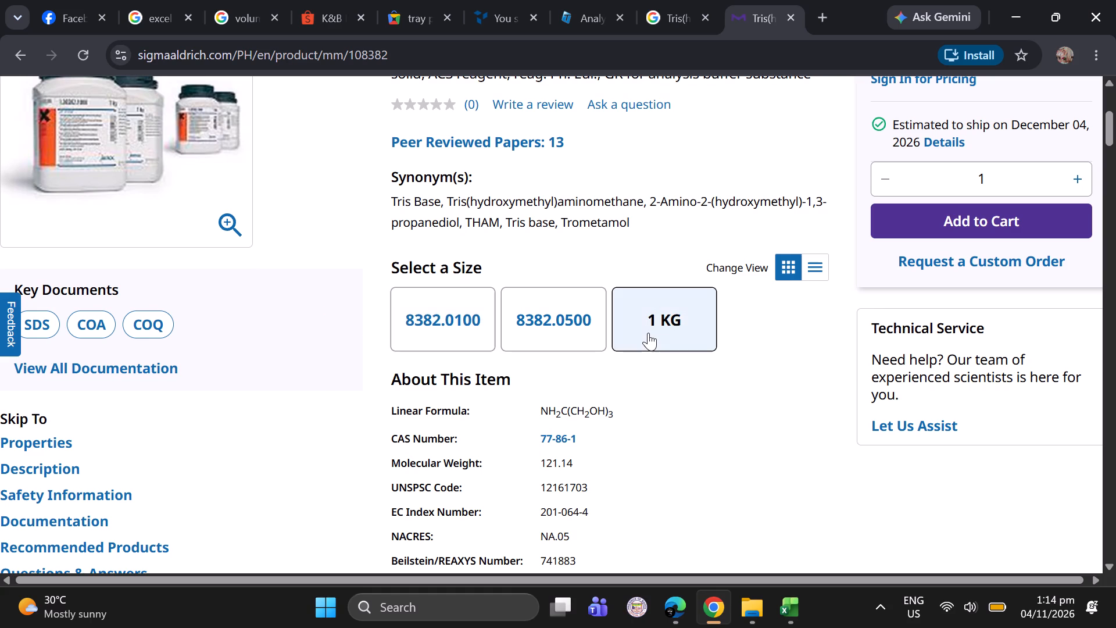
pyautogui.scroll(2, 648, 333)
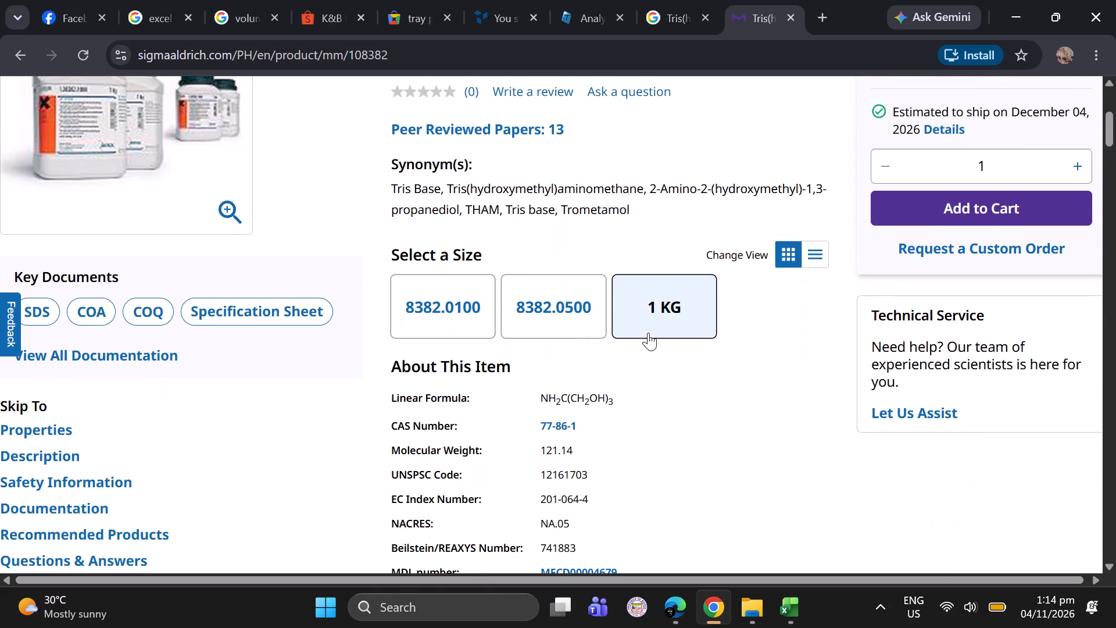
pyautogui.scroll(3, 648, 333)
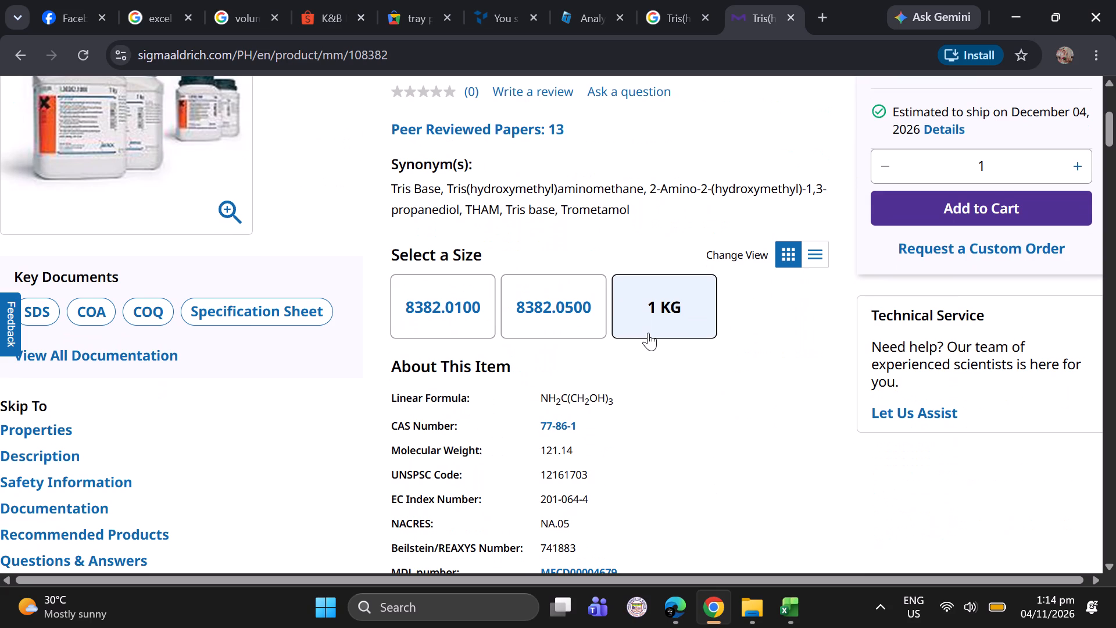
pyautogui.scroll(1, 648, 333)
pyautogui.hscroll(1, 648, 333)
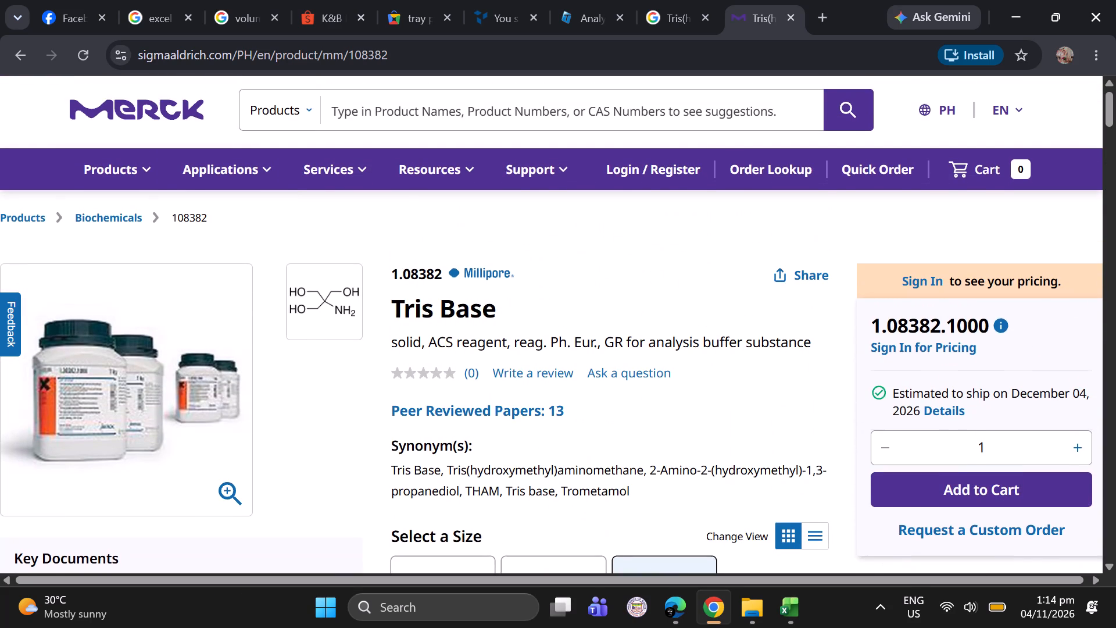
# Search the Merck products for CAS number 77-86-1.
pyautogui.scroll(-1, 648, 333)
pyautogui.hscroll(1, 648, 333)
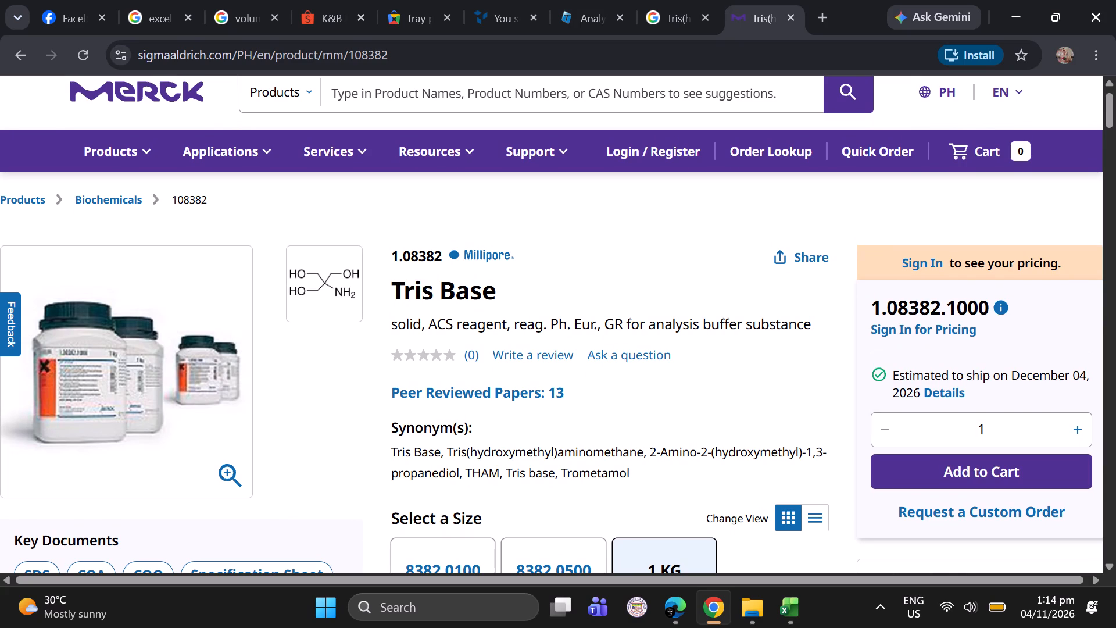
pyautogui.click(433, 98)
pyautogui.write('77')
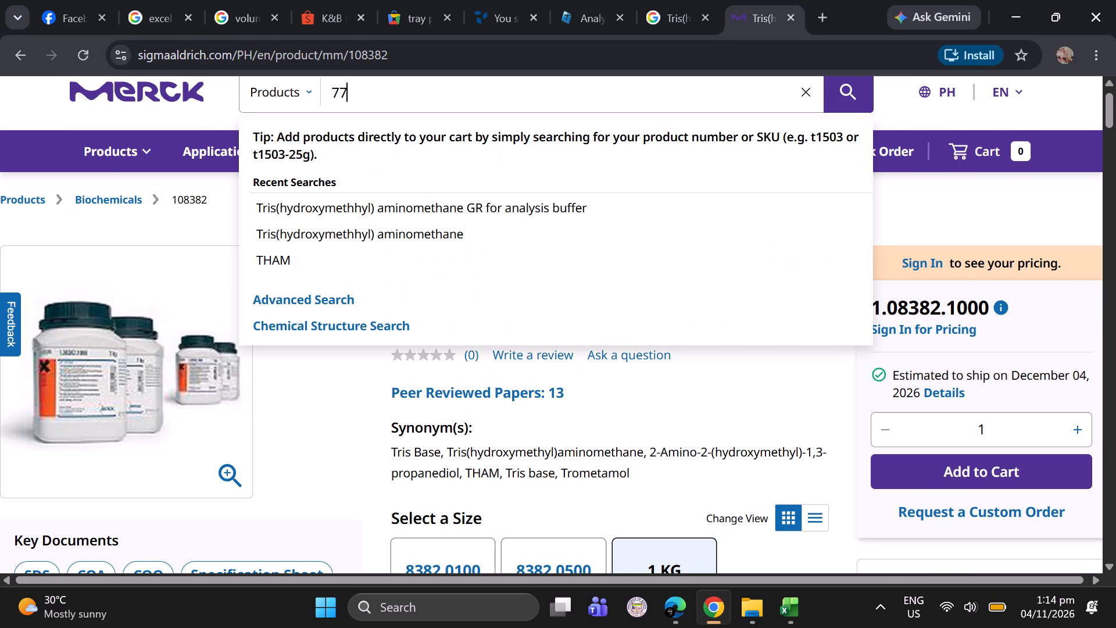
pyautogui.press('-')
pyautogui.write('86-1')
pyautogui.press('Return')
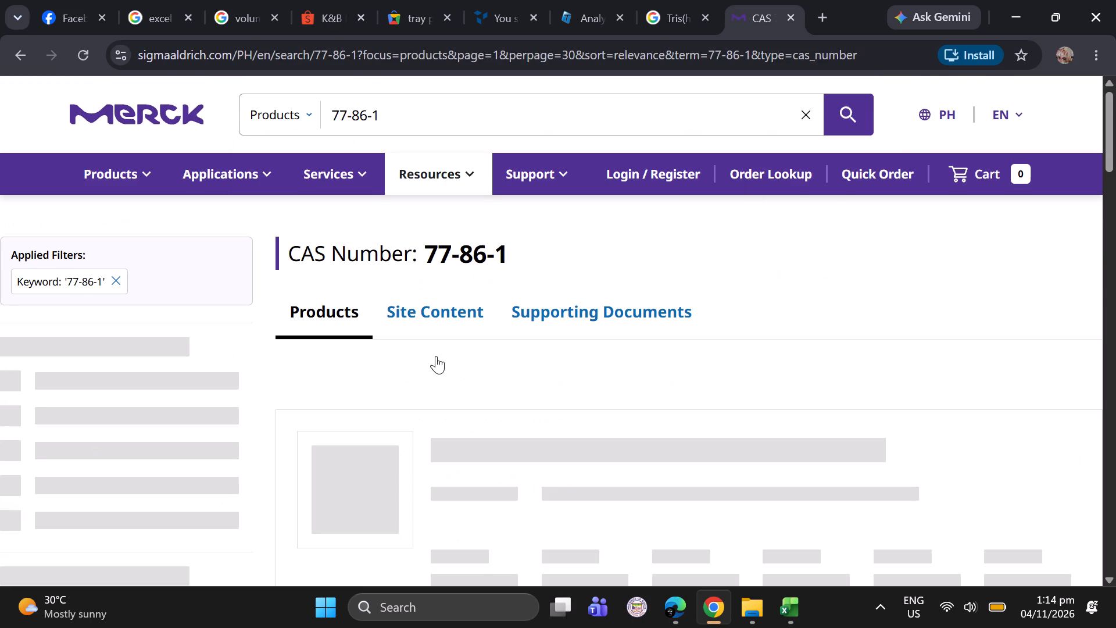
# Review the Trizma base and Tris Base product numbers and descriptions in the results, dismissing the website satisfaction survey.
pyautogui.scroll(-2, 436, 356)
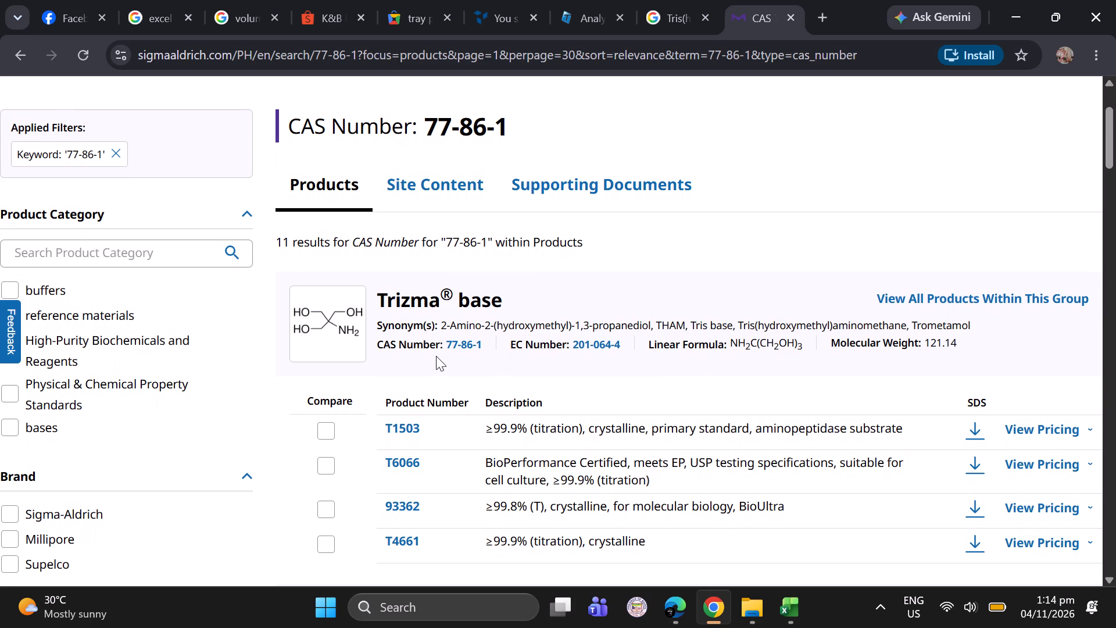
pyautogui.scroll(-2, 436, 356)
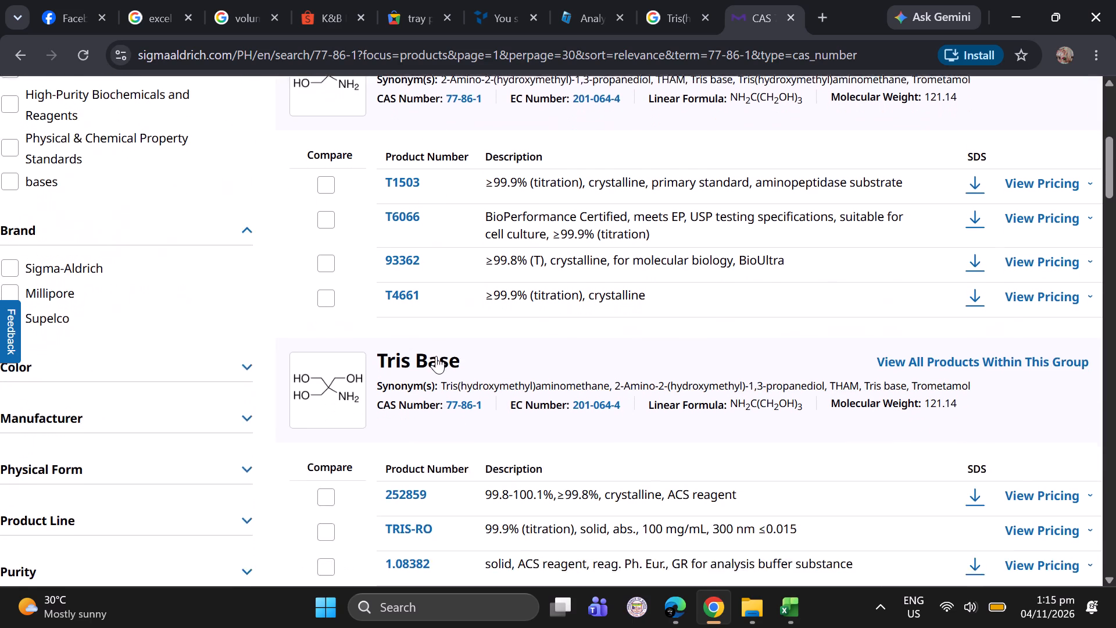
pyautogui.scroll(-2, 436, 356)
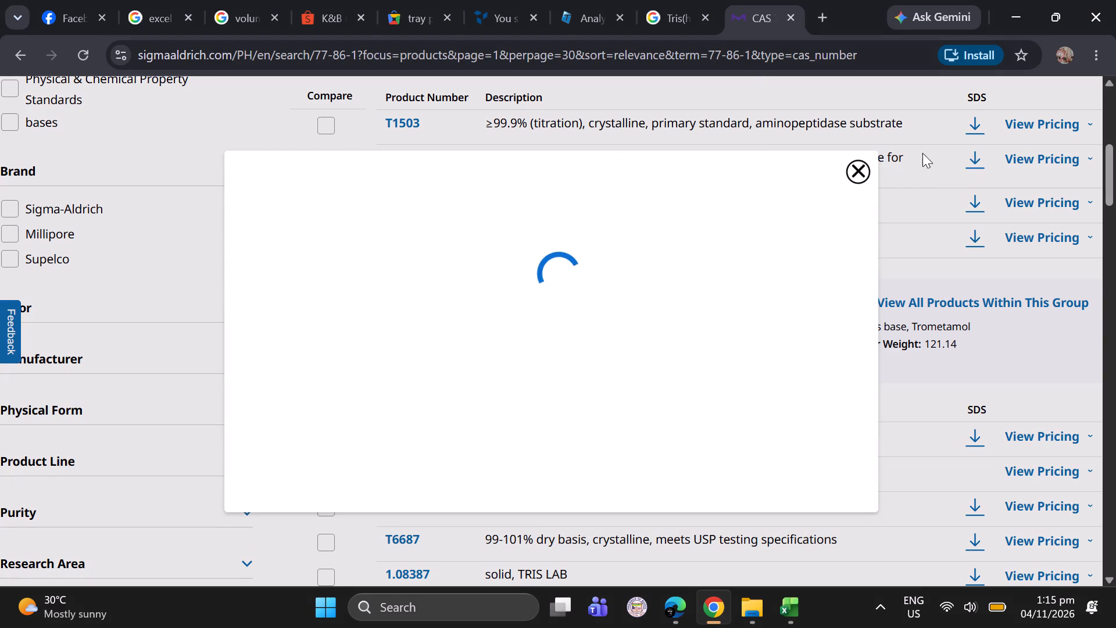
pyautogui.click(853, 164)
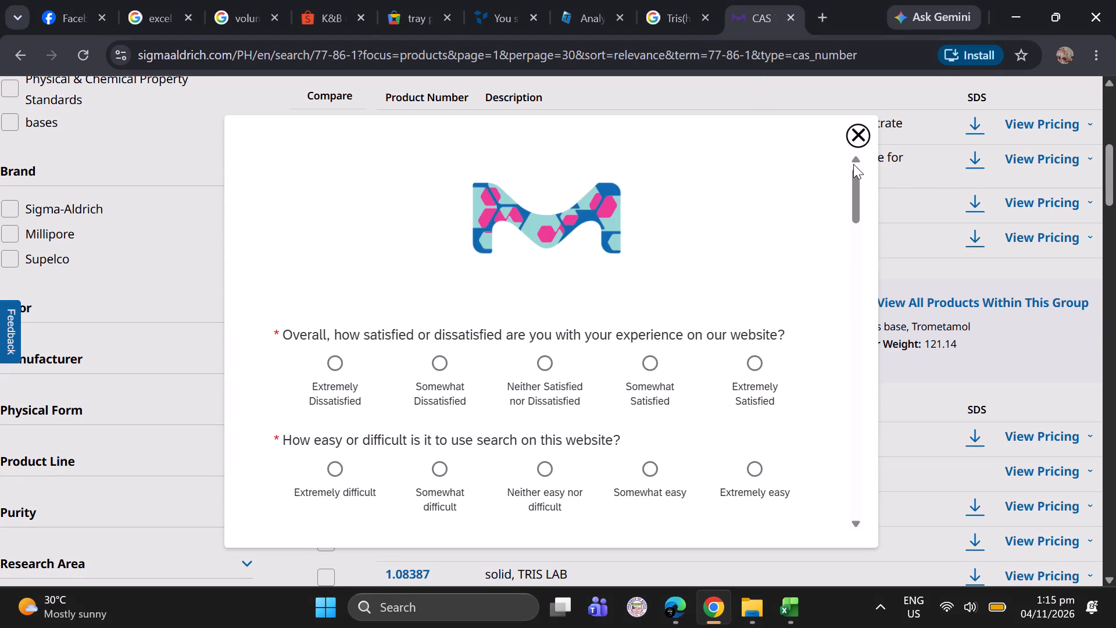
pyautogui.click(852, 167)
pyautogui.click(859, 129)
pyautogui.scroll(-1, 512, 445)
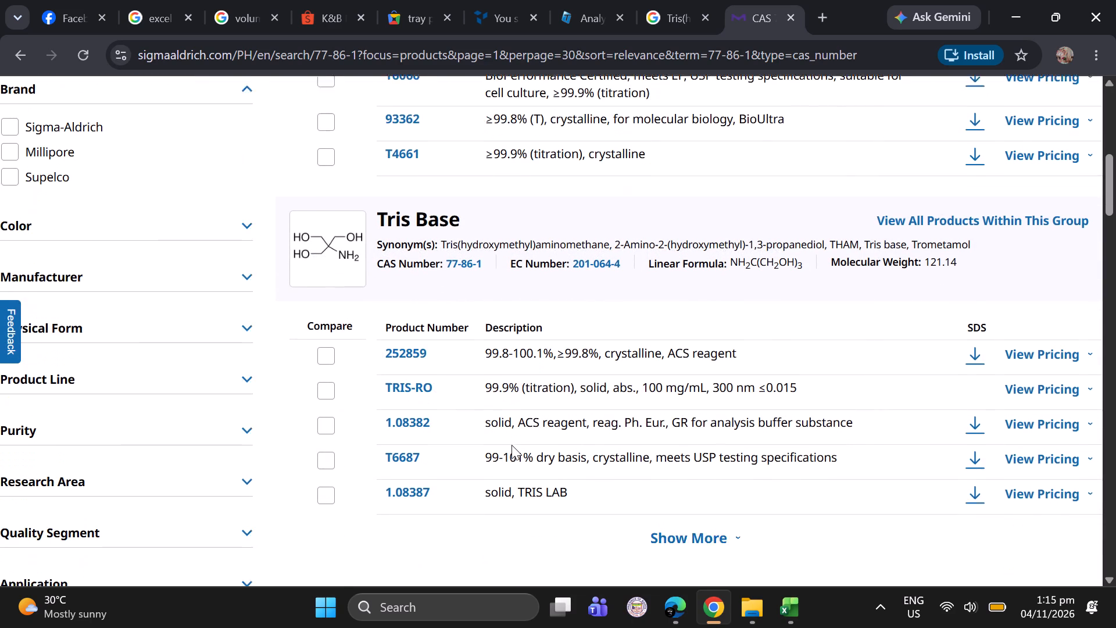
pyautogui.scroll(-2, 512, 445)
pyautogui.hscroll(-1, 512, 445)
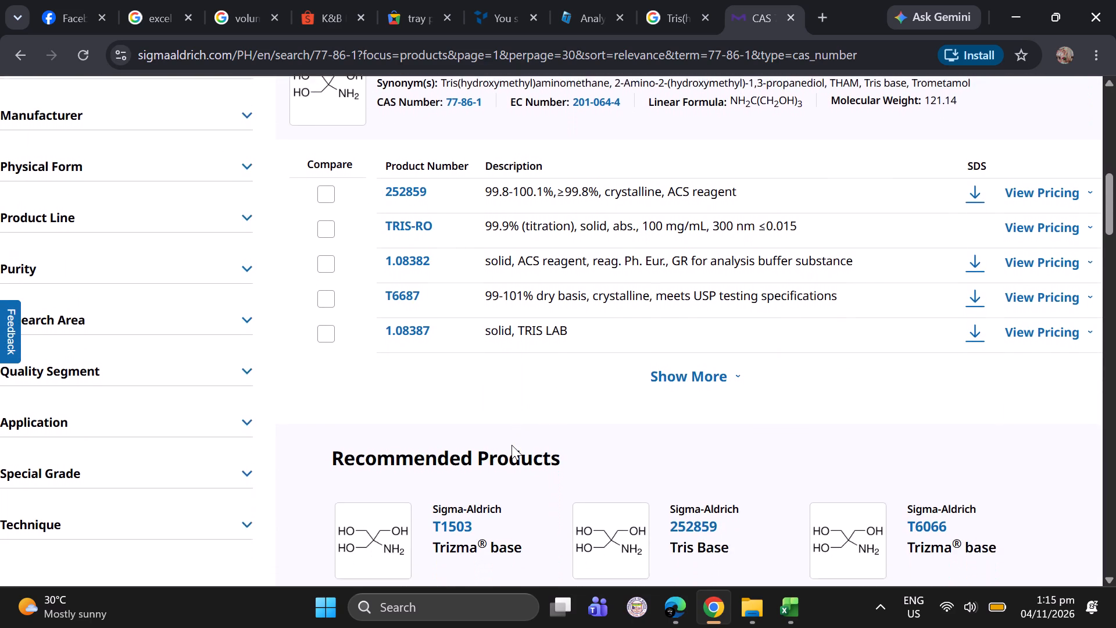
pyautogui.hscroll(-2, 512, 445)
# Search the Merck products for catalogue number 1.08382.0100.
pyautogui.scroll(5, 416, 210)
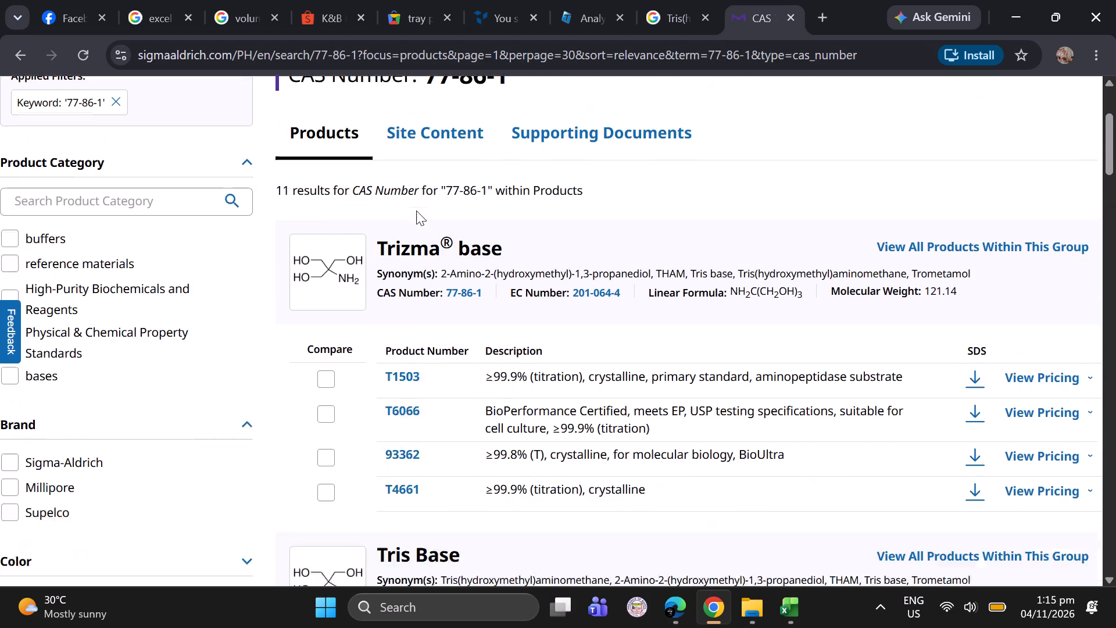
pyautogui.scroll(3, 416, 210)
pyautogui.moveTo(403, 97); pyautogui.dragTo(203, 106)
pyautogui.press('1')
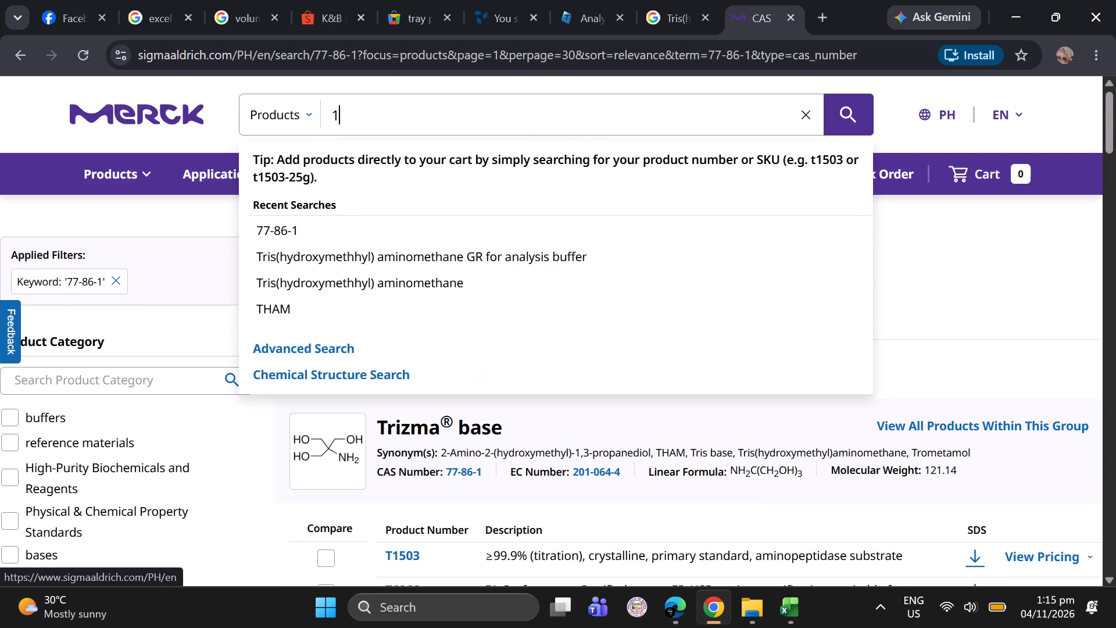
pyautogui.write('.08')
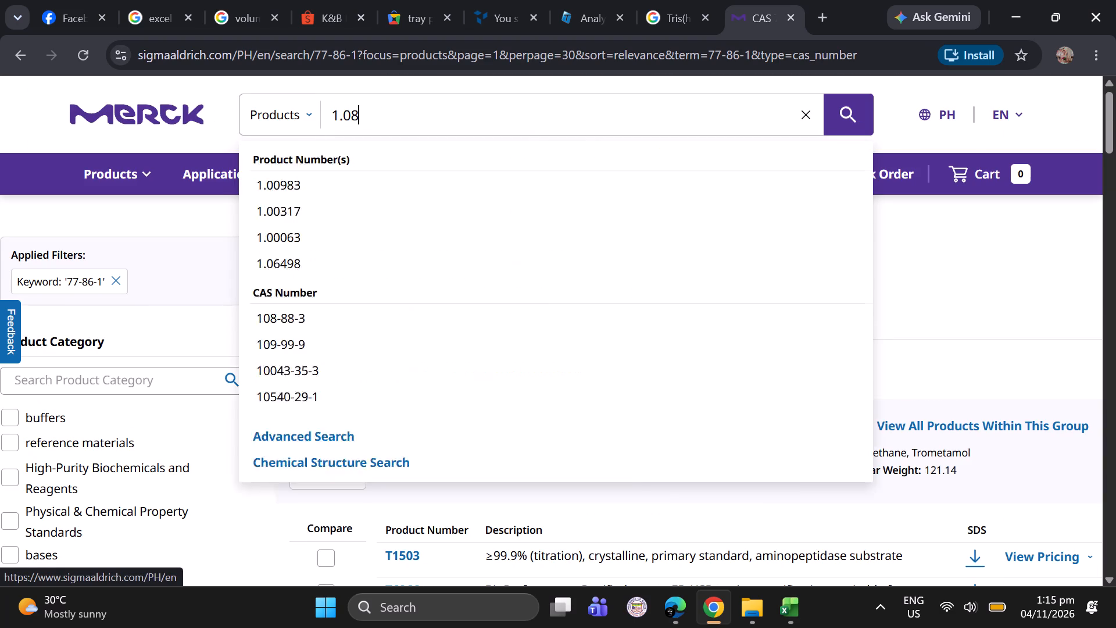
pyautogui.write('382')
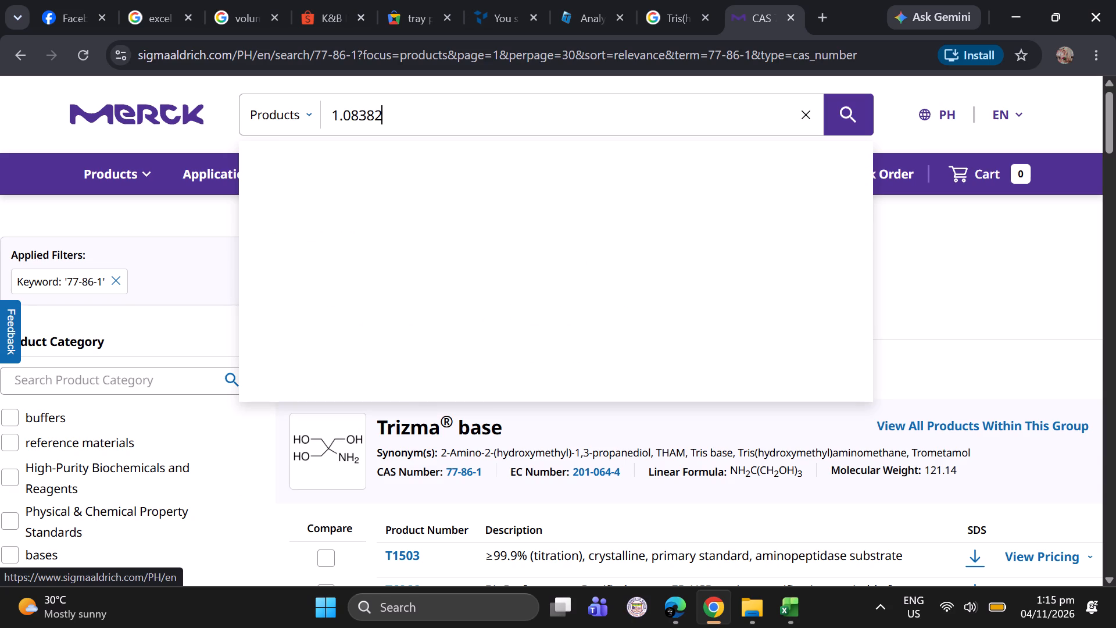
pyautogui.write('.01')
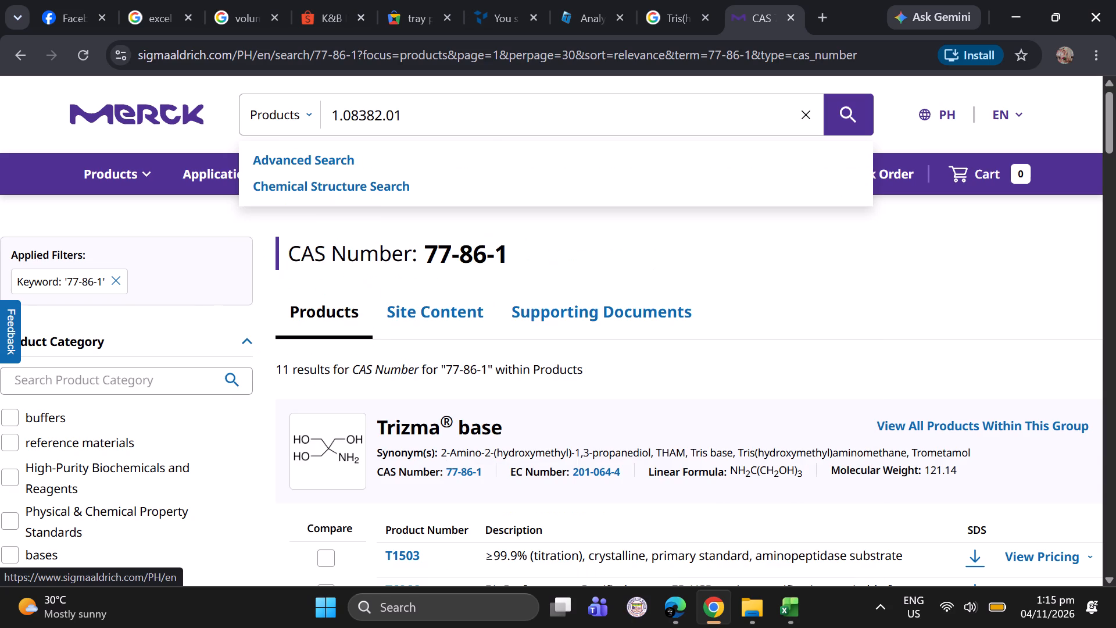
pyautogui.write('00')
pyautogui.press('Return')
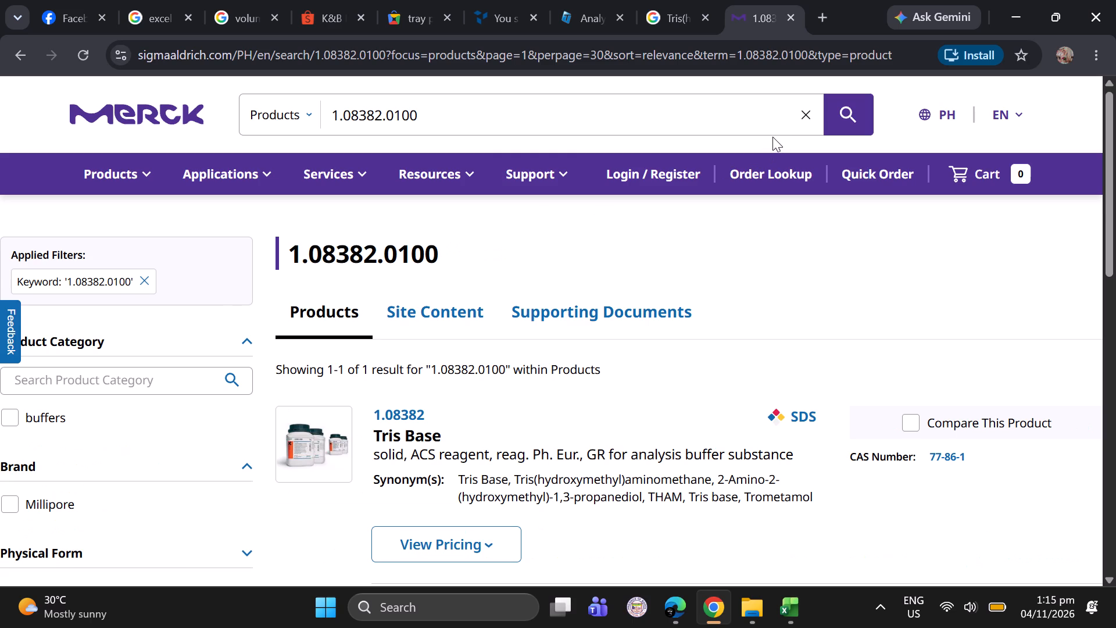
# Look over the results for 1.08382.0100 and open the Tris Base 1.08382 product page.
pyautogui.scroll(-1, 586, 362)
pyautogui.scroll(1, 586, 362)
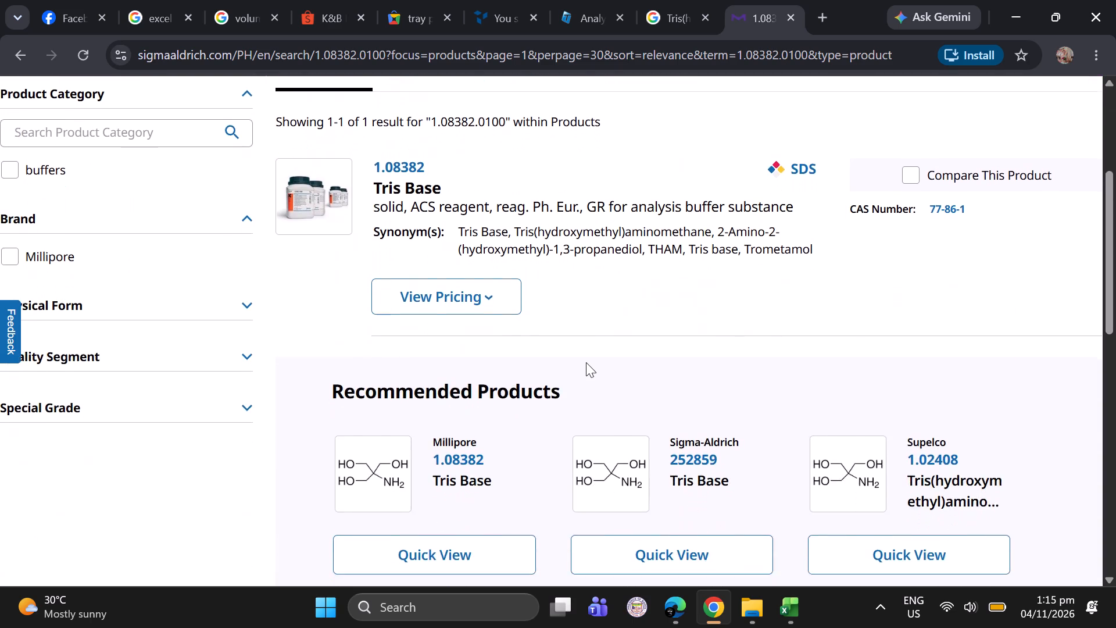
pyautogui.scroll(4, 586, 362)
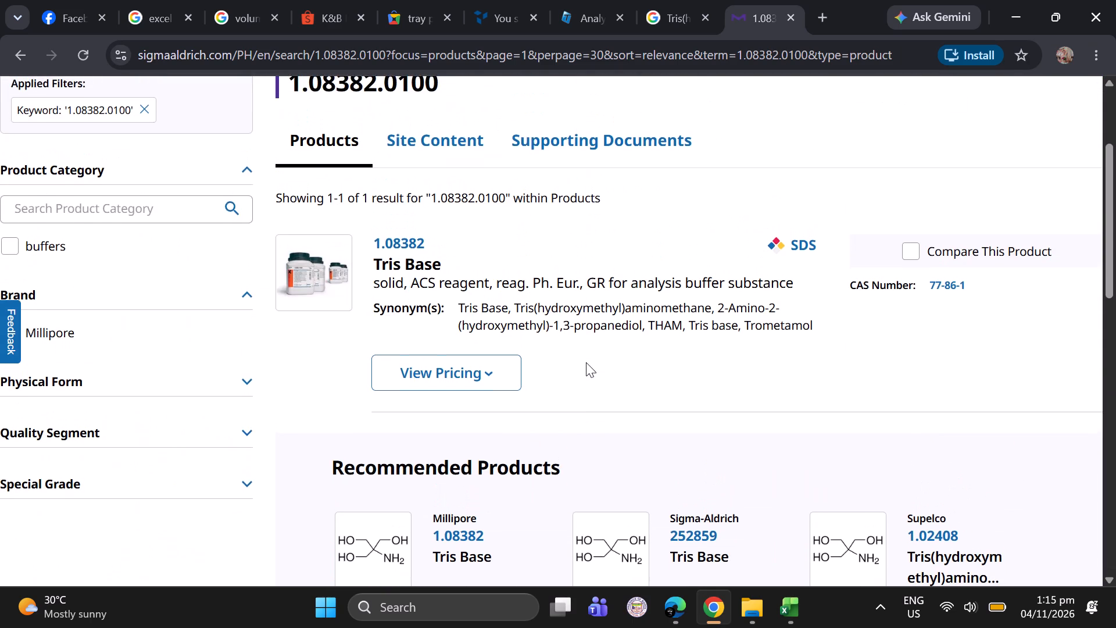
pyautogui.scroll(5, 586, 362)
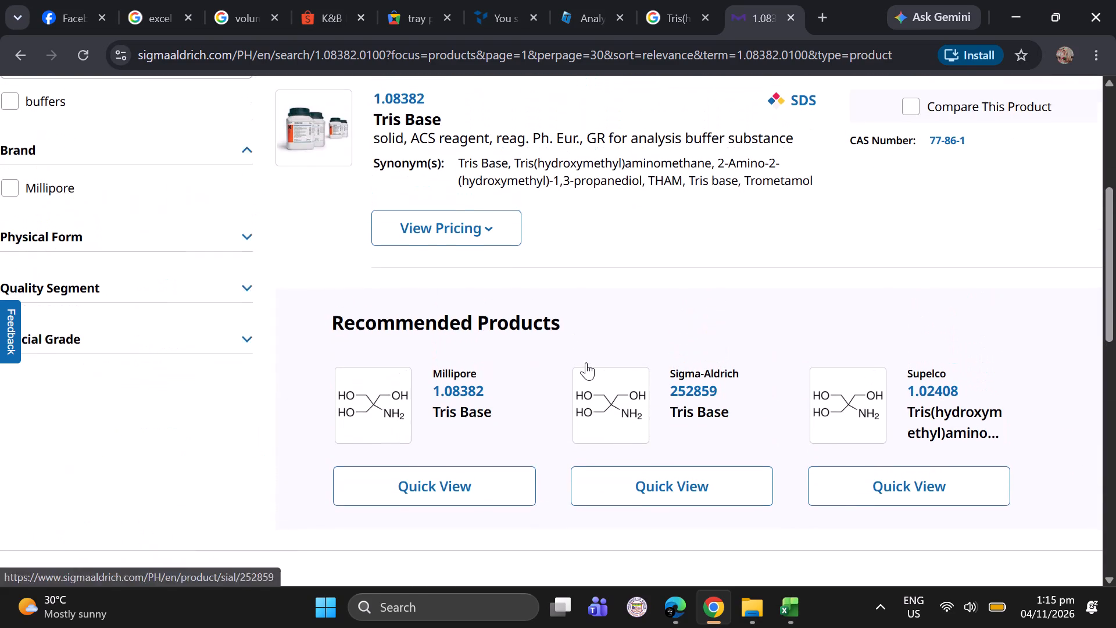
pyautogui.scroll(2, 586, 362)
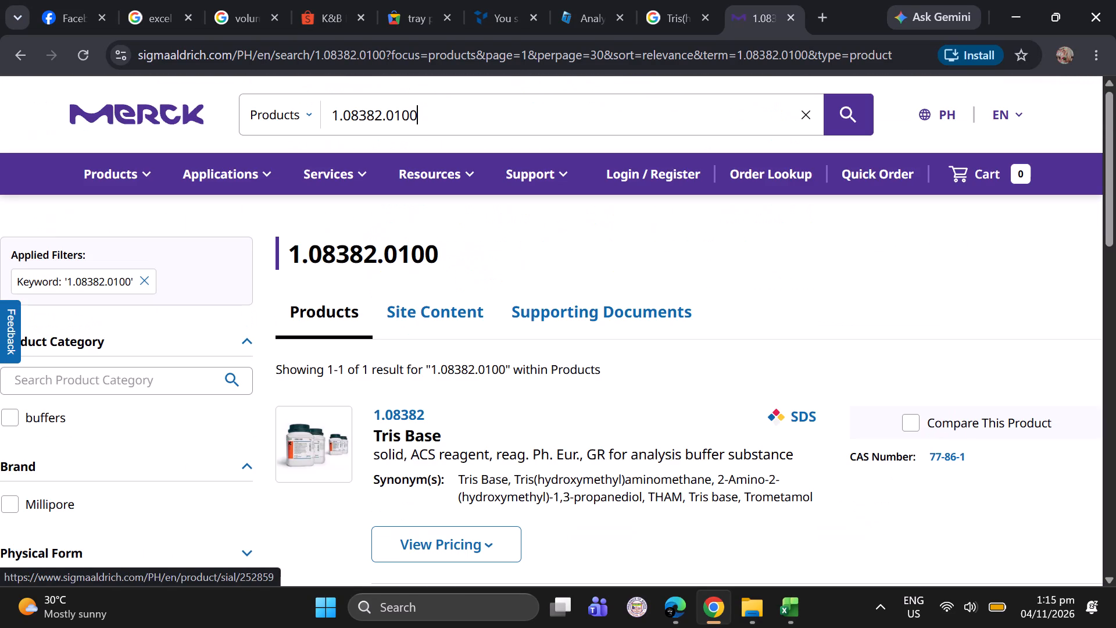
pyautogui.scroll(1, 586, 362)
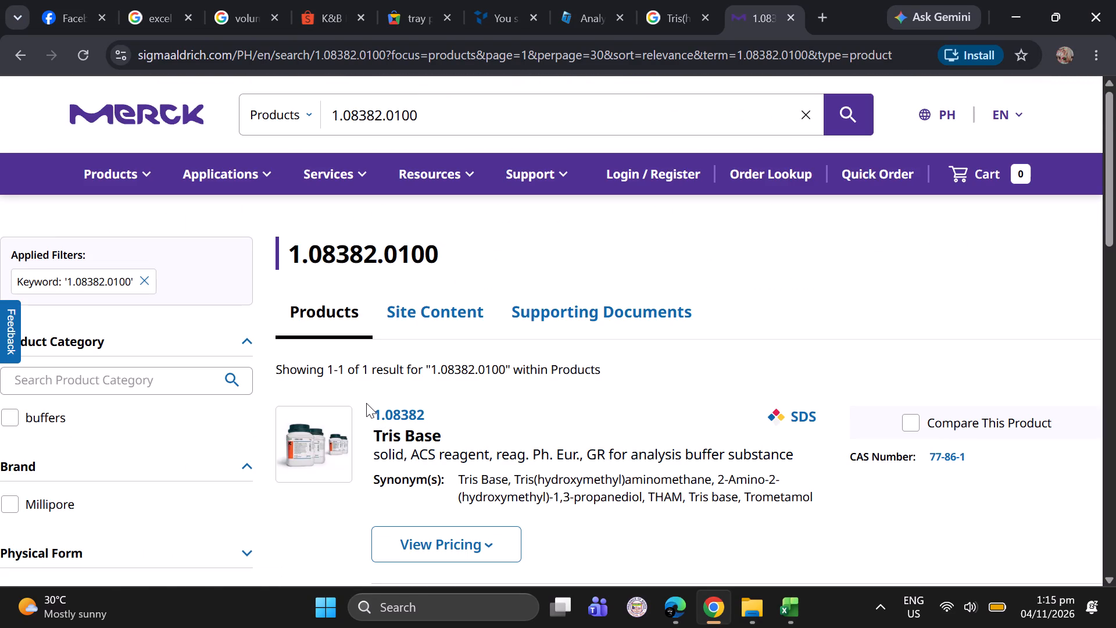
pyautogui.click(318, 429)
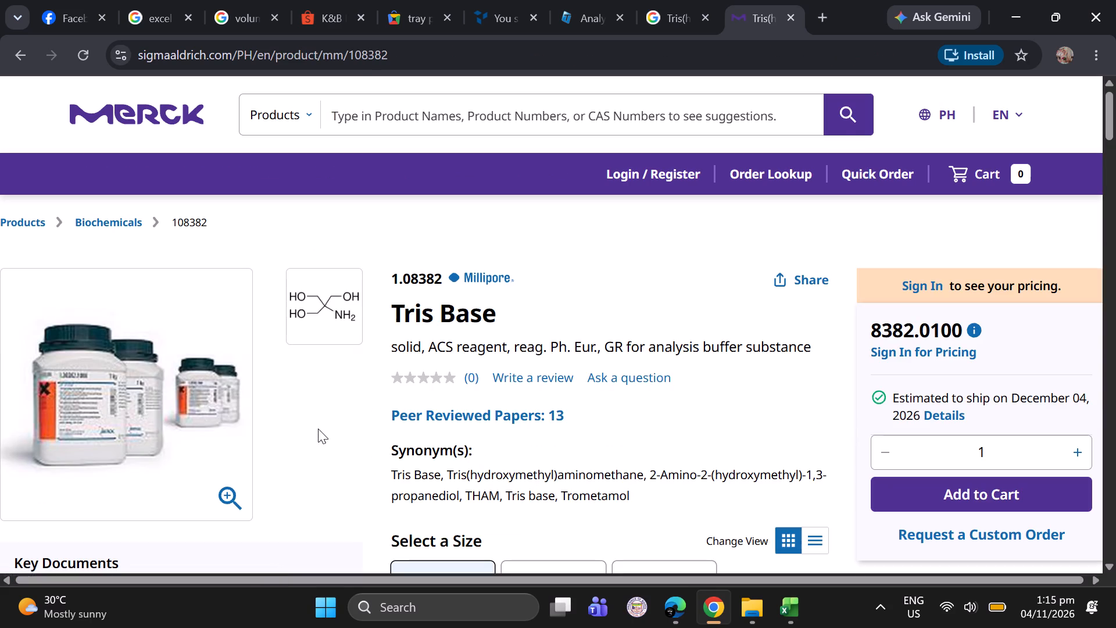
# Check the Tris Base 1.08382 pack sizes, selected SKU, availability and synonyms on the product page.
pyautogui.scroll(-1, 318, 429)
pyautogui.scroll(1, 318, 429)
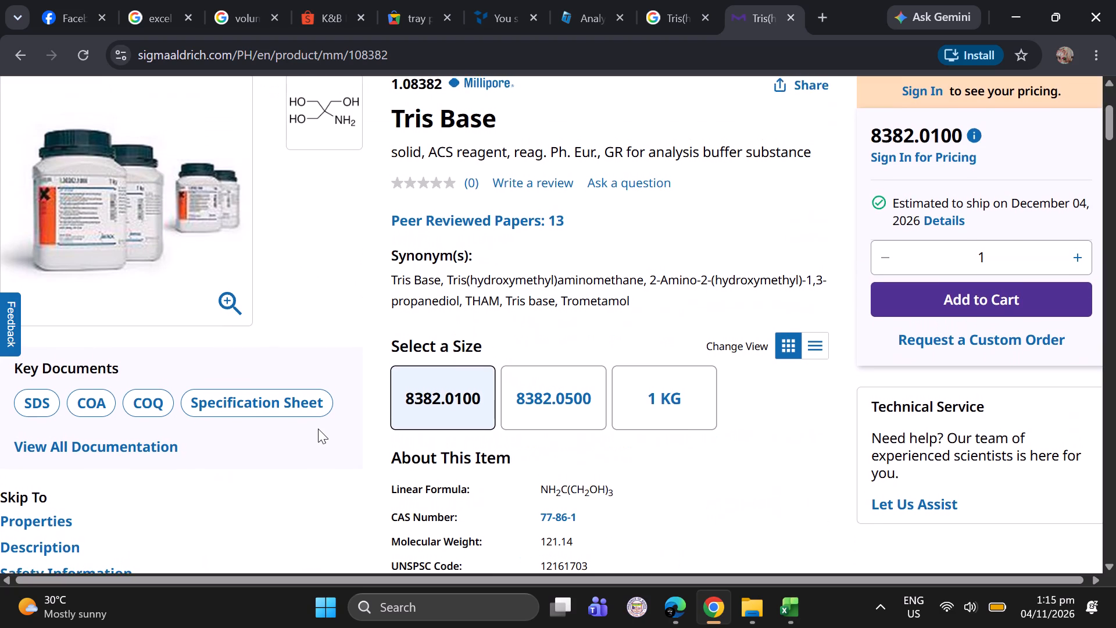
pyautogui.scroll(1, 318, 429)
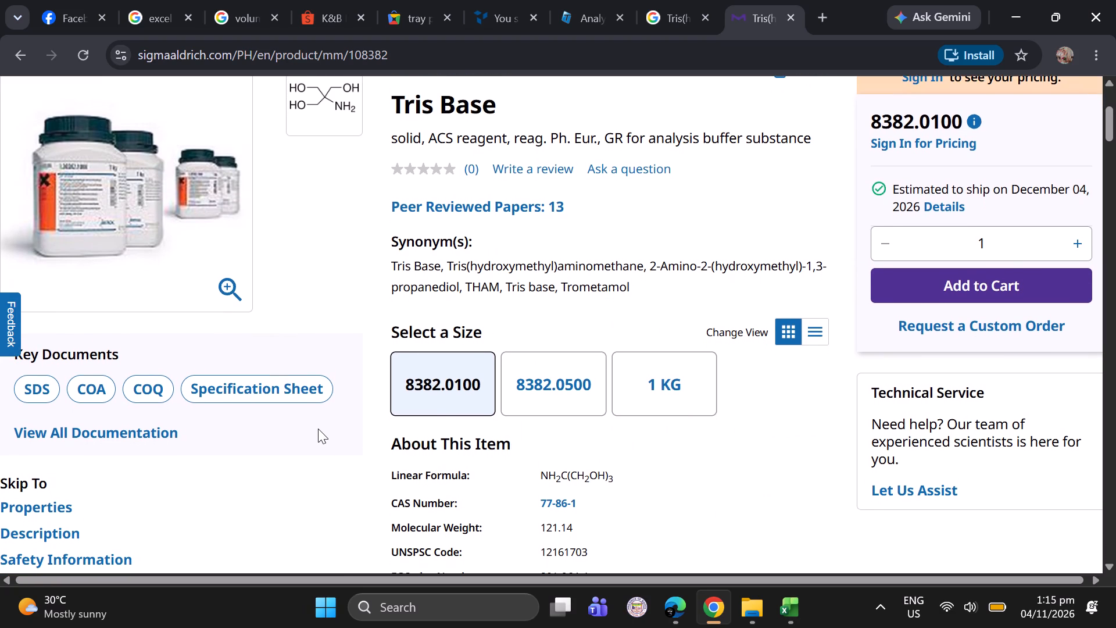
pyautogui.scroll(2, 318, 429)
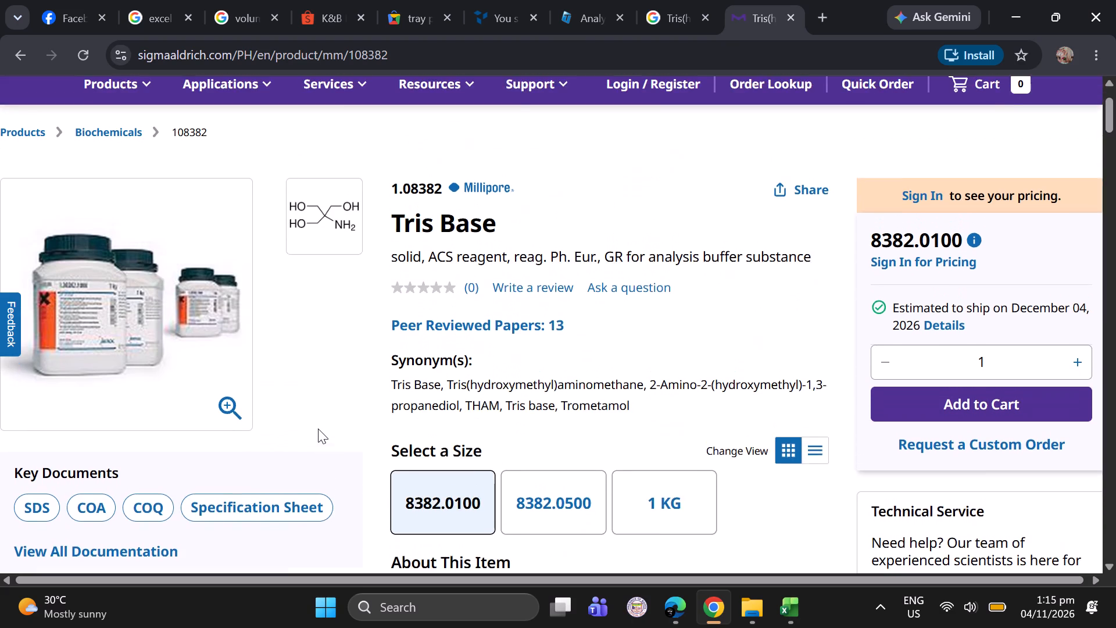
pyautogui.scroll(2, 318, 429)
# Read through the properties, description and application details of Tris Base 1.08382.
pyautogui.scroll(-1, 318, 429)
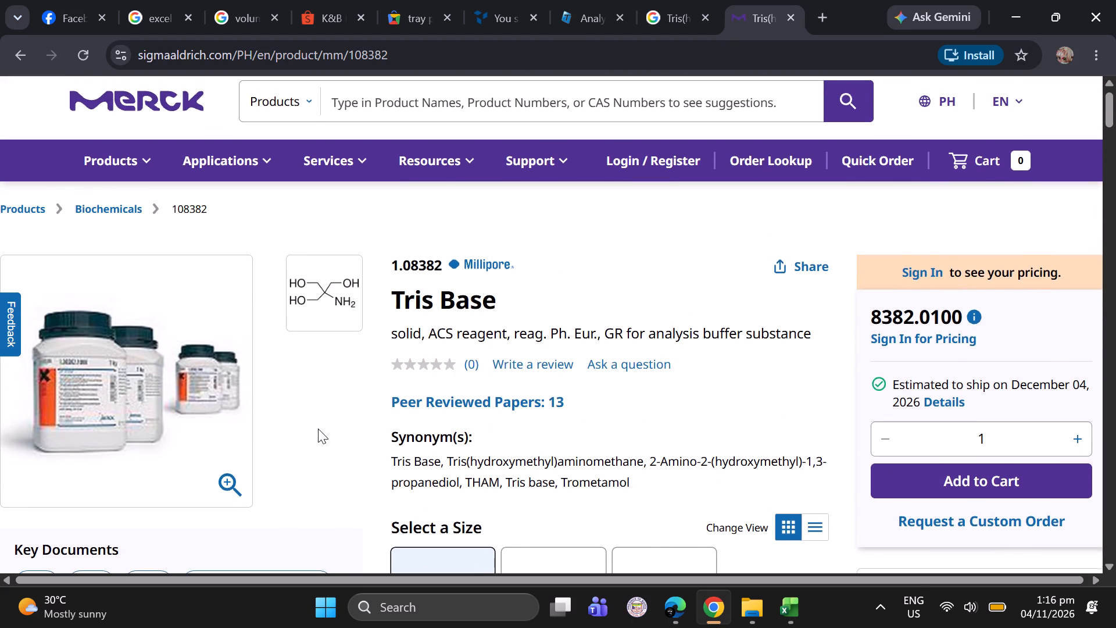
pyautogui.scroll(-1, 318, 429)
pyautogui.scroll(1, 318, 429)
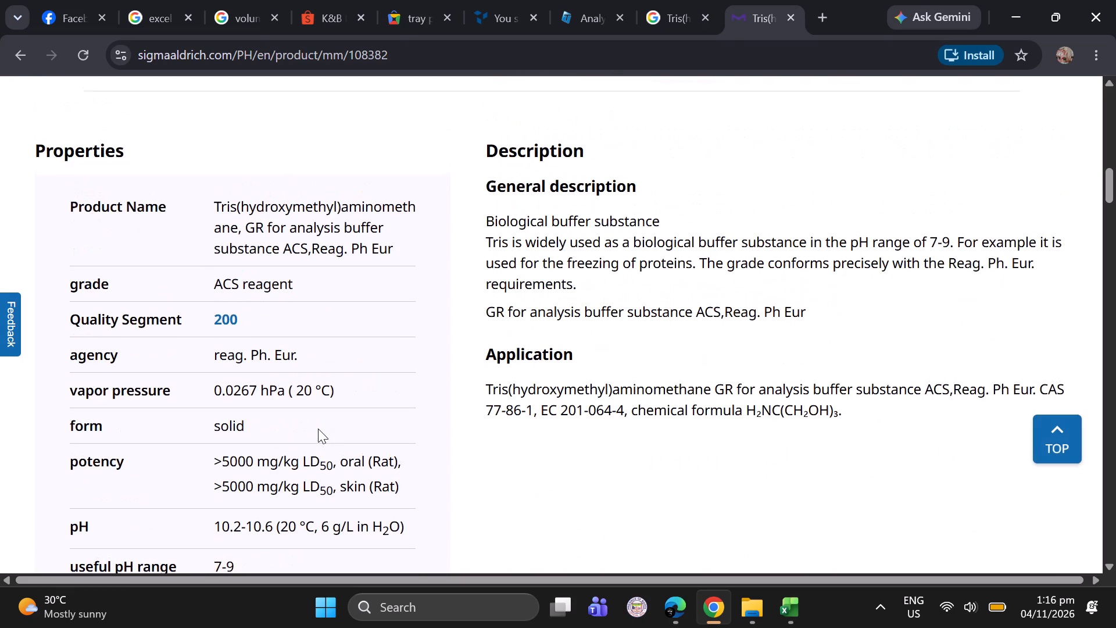
pyautogui.scroll(1, 318, 429)
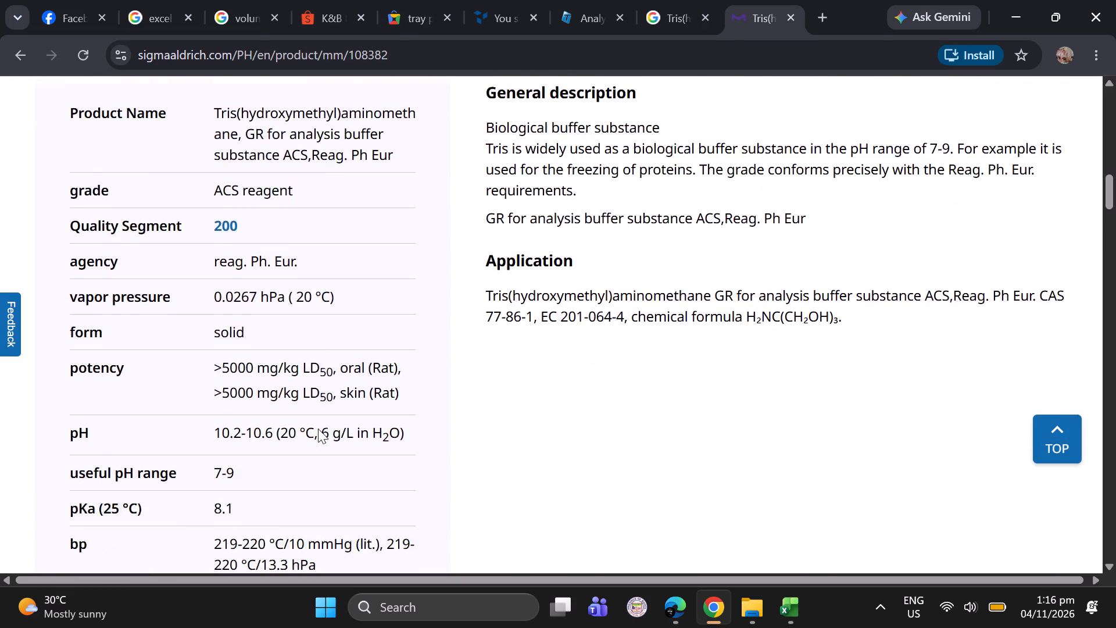
pyautogui.scroll(2, 318, 429)
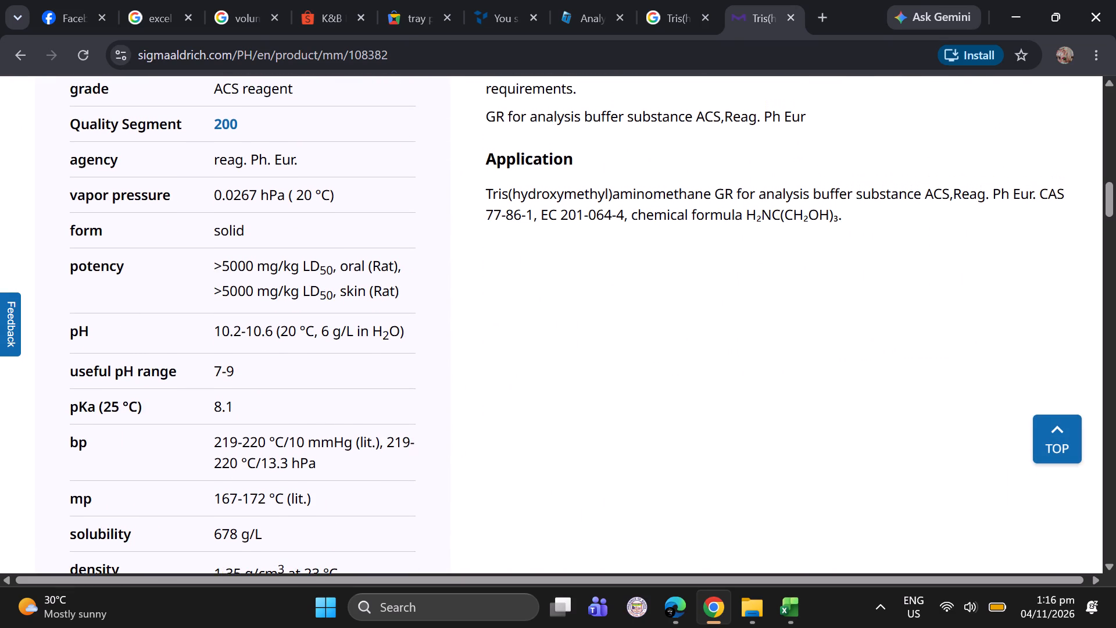
pyautogui.scroll(-1, 318, 429)
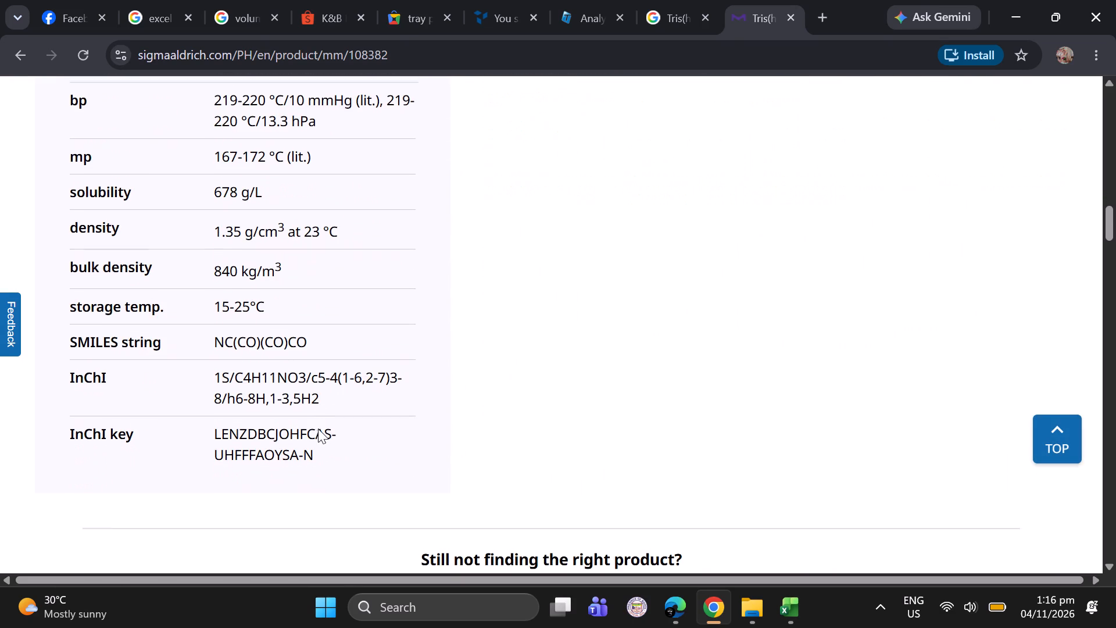
pyautogui.scroll(-2, 318, 429)
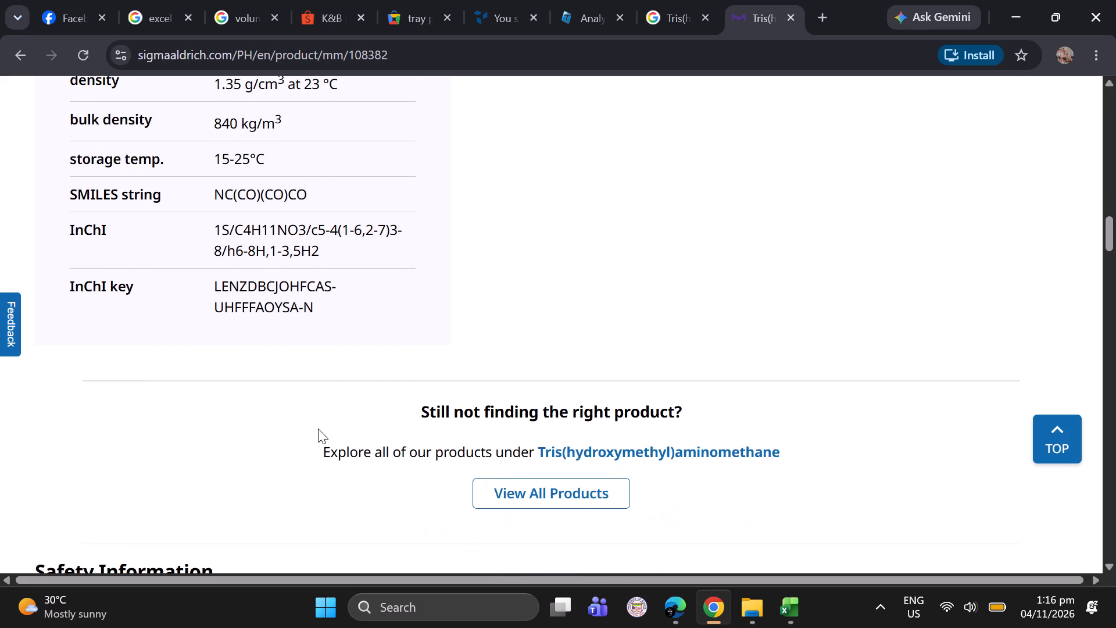
pyautogui.scroll(-2, 318, 429)
pyautogui.scroll(3, 321, 380)
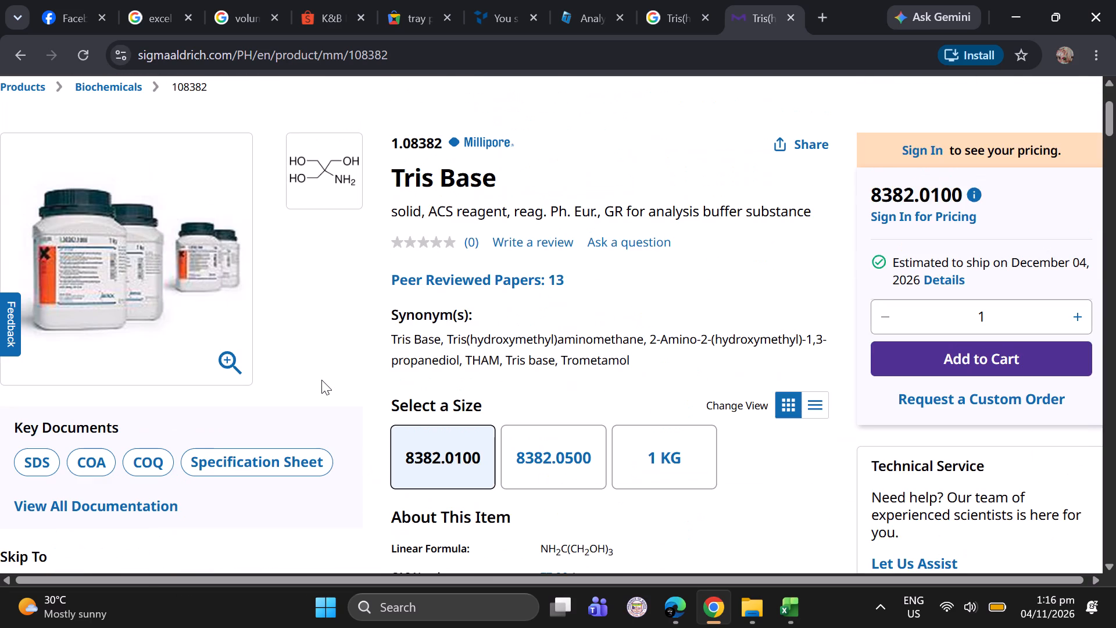
pyautogui.scroll(-1, 321, 380)
pyautogui.scroll(2, 321, 380)
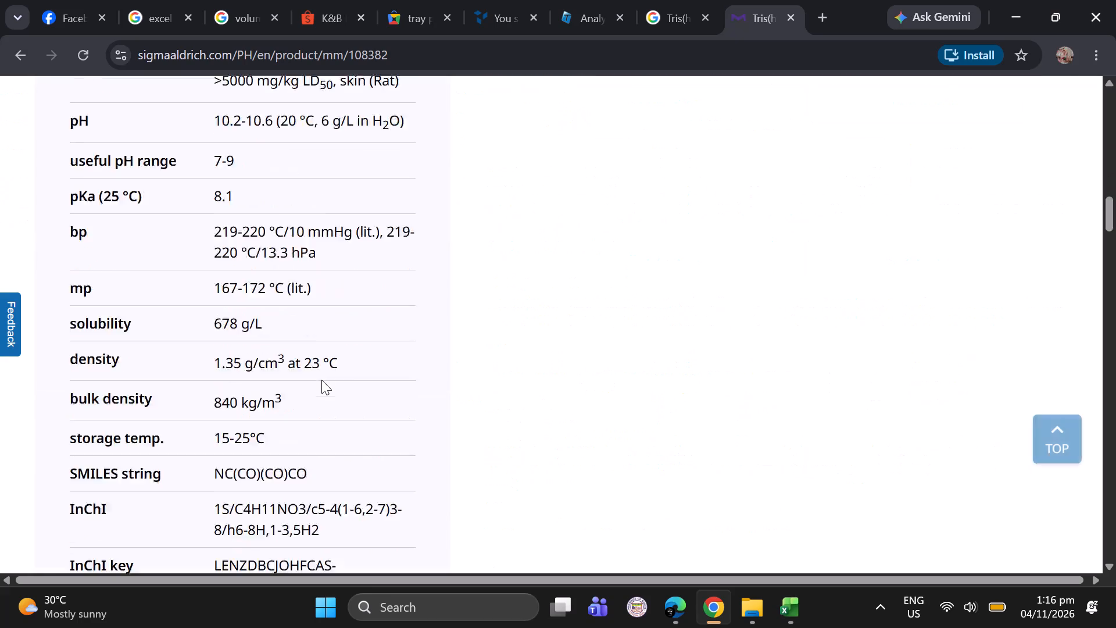
pyautogui.scroll(4, 321, 380)
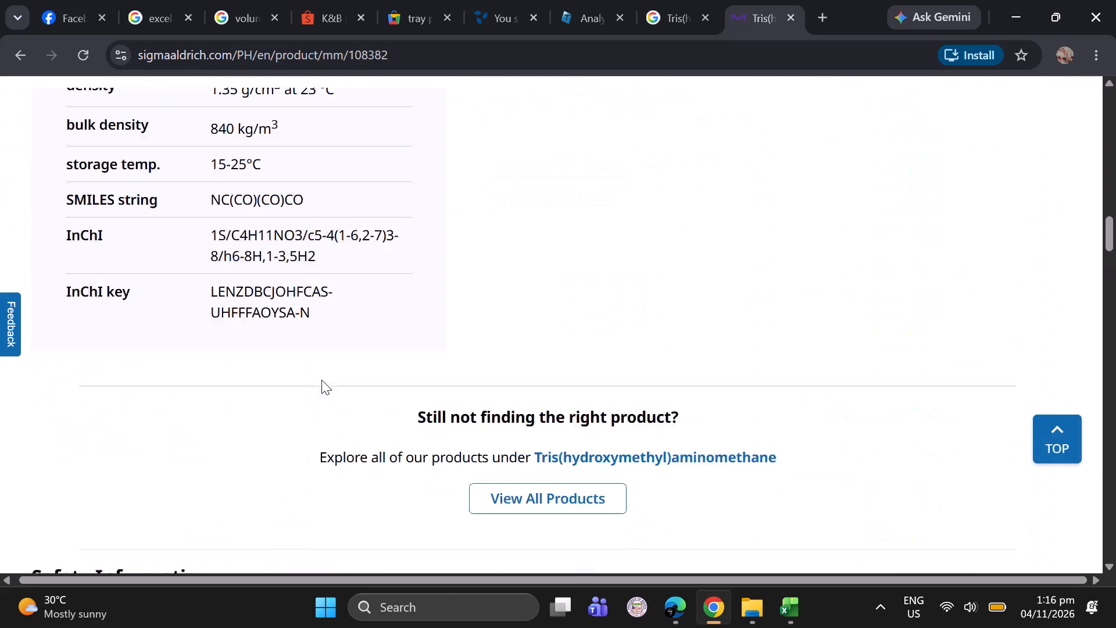
pyautogui.scroll(7, 321, 380)
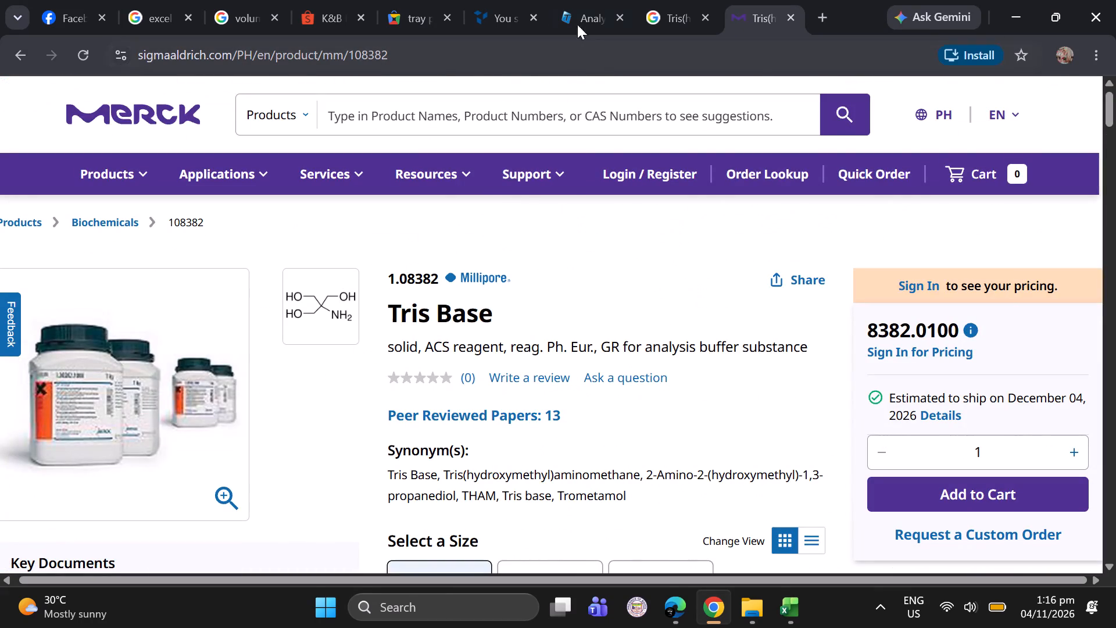
# Return to the Google image results and try to open the labsystems.co.th listing for Merck Tris(hydroxymethyl) aminomethane 500 g, closing its page.
pyautogui.click(658, 14)
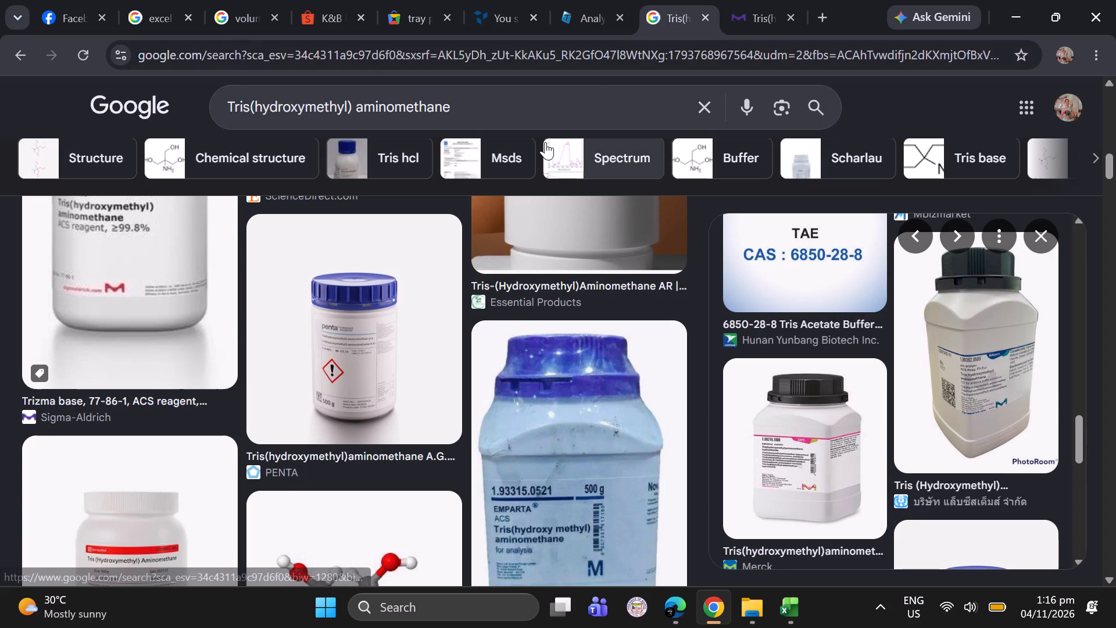
pyautogui.scroll(7, 506, 311)
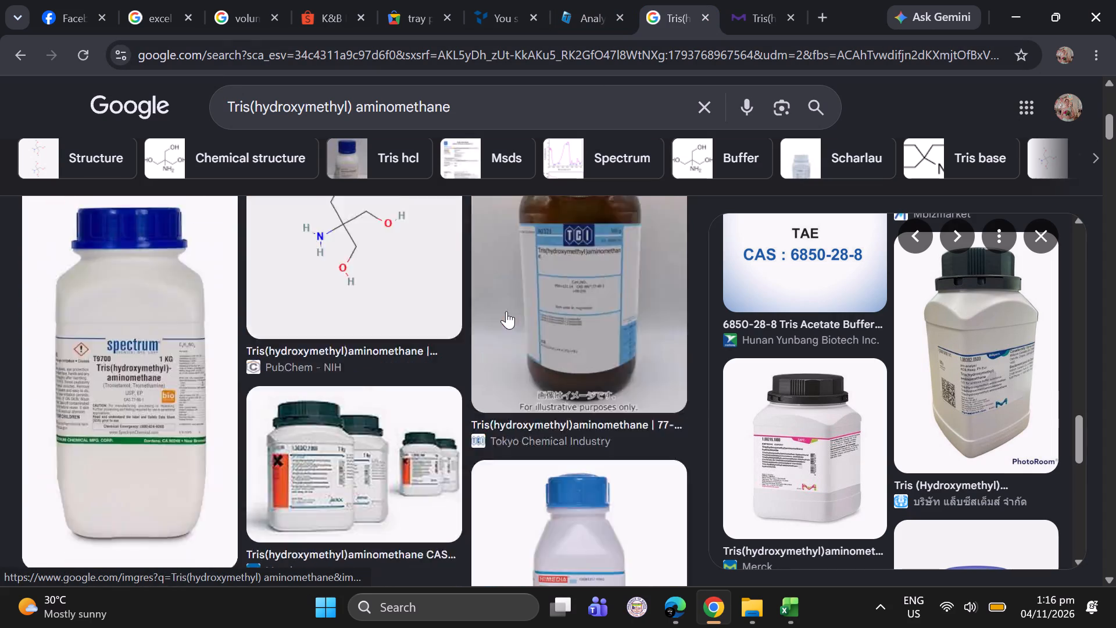
pyautogui.scroll(1, 506, 311)
pyautogui.click(931, 538)
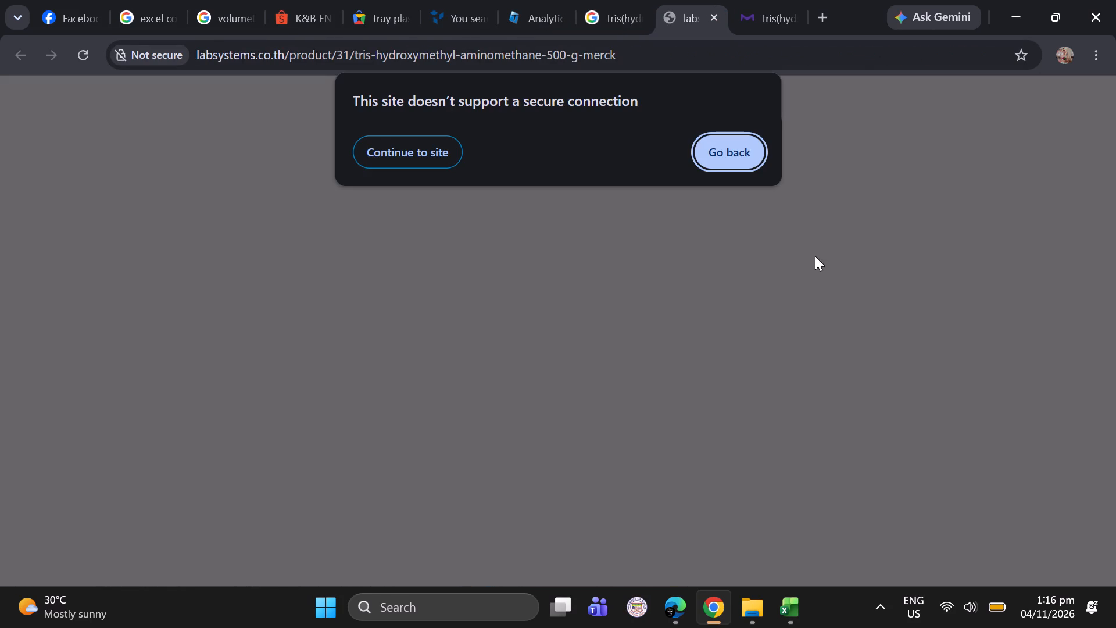
pyautogui.click(736, 166)
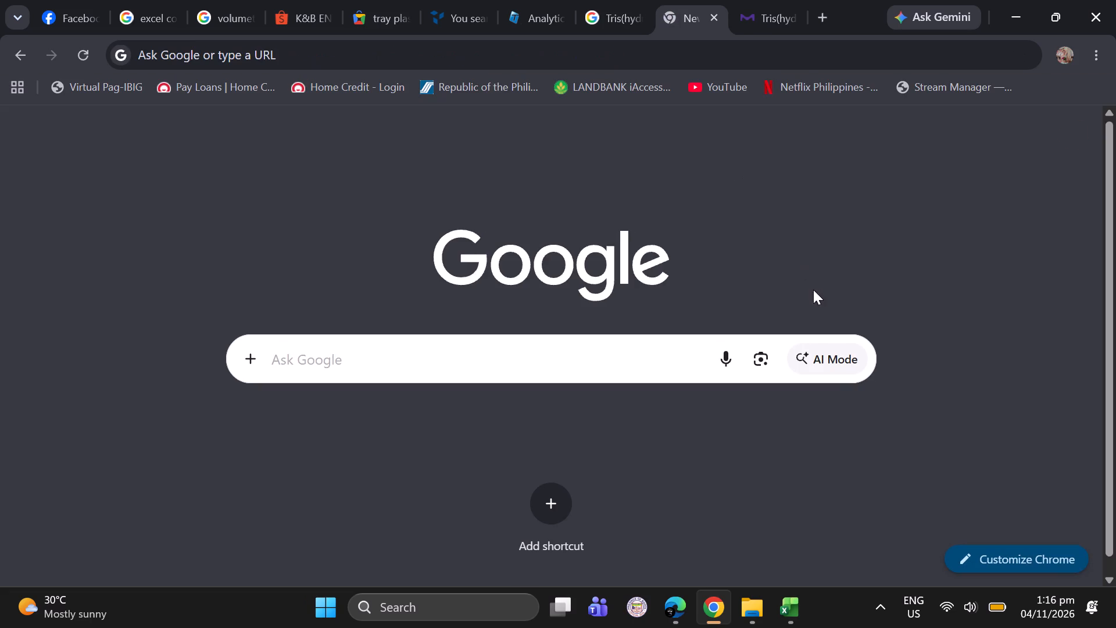
pyautogui.click(14, 45)
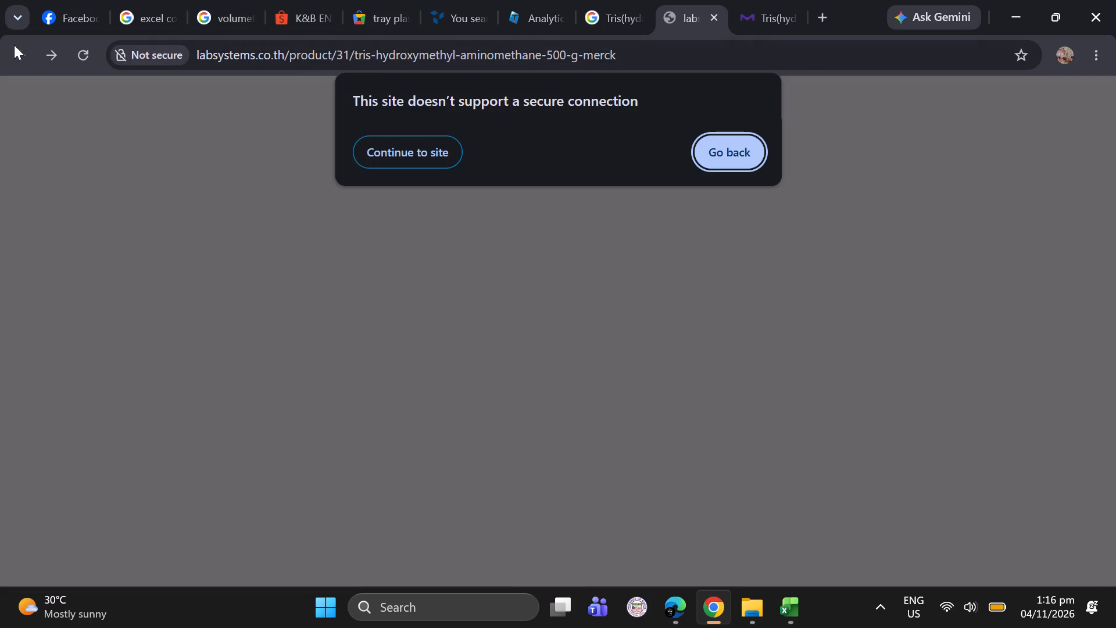
pyautogui.click(711, 24)
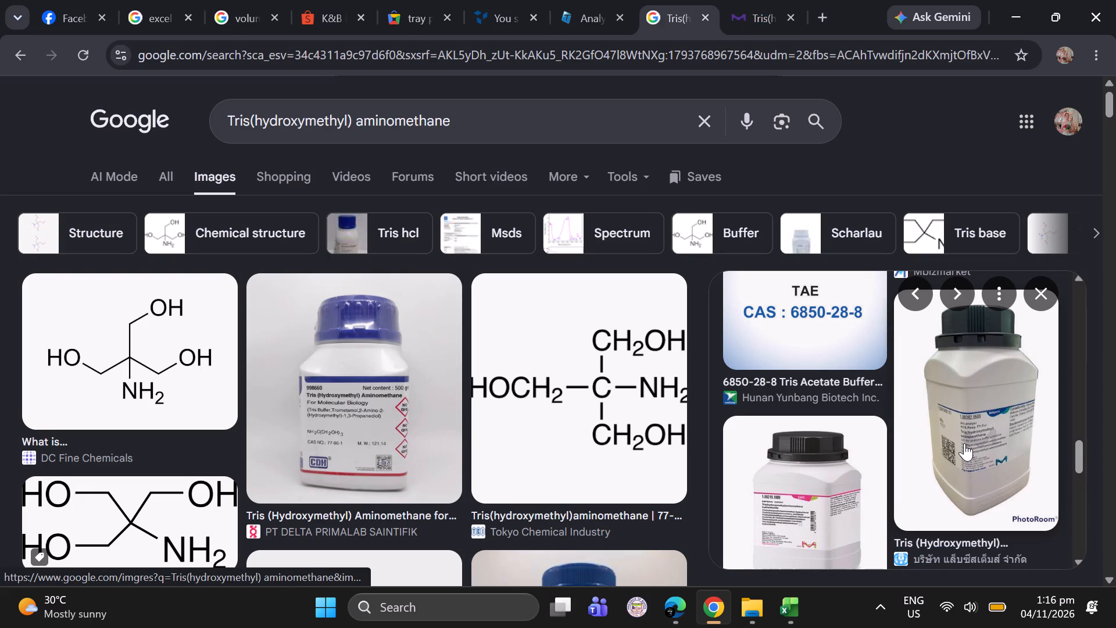
# Inspect the label on the Merck 1.08382.0500 bottle photo and search that image with Google Lens.
pyautogui.scroll(-1, 964, 443)
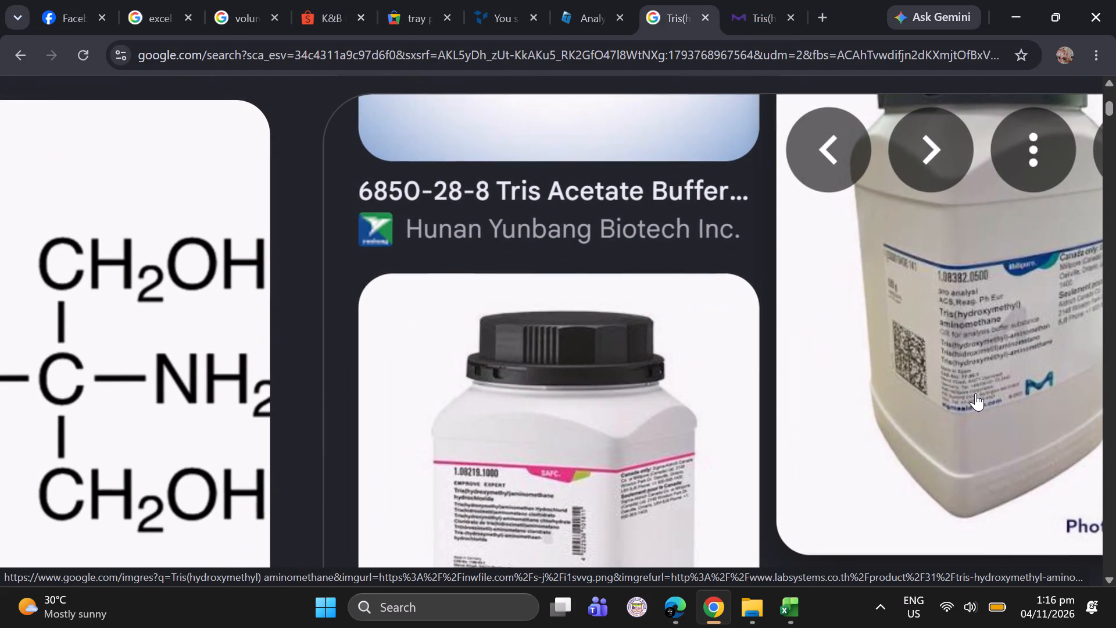
pyautogui.rightClick(975, 393)
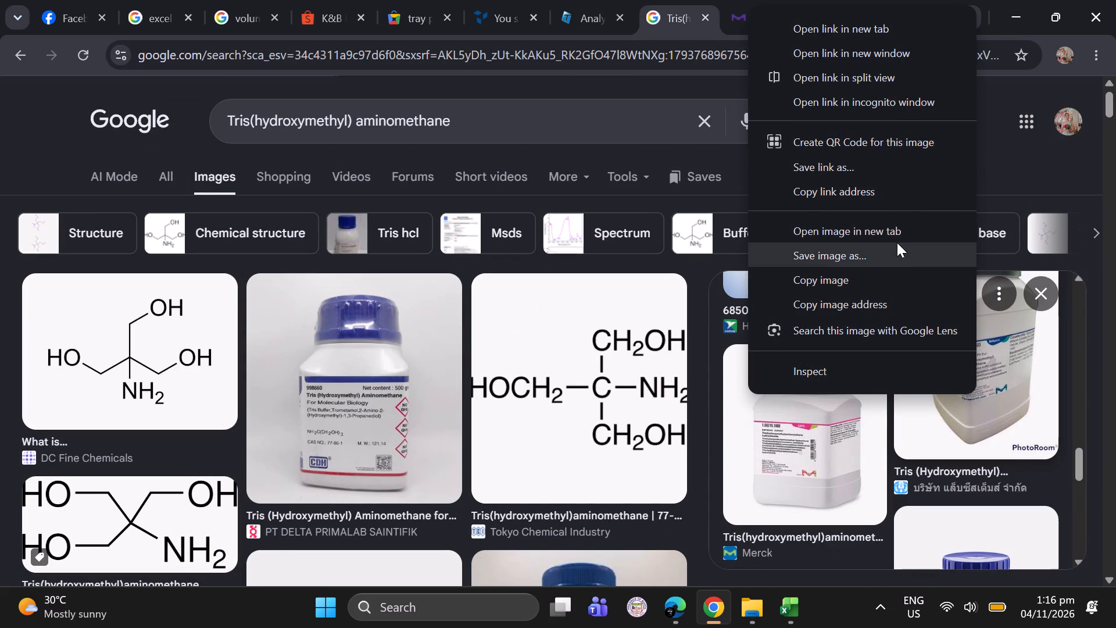
pyautogui.scroll(1, 897, 242)
pyautogui.click(893, 332)
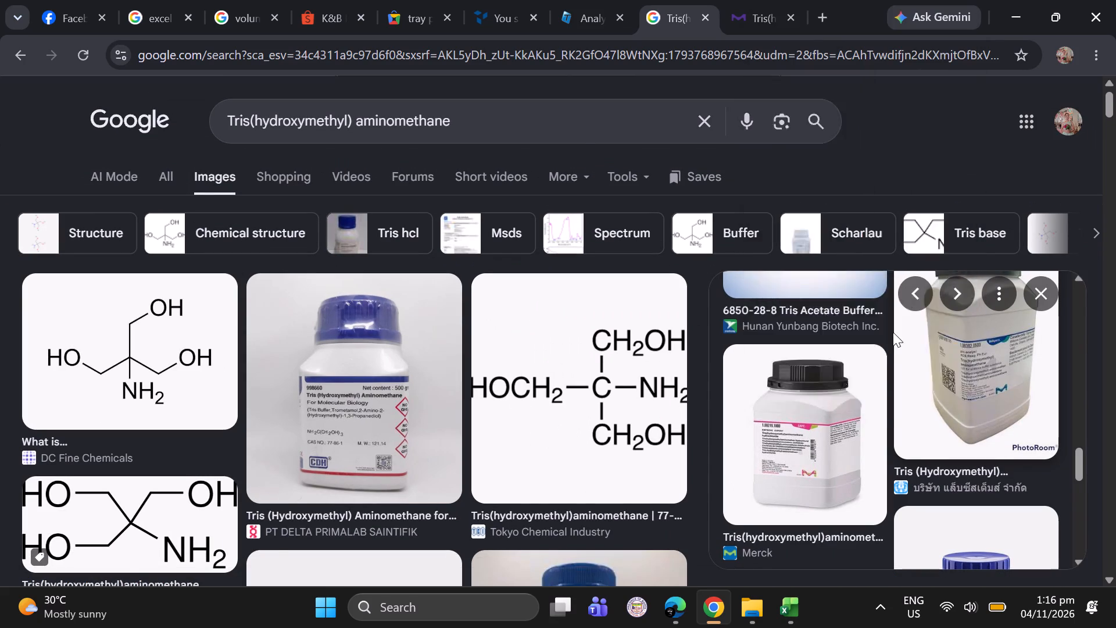
pyautogui.click(654, 344)
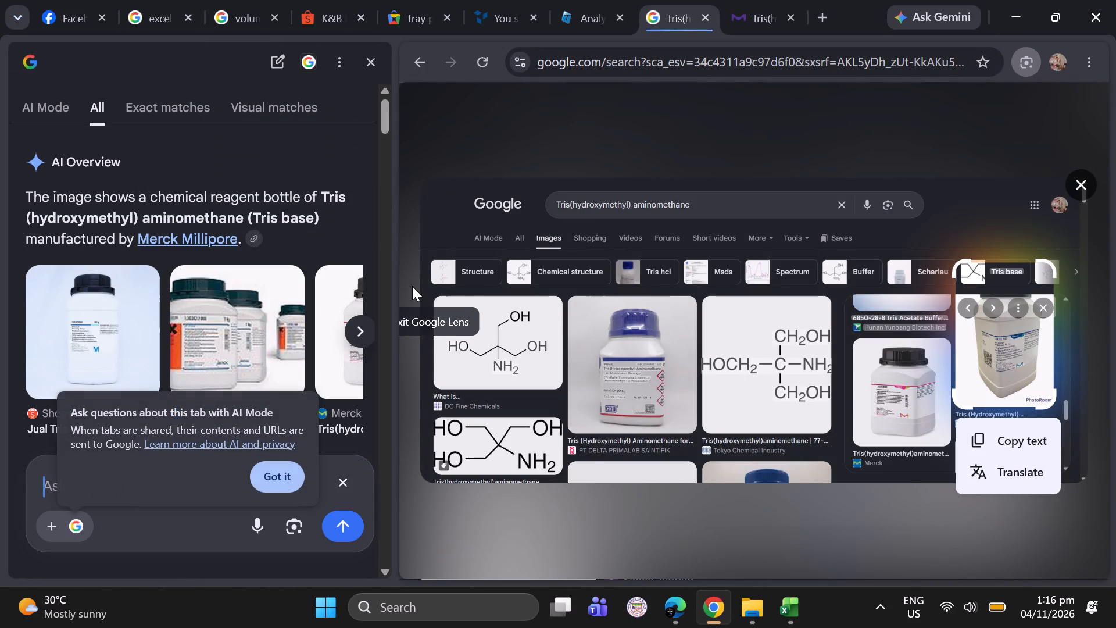
# Browse the Google Lens overview and visual matches for listings of the Merck Tris(hydroxymethyl) aminomethane bottle.
pyautogui.scroll(-1, 231, 278)
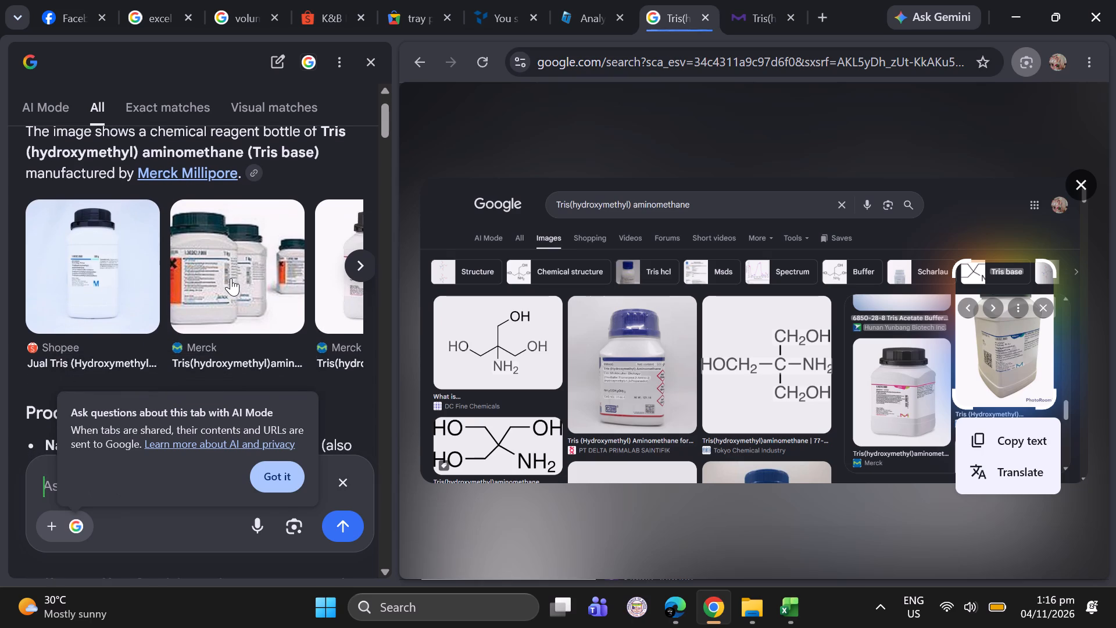
pyautogui.scroll(-1, 231, 278)
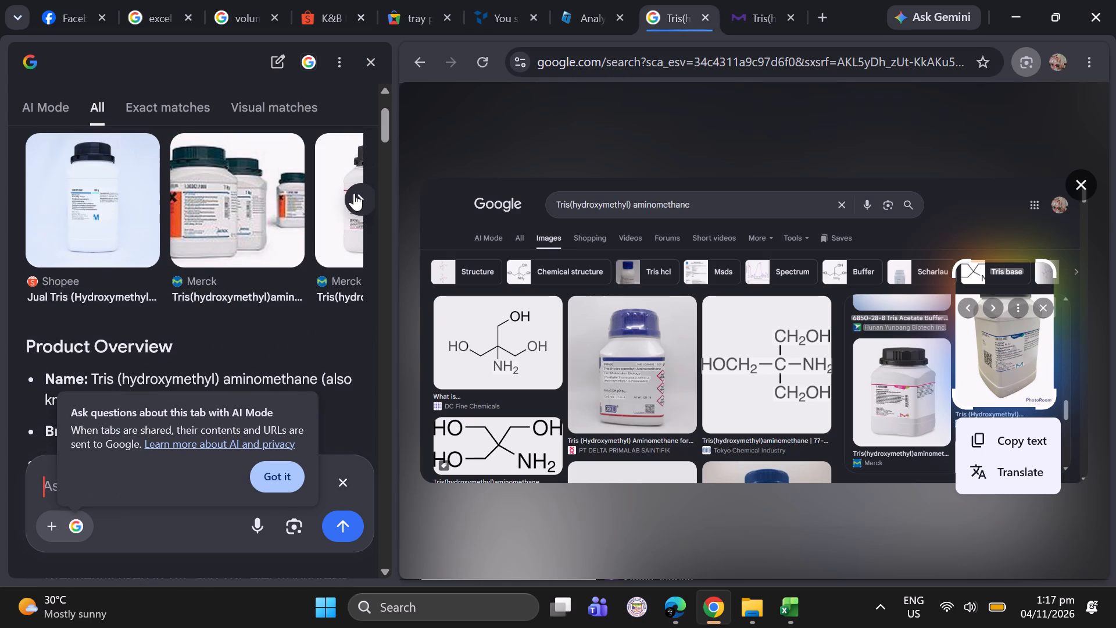
pyautogui.click(358, 194)
pyautogui.click(358, 194)
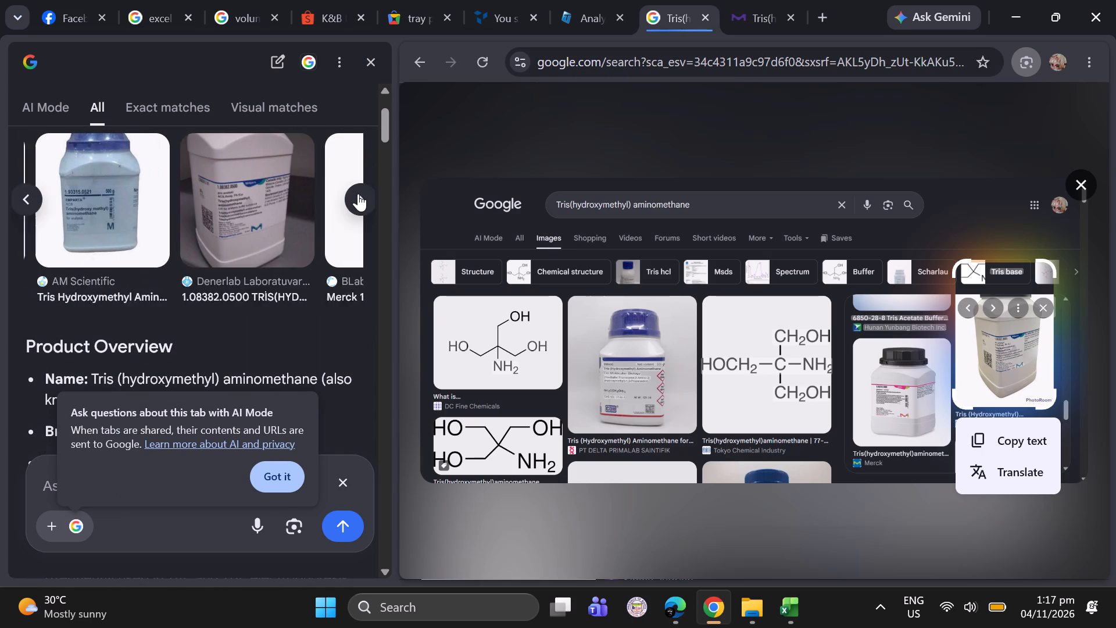
pyautogui.click(358, 194)
pyautogui.click(358, 194)
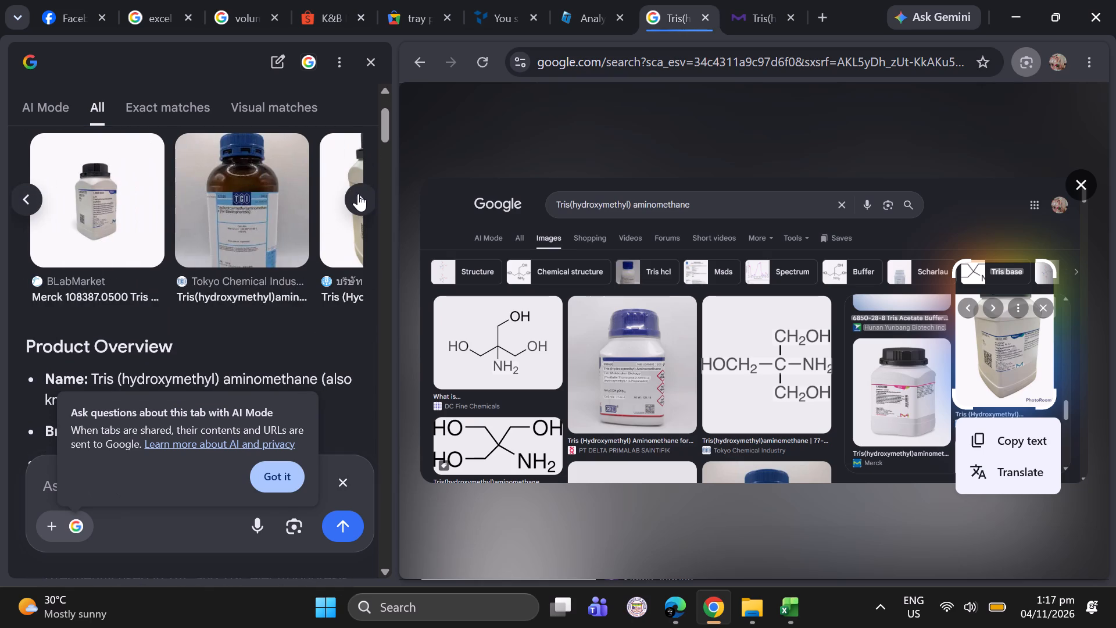
pyautogui.scroll(-3, 263, 318)
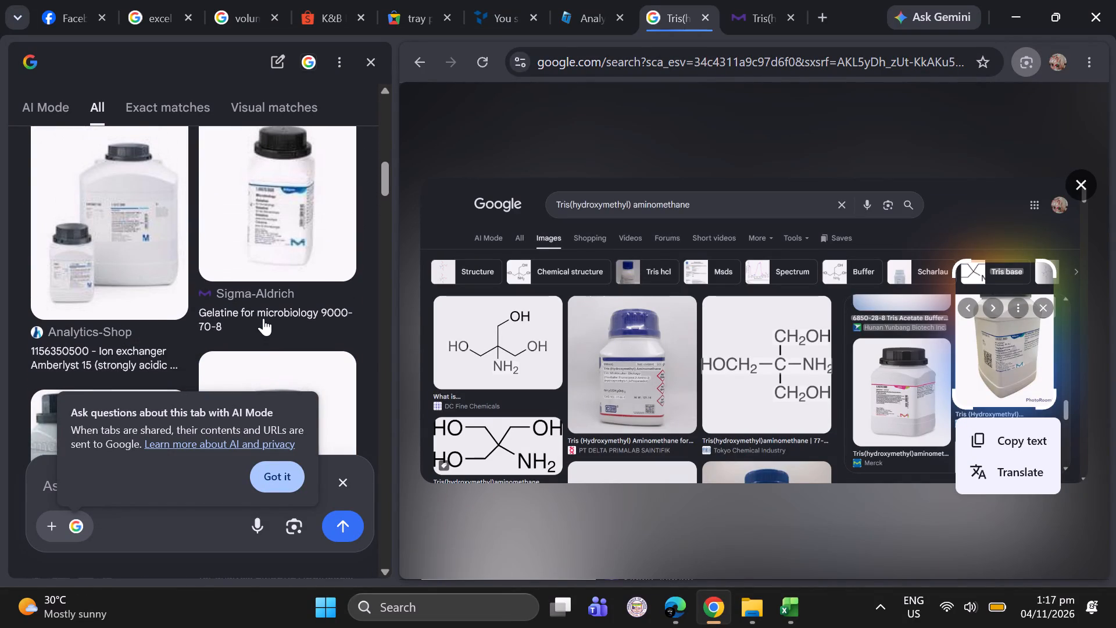
# Open the Sigma-Aldrich match for Gelatine for microbiology, look over its product page, and close the Lens results.
pyautogui.click(263, 353)
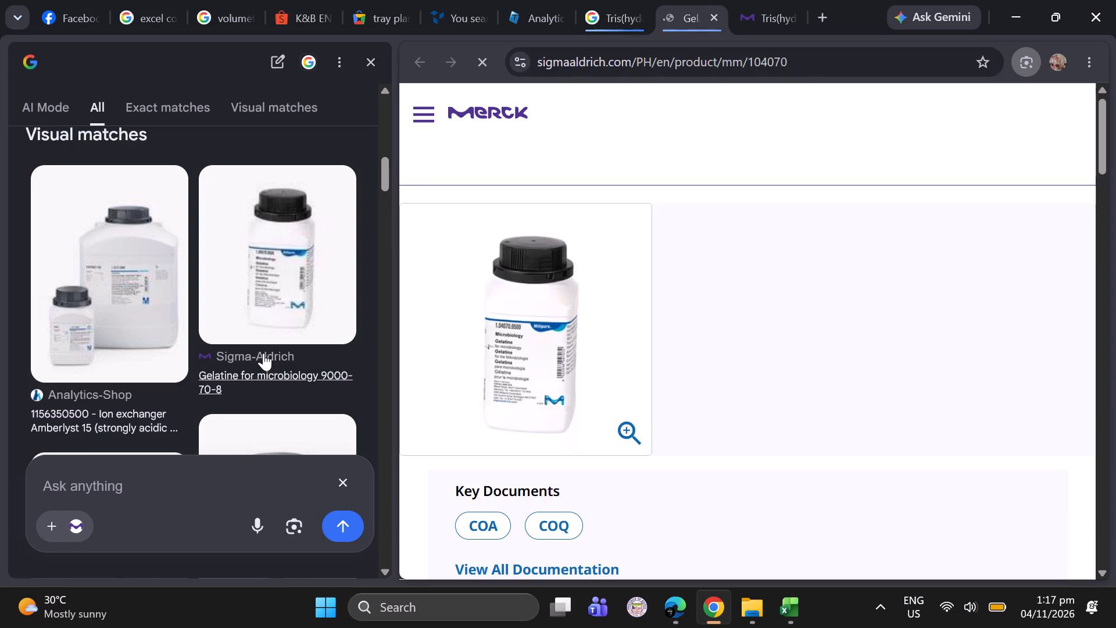
pyautogui.scroll(-1, 263, 353)
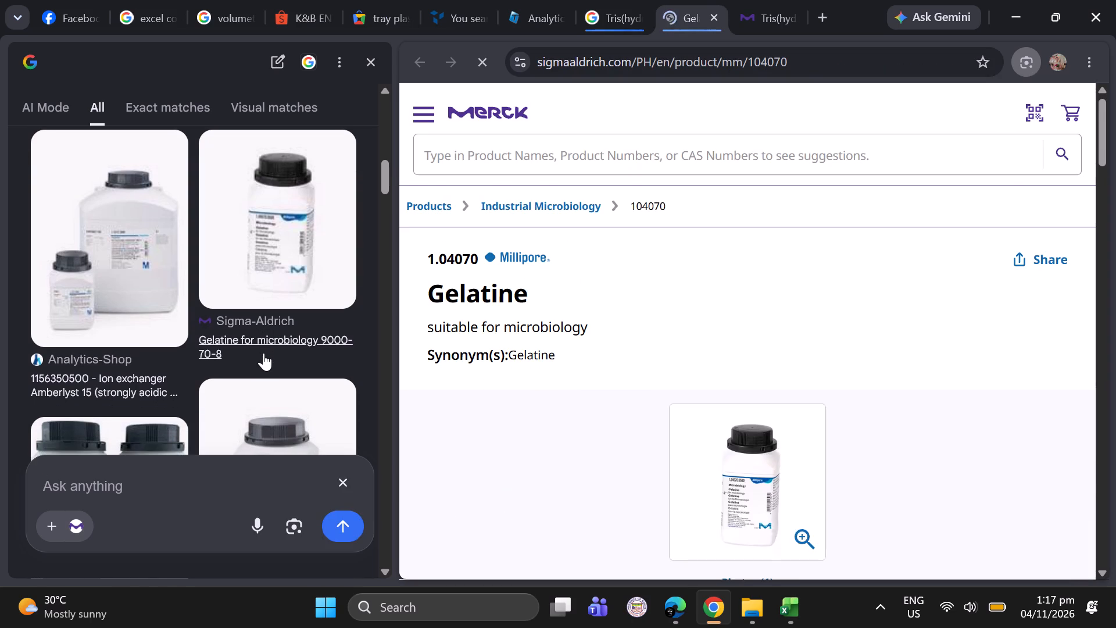
pyautogui.scroll(-2, 531, 390)
pyautogui.scroll(2, 531, 390)
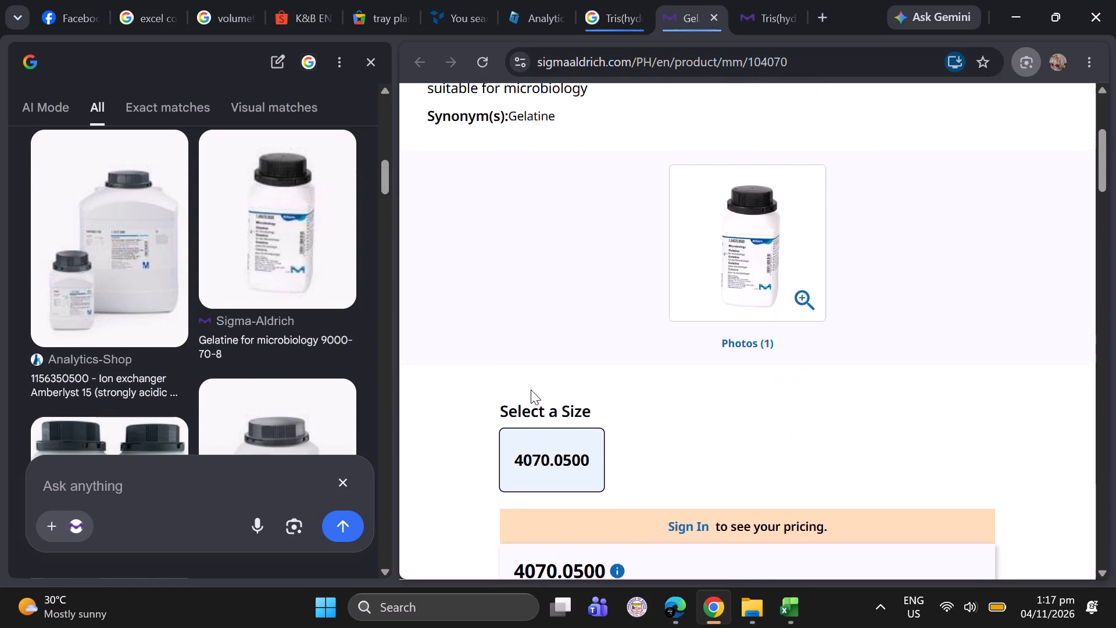
pyautogui.scroll(1, 531, 390)
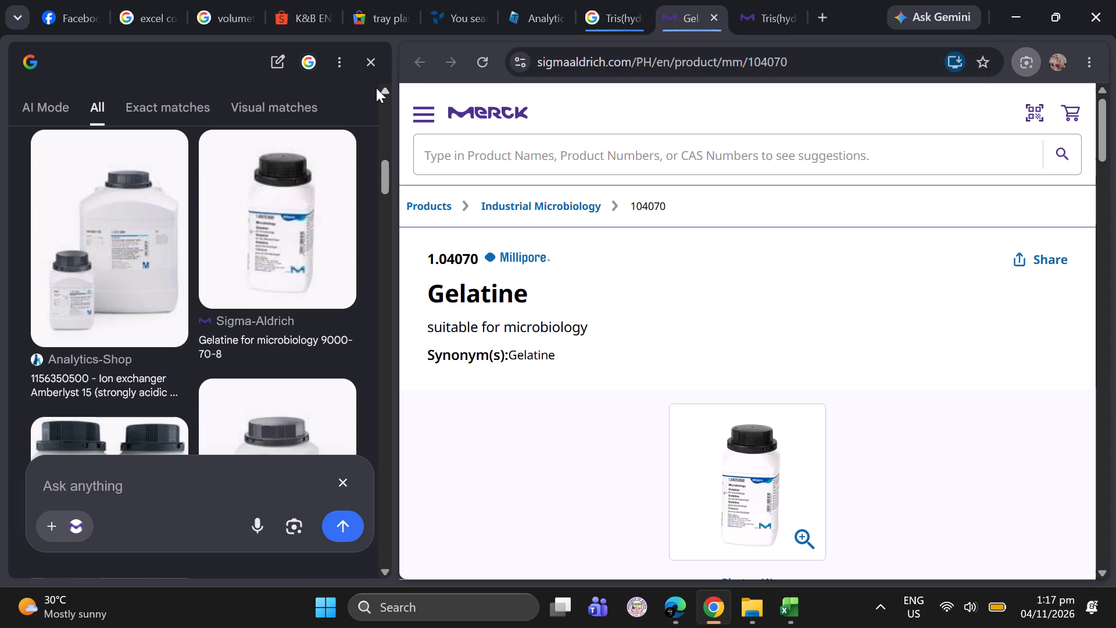
pyautogui.click(371, 66)
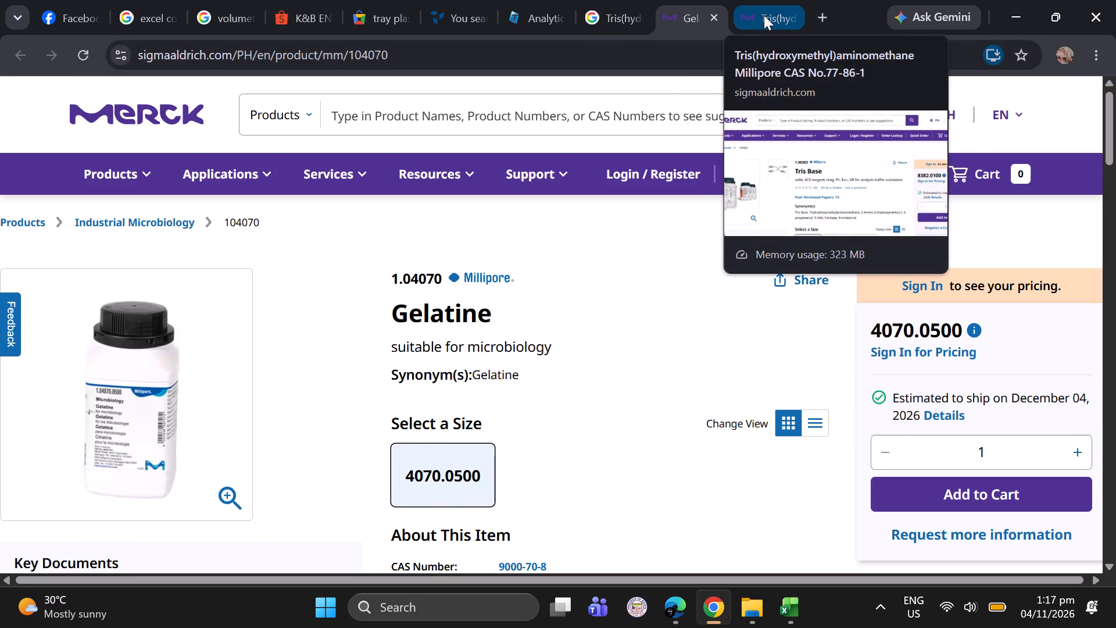
# Switch to the open Merck Tris Base 1.08382 product page and recheck its pack sizes.
pyautogui.click(764, 15)
pyautogui.scroll(-1, 596, 413)
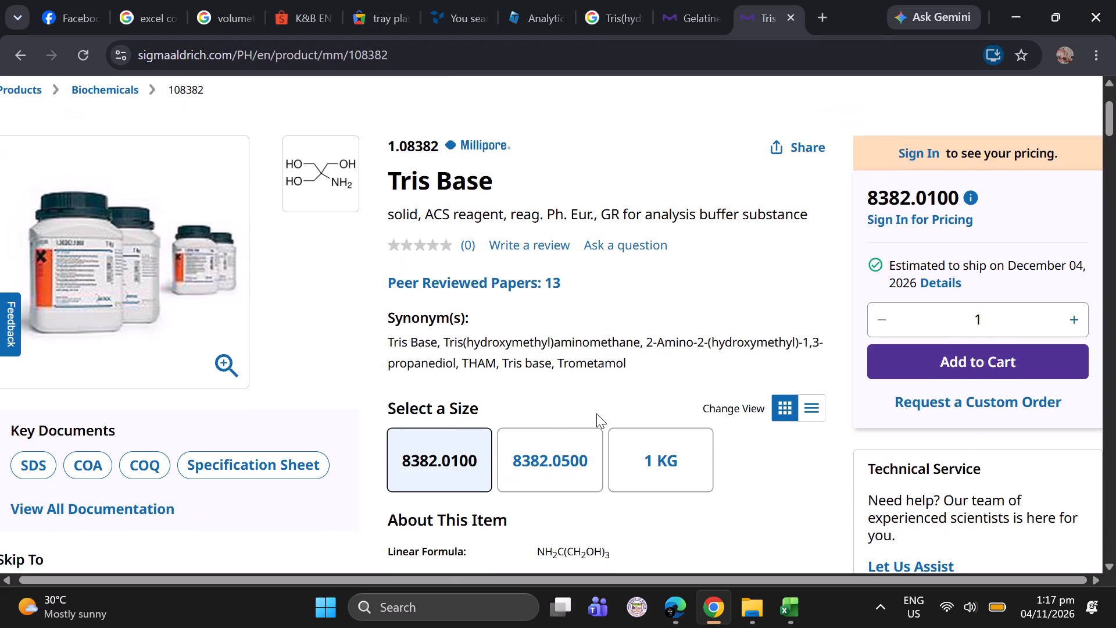
pyautogui.scroll(-2, 596, 413)
pyautogui.scroll(3, 596, 413)
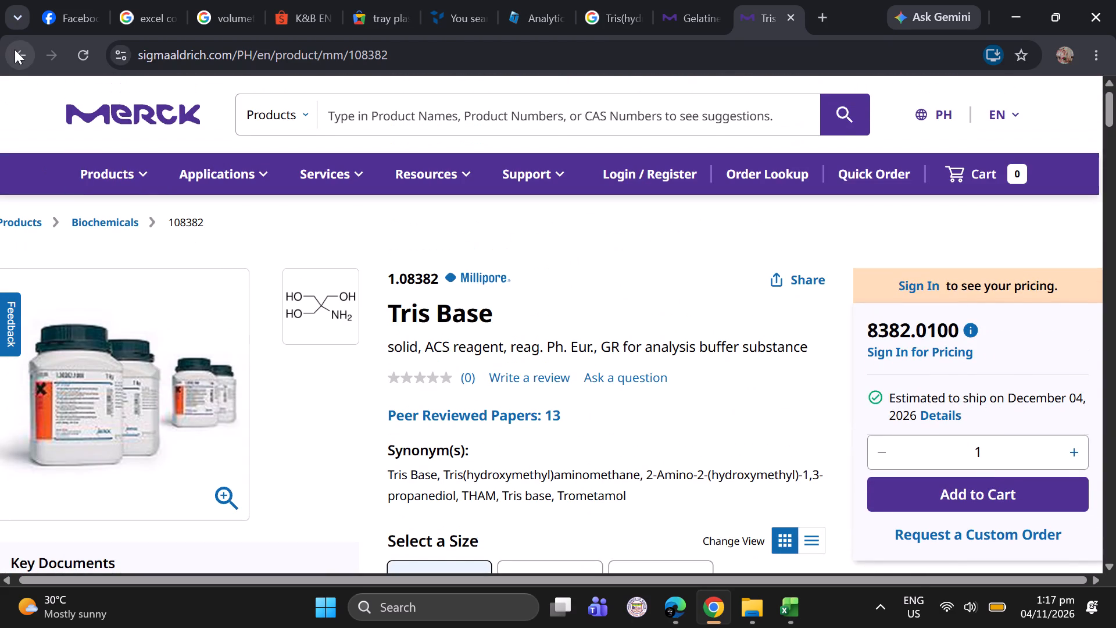
# Go back to the CAS 77-86-1 search results and review the fully expanded list of Tris Base product numbers.
pyautogui.click(15, 49)
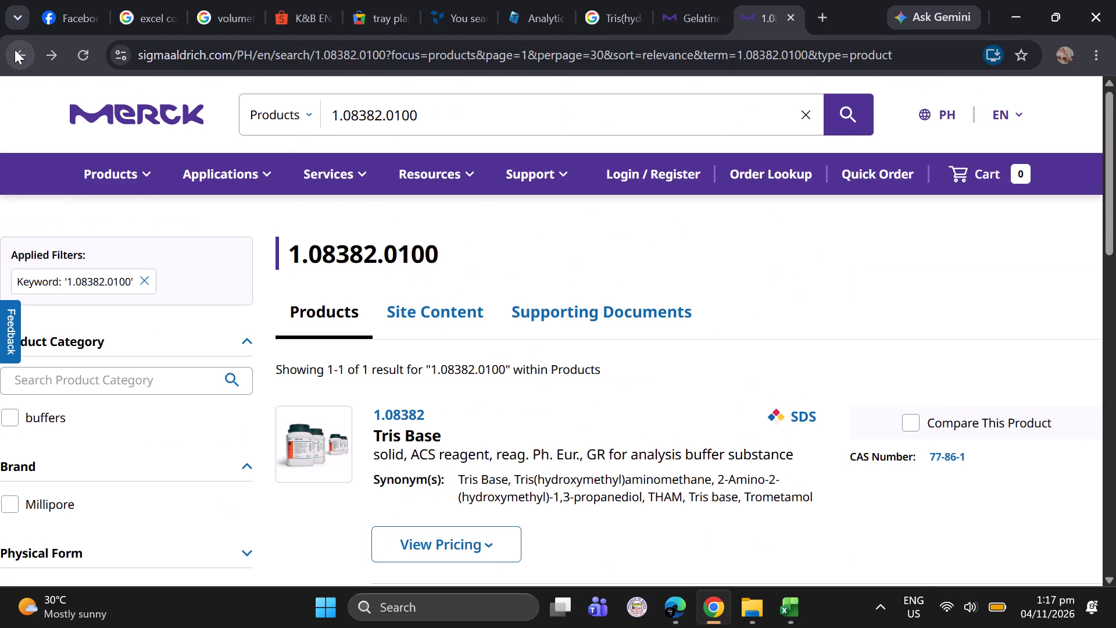
pyautogui.click(22, 63)
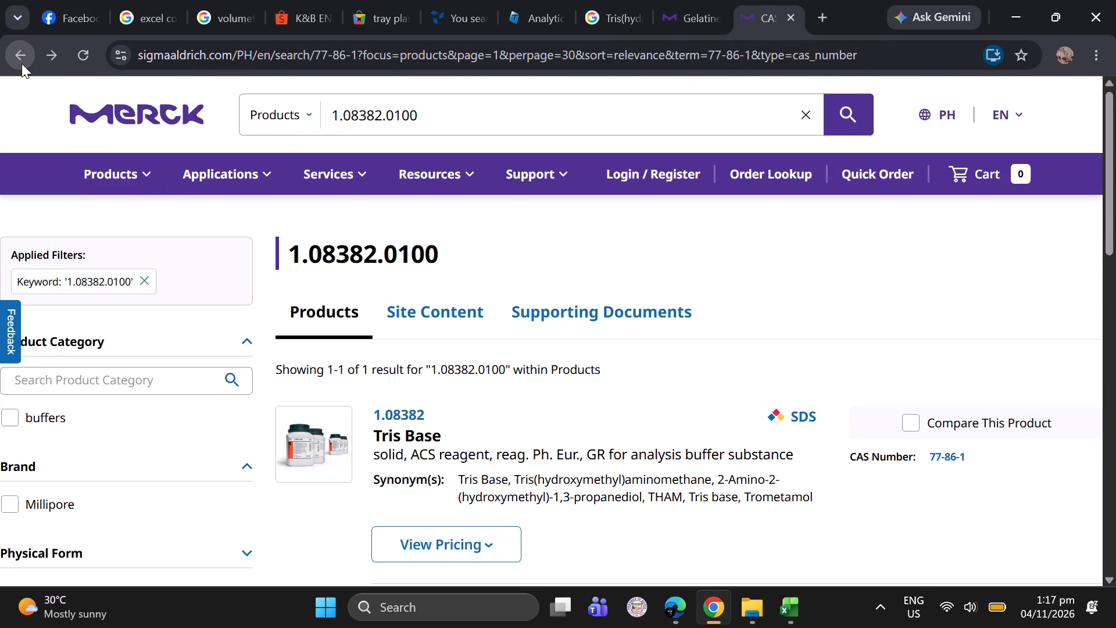
pyautogui.scroll(-4, 388, 451)
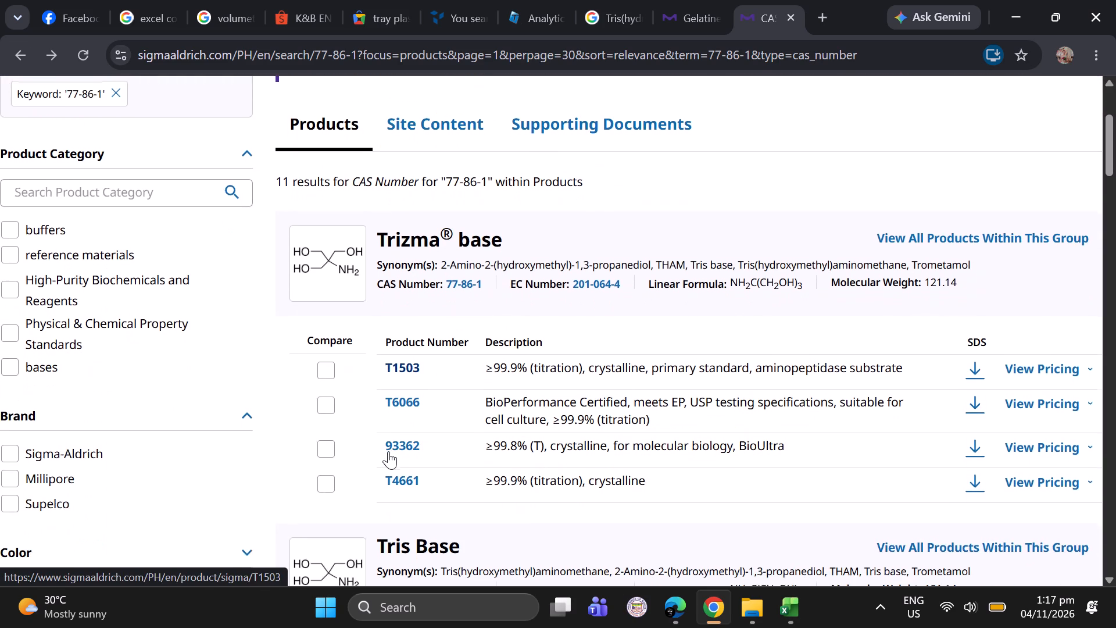
pyautogui.scroll(-3, 388, 451)
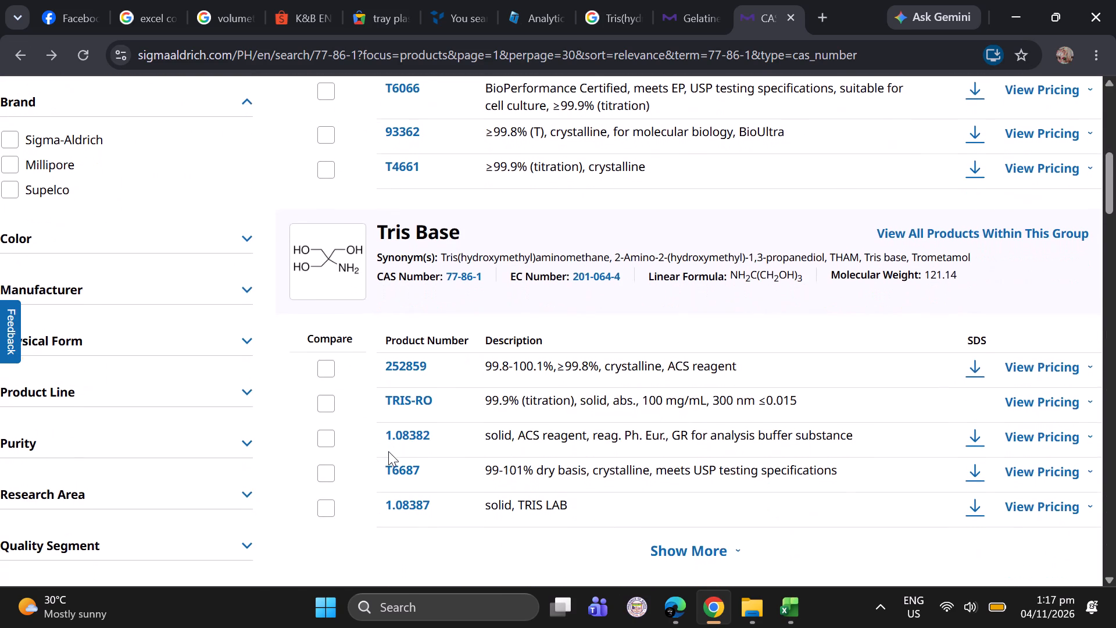
pyautogui.scroll(-2, 388, 451)
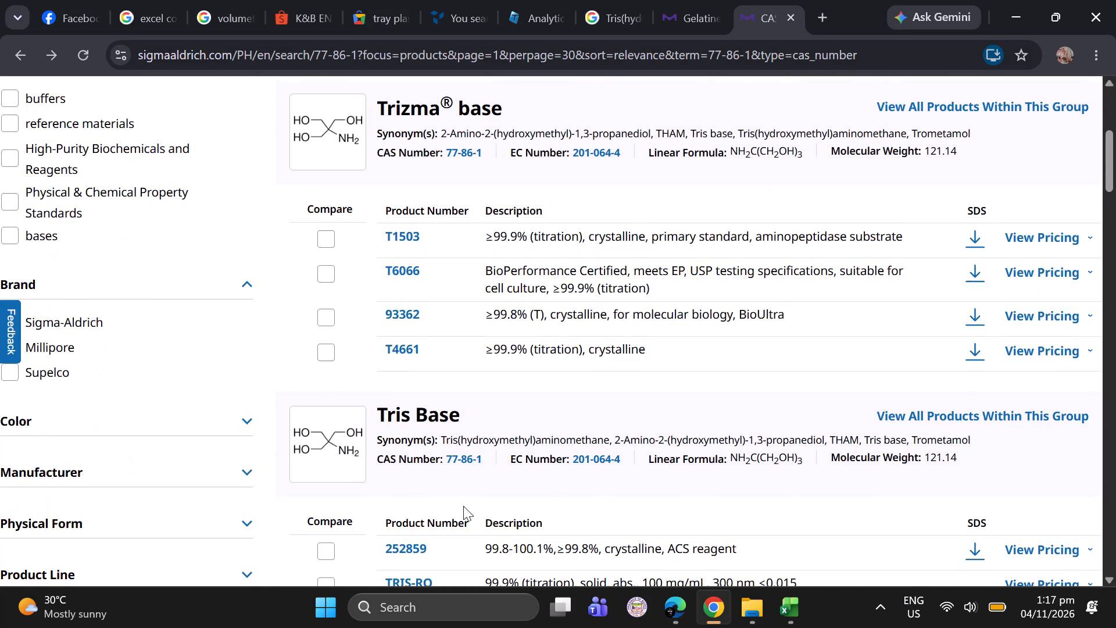
pyautogui.scroll(-3, 536, 522)
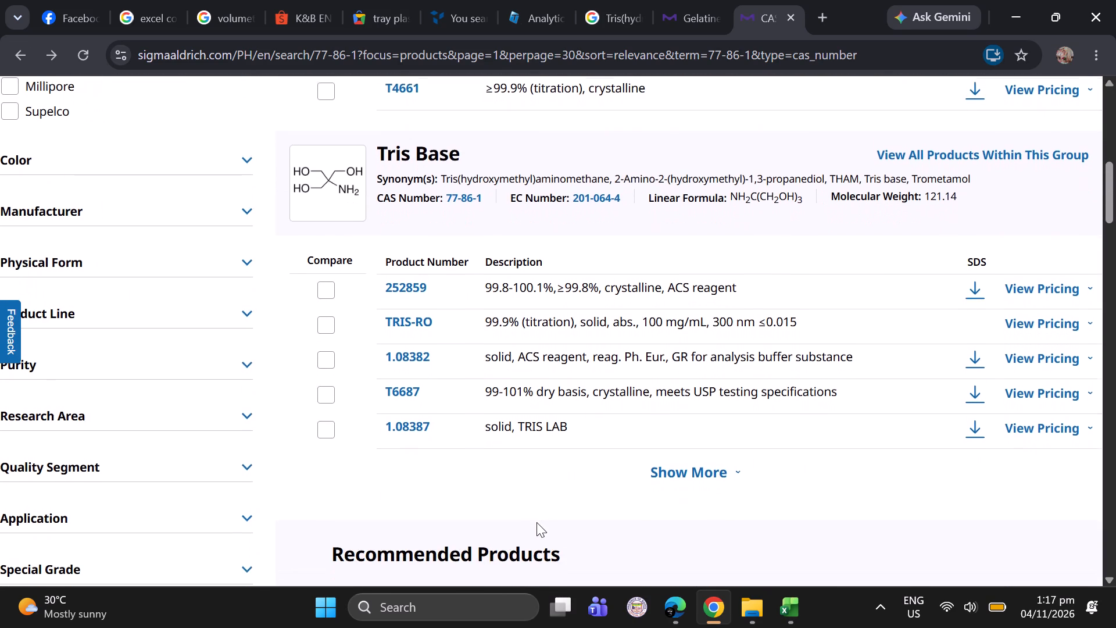
pyautogui.scroll(-1, 536, 522)
pyautogui.click(679, 456)
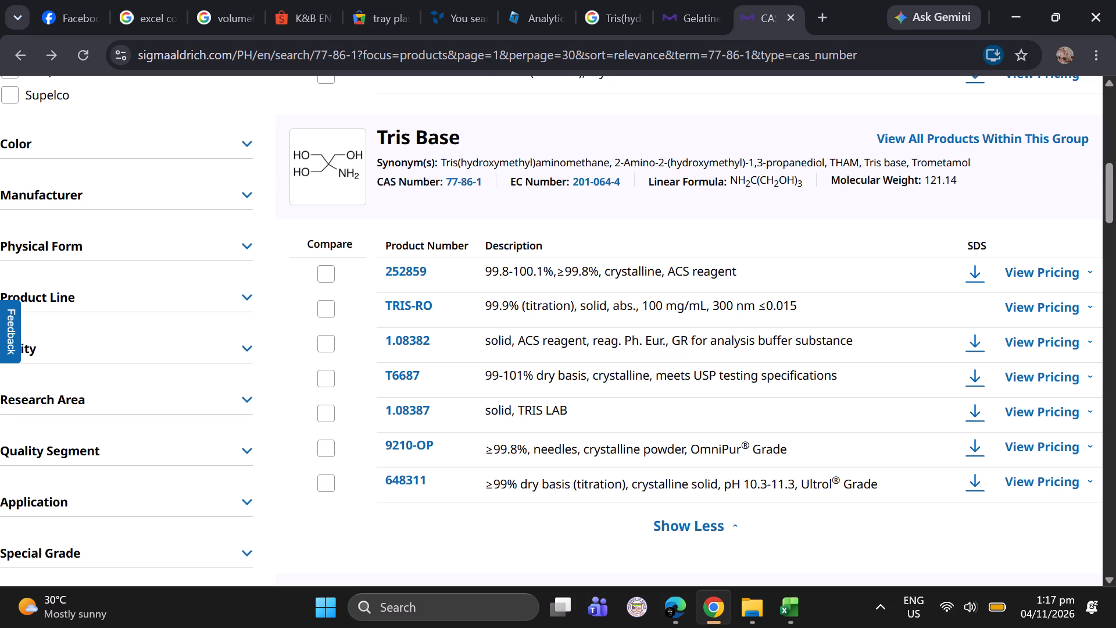
pyautogui.scroll(-1, 679, 456)
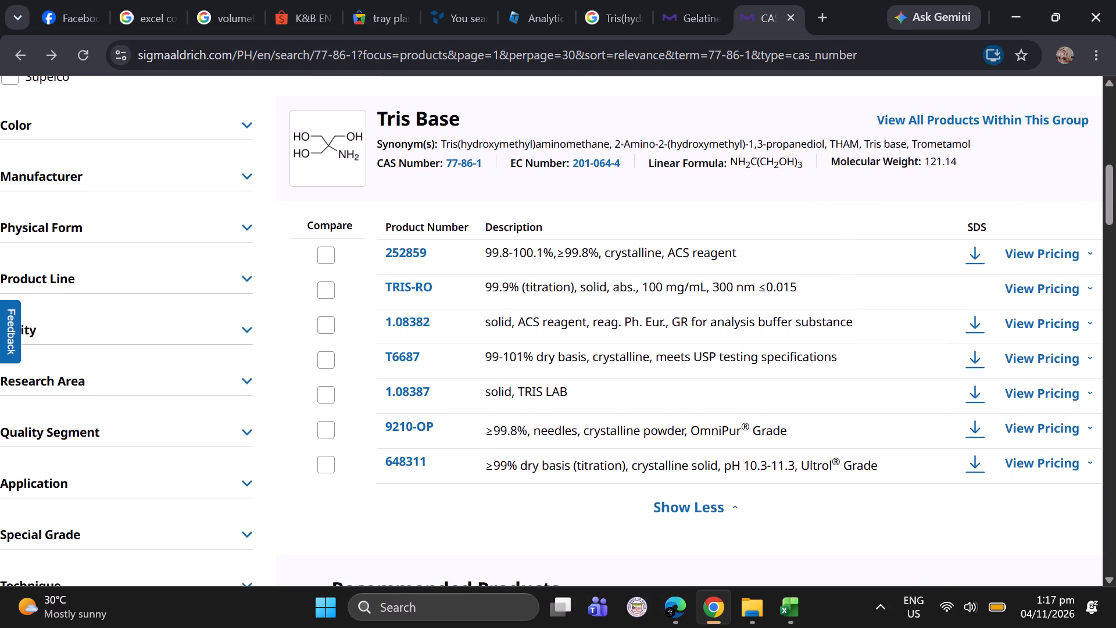
pyautogui.scroll(-1, 679, 456)
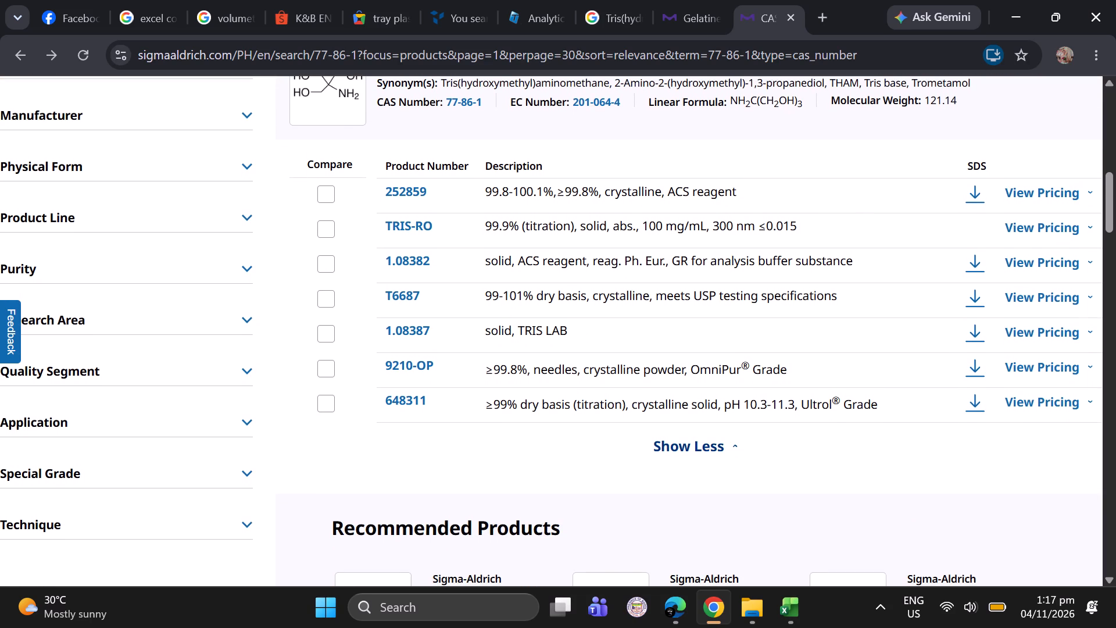
# Open product 1.08382 from the Tris Base results and examine its pack sizes, synonyms and item details.
pyautogui.click(398, 267)
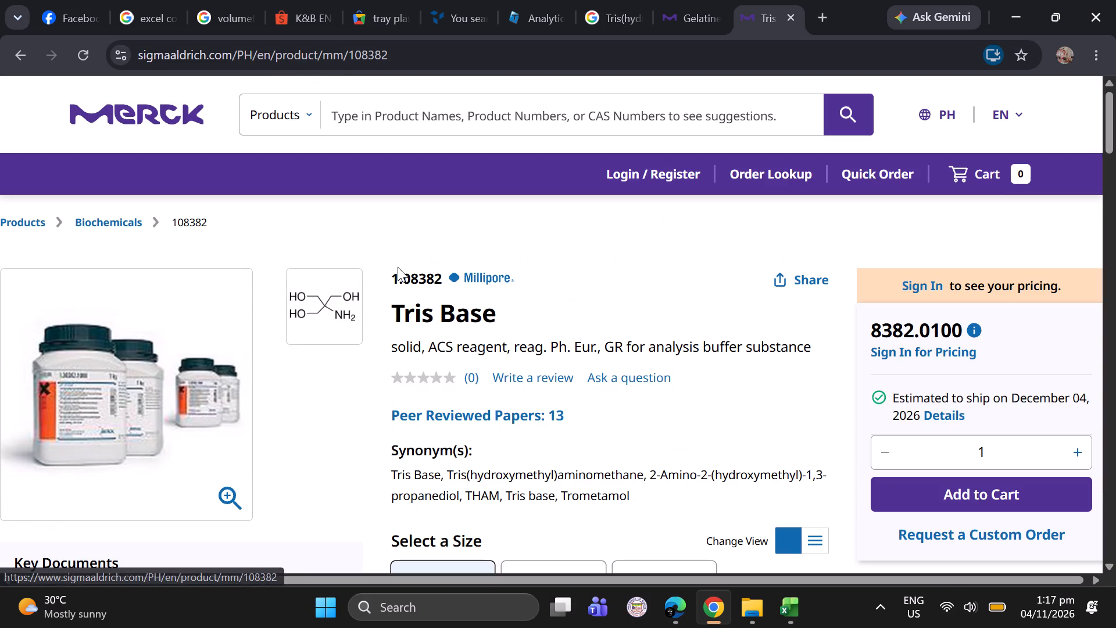
pyautogui.scroll(-2, 697, 372)
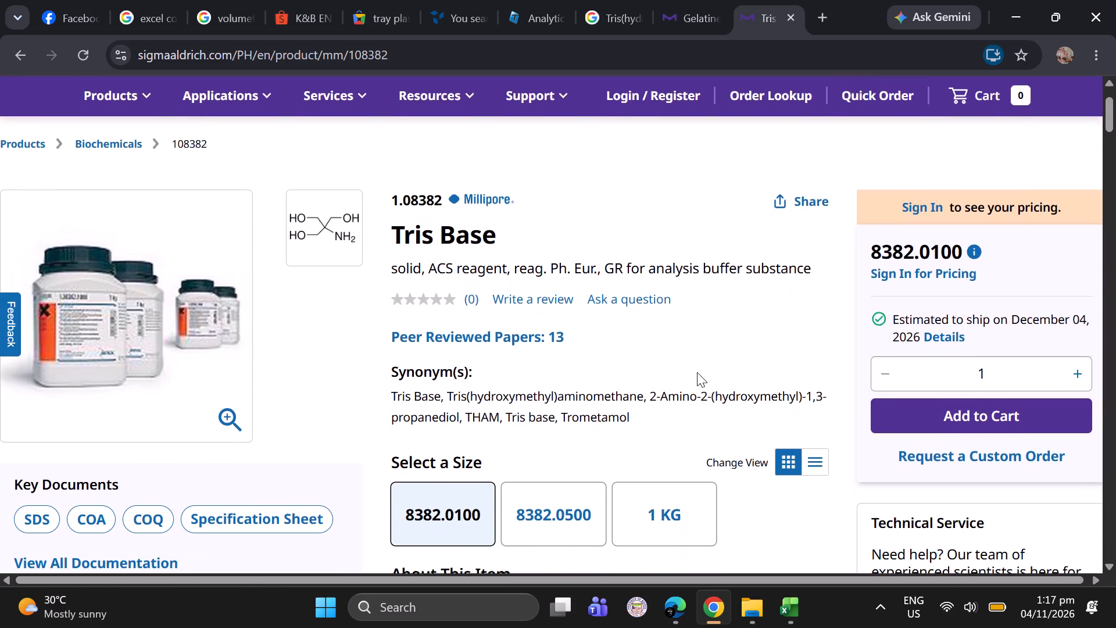
pyautogui.scroll(-2, 697, 372)
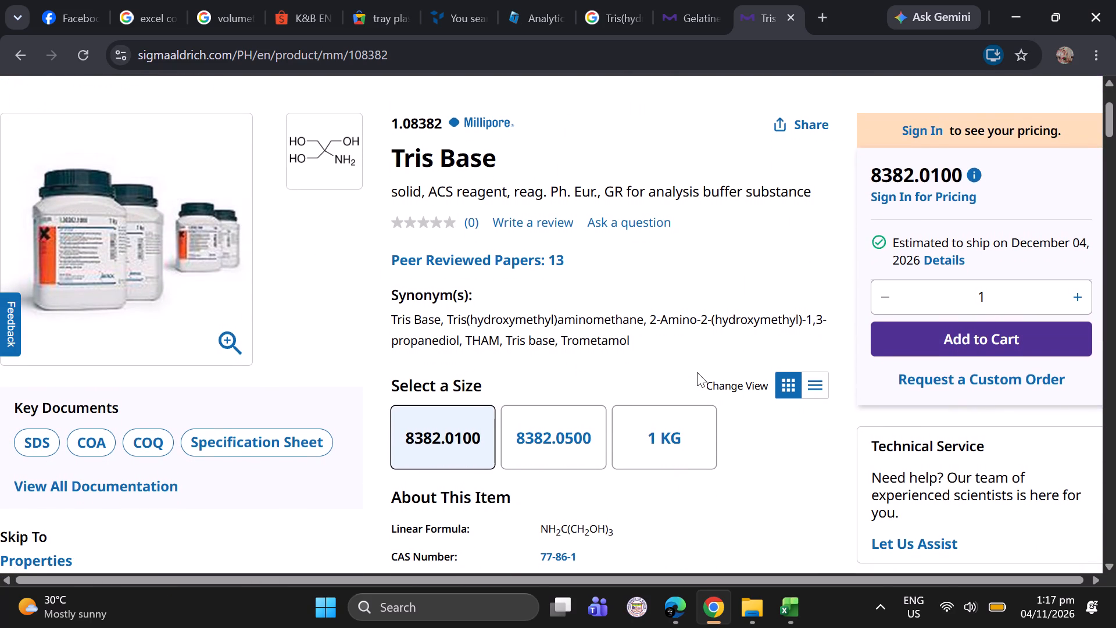
pyautogui.scroll(-1, 697, 372)
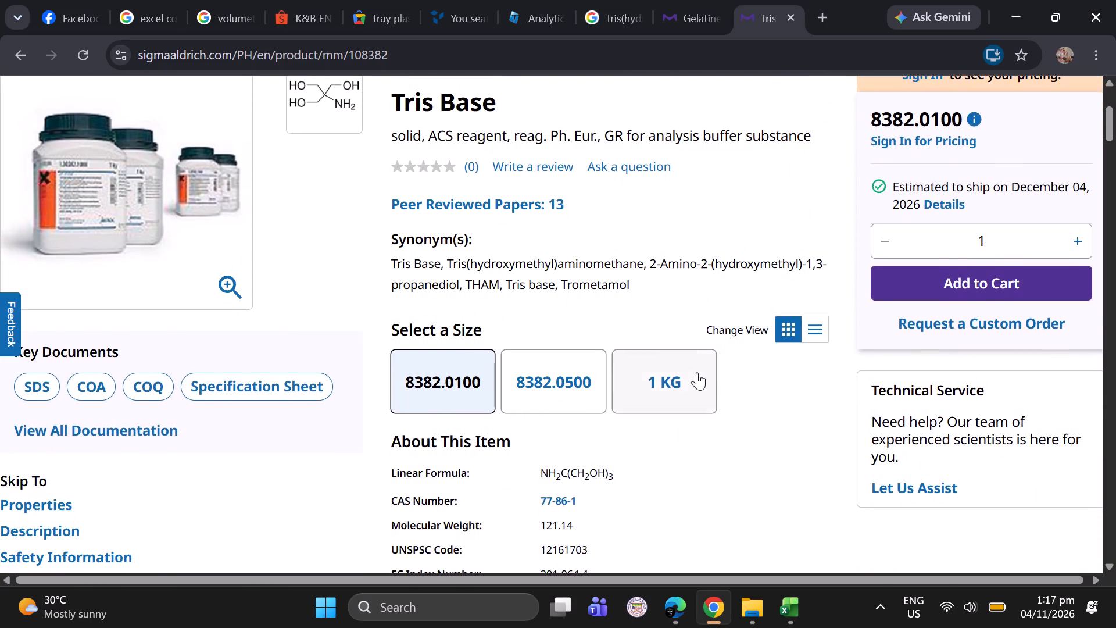
pyautogui.scroll(-1, 697, 372)
pyautogui.scroll(2, 697, 372)
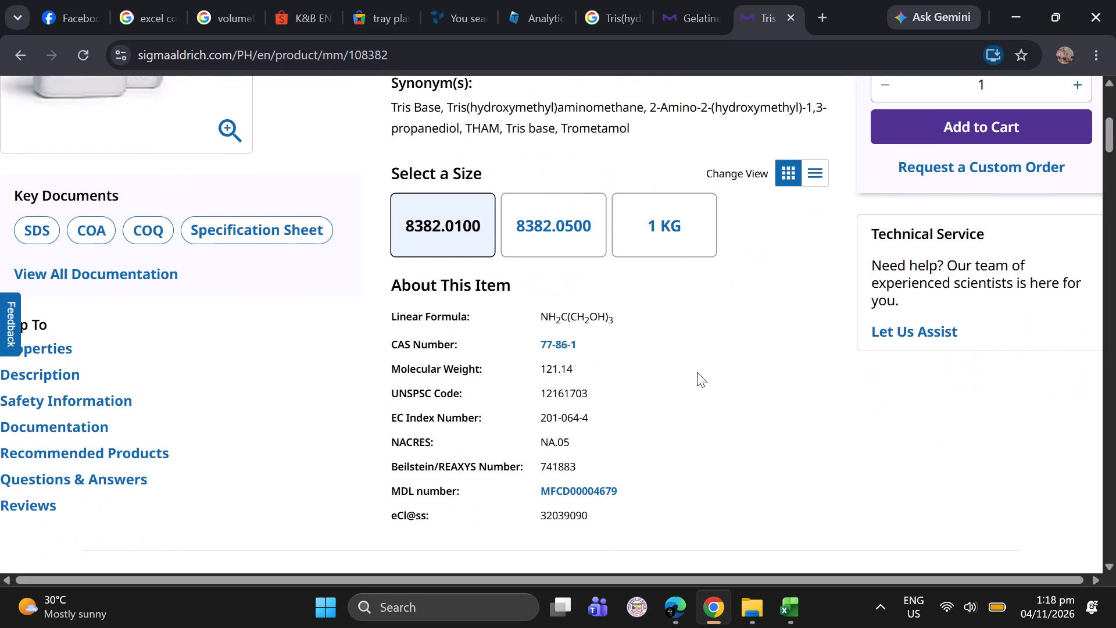
pyautogui.scroll(2, 697, 372)
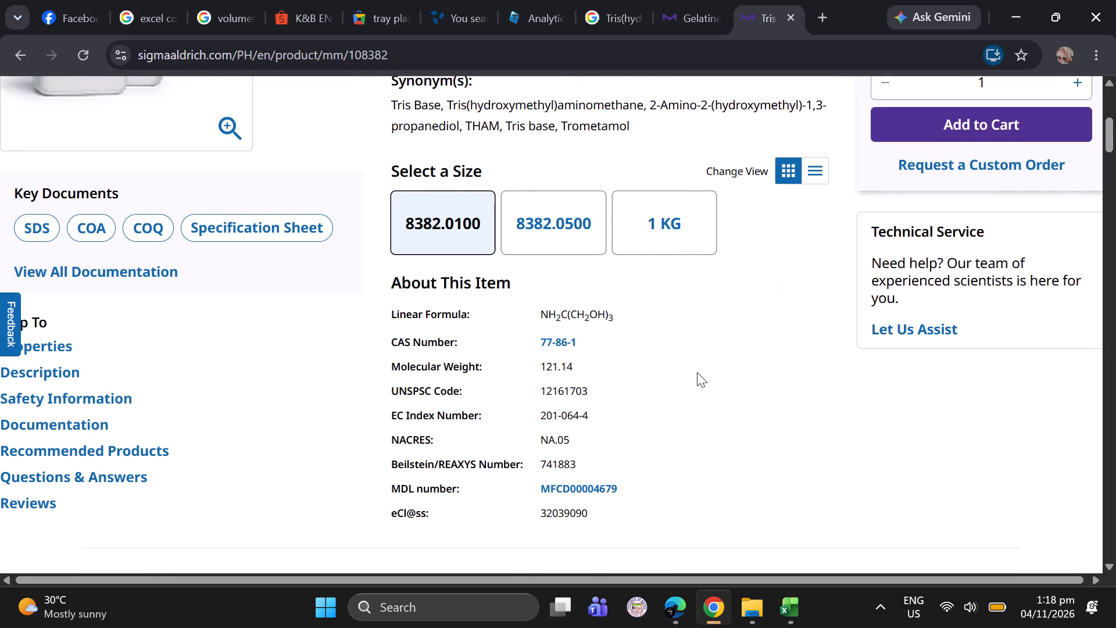
pyautogui.scroll(2, 697, 372)
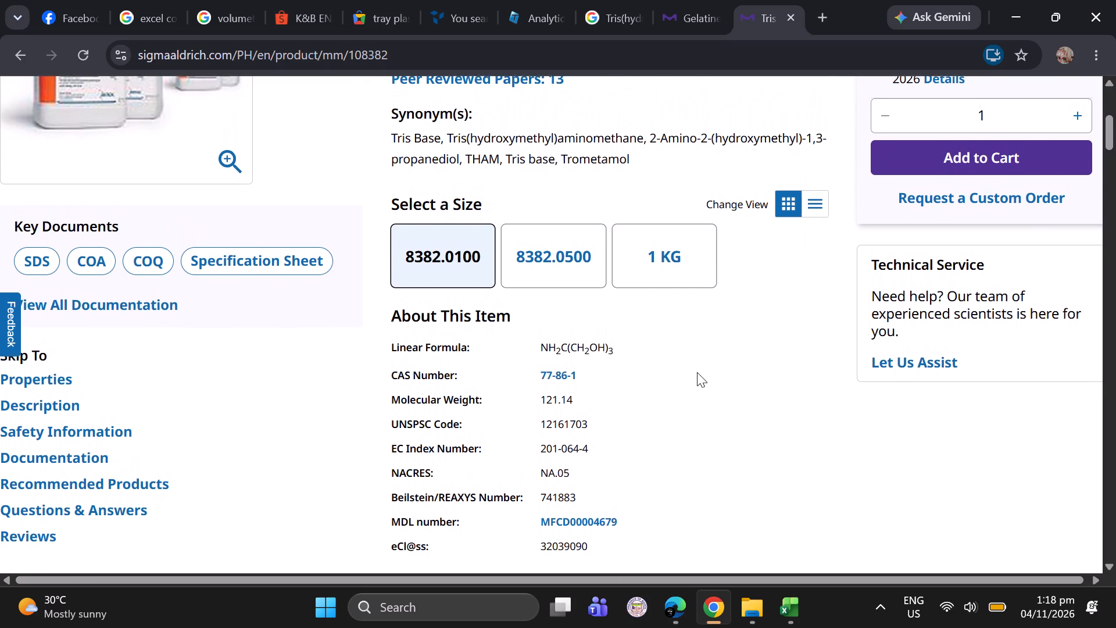
pyautogui.scroll(1, 697, 372)
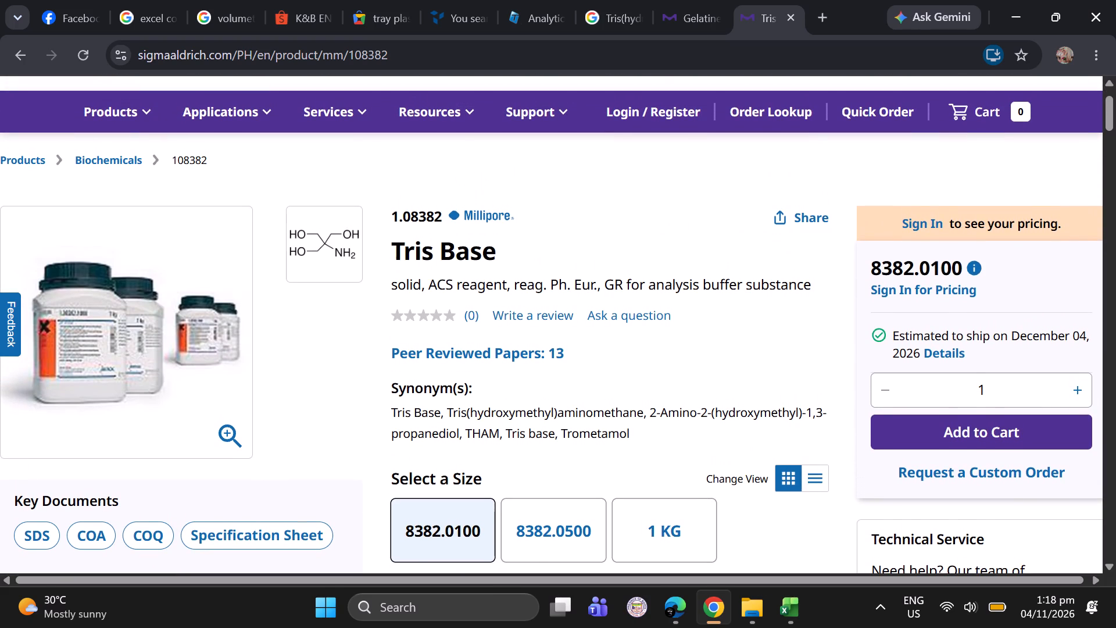
pyautogui.click(424, 214)
pyautogui.scroll(1, 424, 214)
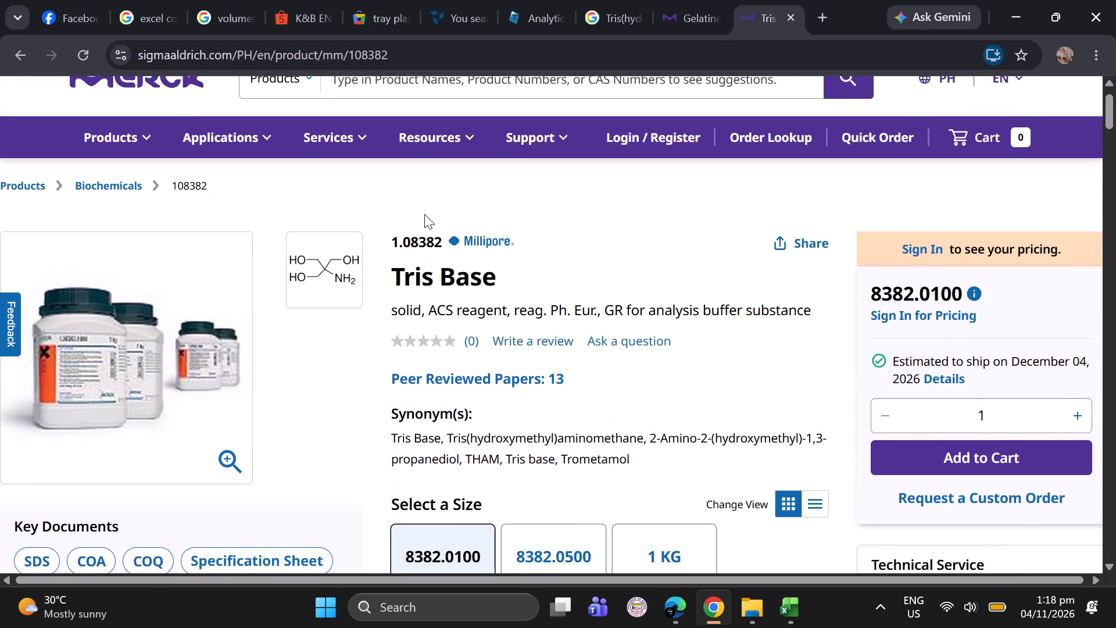
pyautogui.scroll(-1, 424, 214)
pyautogui.scroll(1, 424, 214)
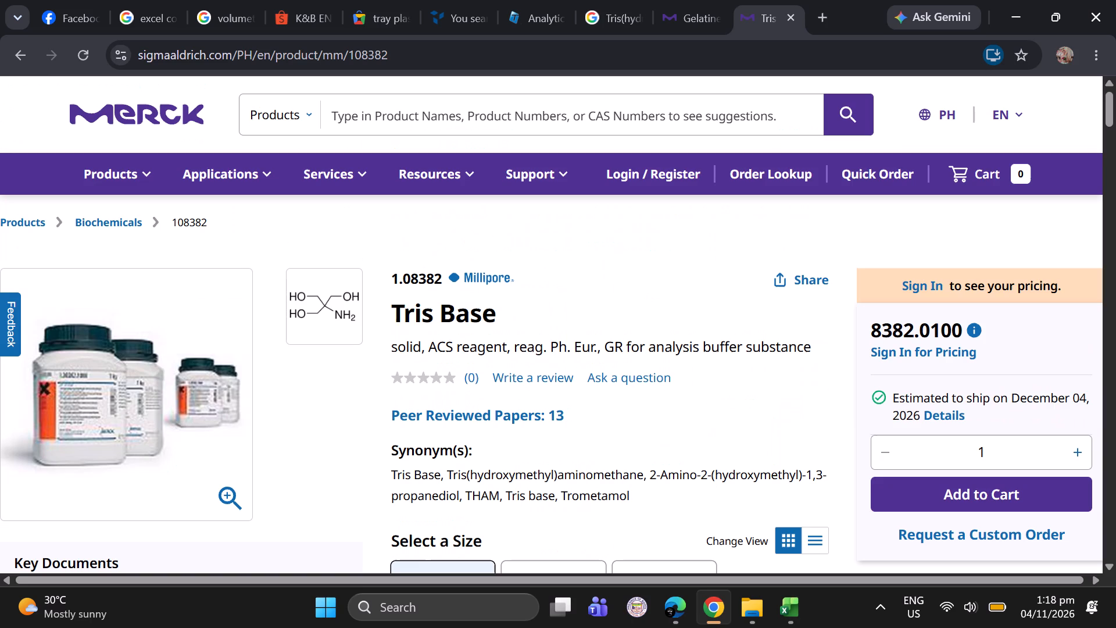
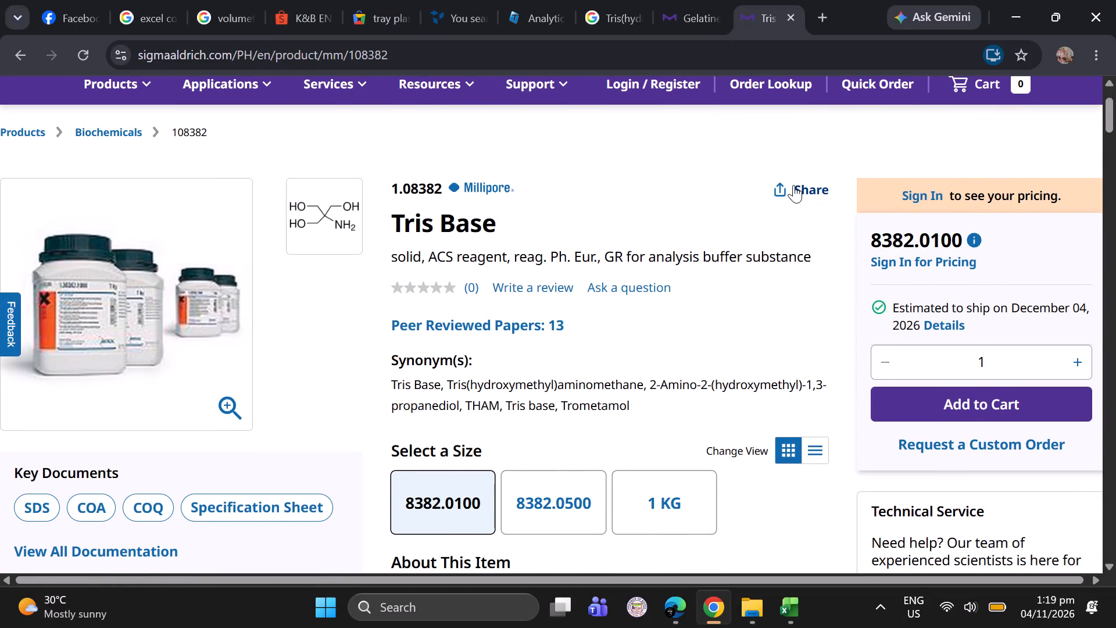
# Check the share link of Tris Base 1.08382 and look over its pack sizes, item details and recommended products.
pyautogui.click(793, 185)
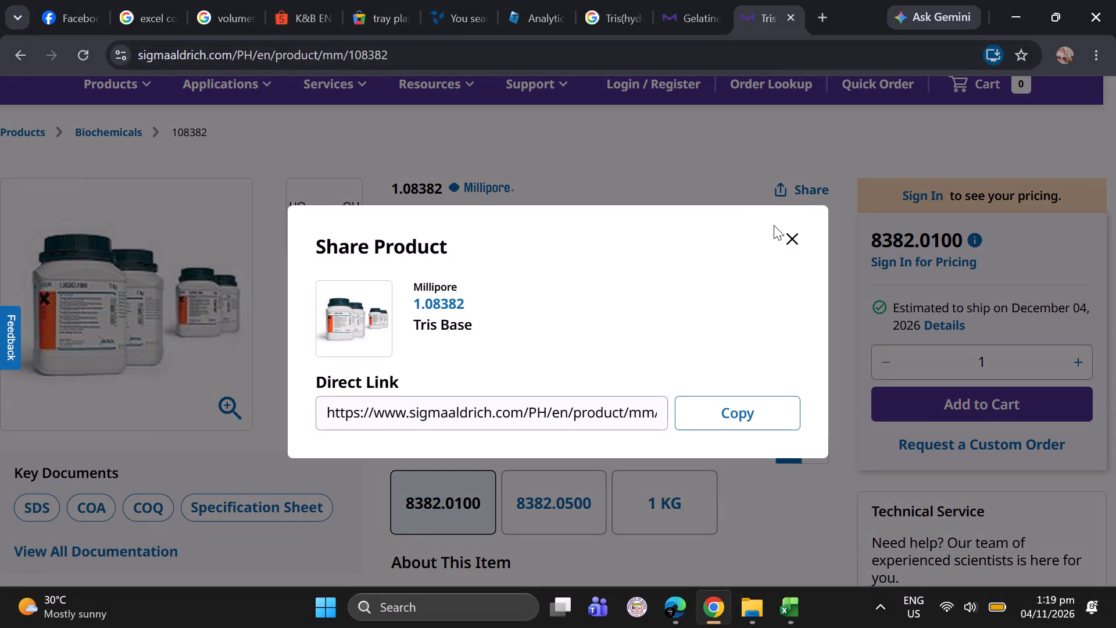
pyautogui.click(796, 243)
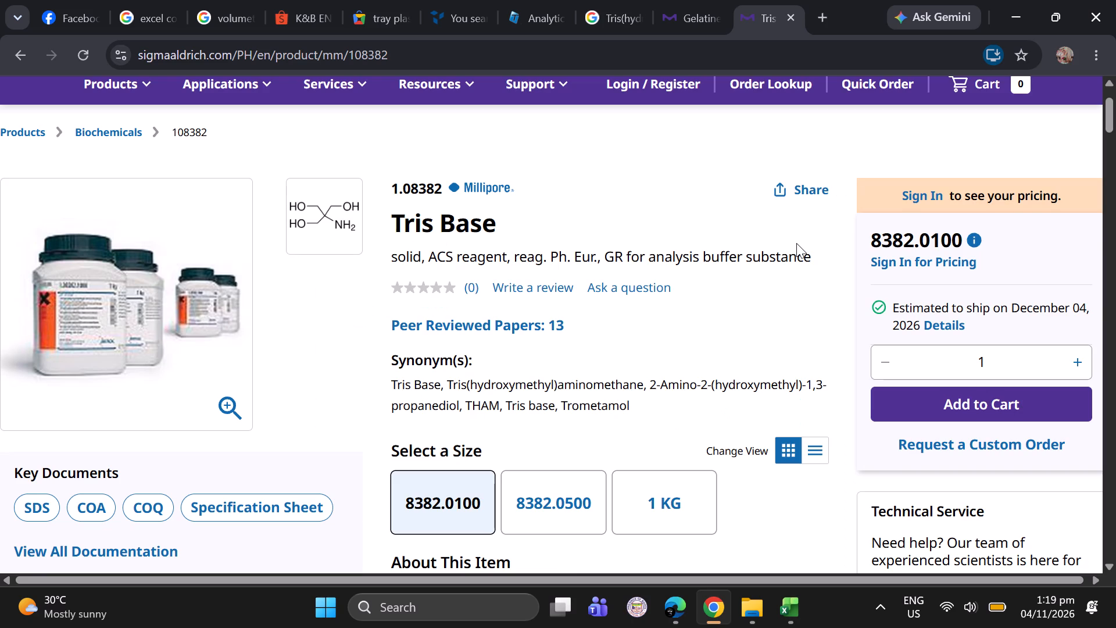
pyautogui.scroll(-2, 686, 320)
pyautogui.scroll(2, 686, 320)
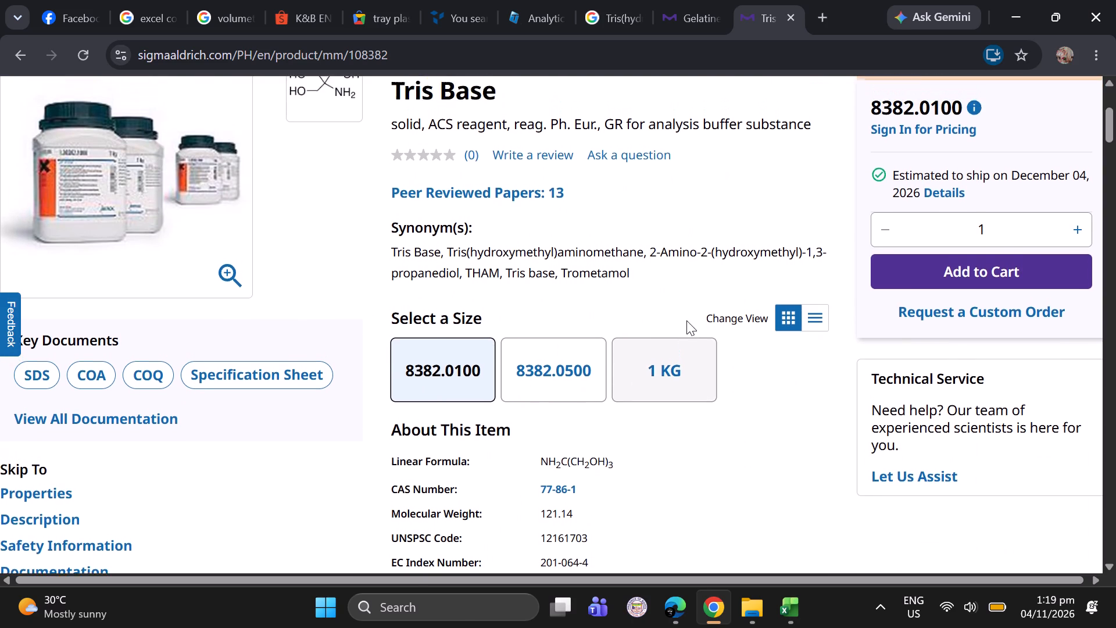
pyautogui.scroll(-2, 686, 320)
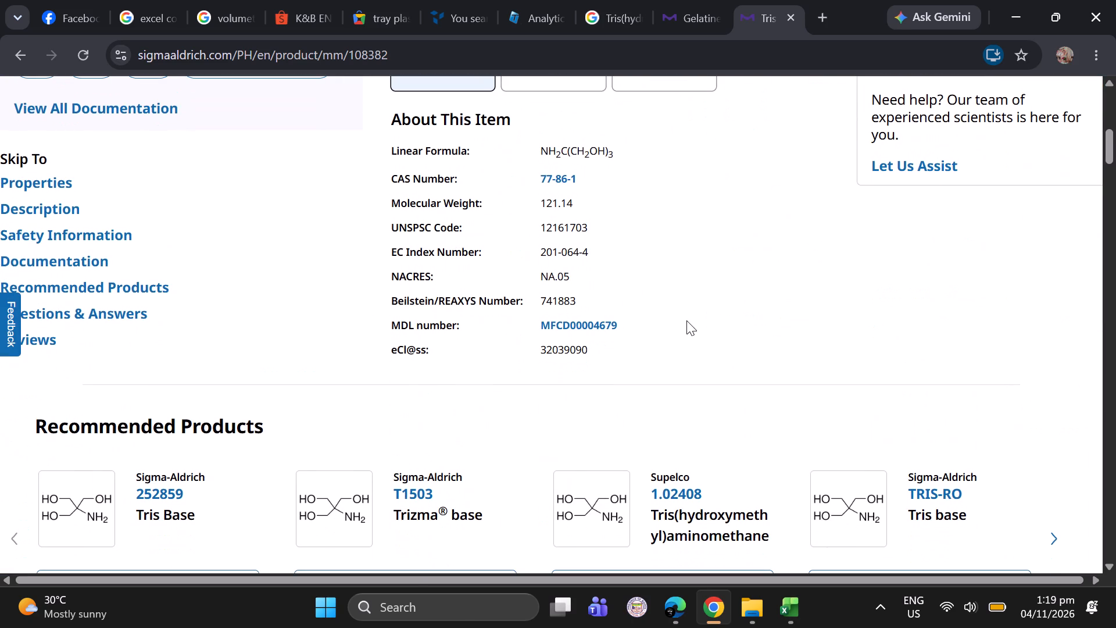
pyautogui.hscroll(2, 686, 320)
pyautogui.scroll(2, 686, 320)
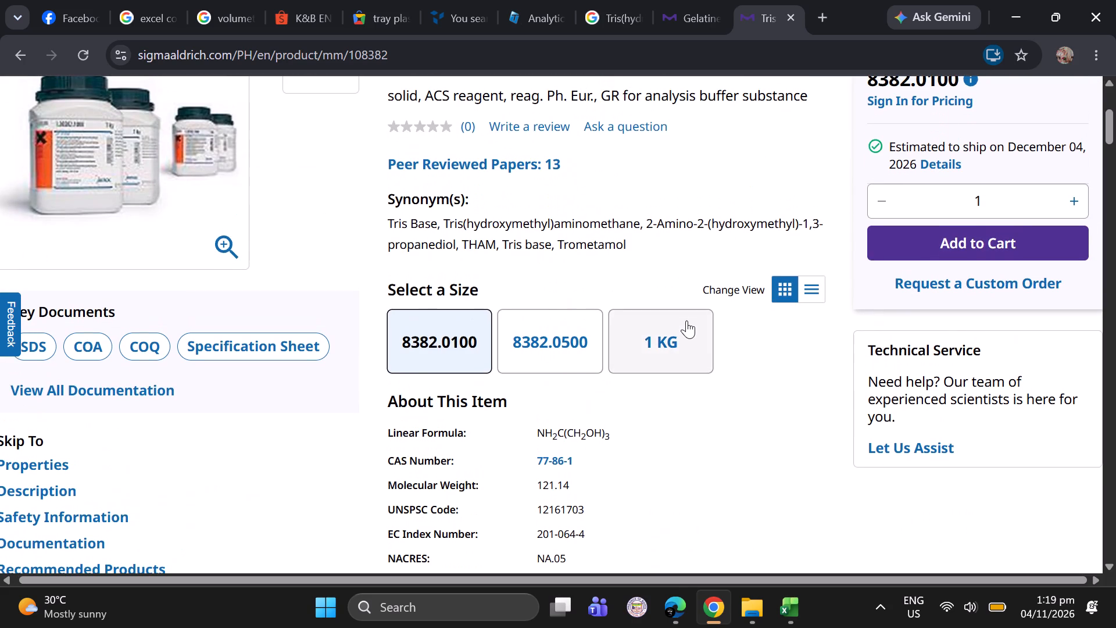
pyautogui.scroll(1, 686, 320)
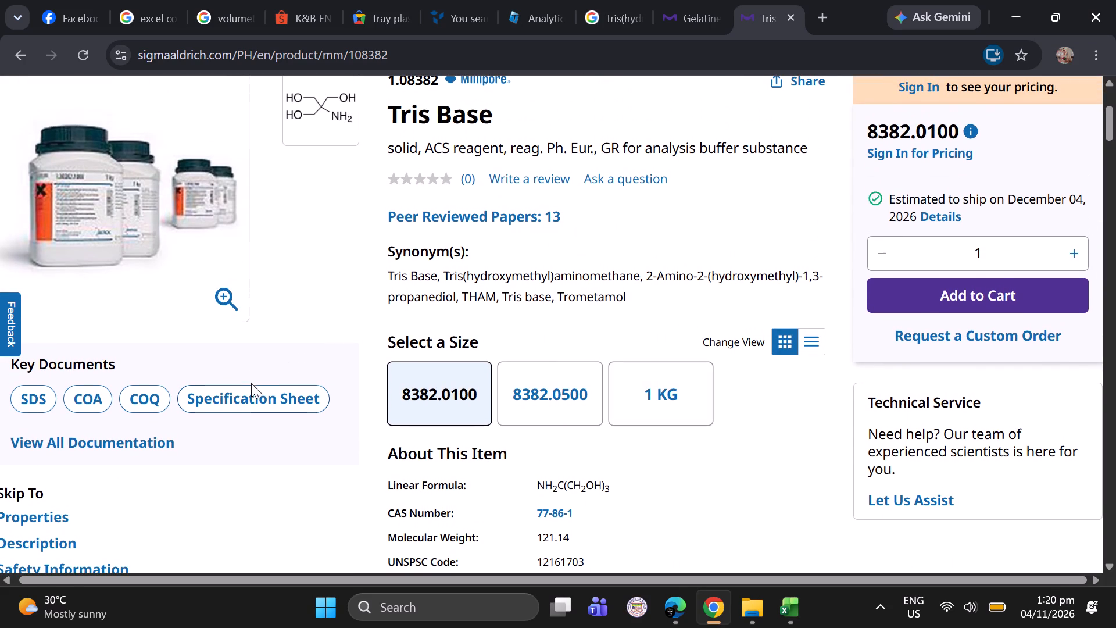
# Request the Tris Base specification sheet and look through the product's certificates of analysis in its documentation.
pyautogui.click(253, 394)
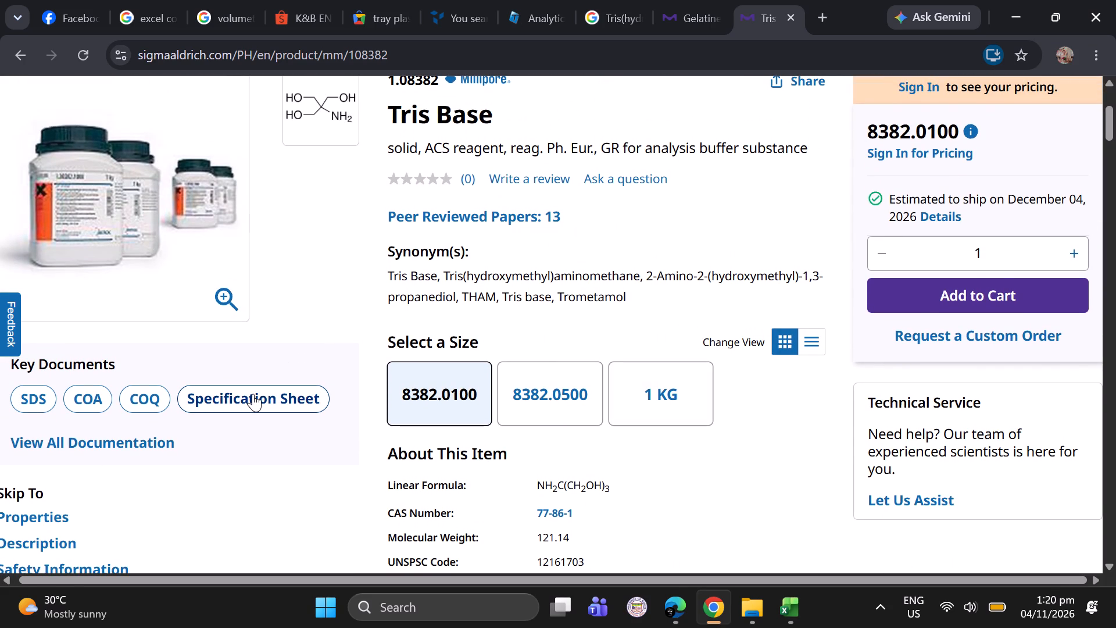
pyautogui.click(82, 404)
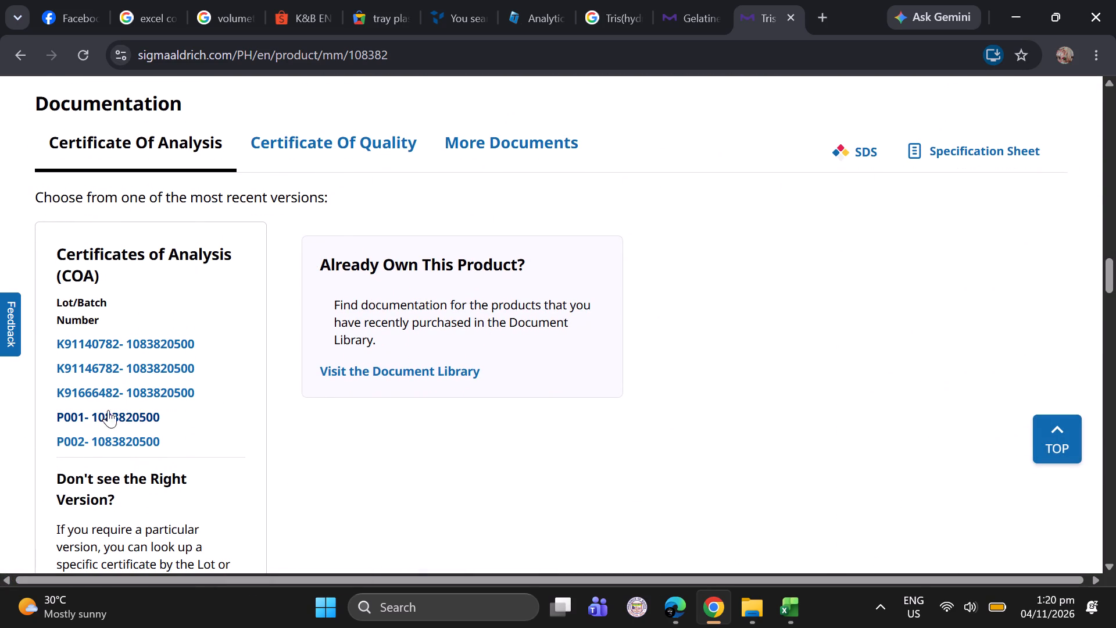
pyautogui.scroll(-1, 346, 452)
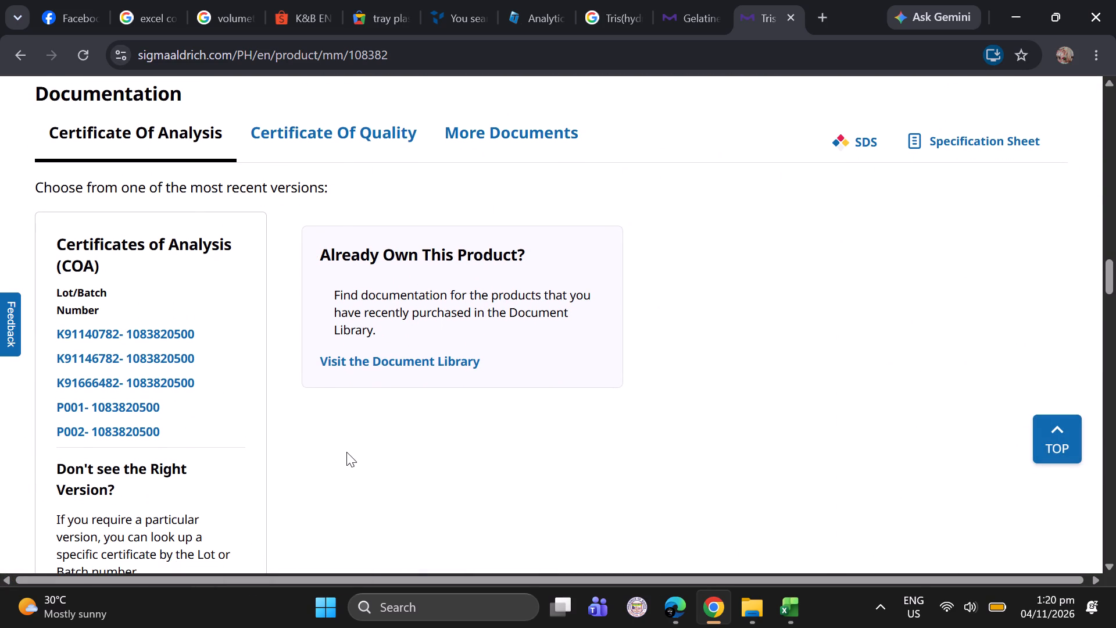
pyautogui.scroll(-2, 346, 452)
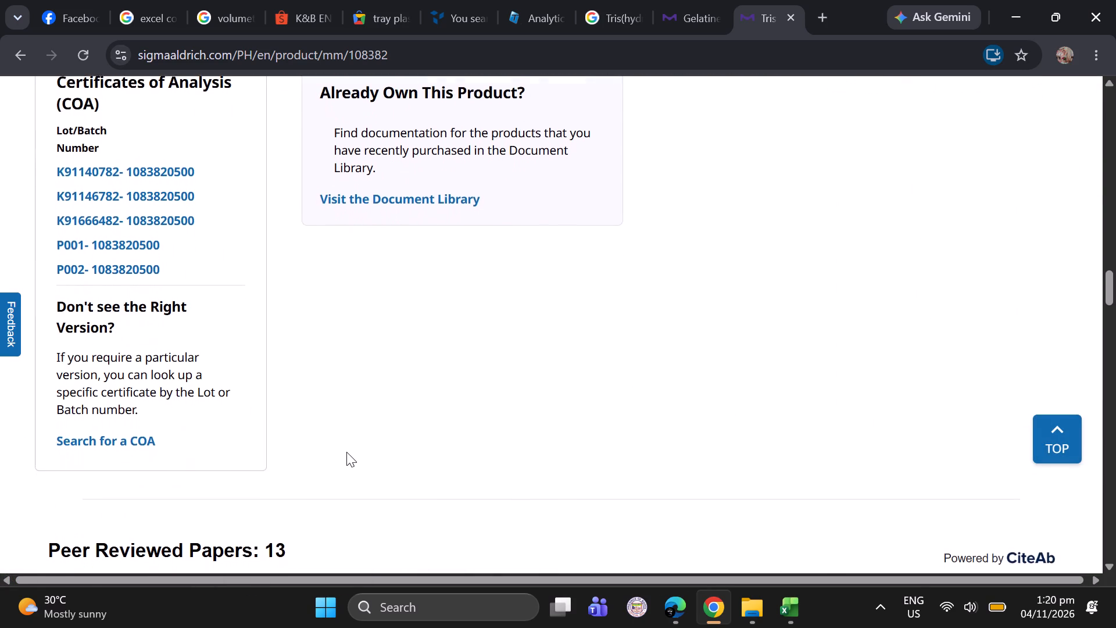
pyautogui.scroll(-1, 346, 452)
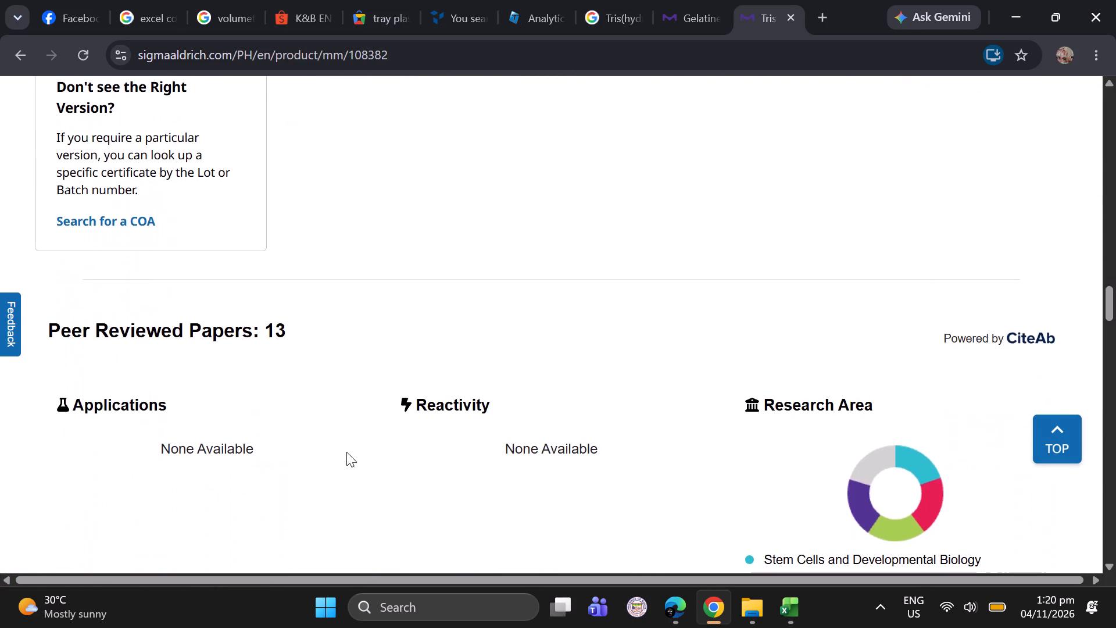
pyautogui.scroll(1, 346, 452)
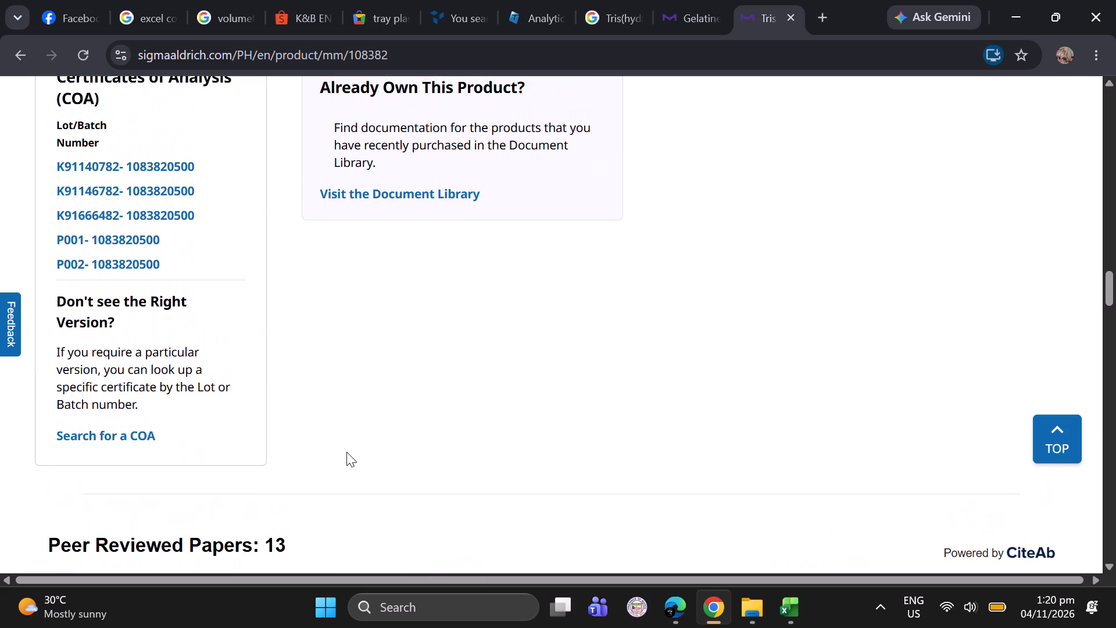
pyautogui.scroll(1, 346, 452)
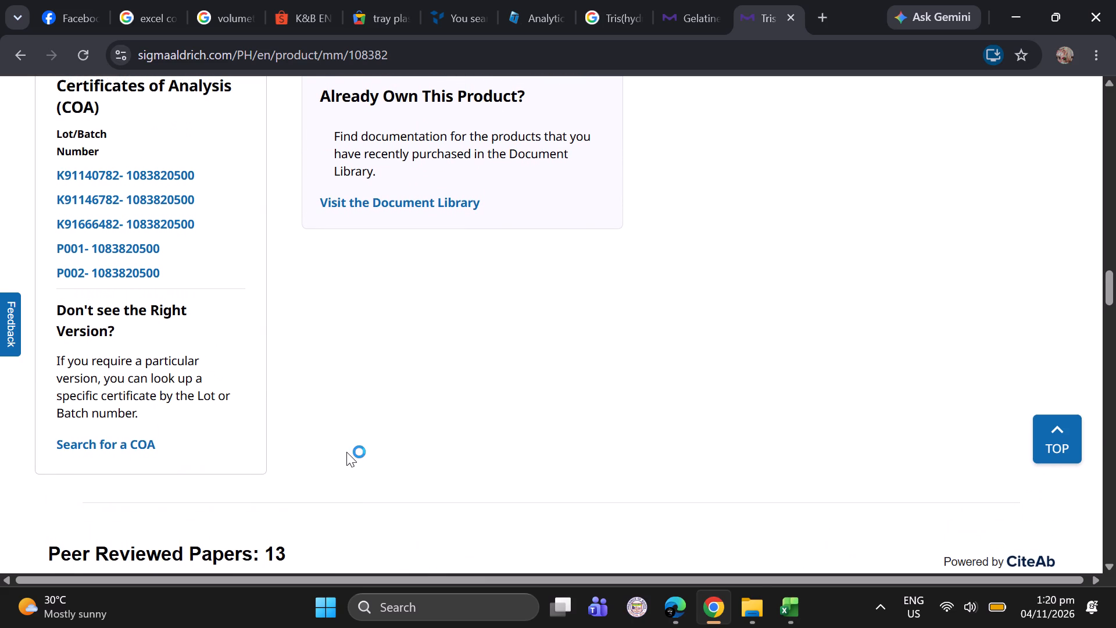
pyautogui.scroll(11, 346, 452)
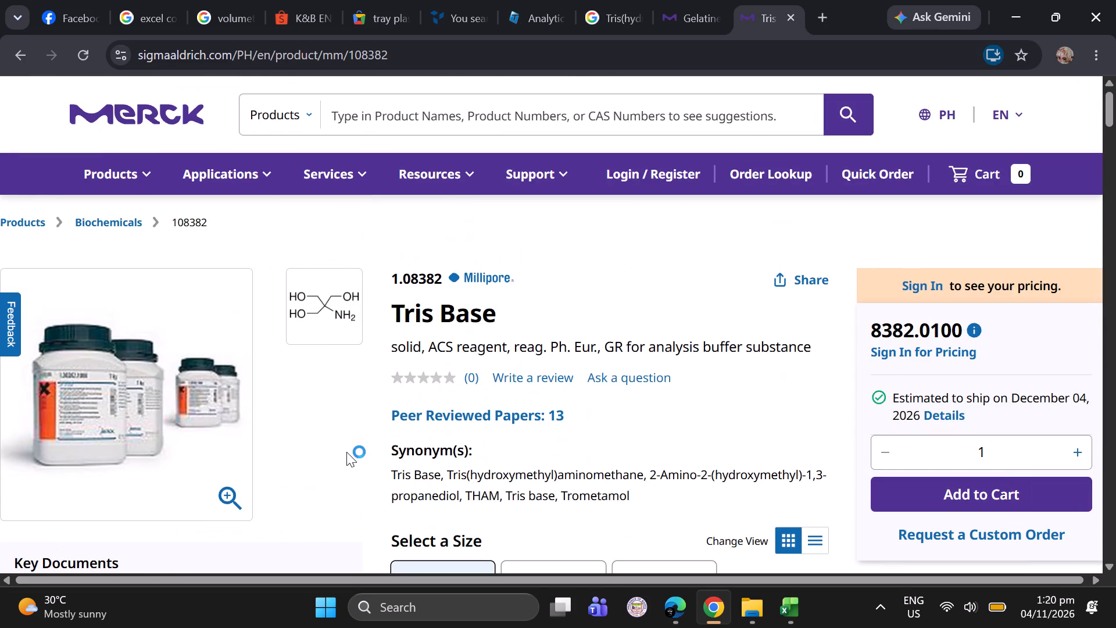
# Enlarge the Tris Base bottle photo, zoom in to inspect the container labels, and close the image viewer.
pyautogui.click(158, 412)
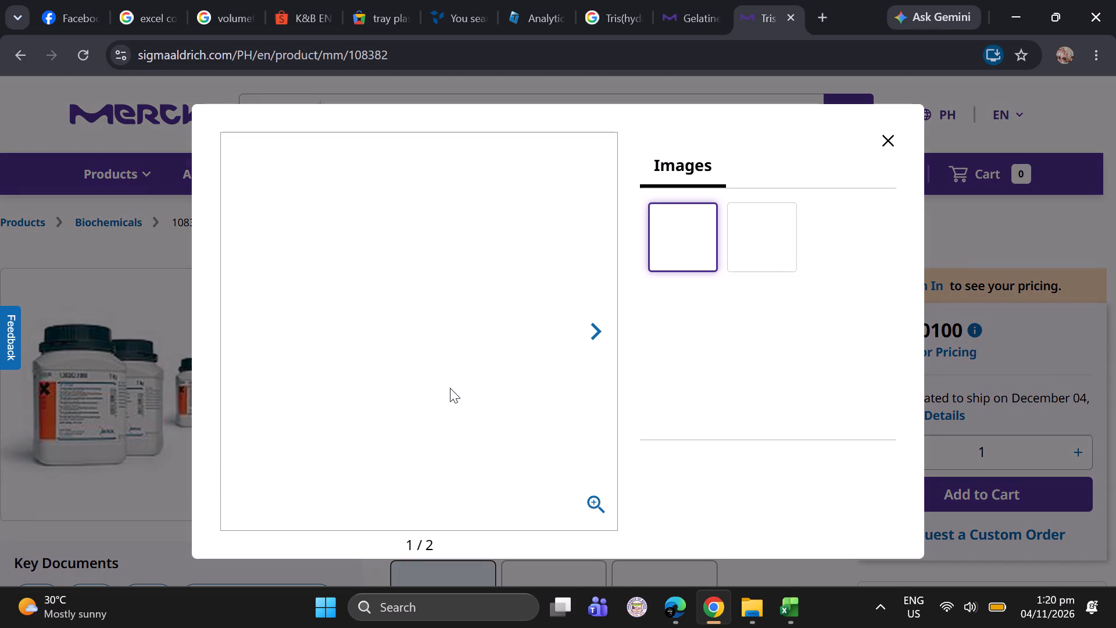
pyautogui.click(752, 227)
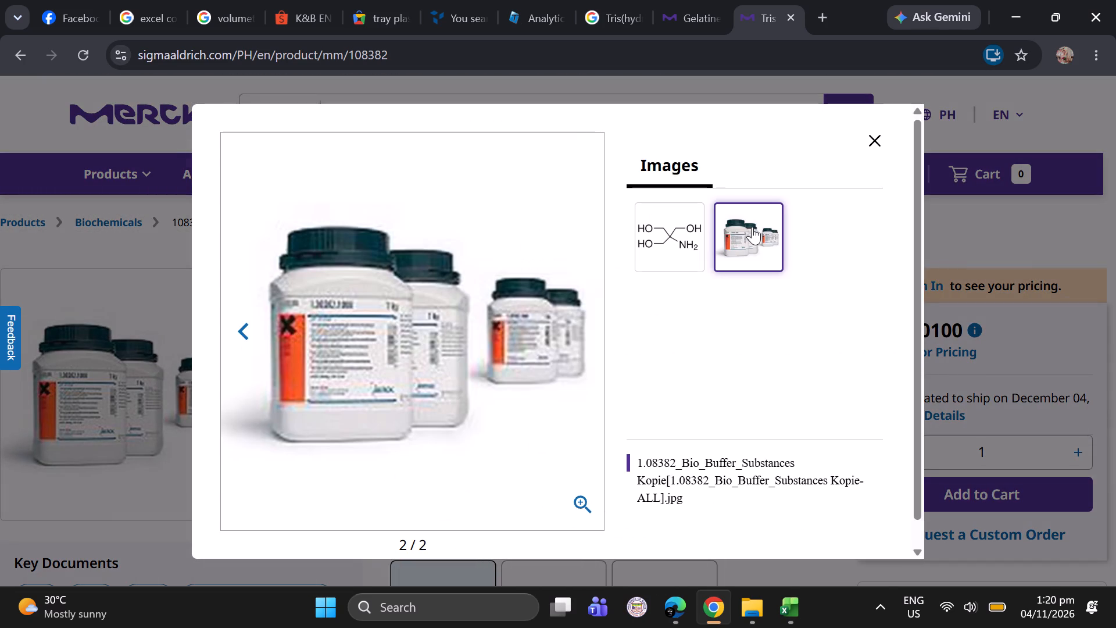
pyautogui.click(337, 319)
pyautogui.moveTo(337, 319); pyautogui.dragTo(492, 328)
pyautogui.click(365, 366)
pyautogui.doubleClick(365, 366)
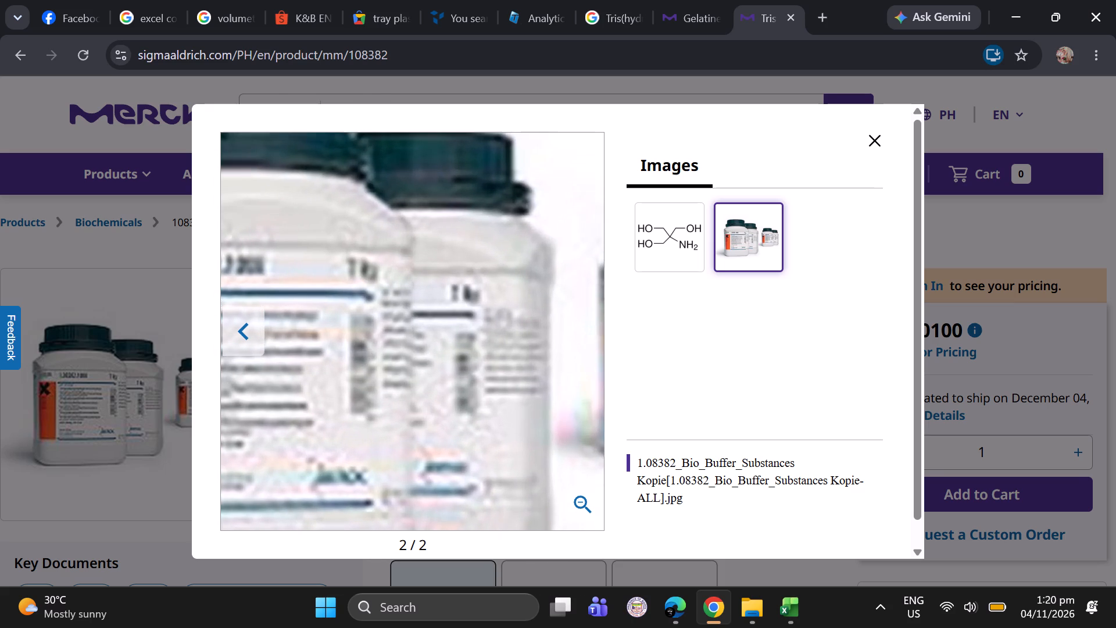
pyautogui.doubleClick(455, 350)
pyautogui.click(877, 136)
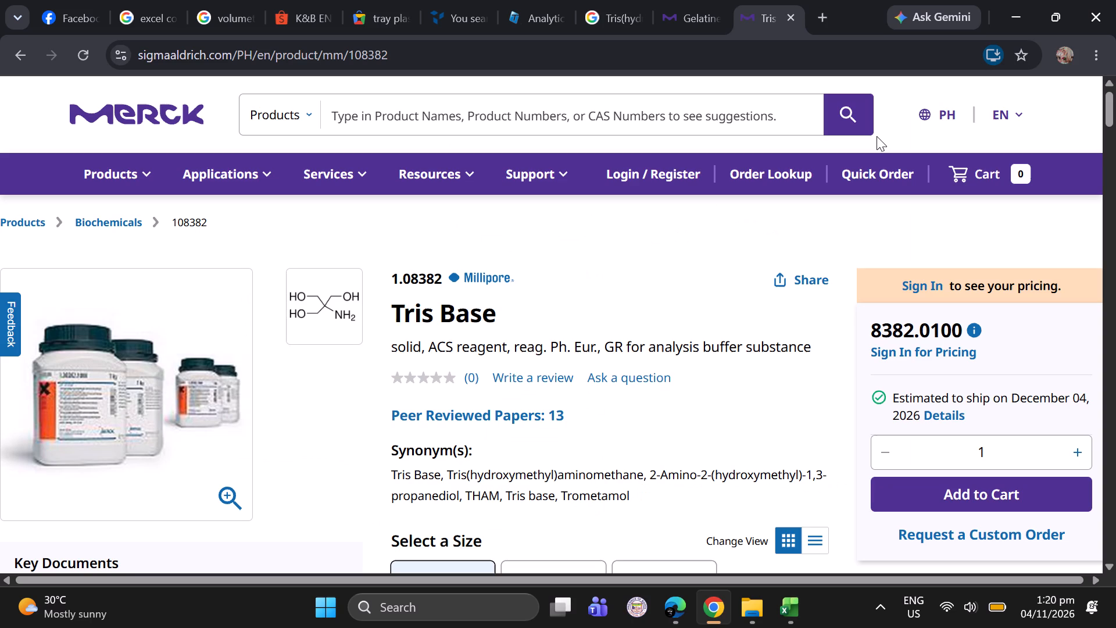
# Select the 1 KG pack size of Tris Base to check its catalogue number.
pyautogui.scroll(-2, 685, 331)
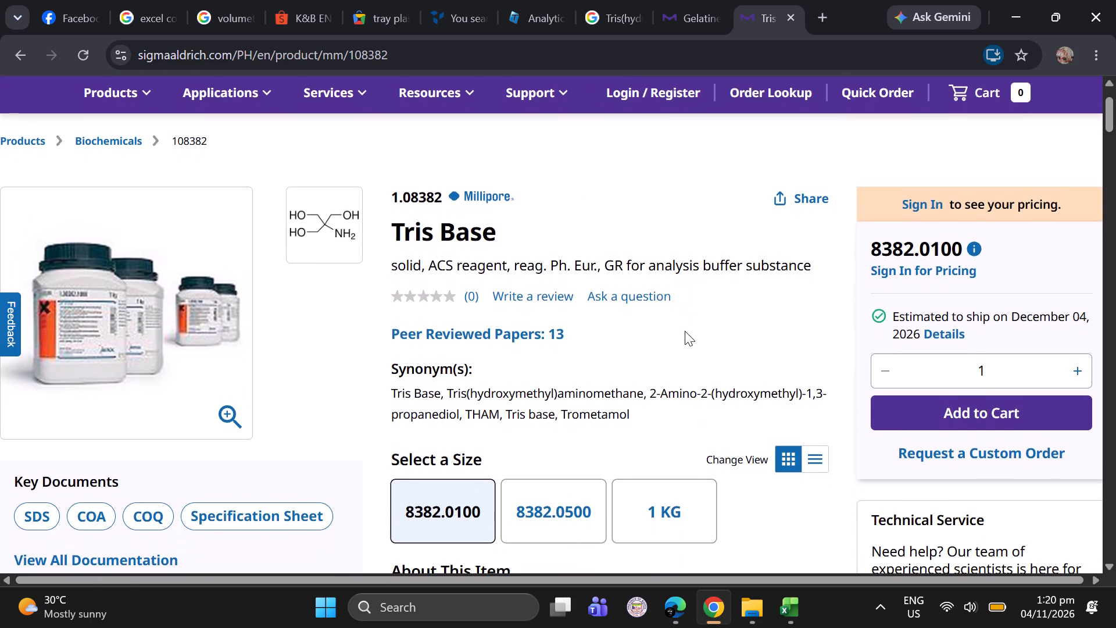
pyautogui.scroll(-3, 685, 331)
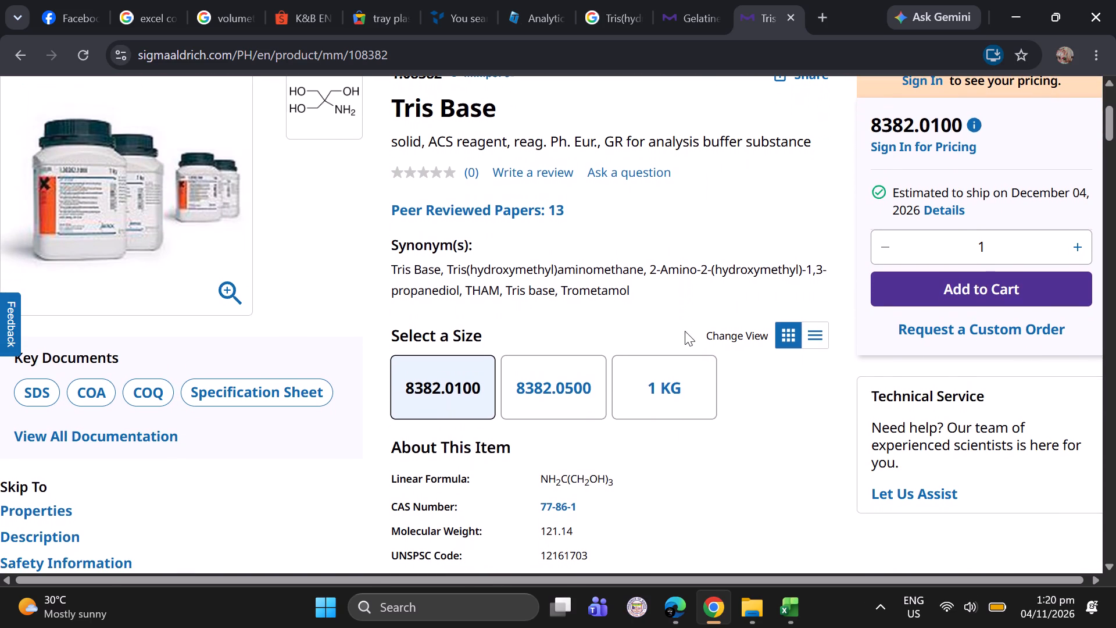
pyautogui.click(648, 377)
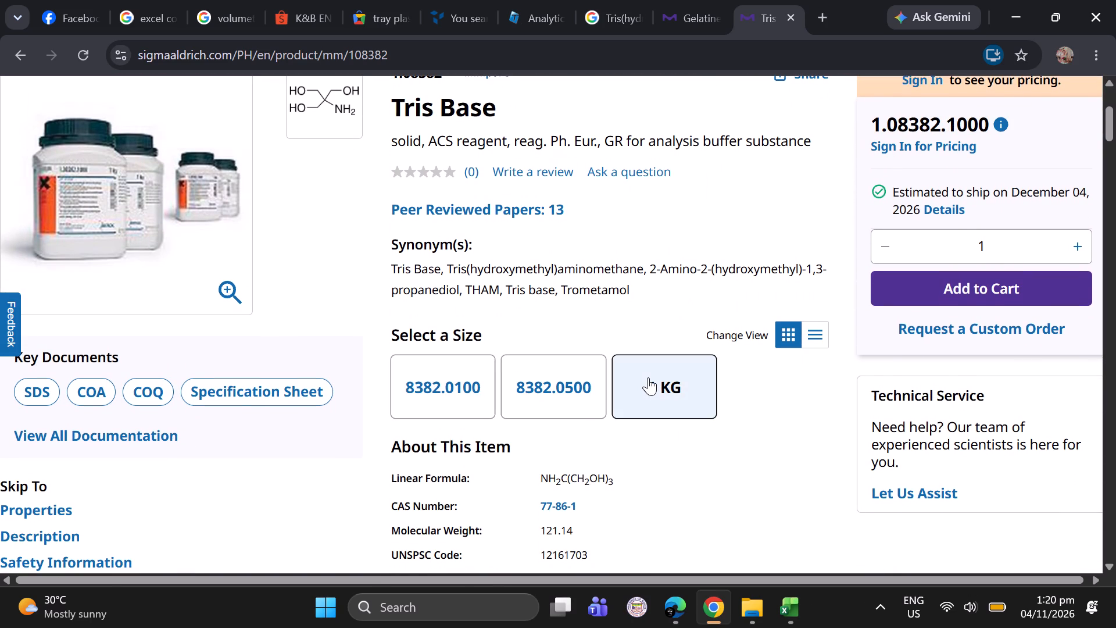
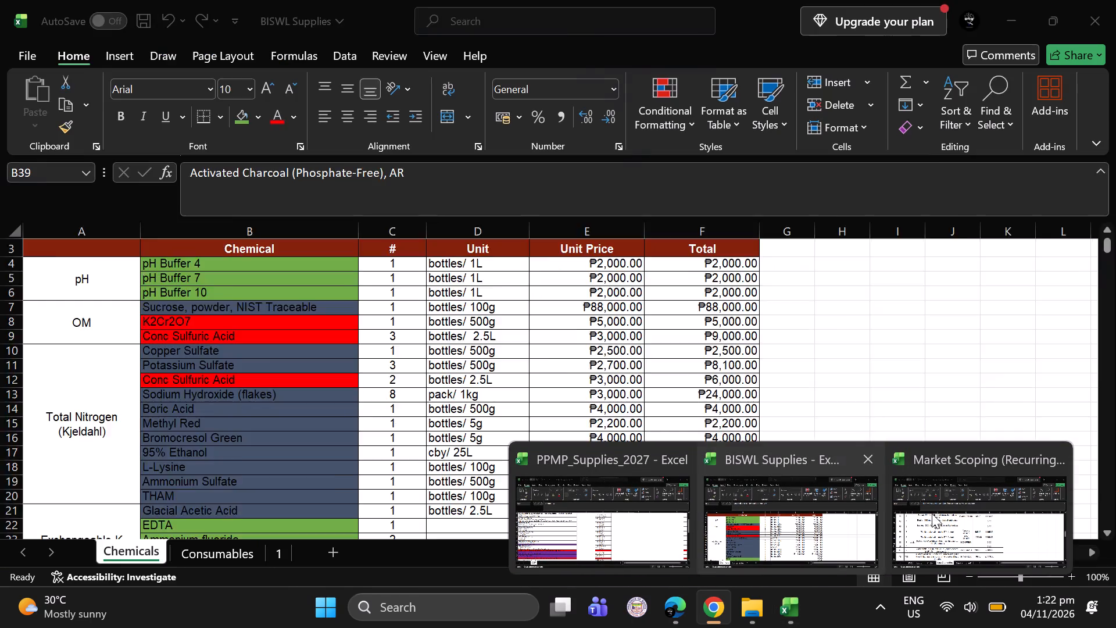
# In the Market Scoping workbook's Yana Chemodities sheet, replace the THAM item with "Tris(hydroxymethyl)aminomethane, GR for analysis buffer substance".
pyautogui.click(943, 508)
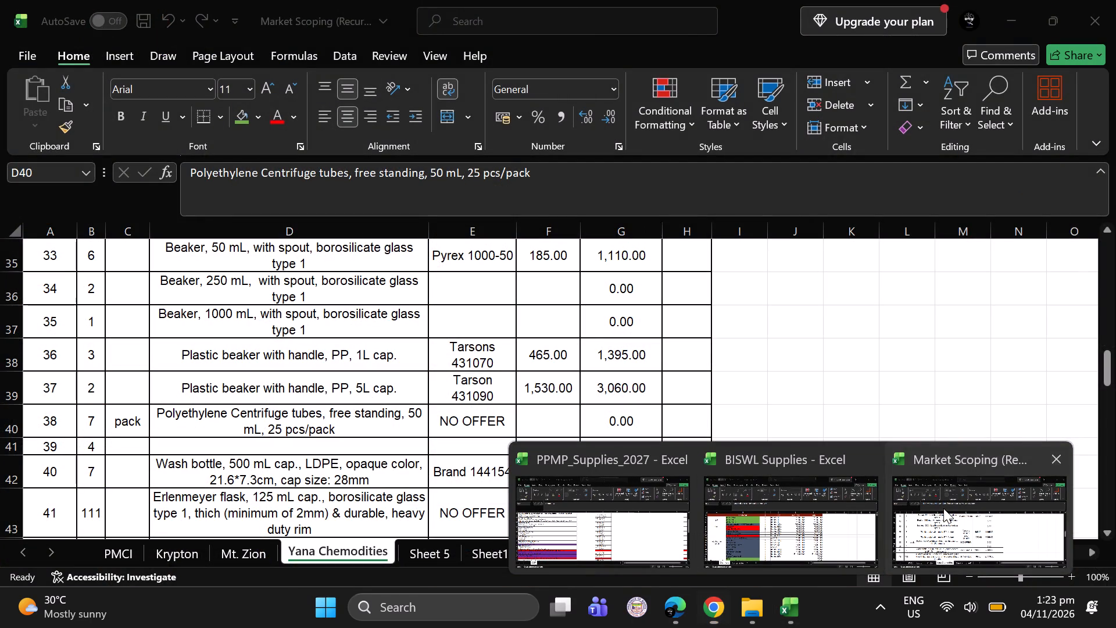
pyautogui.scroll(3, 396, 423)
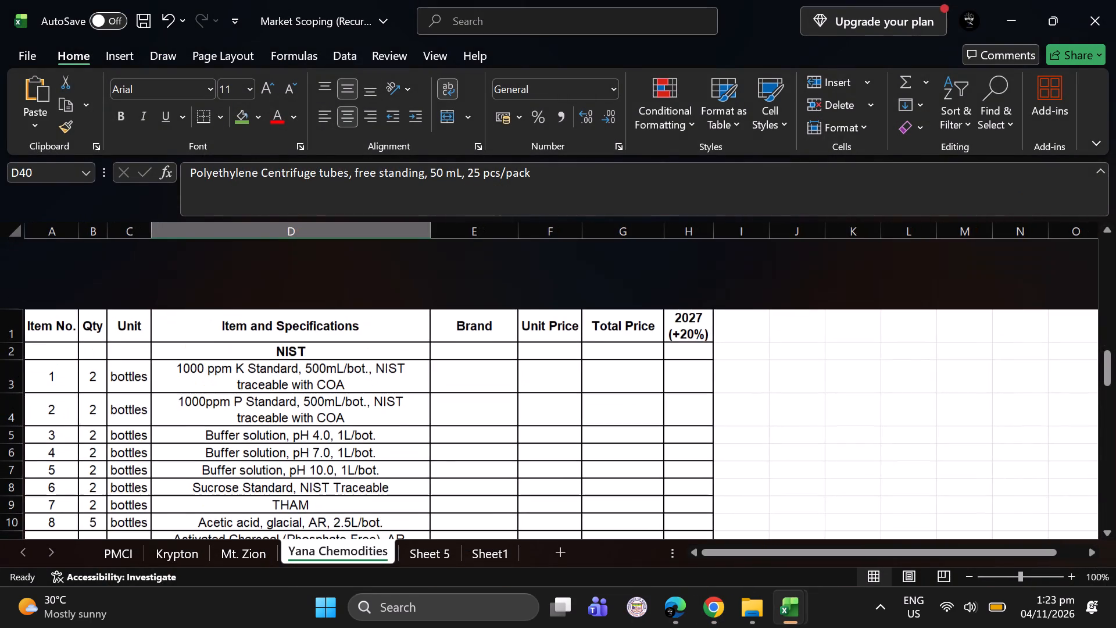
pyautogui.scroll(-1, 396, 423)
pyautogui.click(355, 400)
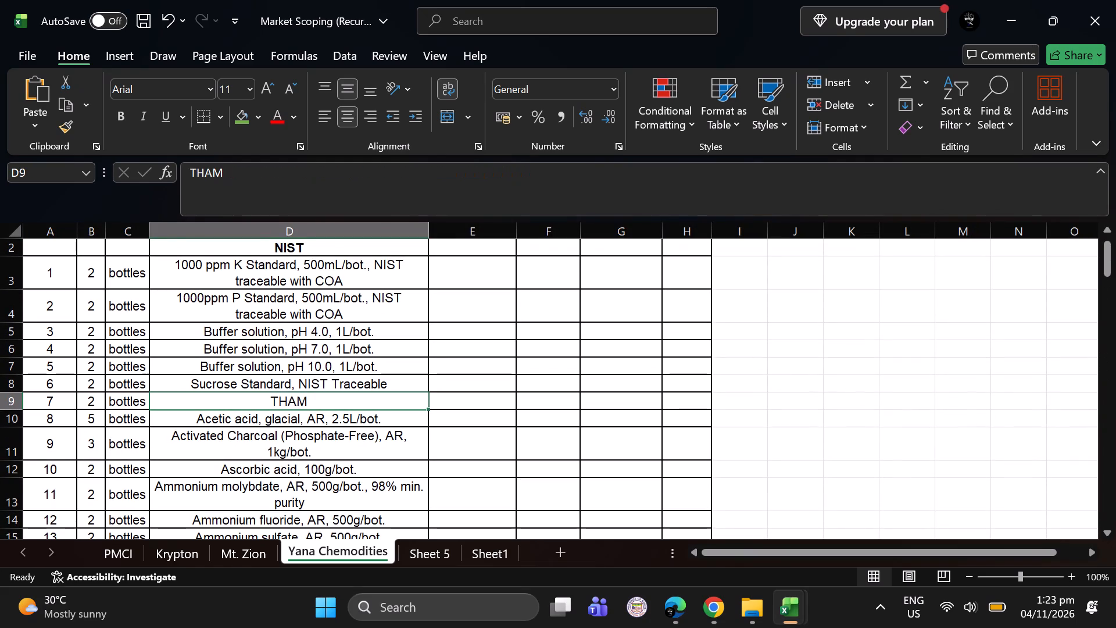
pyautogui.click(360, 173)
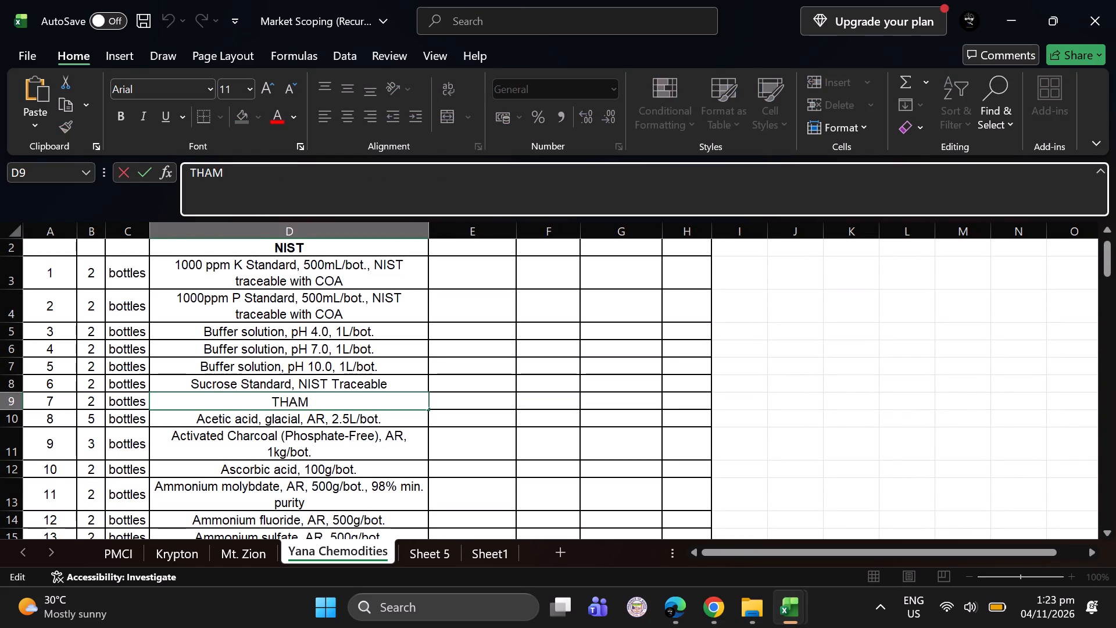
pyautogui.press('BackSpace')
pyautogui.press('BackSpace')
pyautogui.press('BackSpace')
pyautogui.press('BackSpace')
pyautogui.press('BackSpace')
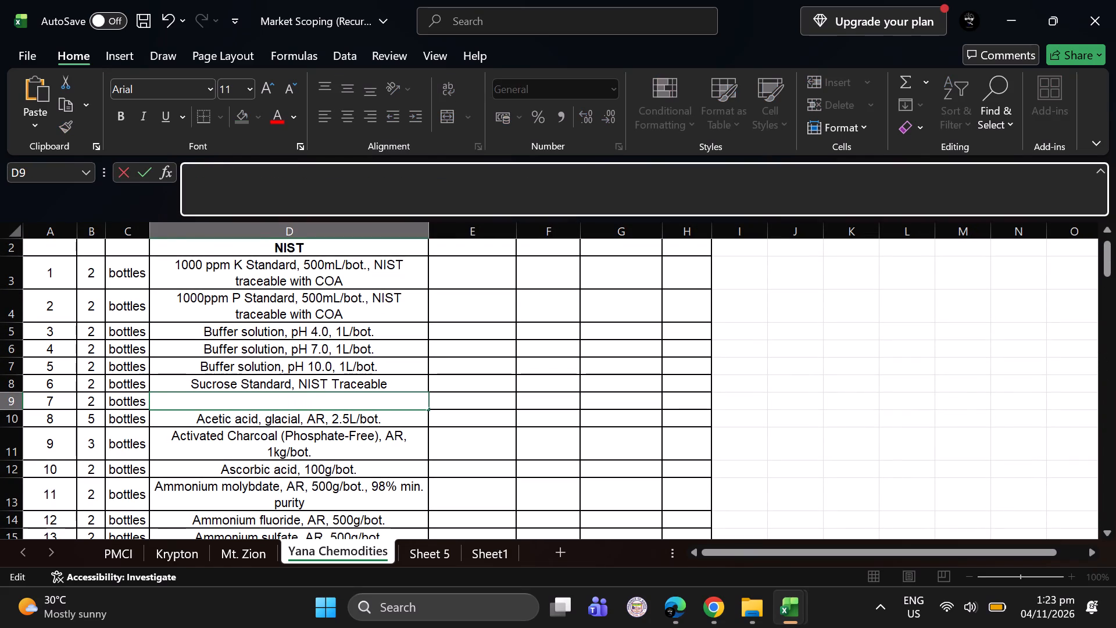
pyautogui.write('Tris')
pyautogui.write('(hydro')
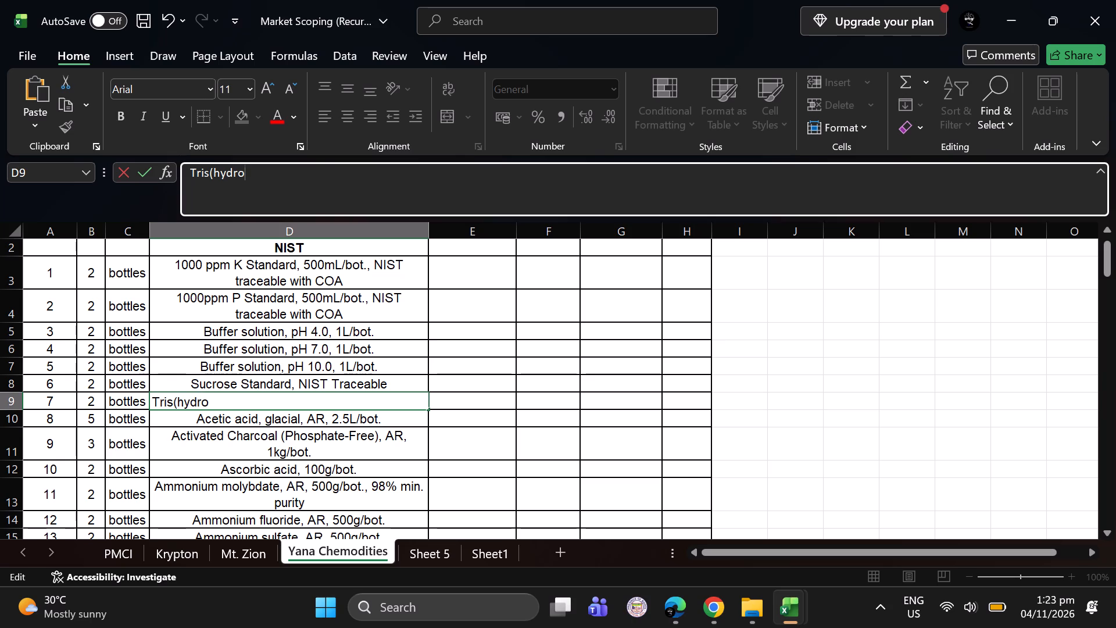
pyautogui.write('xymethyl')
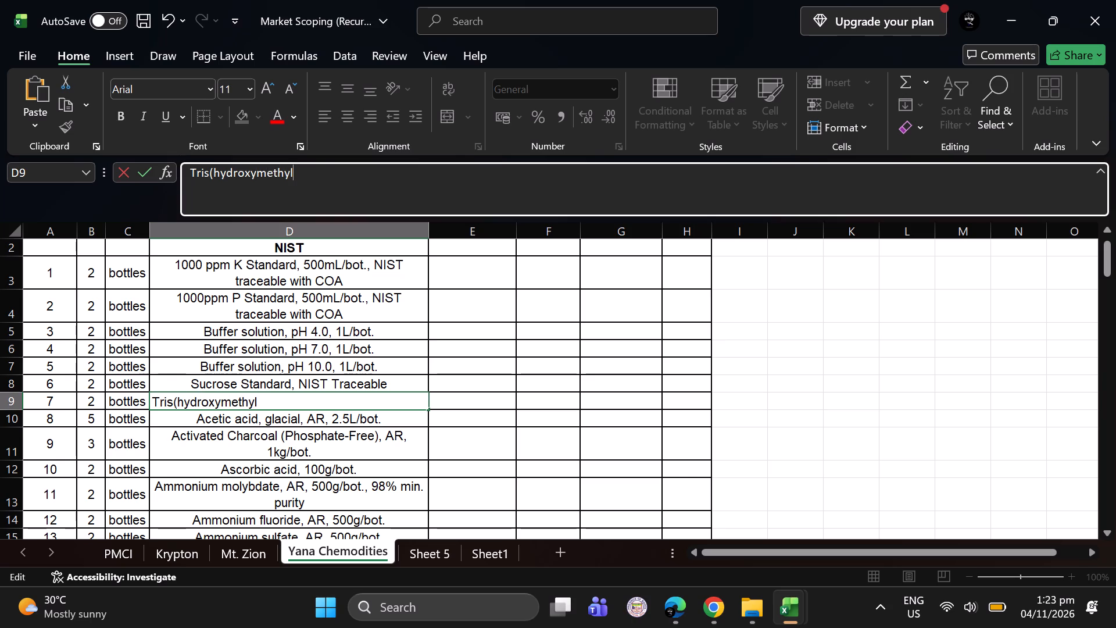
pyautogui.write(')amin')
pyautogui.write('omethane')
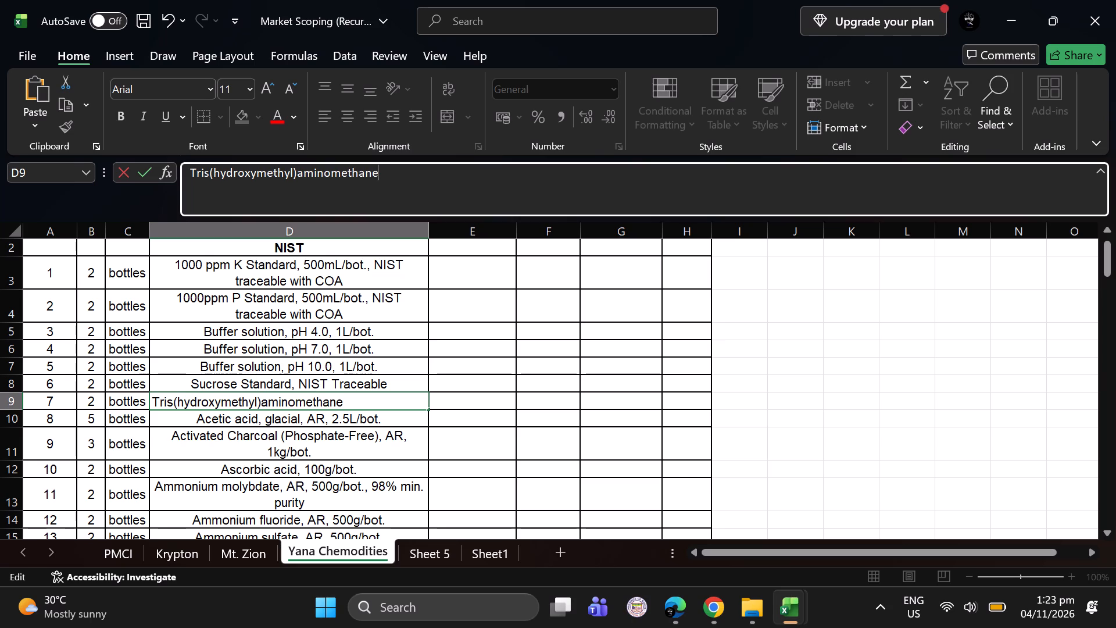
pyautogui.press(',')
pyautogui.press('space')
pyautogui.write('GR')
pyautogui.press('space')
pyautogui.write('for analysis')
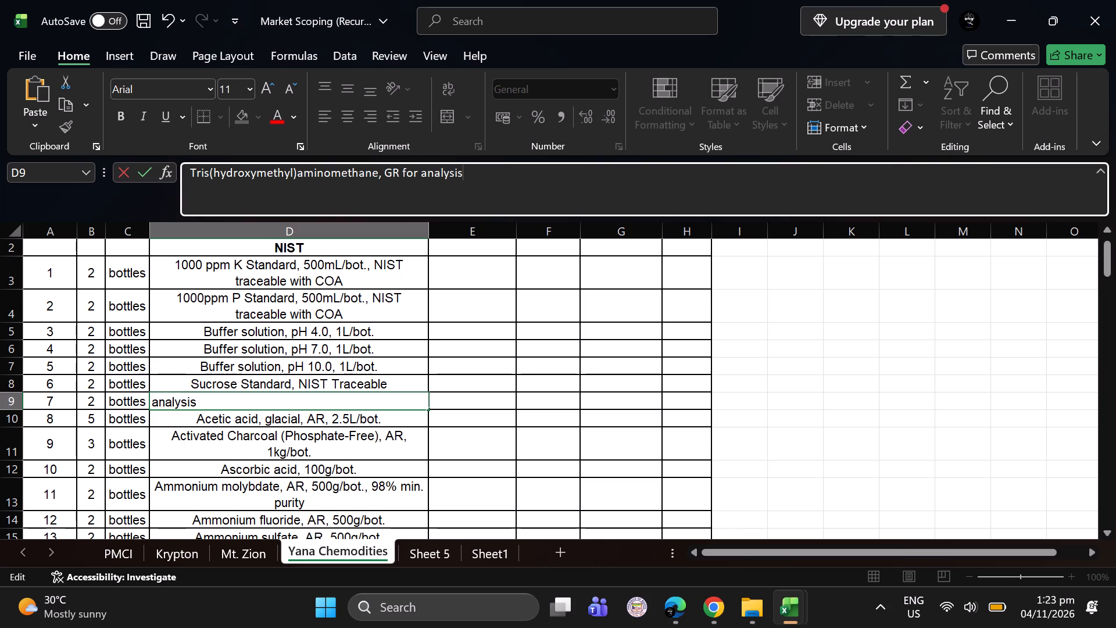
pyautogui.press('space')
pyautogui.write('buffer substance')
pyautogui.press('Return')
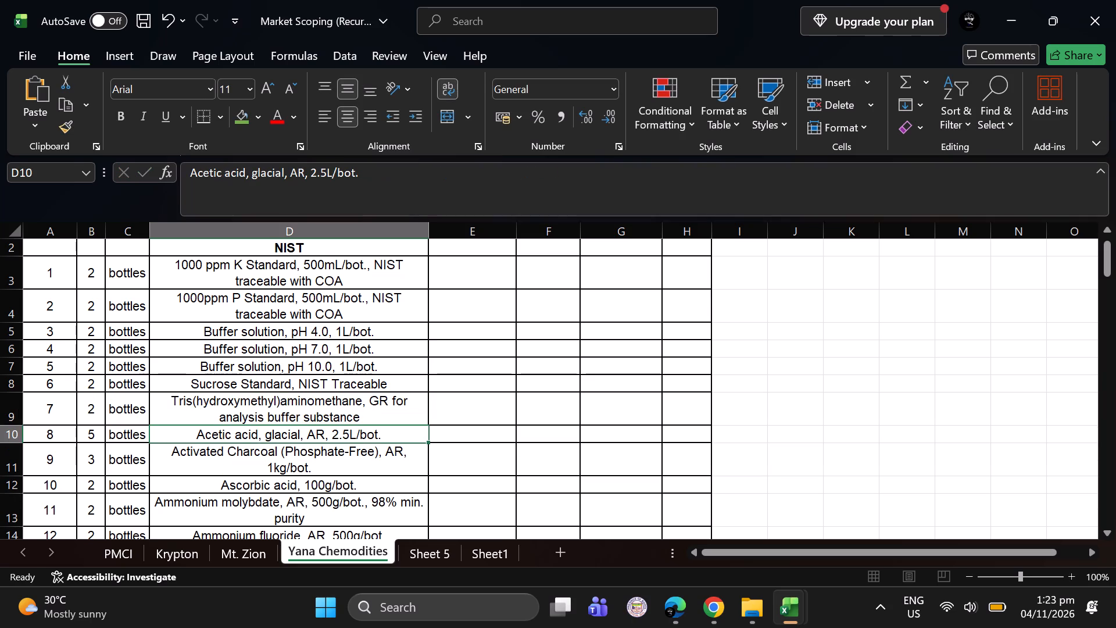
# Copy the new Tris(hydroxymethyl)aminomethane description and search Google in a new Chrome tab for it with "other brand" appended.
pyautogui.click(331, 401)
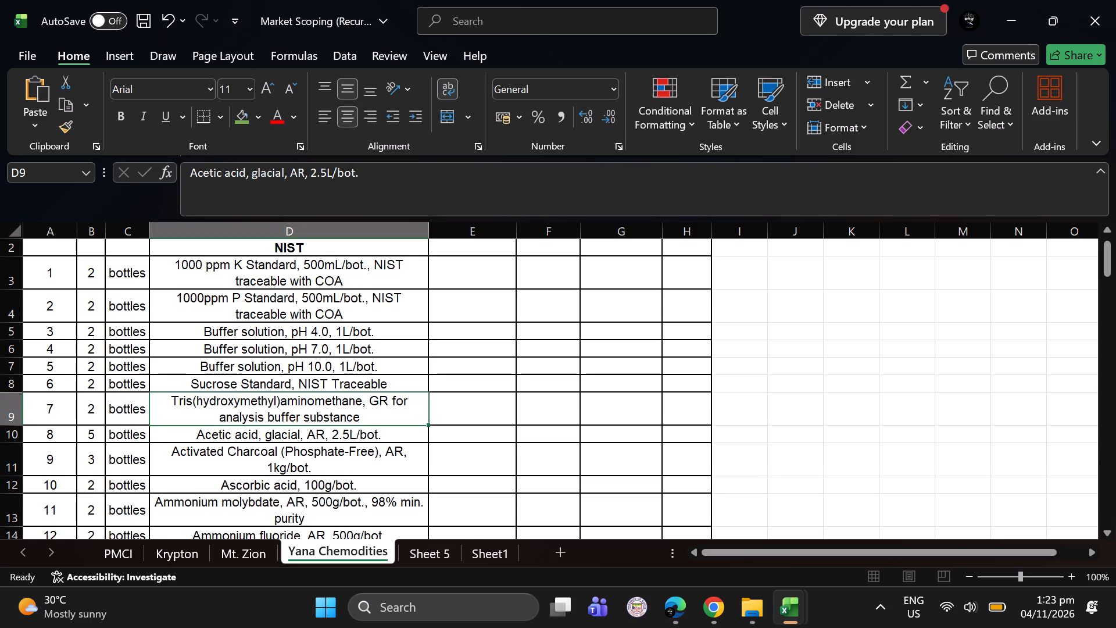
pyautogui.hotkey('ctrl', 'a')
pyautogui.hotkey('ctrl', 'c')
pyautogui.click(331, 401)
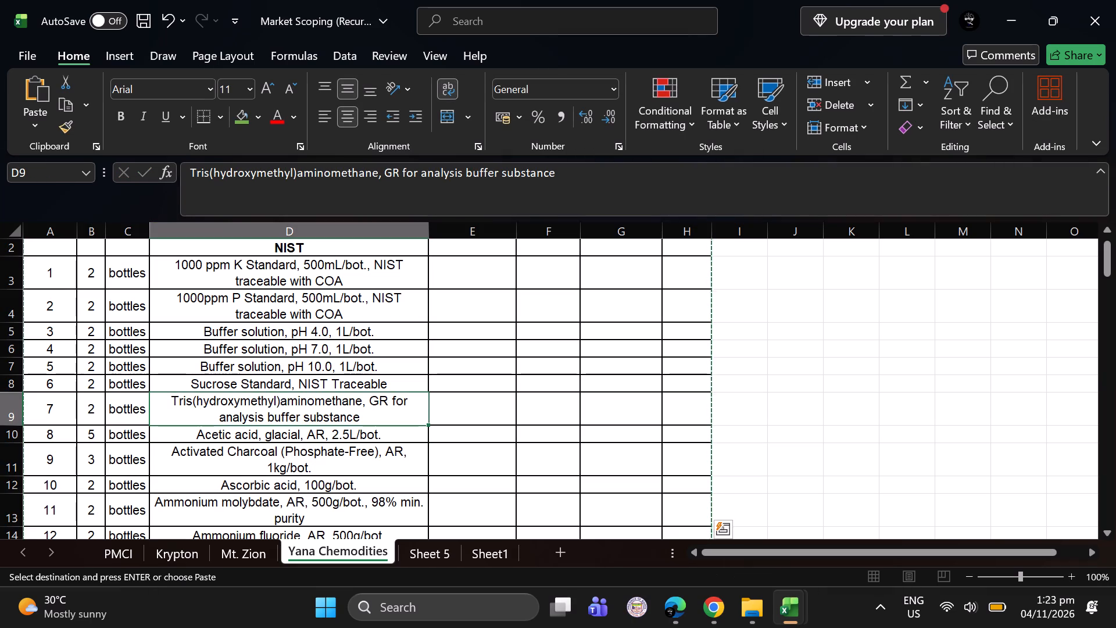
pyautogui.hotkey('ctrl', 'c')
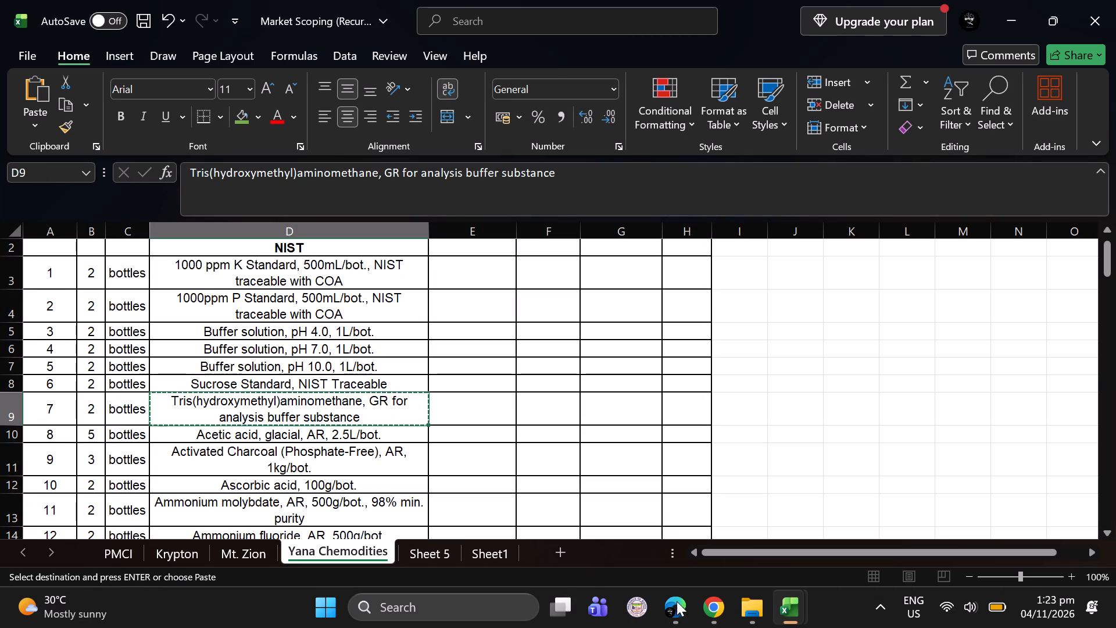
pyautogui.click(718, 615)
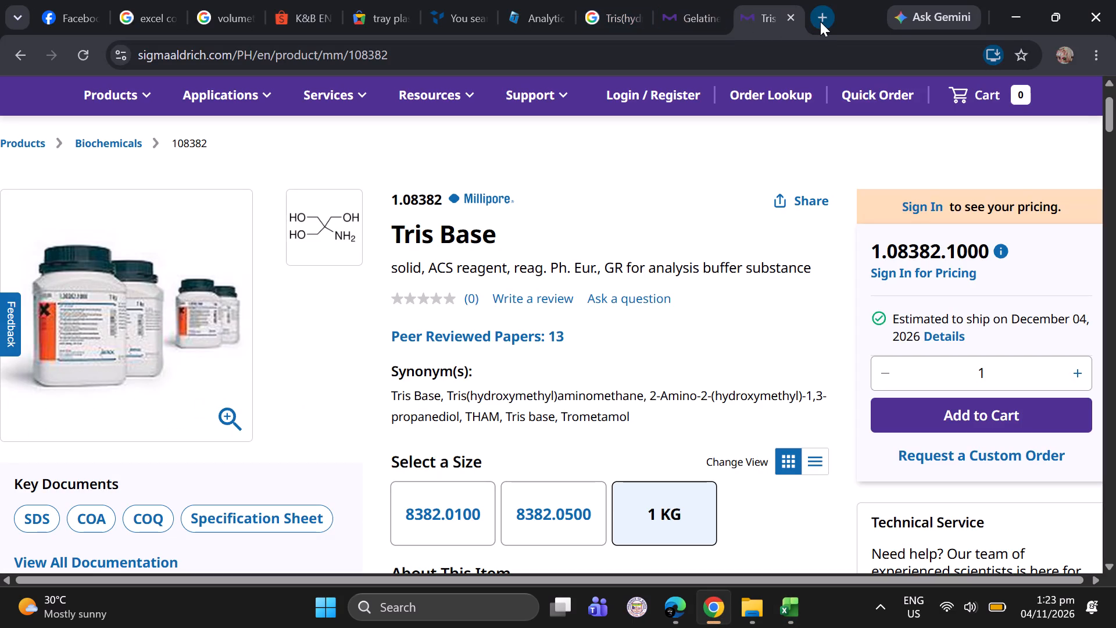
pyautogui.click(820, 22)
pyautogui.hotkey('ctrl', 'v')
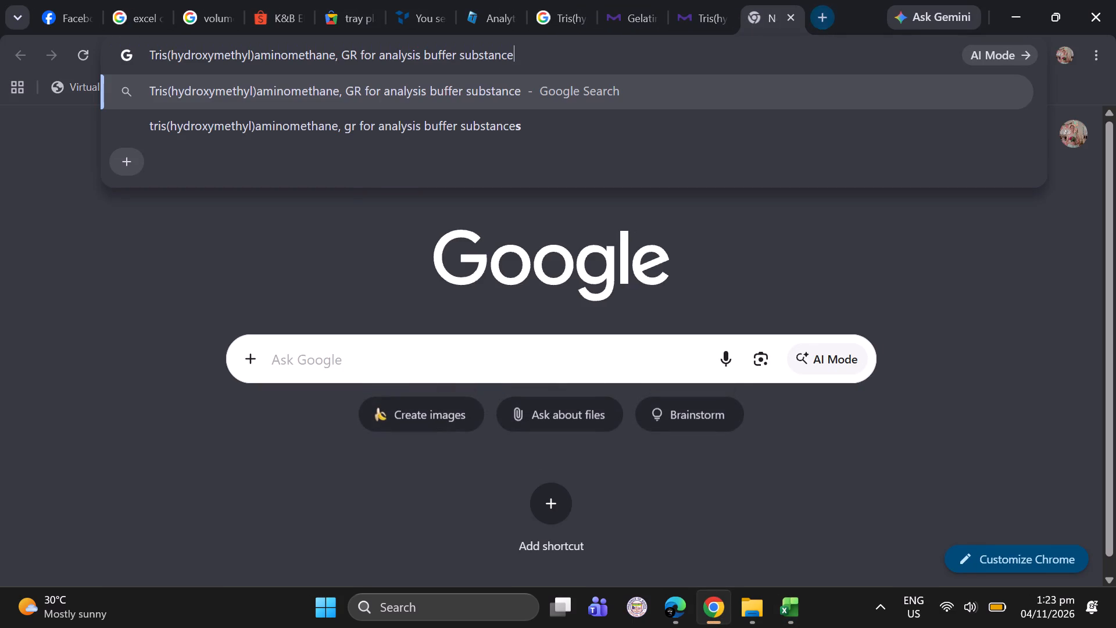
pyautogui.press('space')
pyautogui.write('other brand')
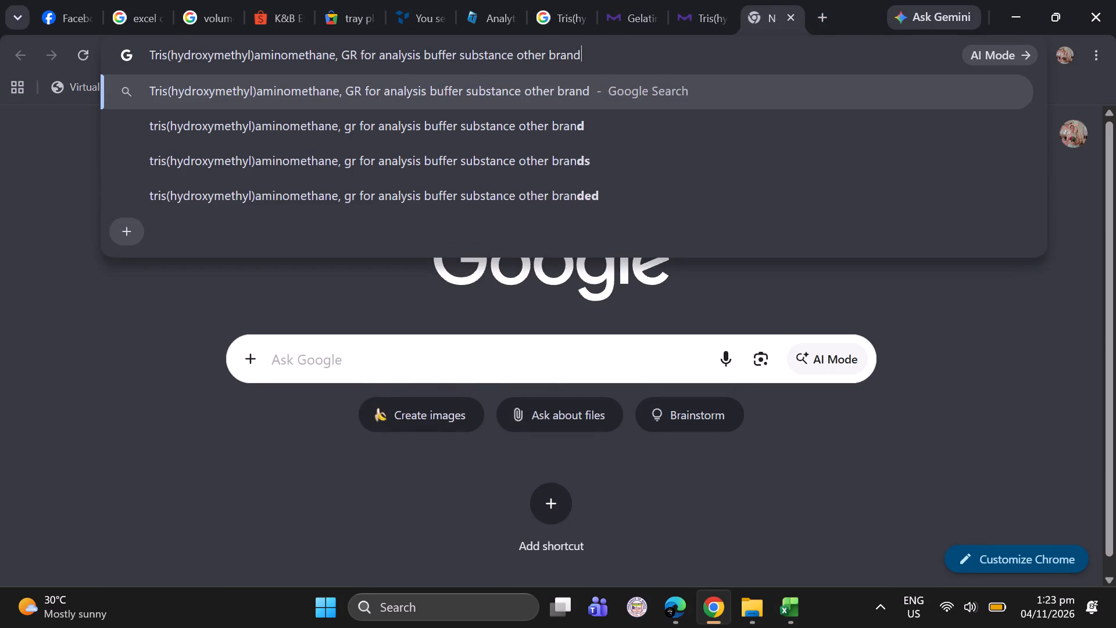
pyautogui.press('Return')
# Look through the search results and the expanded AI Overview for other manufacturers of Tris(hydroxymethyl)aminomethane and their catalogue numbers.
pyautogui.scroll(-2, 559, 334)
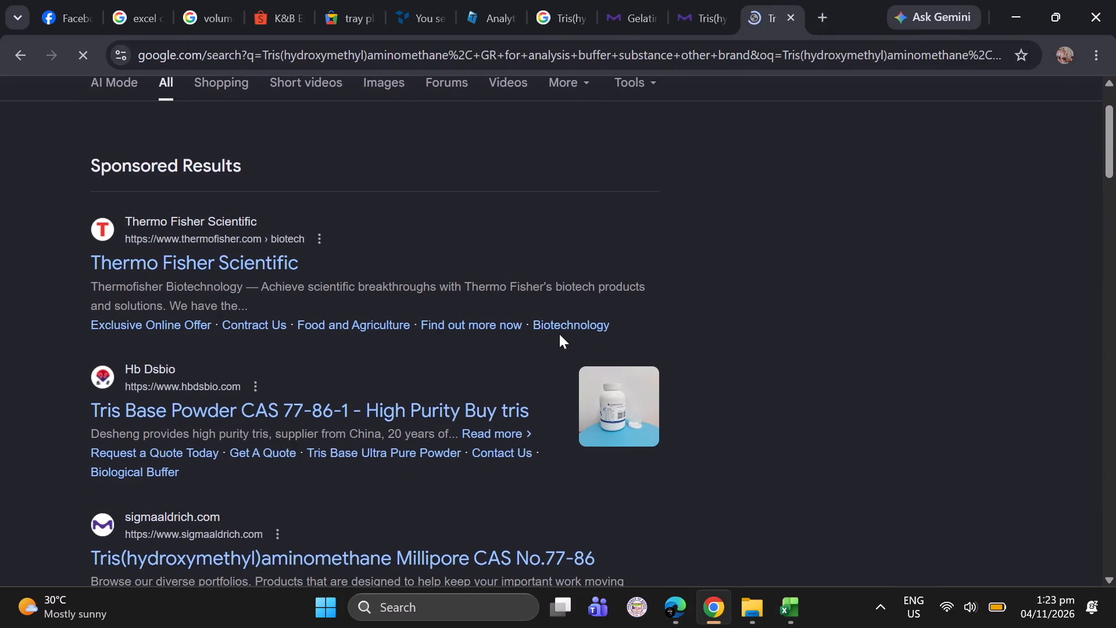
pyautogui.scroll(-4, 559, 334)
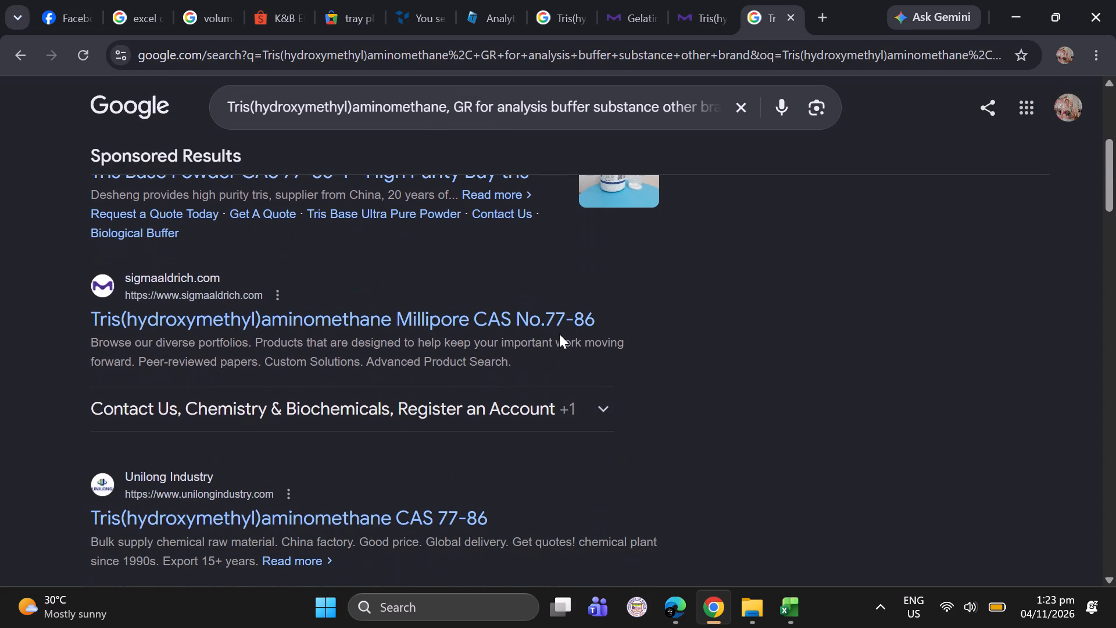
pyautogui.scroll(-1, 559, 334)
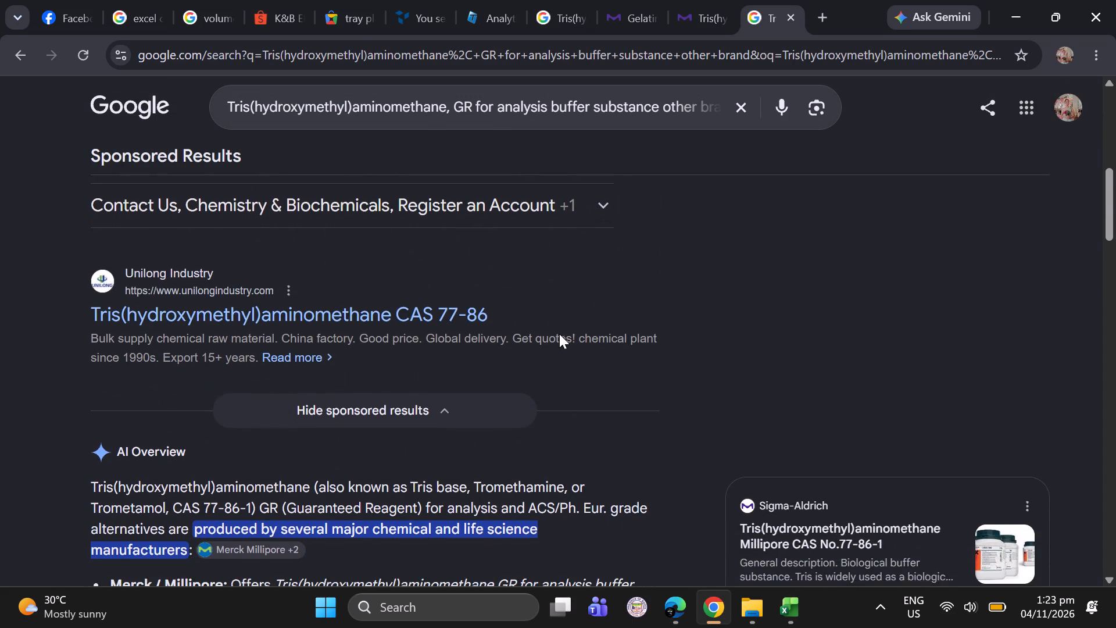
pyautogui.scroll(-3, 559, 334)
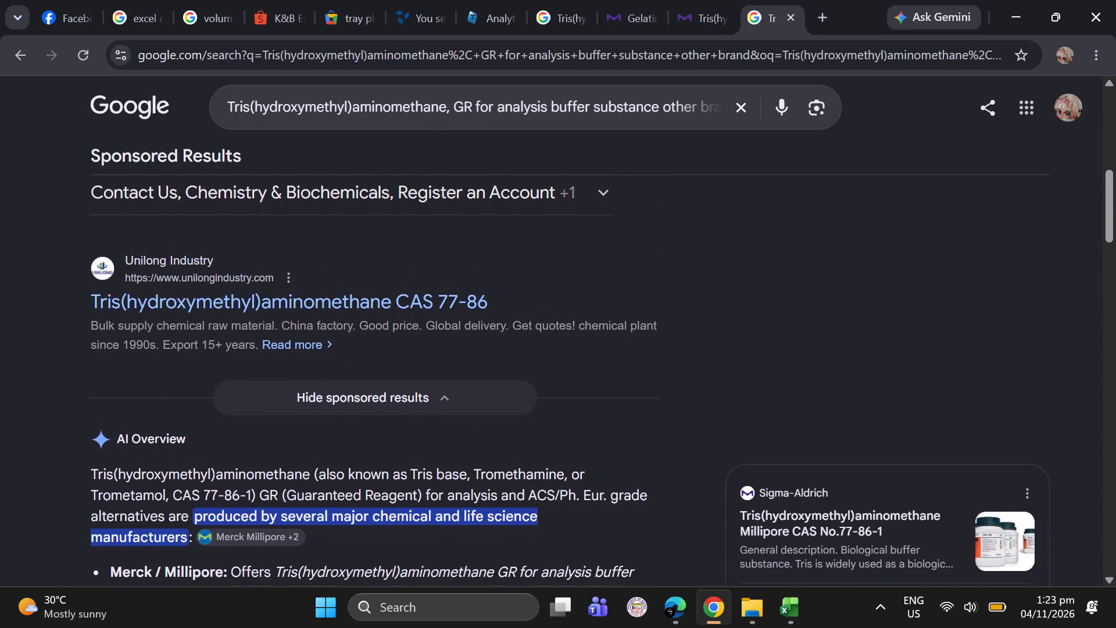
pyautogui.scroll(-1, 559, 334)
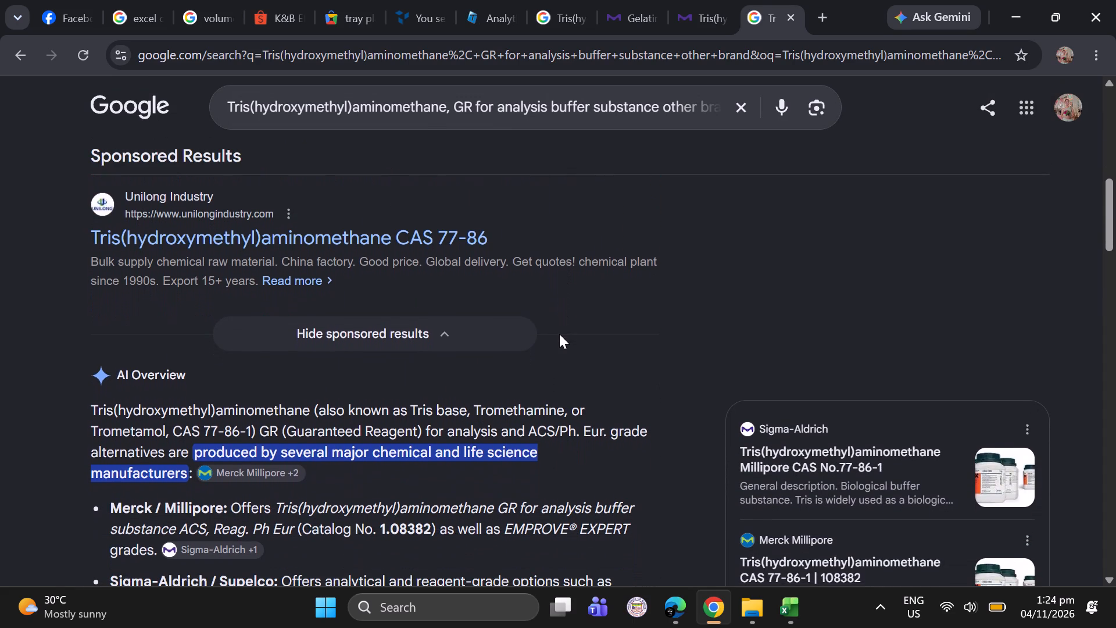
pyautogui.scroll(-1, 559, 334)
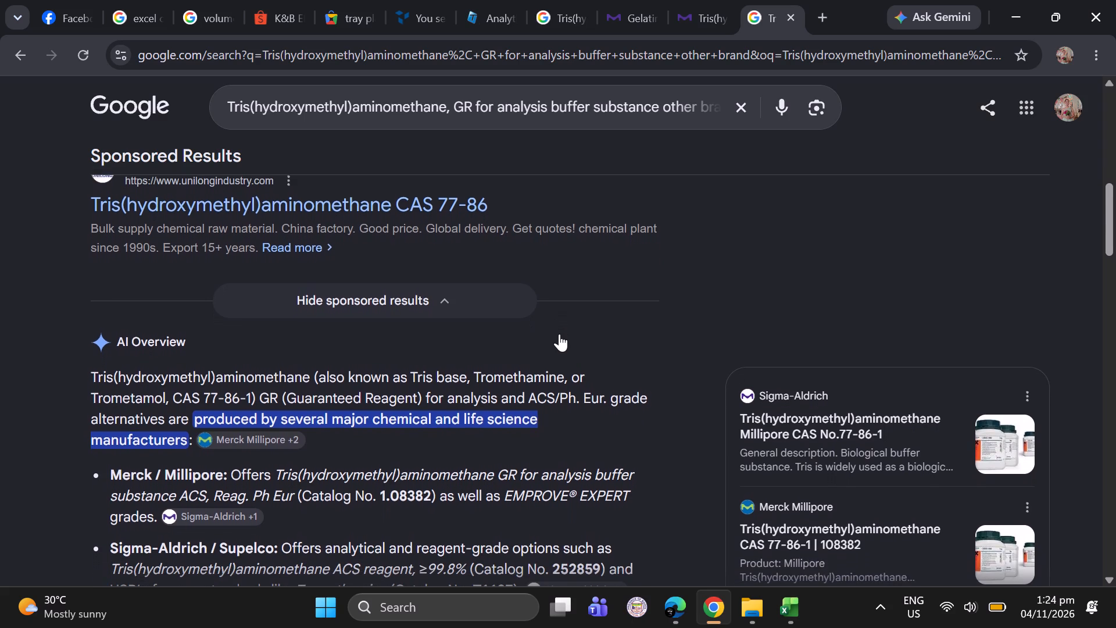
pyautogui.scroll(-1, 559, 334)
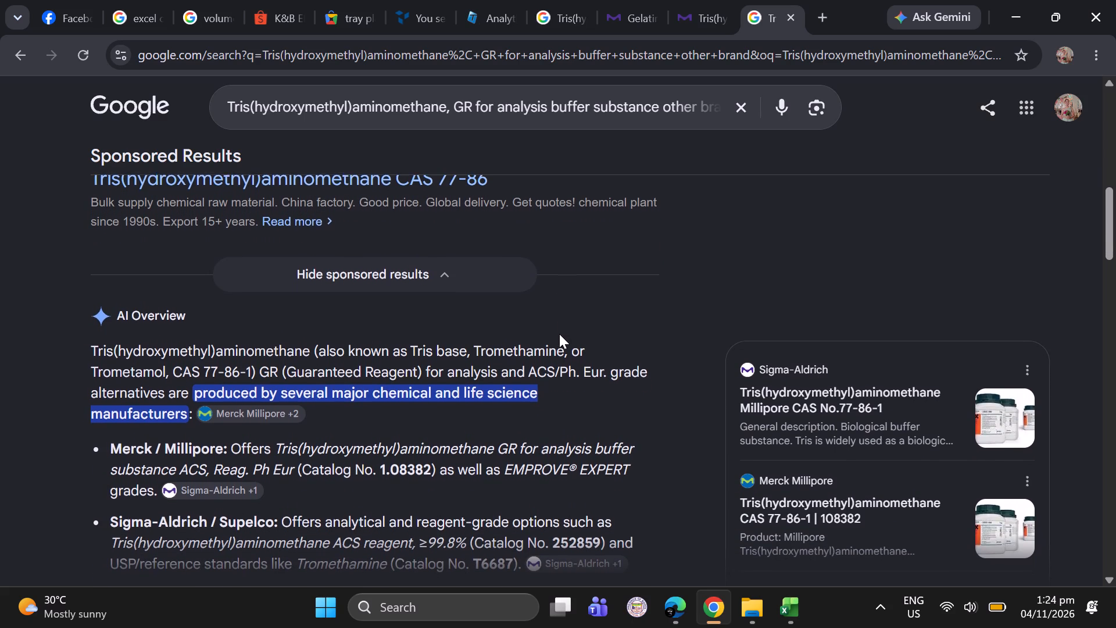
pyautogui.scroll(-1, 559, 334)
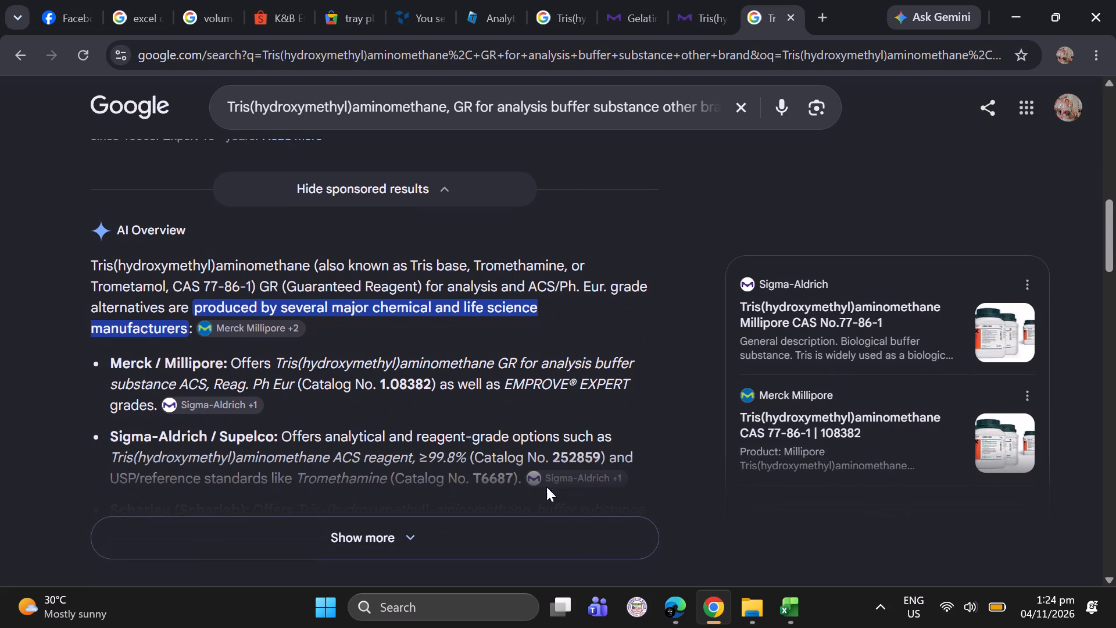
pyautogui.click(539, 527)
pyautogui.scroll(-1, 548, 424)
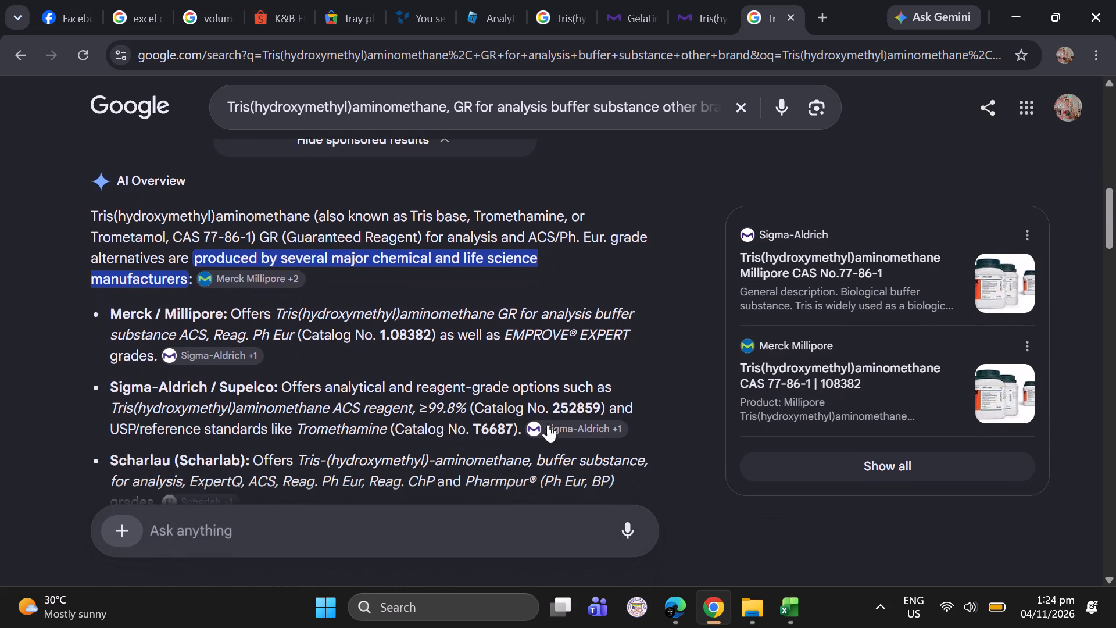
pyautogui.scroll(-1, 548, 424)
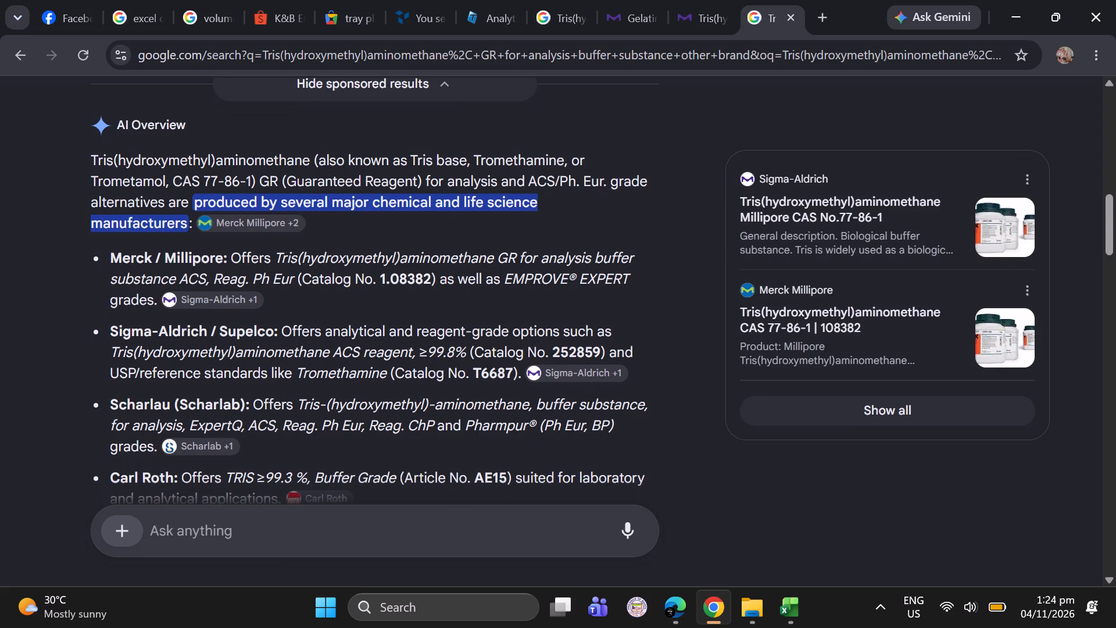
pyautogui.scroll(-1, 548, 424)
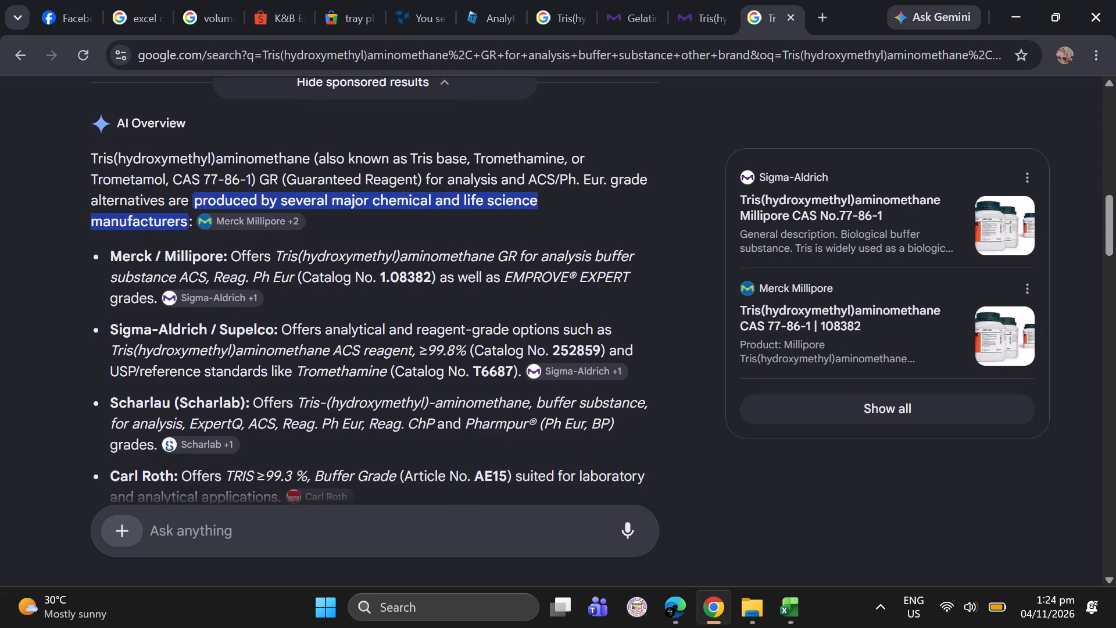
pyautogui.scroll(-2, 548, 424)
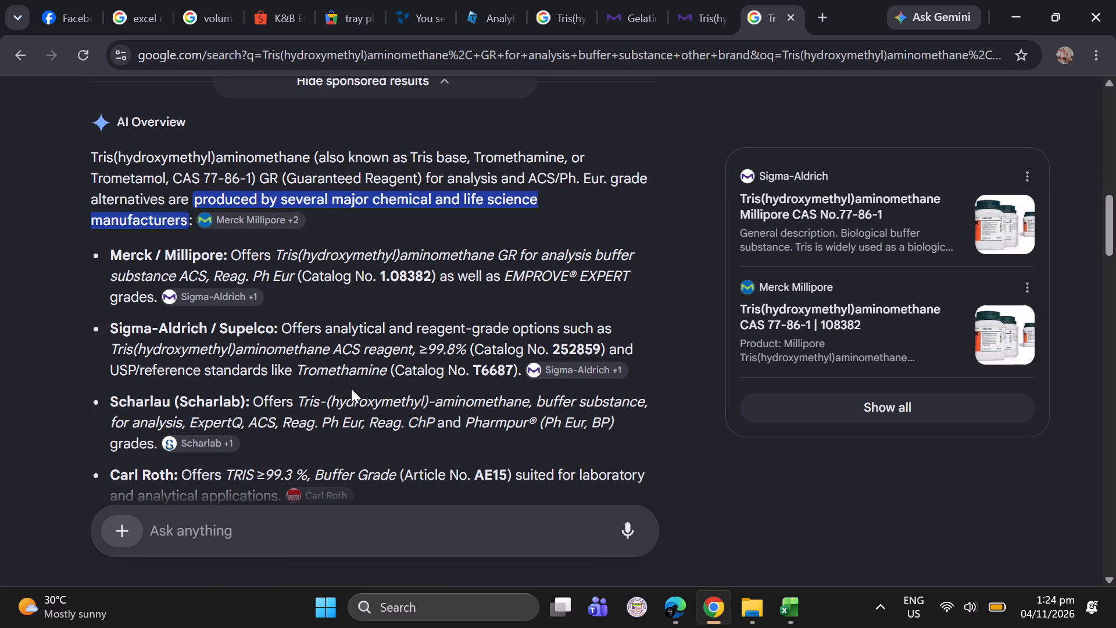
pyautogui.scroll(-1, 393, 470)
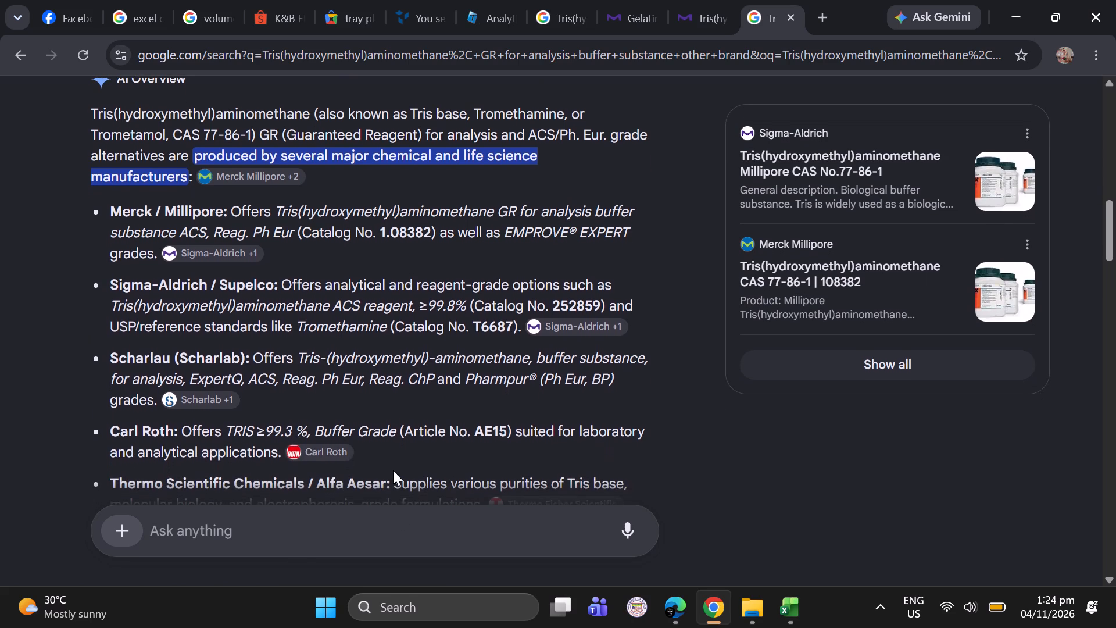
# Ask the AI Overview a follow-up about "catalog no. 1.08382.0100".
pyautogui.click(402, 536)
pyautogui.write('catalg')
pyautogui.press('BackSpace')
pyautogui.write('og no')
pyautogui.write('. 1.')
pyautogui.press('0')
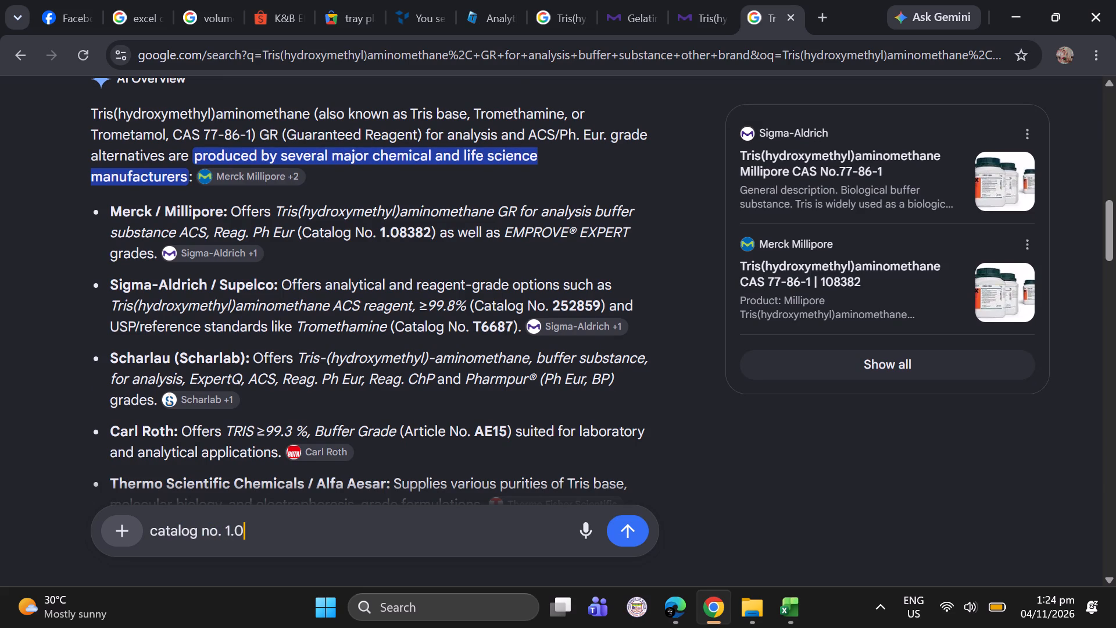
pyautogui.write('832')
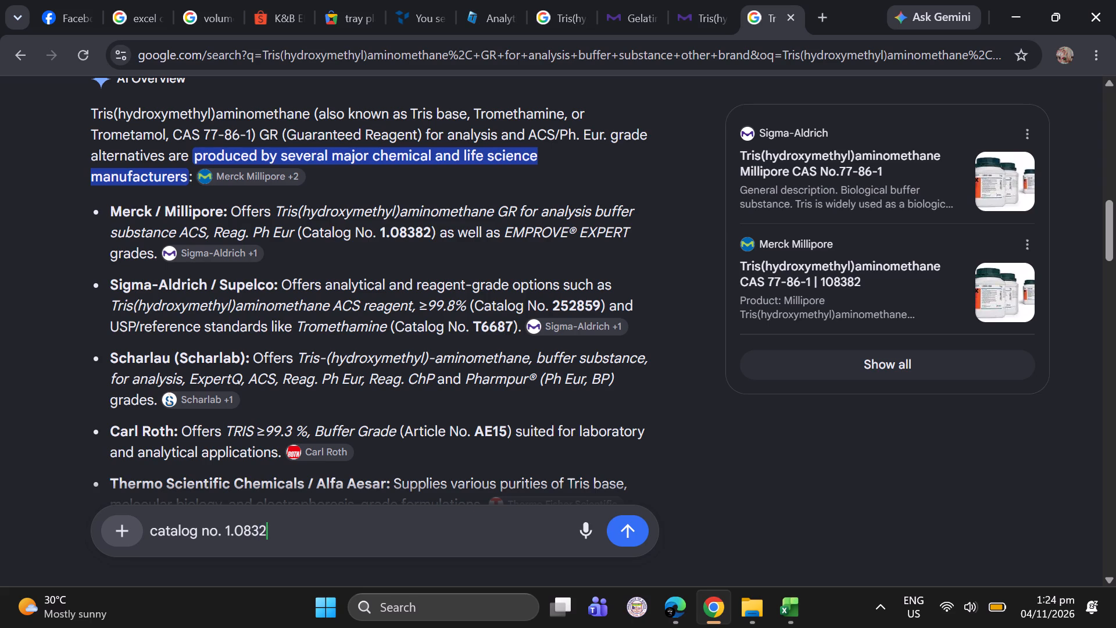
pyautogui.press('BackSpace')
pyautogui.write('82.')
pyautogui.write('0100')
pyautogui.press('Return')
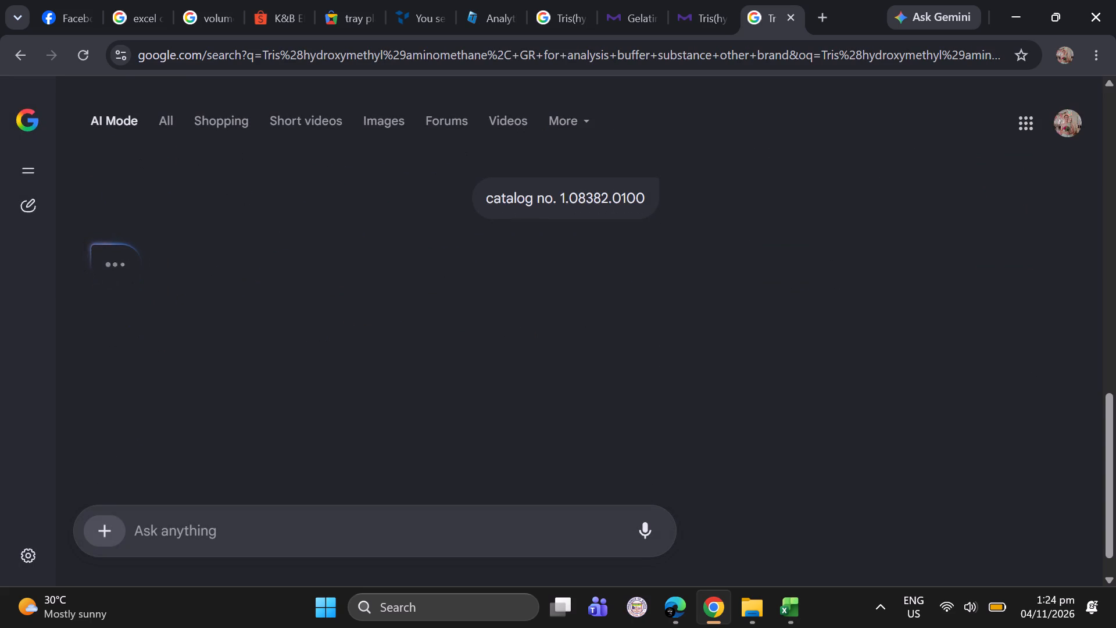
# Read the AI answer on catalog no. 1.08382.0100 for product specifications and alternative package sizes, and check its cited Merck Millipore page.
pyautogui.scroll(-1, 453, 408)
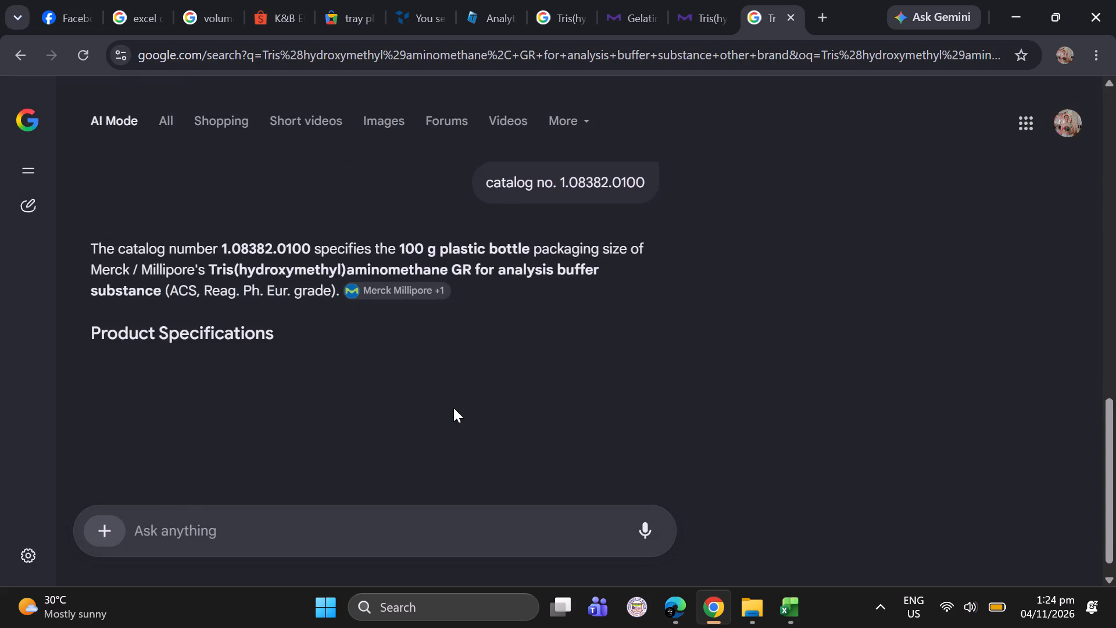
pyautogui.scroll(-1, 453, 408)
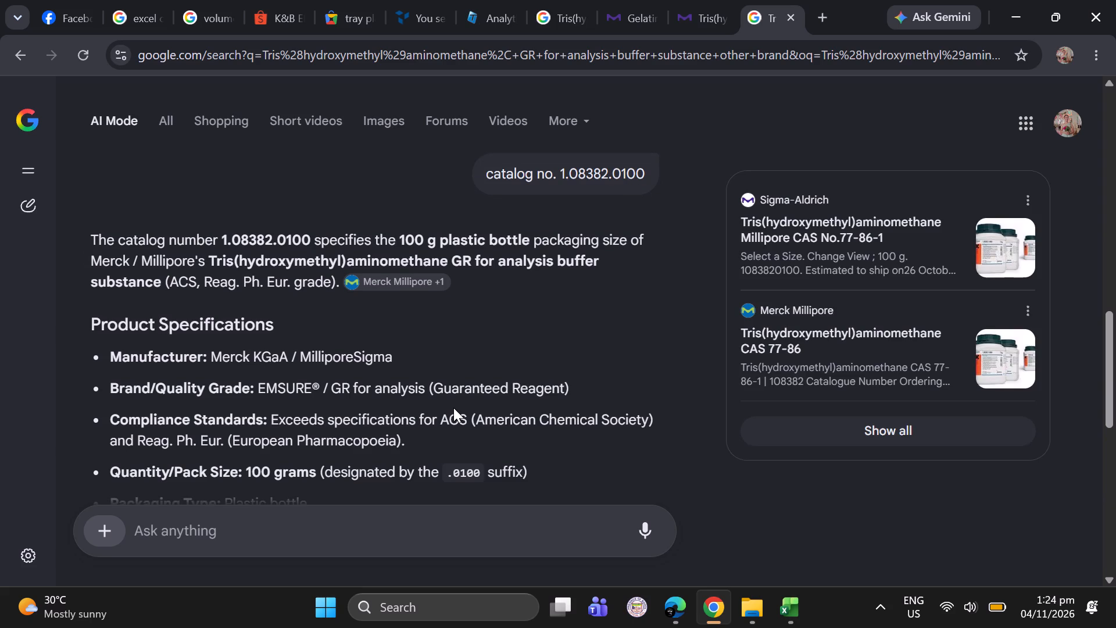
pyautogui.scroll(-2, 453, 408)
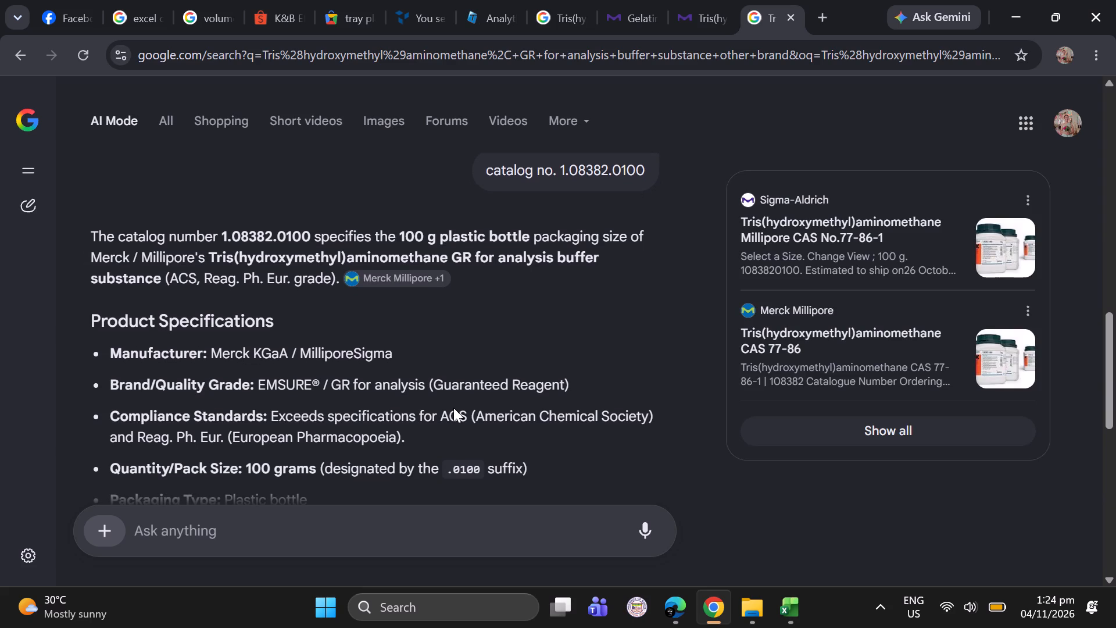
pyautogui.scroll(-2, 453, 408)
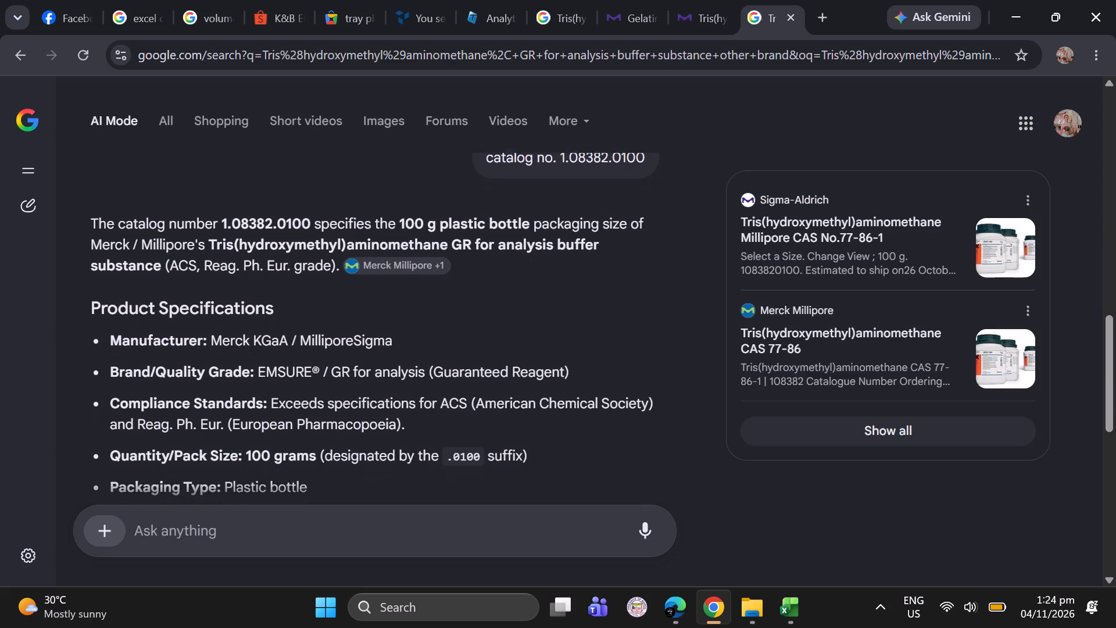
pyautogui.scroll(-1, 453, 408)
pyautogui.click(382, 262)
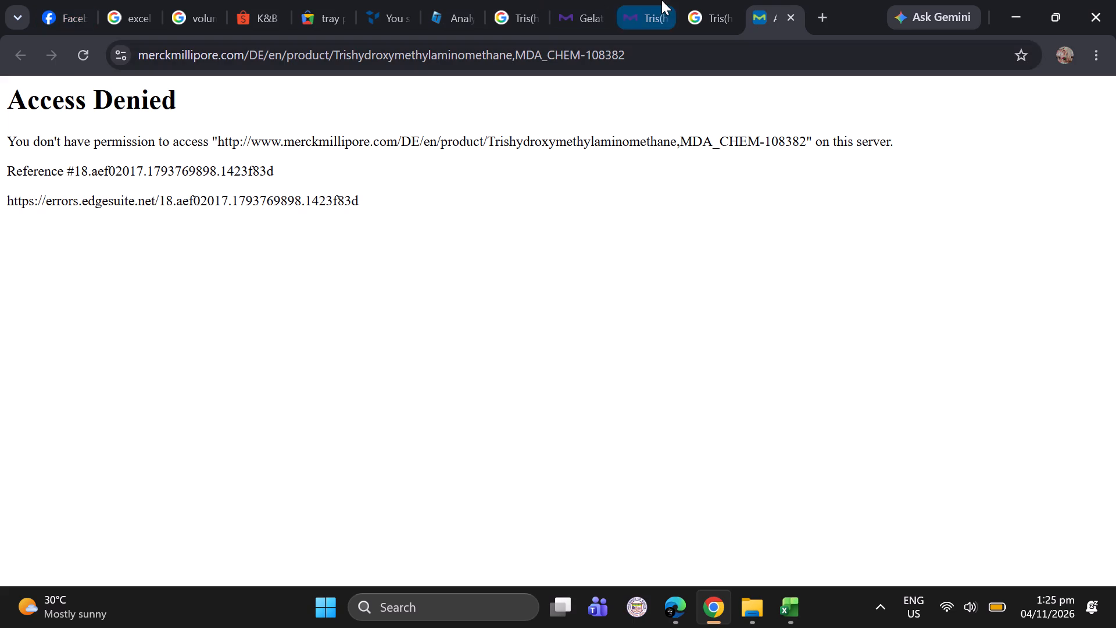
pyautogui.click(789, 19)
pyautogui.scroll(-1, 681, 283)
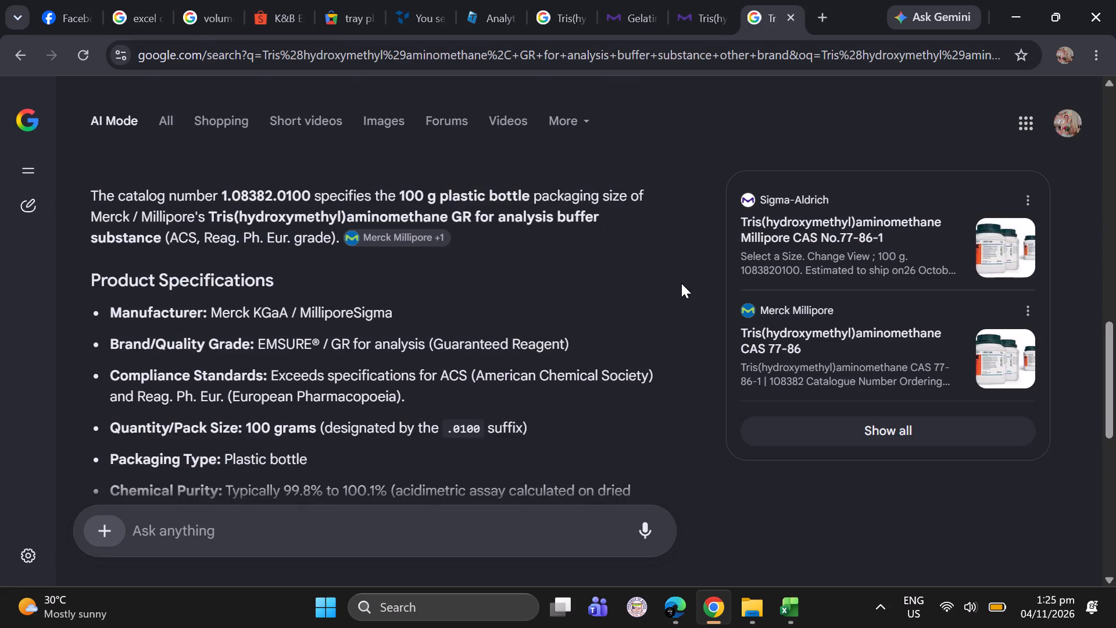
pyautogui.scroll(-1, 681, 283)
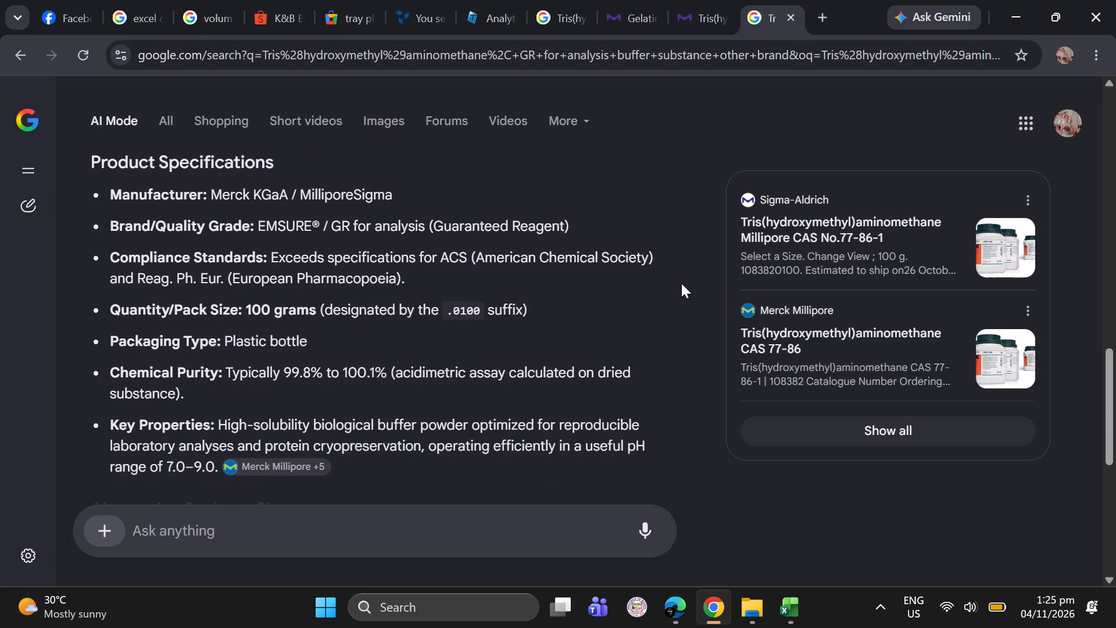
pyautogui.scroll(-1, 681, 283)
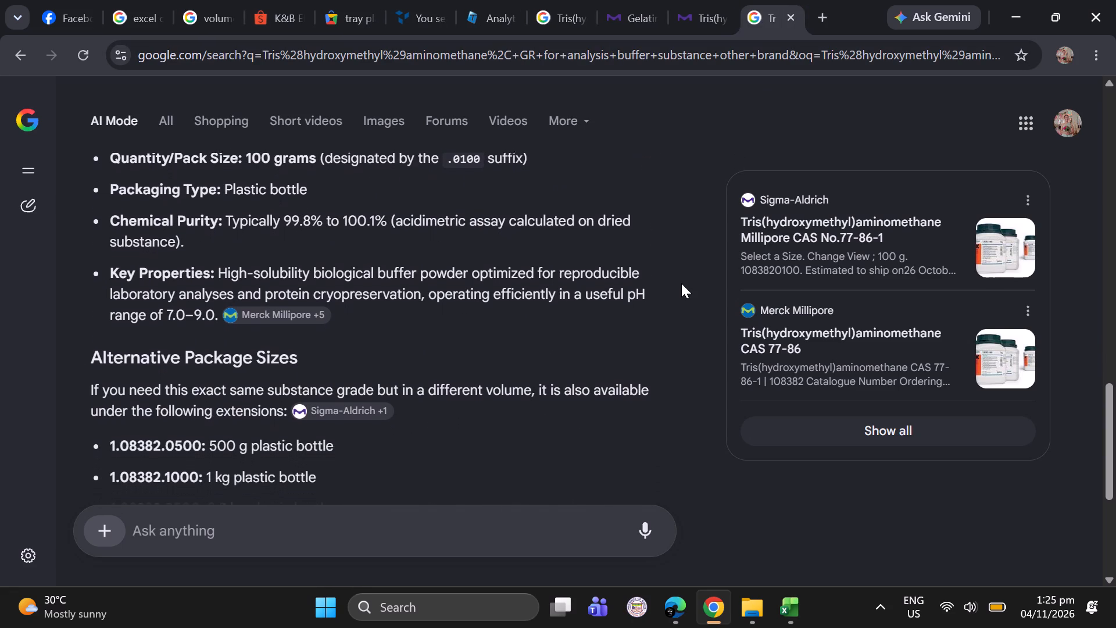
pyautogui.scroll(-1, 681, 283)
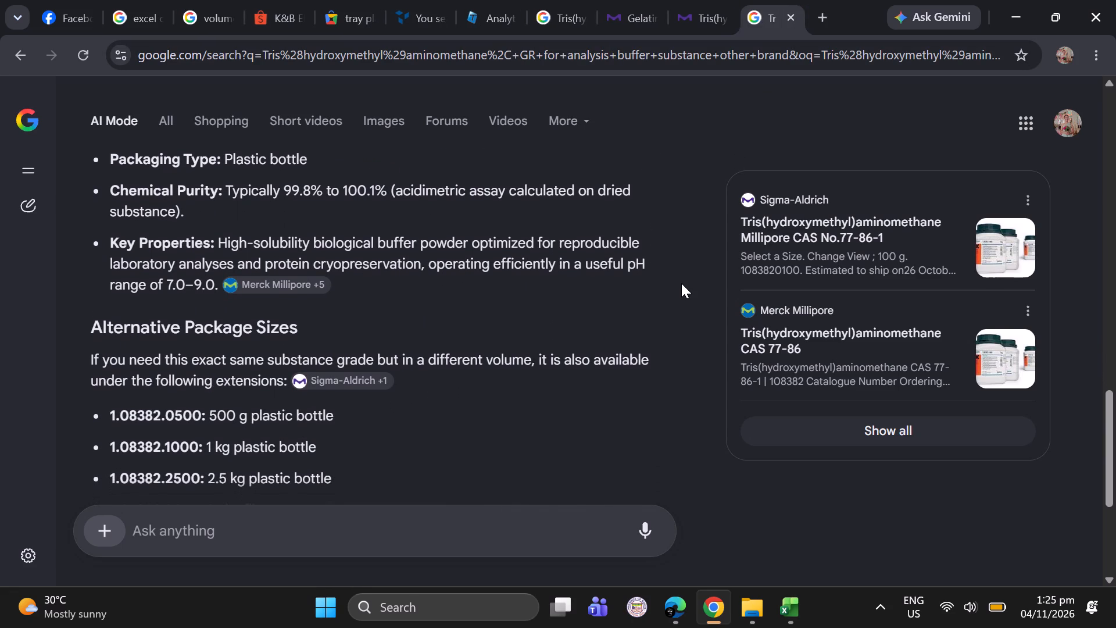
pyautogui.scroll(-2, 681, 283)
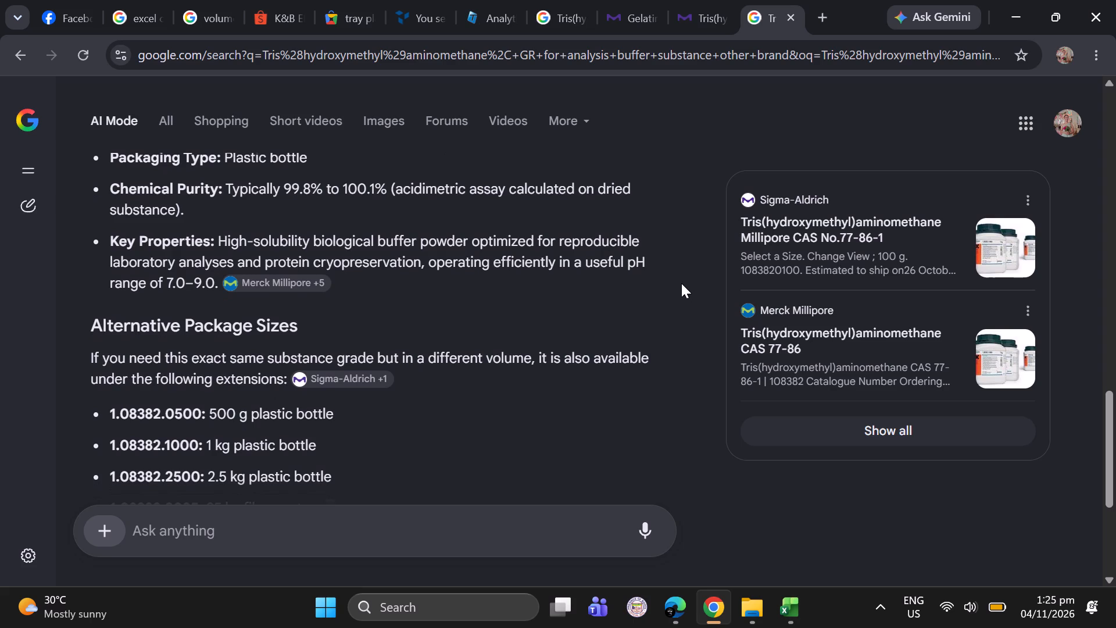
pyautogui.scroll(-1, 681, 283)
# On the Sigma-Aldrich Tris Base 1.08382 page, check the 8382.0100 and 8382.0500 size options.
pyautogui.click(706, 0)
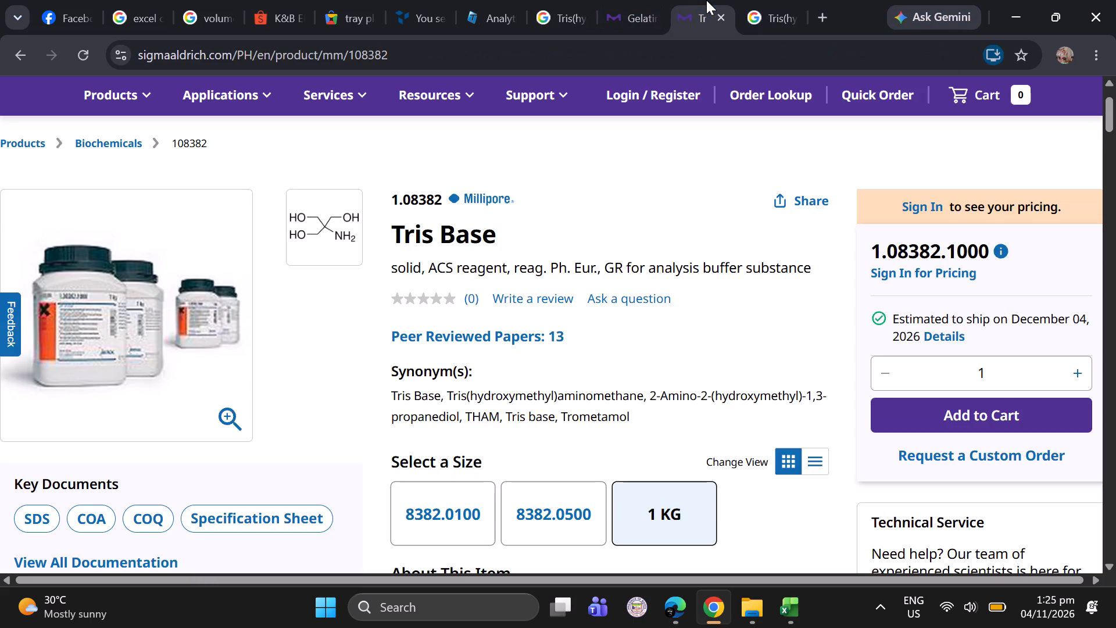
pyautogui.scroll(-1, 677, 255)
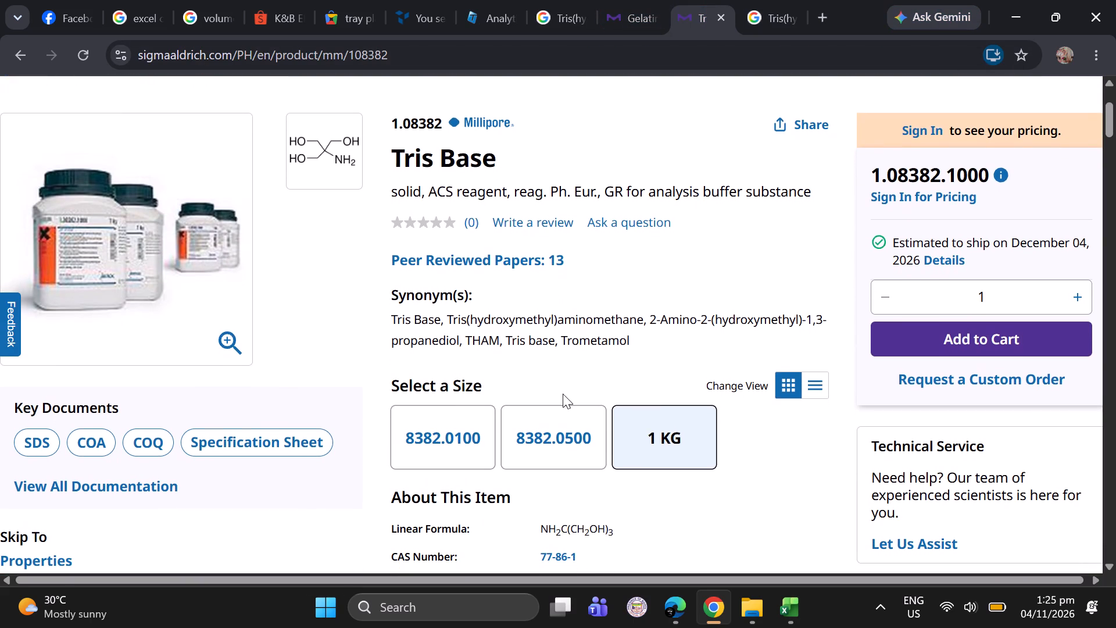
pyautogui.click(459, 453)
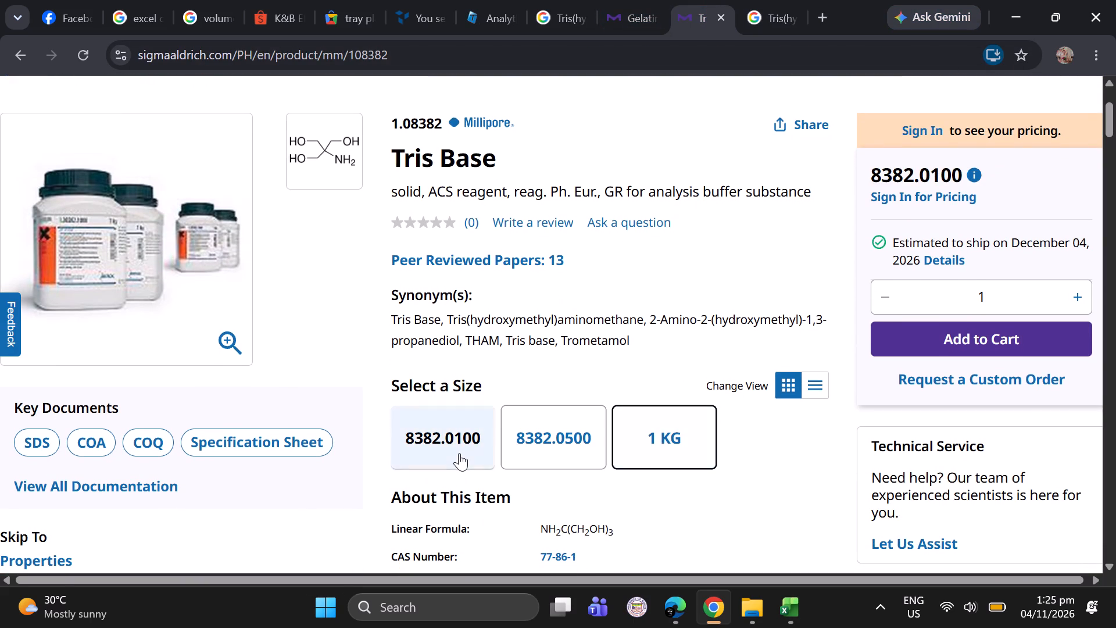
pyautogui.click(459, 453)
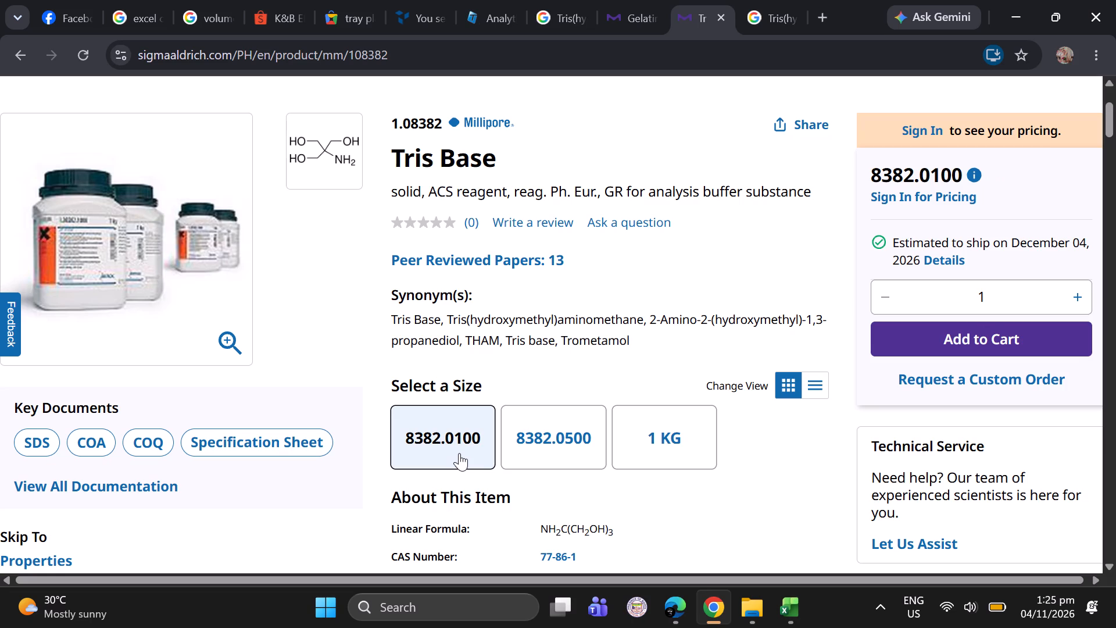
pyautogui.scroll(-1, 459, 453)
pyautogui.click(568, 356)
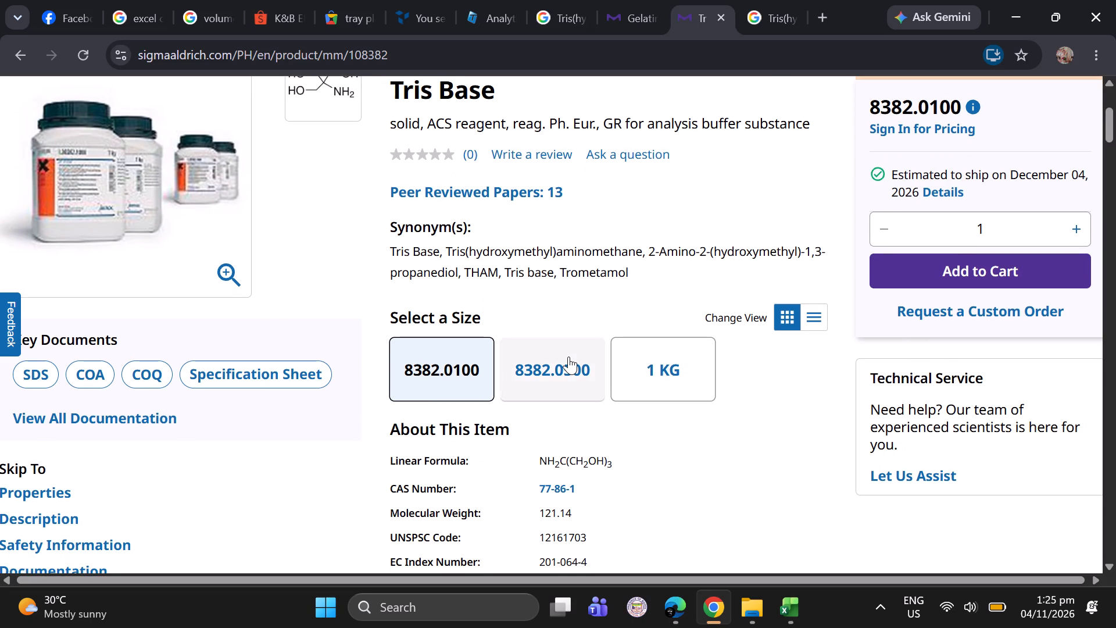
pyautogui.click(568, 356)
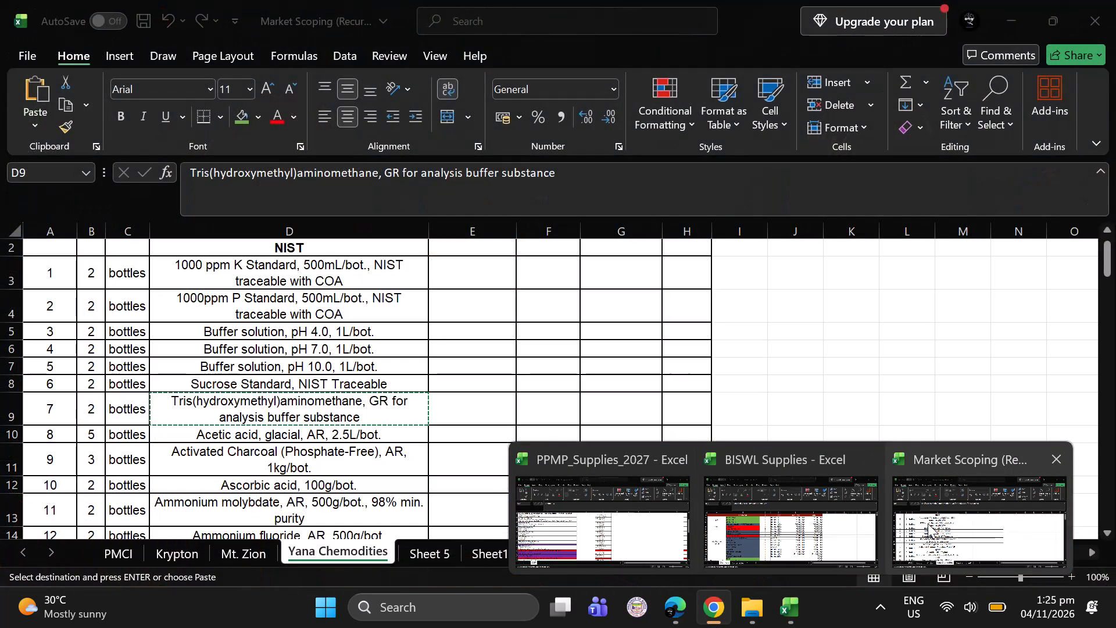
# In the Market Scoping workbook's Yana Chemodities sheet, append ", ACS, 100 g" to the Tris(hydroxymethyl)aminomethane description in D9.
pyautogui.click(928, 523)
pyautogui.hscroll(1, 520, 434)
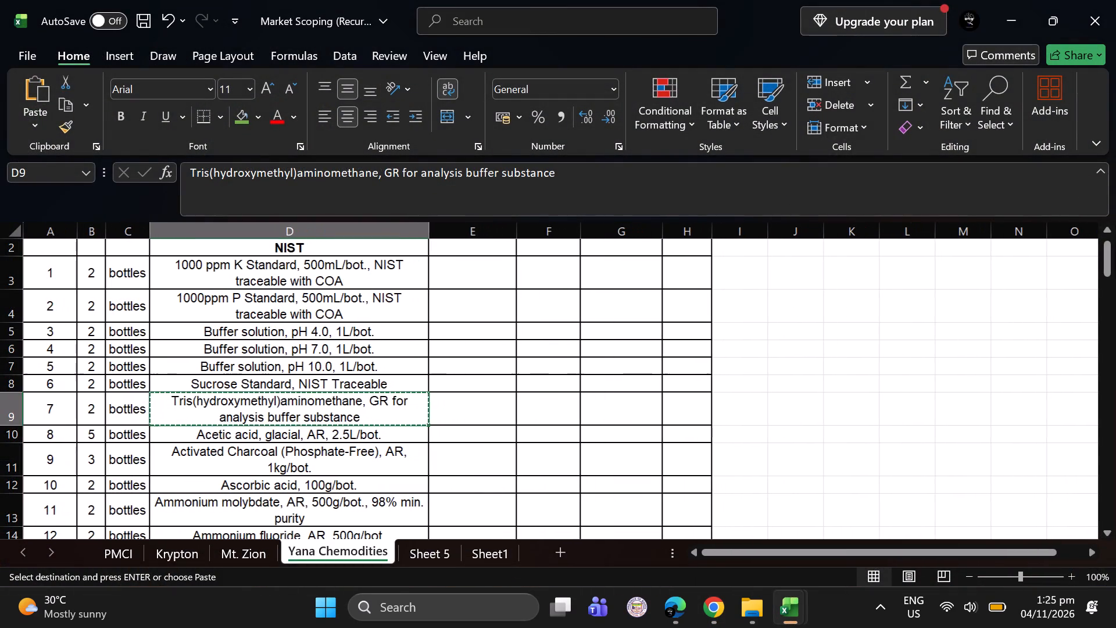
pyautogui.click(357, 418)
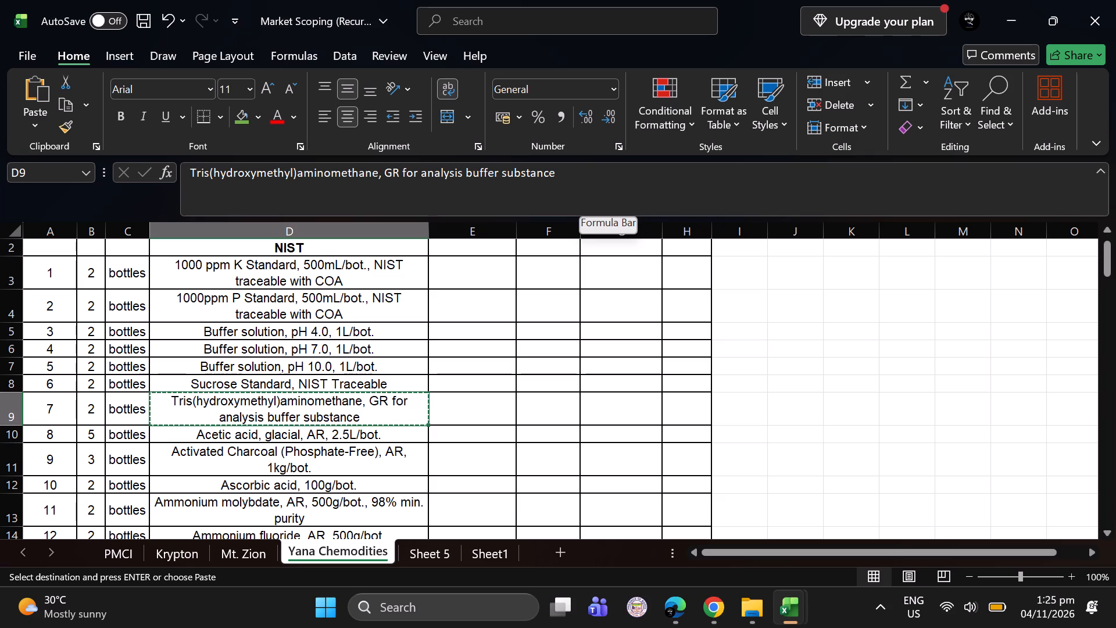
pyautogui.click(570, 165)
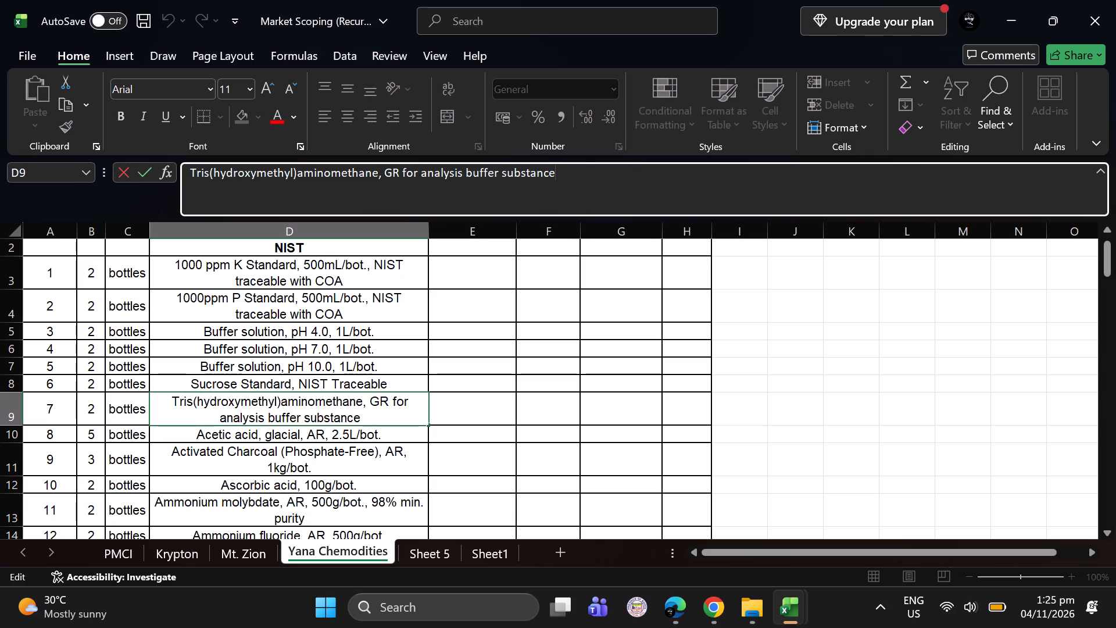
pyautogui.press(',')
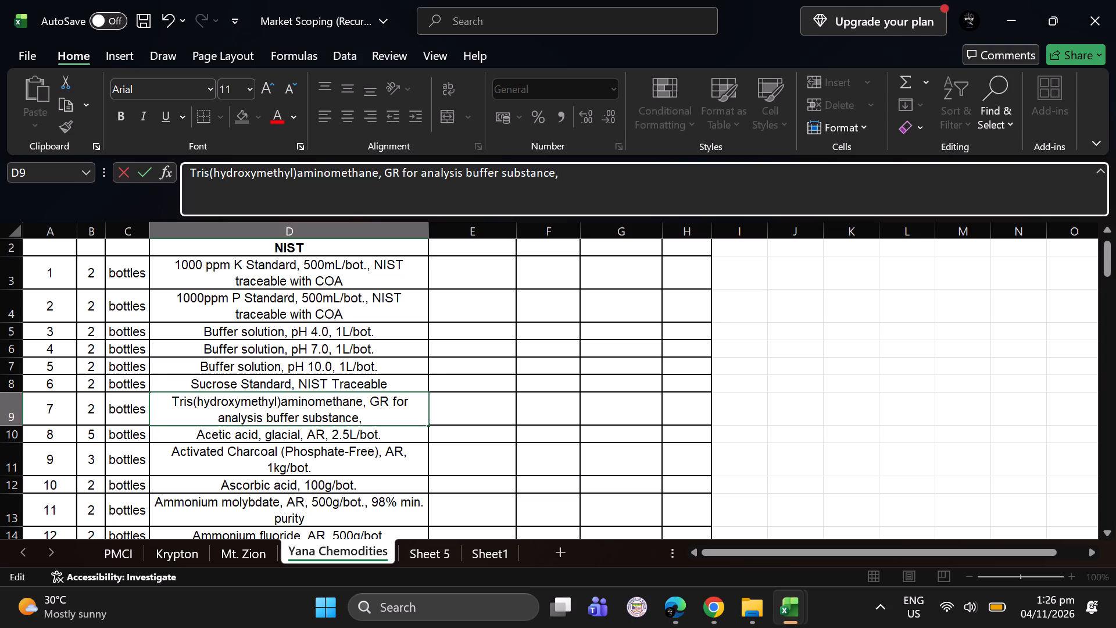
pyautogui.press('space')
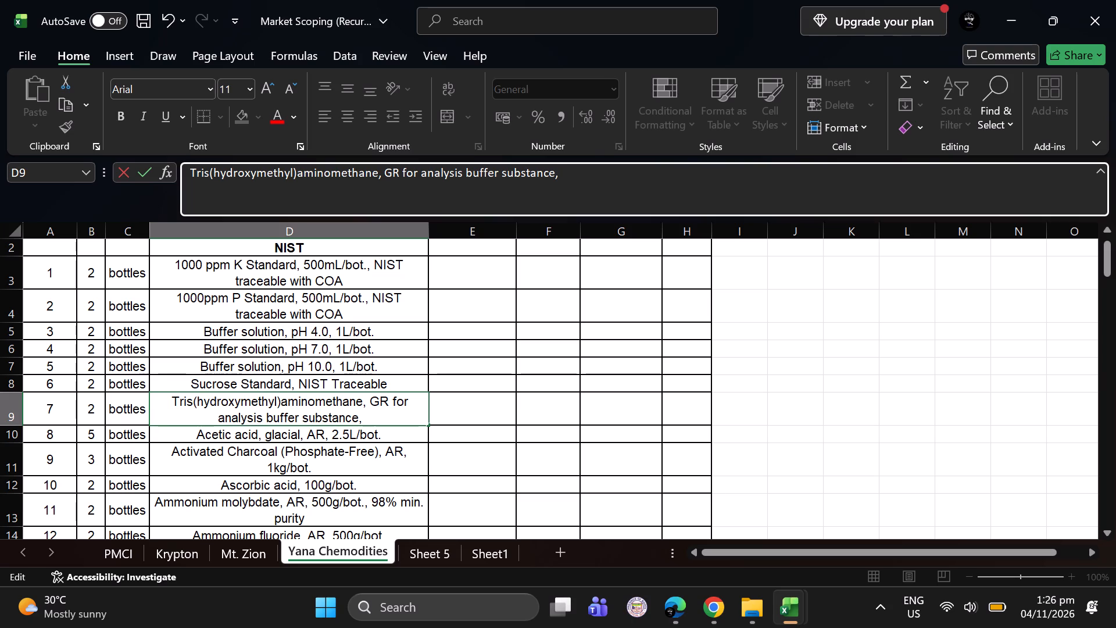
pyautogui.write('ACS')
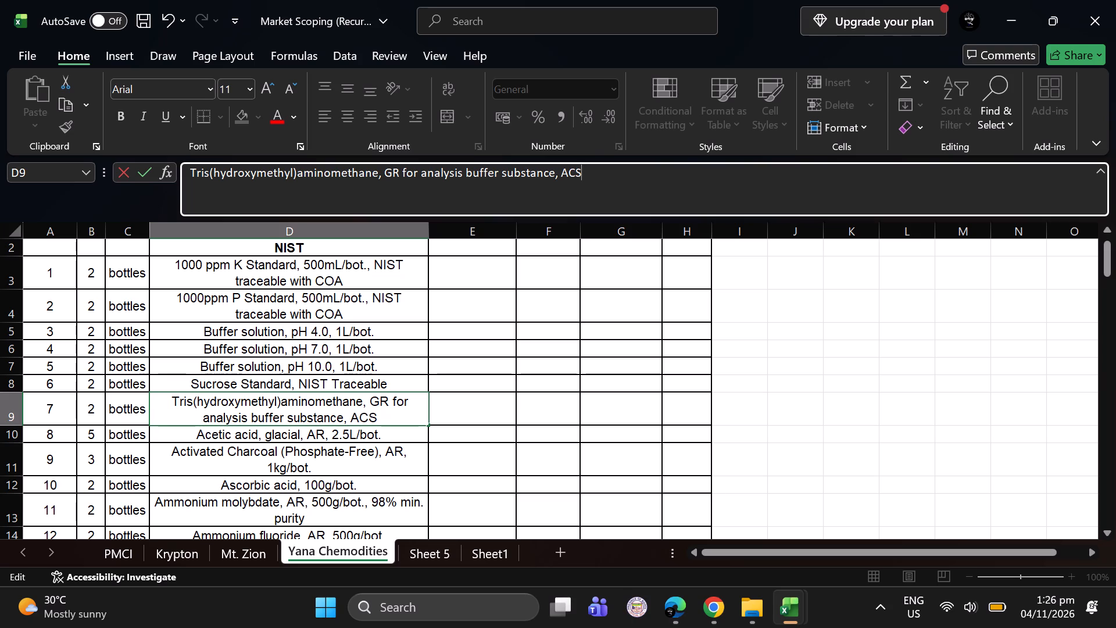
pyautogui.write(', 100')
pyautogui.press('space')
pyautogui.write('g')
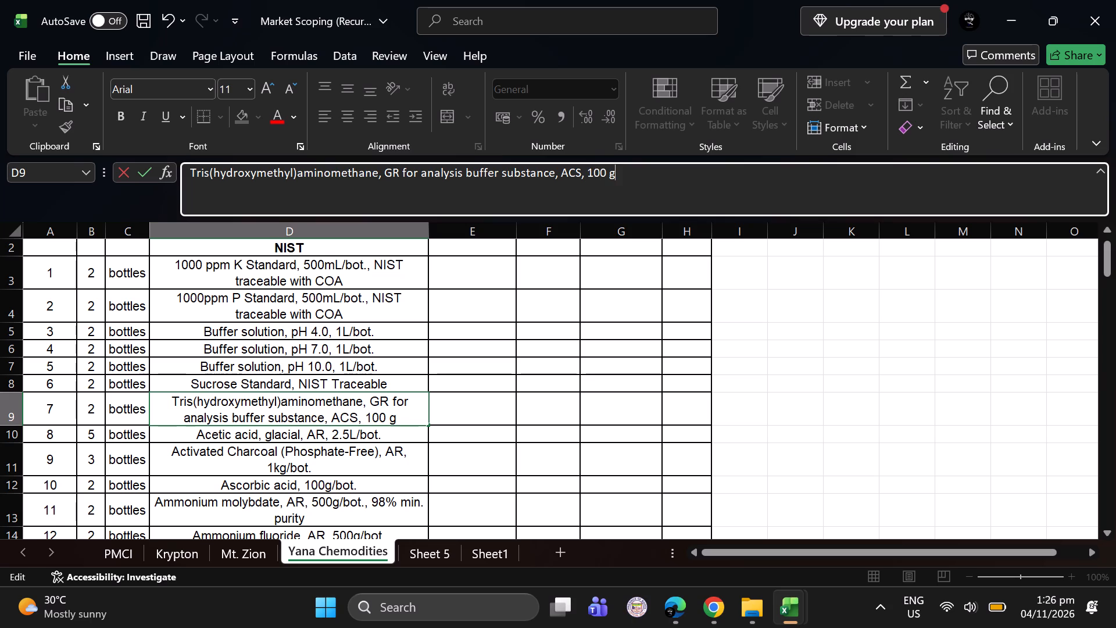
pyautogui.press('Return')
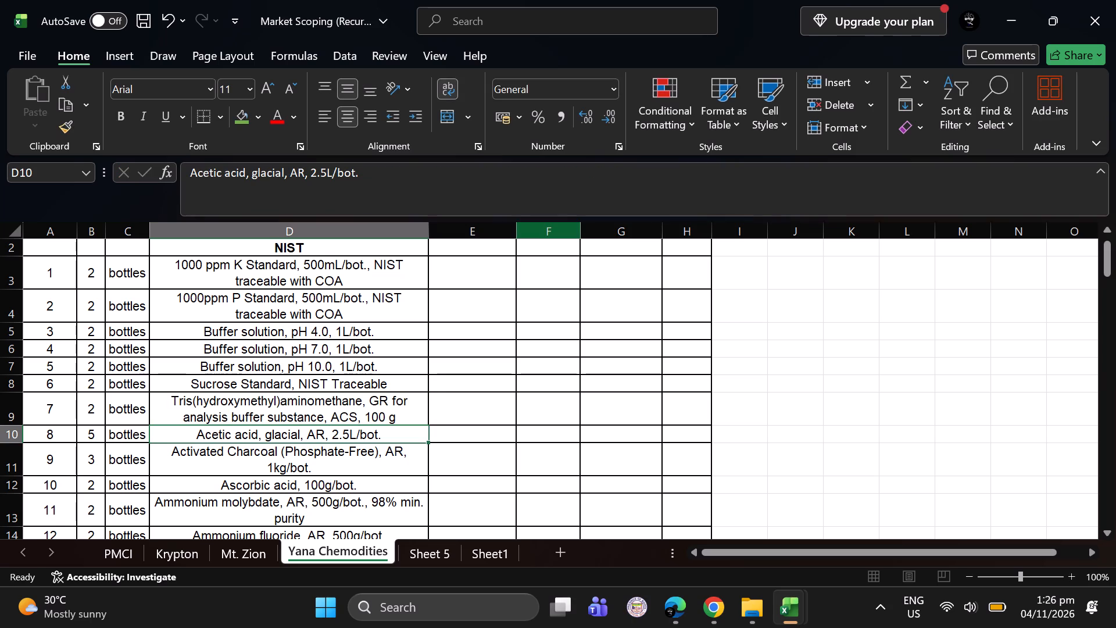
# Copy the full Tris(hydroxymethyl)aminomethane description from Yana Chemodities into Sheet1, replacing the THAM entry for item 7.
pyautogui.click(96, 412)
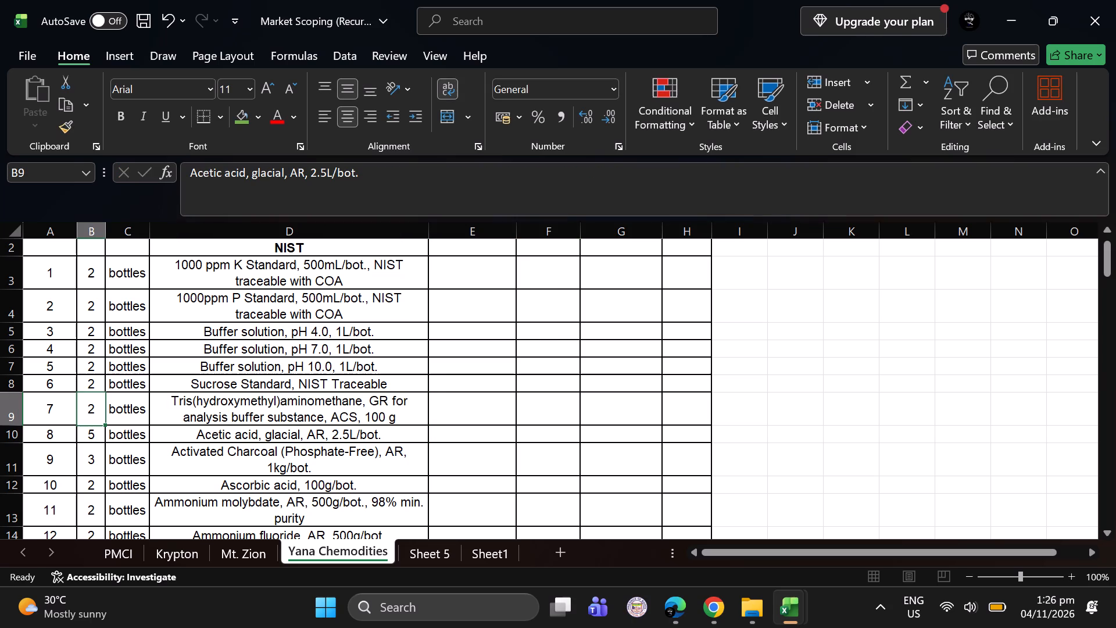
pyautogui.hscroll(1, 121, 412)
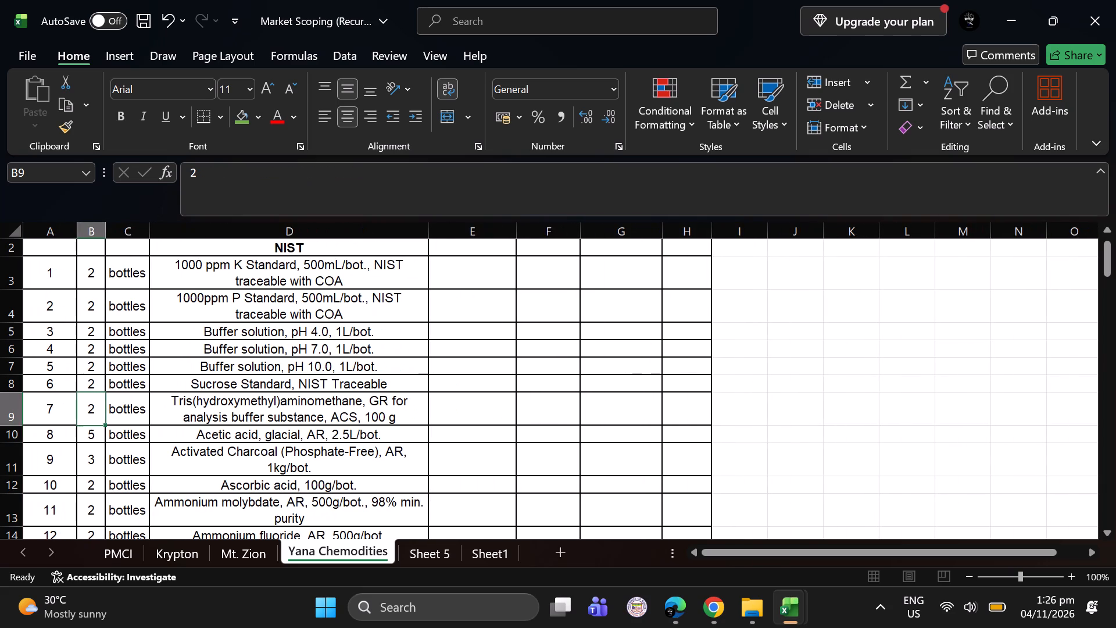
pyautogui.click(173, 413)
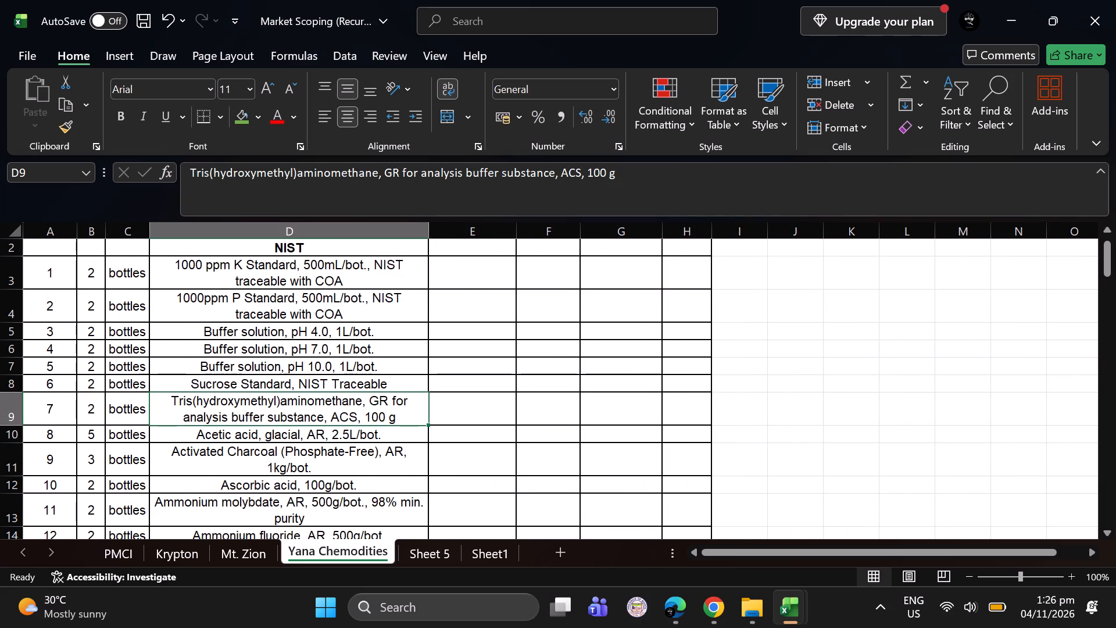
pyautogui.hotkey('ctrl', 'c')
pyautogui.click(489, 561)
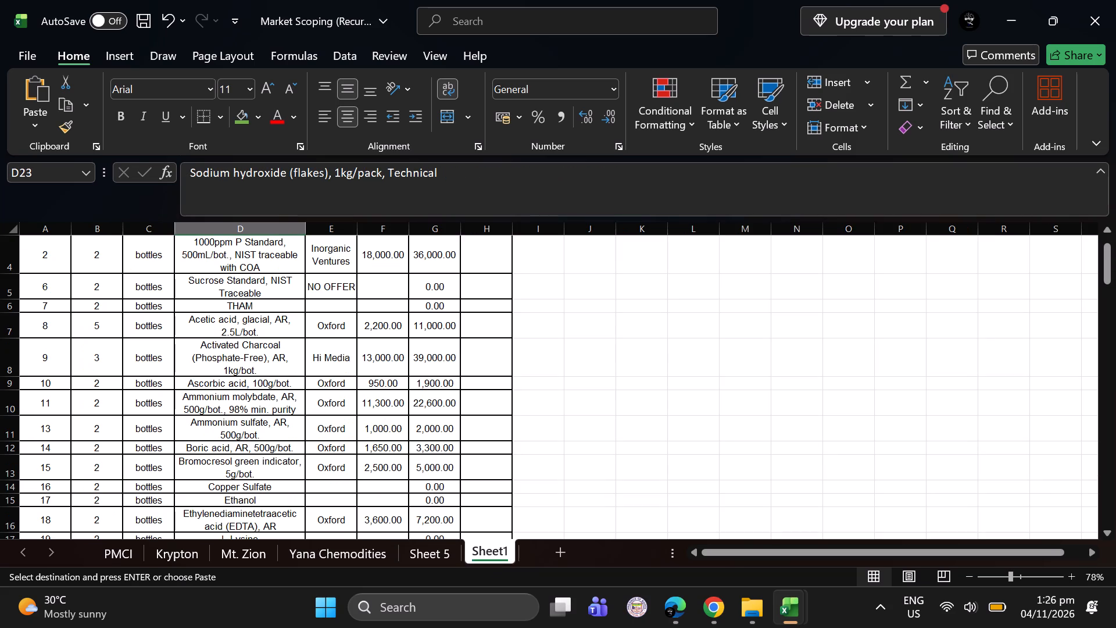
pyautogui.click(238, 401)
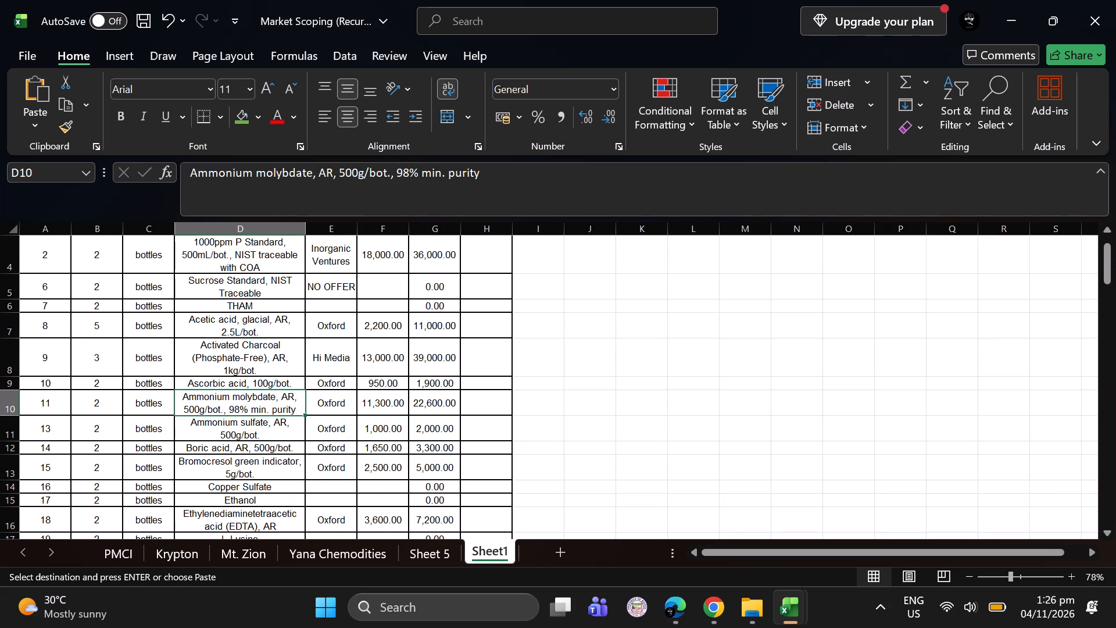
pyautogui.scroll(1, 235, 318)
pyautogui.click(235, 344)
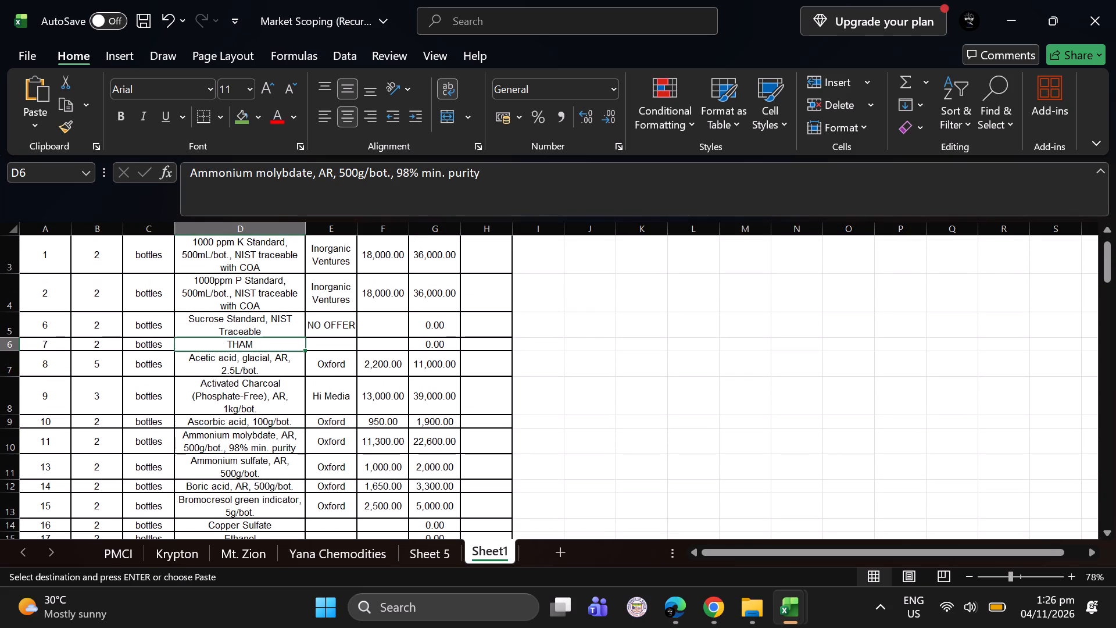
pyautogui.hotkey('ctrl', 'v')
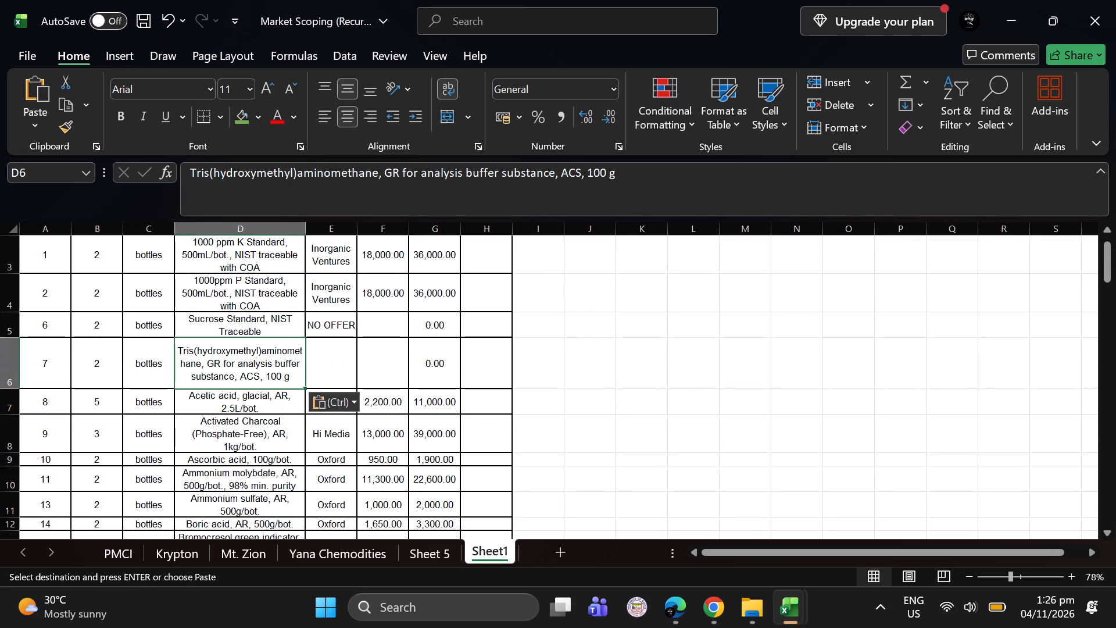
# Widen Sheet1's description column D until the word Tris(hydroxymethyl)aminomethane fits on a single line.
pyautogui.moveTo(305, 229); pyautogui.dragTo(320, 229)
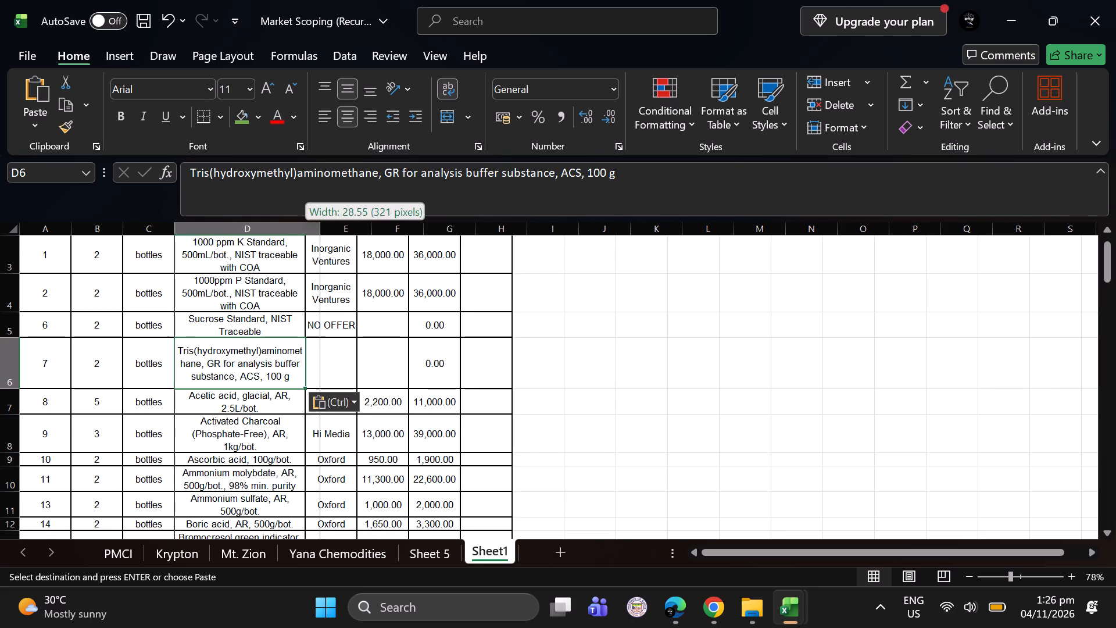
pyautogui.moveTo(320, 229); pyautogui.dragTo(320, 230)
pyautogui.moveTo(320, 230); pyautogui.dragTo(324, 230)
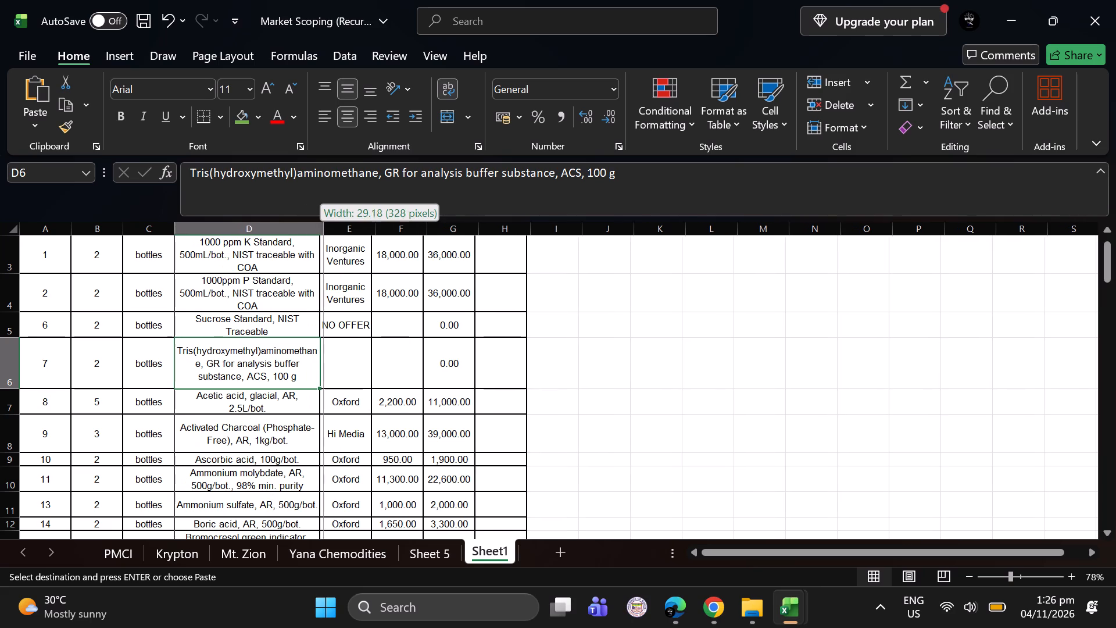
pyautogui.moveTo(324, 230); pyautogui.dragTo(327, 230)
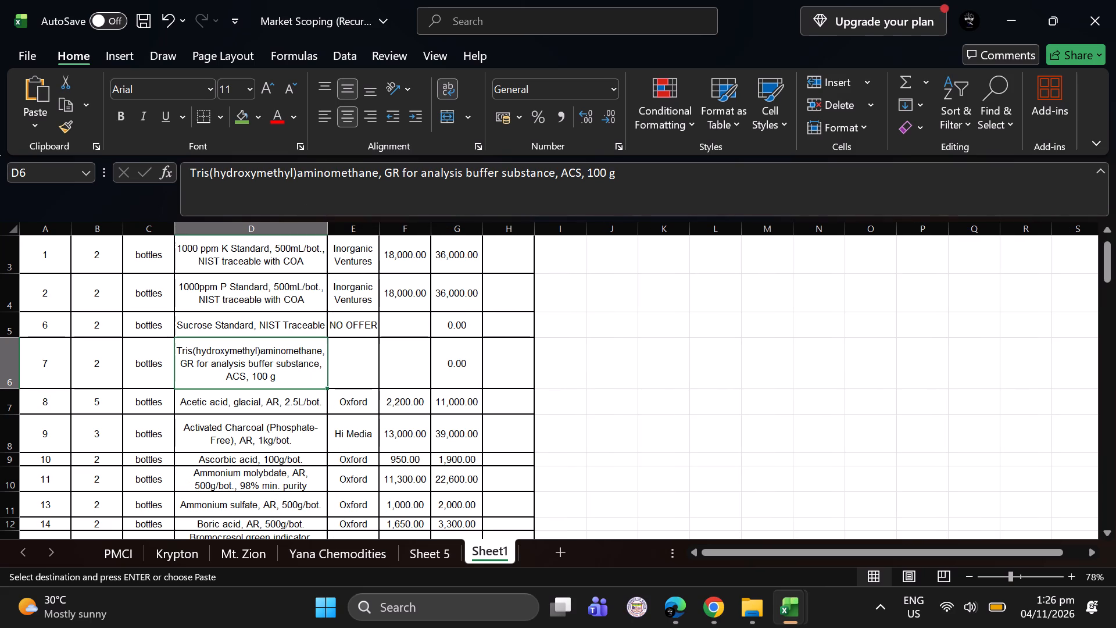
pyautogui.click(449, 360)
pyautogui.click(262, 330)
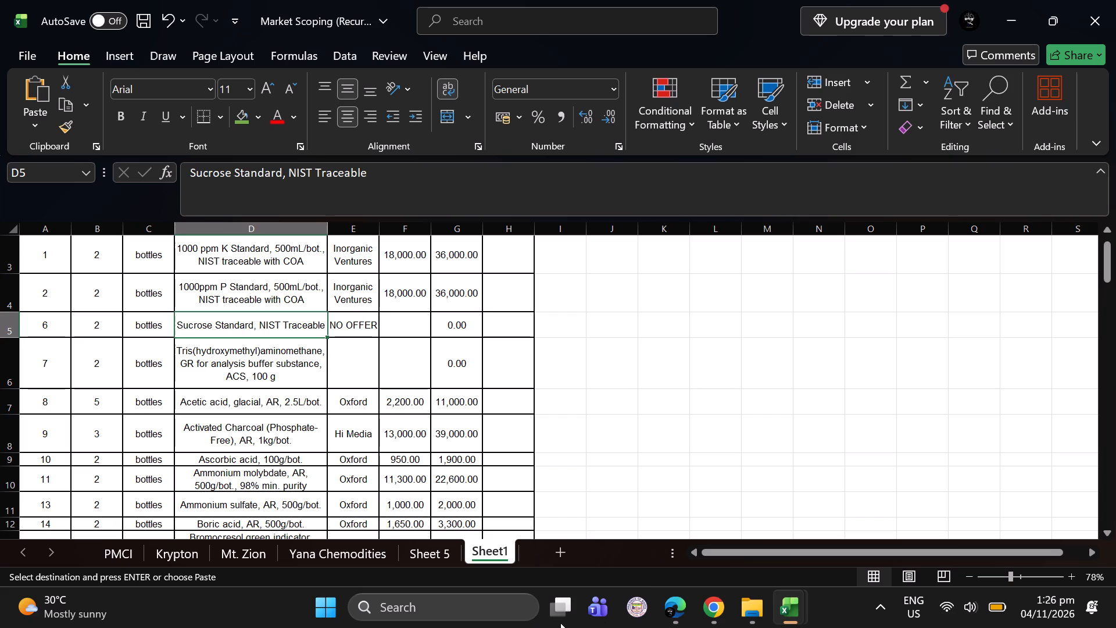
# Switch to Chrome and search Google for "sucrose D(+)-sucrose alpha-D-Glucopyranosyl beta-D-fructofuranoside", reusing the tab showing the Gelatine product page.
pyautogui.click(666, 605)
pyautogui.click(720, 614)
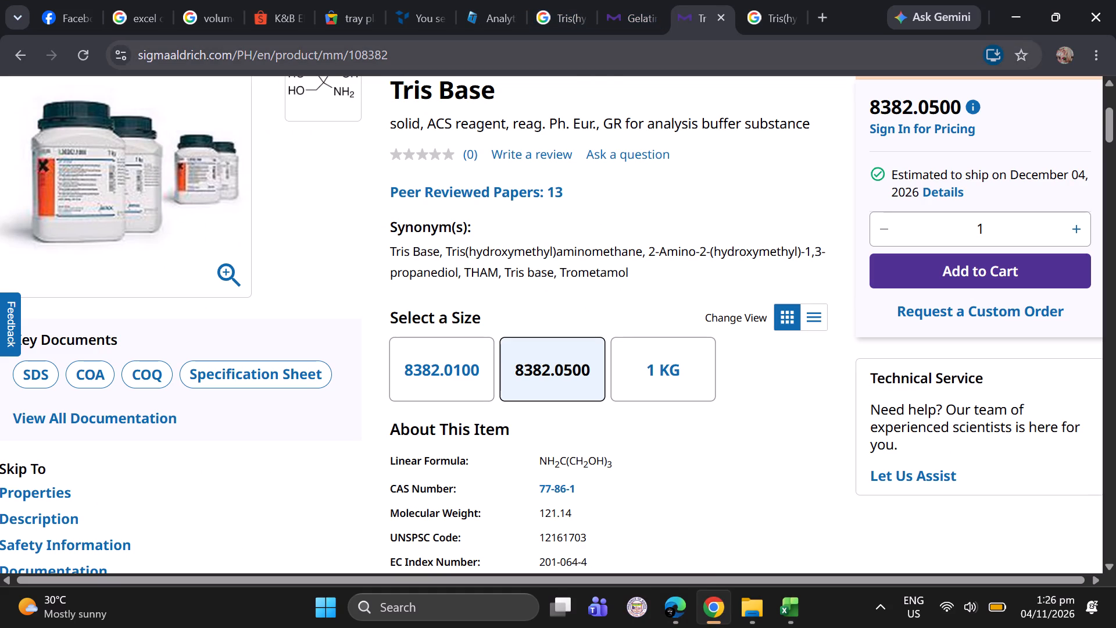
pyautogui.click(749, 12)
pyautogui.click(620, 25)
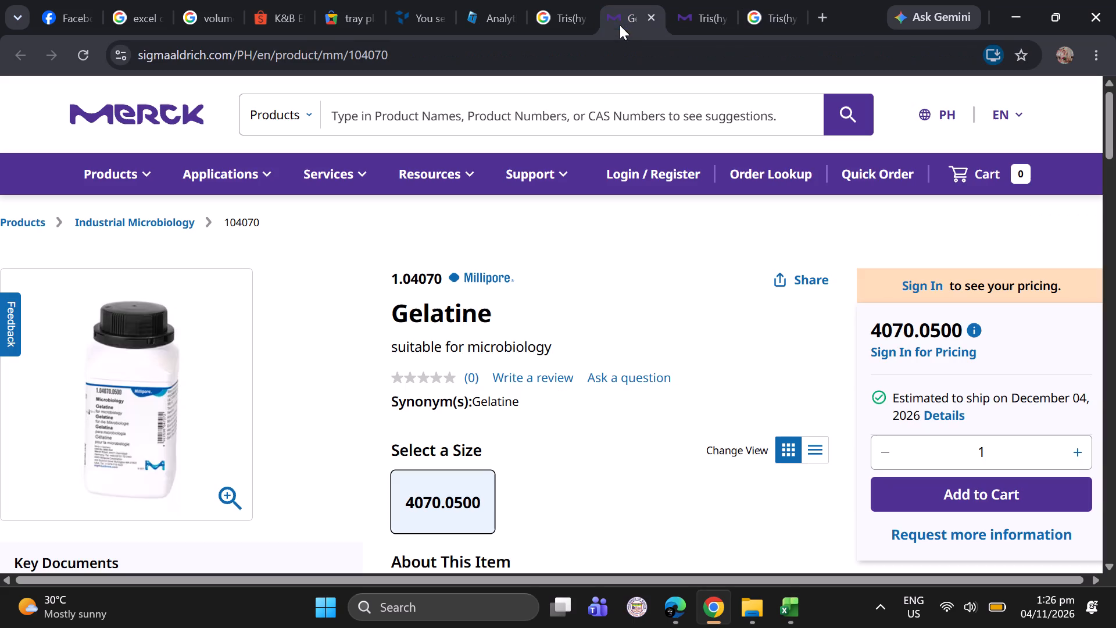
pyautogui.click(638, 49)
pyautogui.write('sucrose')
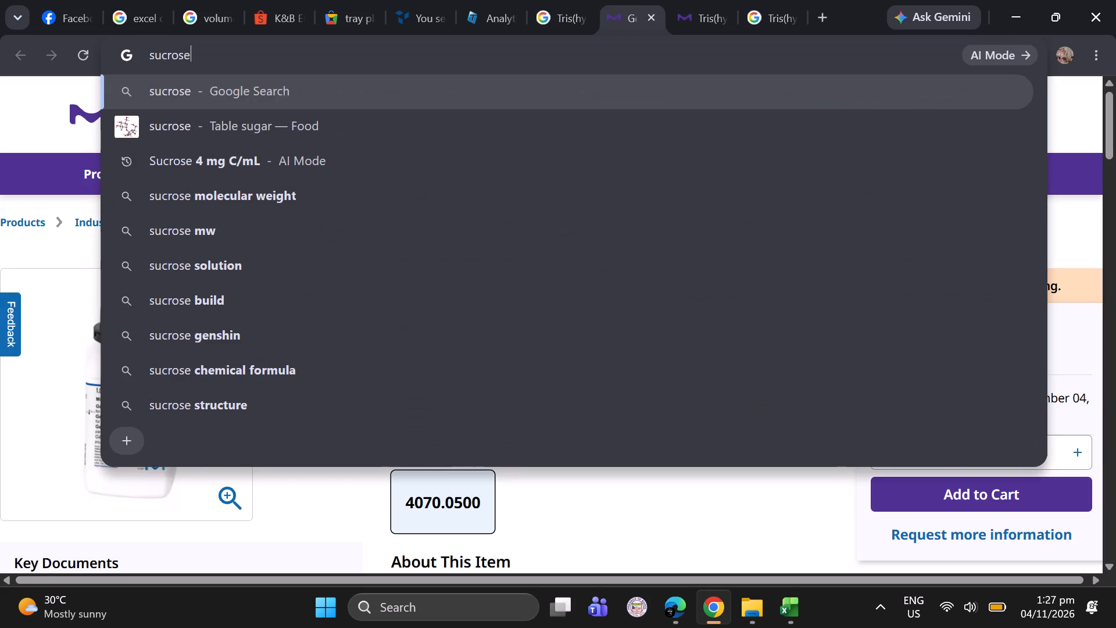
pyautogui.press('space')
pyautogui.write('D')
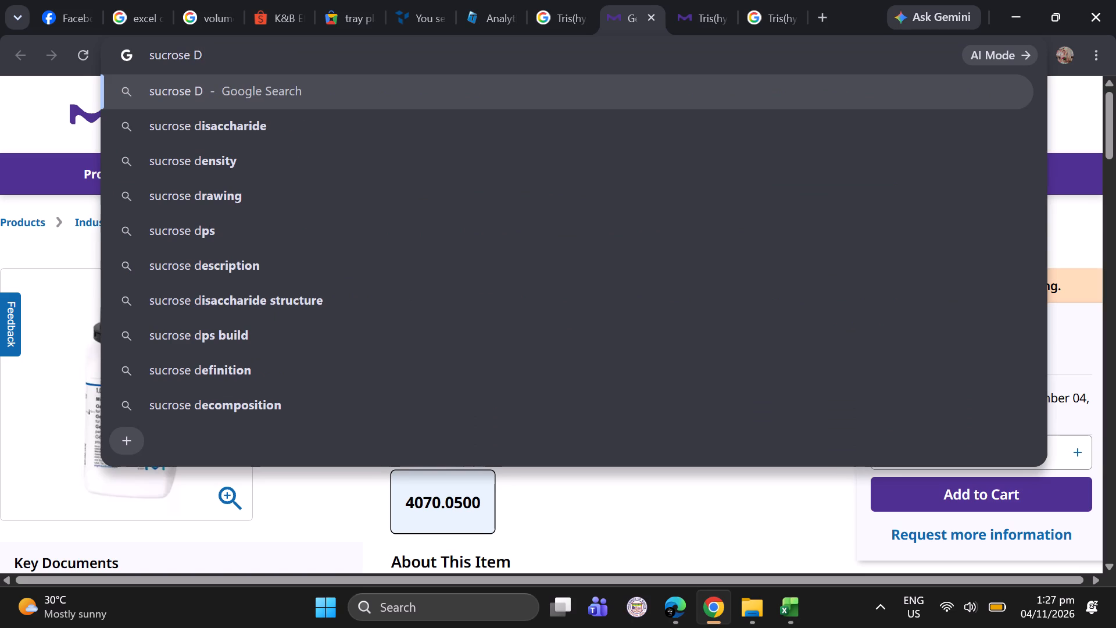
pyautogui.hotkey('shift', '(')
pyautogui.write('+0')
pyautogui.hotkey('shift', 'BackSpace')
pyautogui.hotkey('shift', ')')
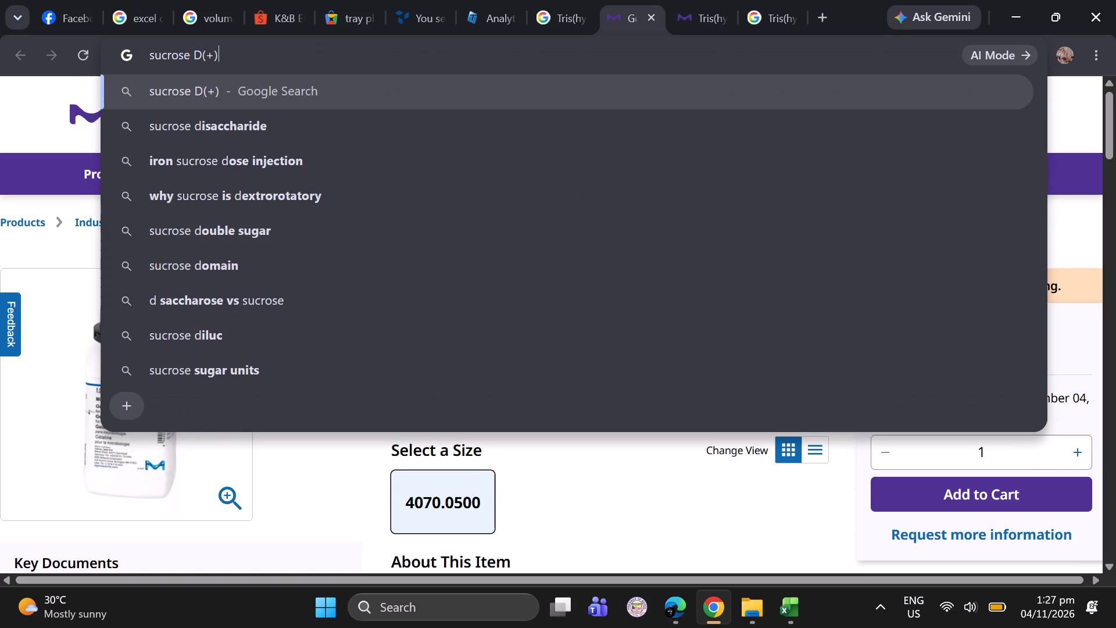
pyautogui.write('-')
pyautogui.press('space')
pyautogui.press('BackSpace')
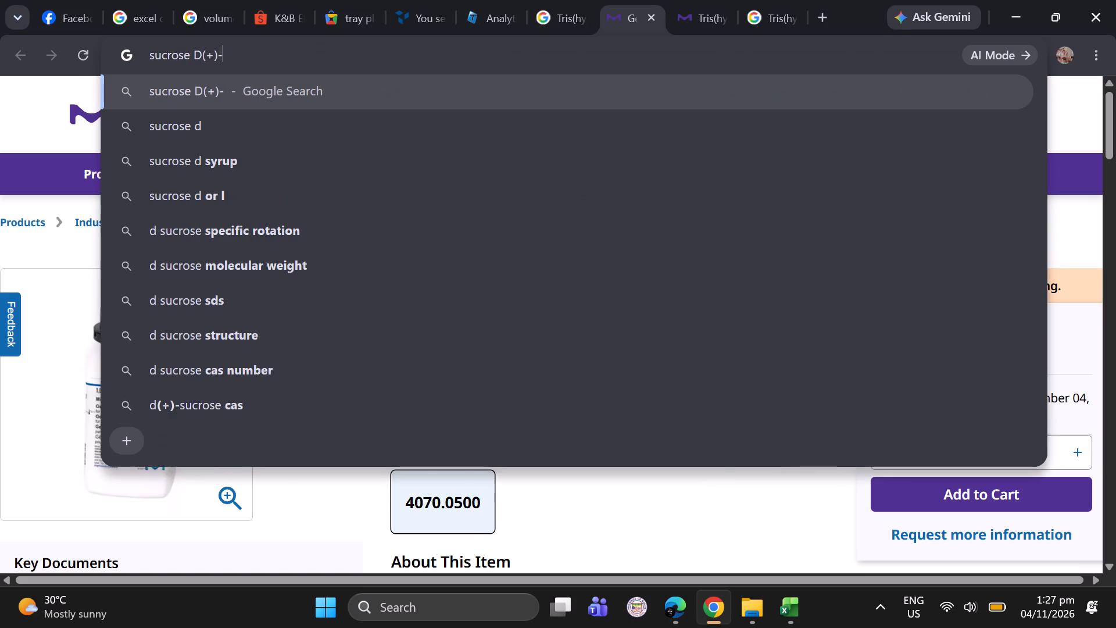
pyautogui.write('su')
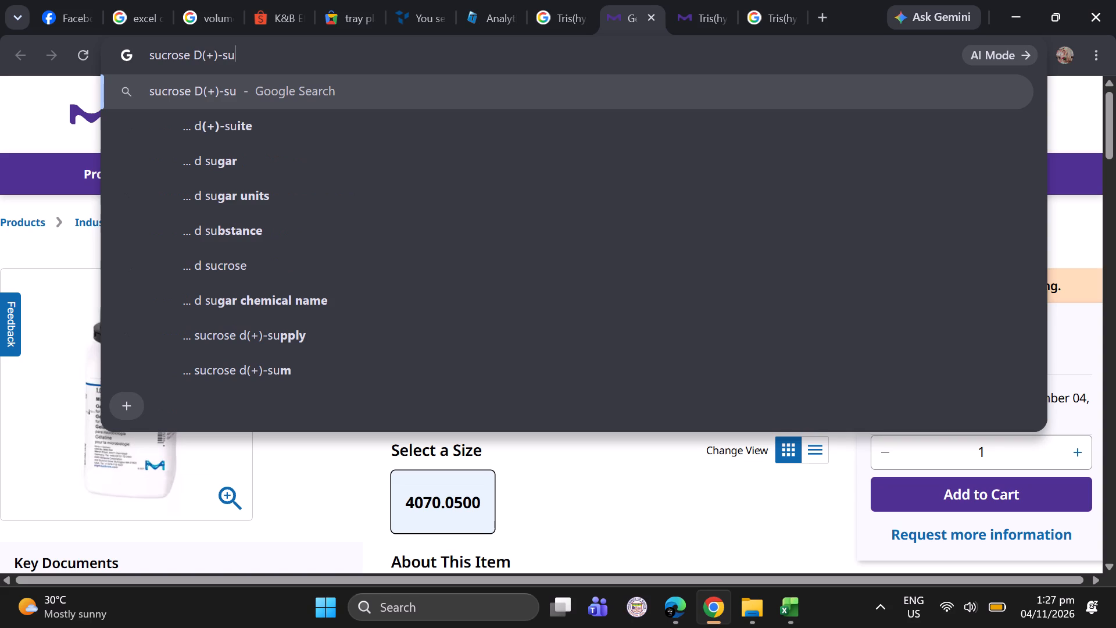
pyautogui.write('crose')
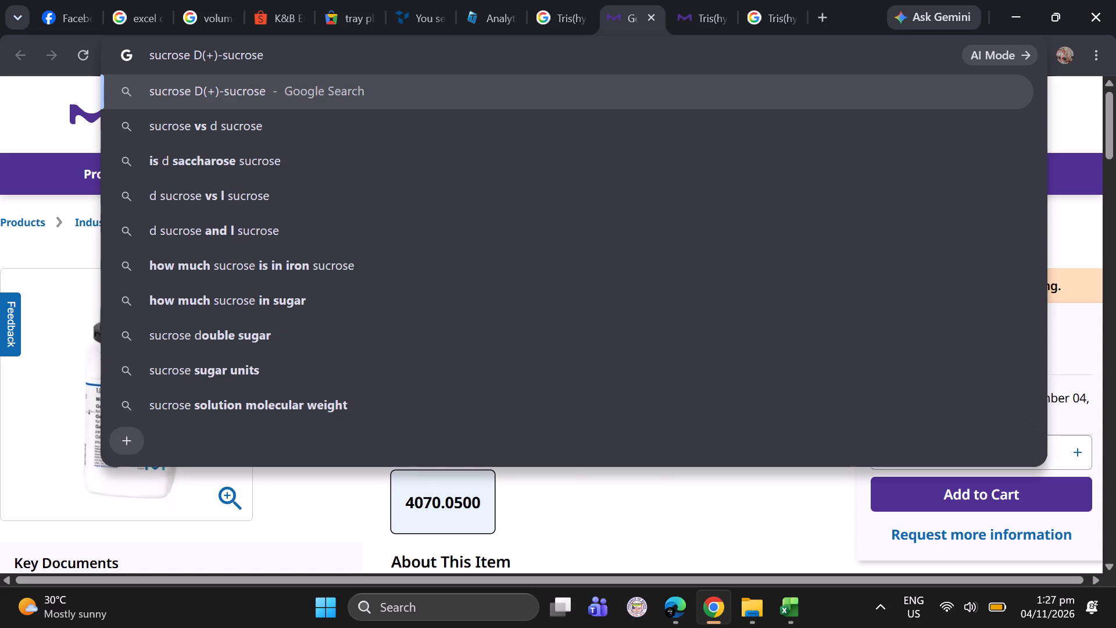
pyautogui.press('space')
pyautogui.write('alpha')
pyautogui.write('-D')
pyautogui.write('-Glu')
pyautogui.write('copyra')
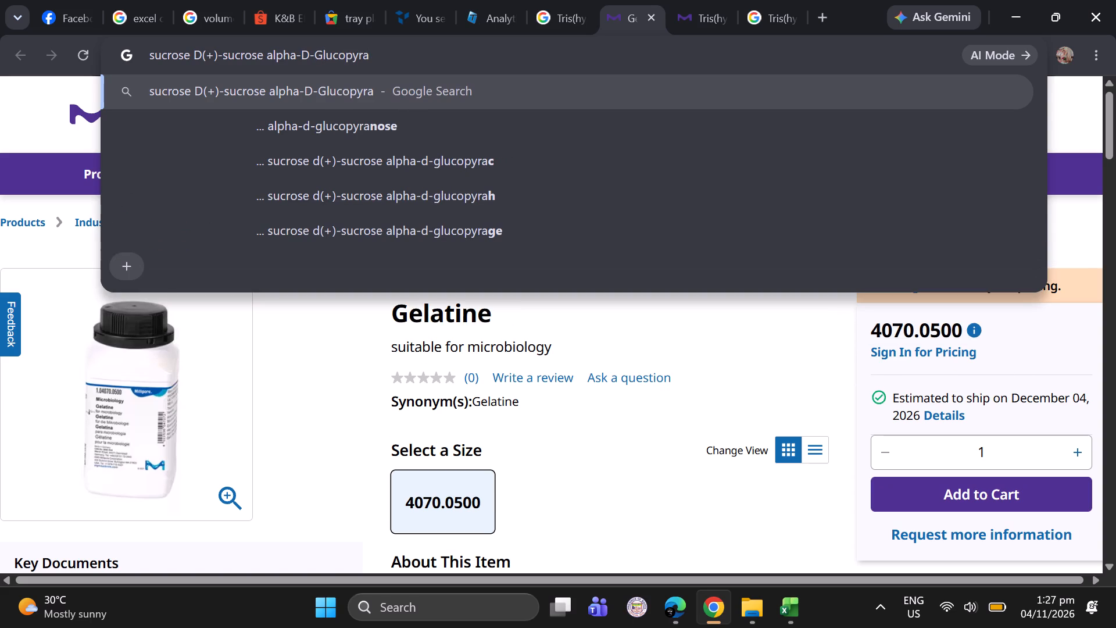
pyautogui.write('nosyl')
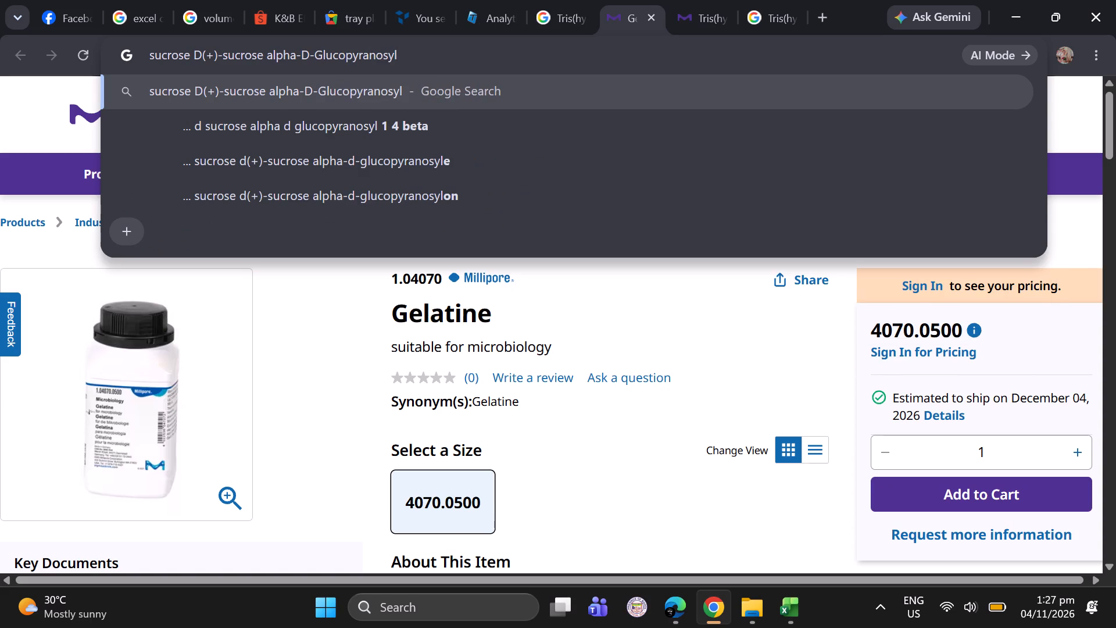
pyautogui.press('space')
pyautogui.write('beta')
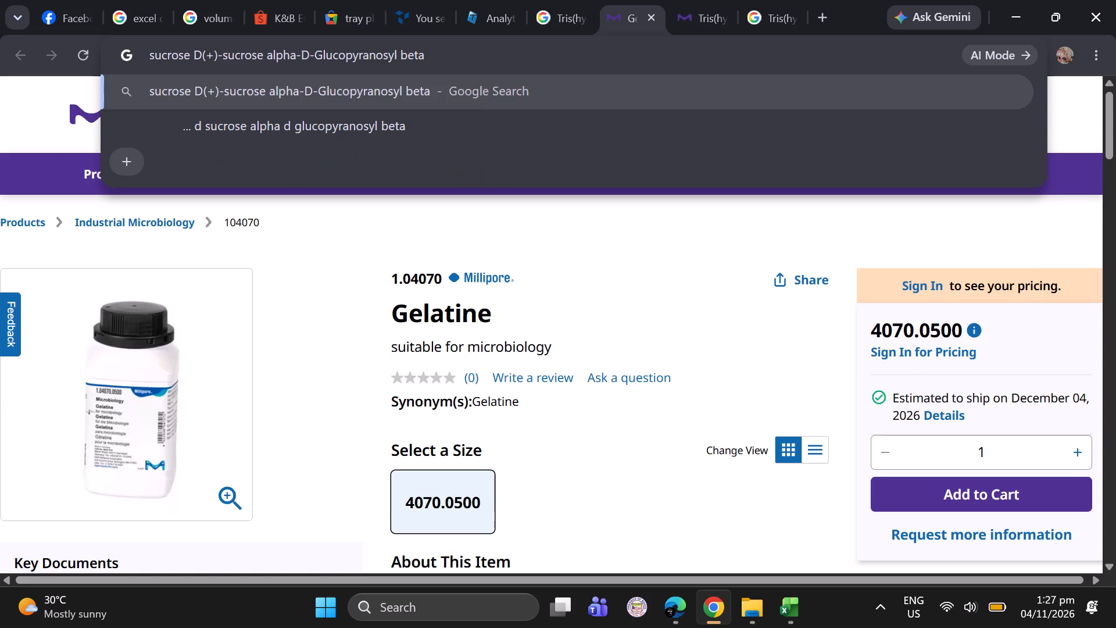
pyautogui.write('-D')
pyautogui.write('-fructo')
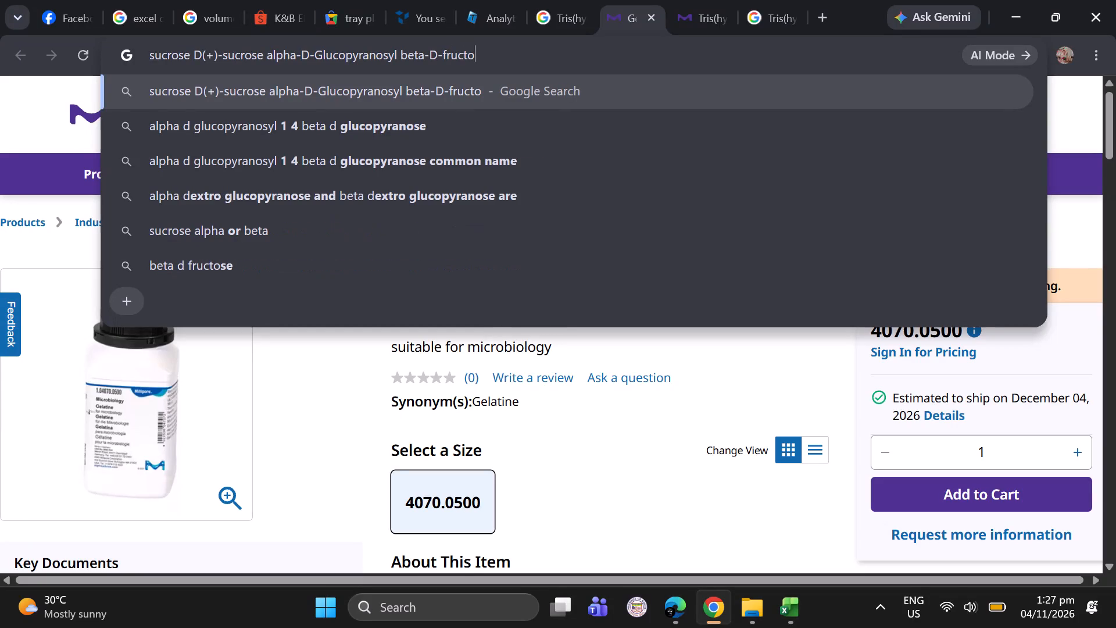
pyautogui.write('furanoside')
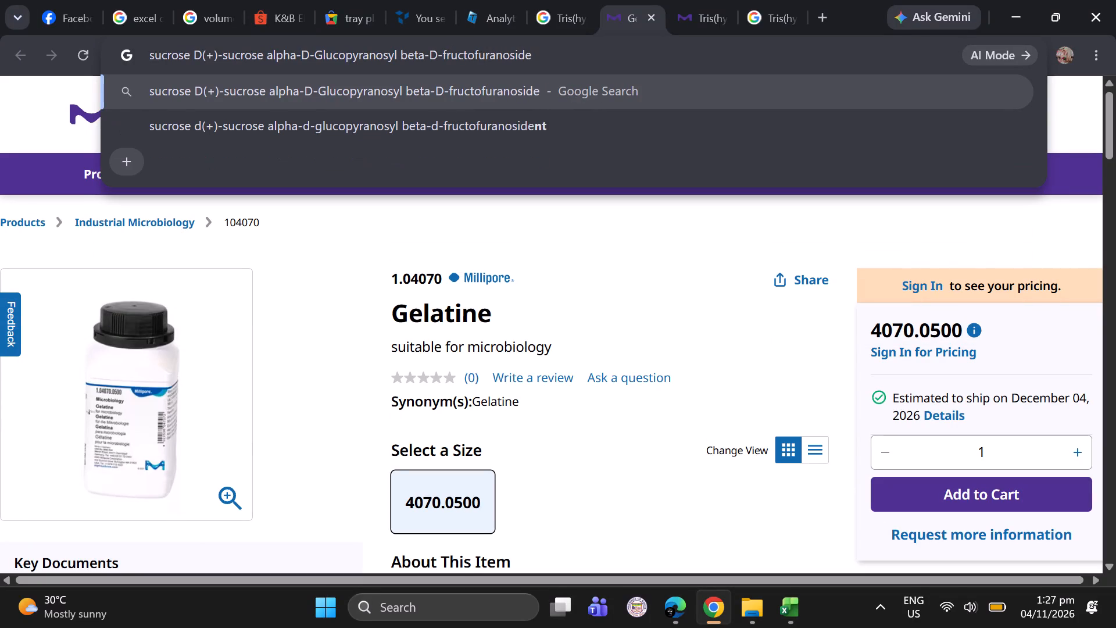
pyautogui.press('Return')
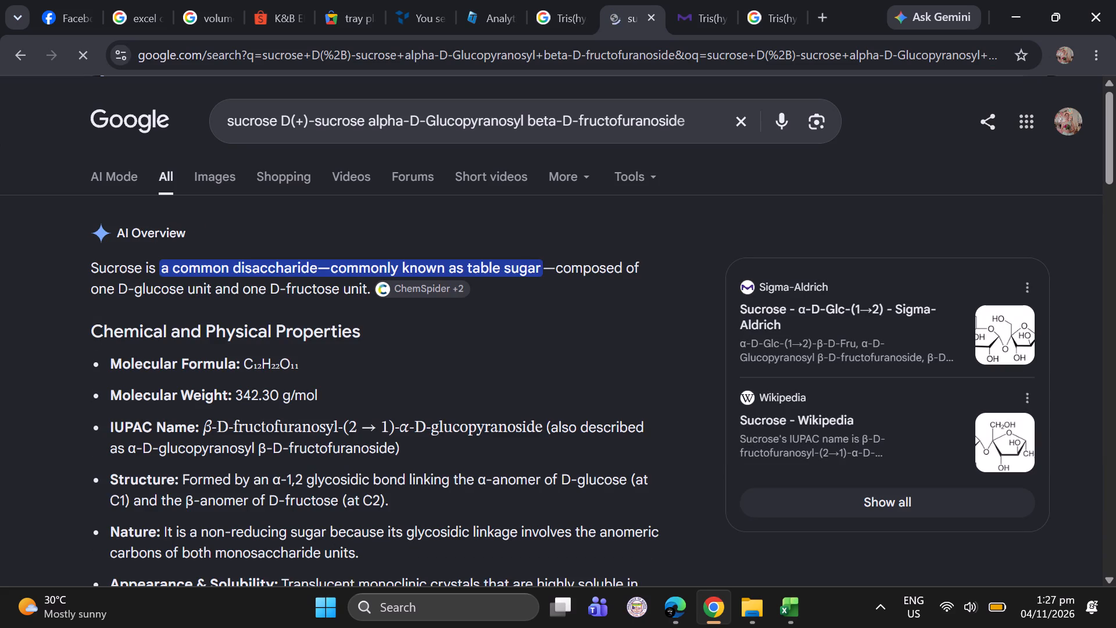
# Open the Sigma-Aldrich "Sucrose - α-D-Glc-(1→2)" page from the Google results.
pyautogui.scroll(-2, 590, 179)
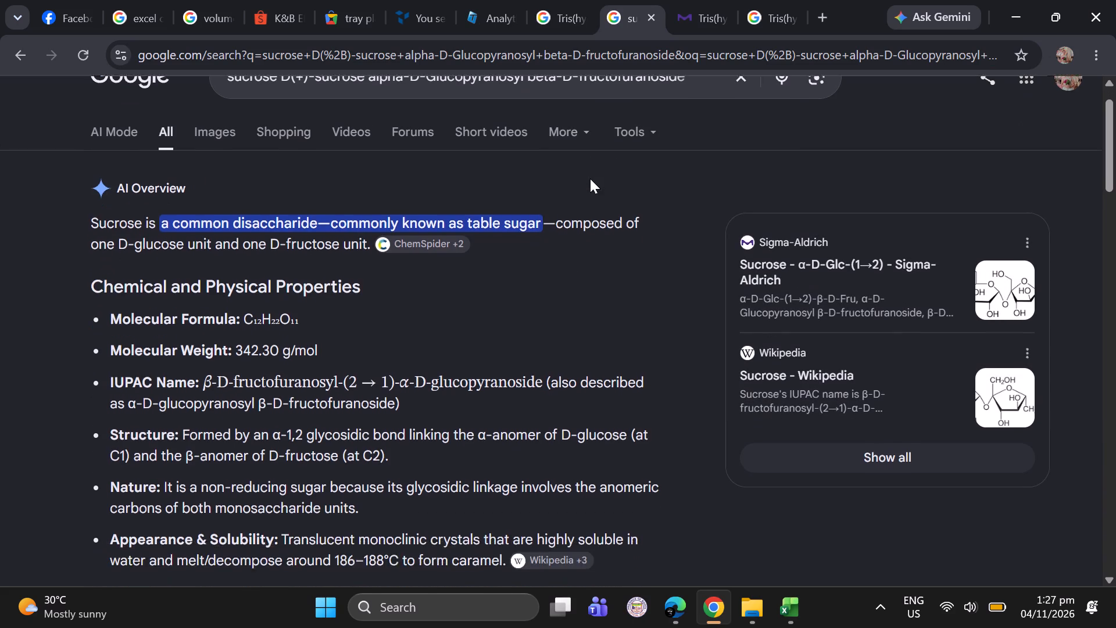
pyautogui.scroll(-4, 590, 179)
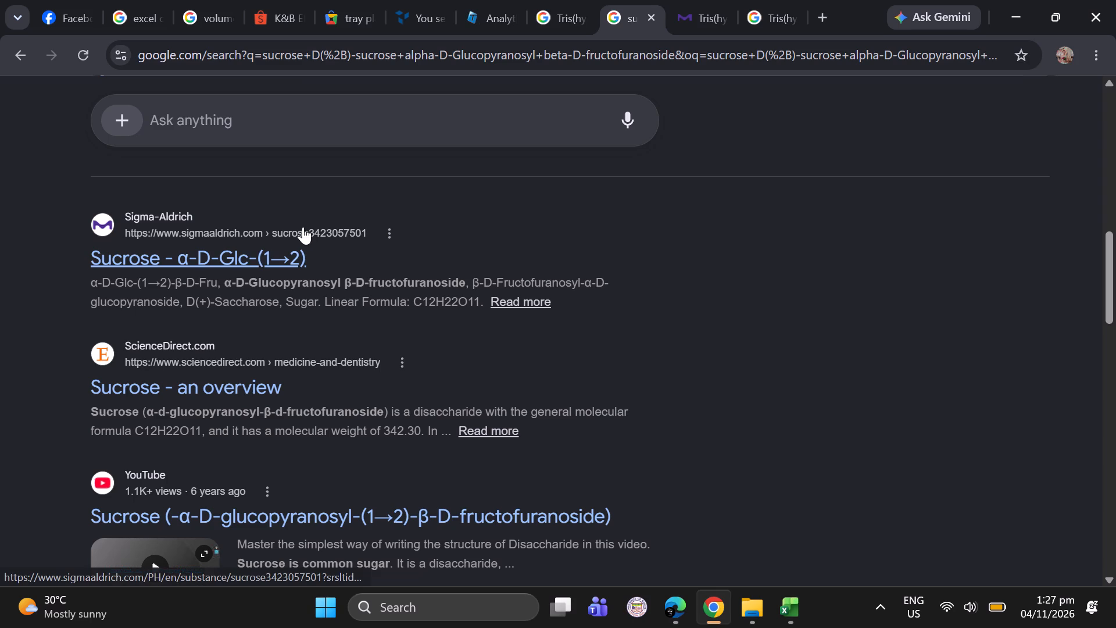
pyautogui.click(249, 254)
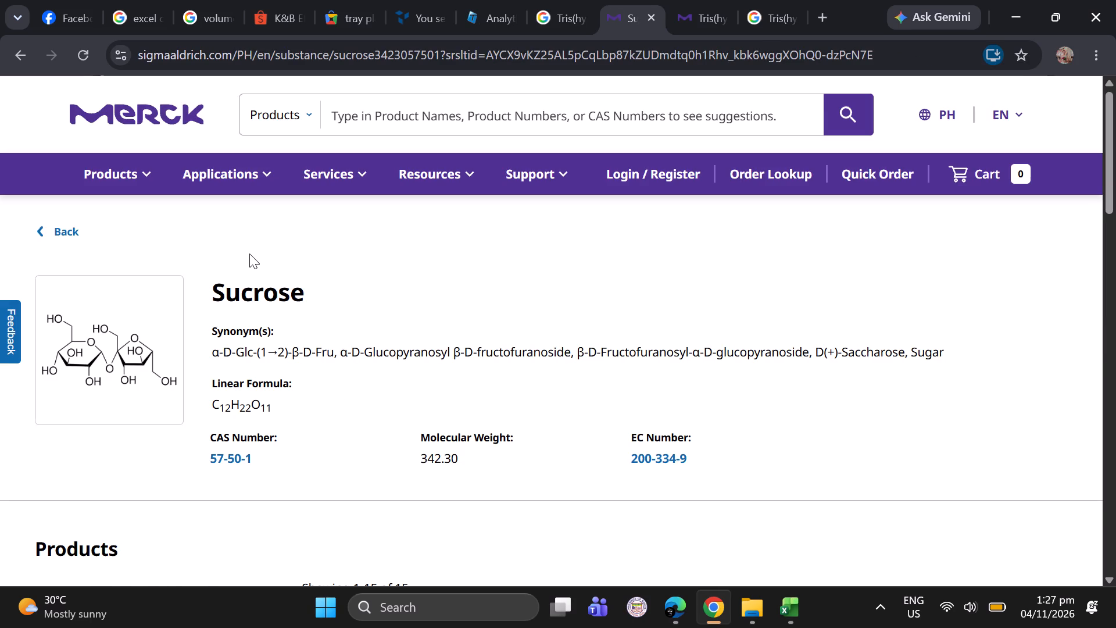
# Search the Sigma-Aldrich product catalogue for CAS number 57-50-1.
pyautogui.click(423, 120)
pyautogui.write('57')
pyautogui.write('-50')
pyautogui.write('-1')
pyautogui.press('Return')
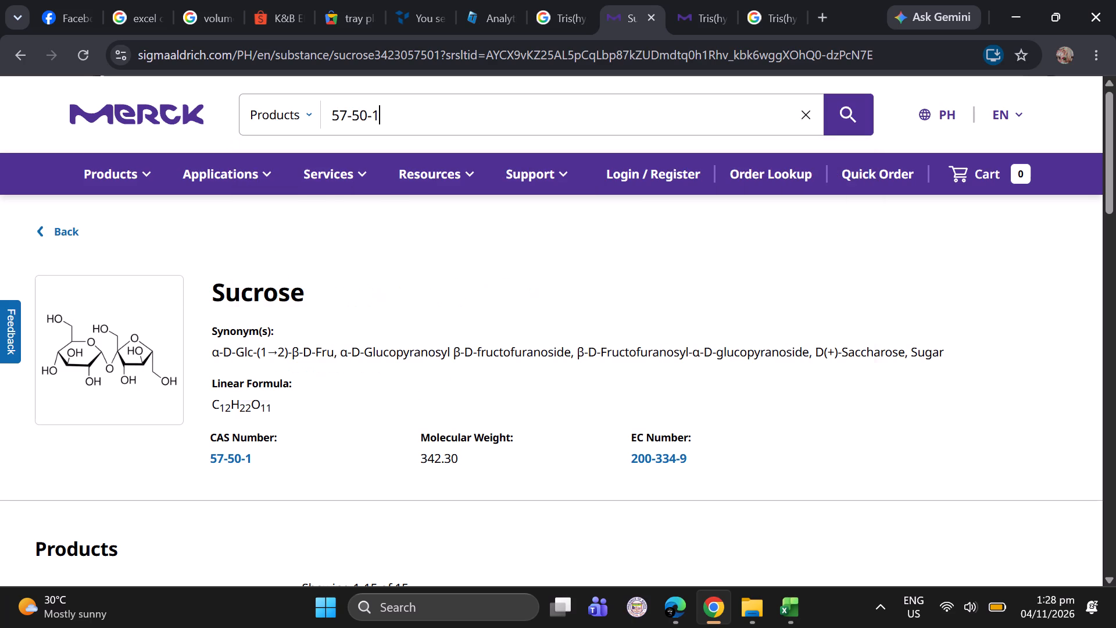
# Examine the product groups and grade descriptions in the CAS 57-50-1 results for a suitable sucrose standard.
pyautogui.scroll(-1, 394, 349)
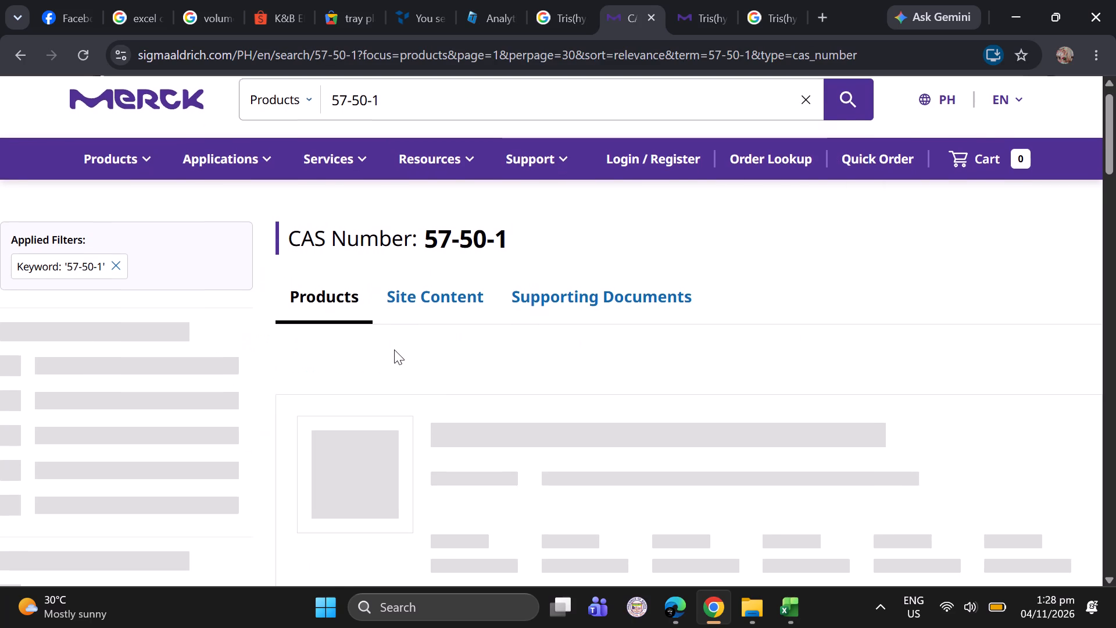
pyautogui.scroll(-2, 394, 349)
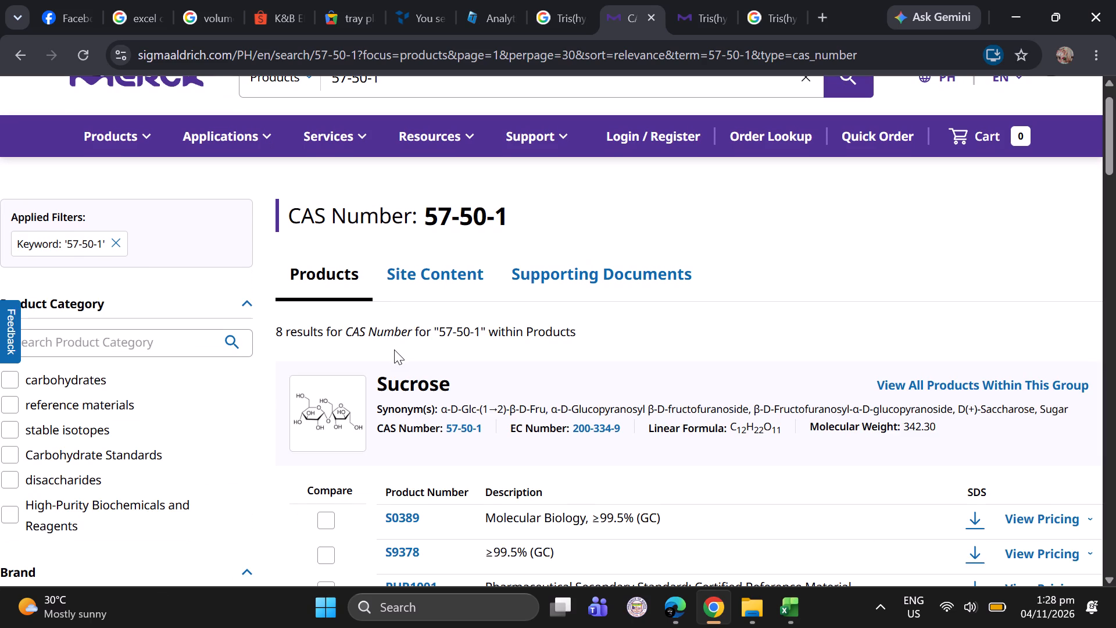
pyautogui.scroll(-1, 394, 349)
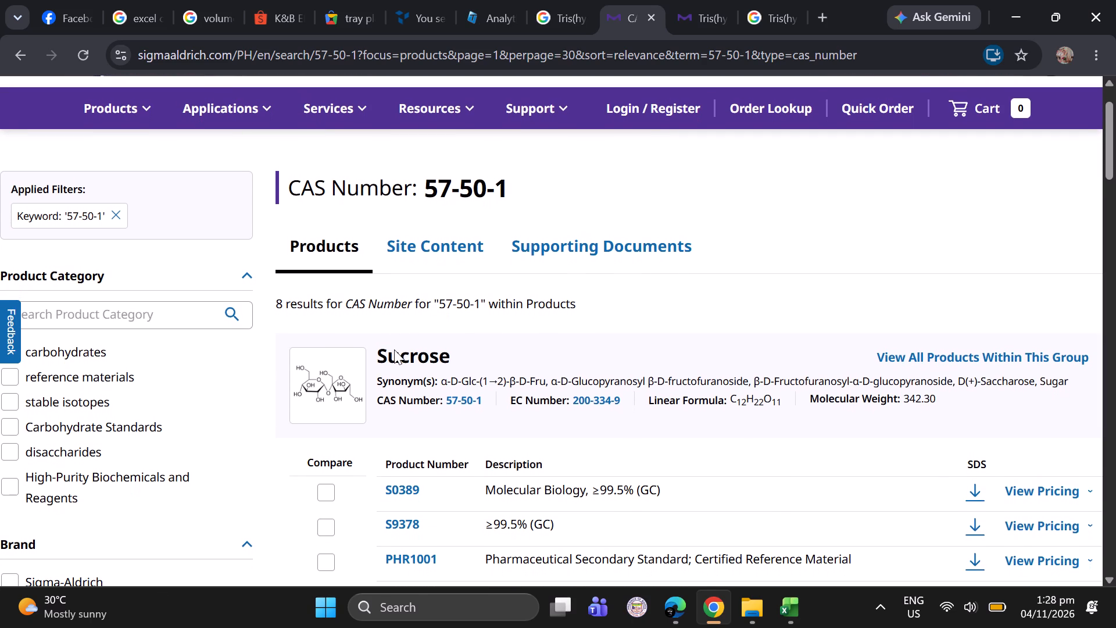
pyautogui.scroll(-2, 394, 349)
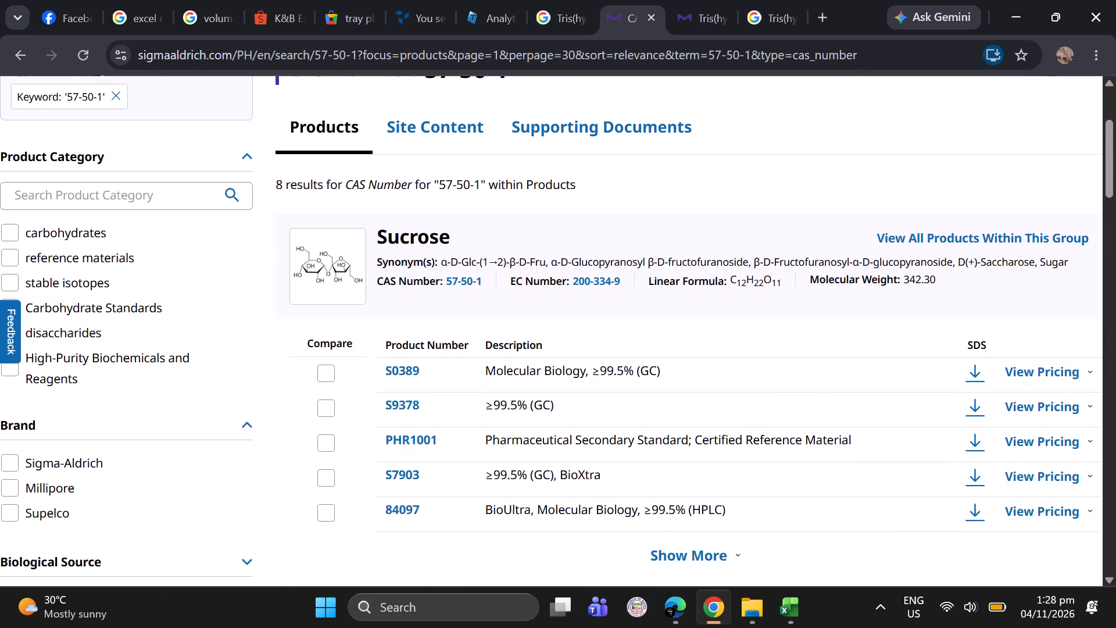
pyautogui.scroll(-2, 394, 349)
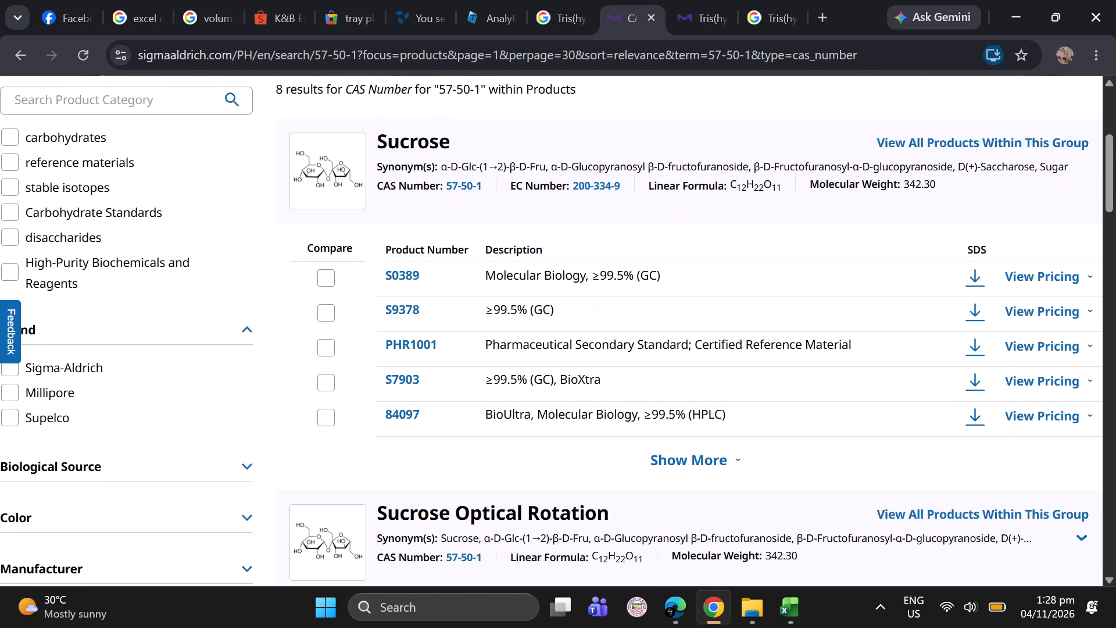
pyautogui.scroll(-1, 394, 349)
pyautogui.scroll(-1, 434, 460)
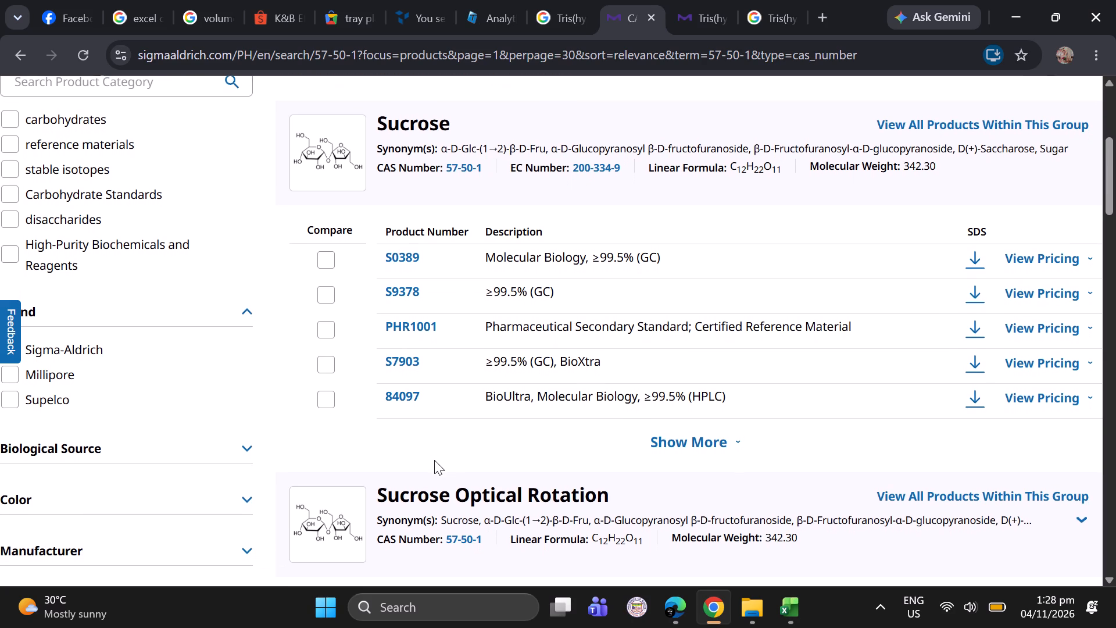
pyautogui.scroll(-7, 434, 460)
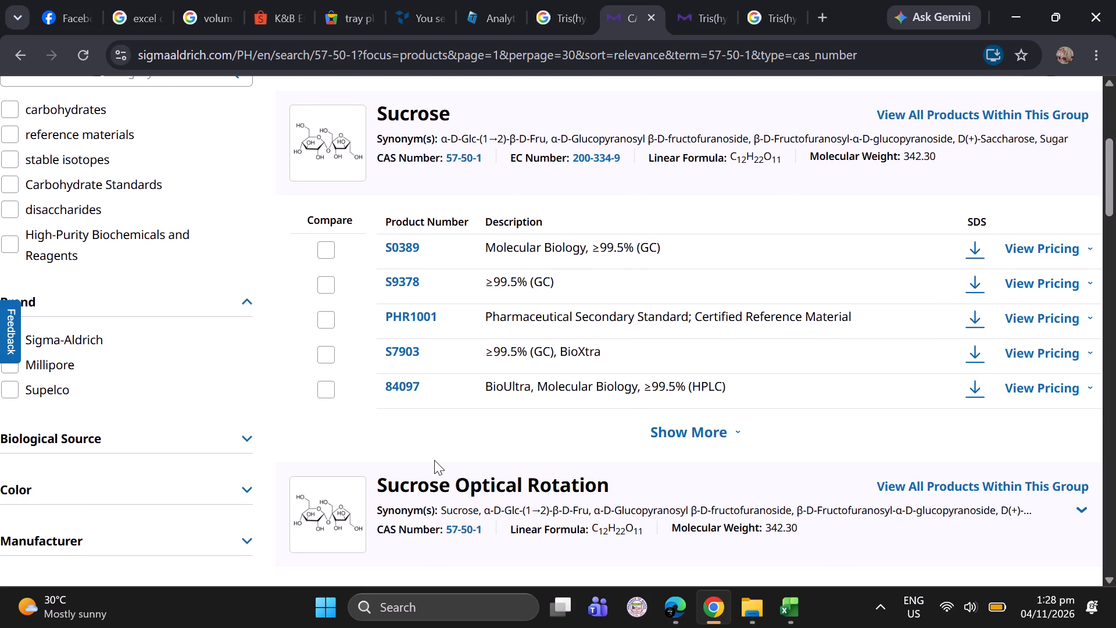
pyautogui.scroll(-1, 434, 460)
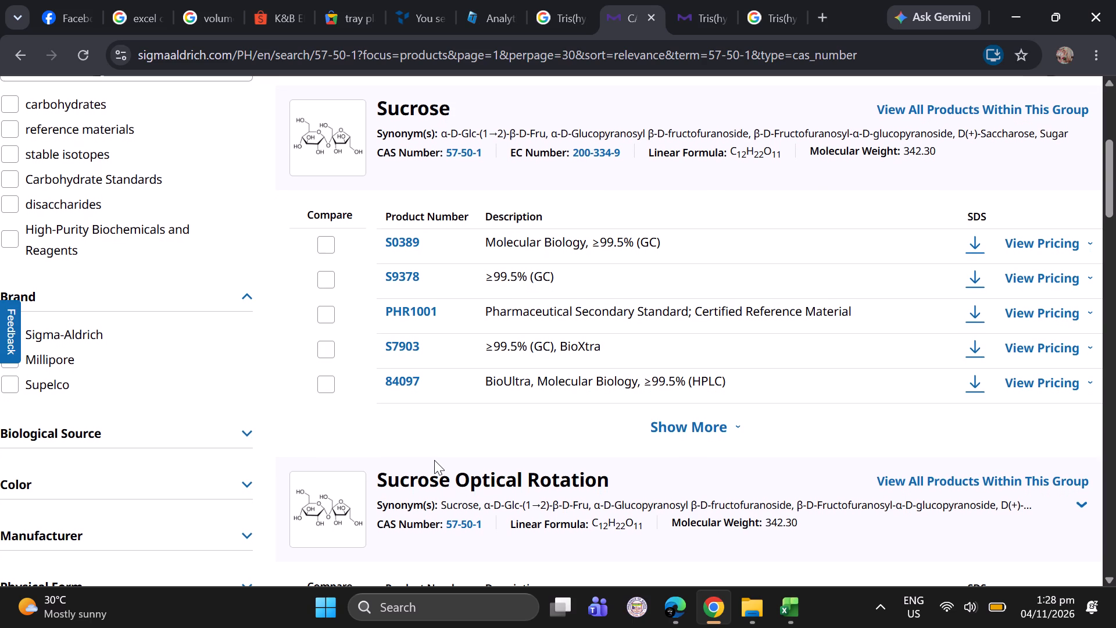
pyautogui.scroll(-2, 434, 460)
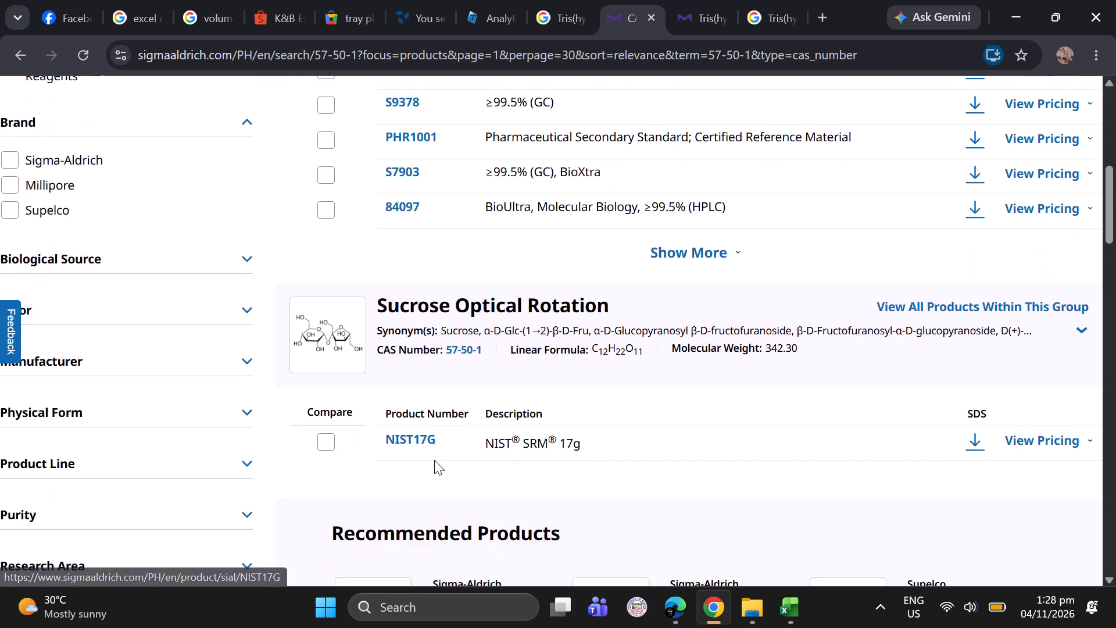
pyautogui.scroll(-4, 434, 460)
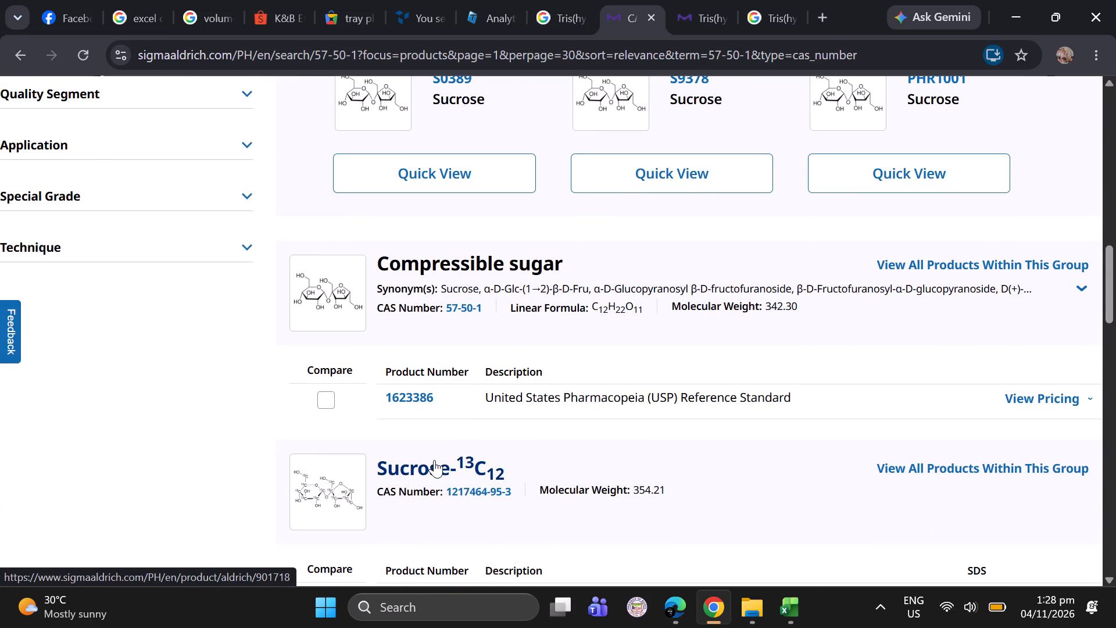
pyautogui.scroll(-1, 434, 460)
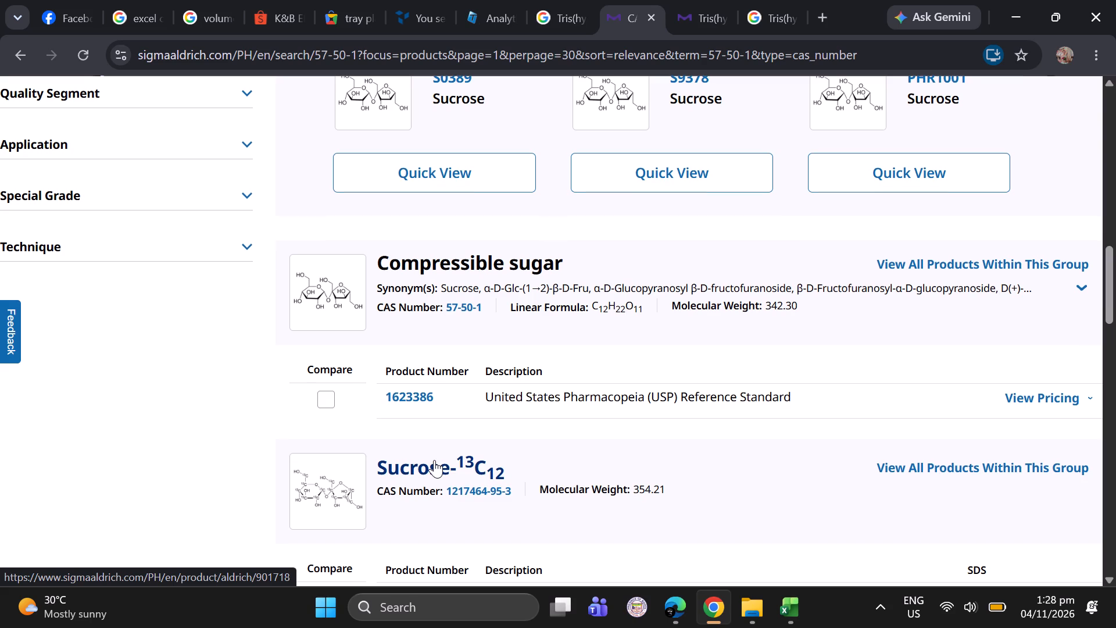
pyautogui.scroll(-2, 434, 460)
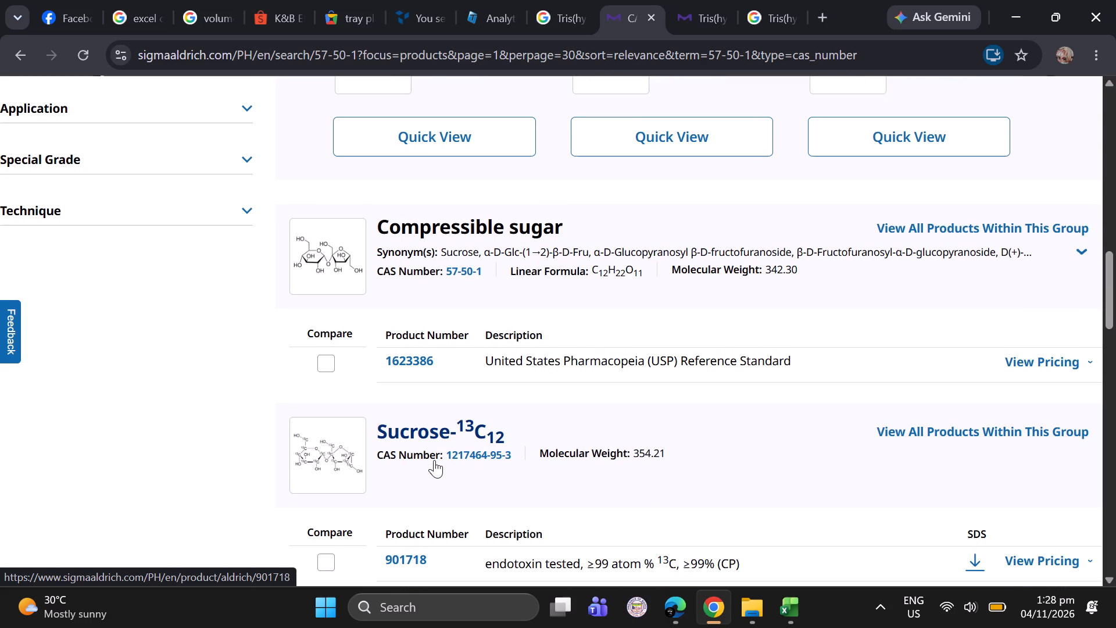
pyautogui.scroll(-3, 434, 460)
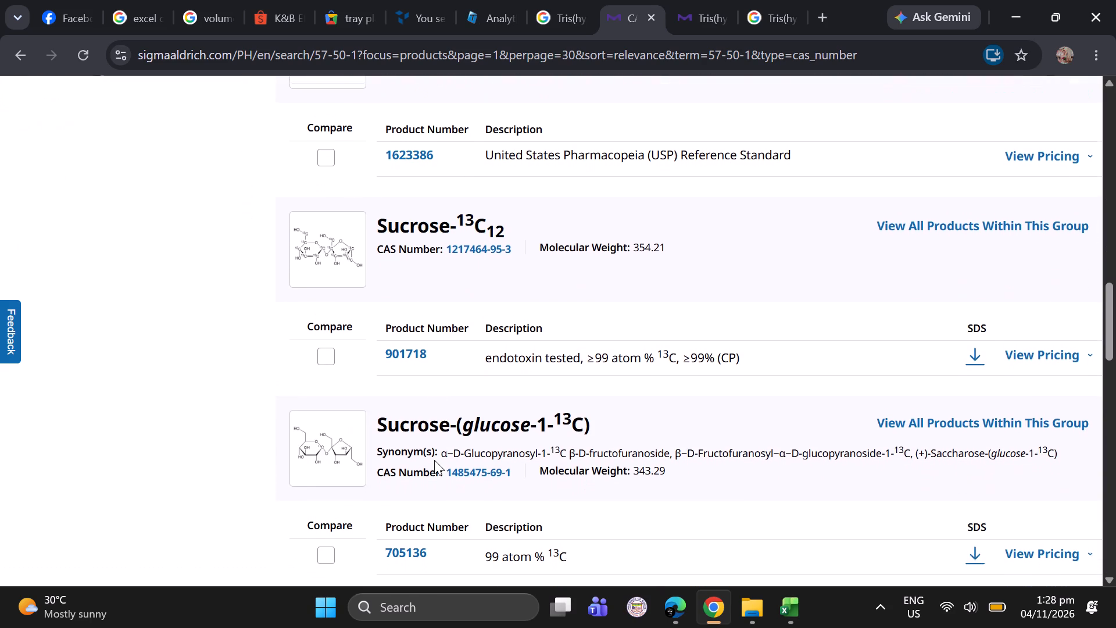
pyautogui.scroll(-2, 434, 460)
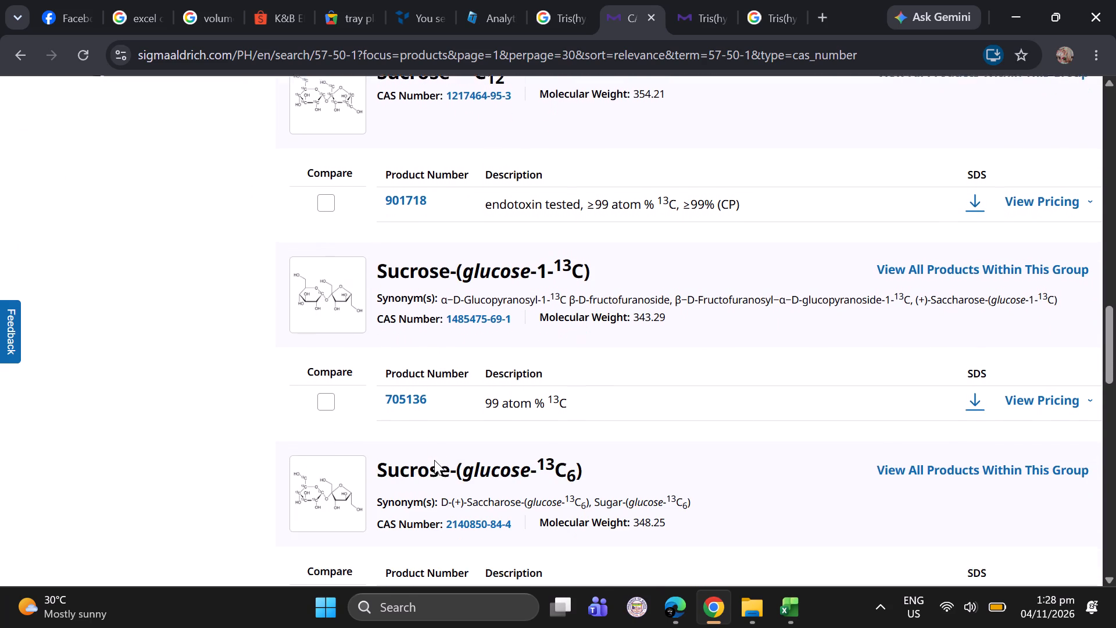
pyautogui.scroll(-3, 434, 460)
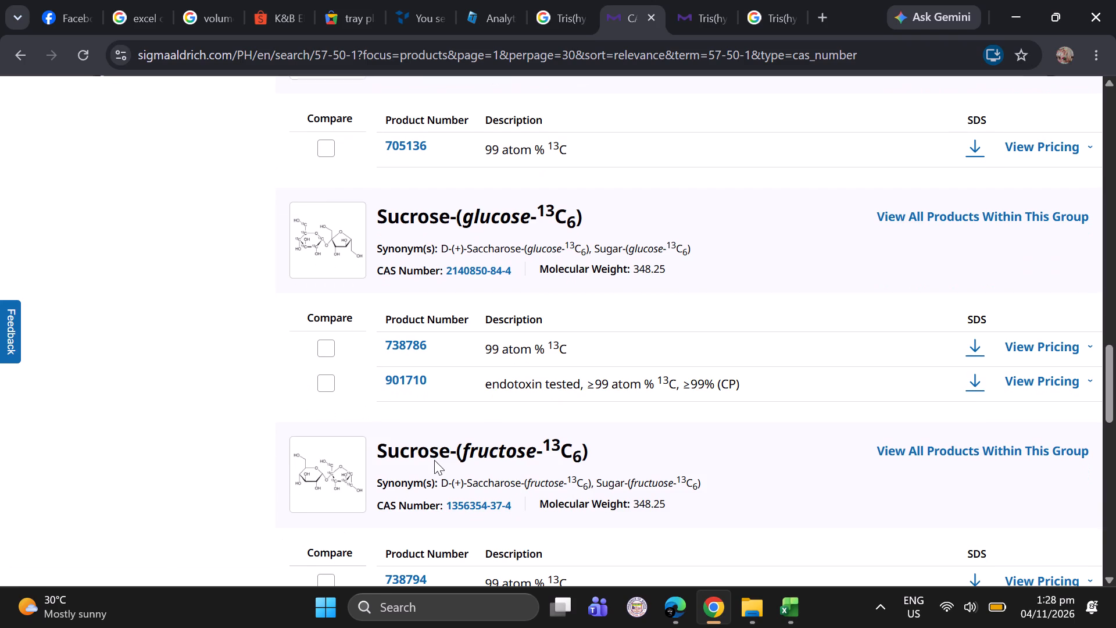
pyautogui.scroll(-2, 434, 460)
pyautogui.scroll(1, 434, 460)
pyautogui.scroll(-1, 434, 460)
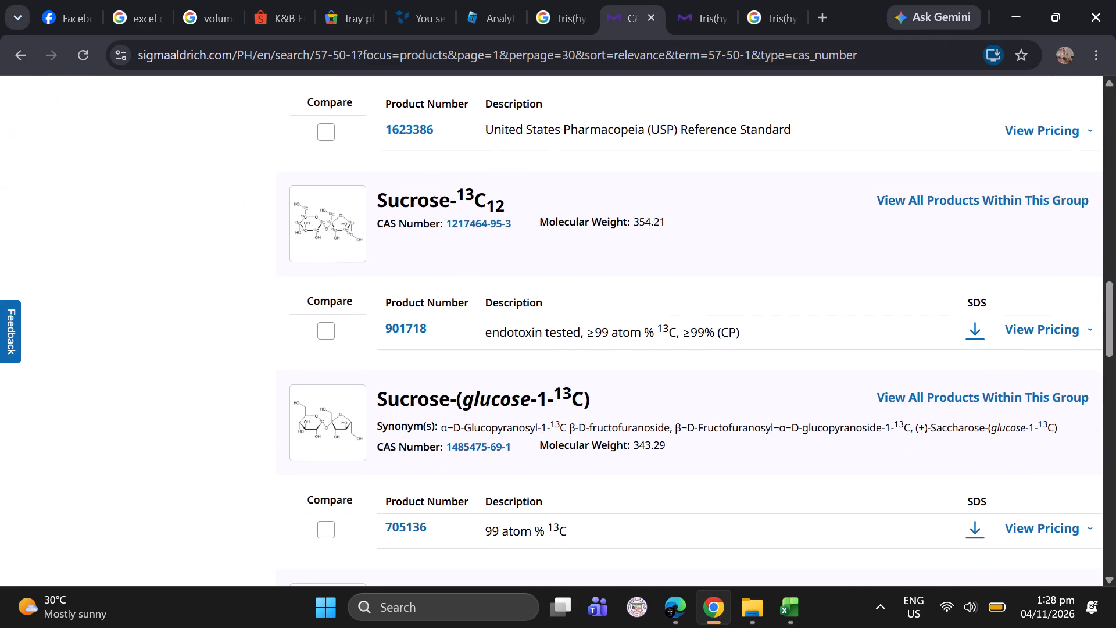
pyautogui.scroll(-1, 434, 460)
pyautogui.scroll(8, 434, 460)
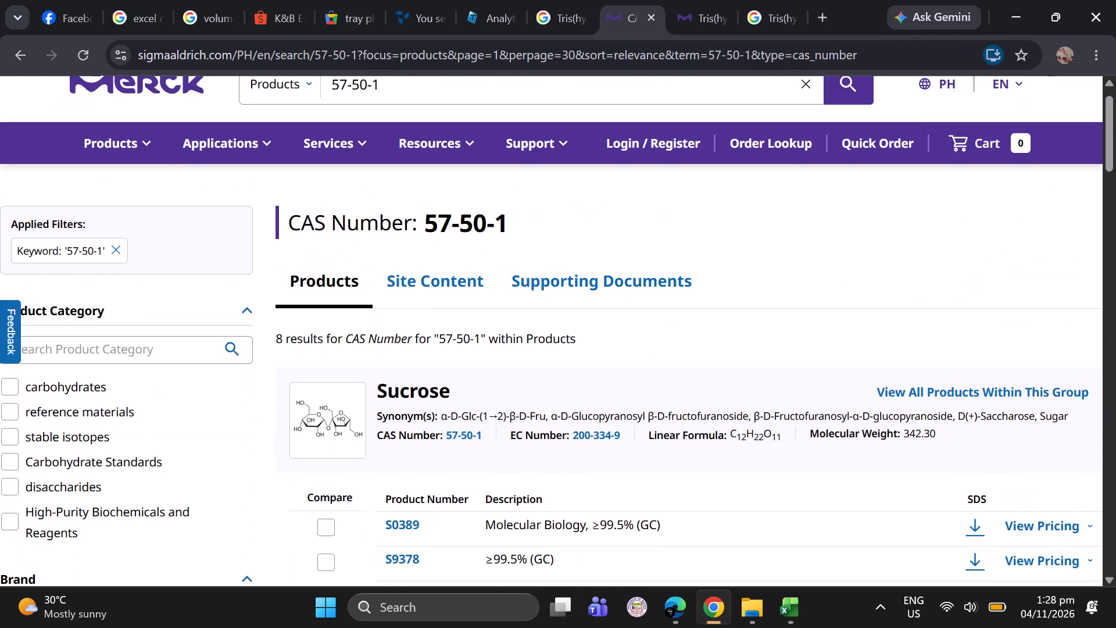
# Expand the Sucrose group to its full product list and compare its grades with the Sucrose Optical Rotation entry.
pyautogui.scroll(-1, 434, 460)
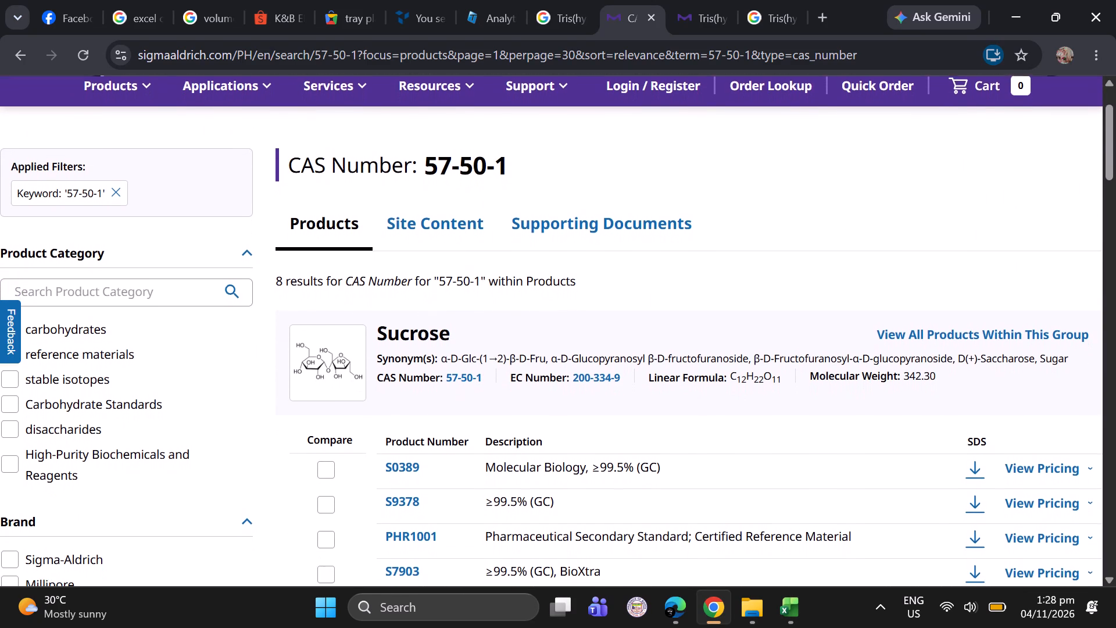
pyautogui.scroll(-3, 434, 460)
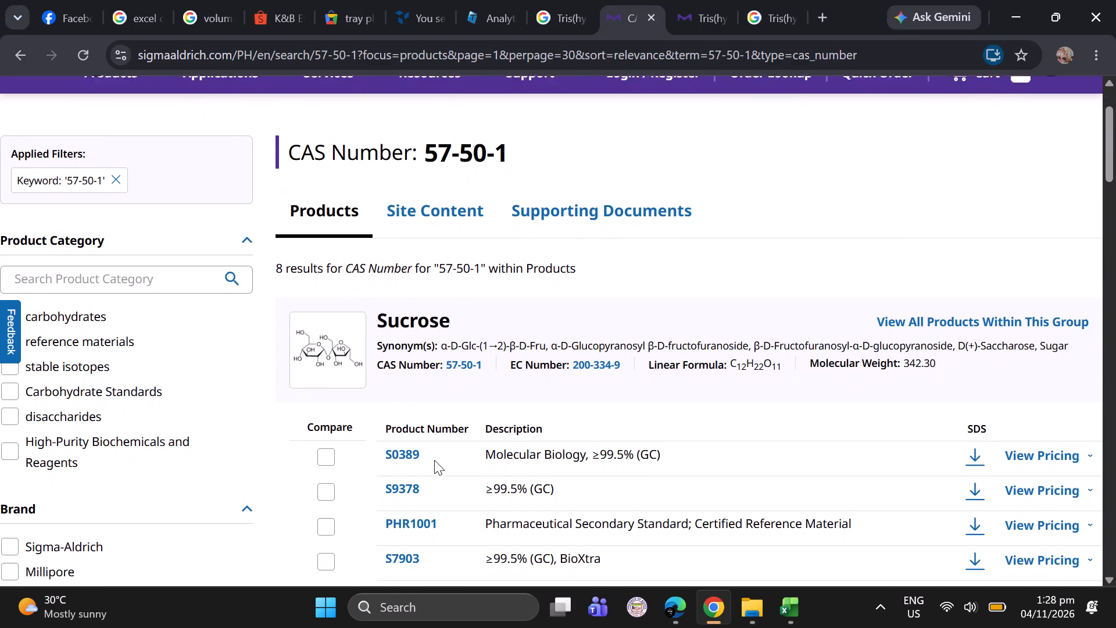
pyautogui.scroll(-1, 434, 460)
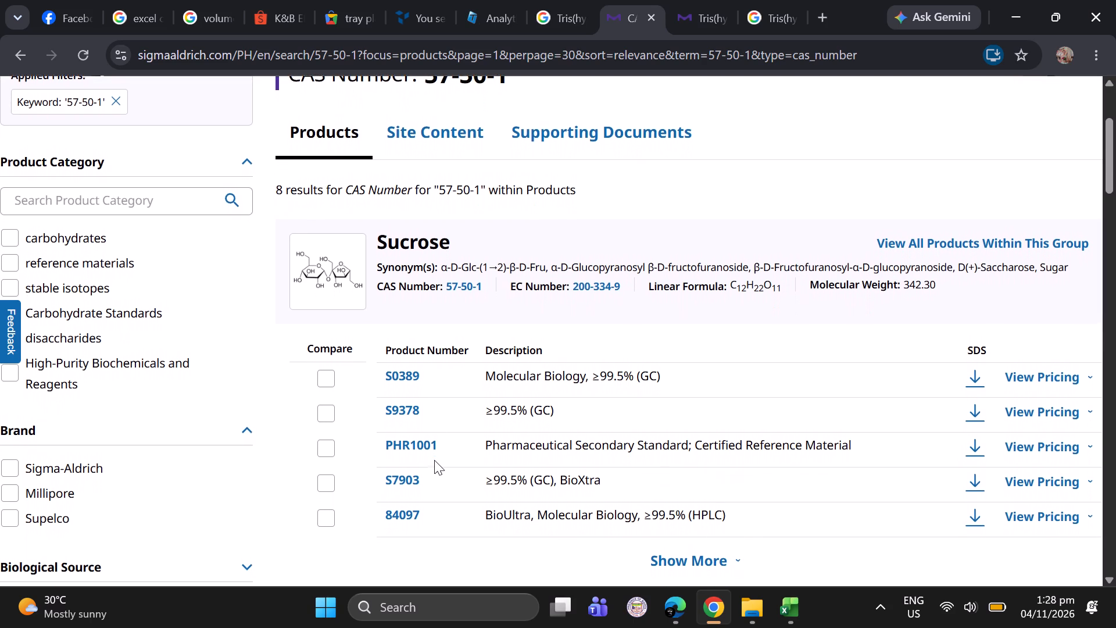
pyautogui.scroll(-2, 434, 460)
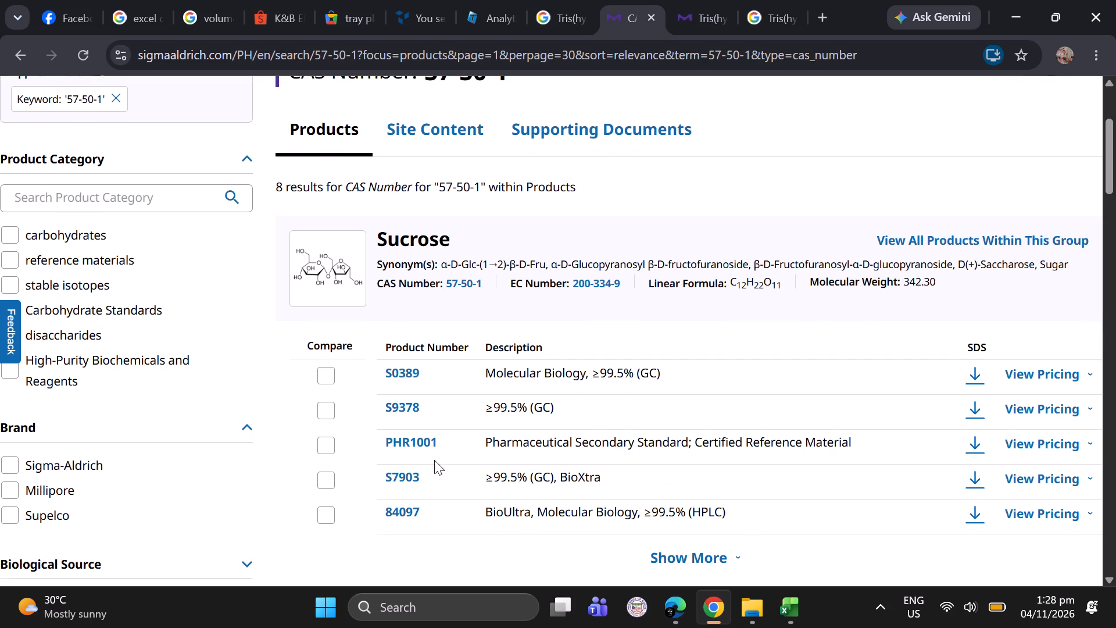
pyautogui.scroll(-1, 434, 460)
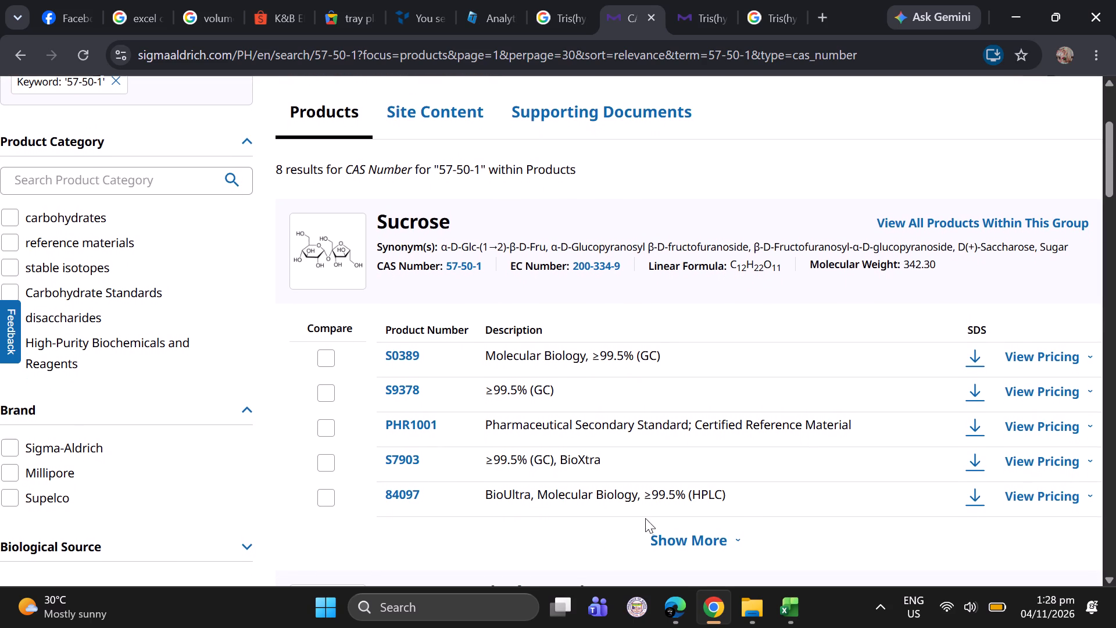
pyautogui.click(671, 535)
pyautogui.scroll(-1, 662, 448)
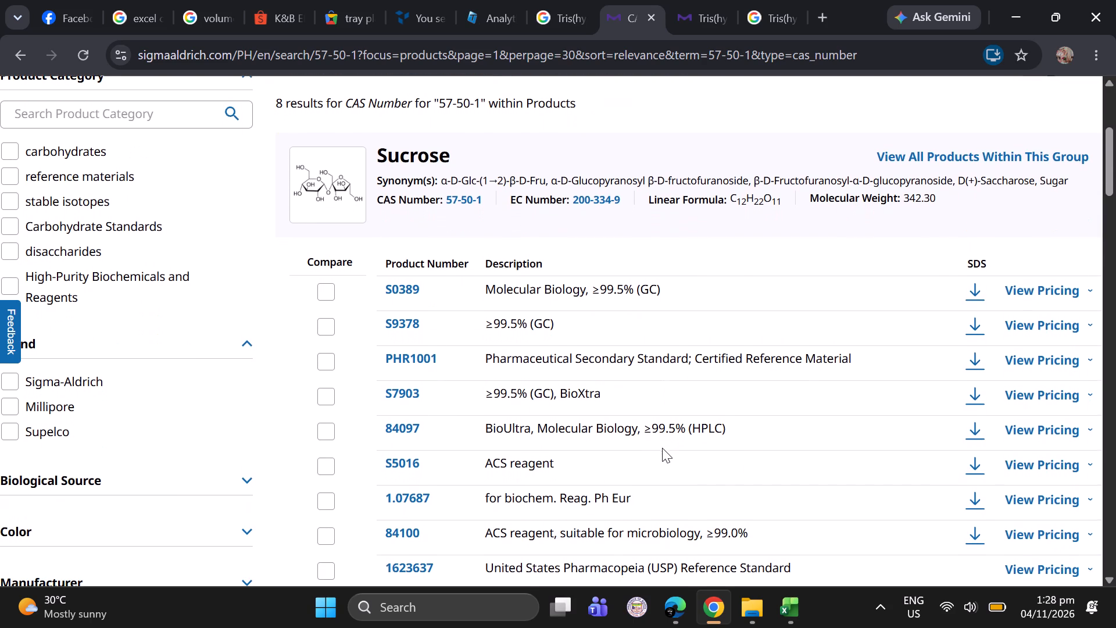
pyautogui.scroll(-1, 662, 448)
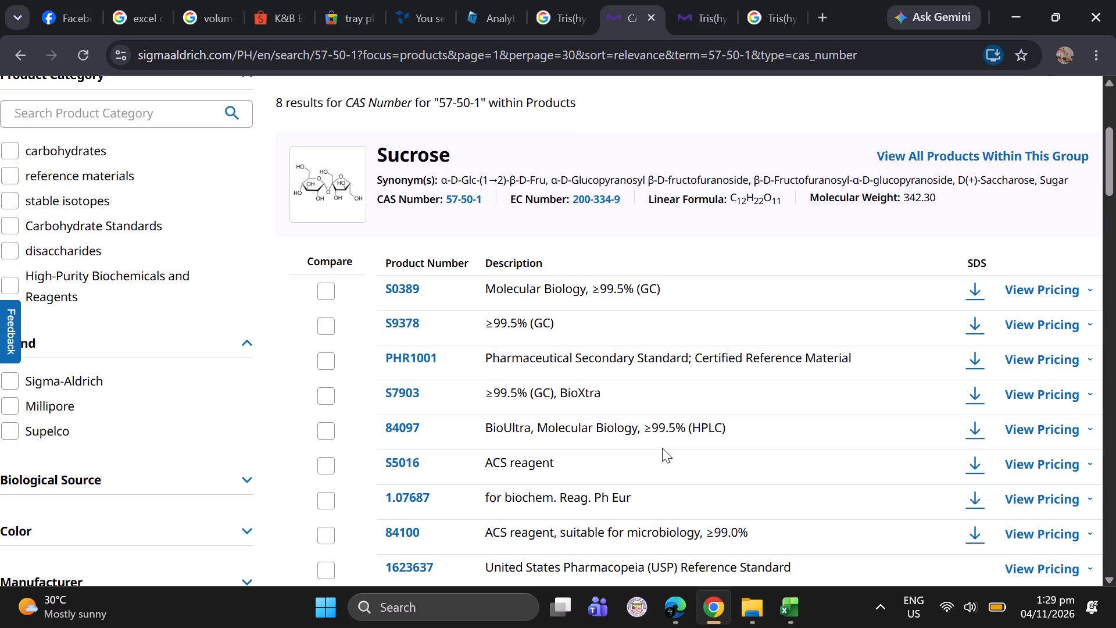
pyautogui.scroll(-1, 662, 448)
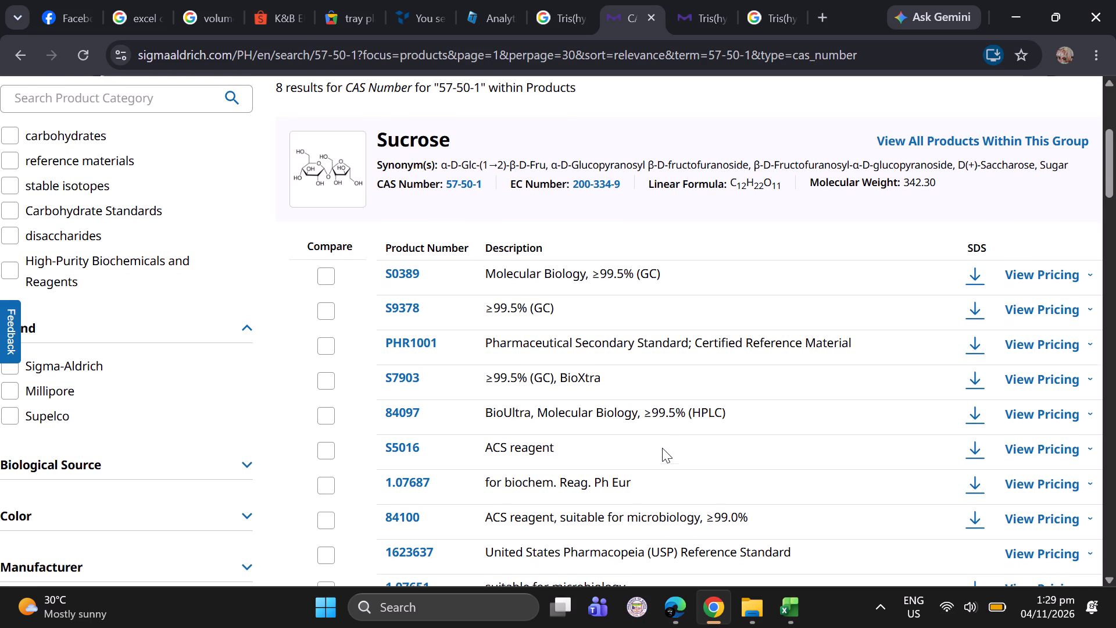
pyautogui.scroll(-2, 662, 448)
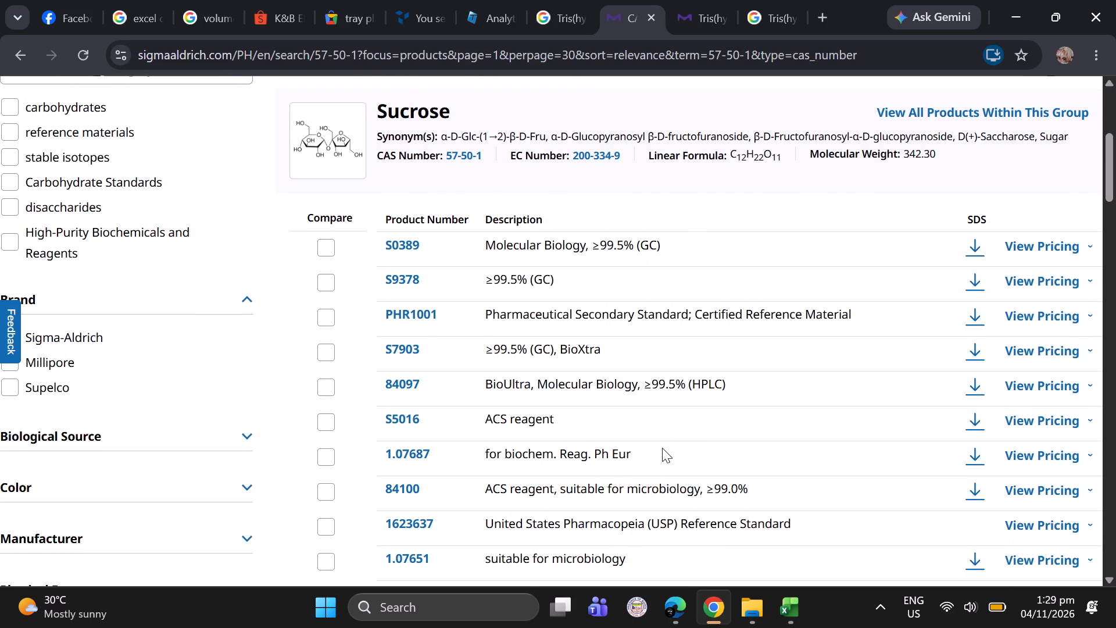
pyautogui.scroll(-2, 662, 448)
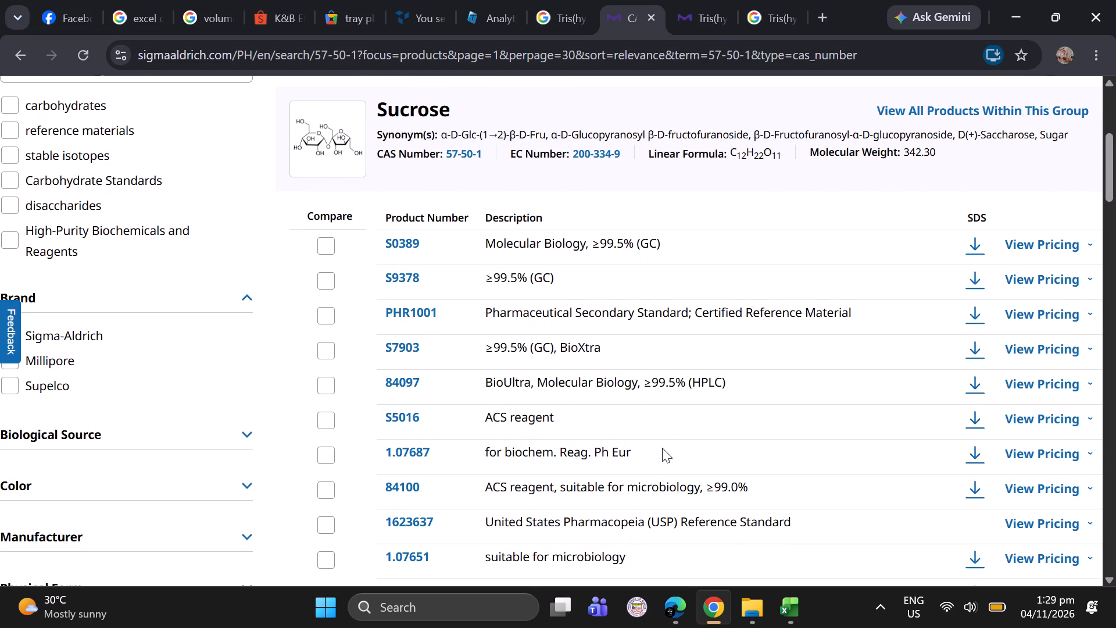
pyautogui.scroll(-2, 662, 448)
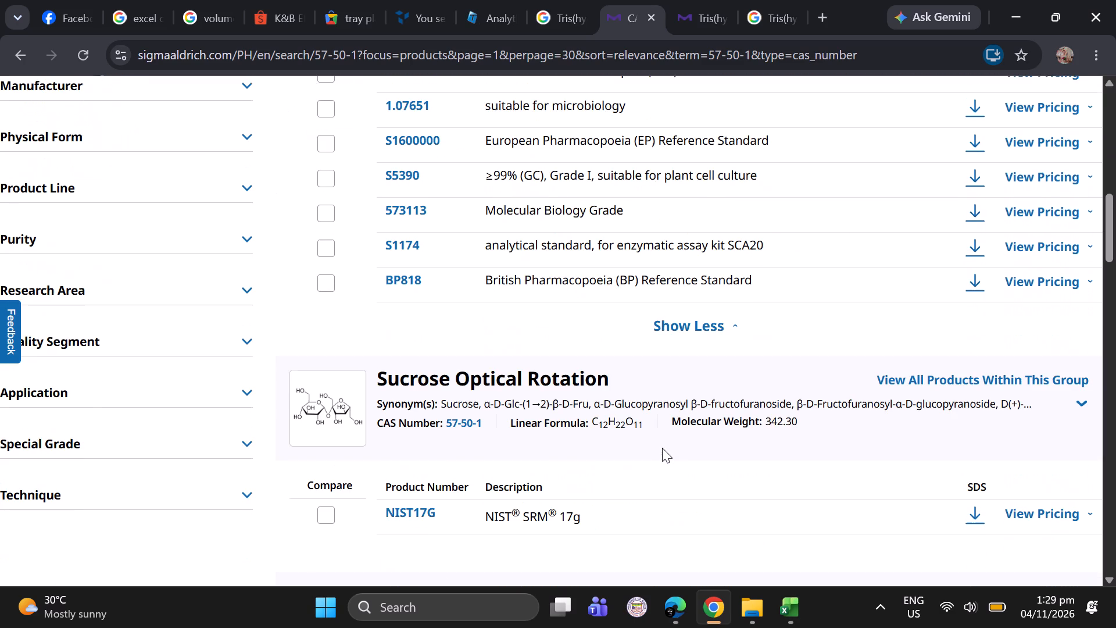
pyautogui.scroll(1, 662, 448)
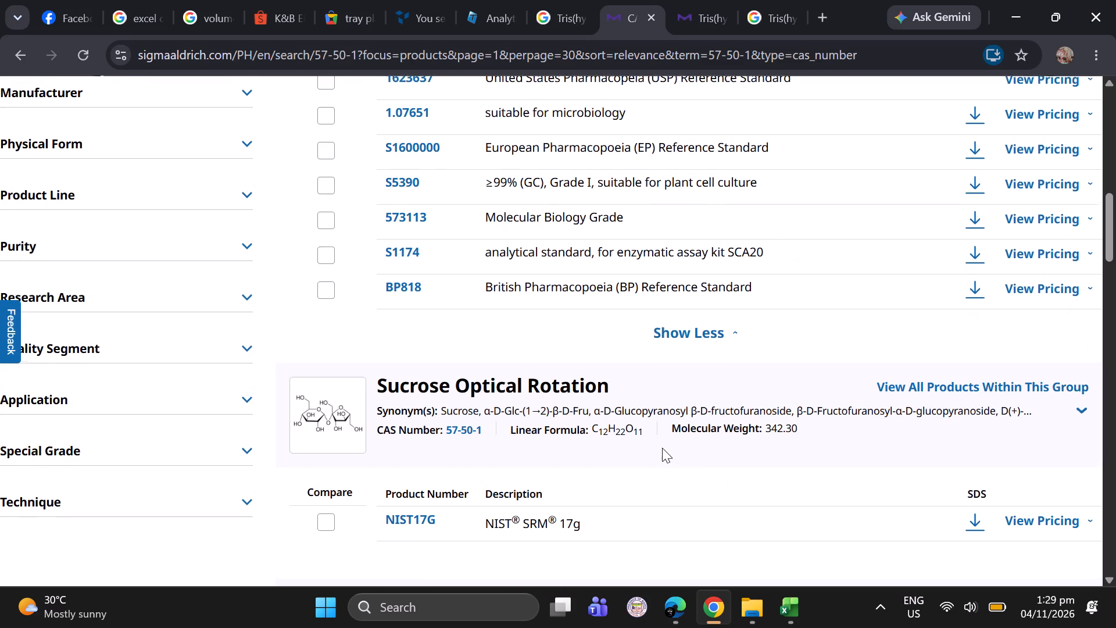
pyautogui.scroll(2, 662, 448)
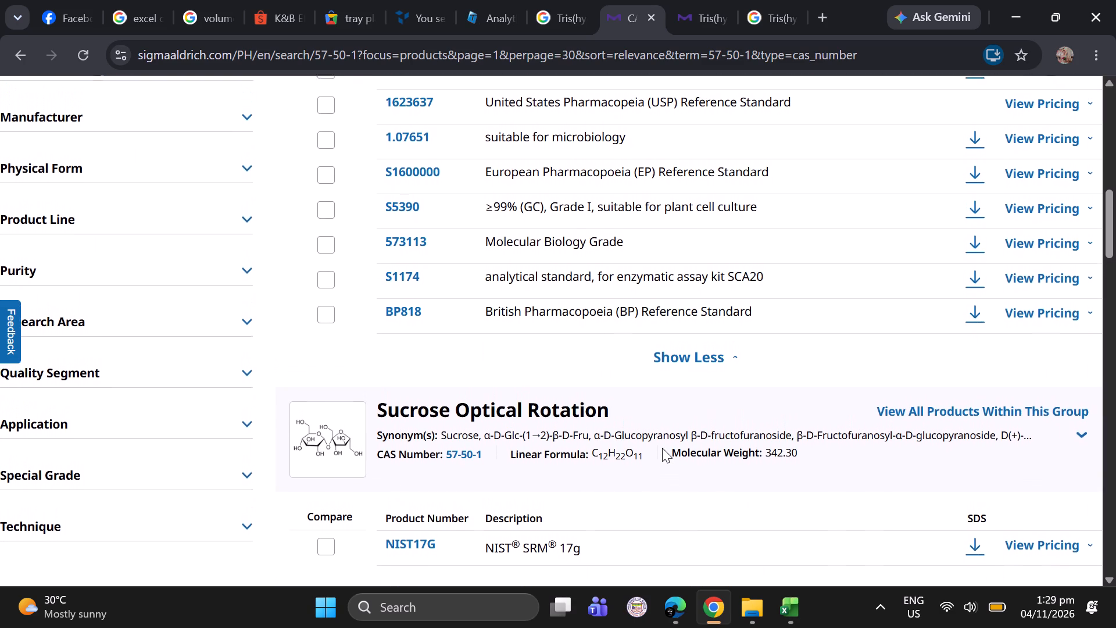
pyautogui.scroll(2, 662, 448)
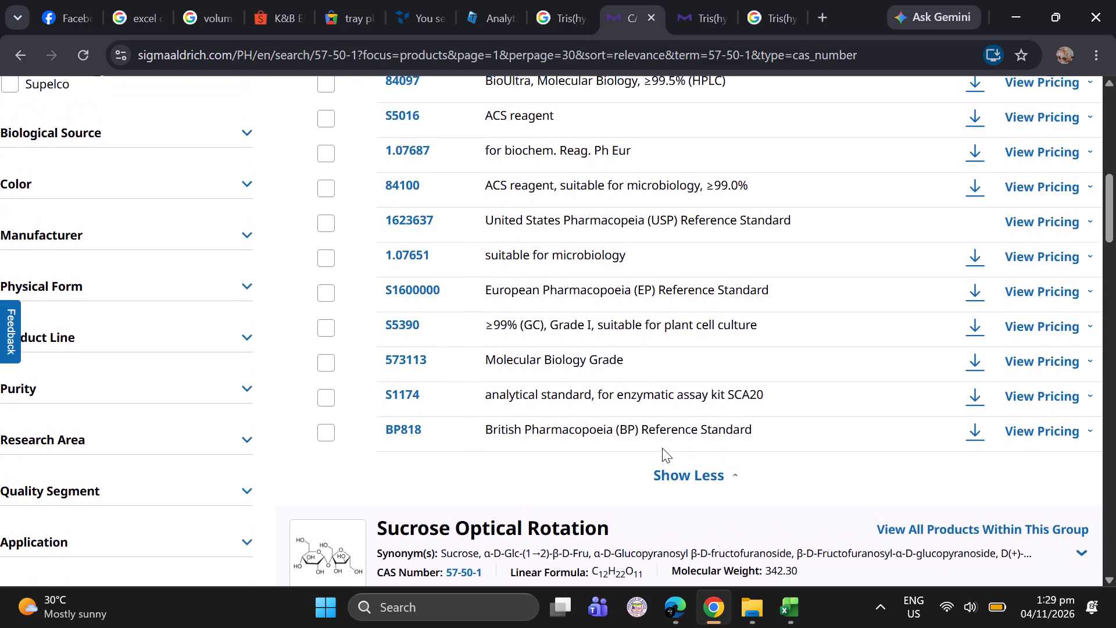
pyautogui.scroll(2, 662, 448)
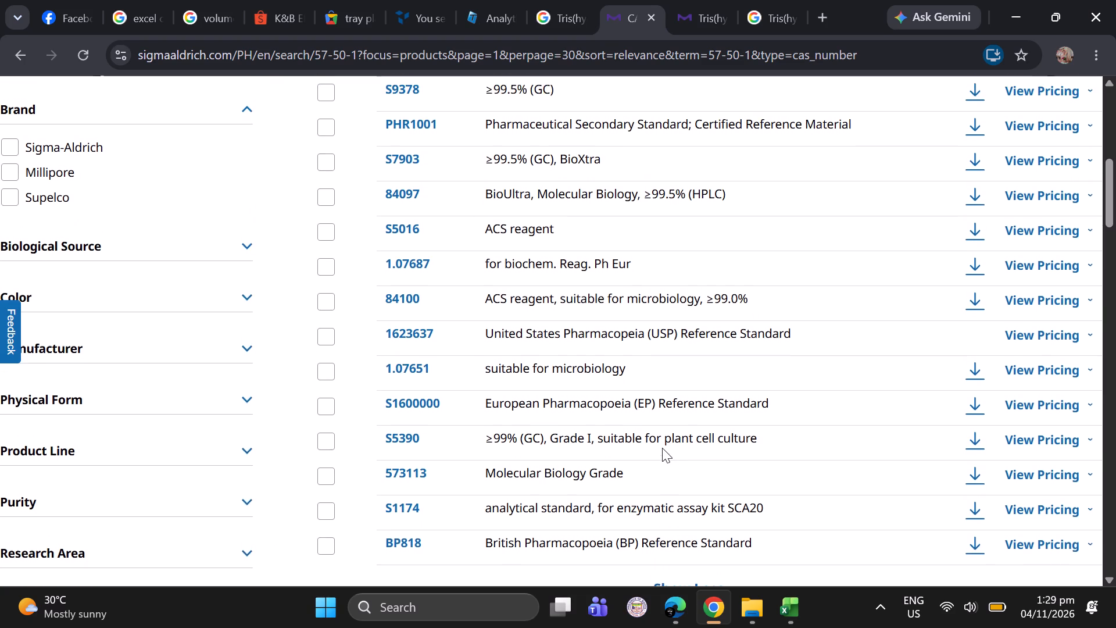
pyautogui.scroll(2, 662, 448)
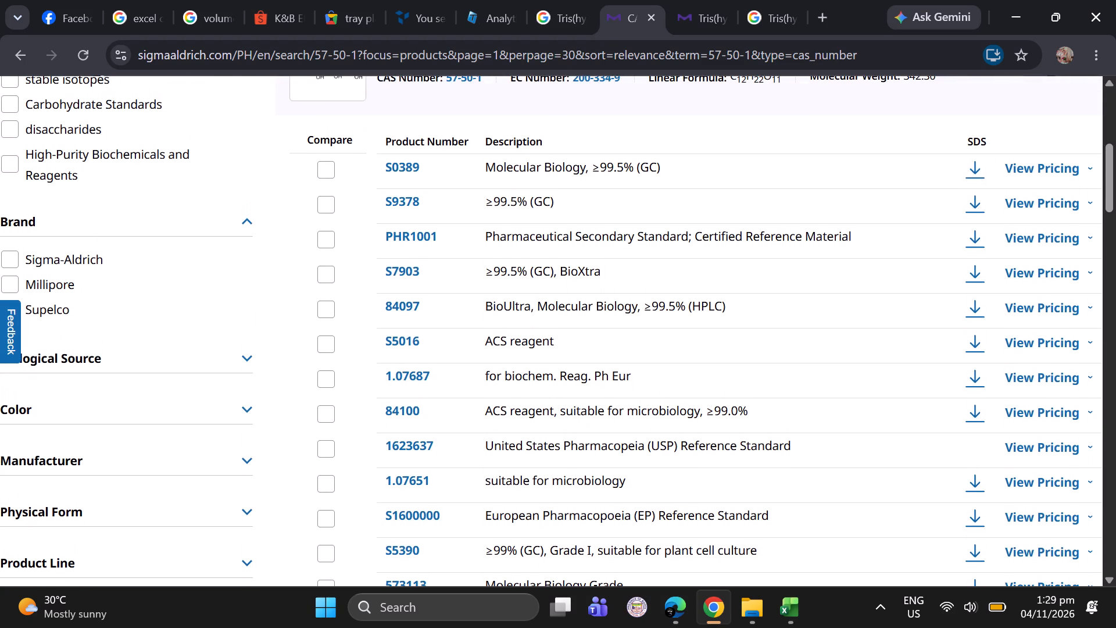
# Open the Sigma-Aldrich S5016 ACS reagent sucrose page and review its pack sizes and item details.
pyautogui.click(397, 344)
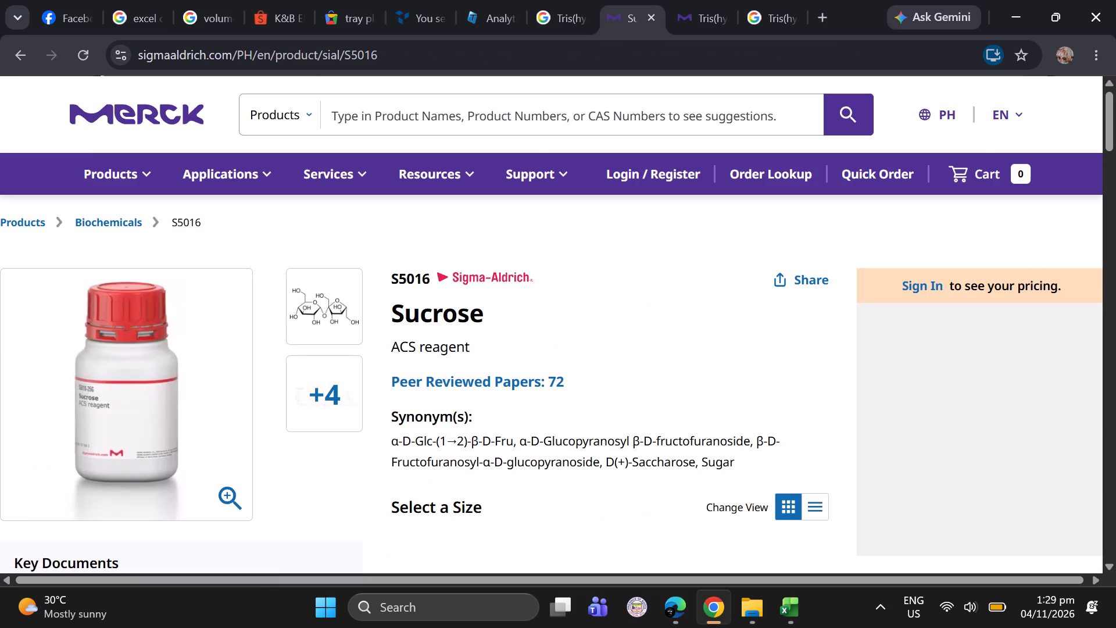
pyautogui.hscroll(1, 467, 354)
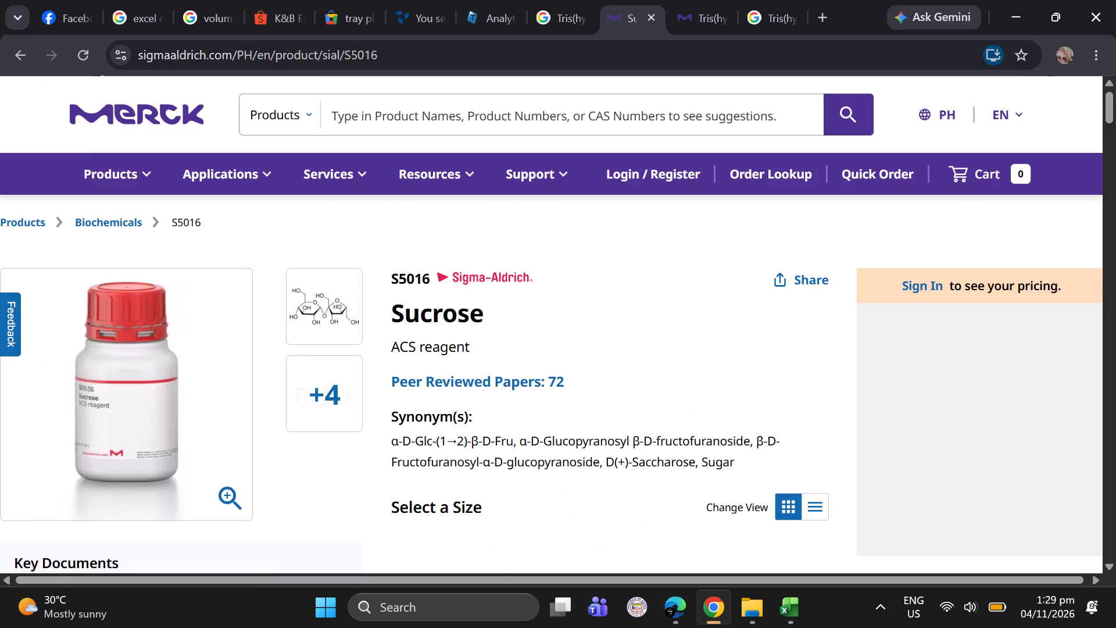
pyautogui.scroll(-2, 467, 354)
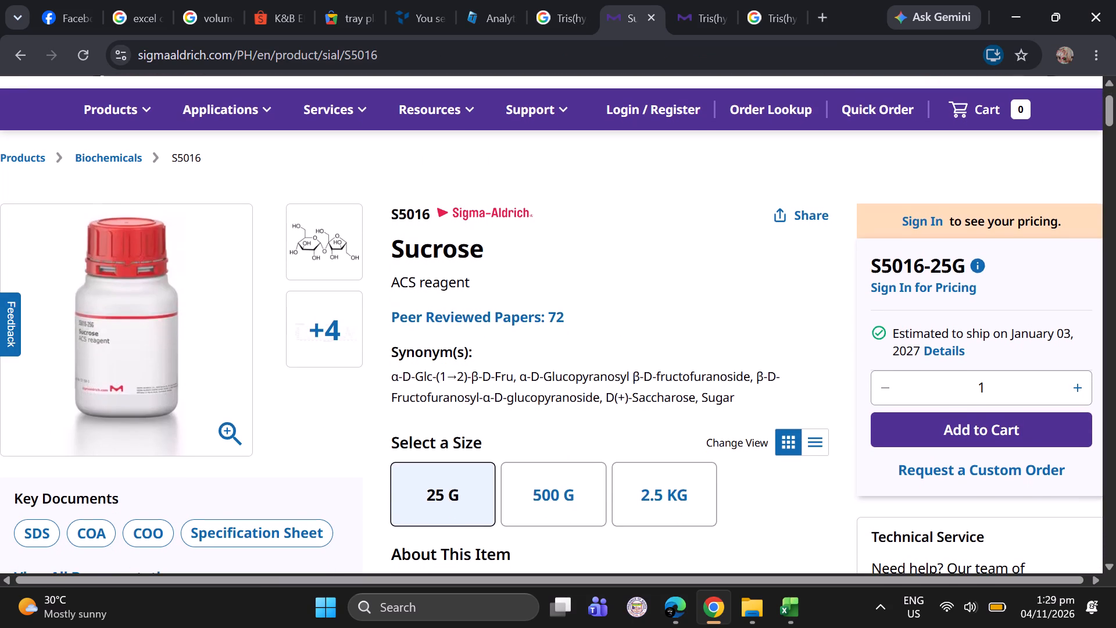
pyautogui.scroll(-2, 467, 354)
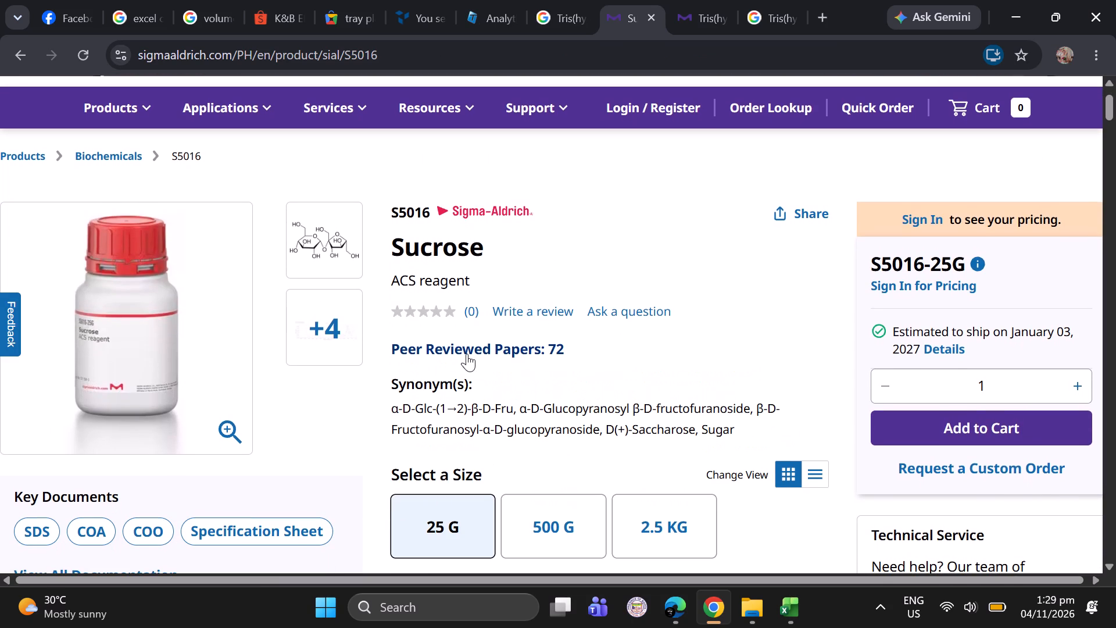
pyautogui.scroll(-1, 467, 354)
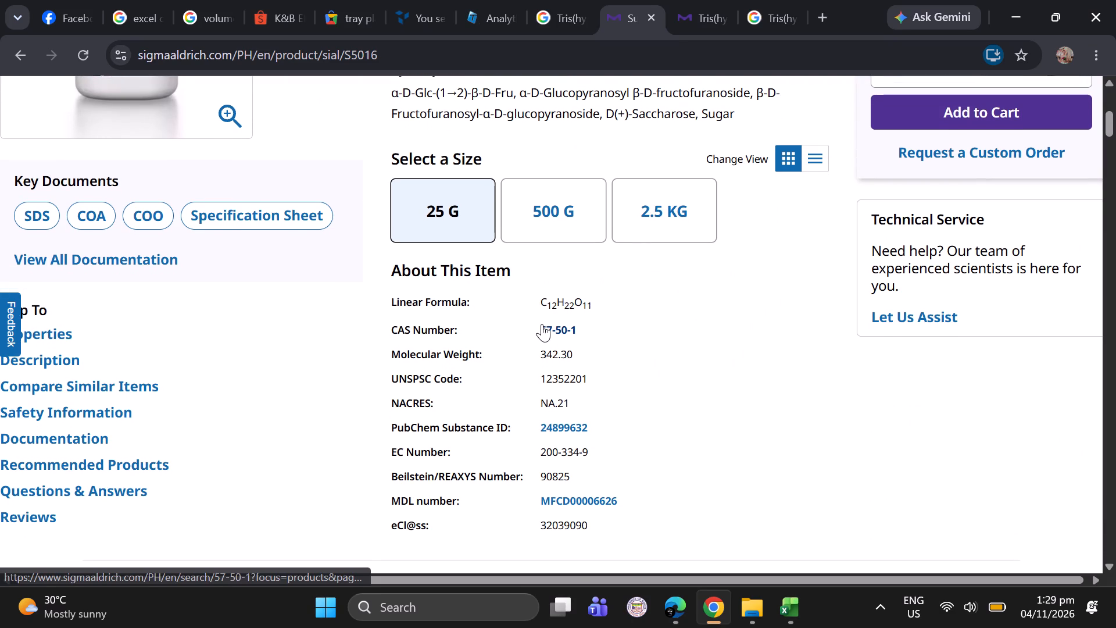
# Search Google for "57-50-1 sucrose" in place of the Tris(hydroxymethyl)aminomethane search and look through the results.
pyautogui.click(770, 10)
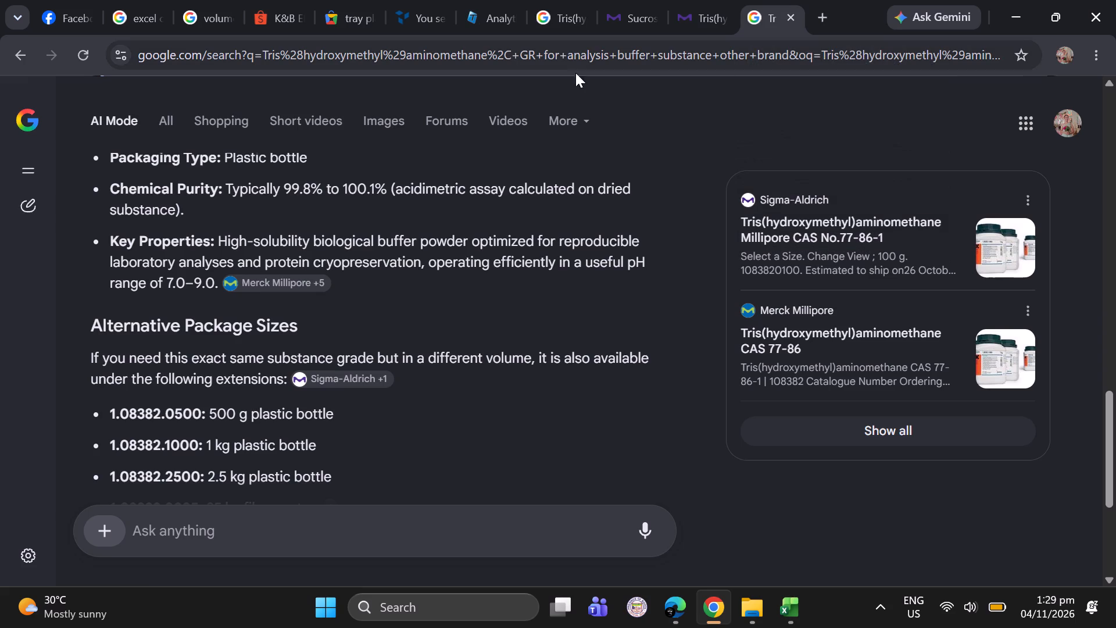
pyautogui.scroll(6, 498, 149)
pyautogui.click(443, 52)
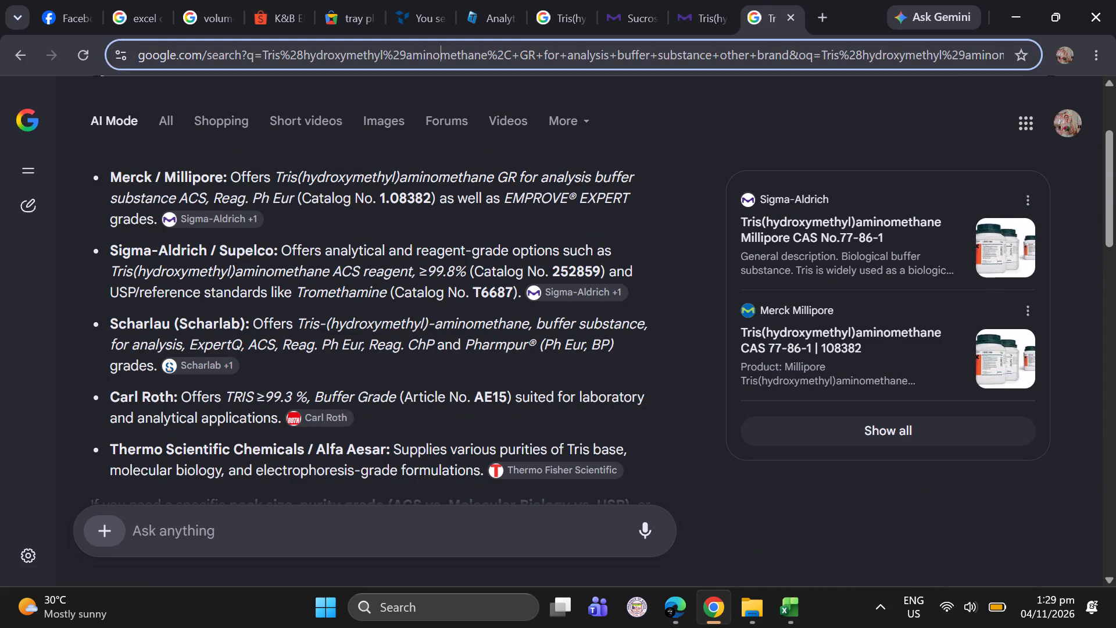
pyautogui.write('57-50-1')
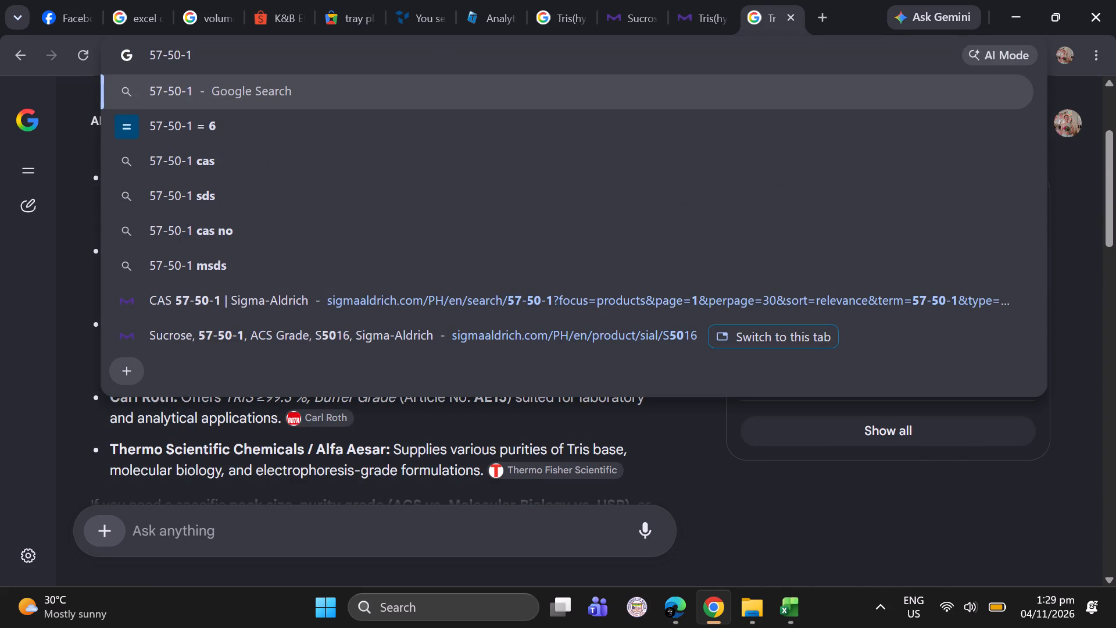
pyautogui.press('space')
pyautogui.write('sucrose')
pyautogui.press('Return')
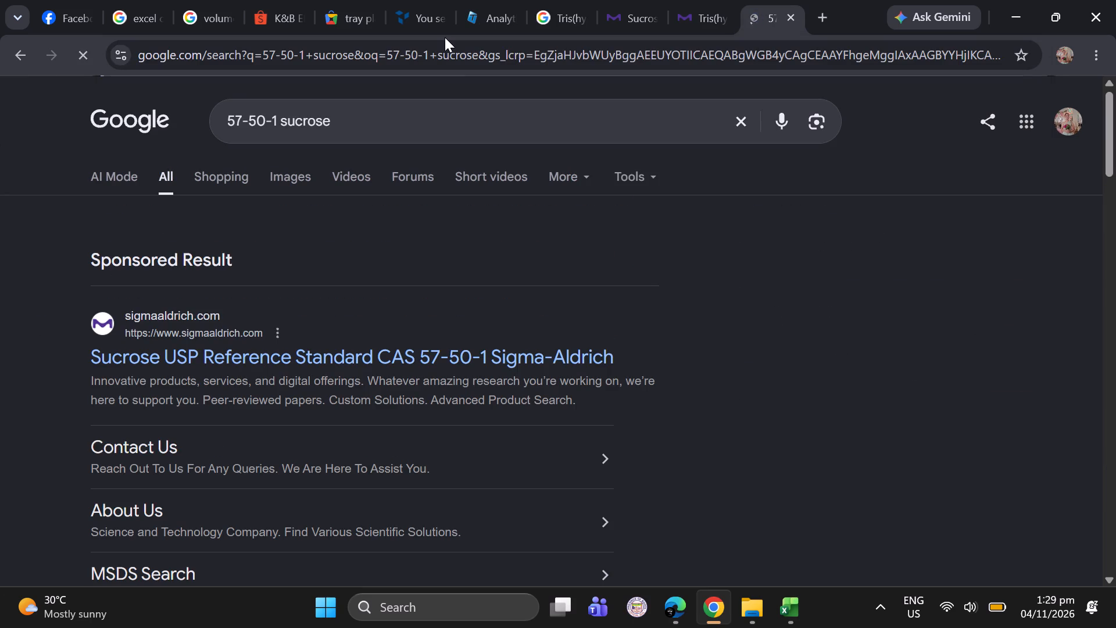
pyautogui.scroll(-3, 440, 200)
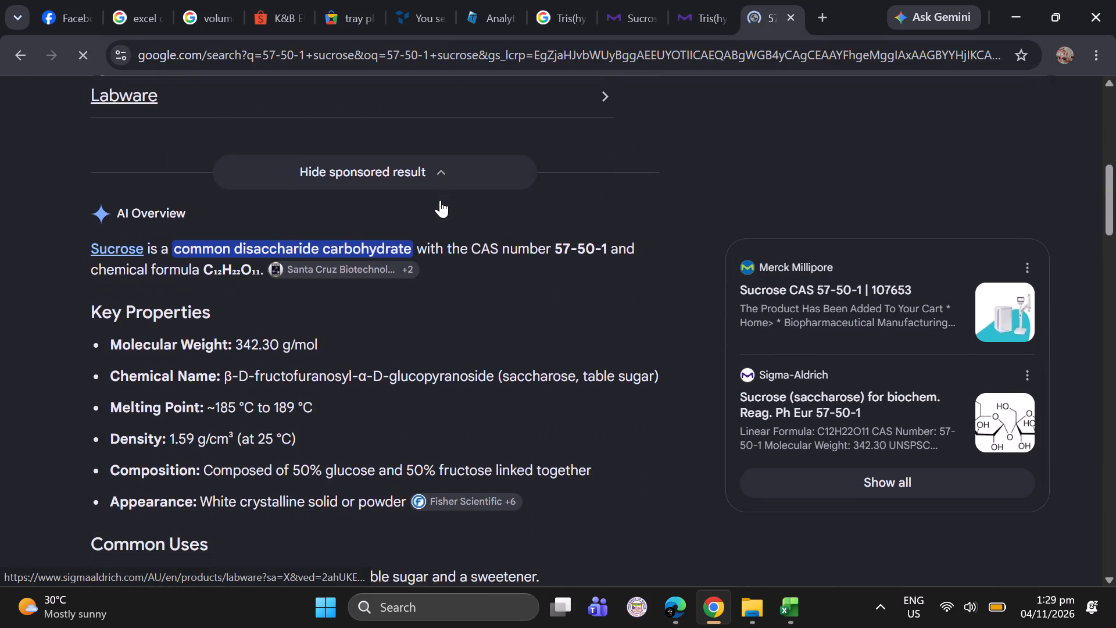
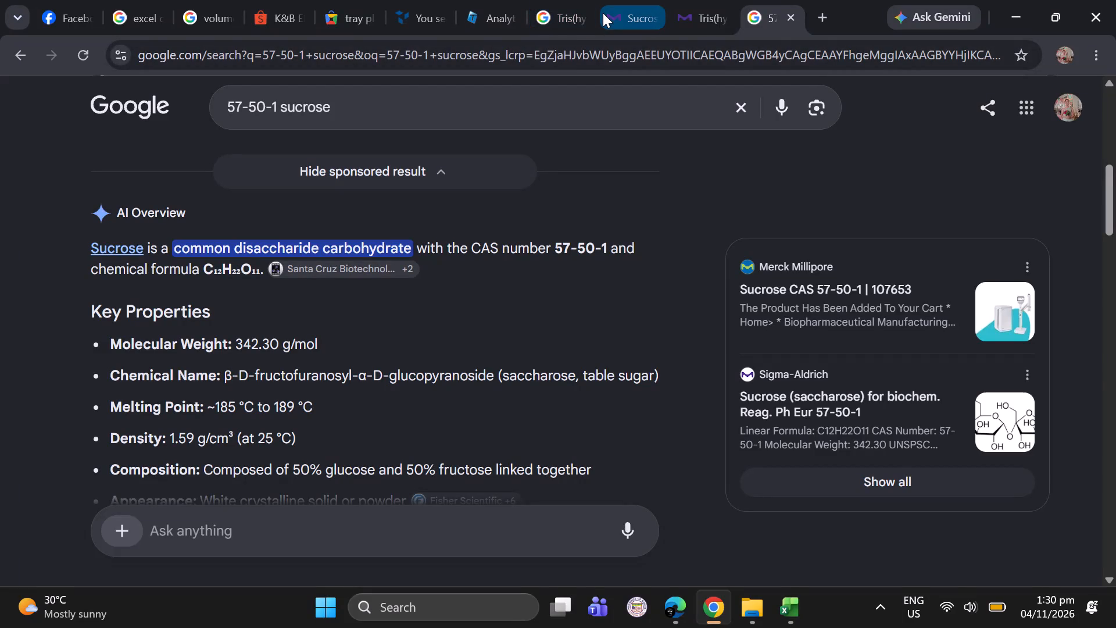
# Search Google in a new tab for "can i include catalog number in procurement".
pyautogui.click(691, 8)
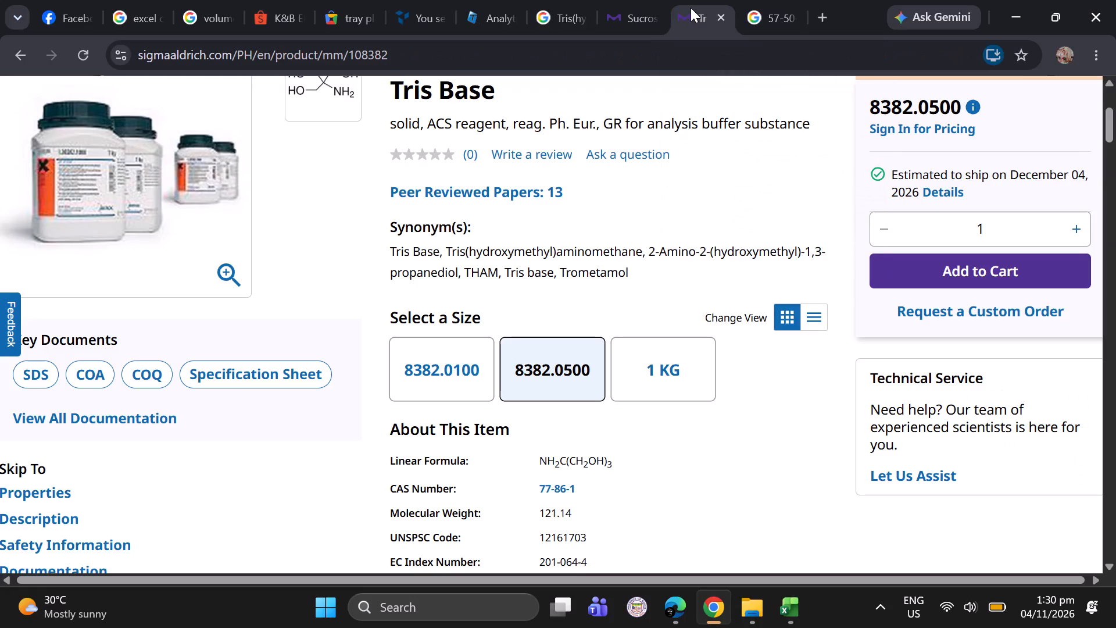
pyautogui.click(822, 13)
pyautogui.write('can i ins')
pyautogui.press('BackSpace')
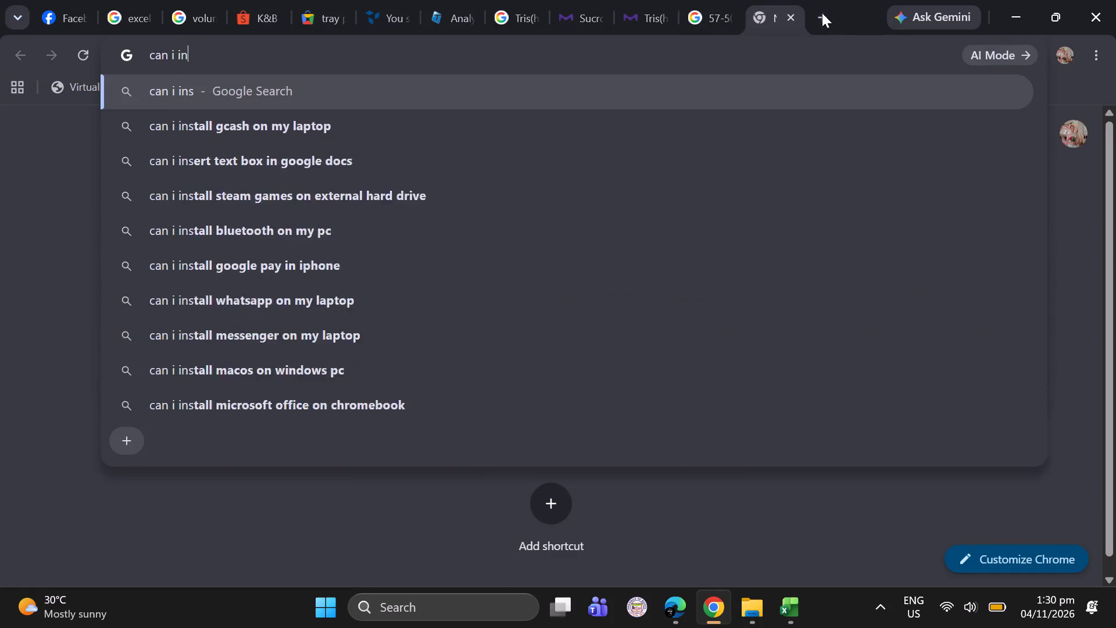
pyautogui.write('clude catalog number on')
pyautogui.press('BackSpace')
pyautogui.press('BackSpace')
pyautogui.write('in procurement')
pyautogui.press('Return')
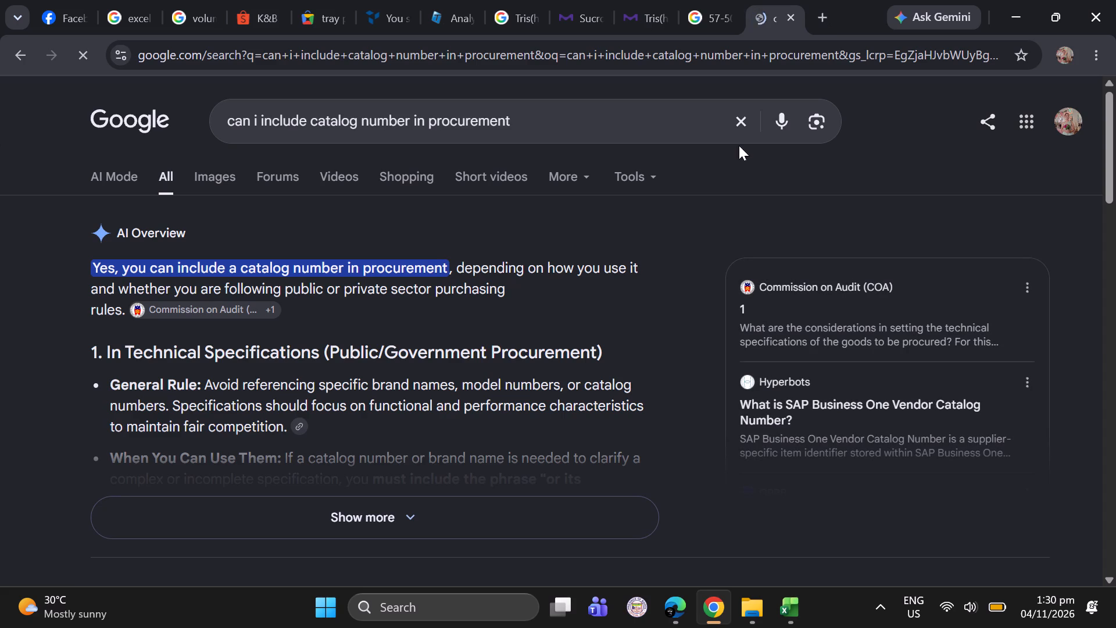
# Expand the AI overview and read its full guidance on using catalog numbers in technical specifications and purchasing.
pyautogui.scroll(-1, 564, 292)
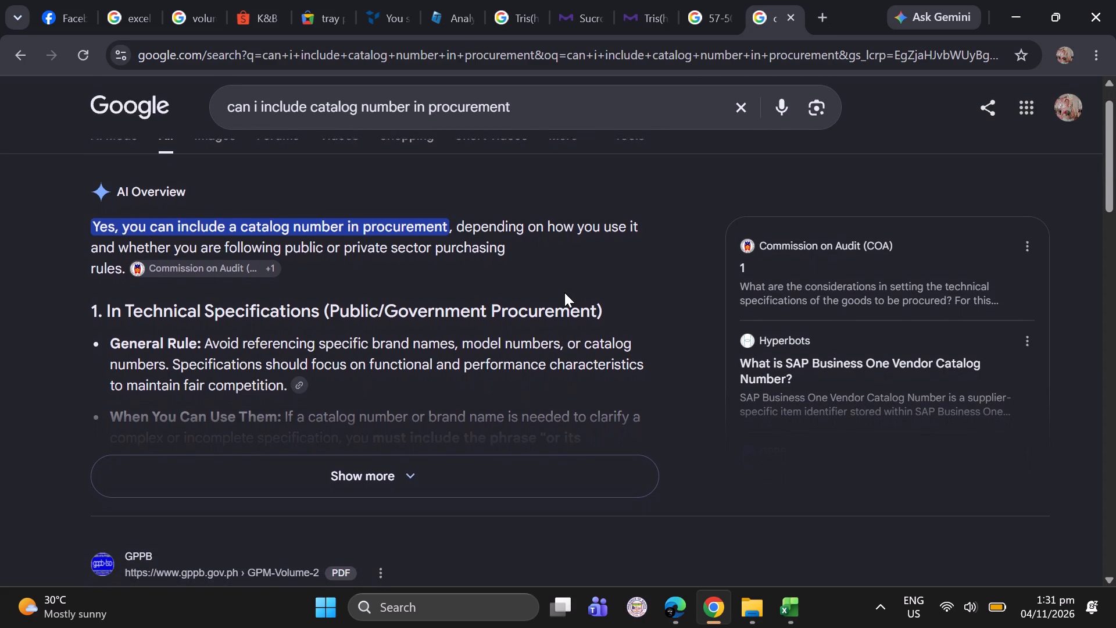
pyautogui.scroll(-1, 564, 292)
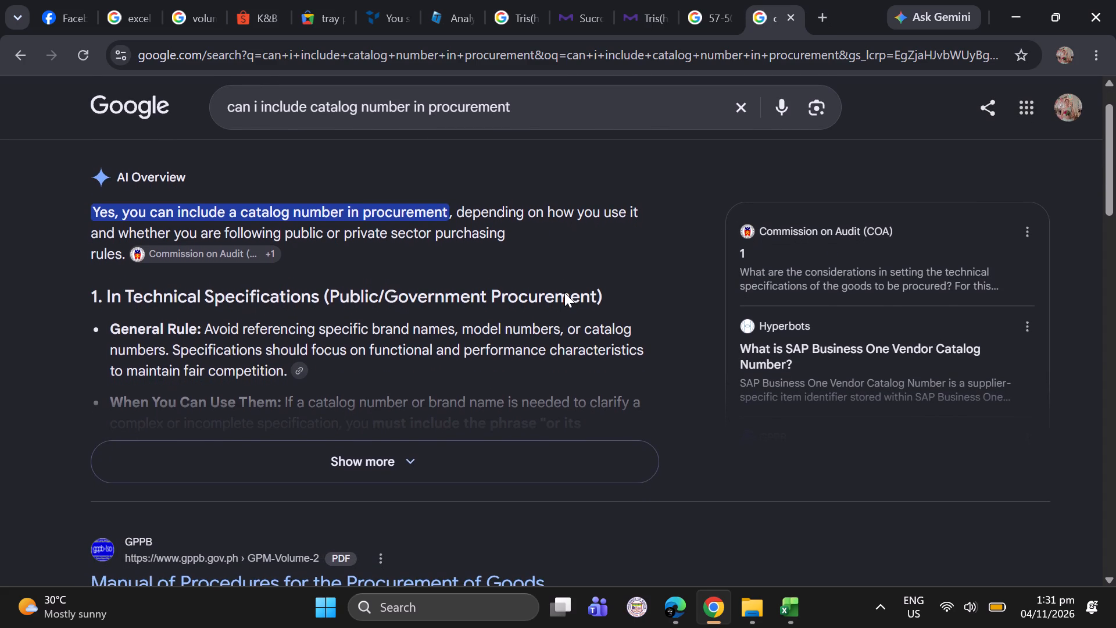
pyautogui.scroll(-1, 564, 292)
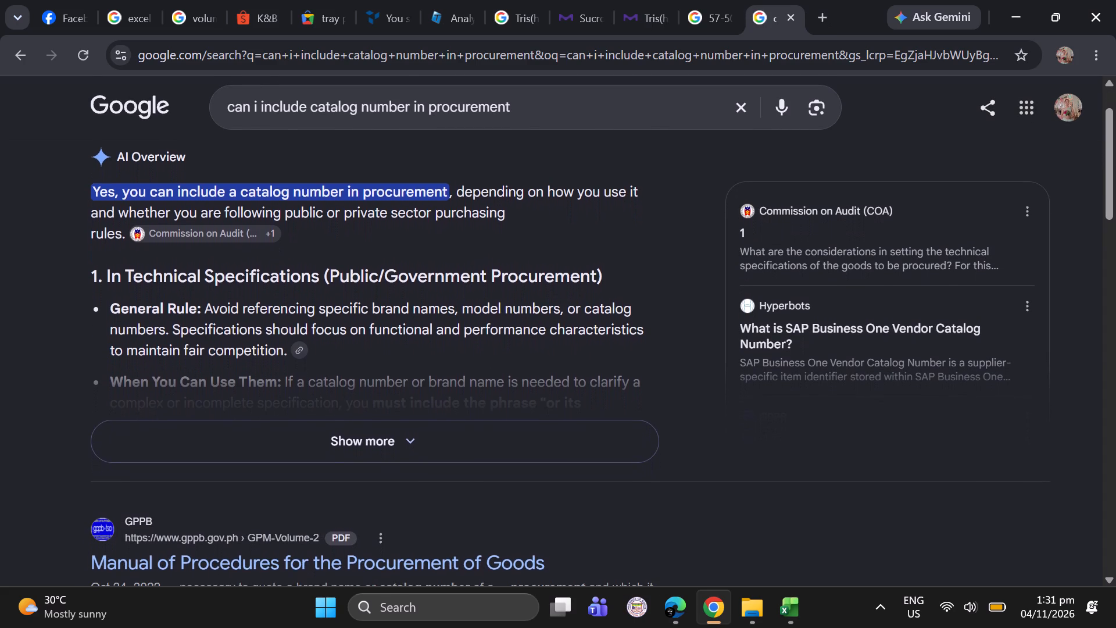
pyautogui.scroll(-1, 564, 292)
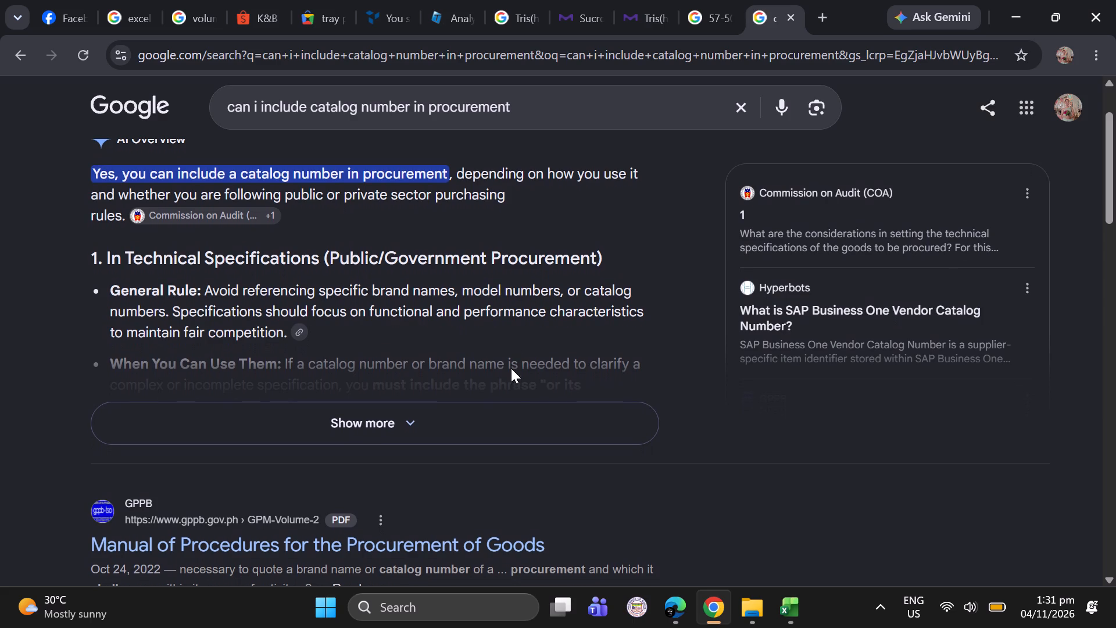
pyautogui.click(517, 409)
pyautogui.scroll(-1, 517, 409)
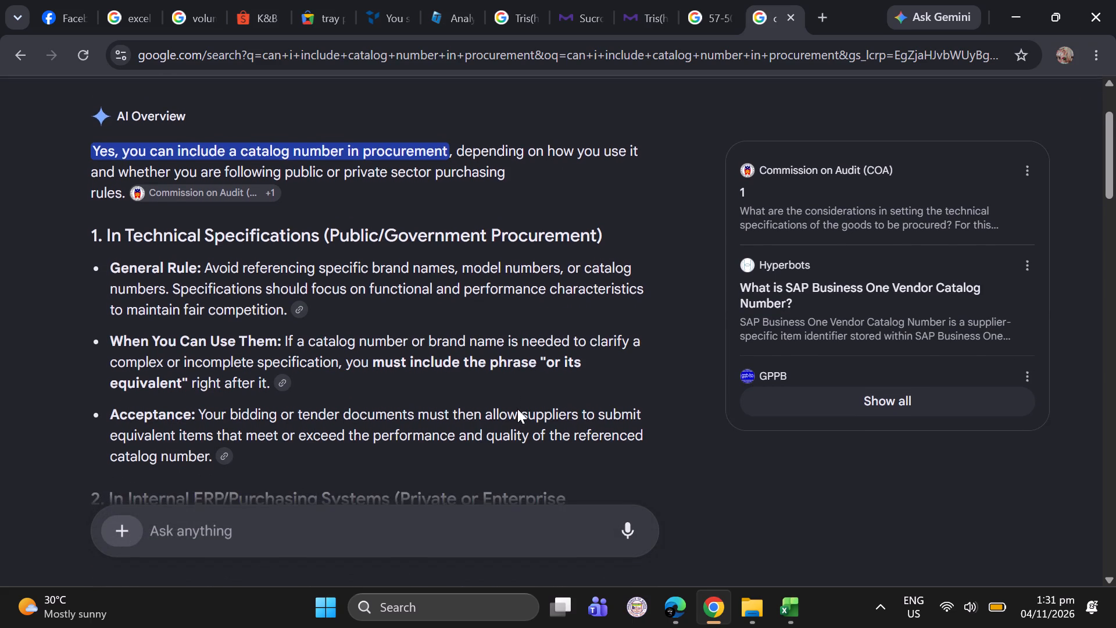
pyautogui.scroll(-1, 517, 409)
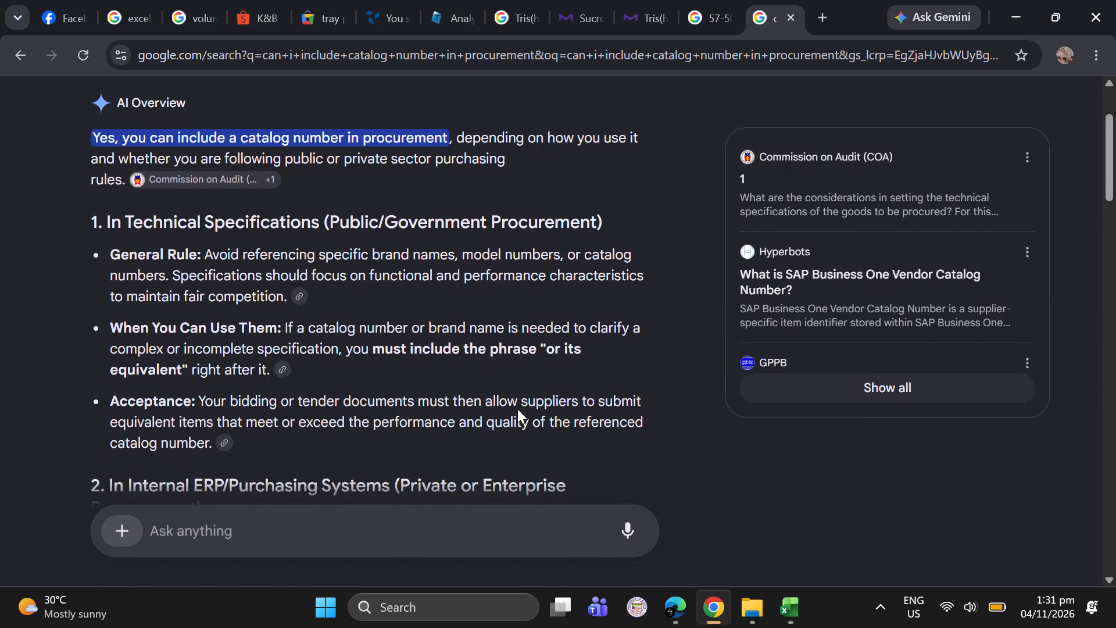
pyautogui.scroll(-2, 517, 409)
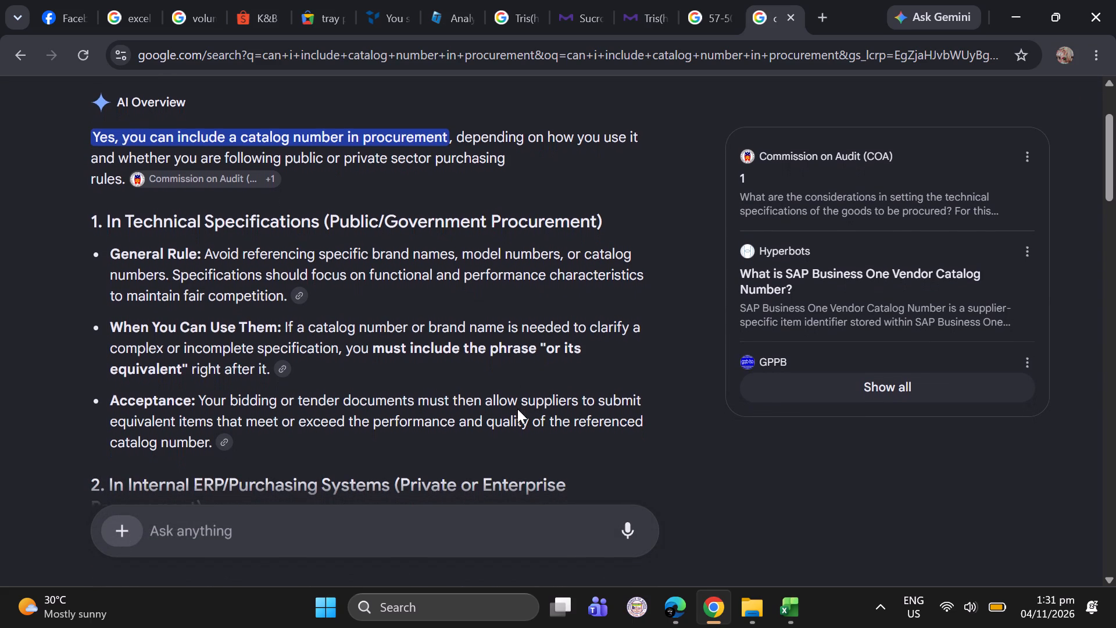
pyautogui.scroll(-3, 517, 409)
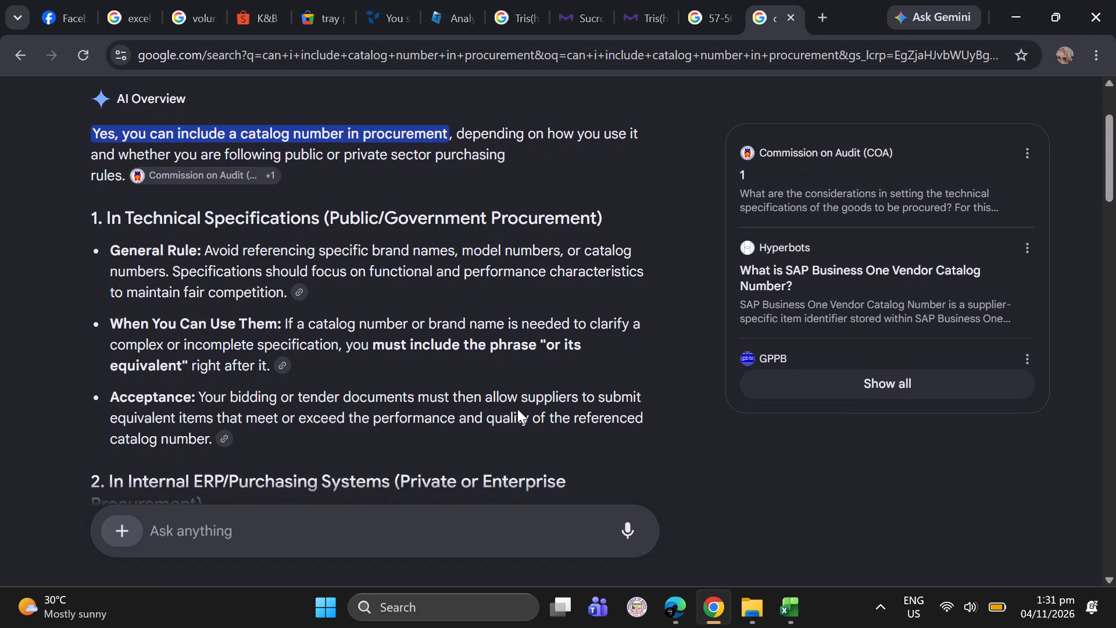
pyautogui.scroll(-3, 517, 409)
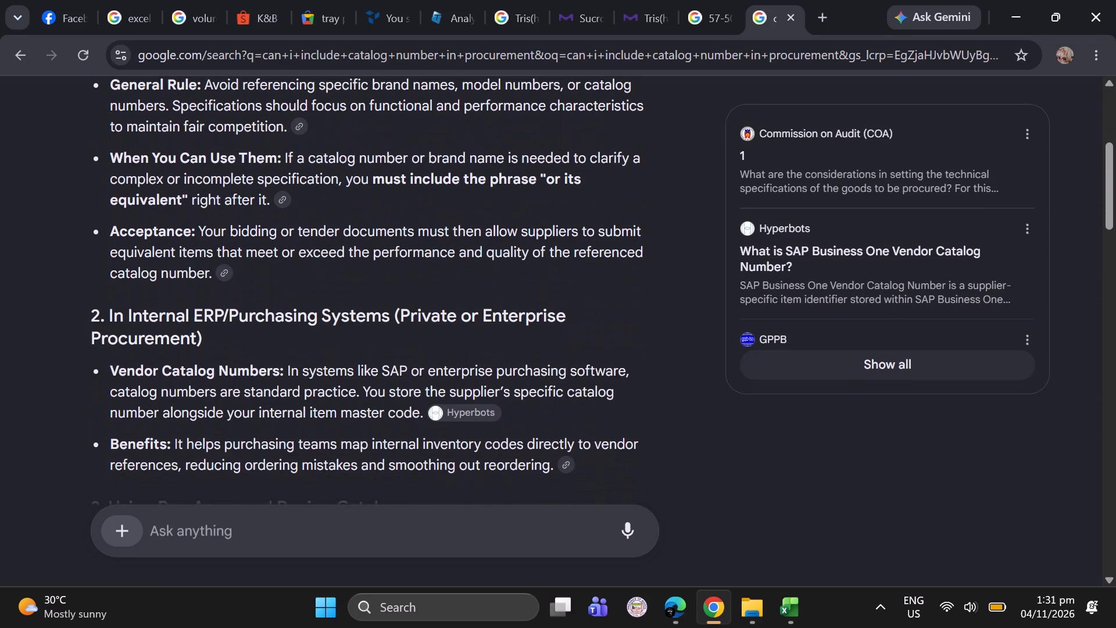
pyautogui.scroll(-2, 517, 409)
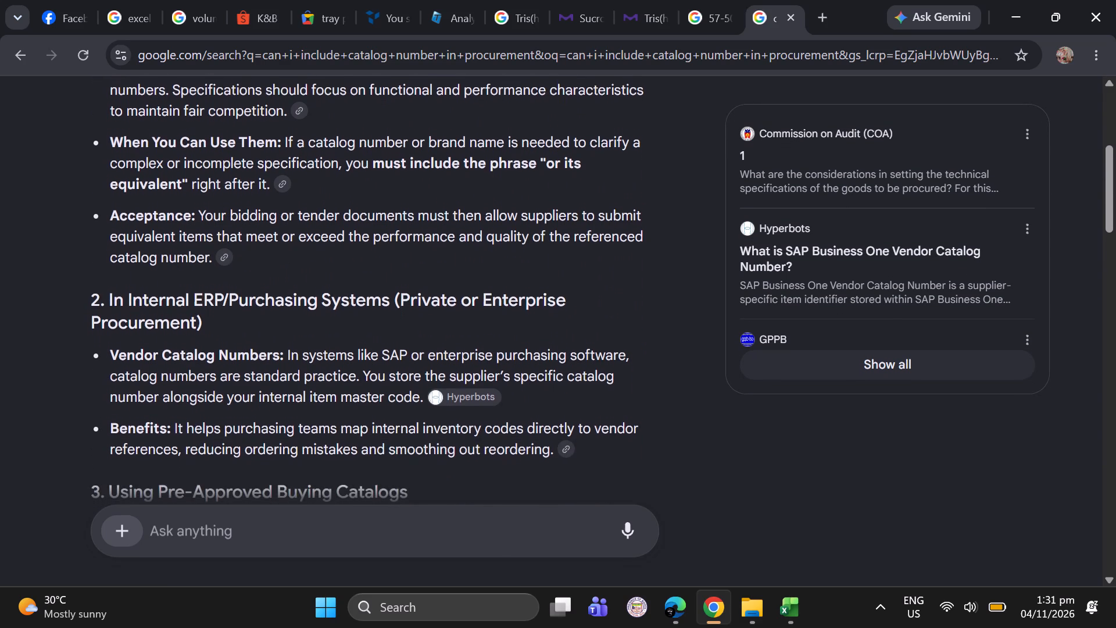
pyautogui.scroll(-2, 517, 409)
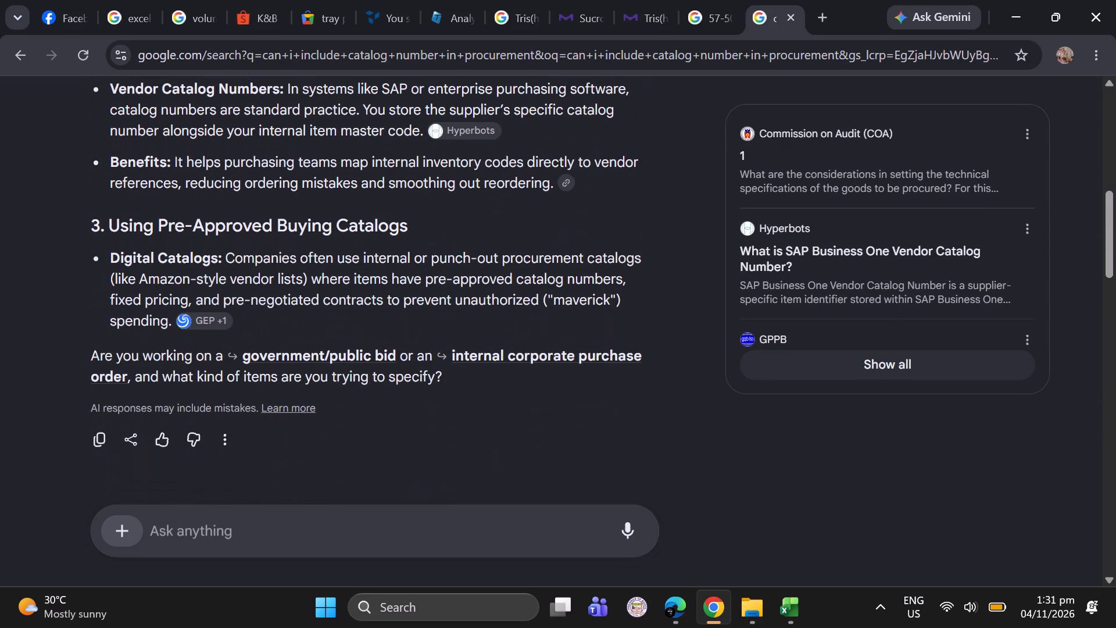
pyautogui.scroll(-1, 517, 409)
# Return to the "57-50-1 sucrose" search results and look through the overview and supplier listings.
pyautogui.click(699, 26)
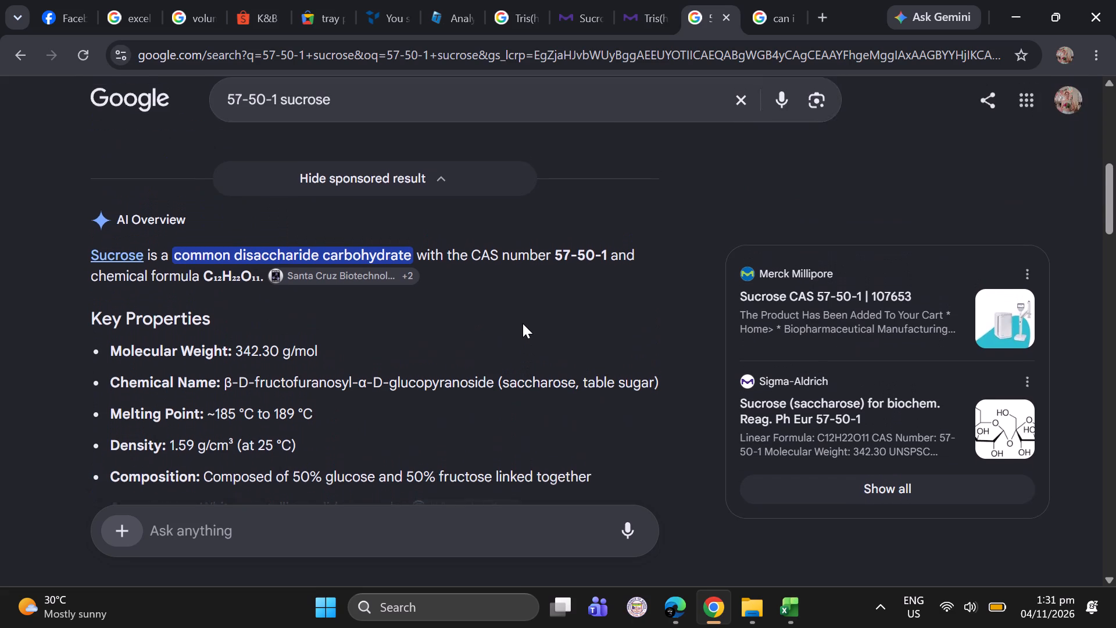
pyautogui.scroll(-2, 555, 294)
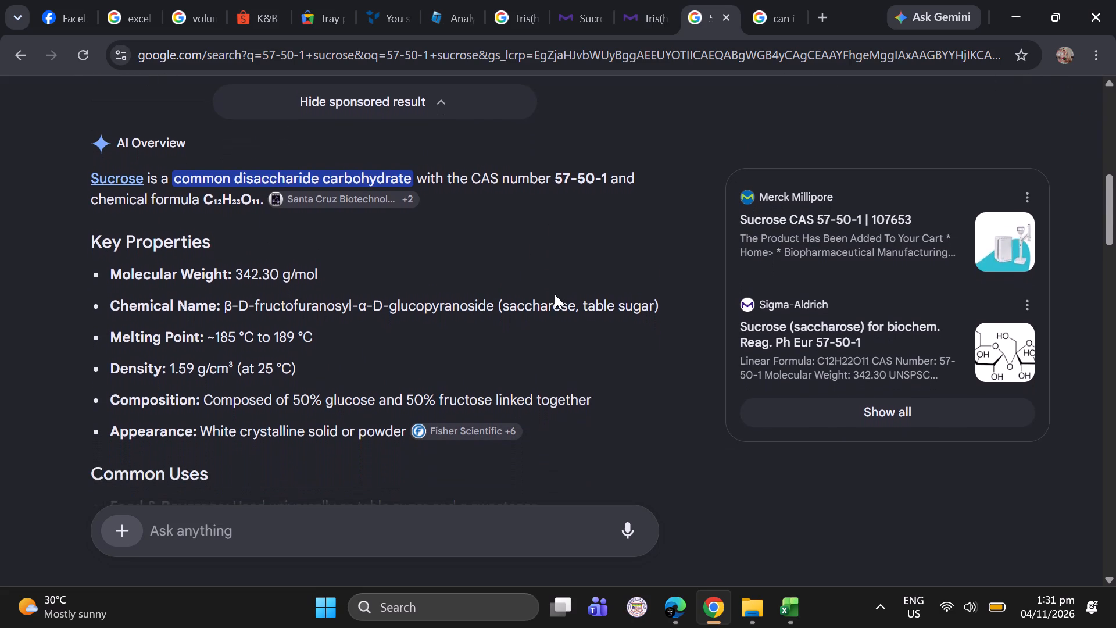
pyautogui.scroll(-2, 555, 294)
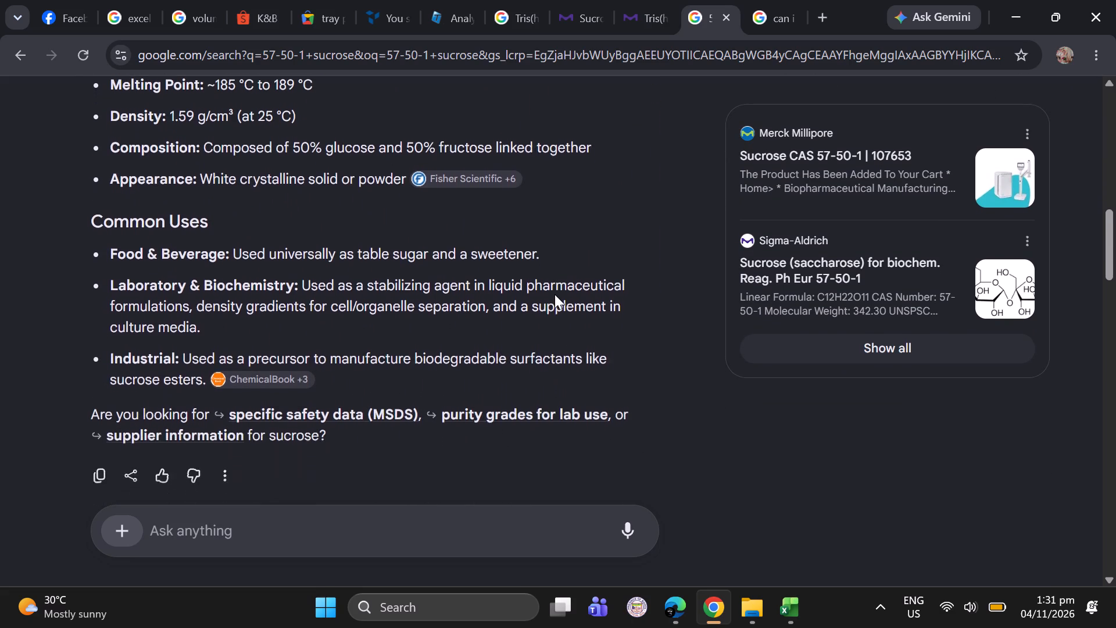
pyautogui.scroll(-1, 555, 294)
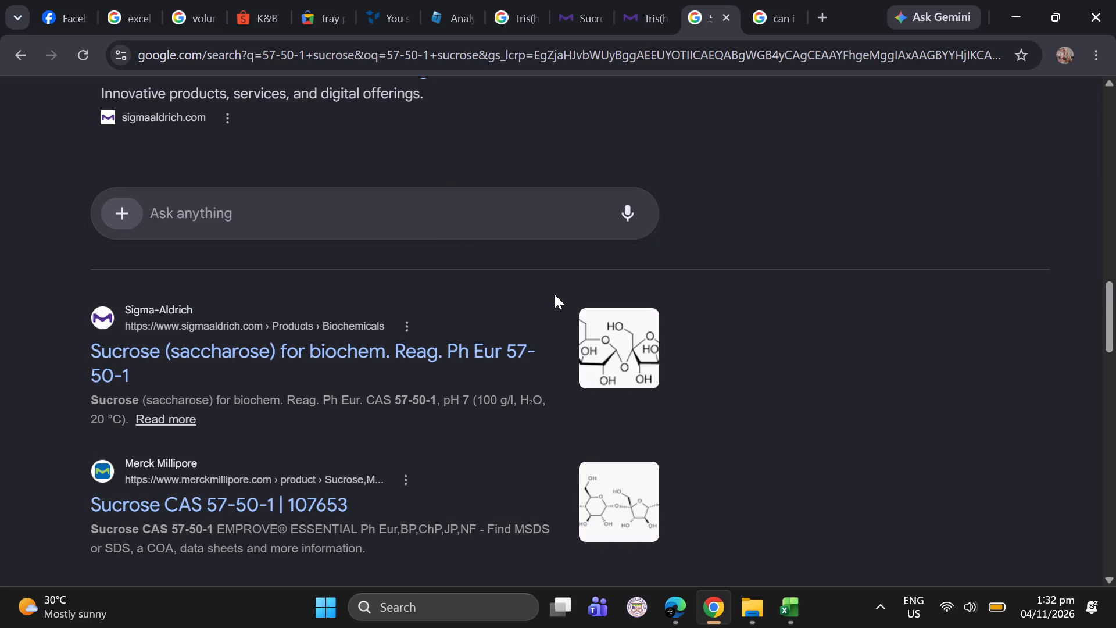
# Reopen the Sigma-Aldrich S5016 sucrose page and examine its item details and the information below them.
pyautogui.click(591, 8)
pyautogui.scroll(-1, 545, 433)
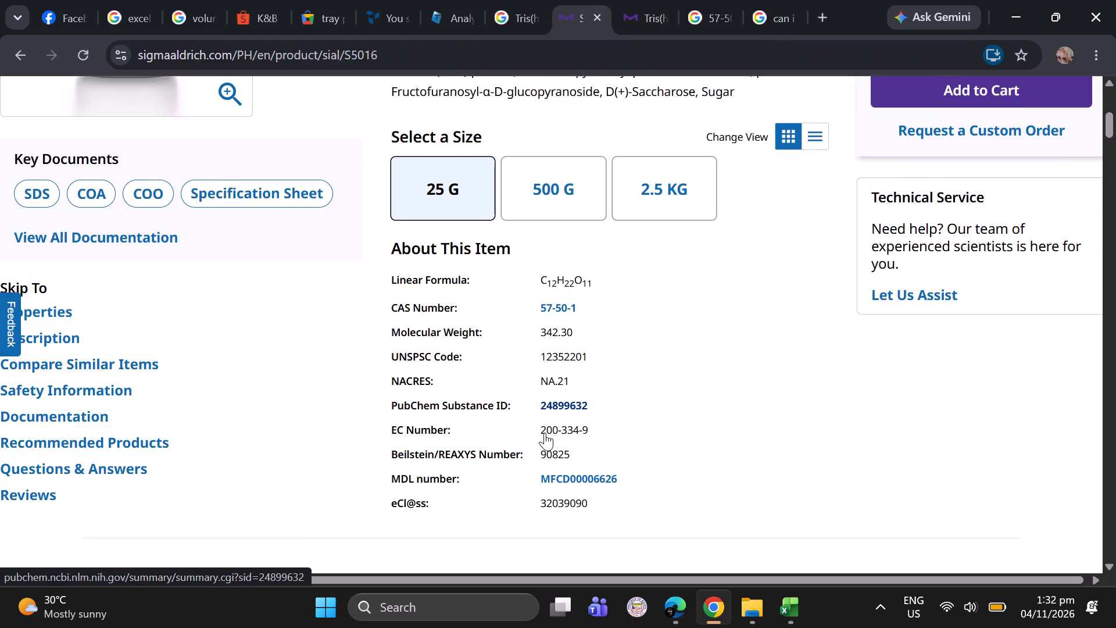
pyautogui.scroll(-7, 545, 433)
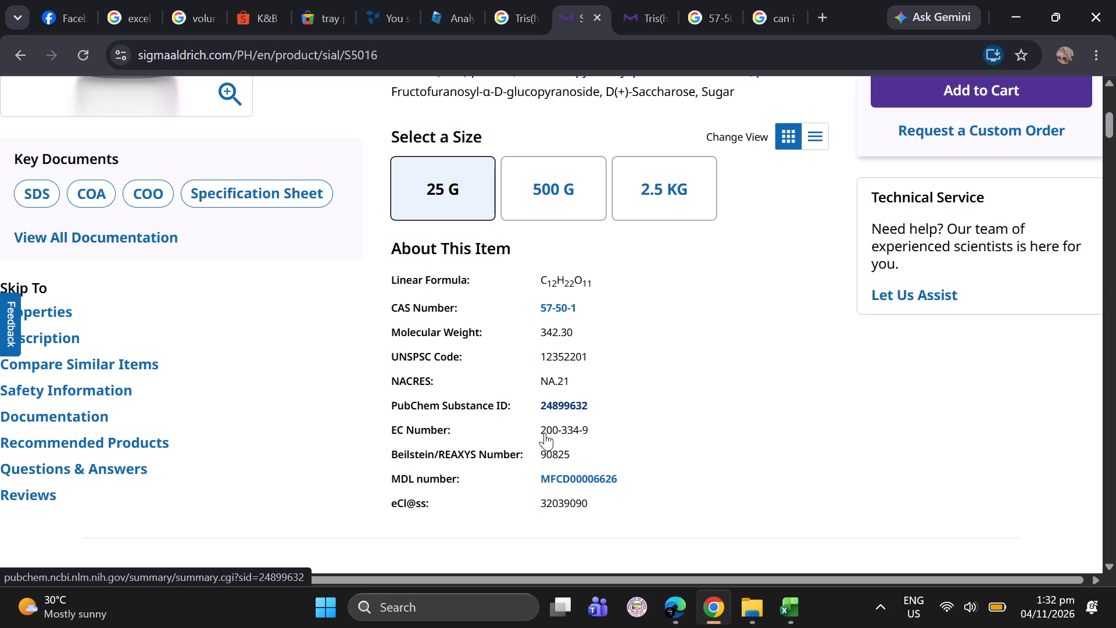
pyautogui.scroll(-3, 545, 433)
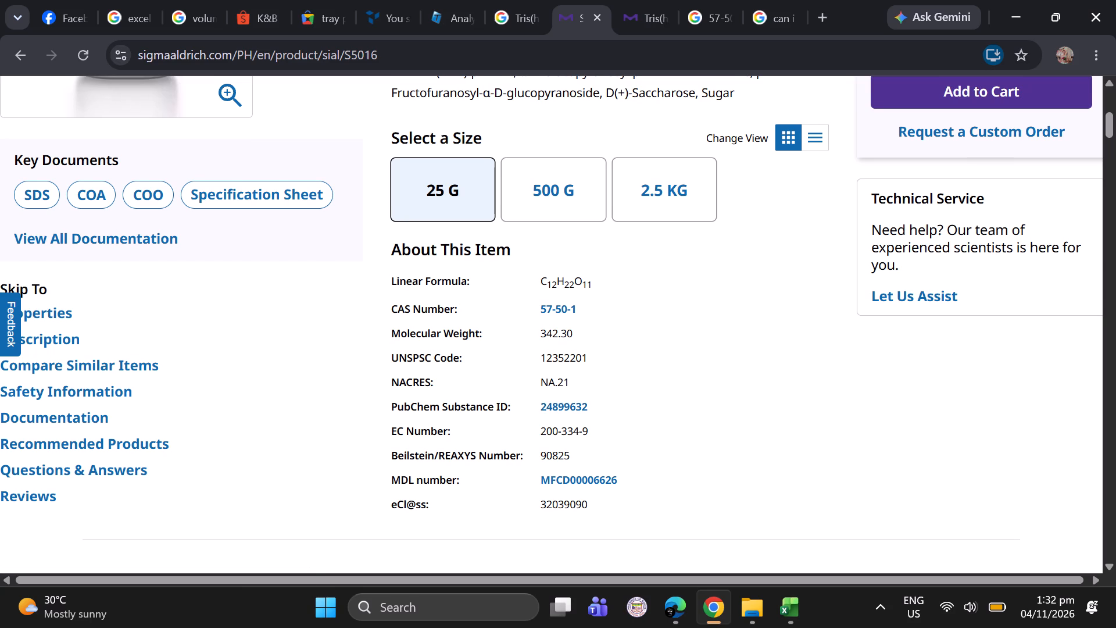
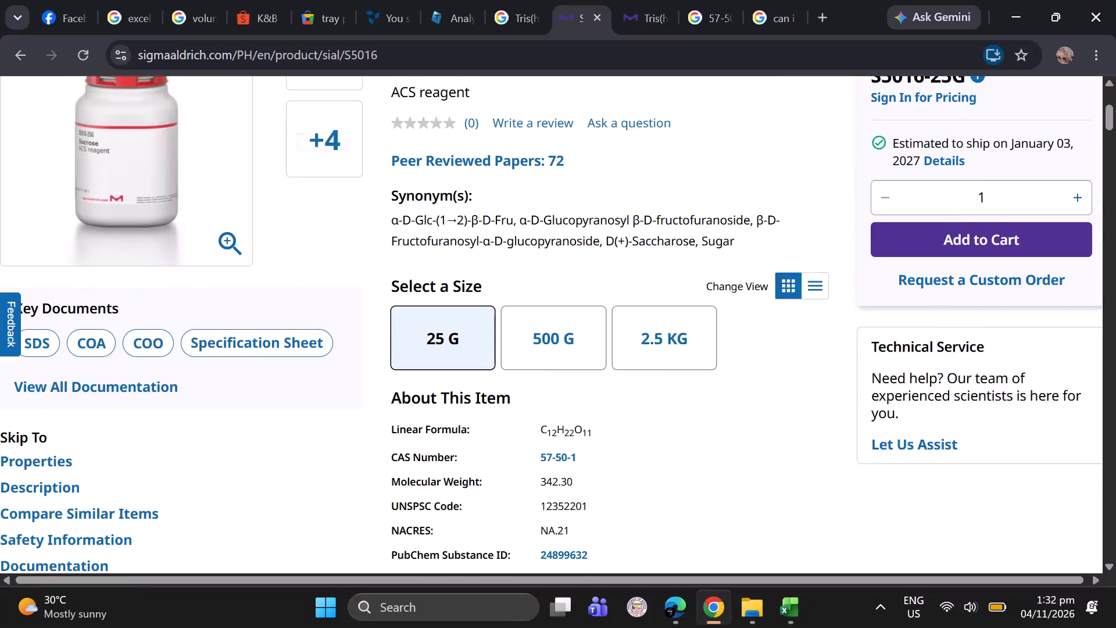
# Review the S5016 sucrose product page and select the 500 G size.
pyautogui.scroll(1, 552, 461)
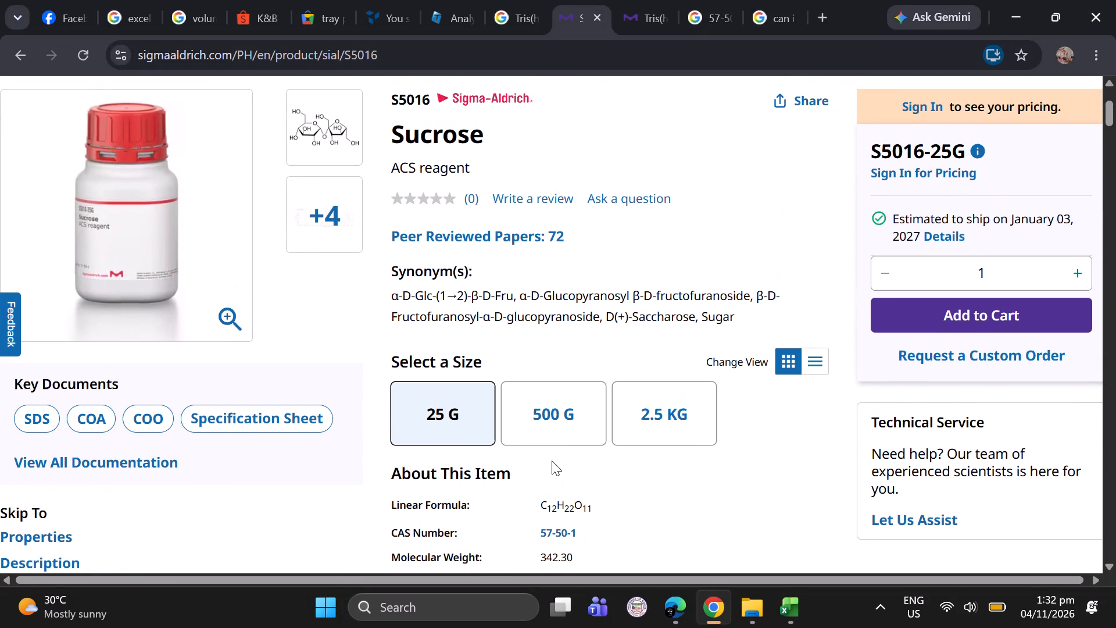
pyautogui.scroll(2, 552, 461)
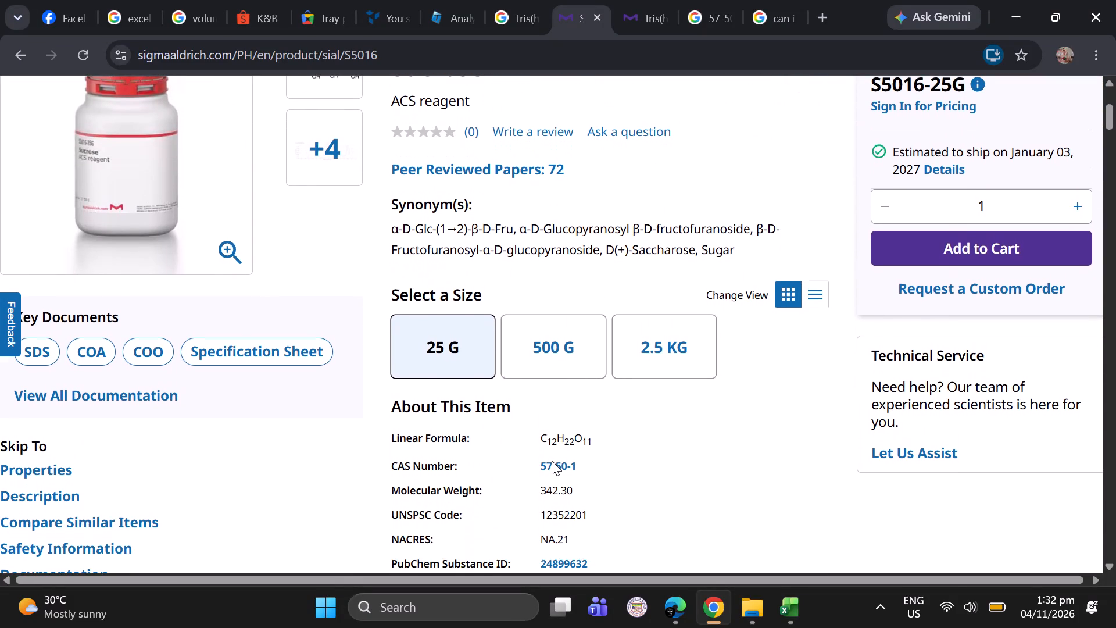
pyautogui.scroll(3, 552, 461)
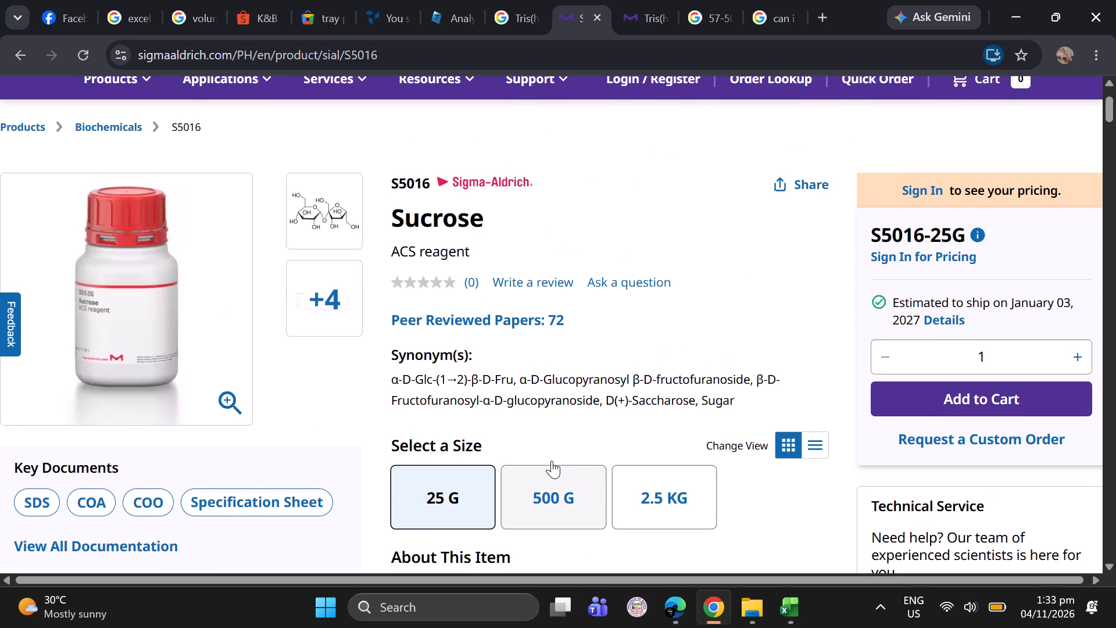
pyautogui.click(562, 501)
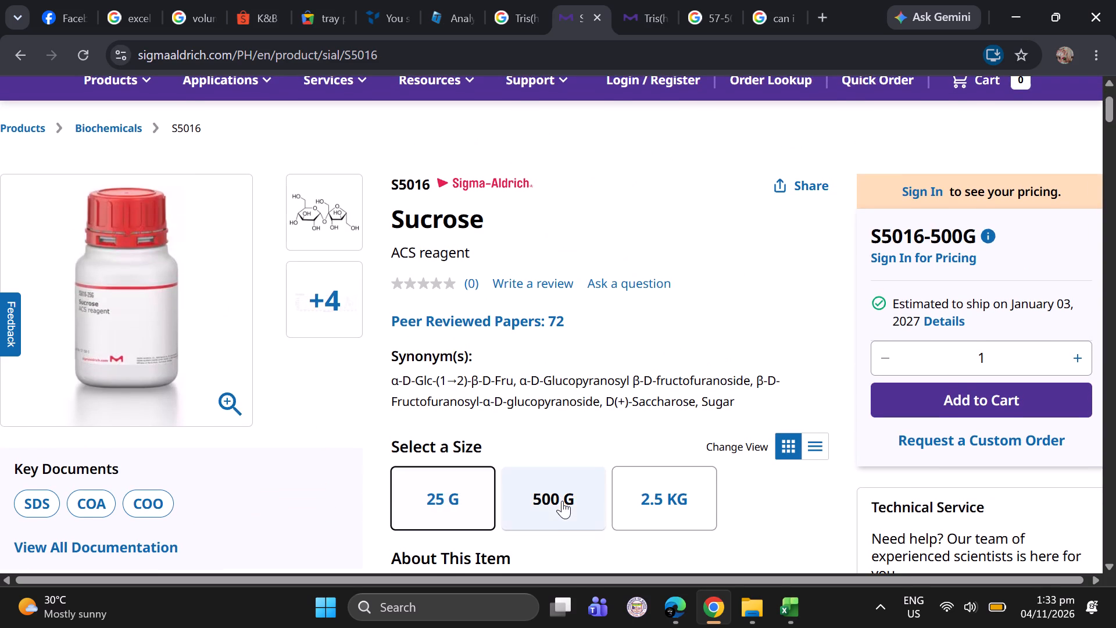
# Return to the CAS 57-50-1 search results and search for product number S1174 instead.
pyautogui.click(19, 60)
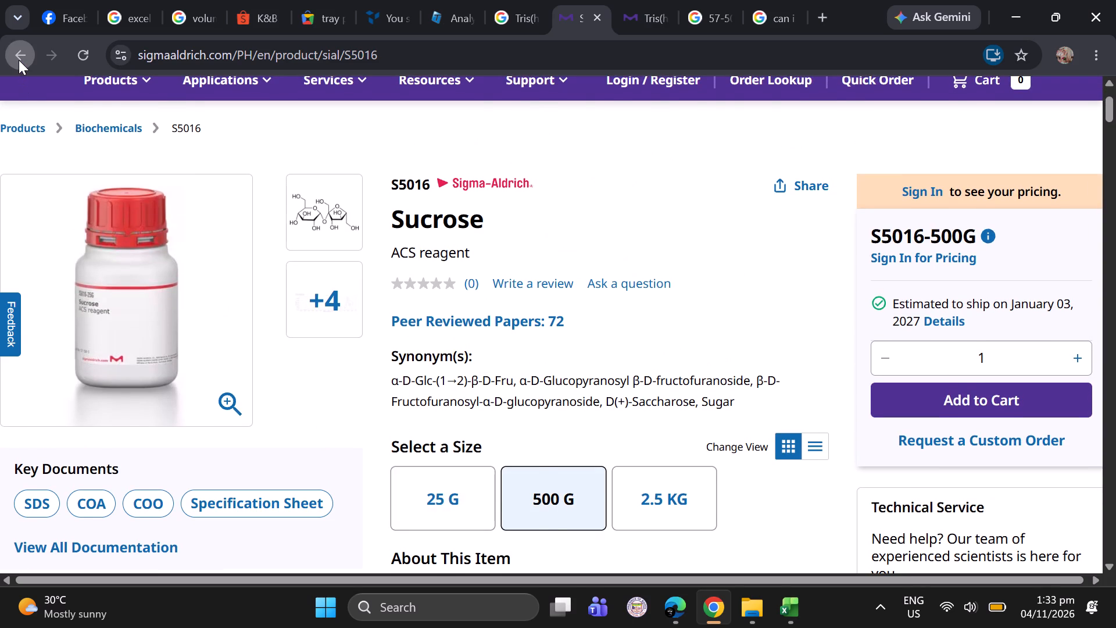
pyautogui.scroll(3, 394, 330)
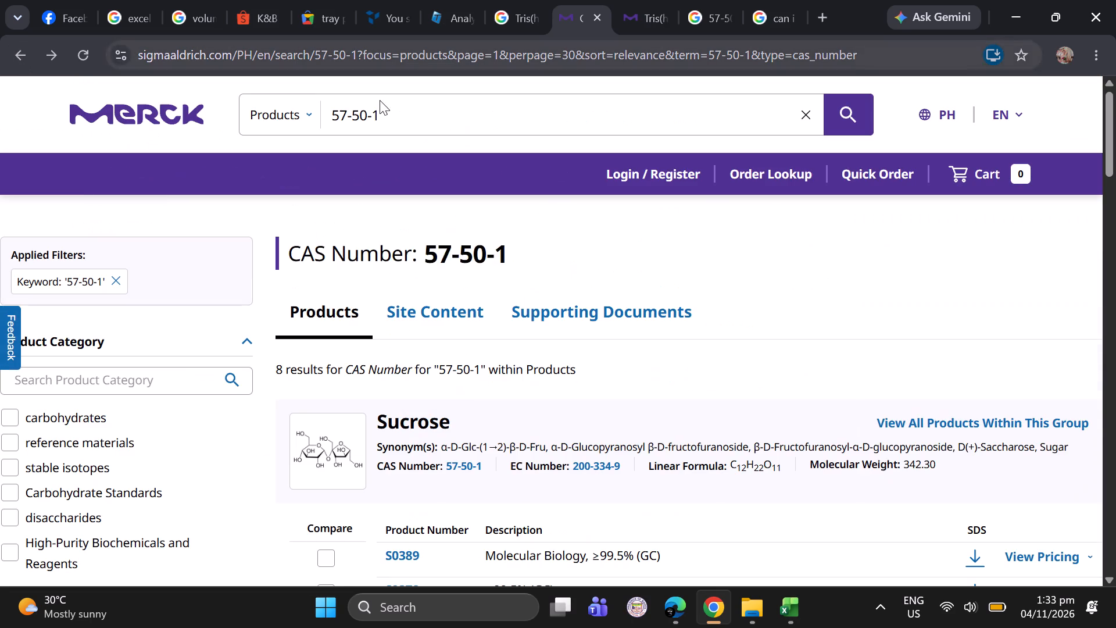
pyautogui.click(388, 124)
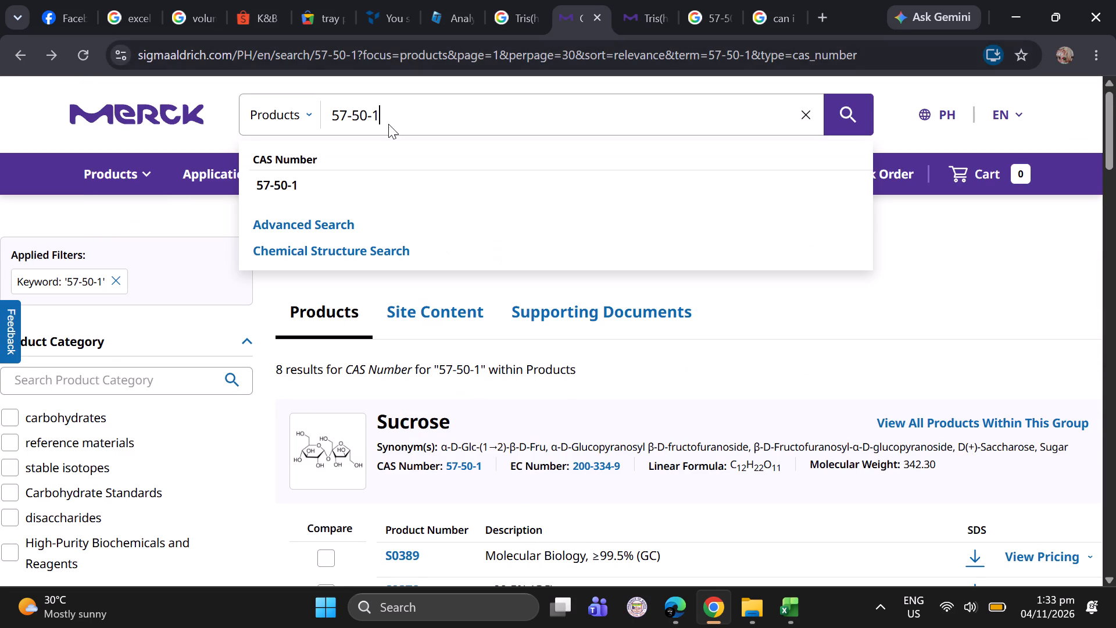
pyautogui.write('S11')
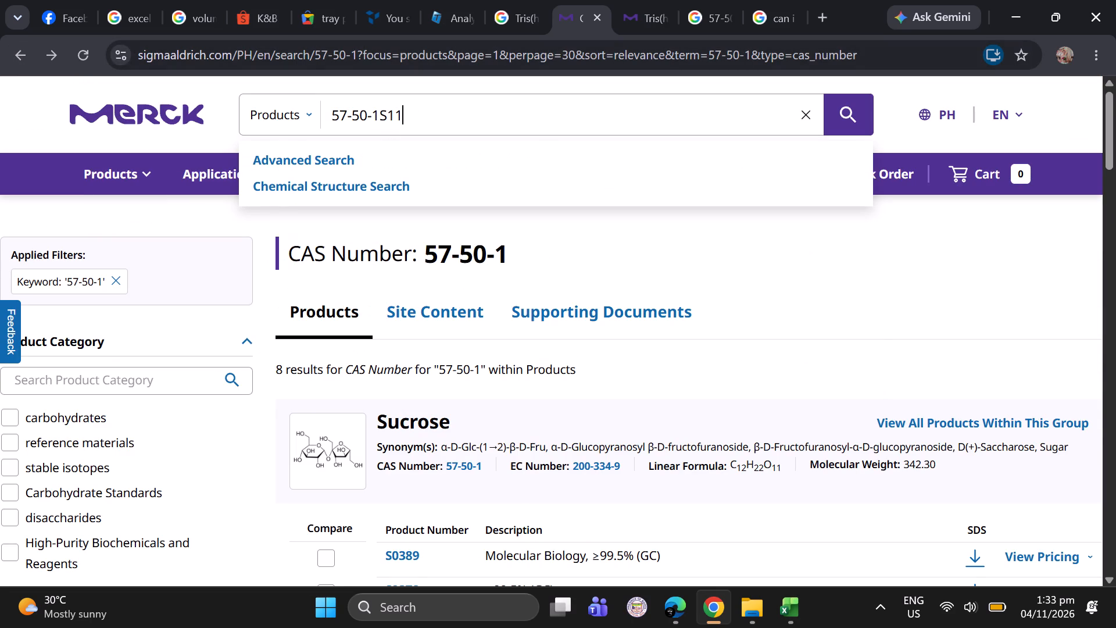
pyautogui.write('74')
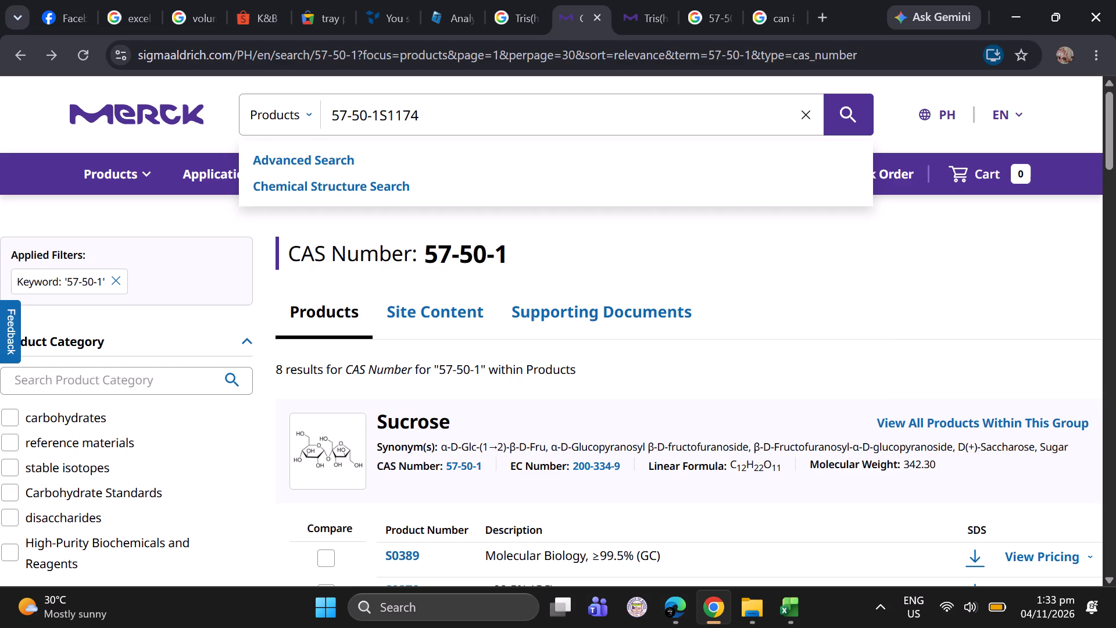
pyautogui.moveTo(377, 114); pyautogui.dragTo(230, 137)
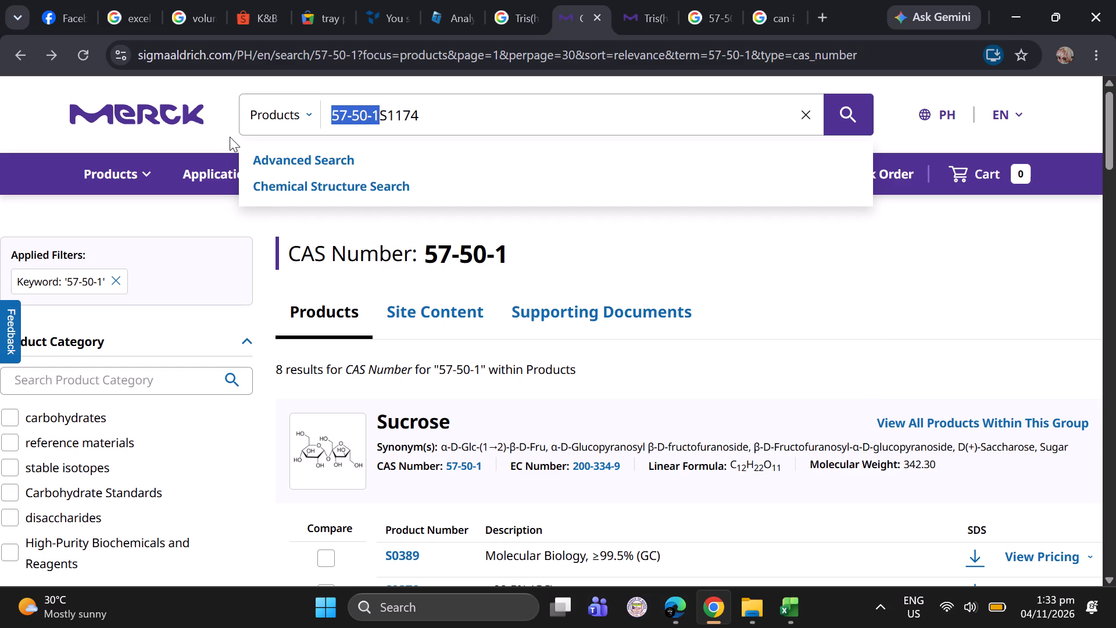
pyautogui.press('BackSpace')
pyautogui.press('Return')
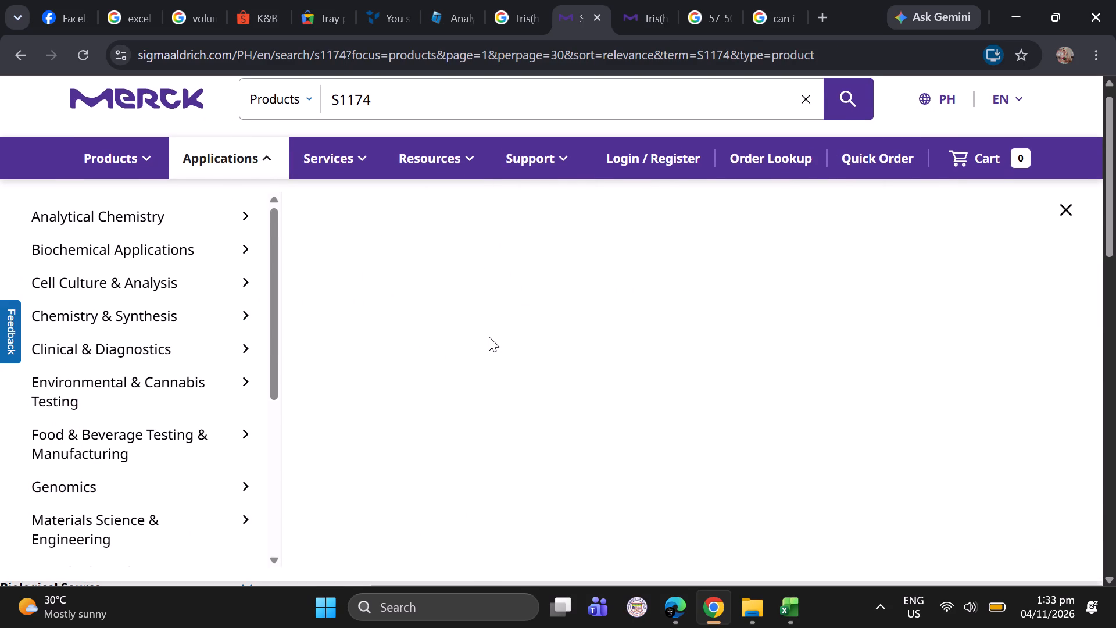
# Examine the S1174 search results, including the sucrose listing and recommended products.
pyautogui.scroll(1, 489, 337)
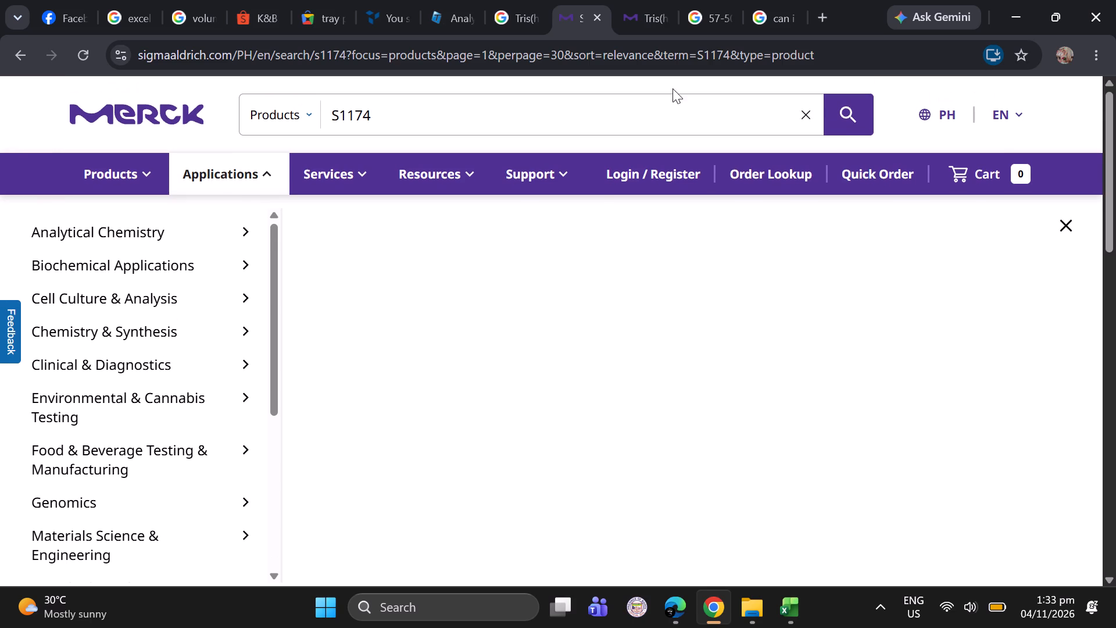
pyautogui.scroll(-1, 559, 357)
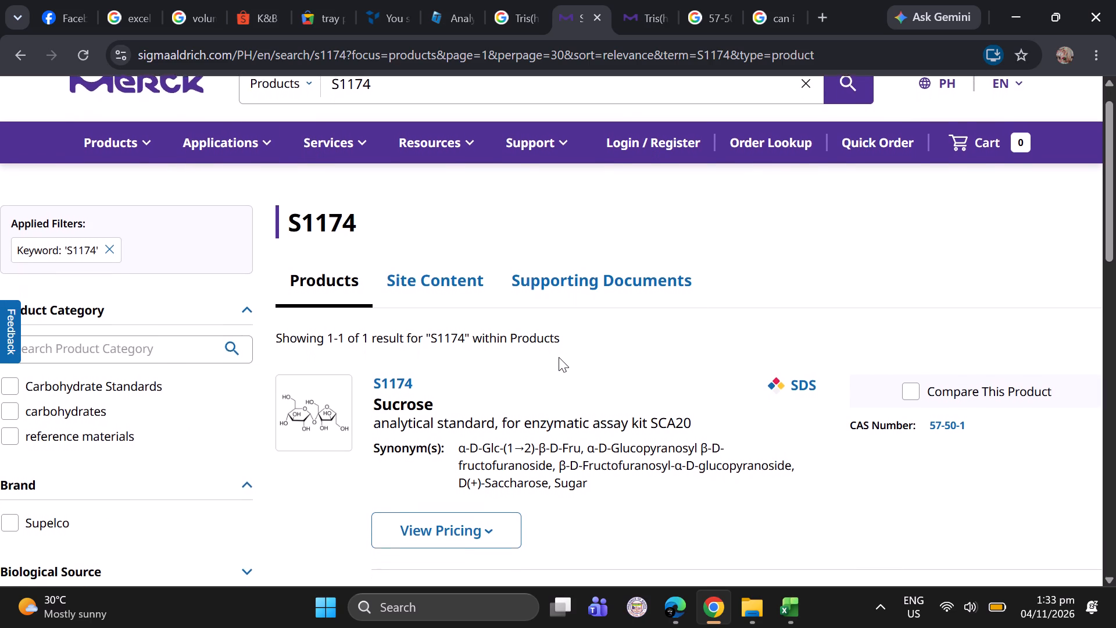
pyautogui.scroll(-1, 559, 357)
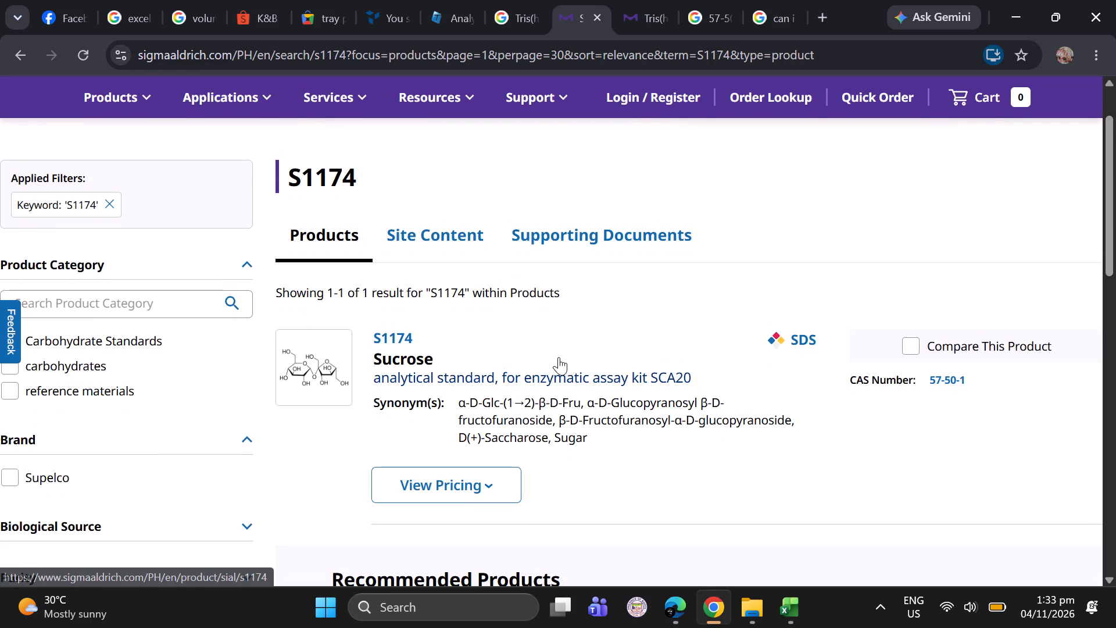
pyautogui.scroll(-2, 559, 357)
pyautogui.scroll(1, 559, 357)
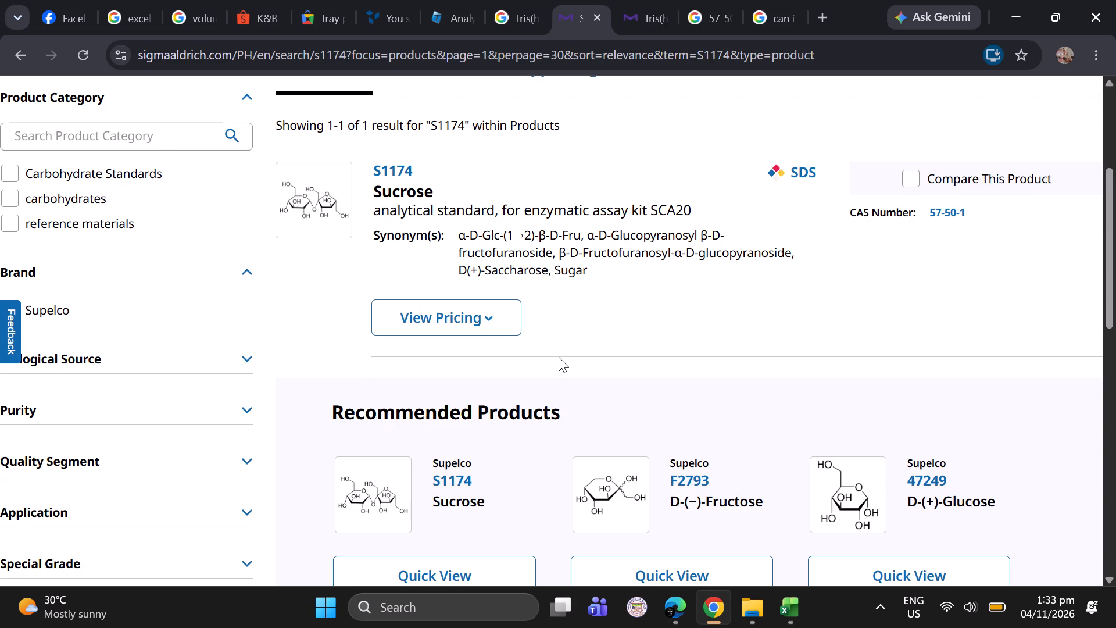
pyautogui.scroll(6, 559, 357)
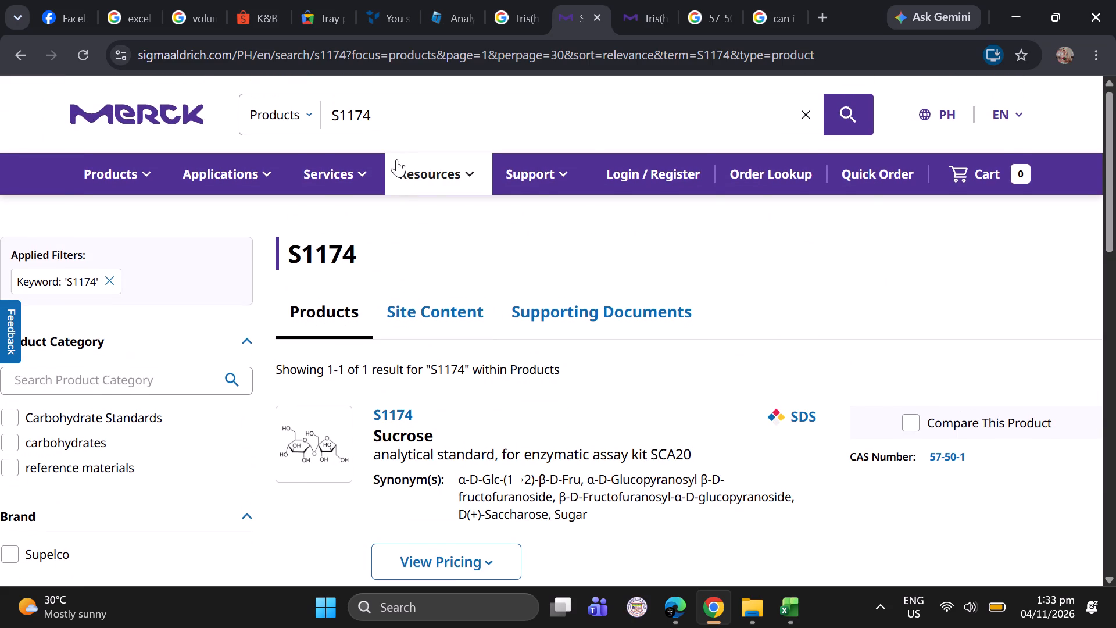
# Search for product number 84100 and open the matching ACS reagent sucrose product page.
pyautogui.moveTo(404, 114); pyautogui.dragTo(259, 123)
pyautogui.write('84100')
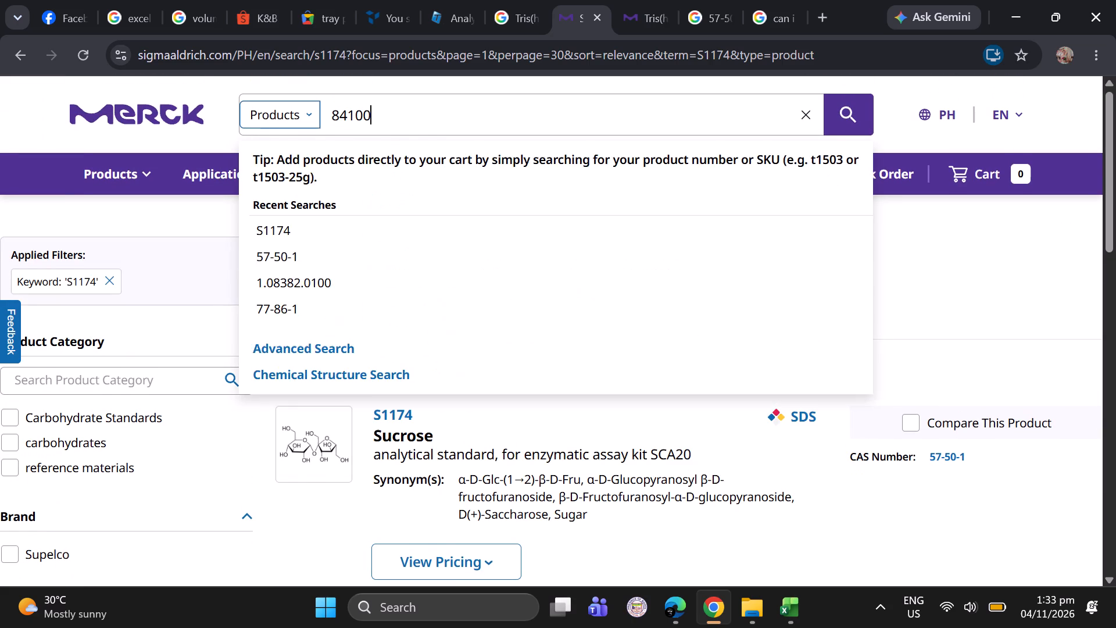
pyautogui.press('Return')
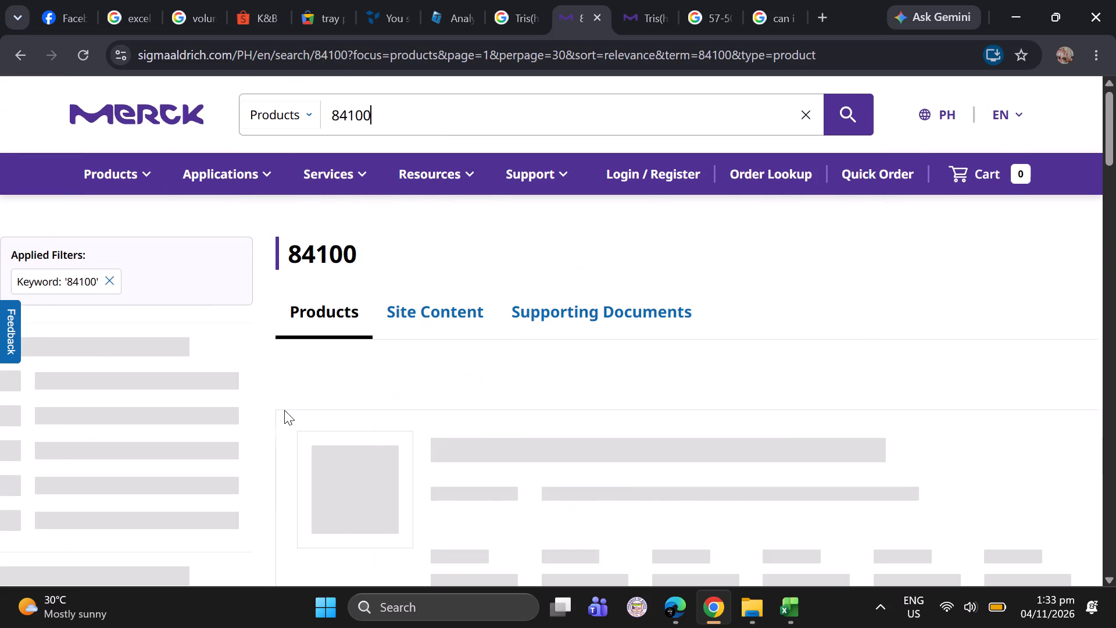
pyautogui.scroll(-1, 284, 410)
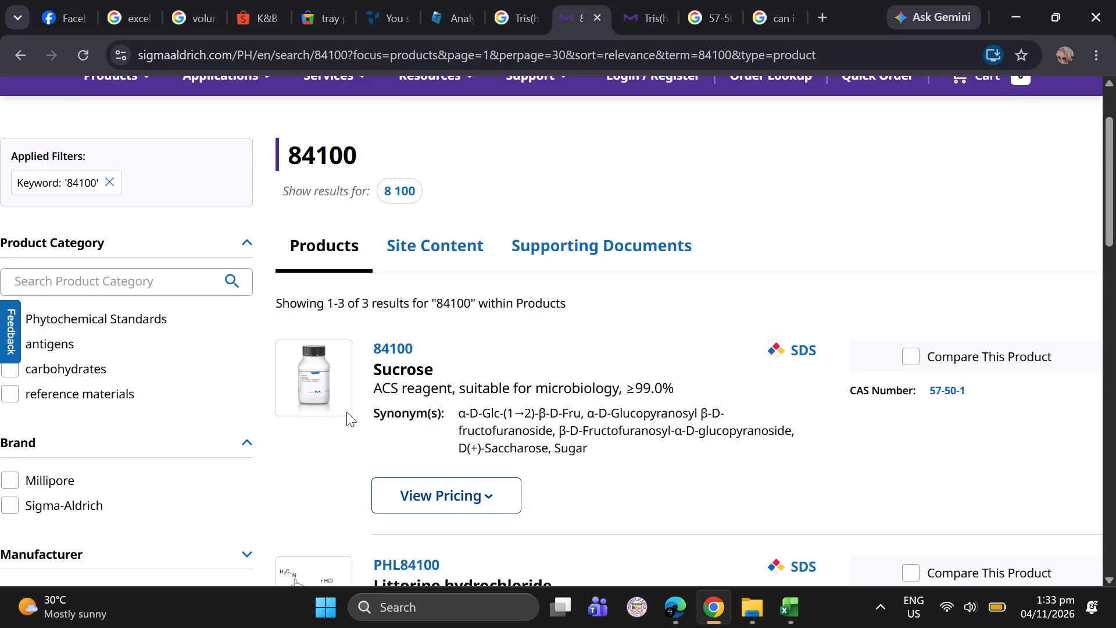
pyautogui.click(327, 389)
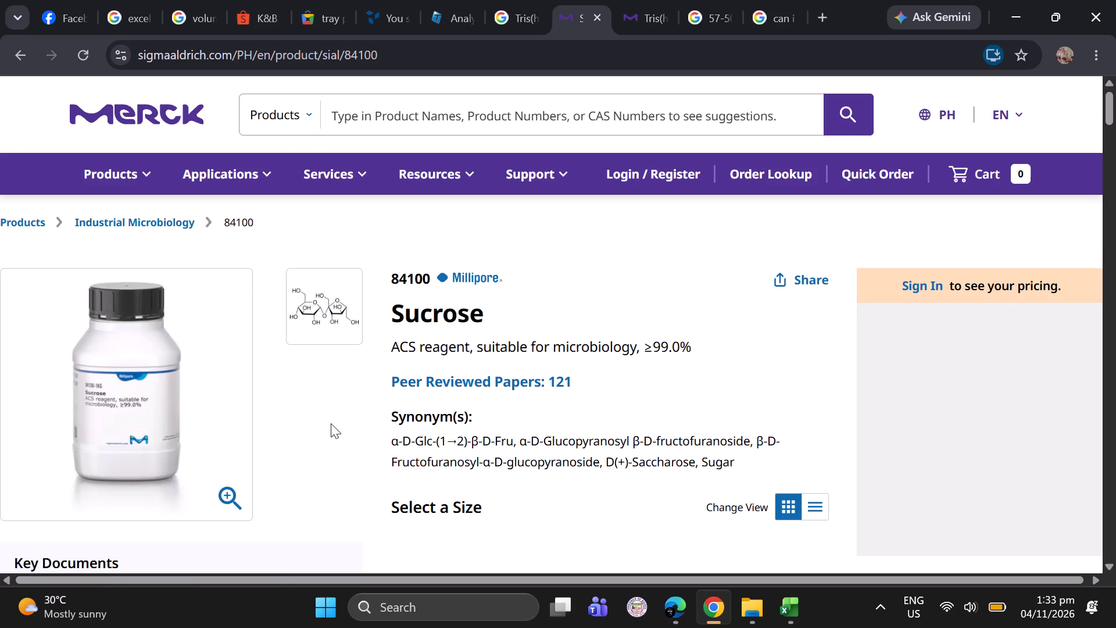
# Examine the available sizes, properties and description of sucrose 84100.
pyautogui.scroll(-2, 331, 423)
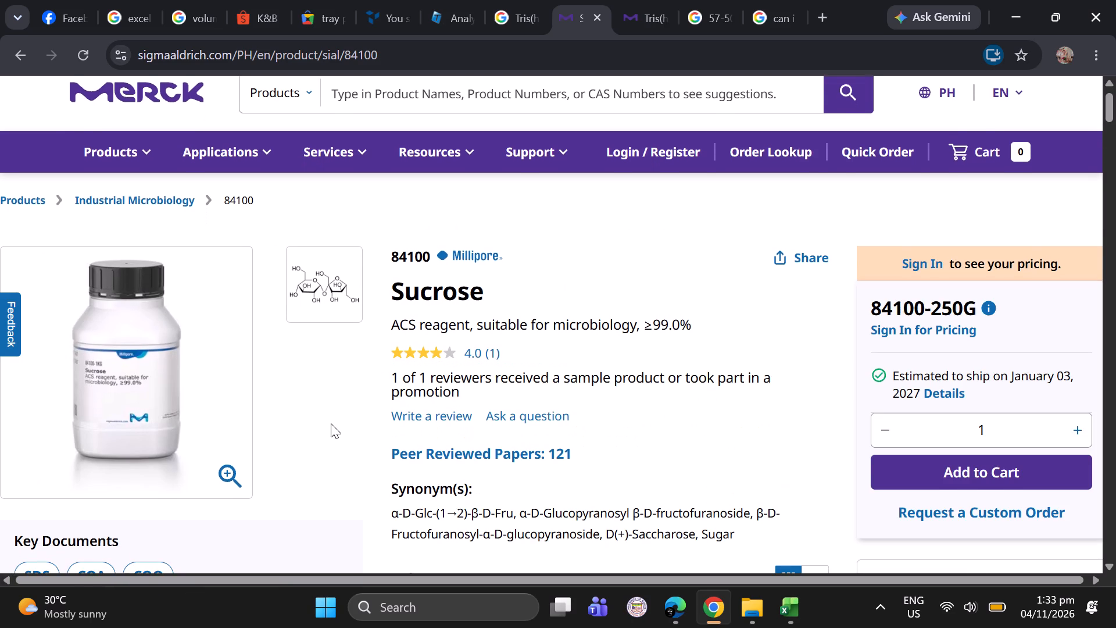
pyautogui.scroll(-2, 331, 423)
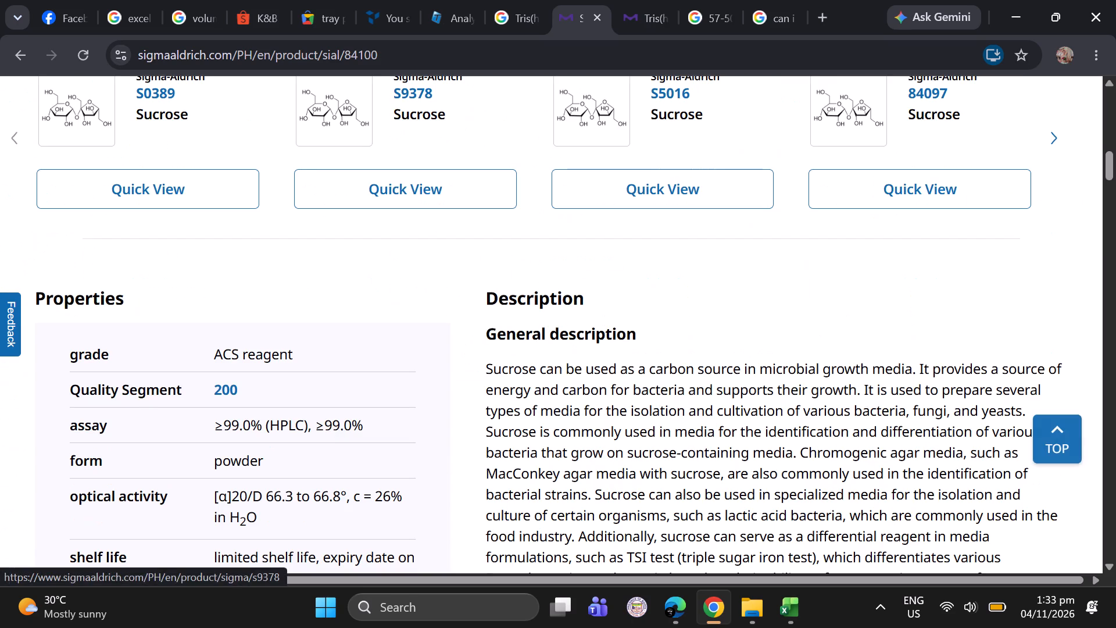
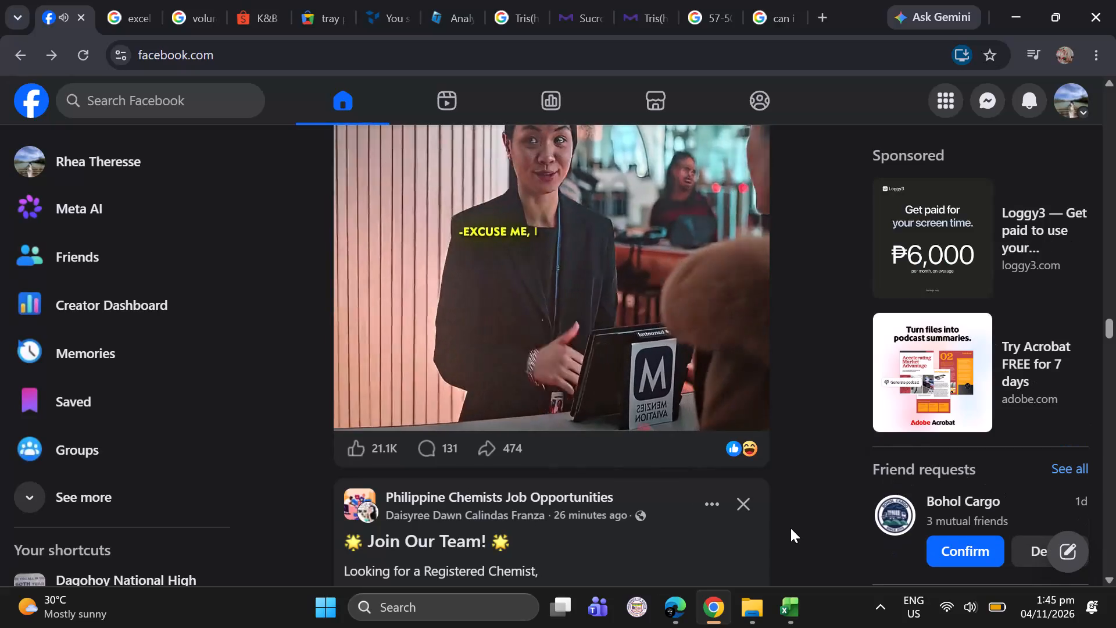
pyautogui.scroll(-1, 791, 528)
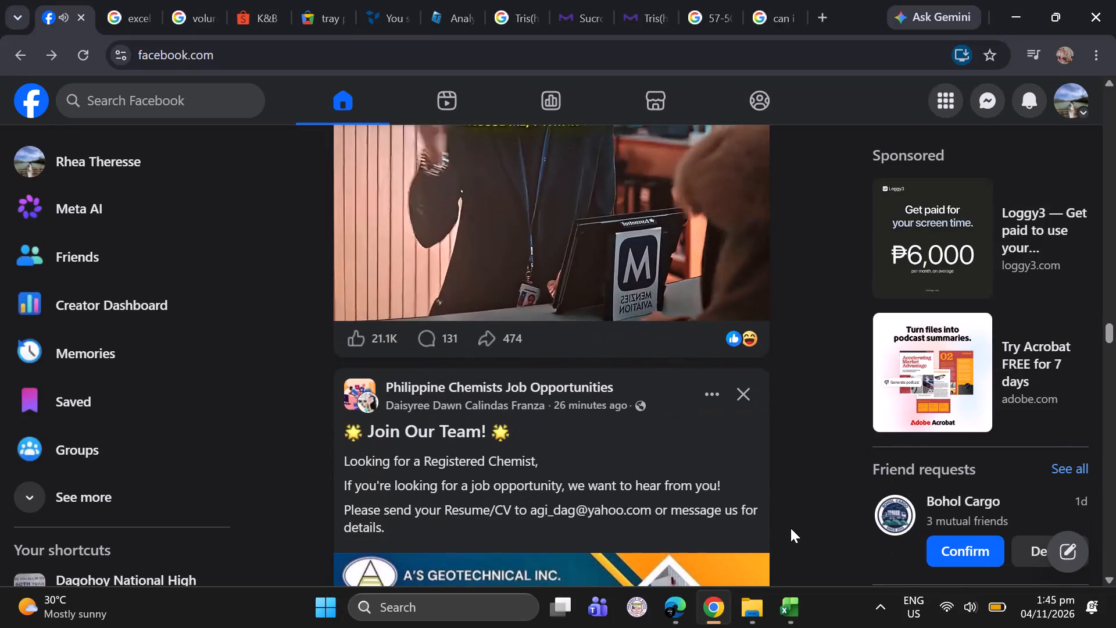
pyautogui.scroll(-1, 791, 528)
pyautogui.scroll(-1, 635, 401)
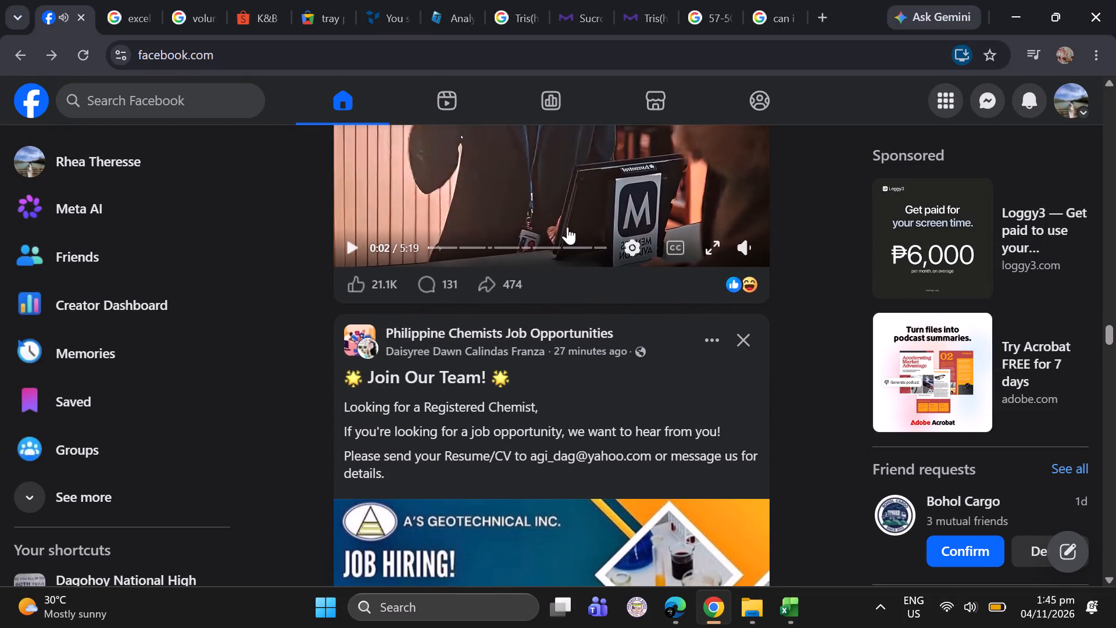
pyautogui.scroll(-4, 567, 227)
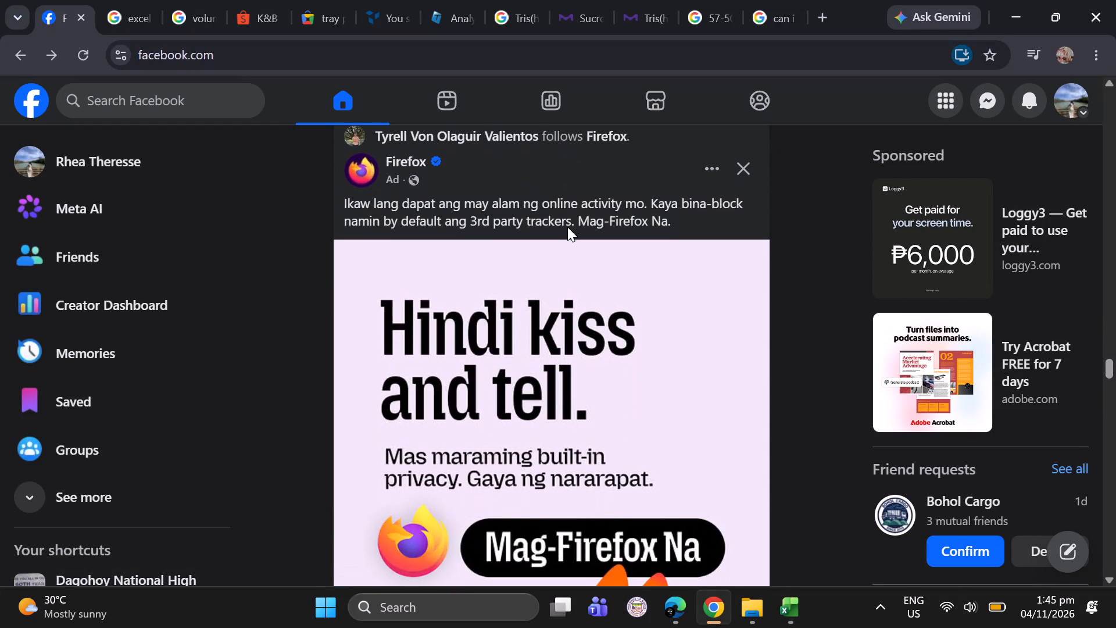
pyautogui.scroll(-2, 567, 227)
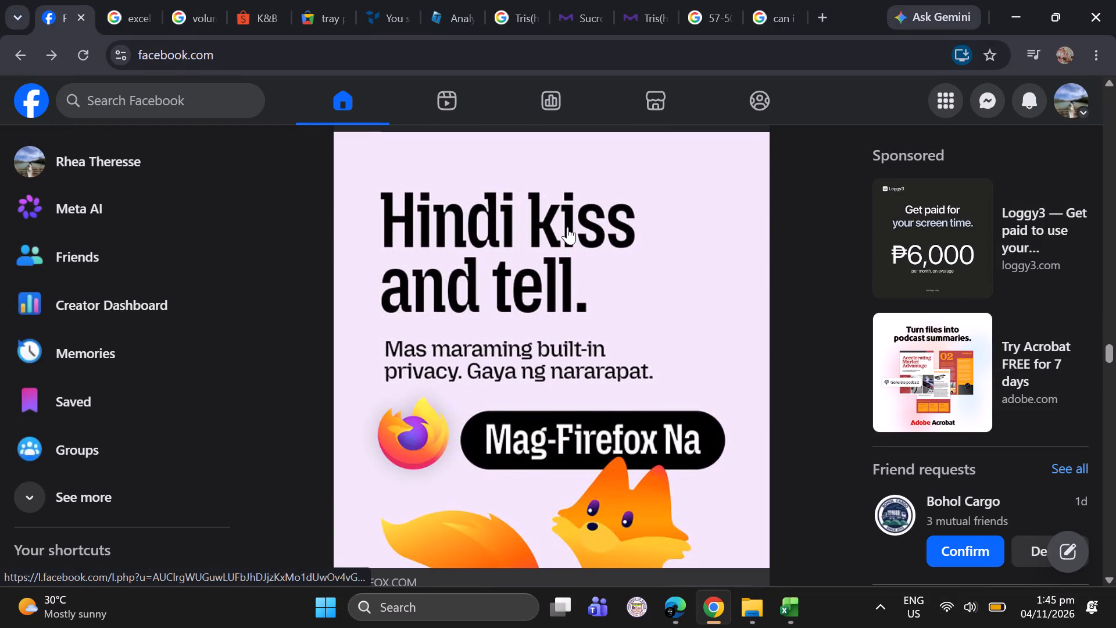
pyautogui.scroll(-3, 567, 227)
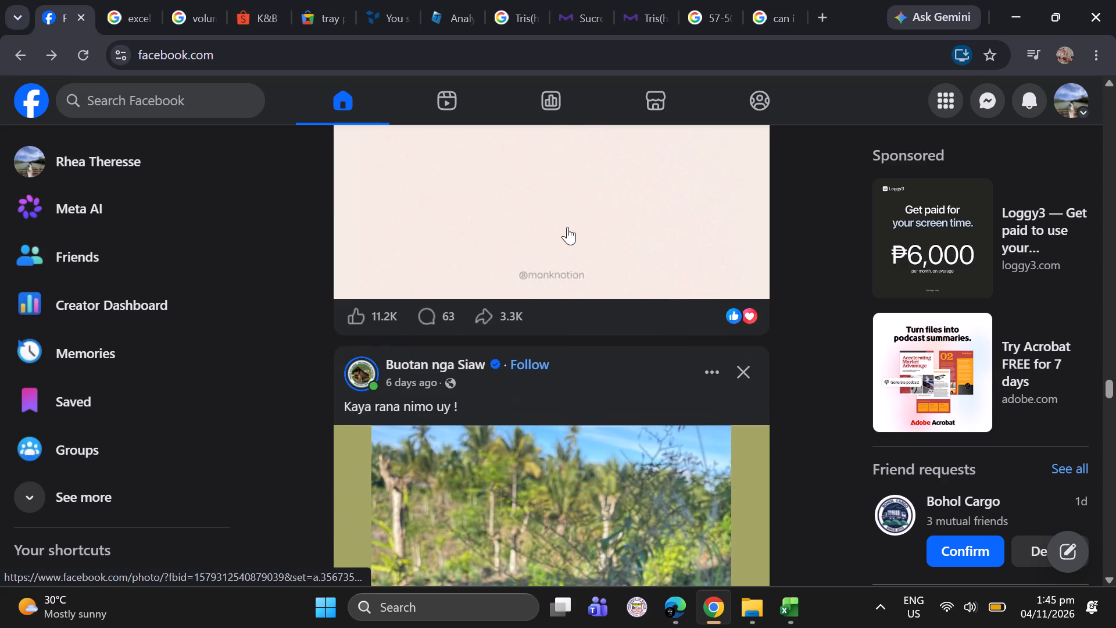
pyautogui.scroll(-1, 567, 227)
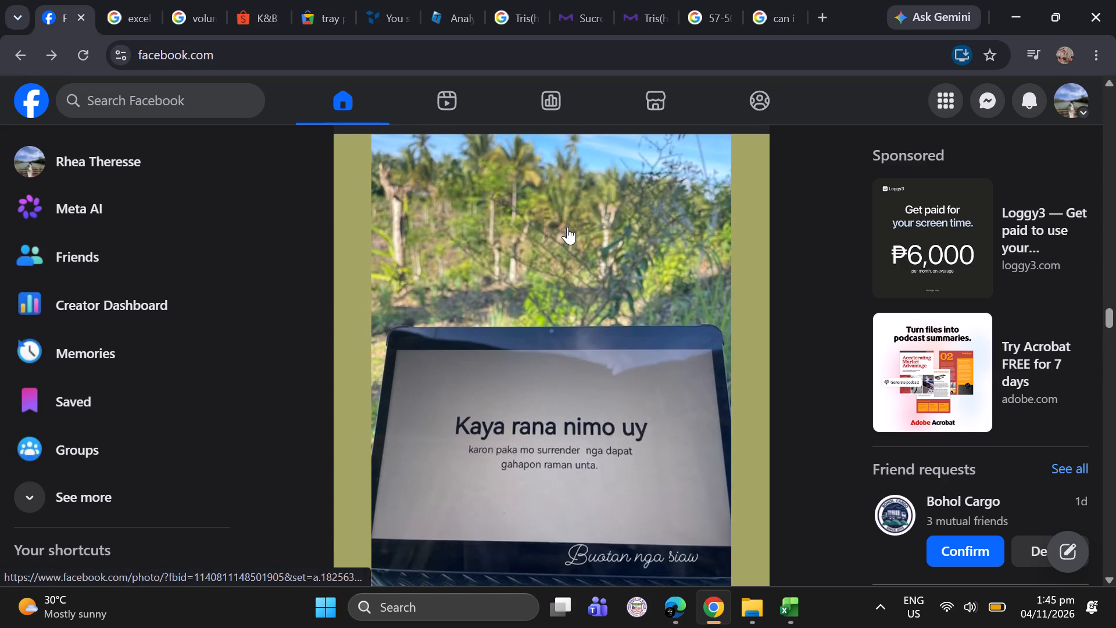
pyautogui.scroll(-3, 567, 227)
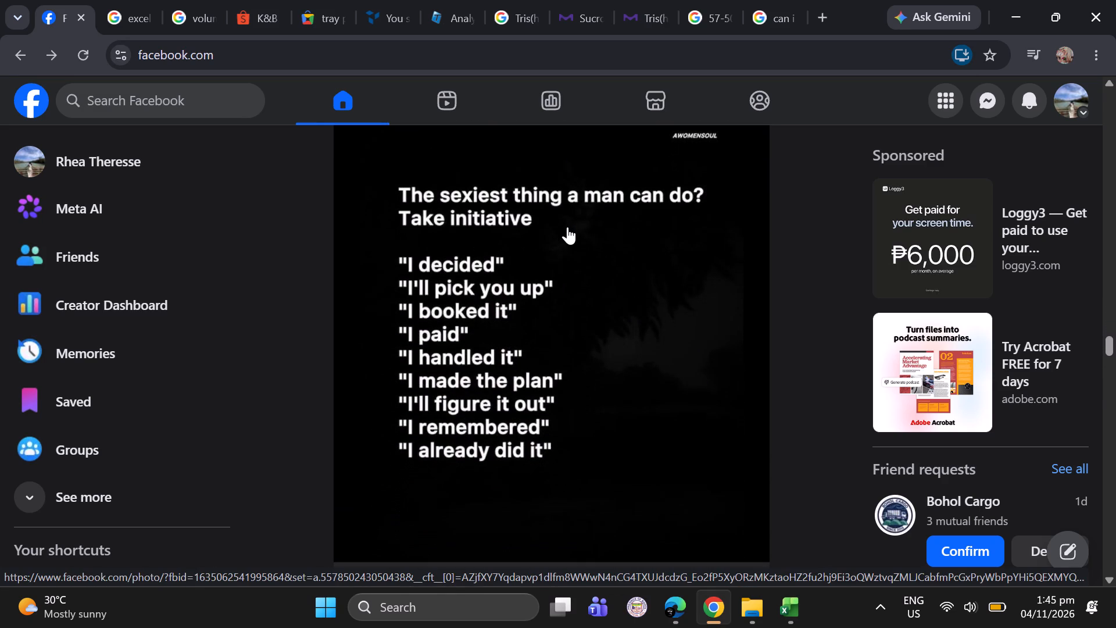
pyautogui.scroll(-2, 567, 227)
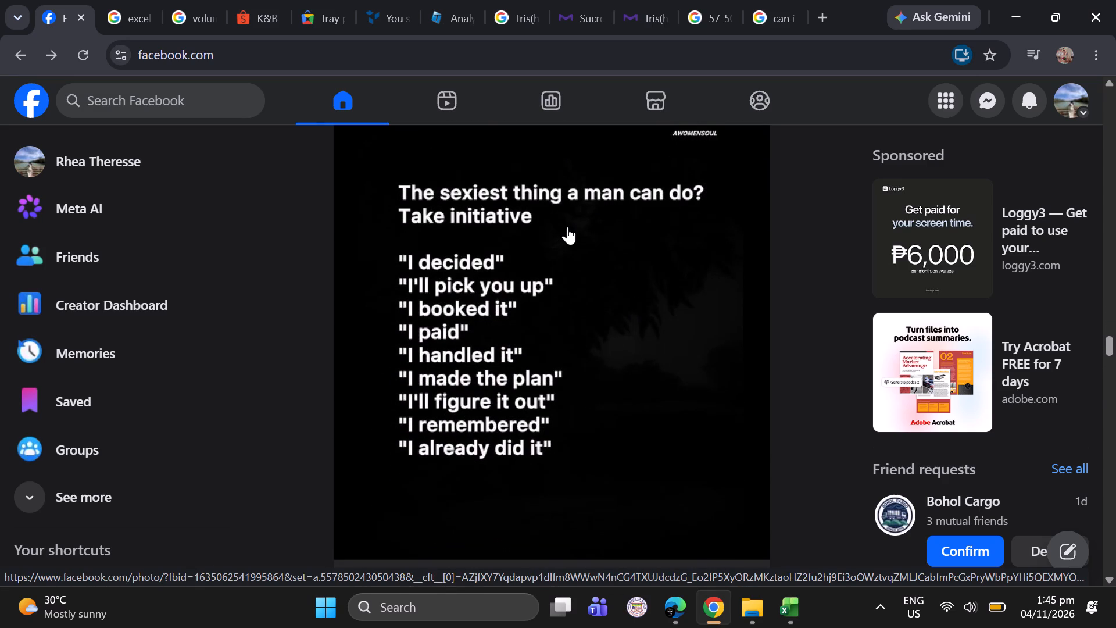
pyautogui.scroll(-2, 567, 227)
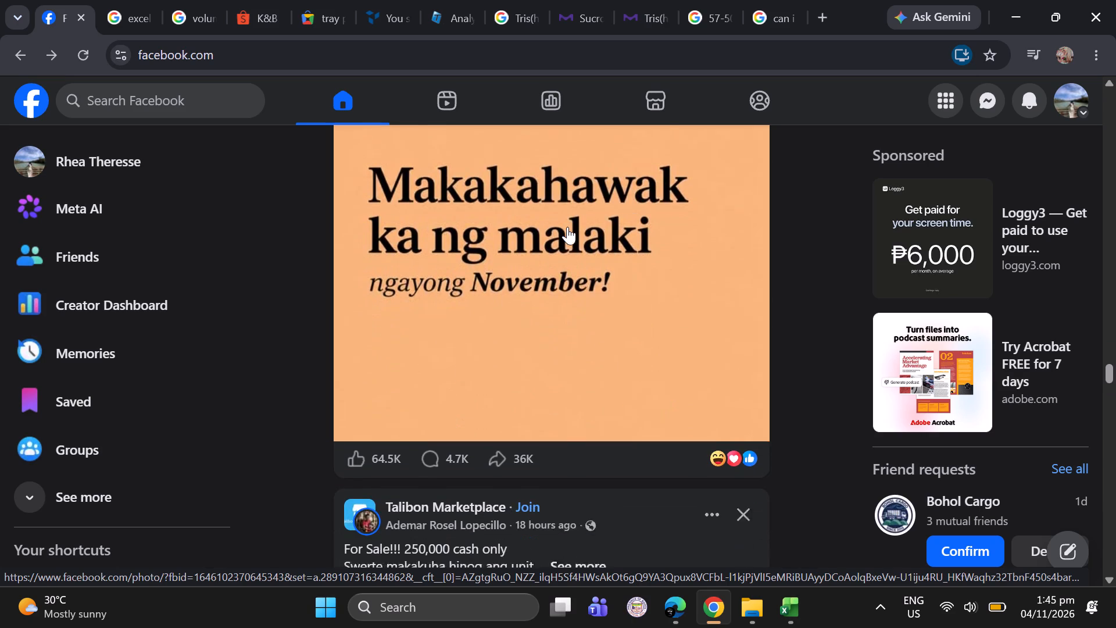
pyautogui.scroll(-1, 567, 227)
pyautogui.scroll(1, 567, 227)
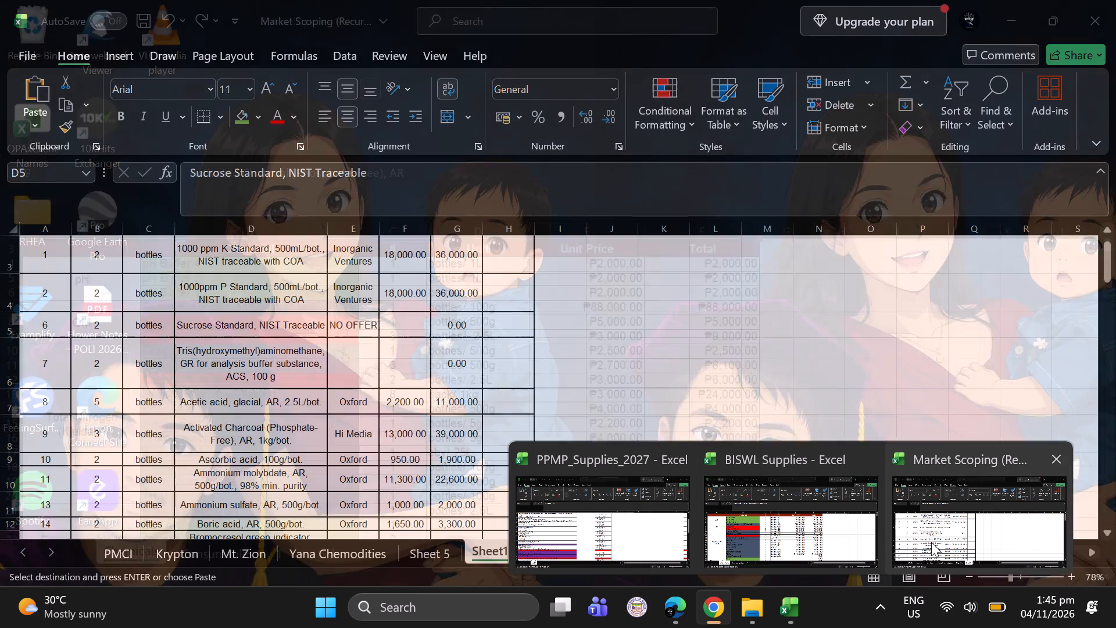
# Switch to the Market Scoping workbook in Excel and check the NIST standards and reagent prices on Sheet1.
pyautogui.click(934, 540)
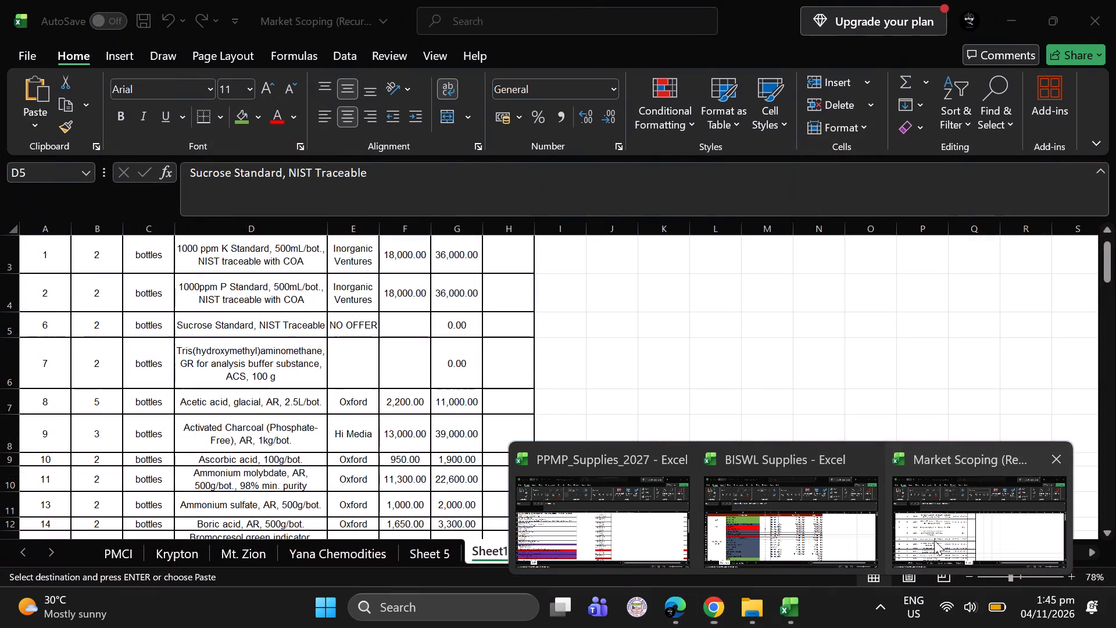
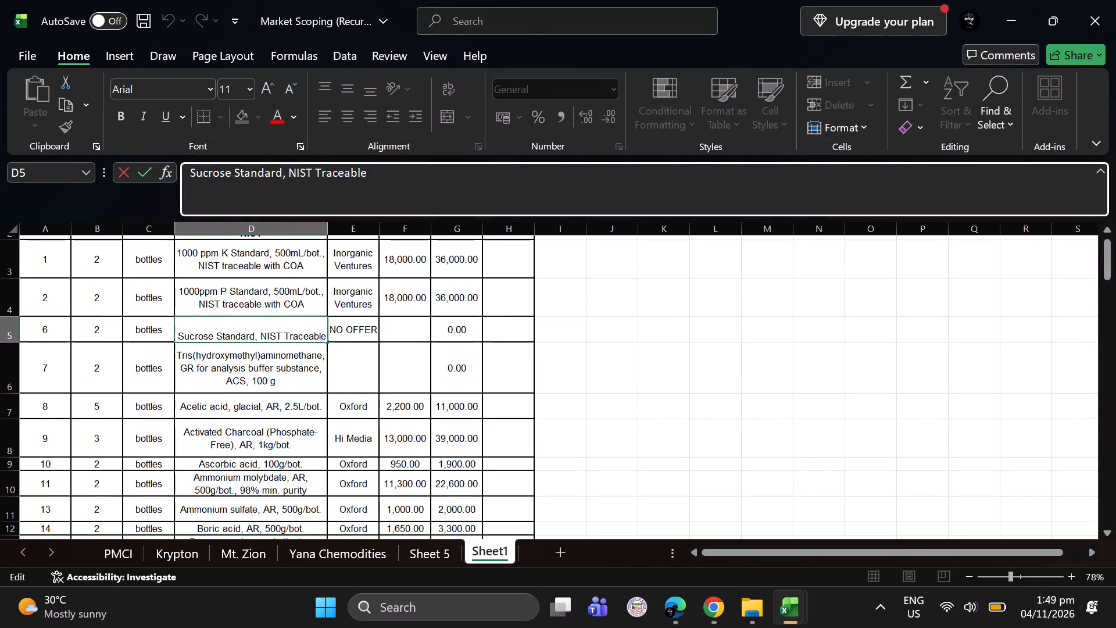
# Examine the Sucrose Standard, NIST Traceable entry and the neighbouring reagent rows in Sheet1 of the Market Scoping workbook.
pyautogui.scroll(-3, 371, 435)
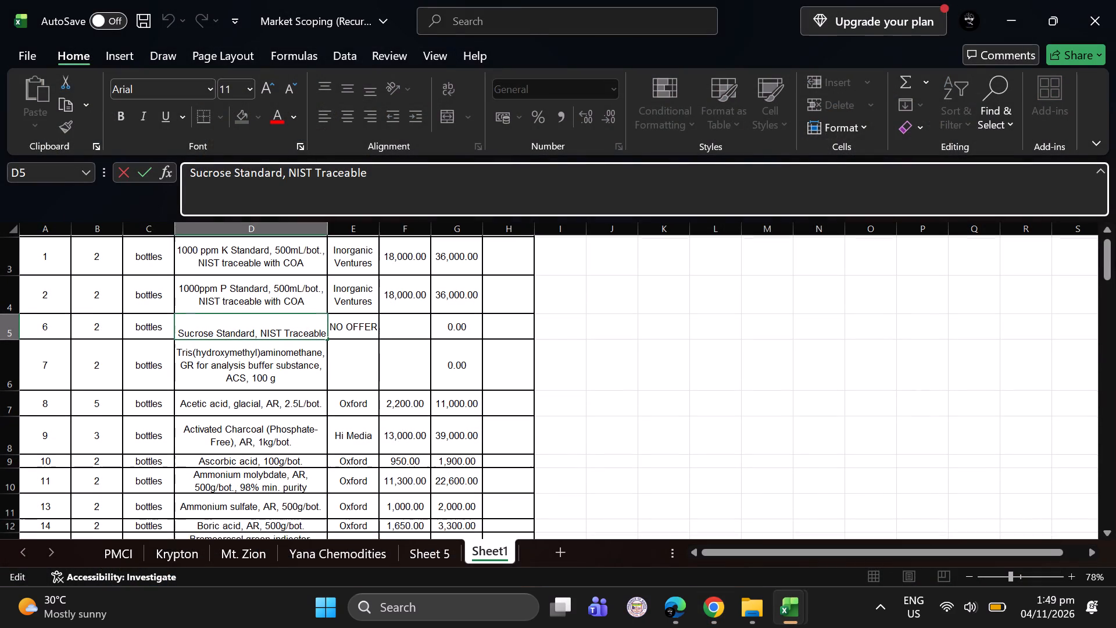
pyautogui.scroll(-2, 371, 435)
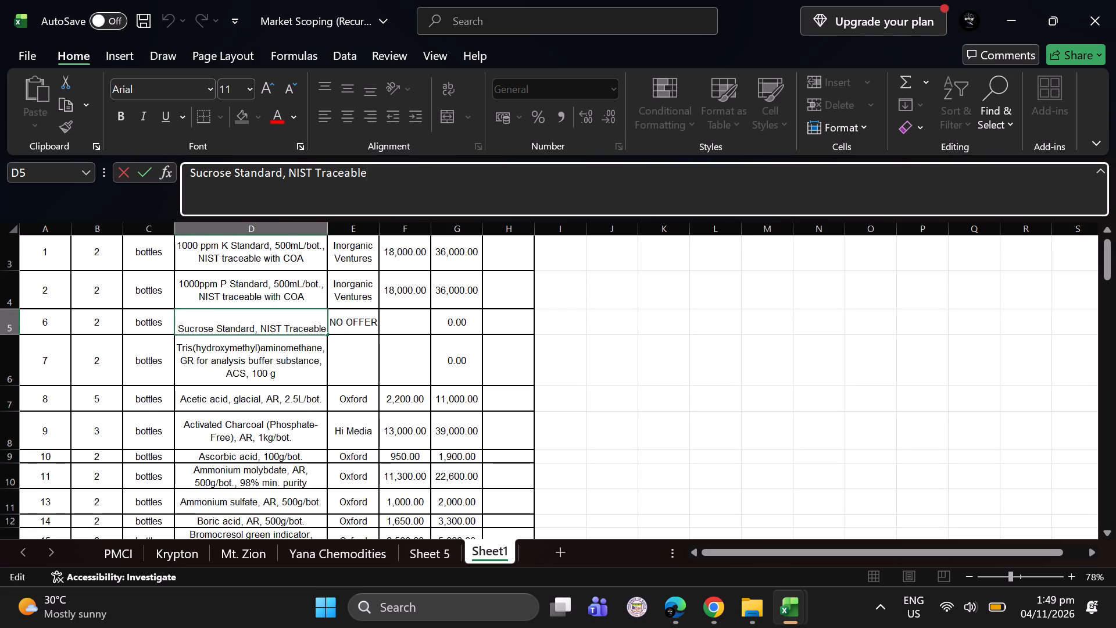
pyautogui.scroll(-1, 371, 435)
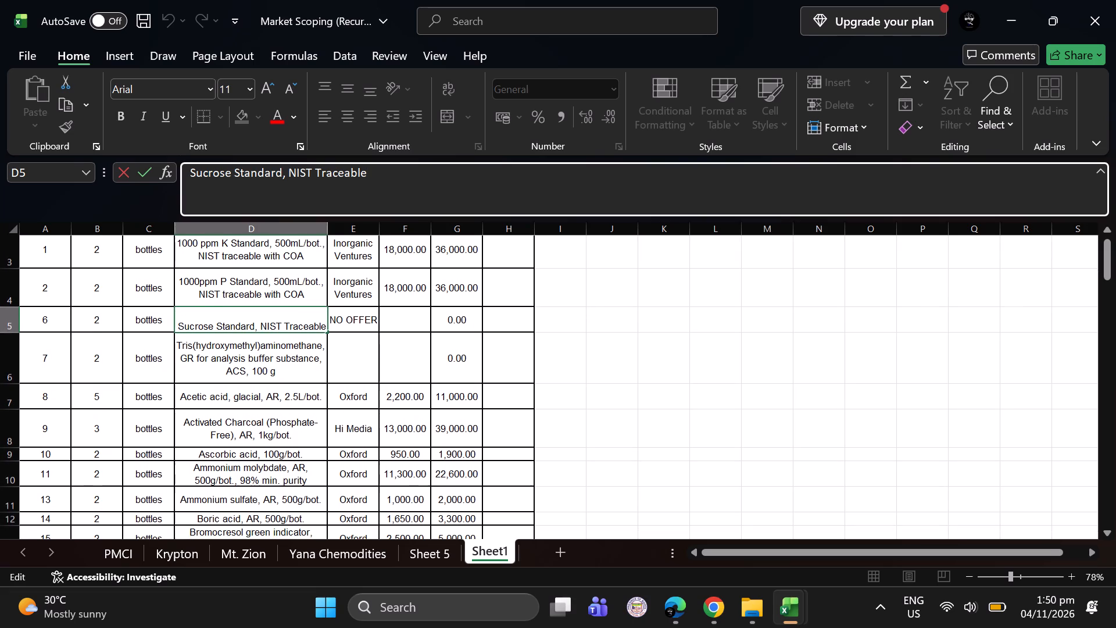
pyautogui.scroll(-2, 371, 435)
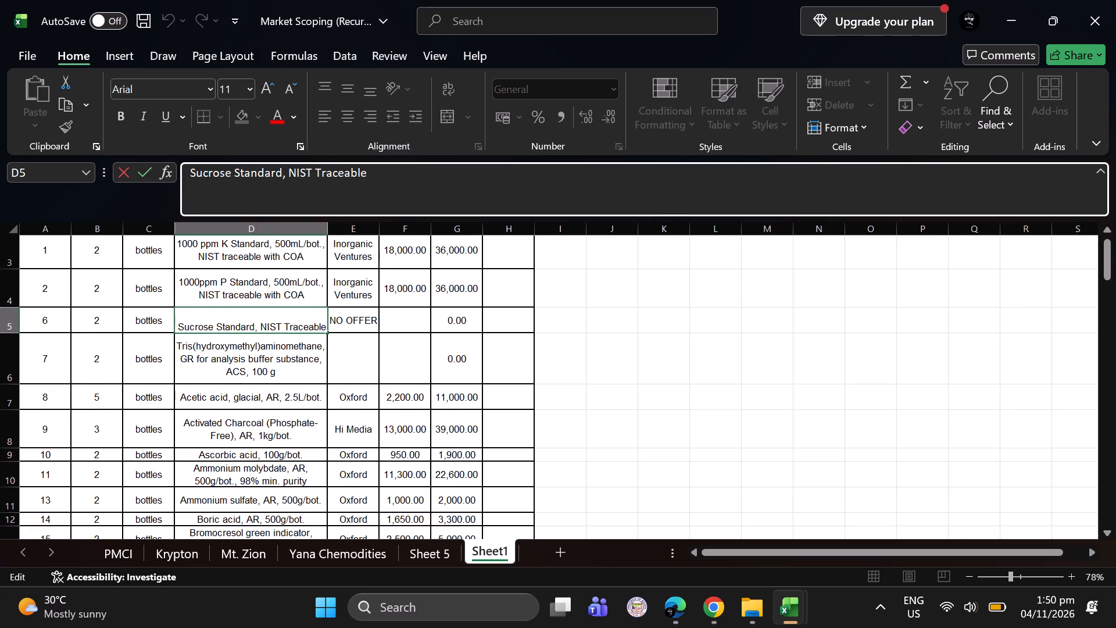
pyautogui.scroll(-1, 371, 435)
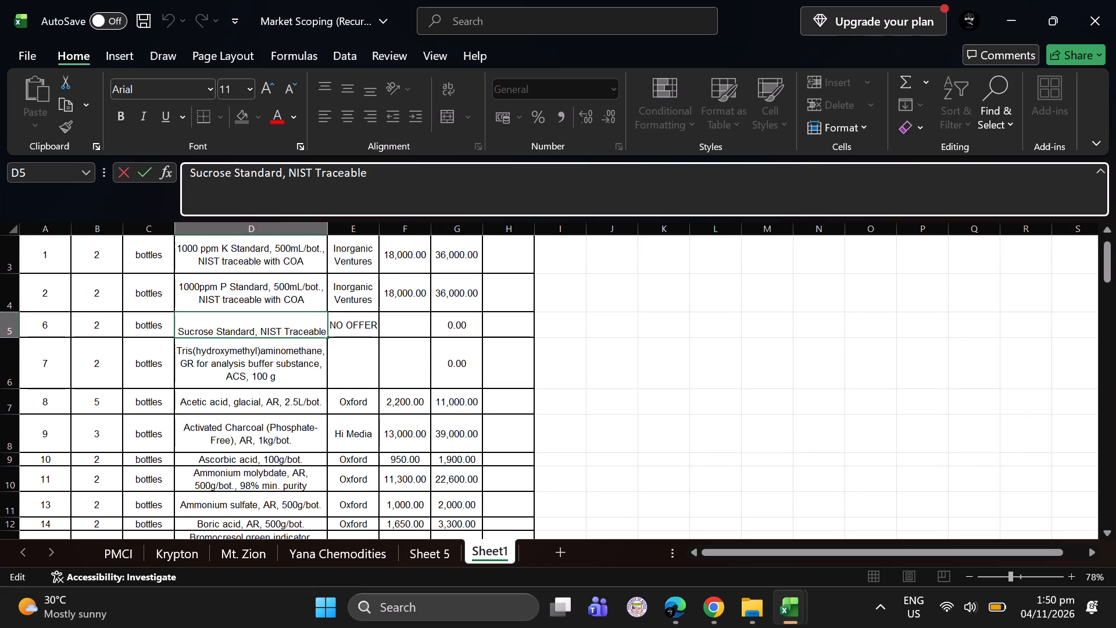
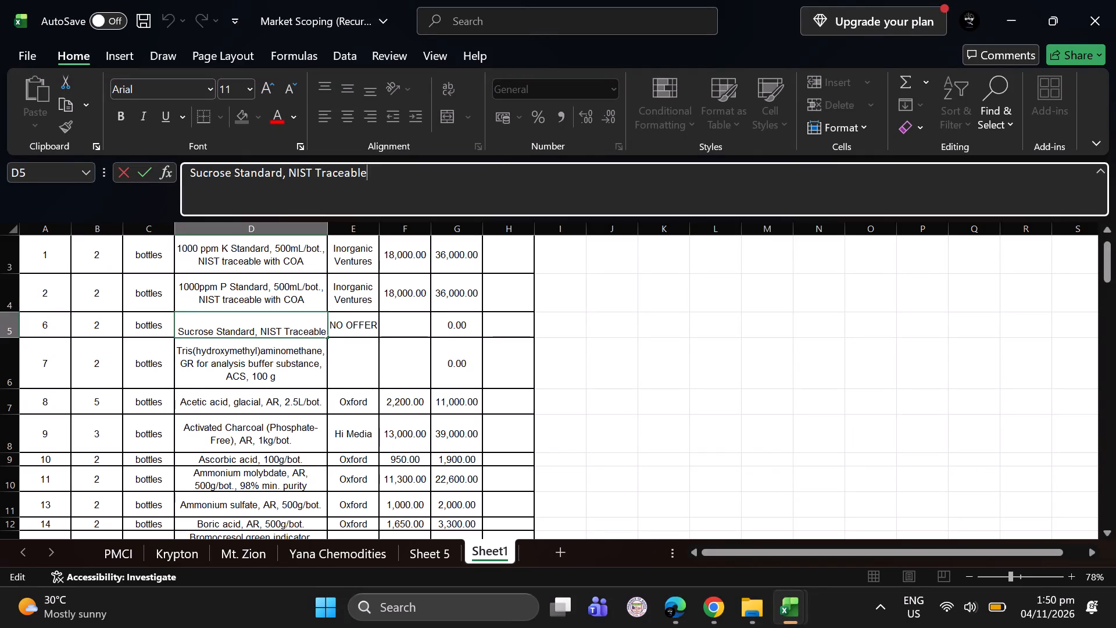
# Close the sucrose standard entry and review the item specifications from the NIST heading through the ascorbic acid row.
pyautogui.click(289, 372)
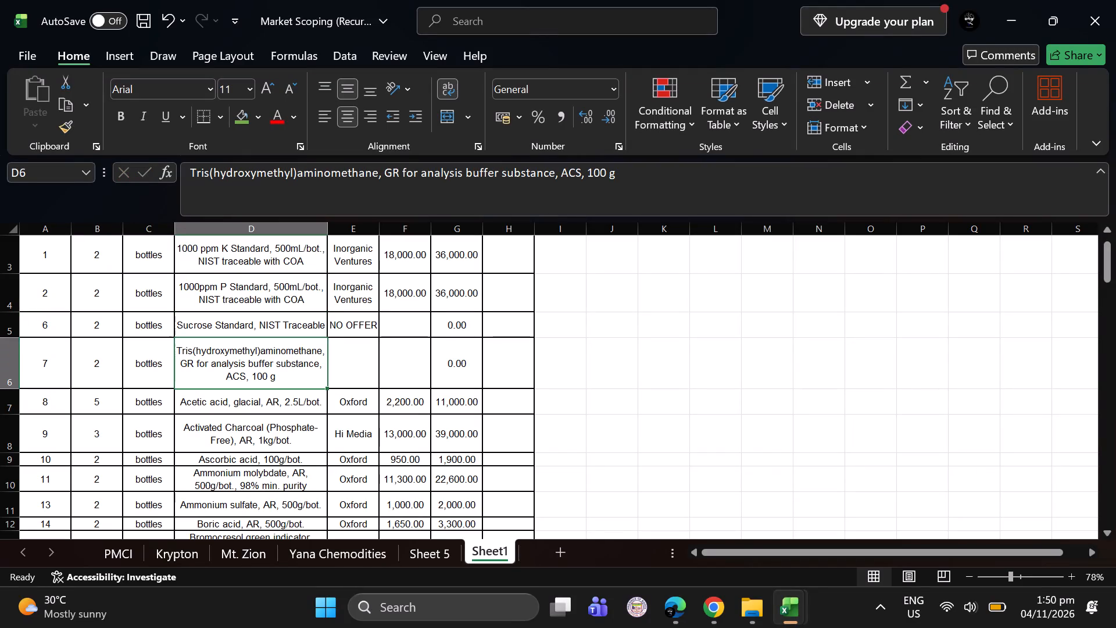
pyautogui.click(295, 327)
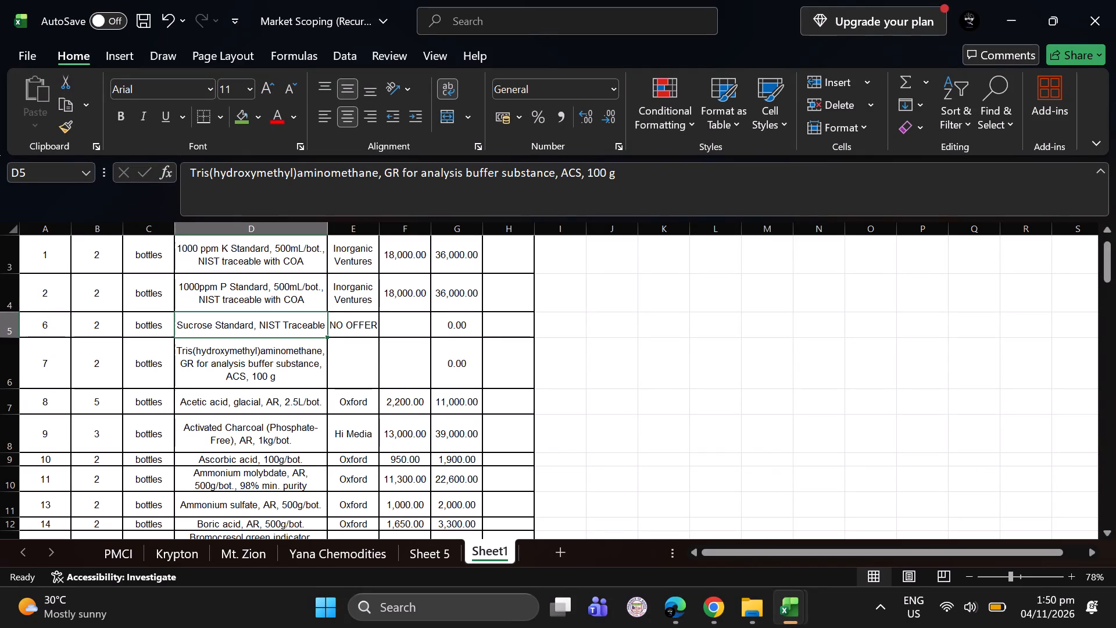
pyautogui.press('Up')
pyautogui.press('Up')
pyautogui.press('Up')
pyautogui.scroll(1, 298, 331)
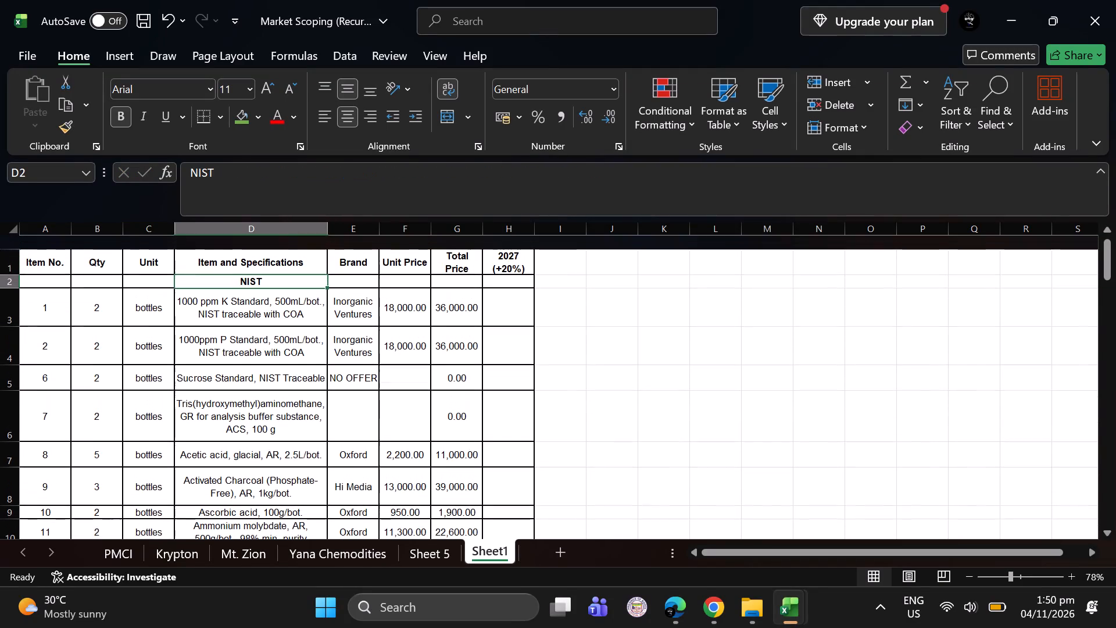
pyautogui.scroll(1, 298, 331)
pyautogui.scroll(-1, 298, 331)
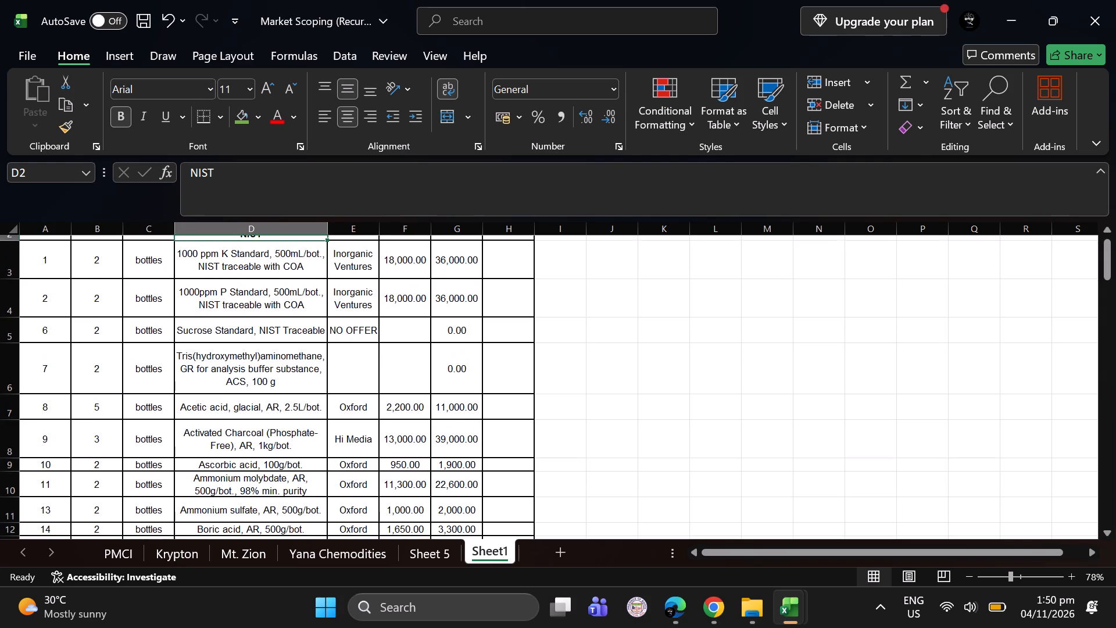
pyautogui.scroll(-1, 298, 331)
pyautogui.click(291, 381)
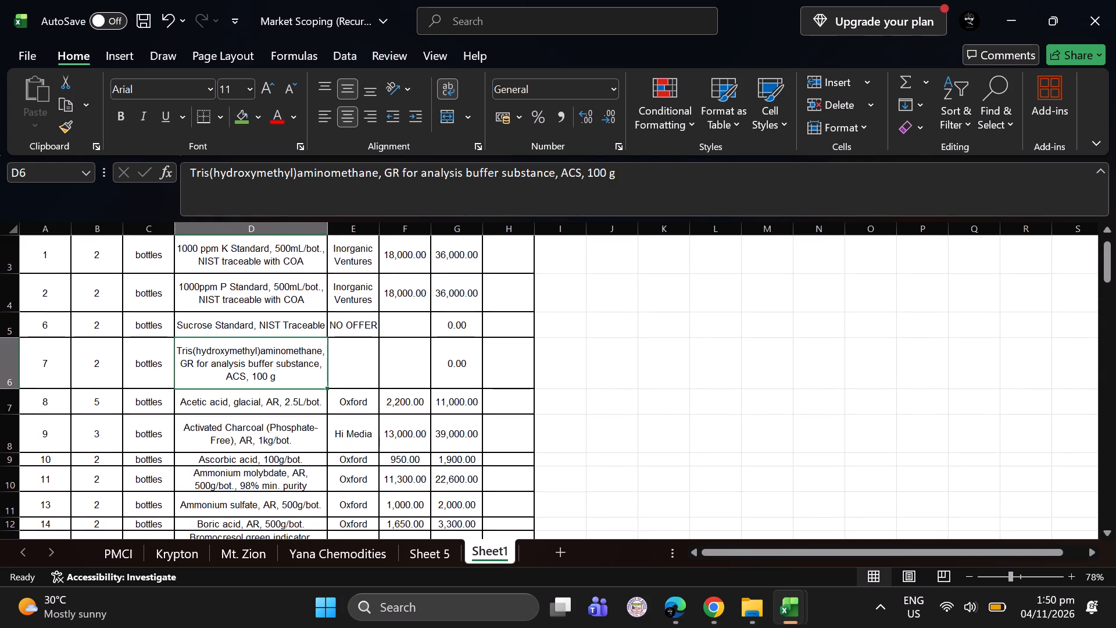
pyautogui.press('Down')
pyautogui.press('Down')
pyautogui.press('Down')
# Change the item 17 description in cell D15 to "95% Ethanol".
pyautogui.scroll(-1, 294, 415)
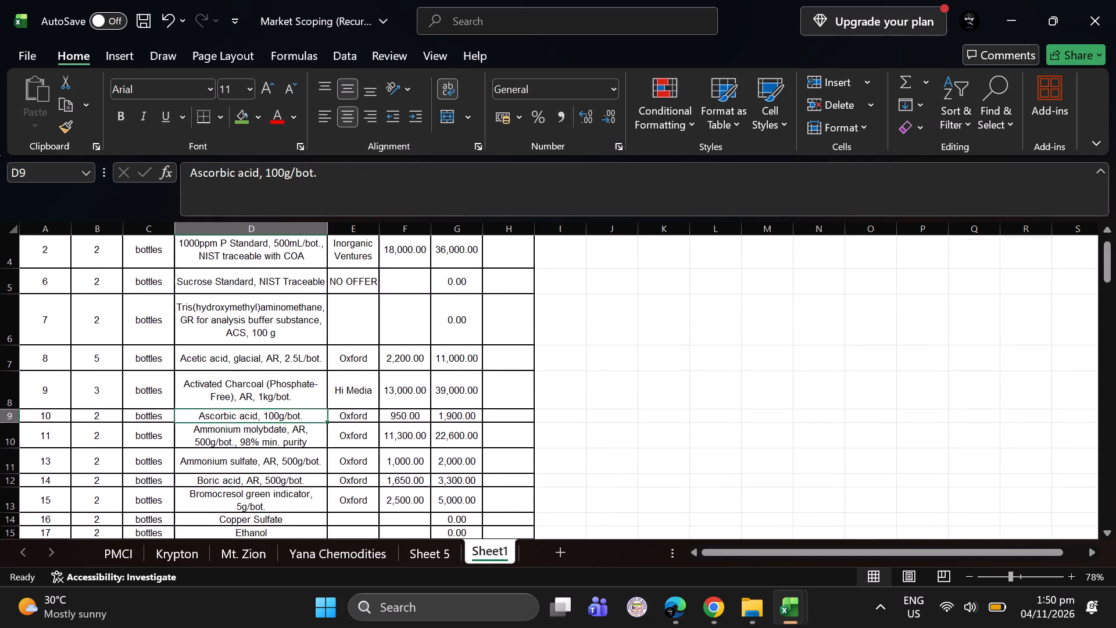
pyautogui.scroll(-1, 294, 415)
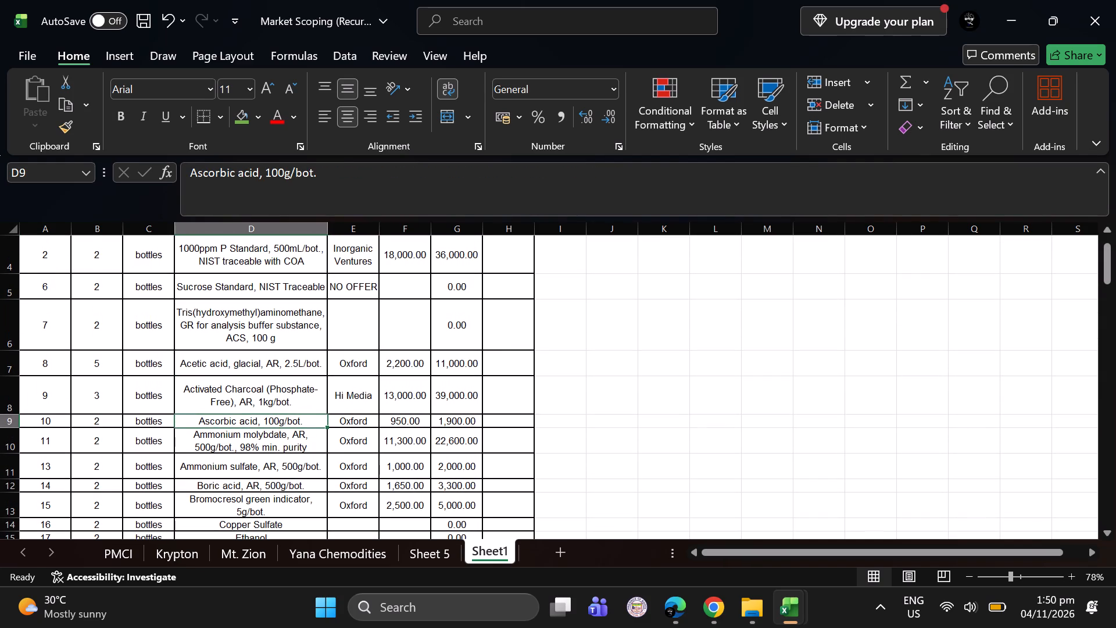
pyautogui.scroll(-1, 299, 440)
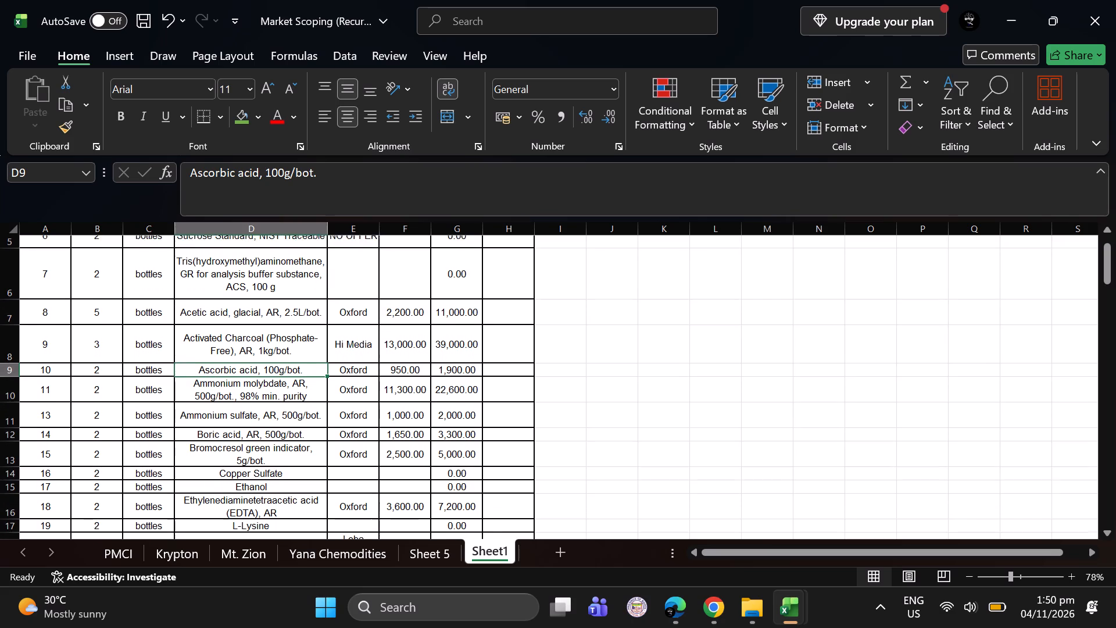
pyautogui.scroll(-1, 299, 440)
pyautogui.click(294, 456)
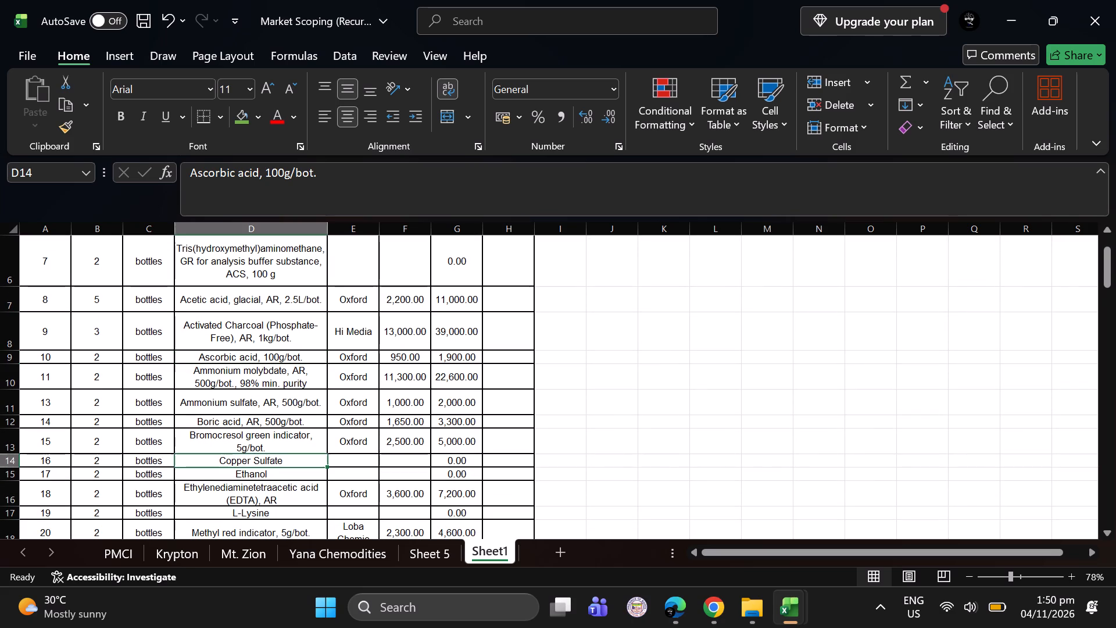
pyautogui.click(294, 476)
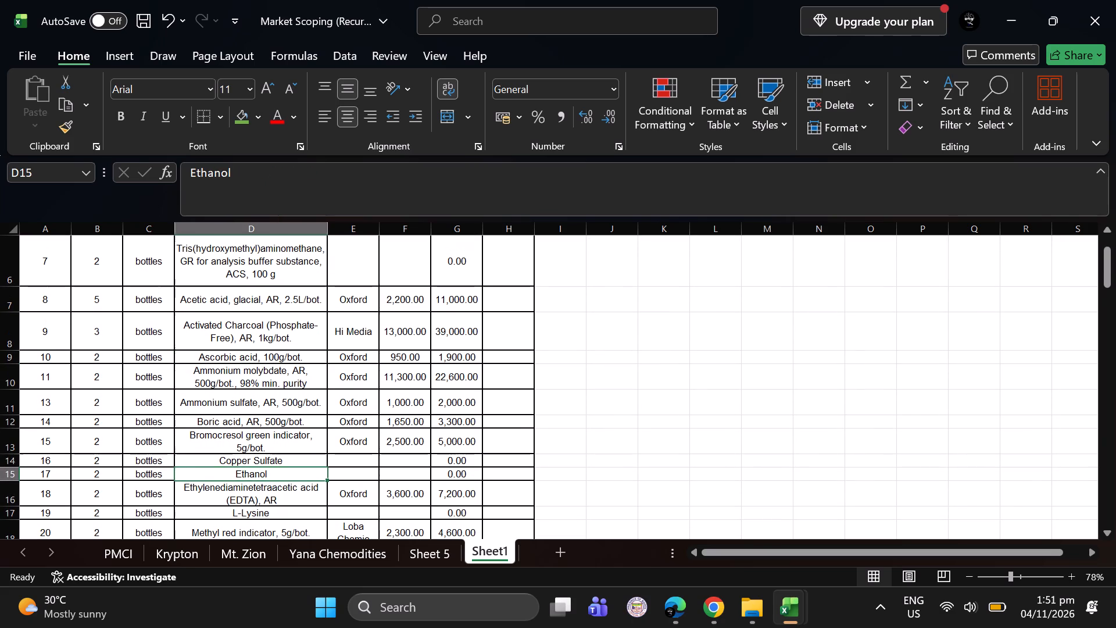
pyautogui.click(188, 173)
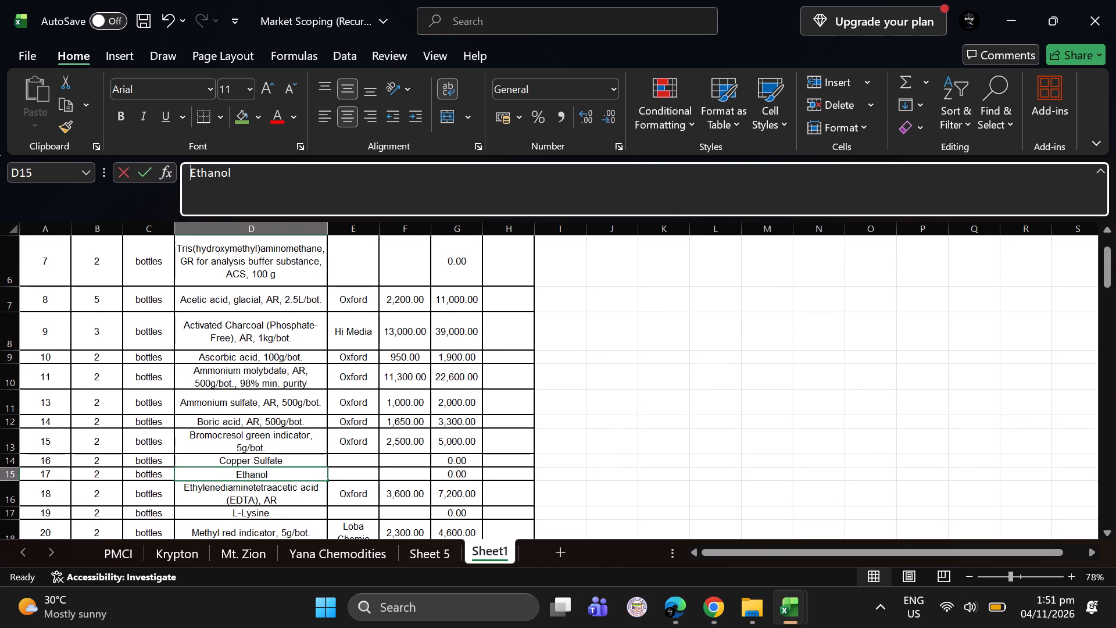
pyautogui.write('95%')
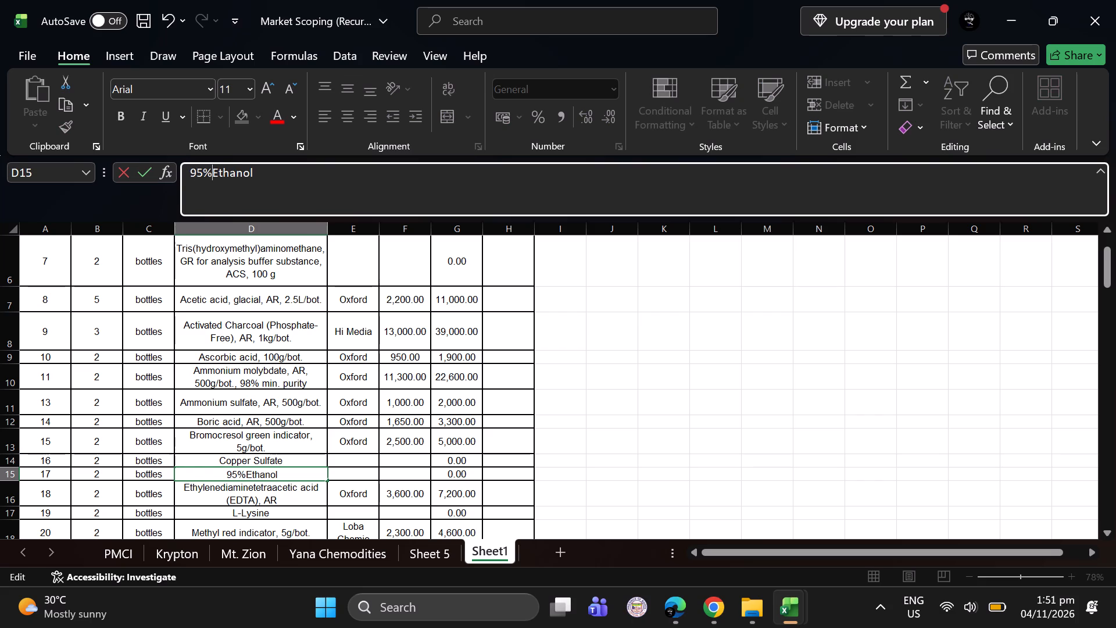
pyautogui.press('space')
pyautogui.press('Return')
# Review the remaining item specifications, brands and prices from the EDTA row down through the acids, beakers and centrifuge supplies.
pyautogui.scroll(-1, 263, 496)
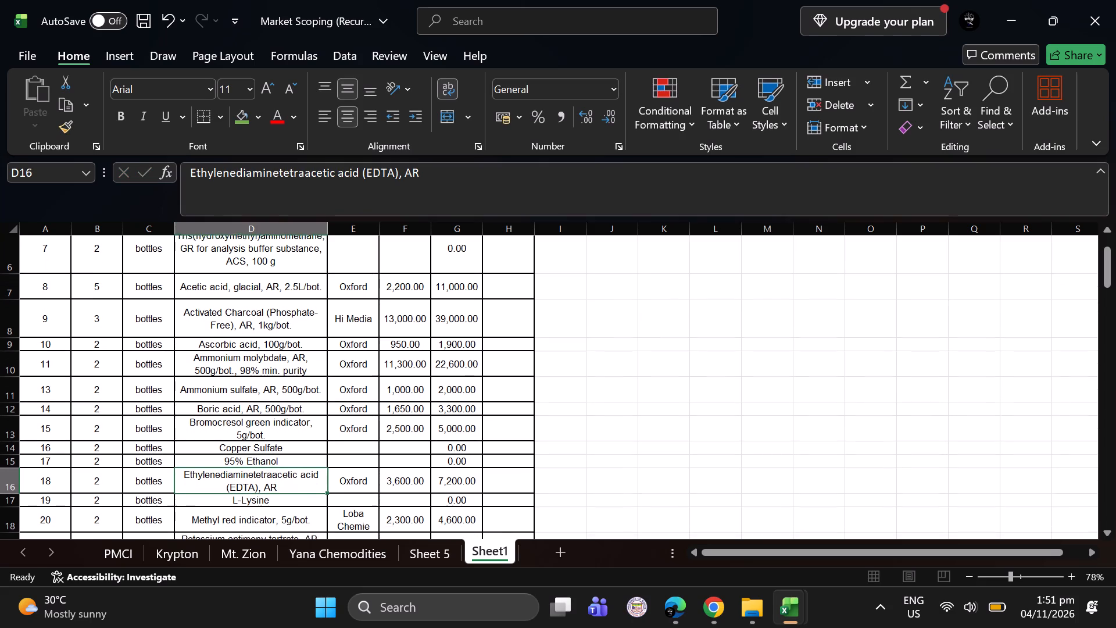
pyautogui.scroll(-2, 263, 496)
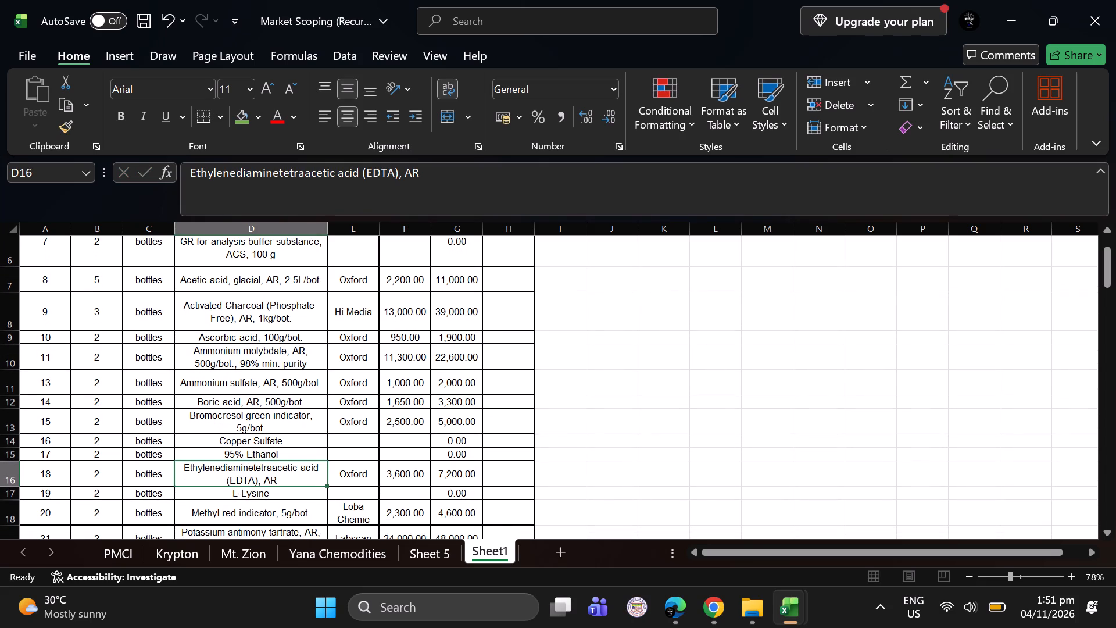
pyautogui.scroll(-1, 263, 496)
pyautogui.press('Return')
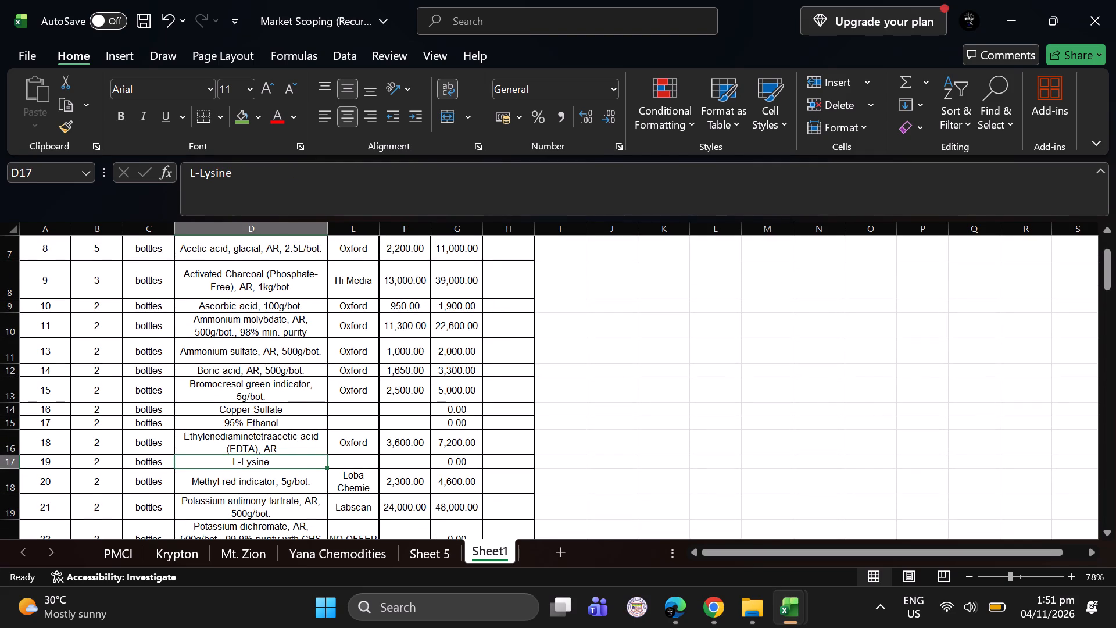
pyautogui.scroll(-1, 274, 516)
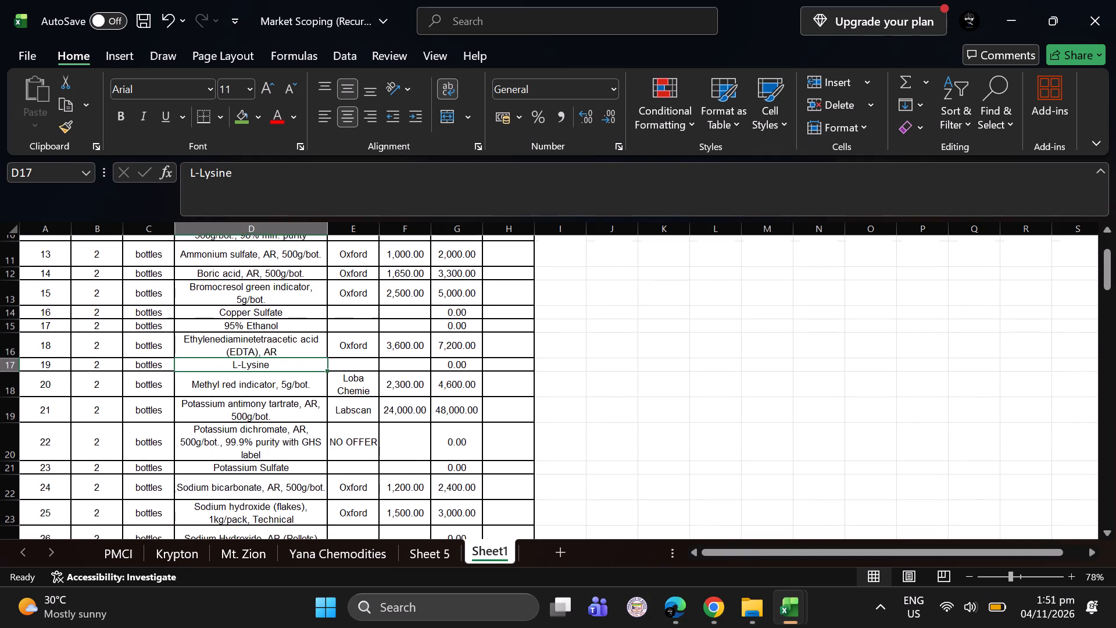
pyautogui.scroll(-2, 274, 516)
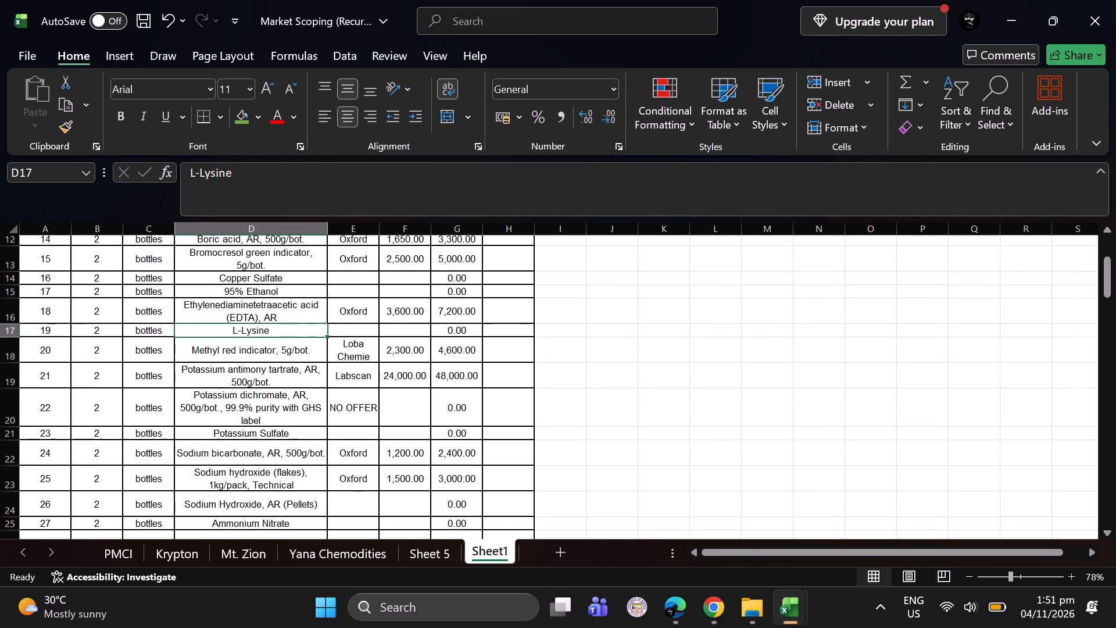
pyautogui.scroll(-1, 274, 516)
pyautogui.scroll(1, 274, 516)
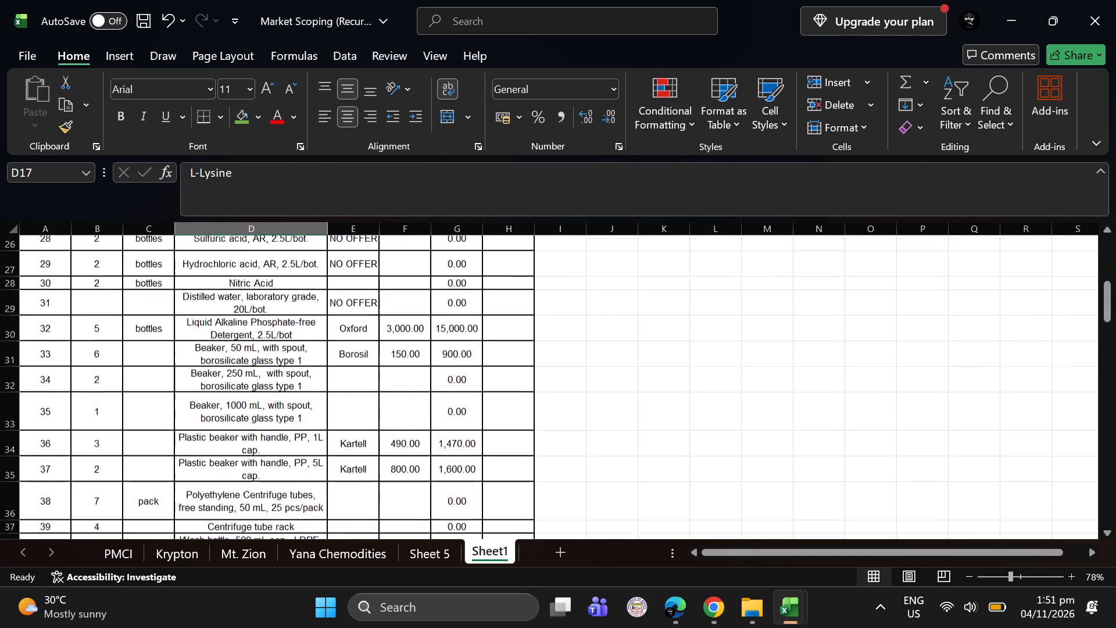
pyautogui.scroll(1, 274, 516)
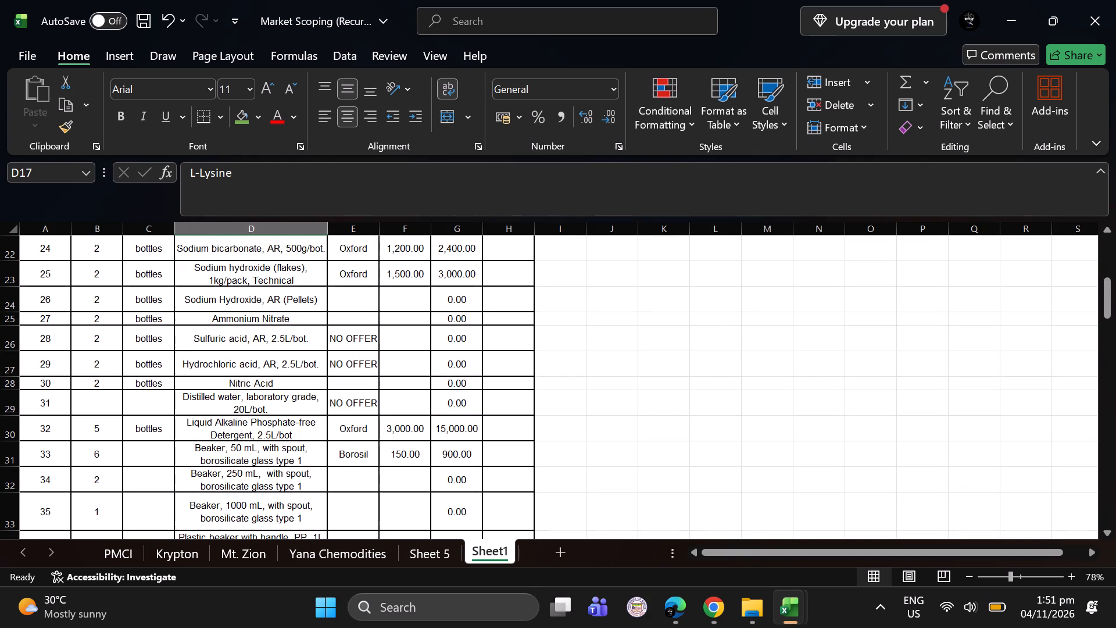
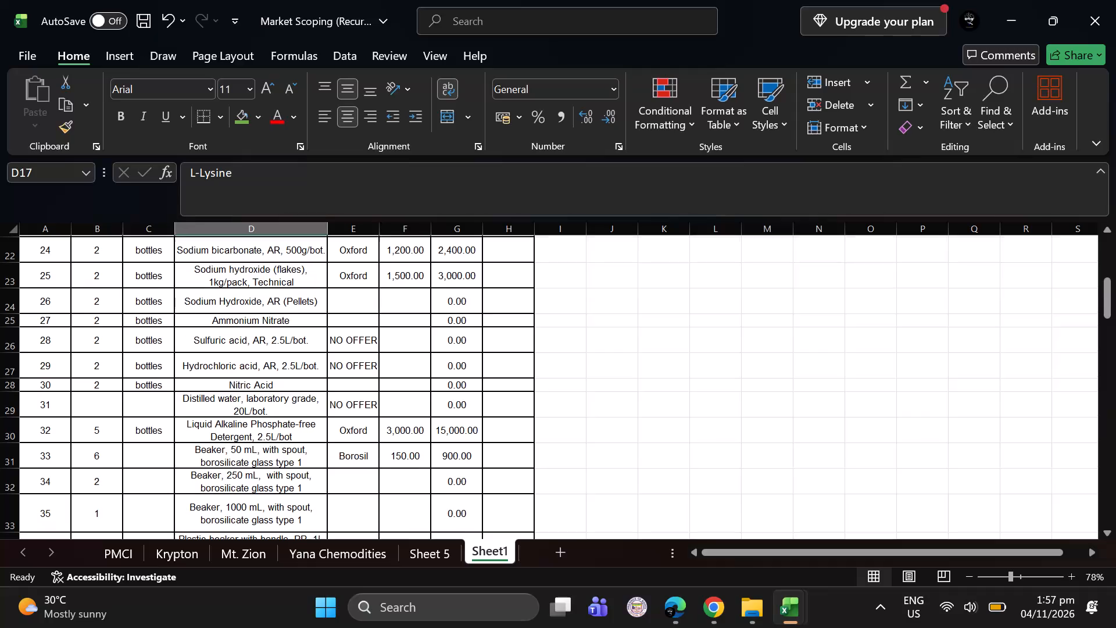
# Review the chemical specifications, brands and prices from the beaker rows back up to the potassium antimony tartrate row.
pyautogui.scroll(2, 292, 482)
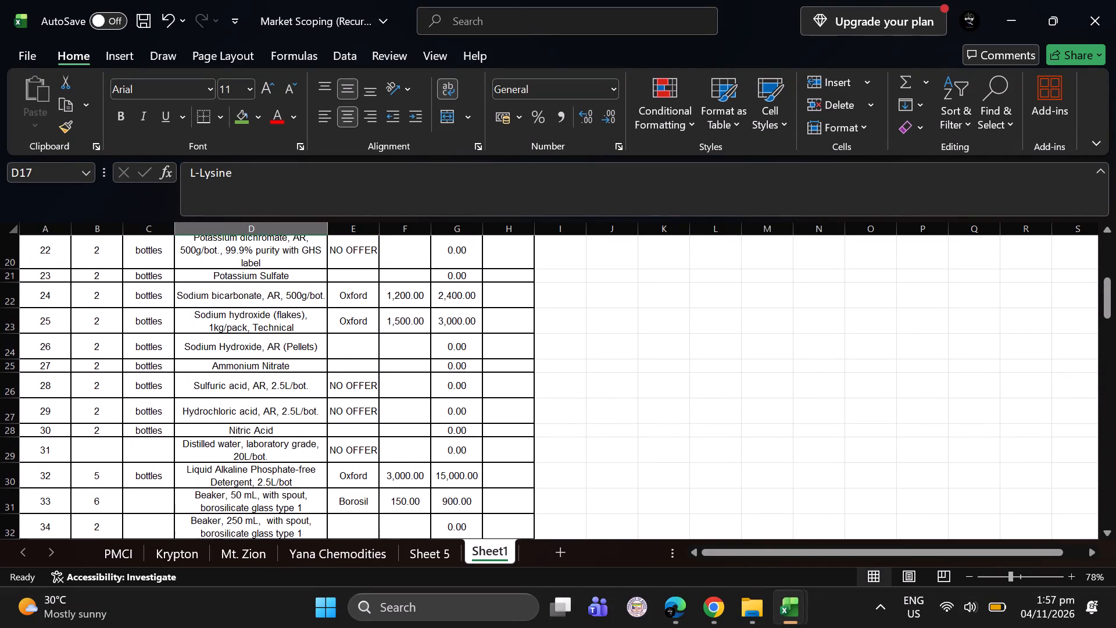
pyautogui.scroll(2, 292, 482)
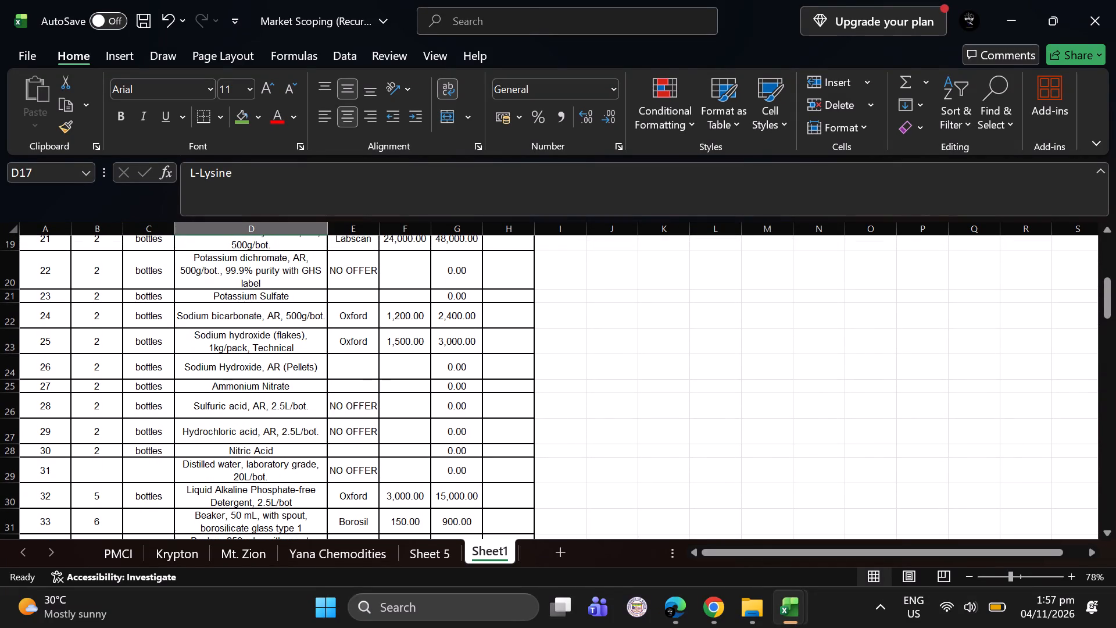
pyautogui.scroll(2, 292, 482)
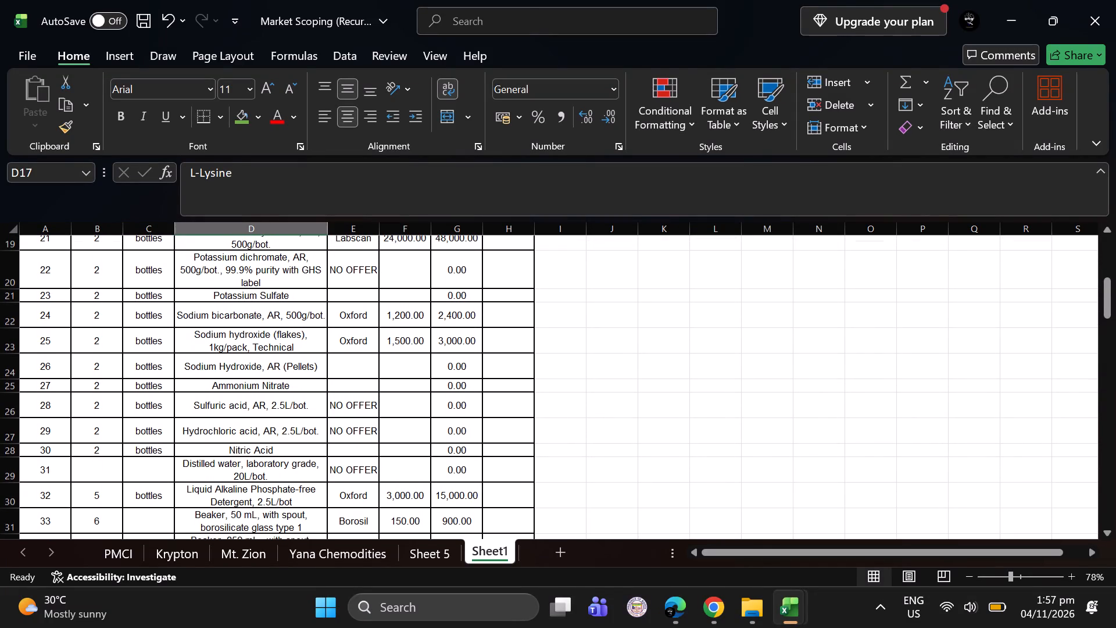
pyautogui.scroll(2, 292, 482)
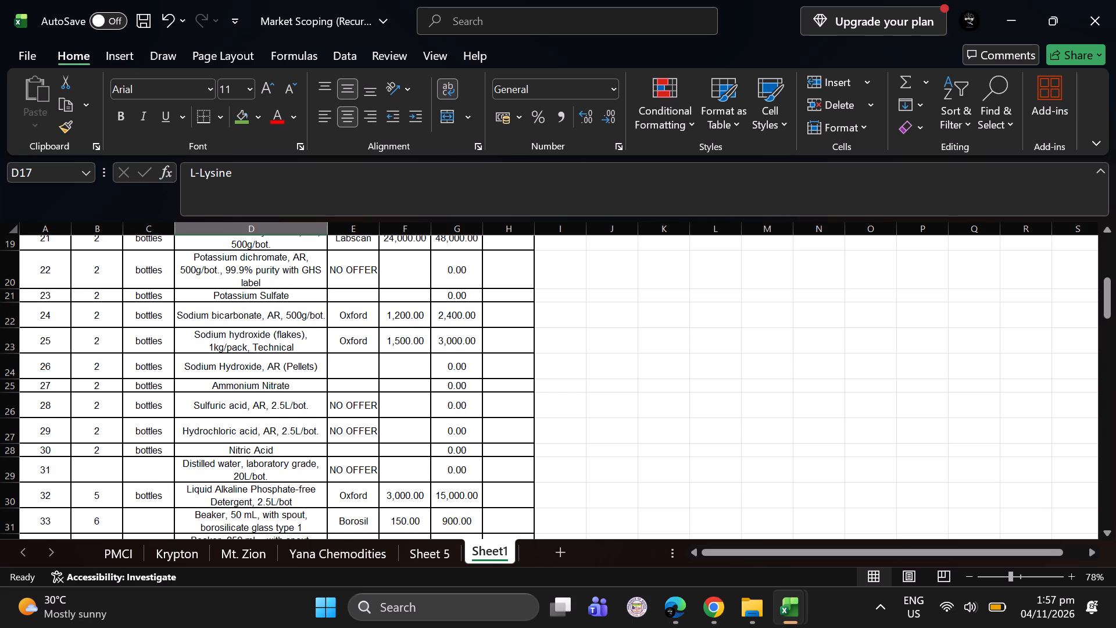
pyautogui.scroll(4, 292, 482)
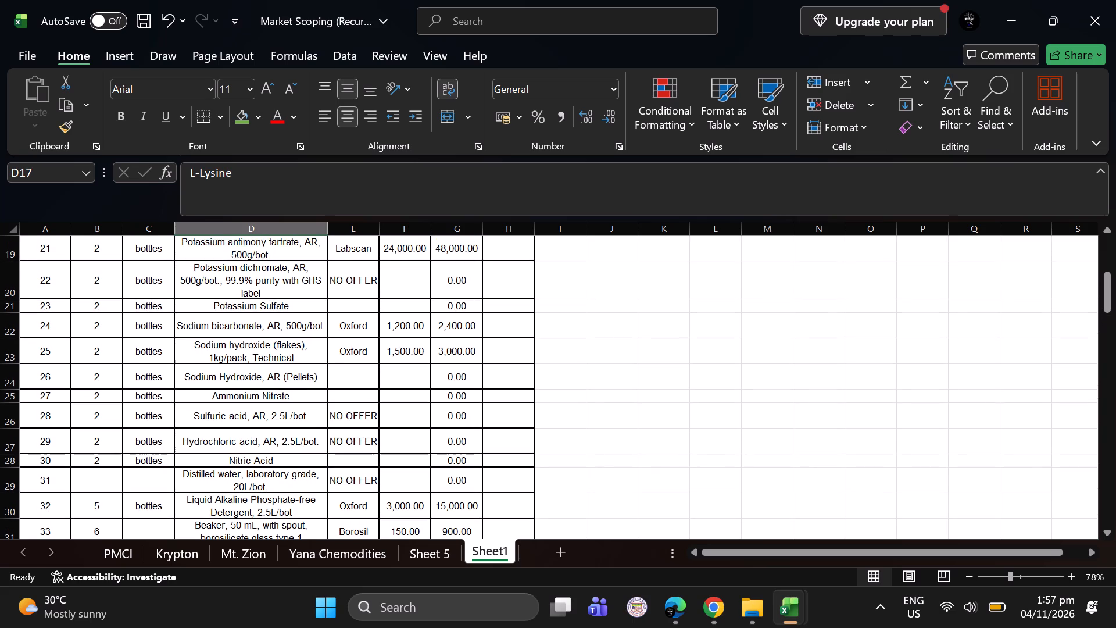
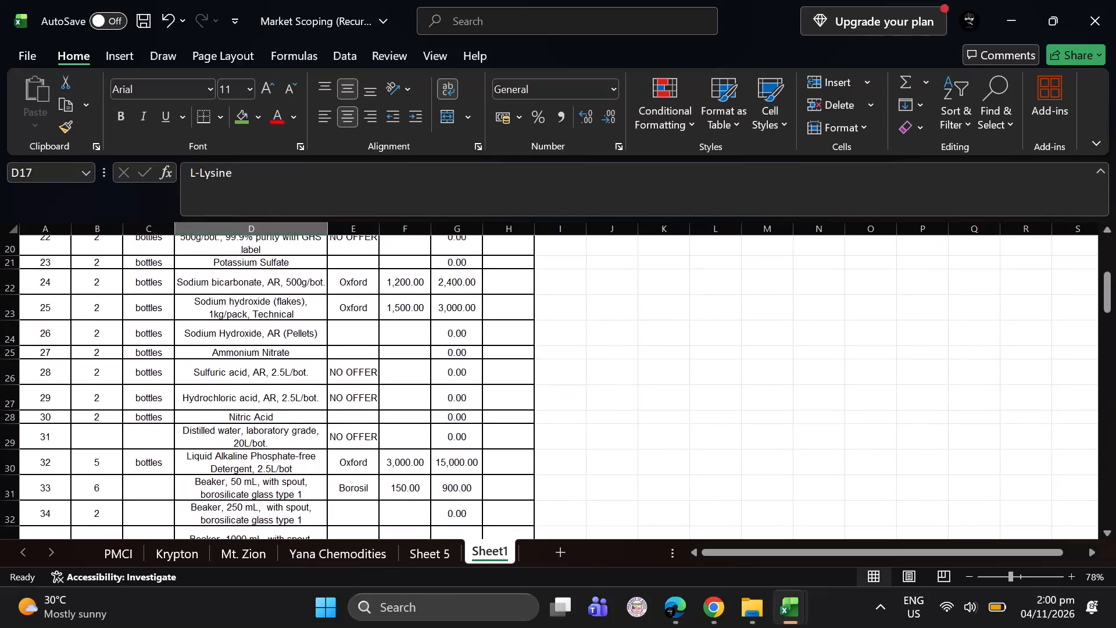
# Copy the Liquid Alkaline Phosphate-free Detergent, 2.5L/bot description and switch to the Bing search page in Edge to look it up.
pyautogui.scroll(-1, 292, 482)
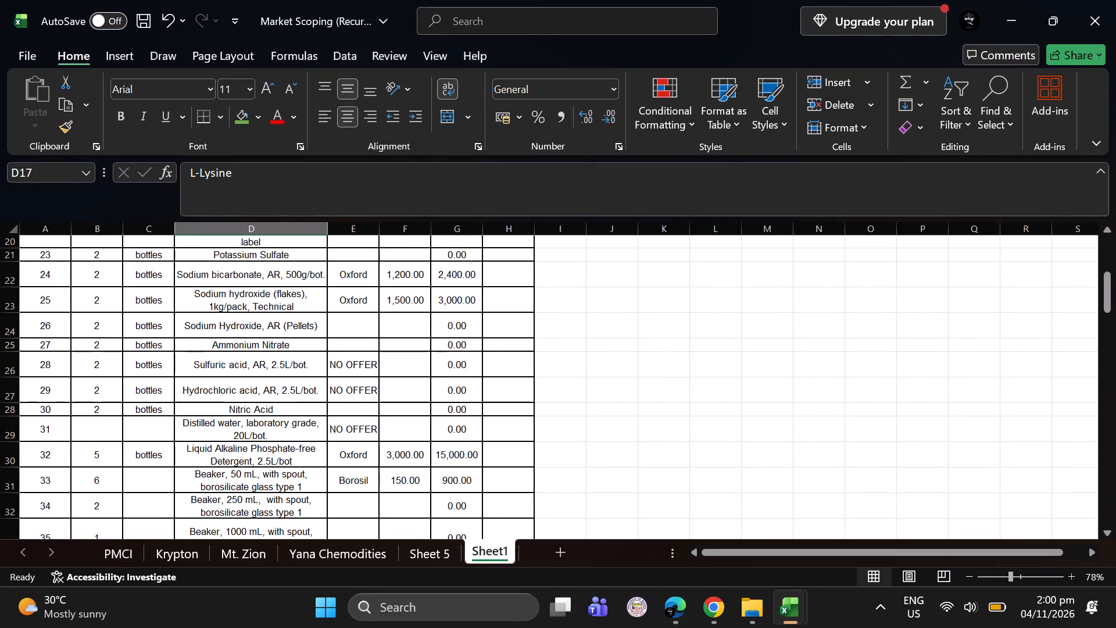
pyautogui.scroll(-2, 292, 482)
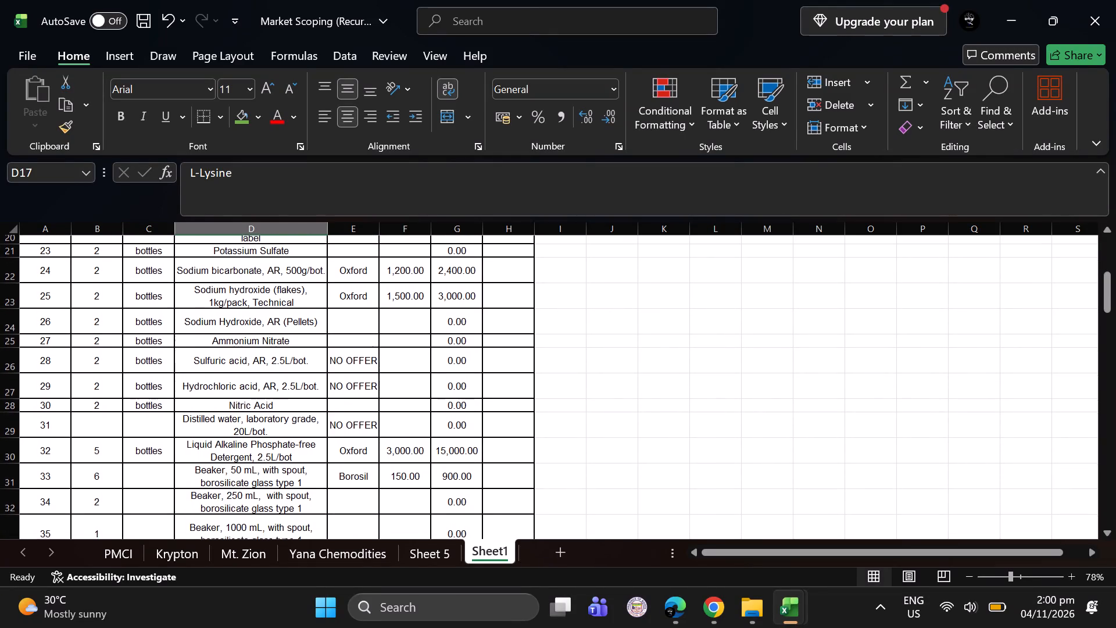
pyautogui.scroll(-1, 292, 482)
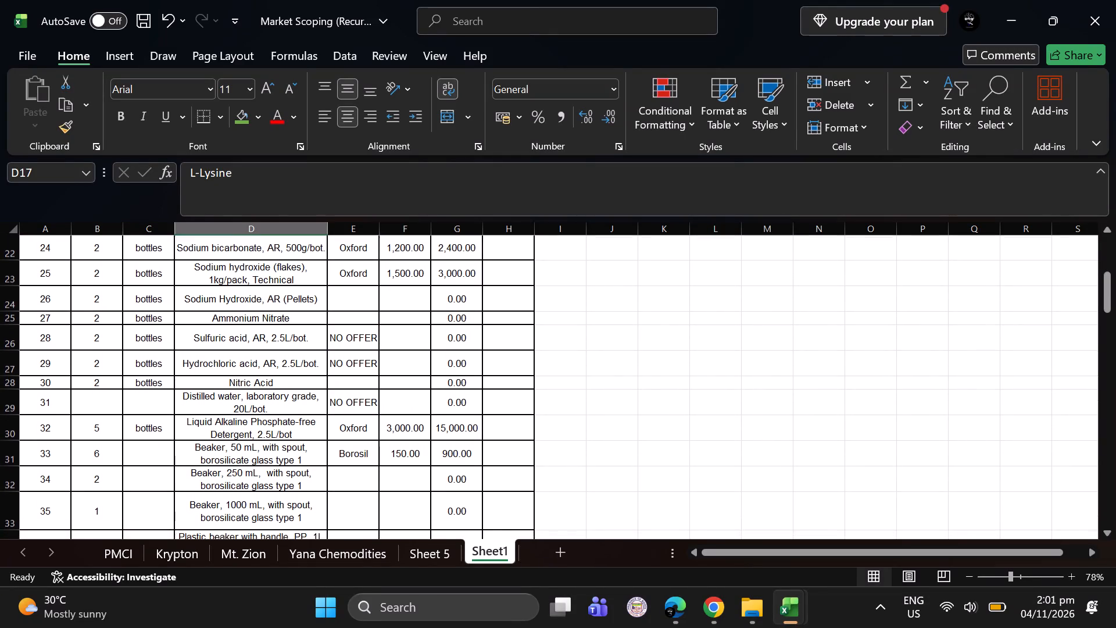
pyautogui.scroll(-1, 292, 482)
pyautogui.scroll(1, 292, 482)
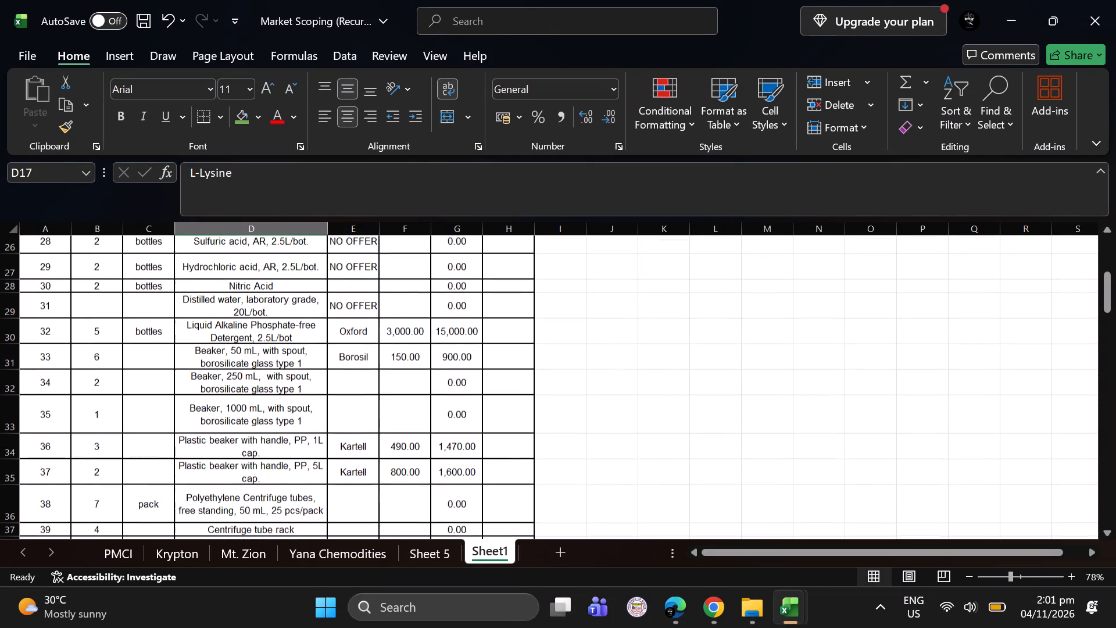
pyautogui.click(294, 347)
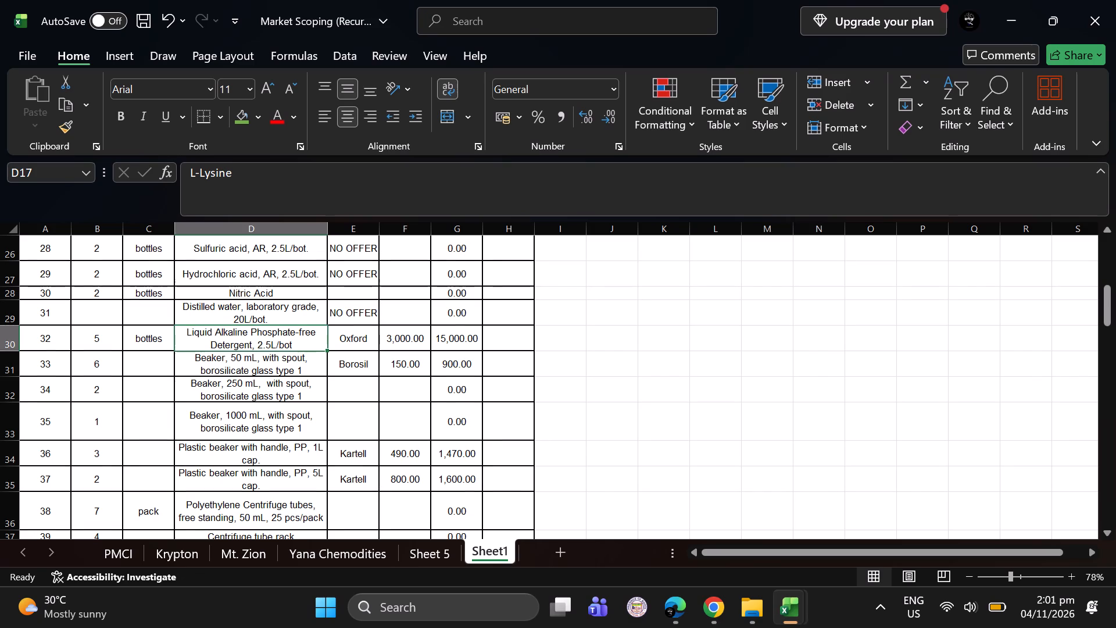
pyautogui.hotkey('ctrl', 'c')
pyautogui.click(685, 627)
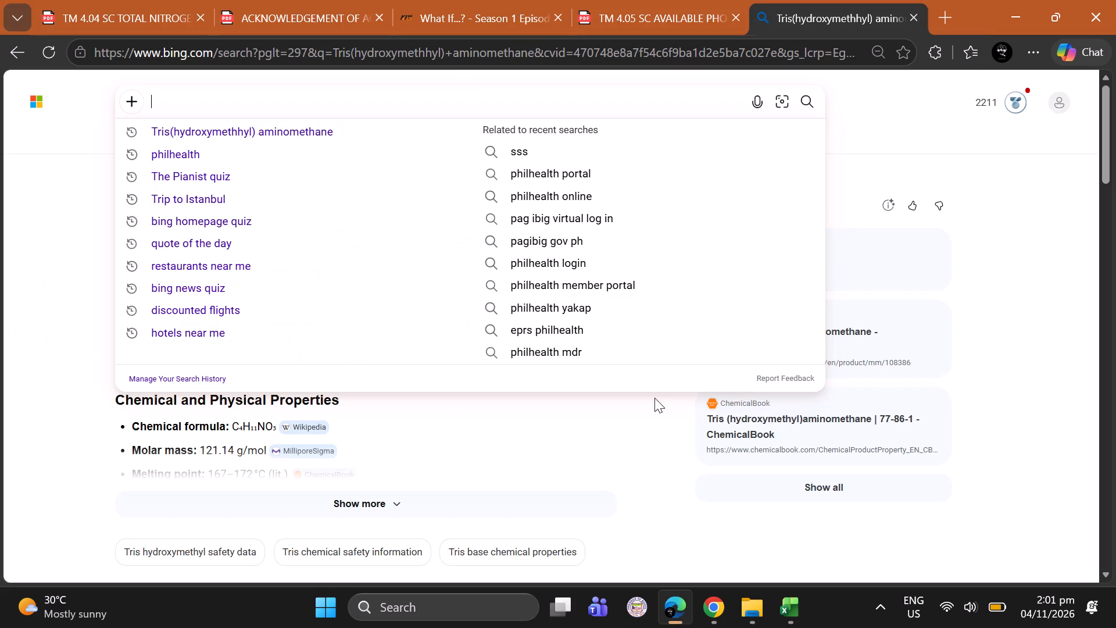
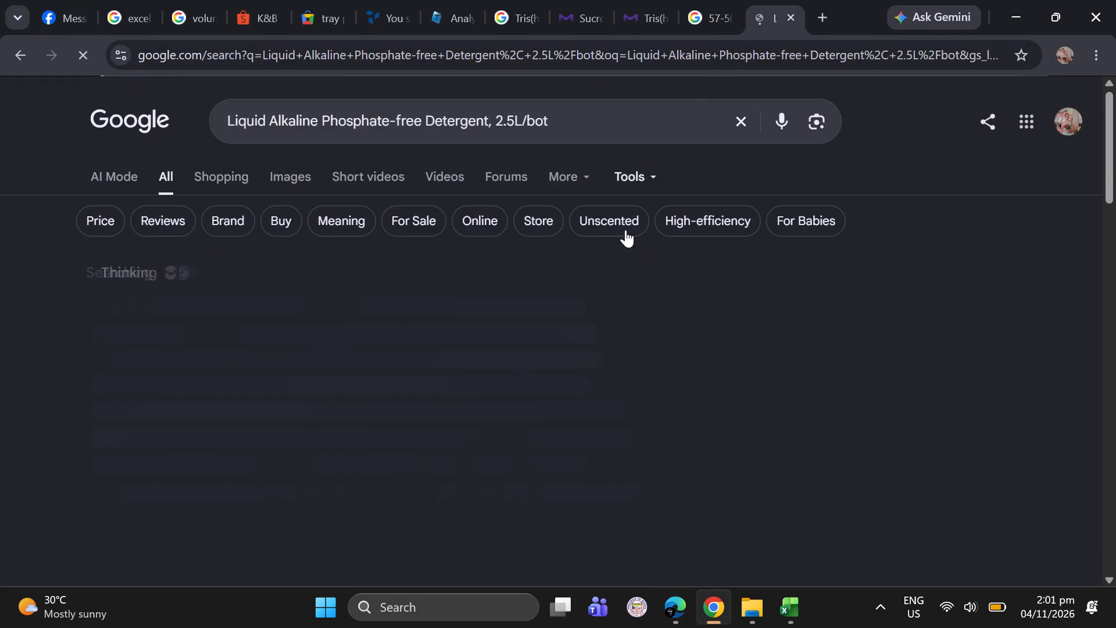
# Review the search results for the Liquid Alkaline Phosphate-free Detergent and open the Sigma-Aldrich listing for Extran MA 05.
pyautogui.scroll(-1, 598, 342)
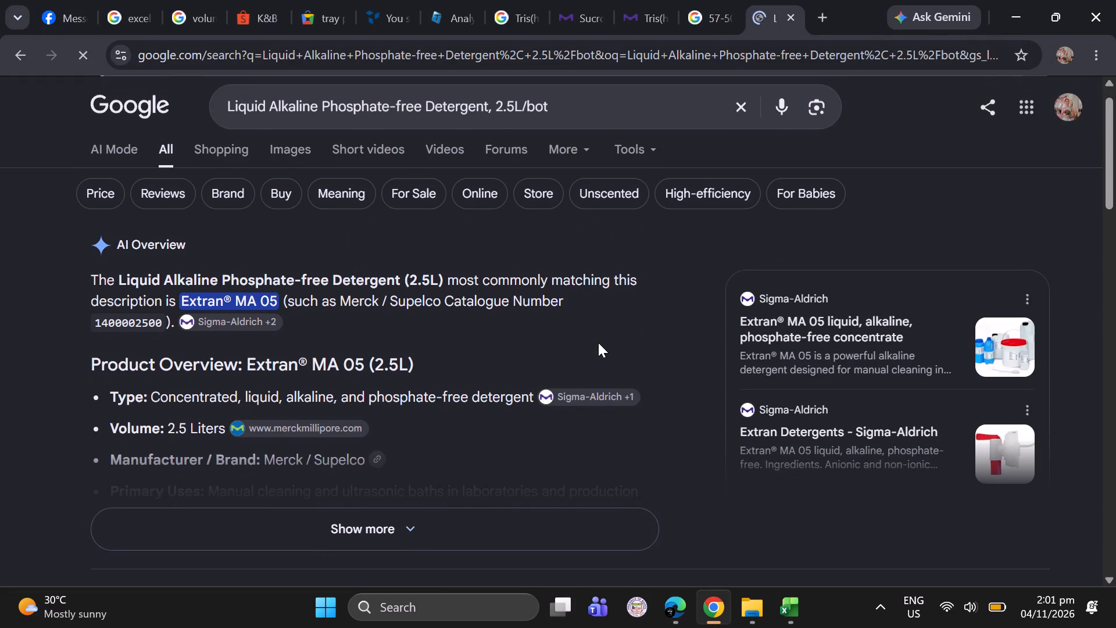
pyautogui.scroll(-1, 598, 342)
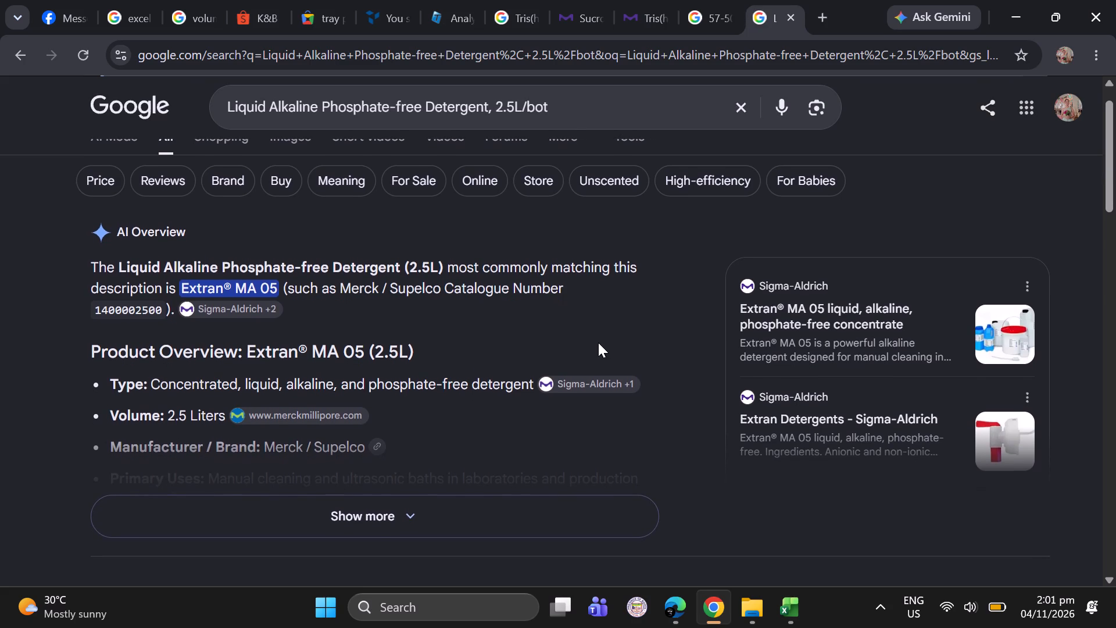
pyautogui.scroll(-1, 598, 342)
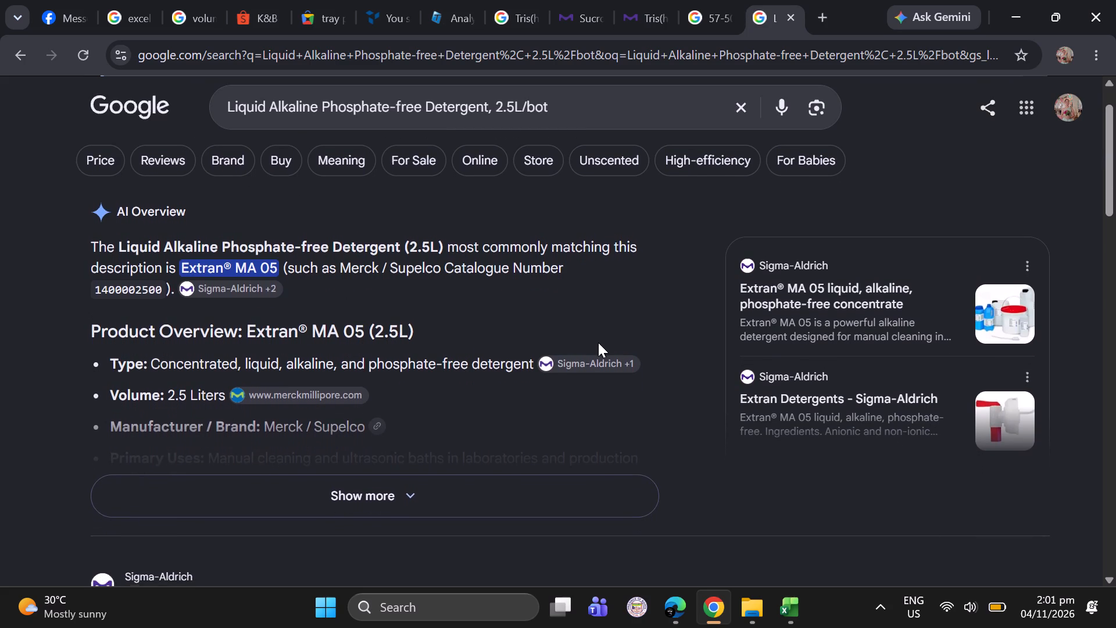
pyautogui.scroll(-1, 598, 342)
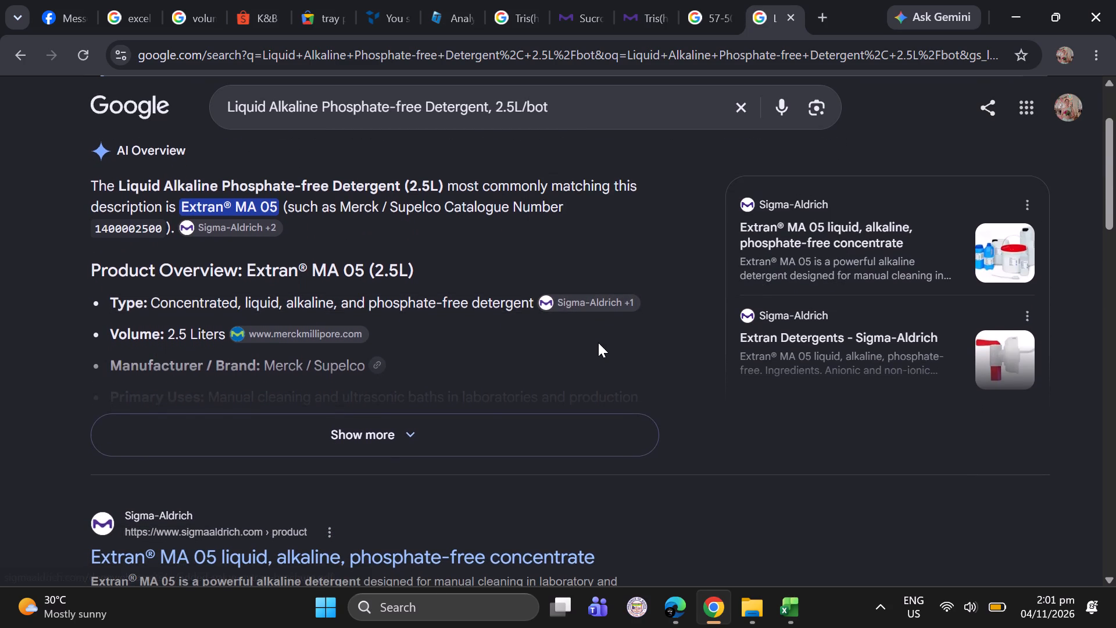
pyautogui.scroll(-1, 598, 342)
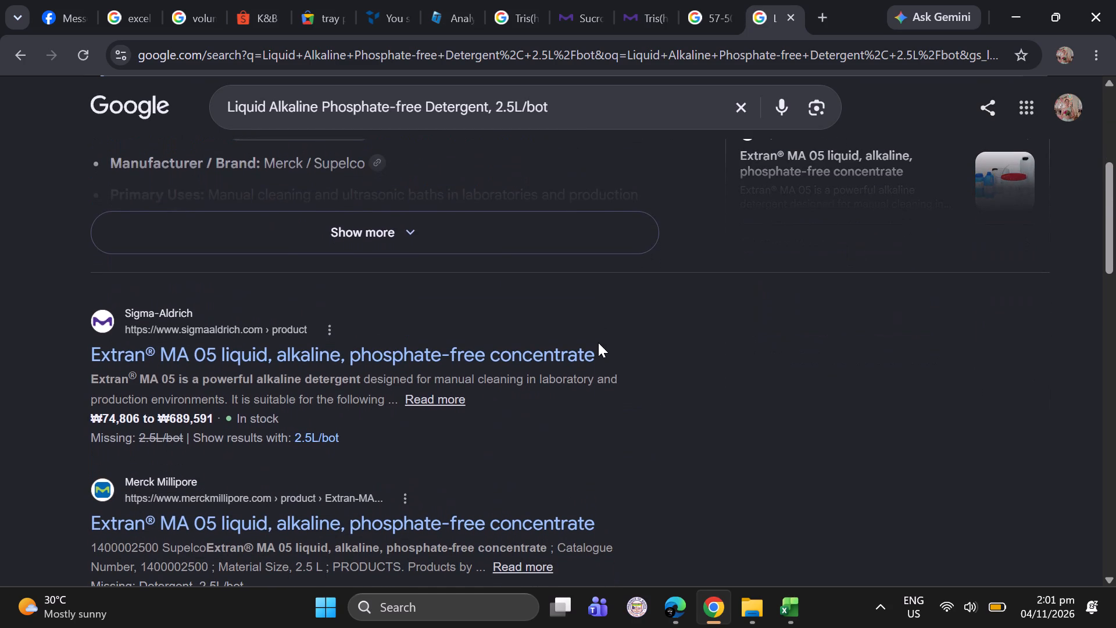
pyautogui.scroll(-1, 598, 342)
pyautogui.click(587, 343)
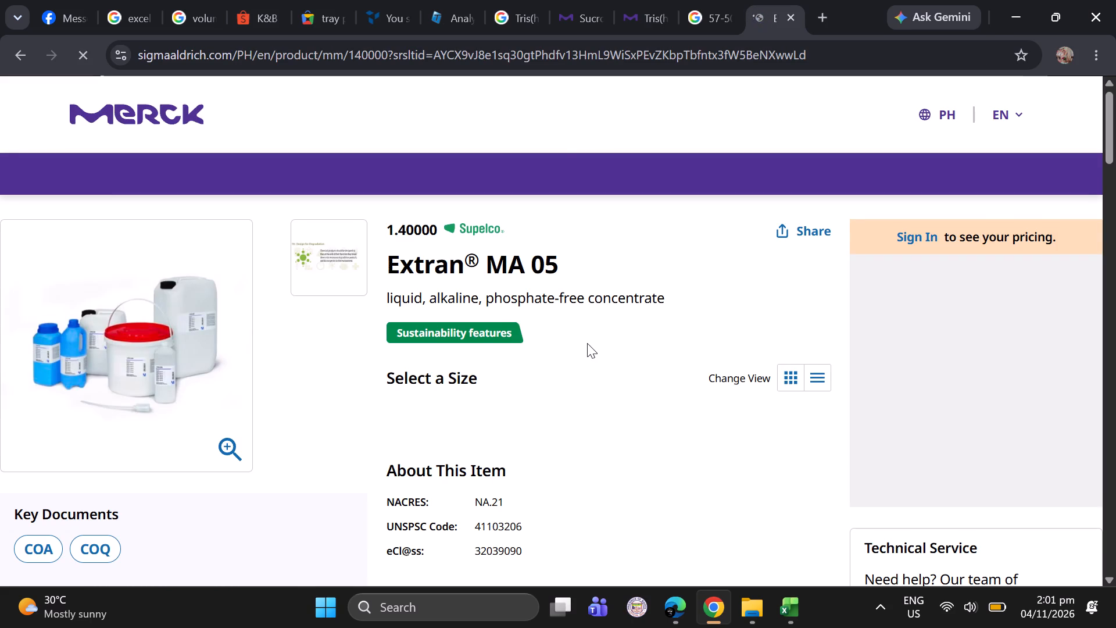
# Examine the Extran MA 05 product page for its description, available pack sizes and item details.
pyautogui.scroll(-2, 587, 343)
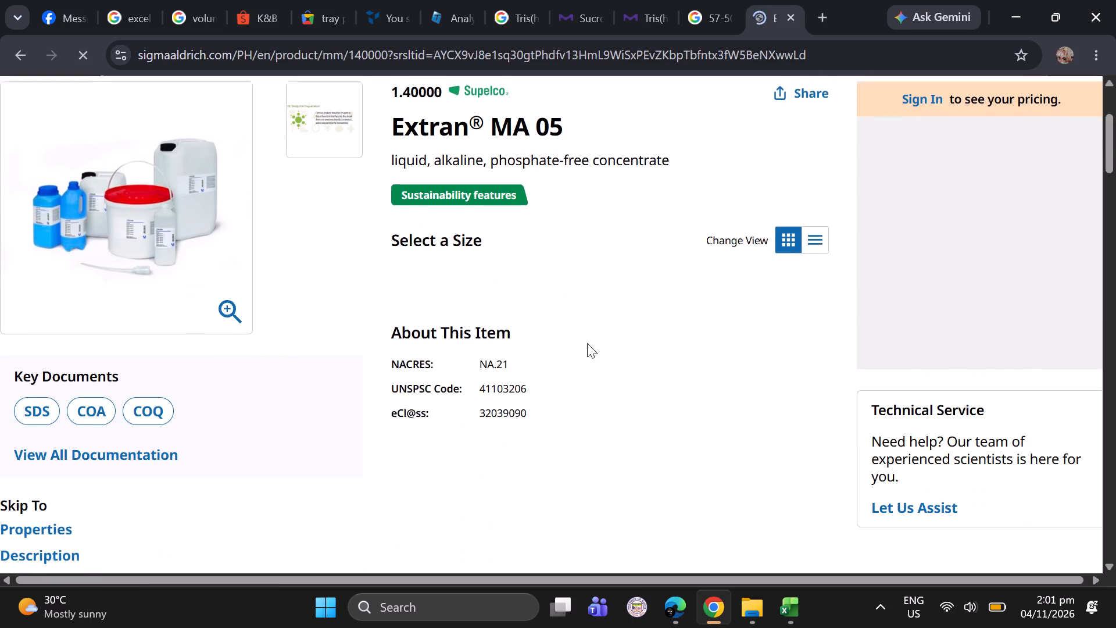
pyautogui.scroll(-2, 587, 343)
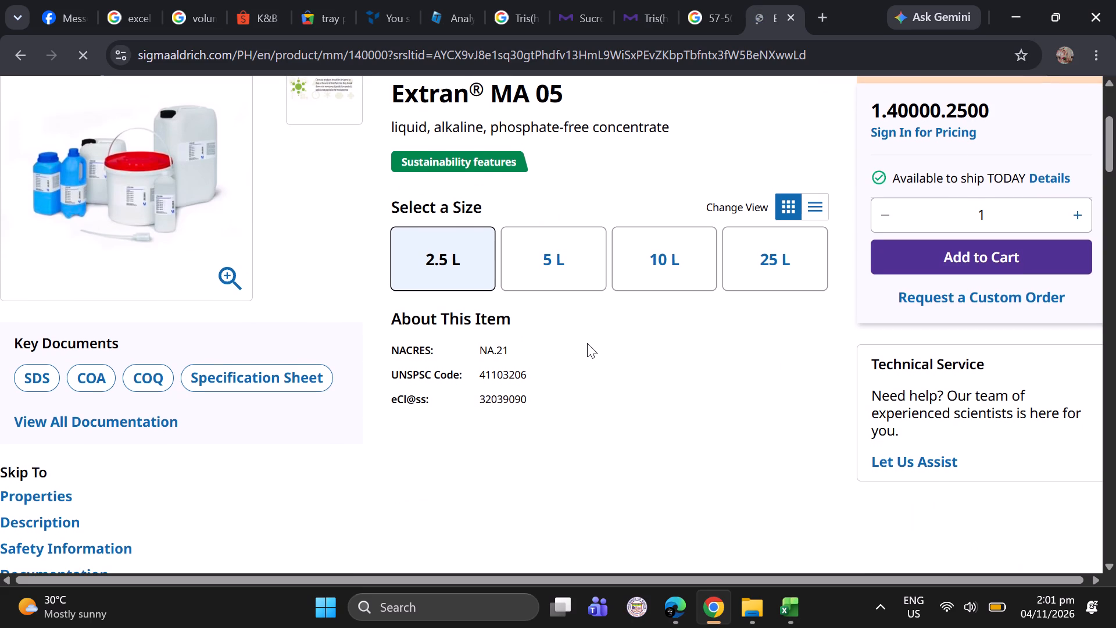
pyautogui.scroll(-2, 587, 343)
pyautogui.scroll(1, 619, 373)
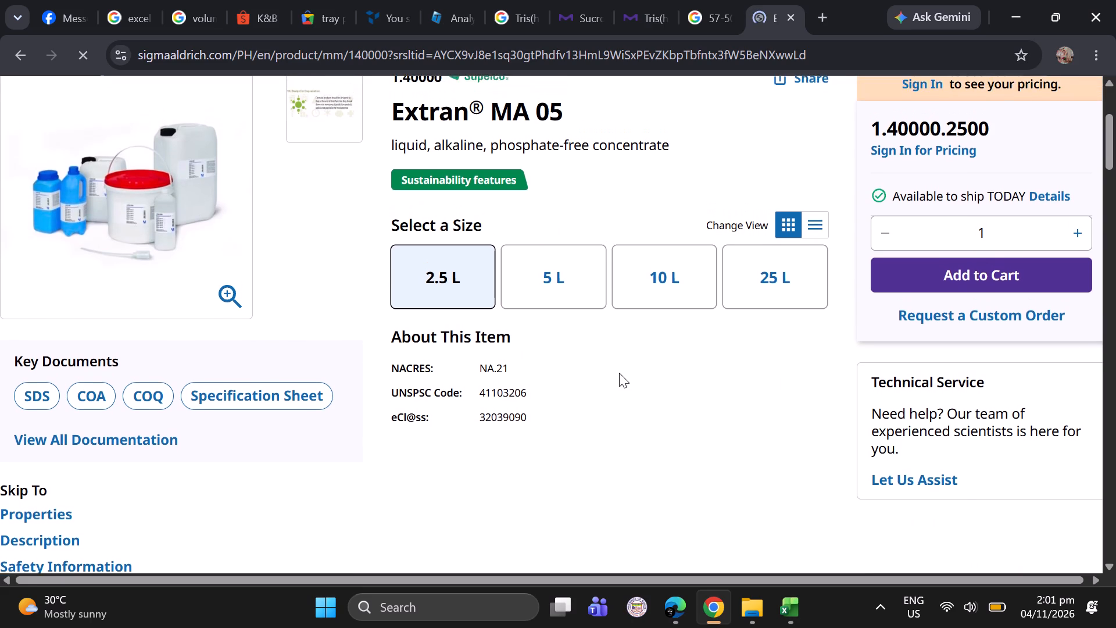
pyautogui.scroll(3, 619, 373)
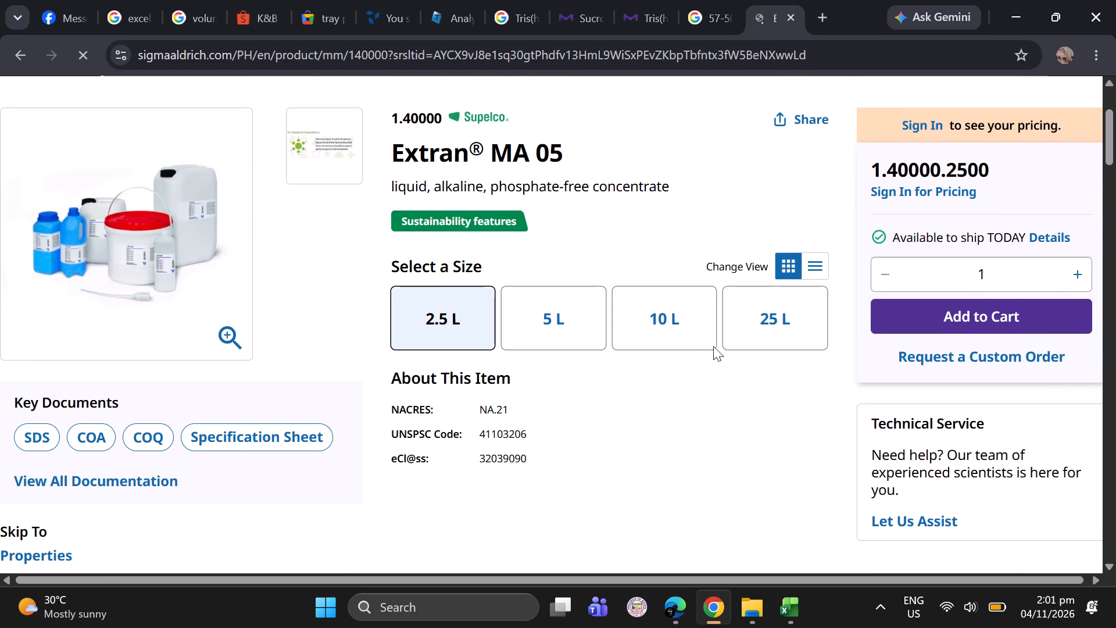
# Select the 25 L pack size of Extran MA 05 and look over its product details.
pyautogui.click(752, 314)
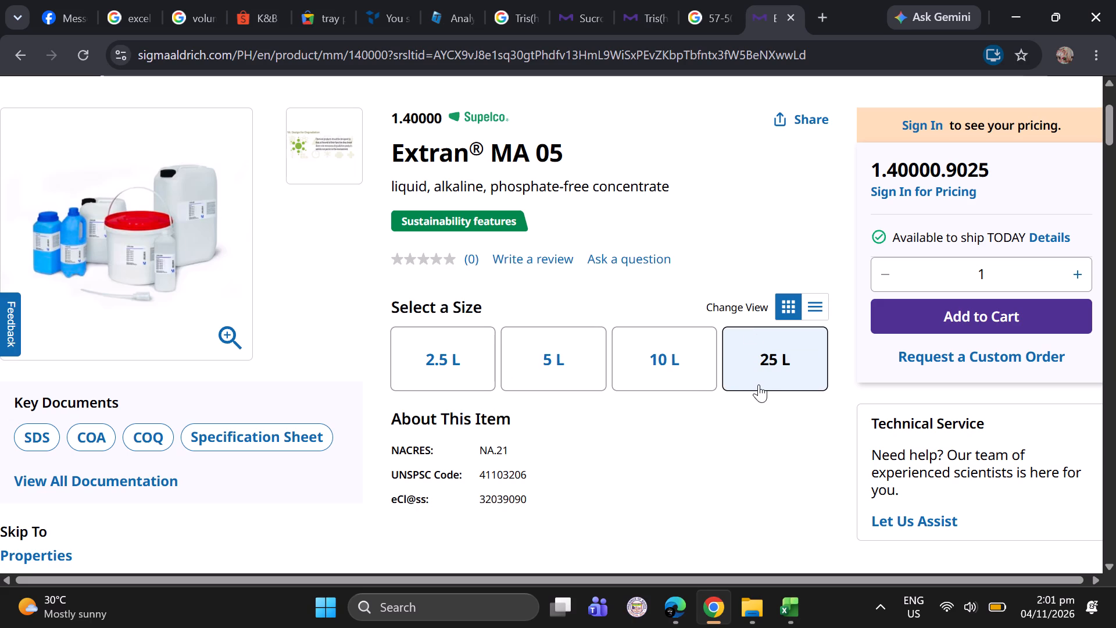
pyautogui.scroll(-4, 564, 423)
pyautogui.scroll(1, 564, 423)
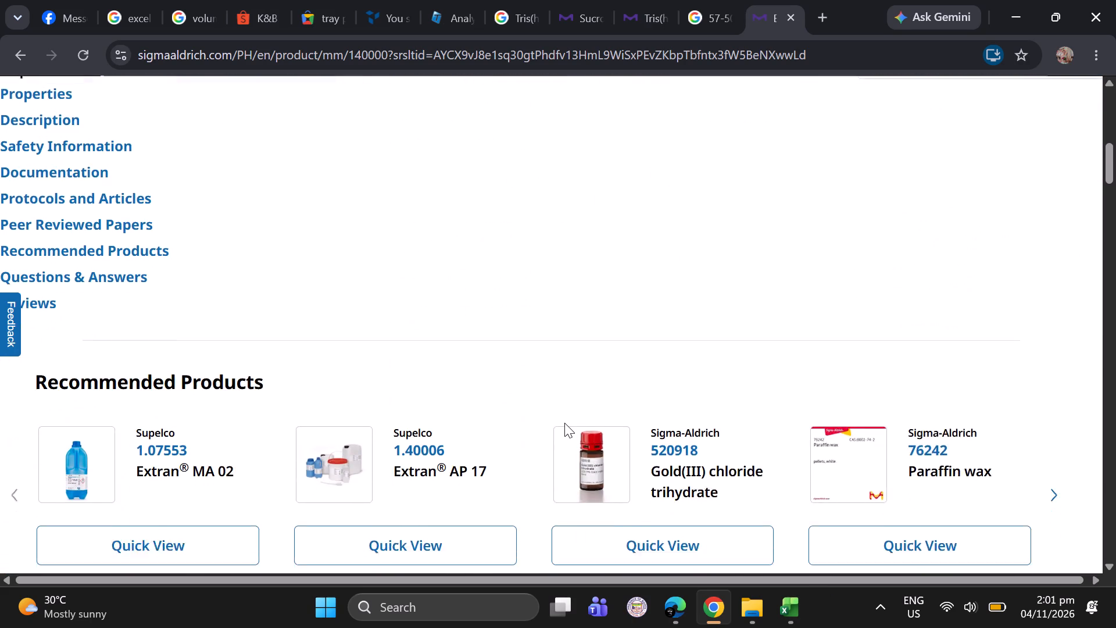
pyautogui.scroll(2, 564, 423)
pyautogui.scroll(-1, 564, 423)
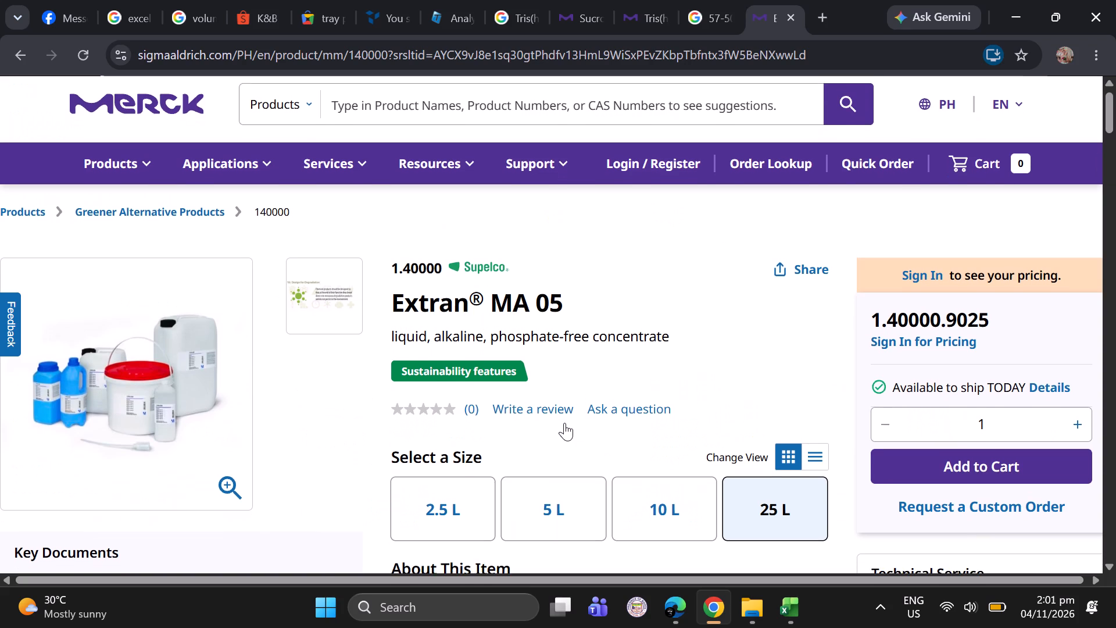
pyautogui.scroll(-1, 564, 423)
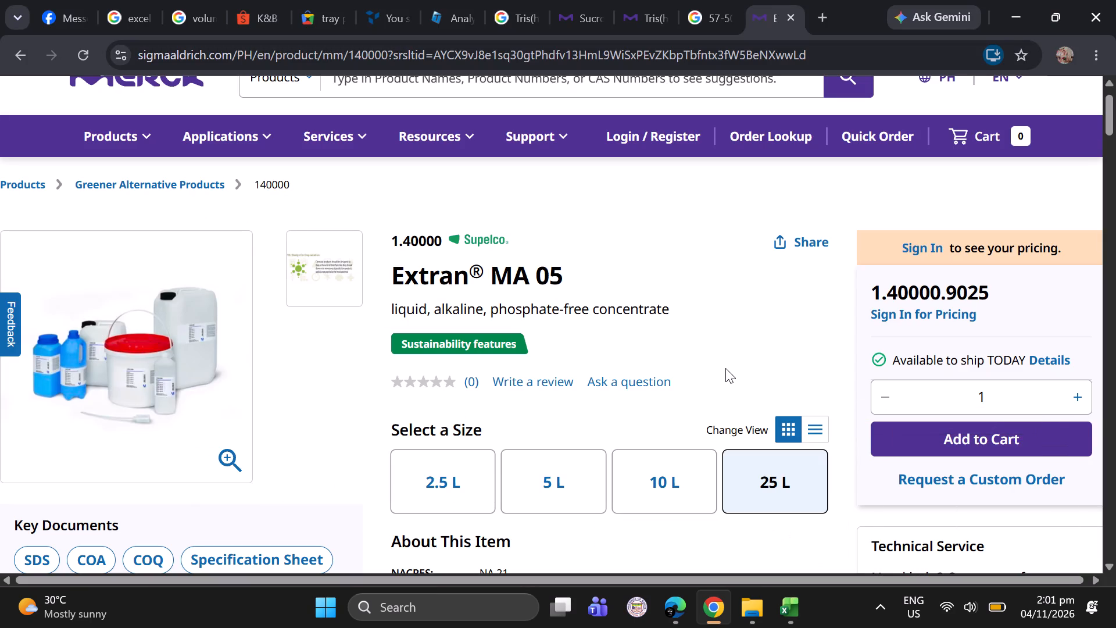
# Select the 2.5 L pack size of Extran MA 05 and check its listing.
pyautogui.click(441, 478)
pyautogui.scroll(-1, 441, 478)
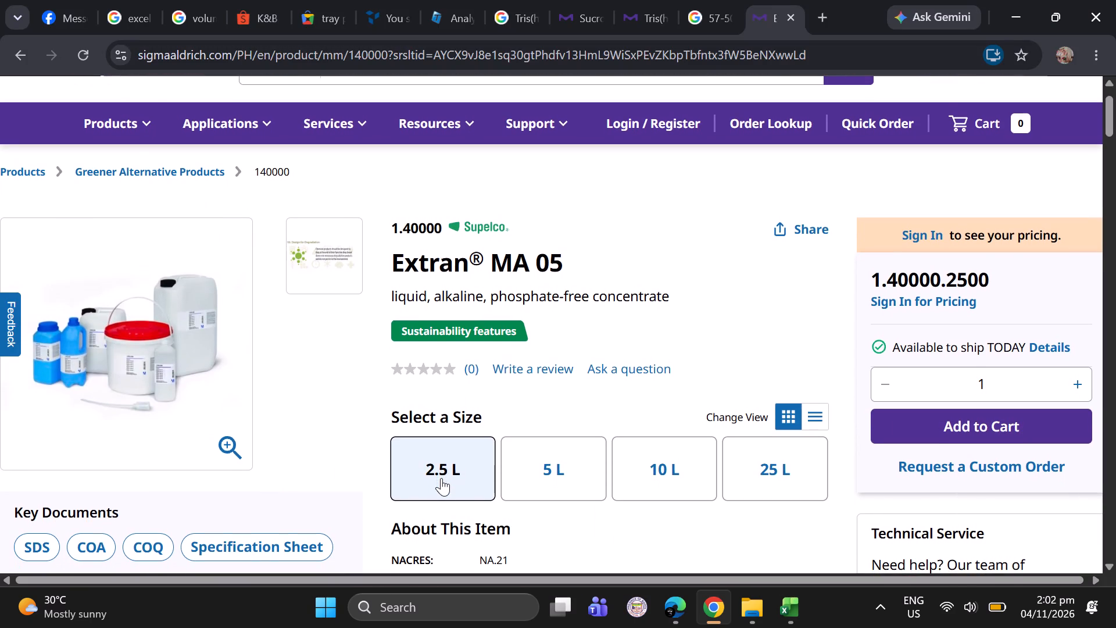
pyautogui.scroll(-1, 441, 478)
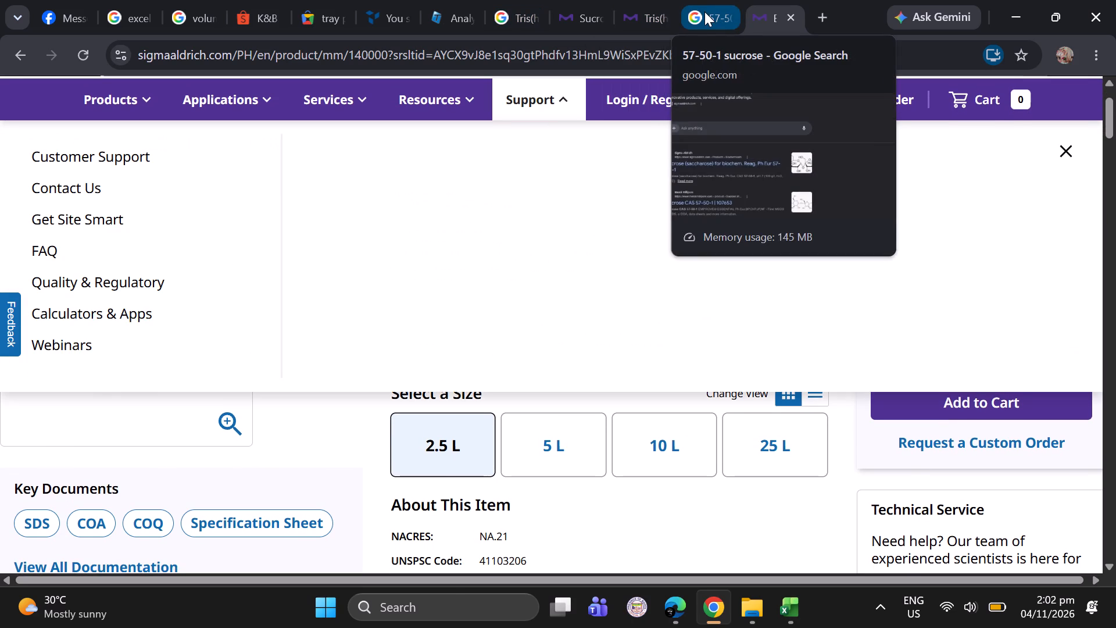
# Return to the Google search results for 57-50-1 sucrose.
pyautogui.click(704, 12)
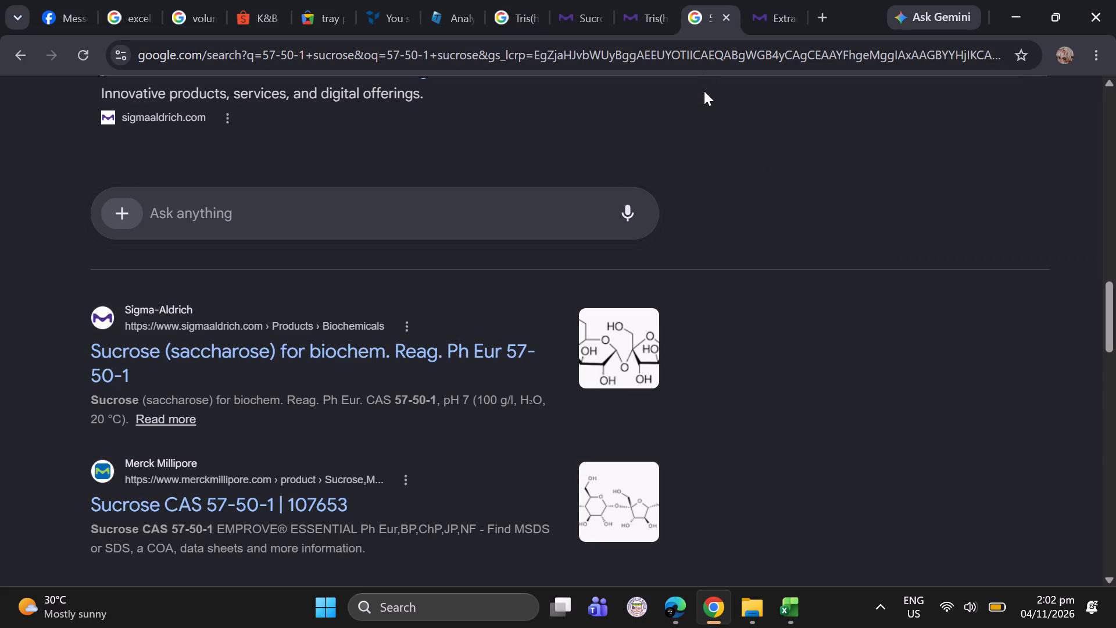
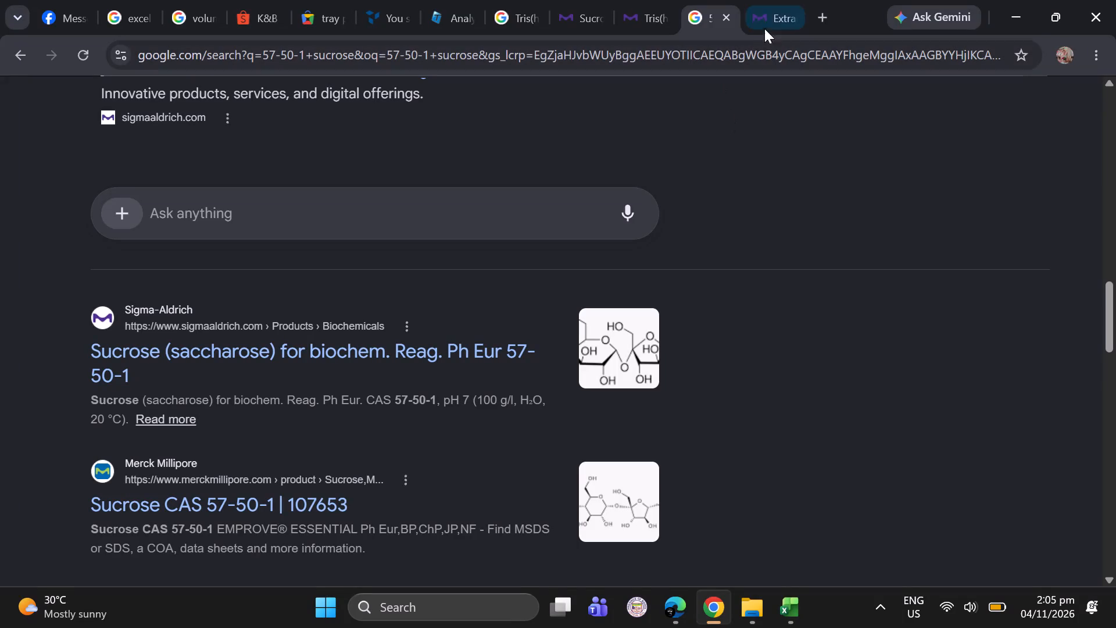
# Search the web in a new tab for a term beginning with "scientific phy".
pyautogui.click(820, 22)
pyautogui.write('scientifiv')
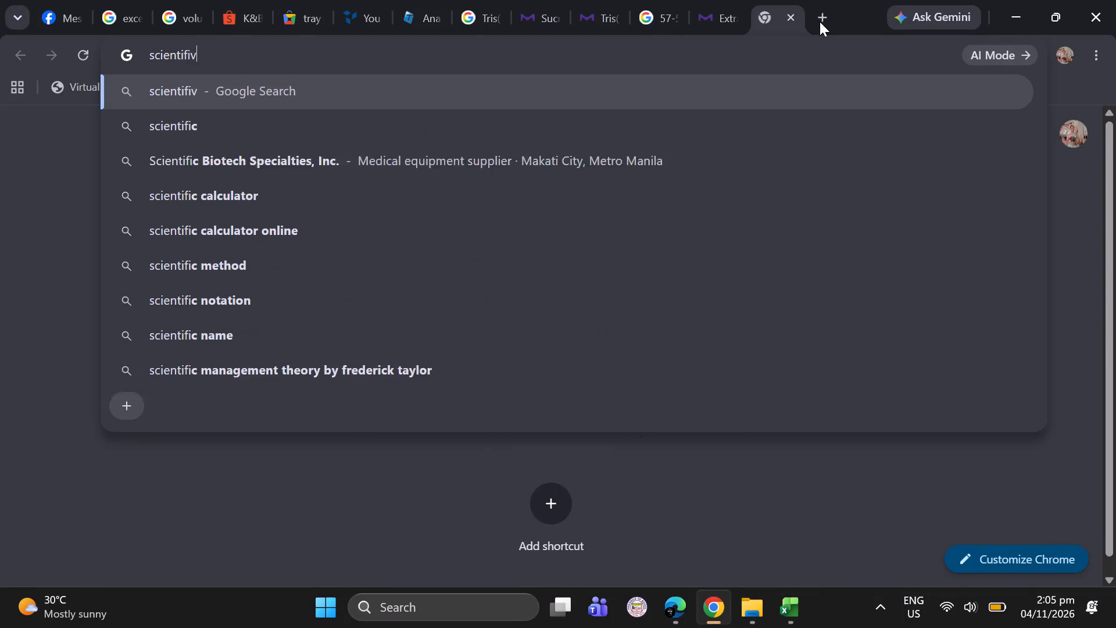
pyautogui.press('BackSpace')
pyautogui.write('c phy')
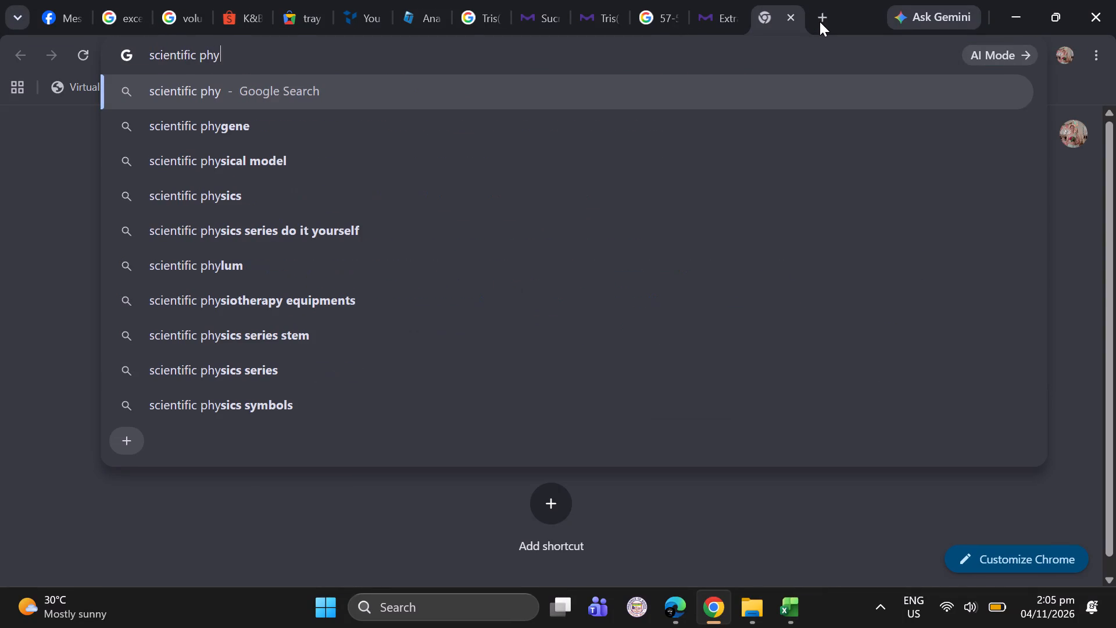
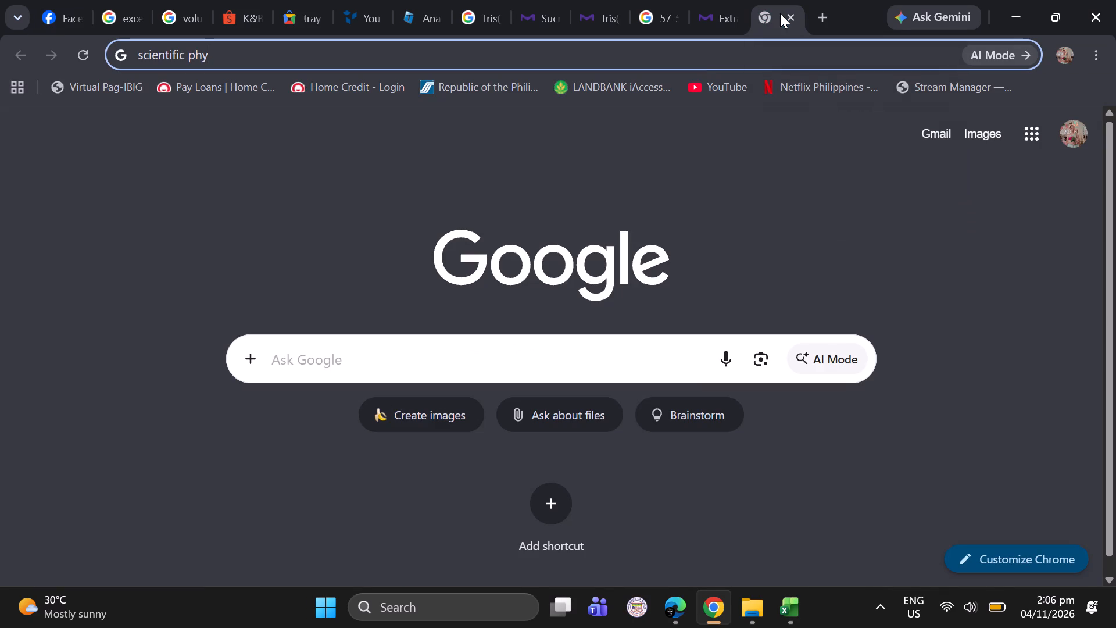
# Replace the drafted query with a Google search for TPC india sucrose.
pyautogui.hotkey('ctrl', 'a')
pyautogui.write('TPC i')
pyautogui.write('ndia')
pyautogui.press('space')
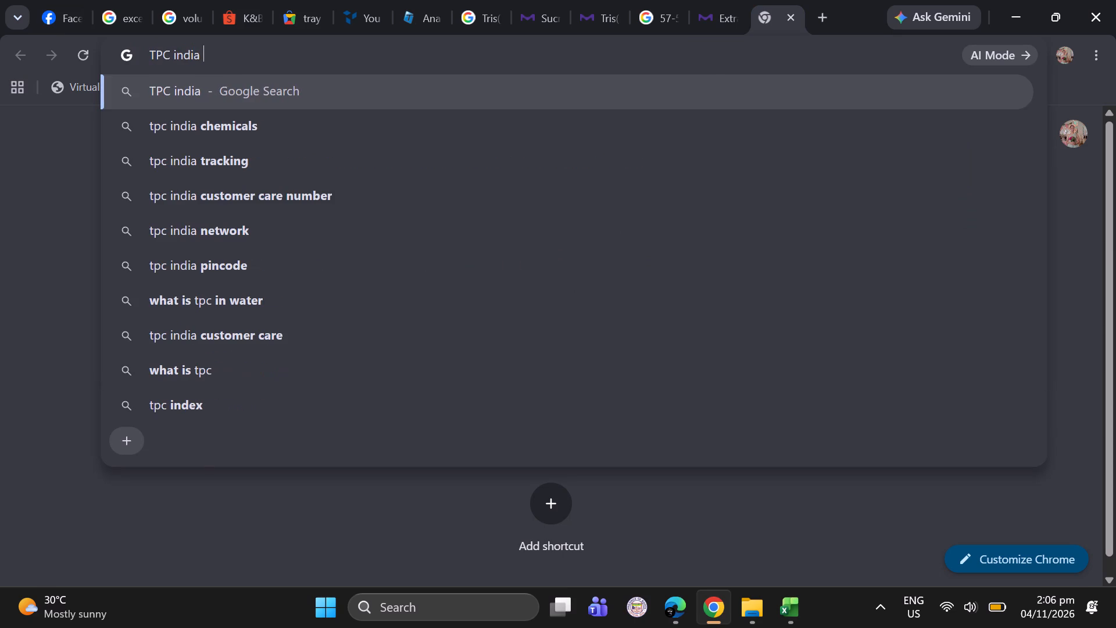
# Complete the query as TPC india sucrose and run the Google search.
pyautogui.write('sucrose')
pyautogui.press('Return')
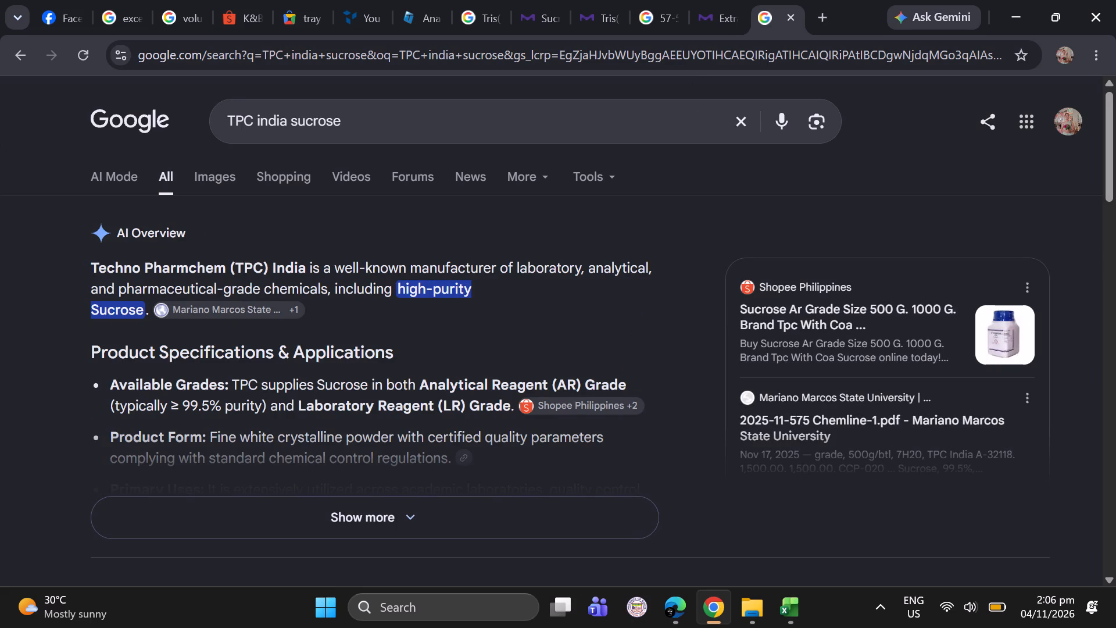
pyautogui.scroll(-2, 621, 384)
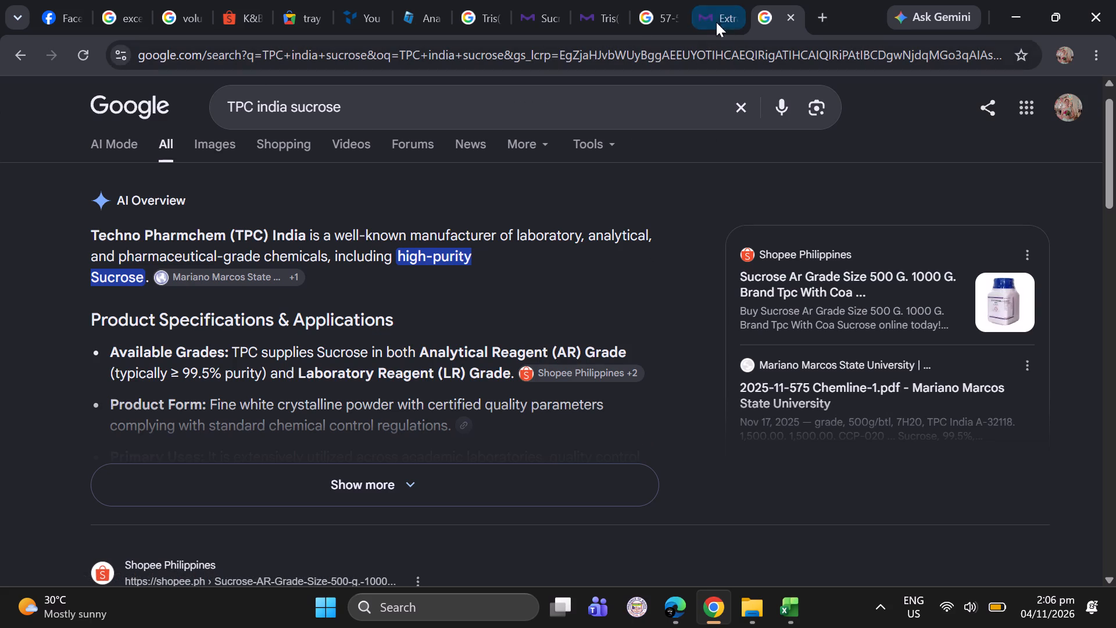
# Check the Sucrose AR, TPC India 39130 line in the supplier quotation and return to the search results.
pyautogui.click(70, 2)
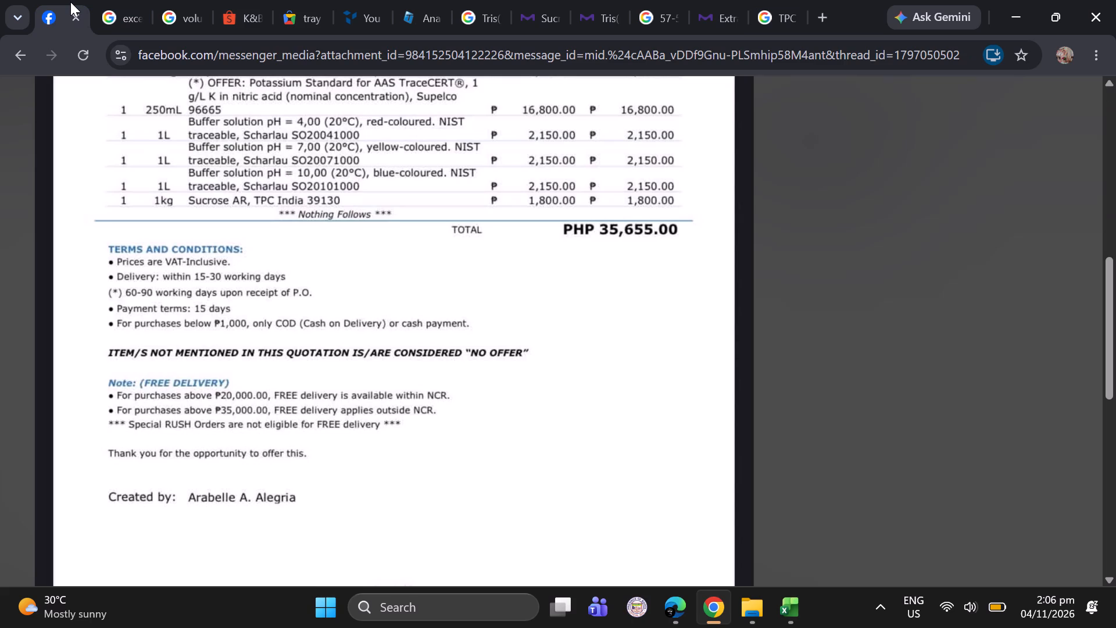
pyautogui.click(764, 0)
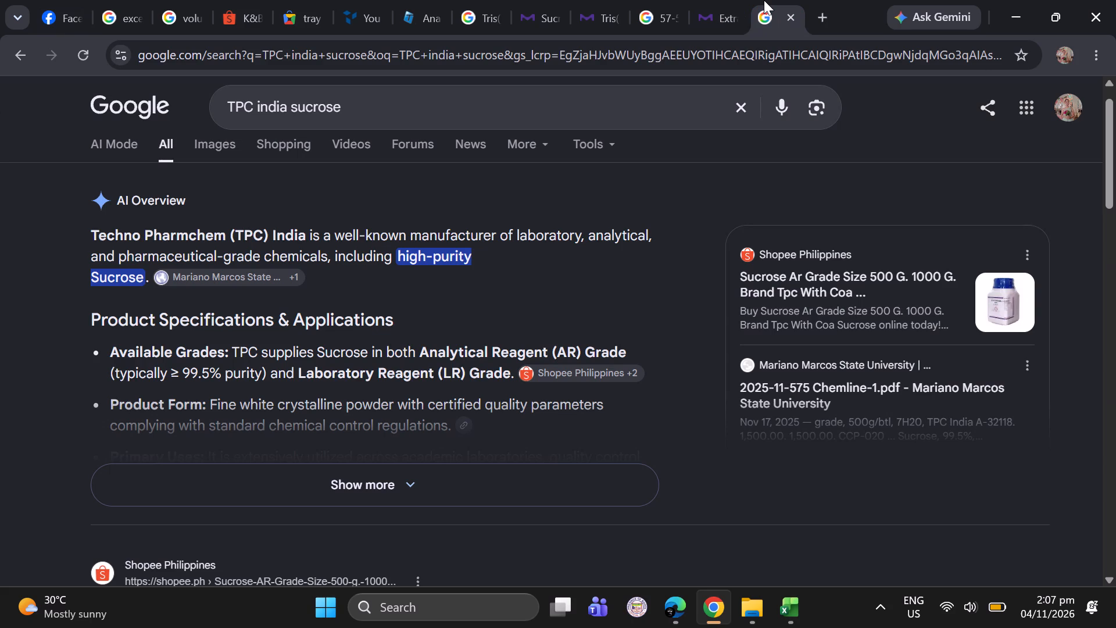
# Look through the TPC india sucrose search results for supplier listings, pack sizes and prices.
pyautogui.scroll(-1, 622, 253)
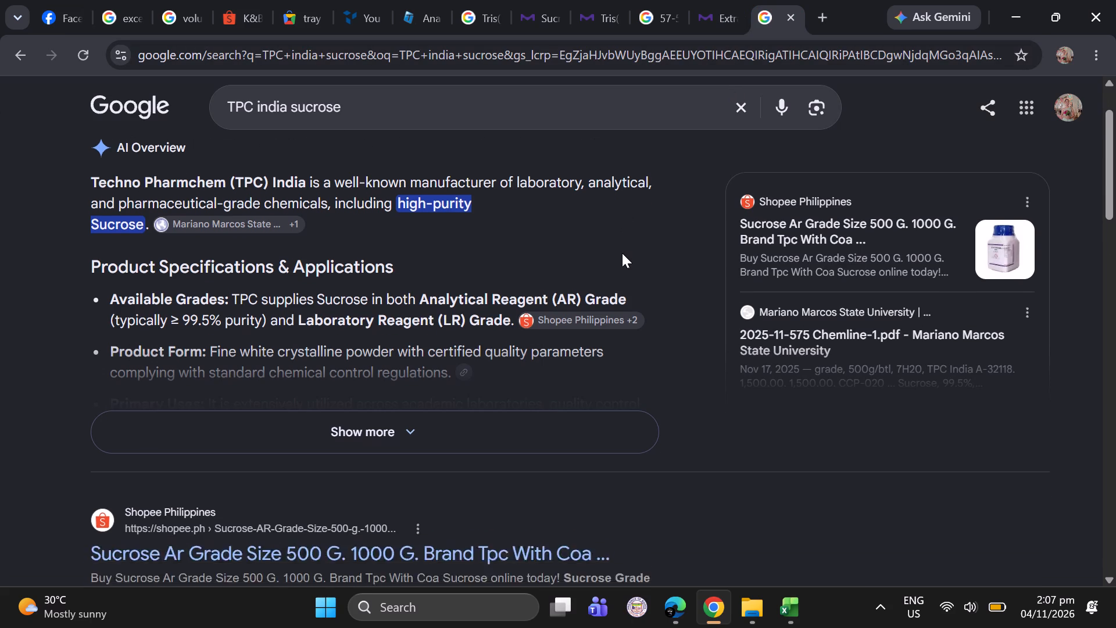
pyautogui.scroll(-2, 622, 253)
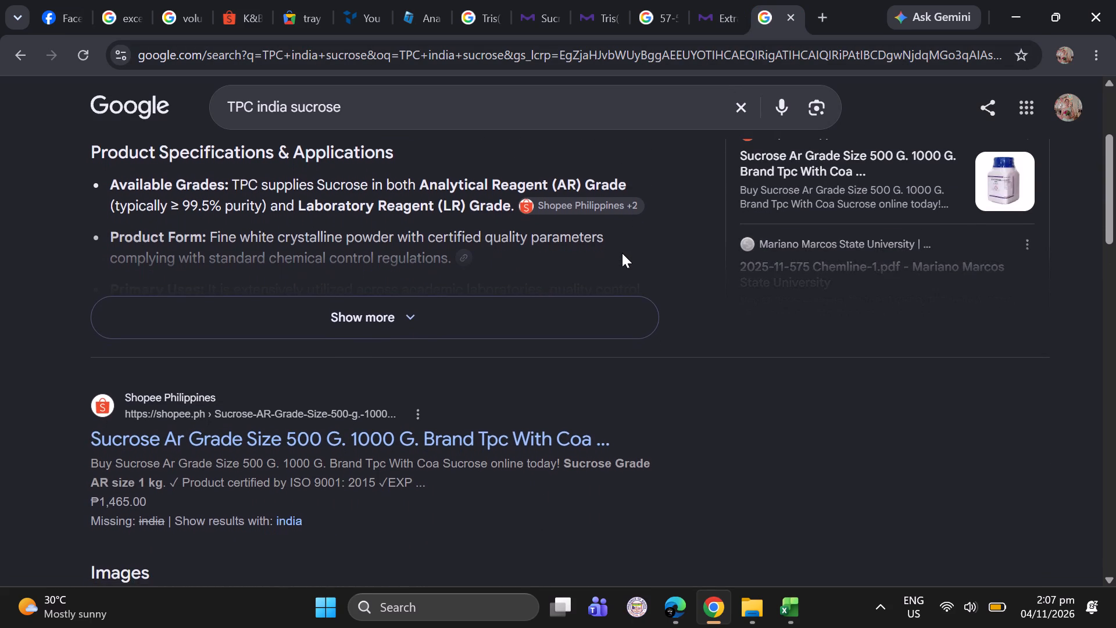
pyautogui.scroll(-3, 622, 253)
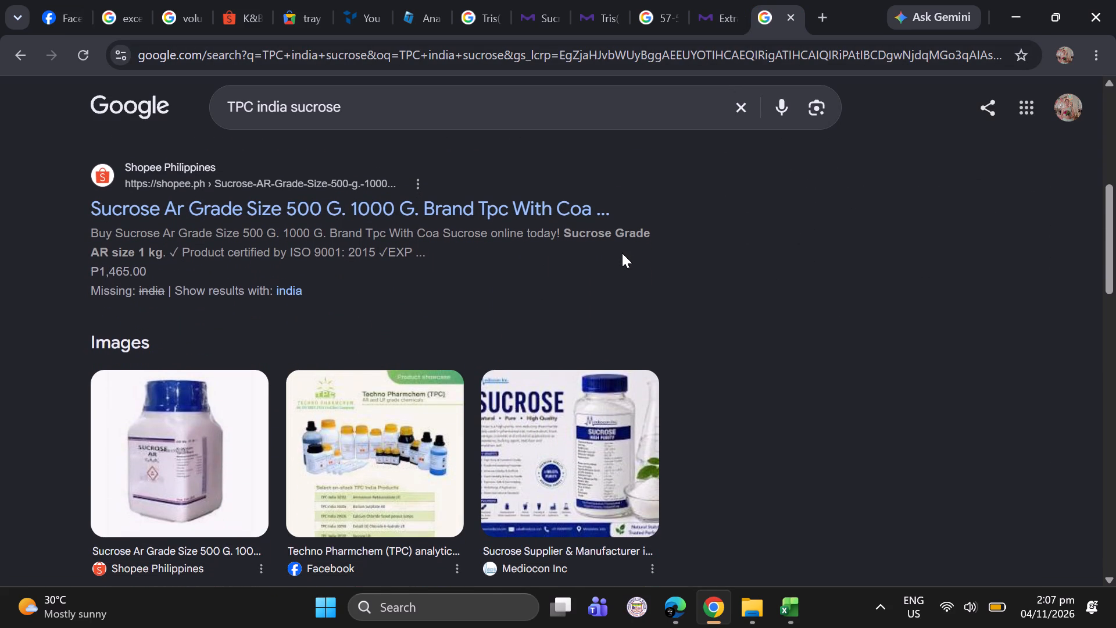
pyautogui.scroll(-2, 622, 253)
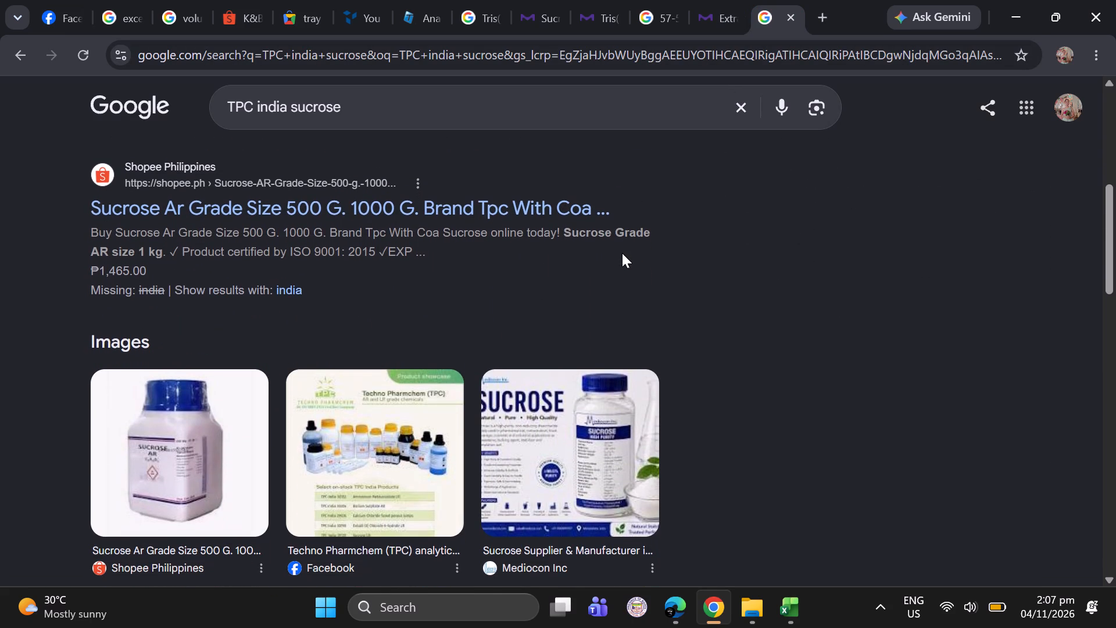
pyautogui.scroll(-1, 622, 253)
pyautogui.scroll(1, 622, 253)
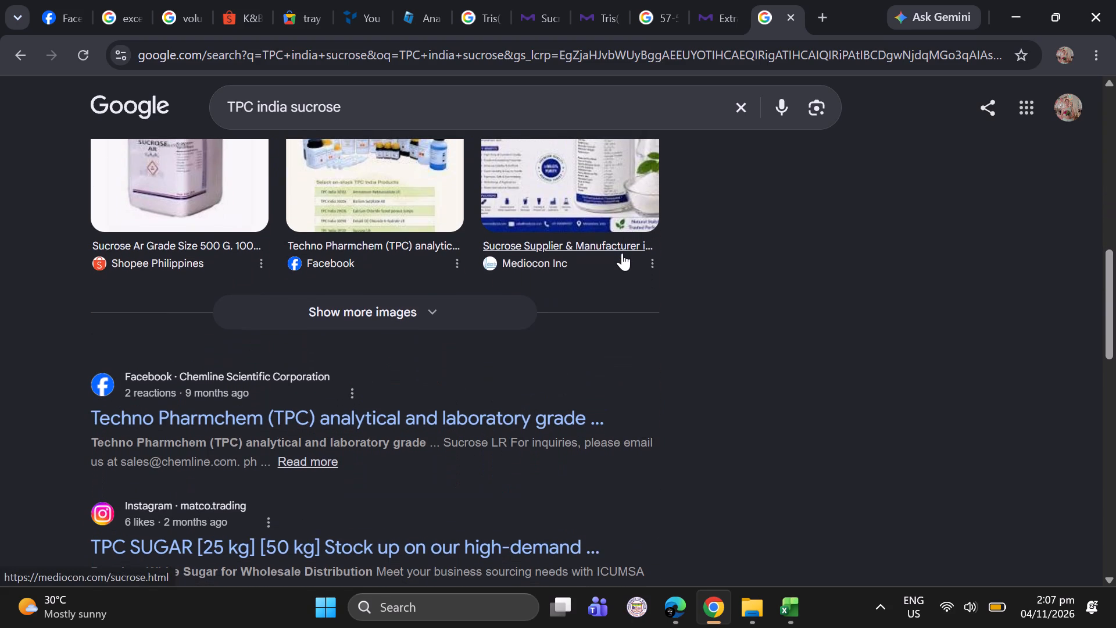
pyautogui.scroll(2, 622, 253)
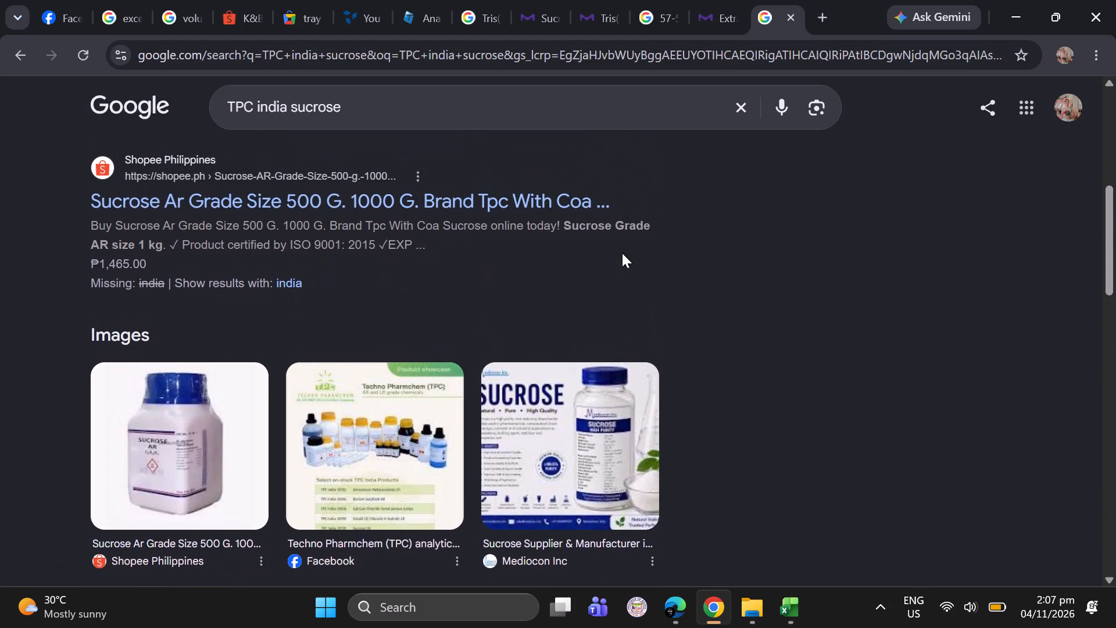
pyautogui.scroll(1, 622, 253)
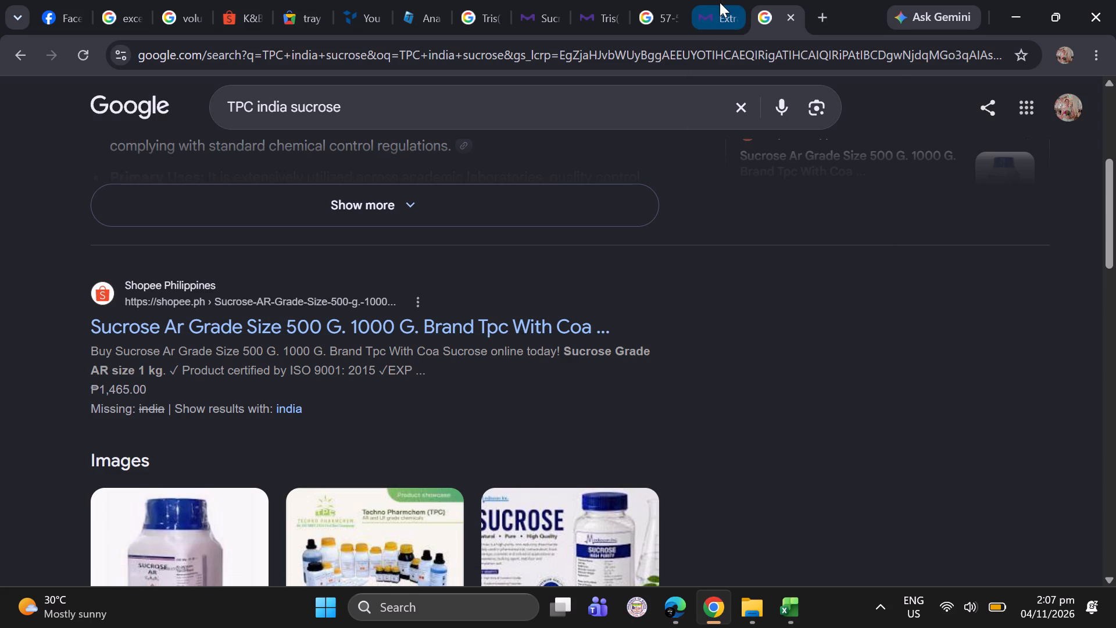
pyautogui.scroll(-3, 583, 375)
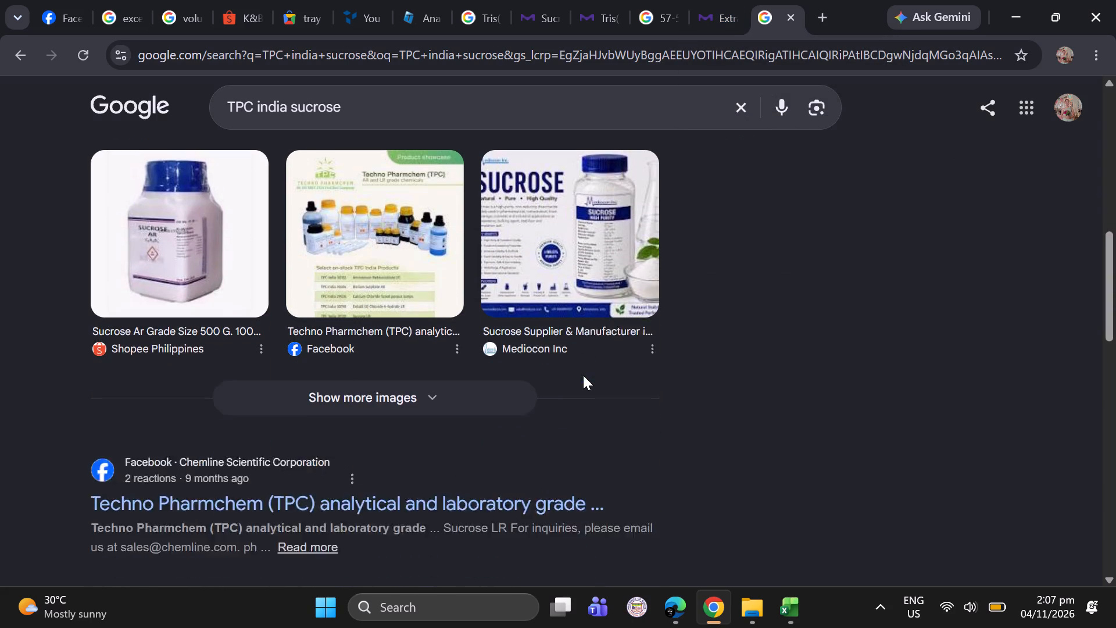
pyautogui.scroll(-3, 583, 375)
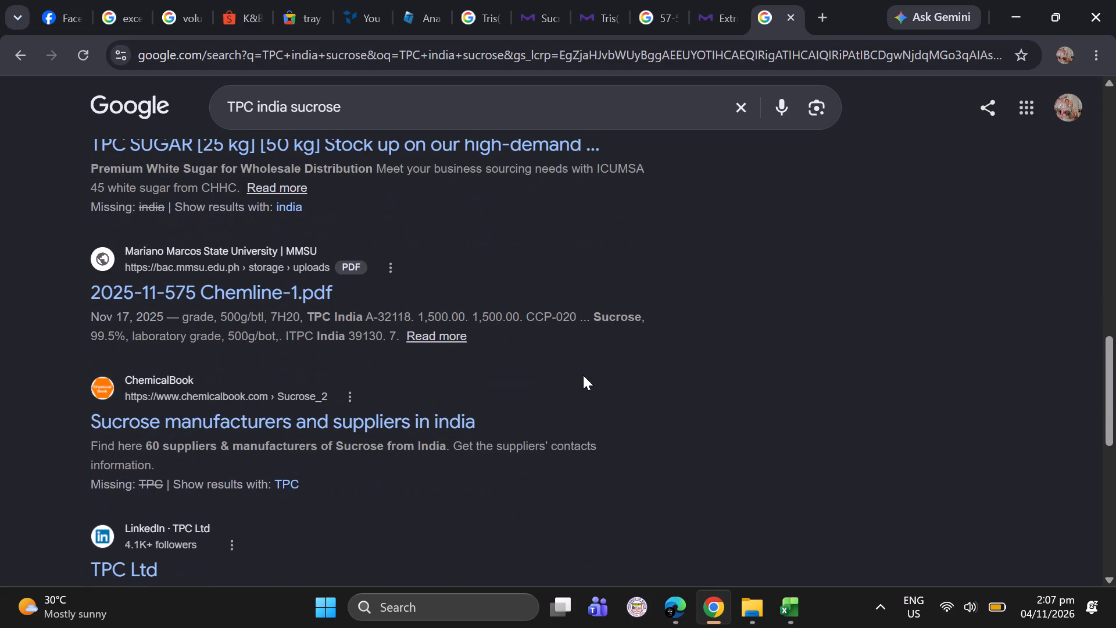
pyautogui.scroll(-2, 583, 375)
pyautogui.scroll(1, 583, 375)
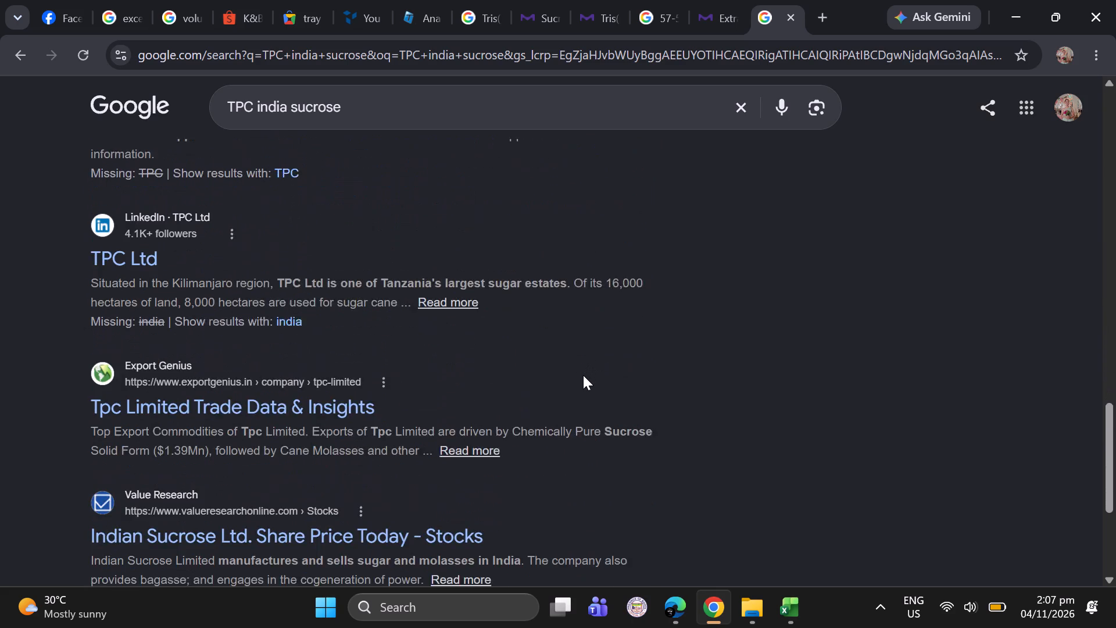
pyautogui.scroll(3, 583, 375)
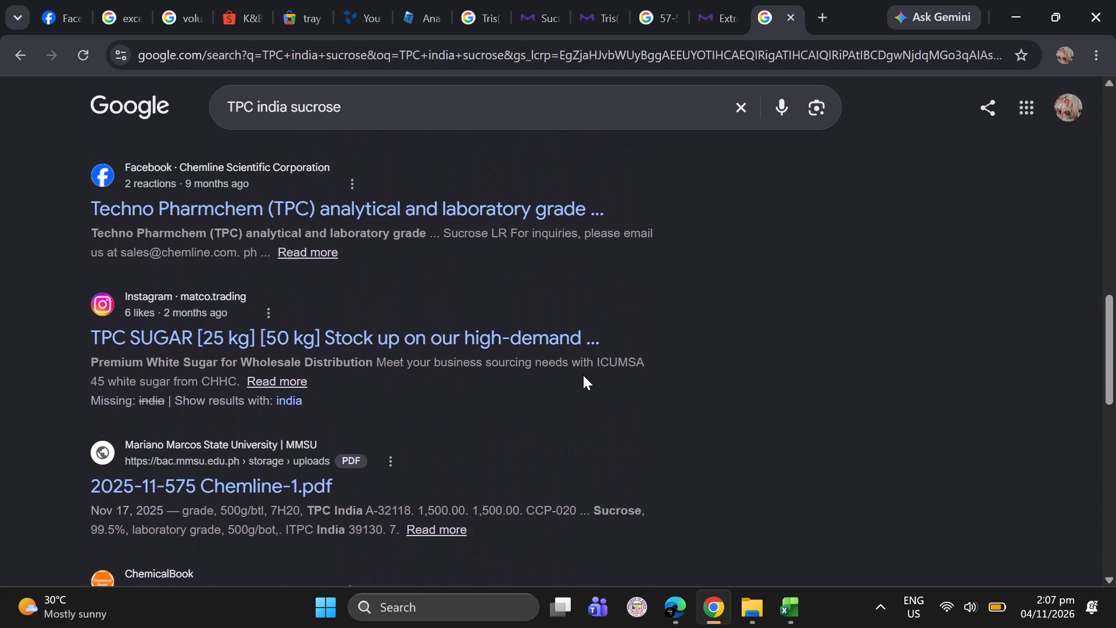
pyautogui.scroll(-3, 583, 375)
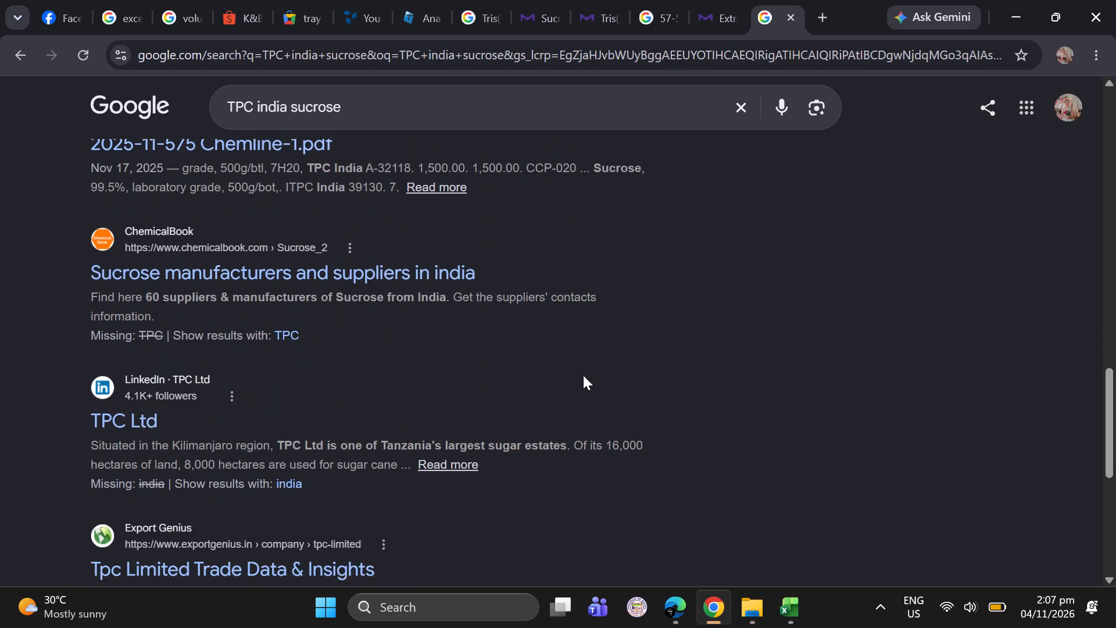
pyautogui.scroll(-1, 583, 375)
pyautogui.scroll(1, 583, 375)
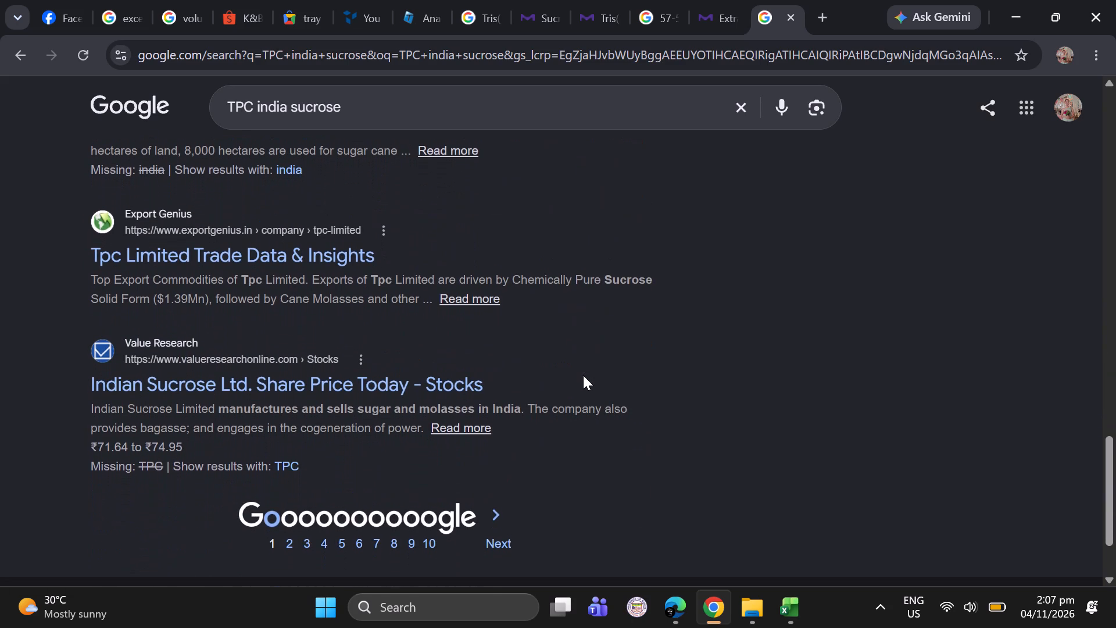
pyautogui.scroll(7, 583, 375)
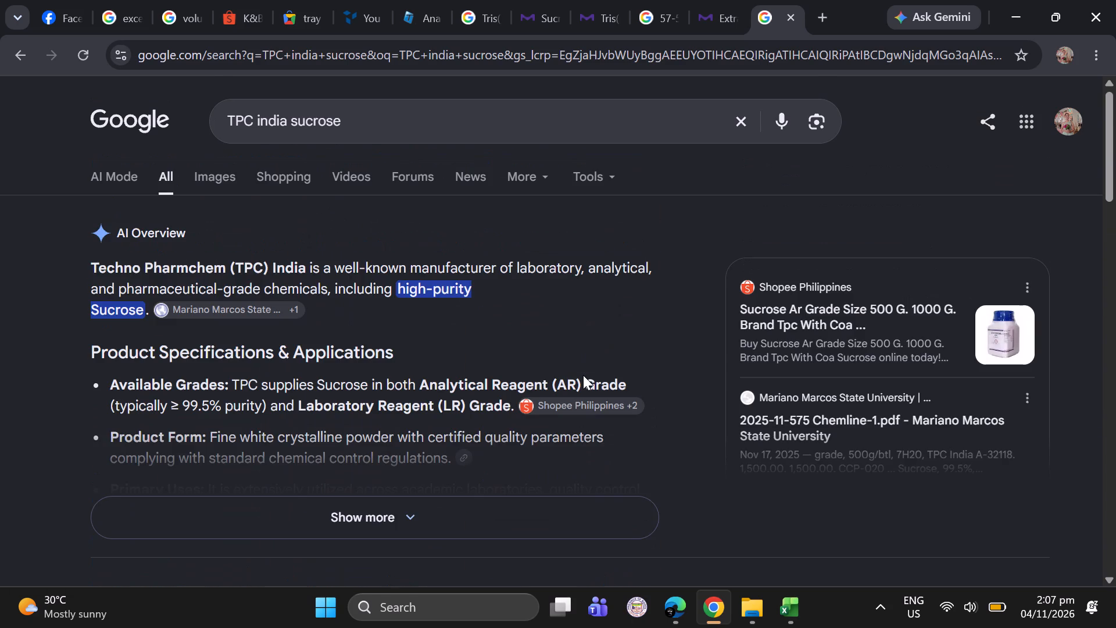
# Expand the AI Overview on TPC India sucrose and read its product specifications and packaging sizes.
pyautogui.scroll(-1, 583, 375)
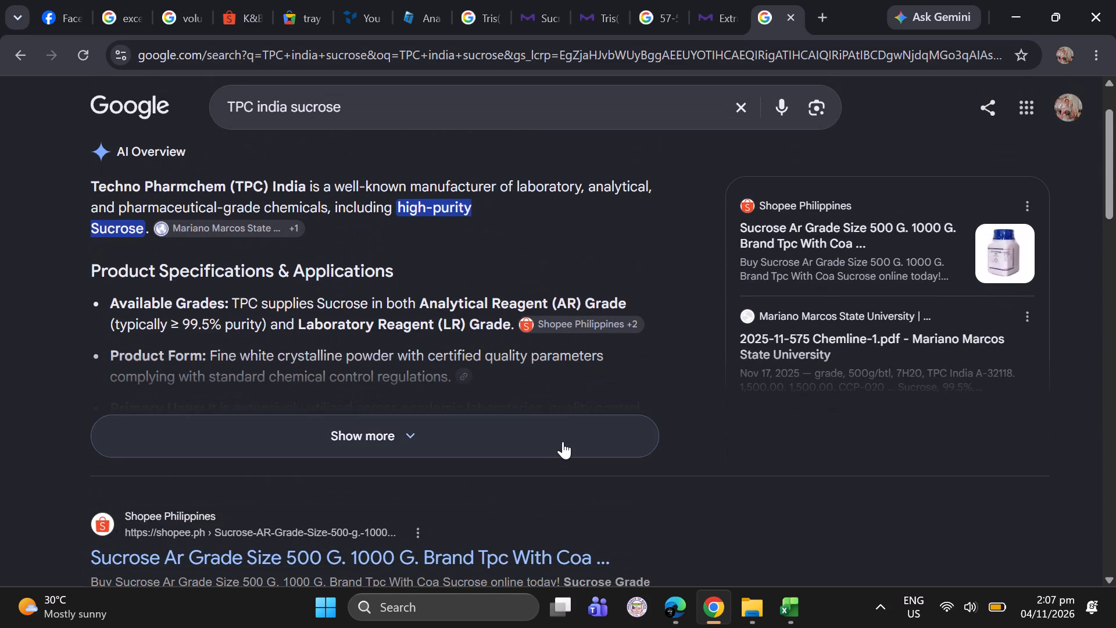
pyautogui.click(563, 441)
pyautogui.scroll(-1, 563, 441)
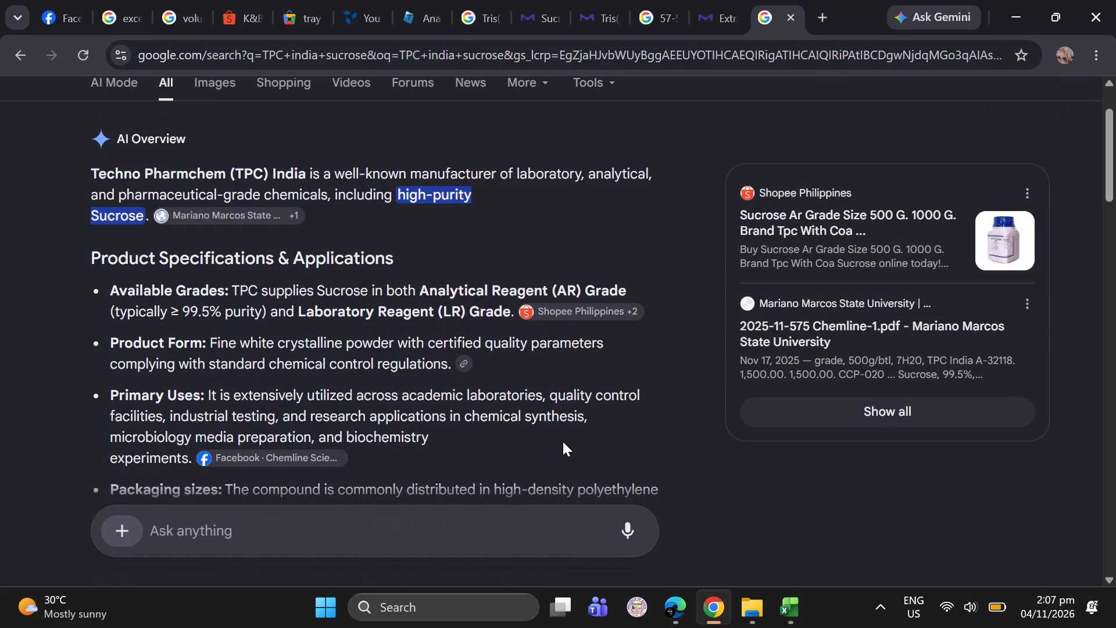
pyautogui.scroll(-1, 563, 441)
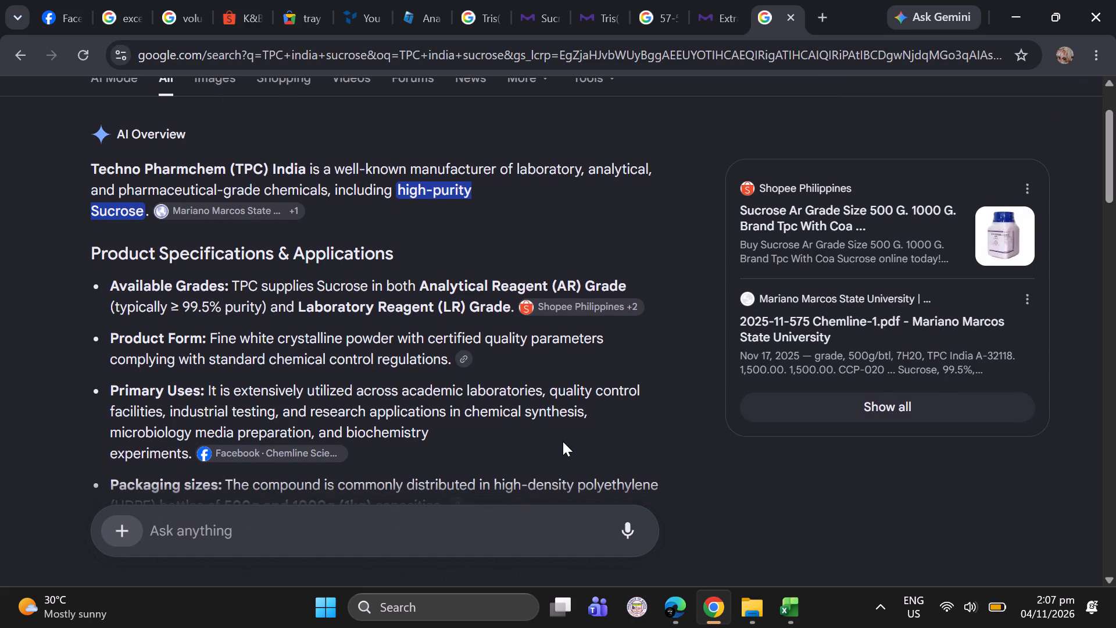
# Examine the search overview of TPC India sucrose for available grades, product form, uses and packaging sizes.
pyautogui.scroll(-1, 563, 441)
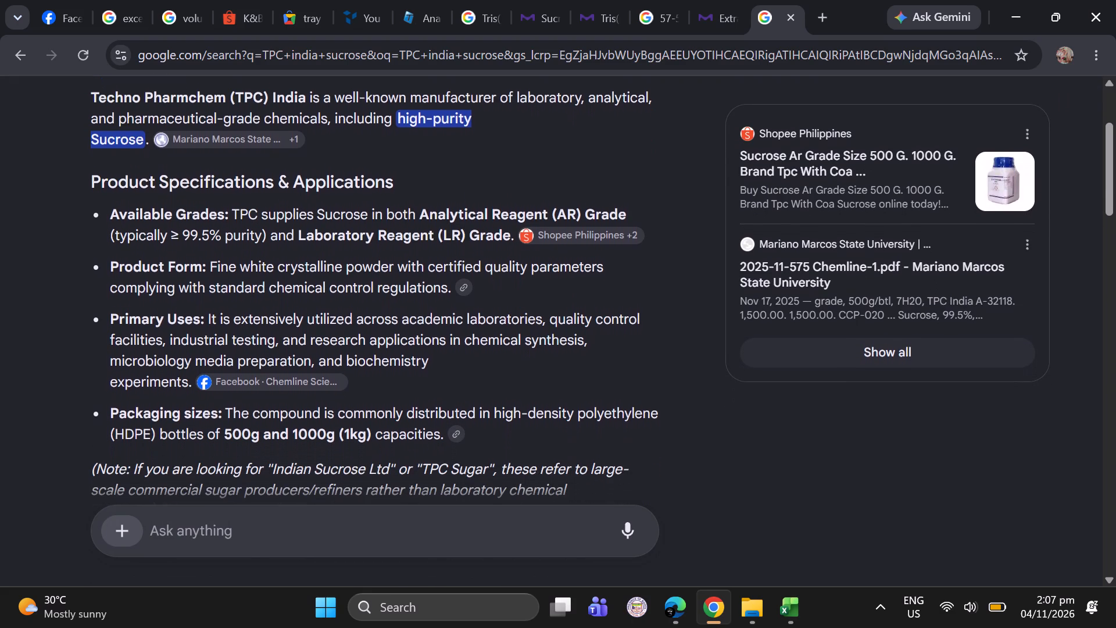
pyautogui.scroll(-2, 563, 441)
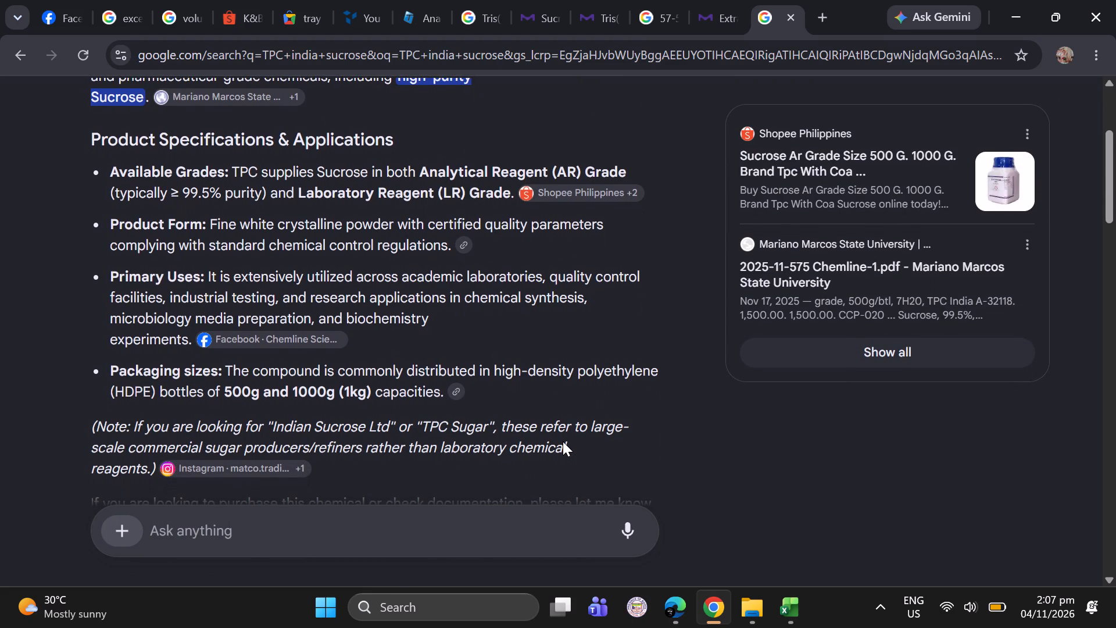
pyautogui.scroll(-1, 563, 441)
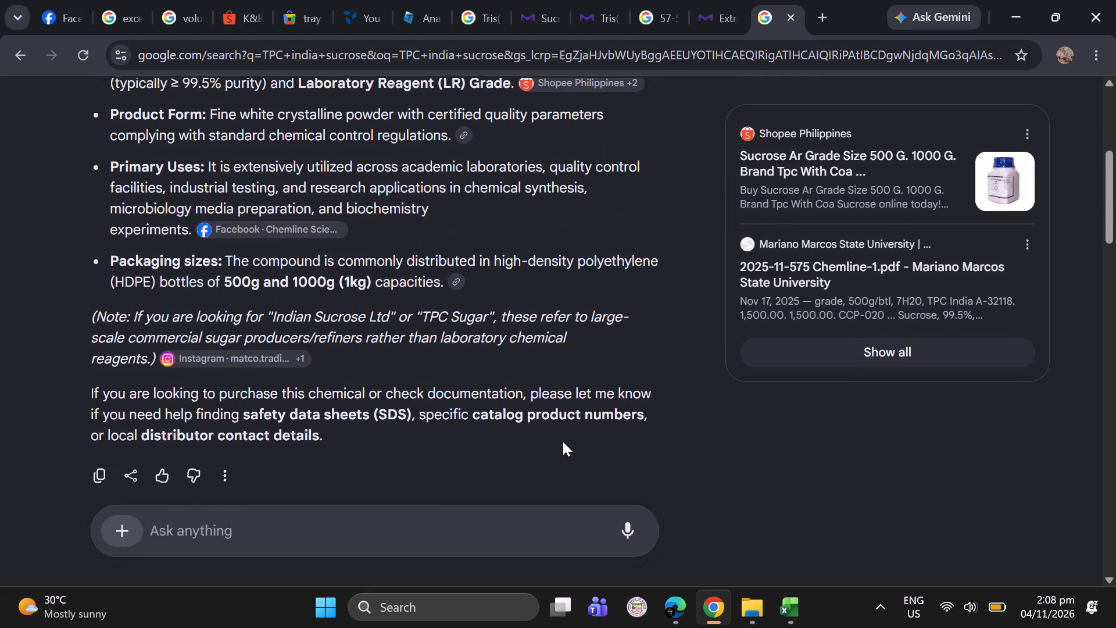
pyautogui.scroll(1, 563, 441)
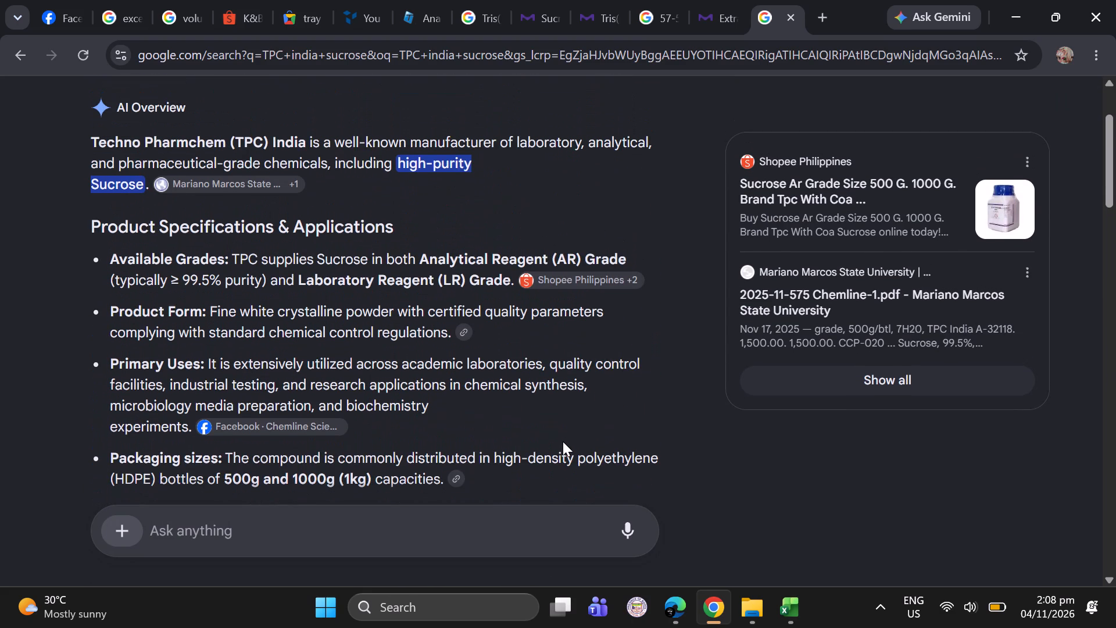
pyautogui.scroll(1, 563, 441)
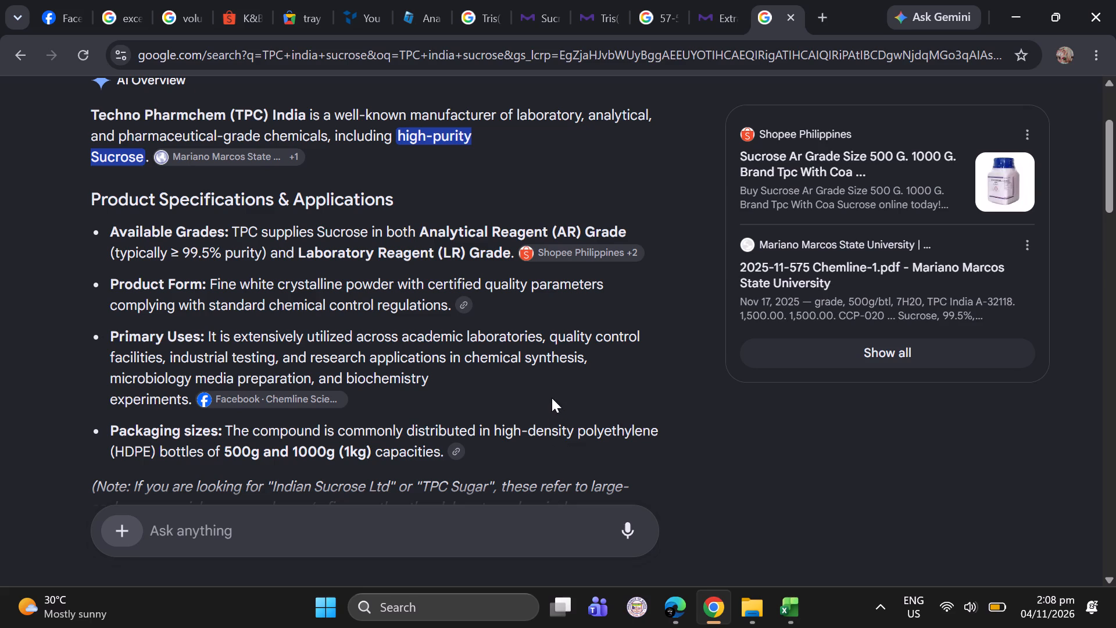
pyautogui.scroll(-1, 552, 398)
pyautogui.scroll(1, 552, 398)
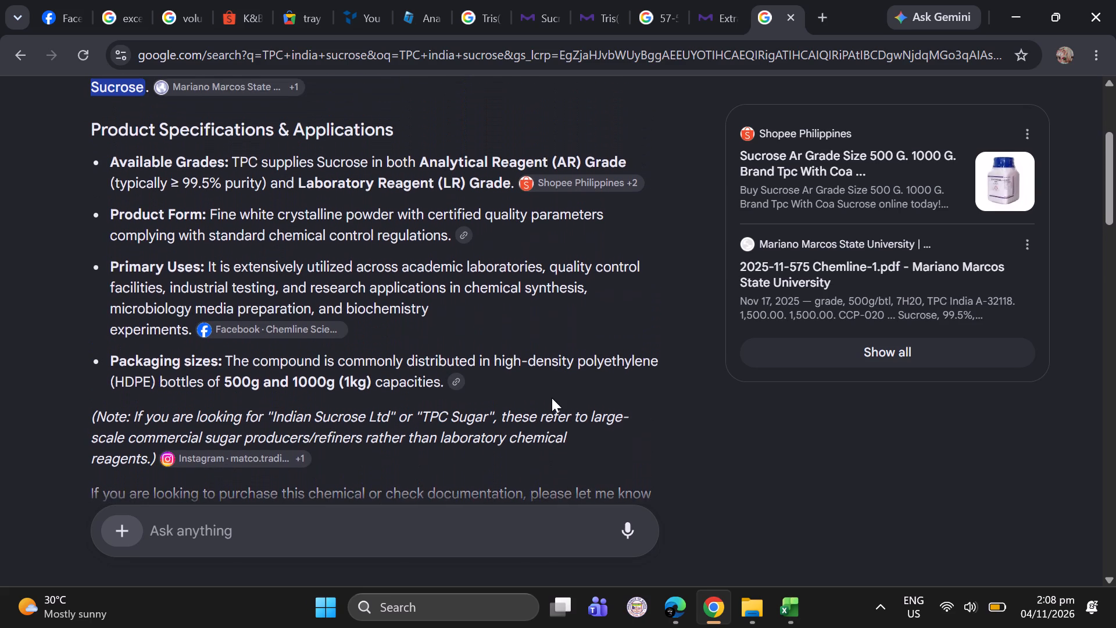
pyautogui.scroll(1, 552, 398)
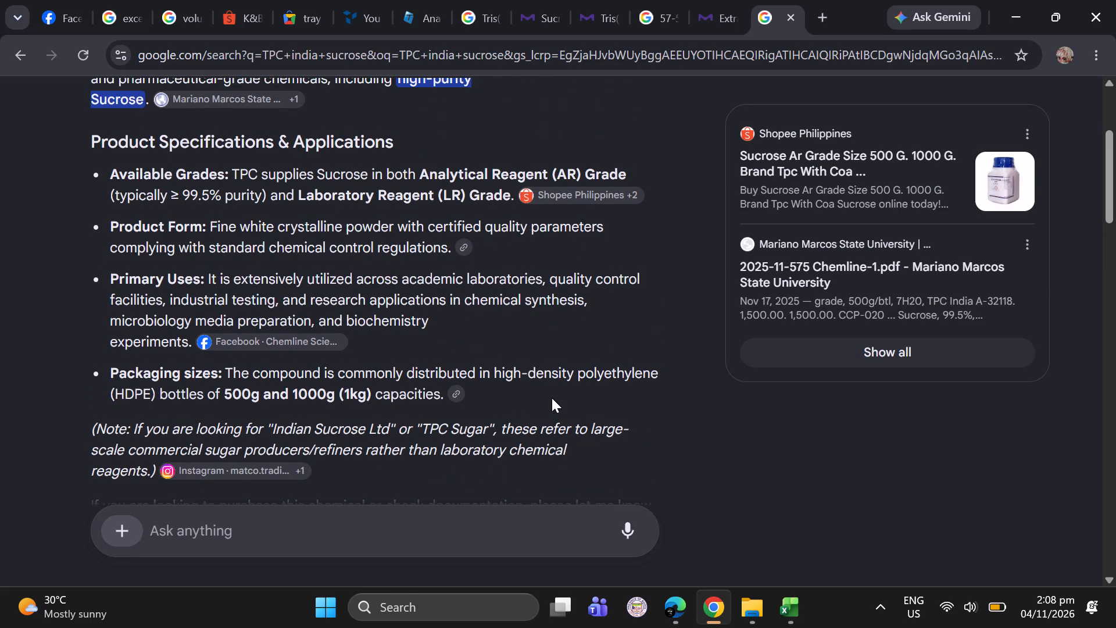